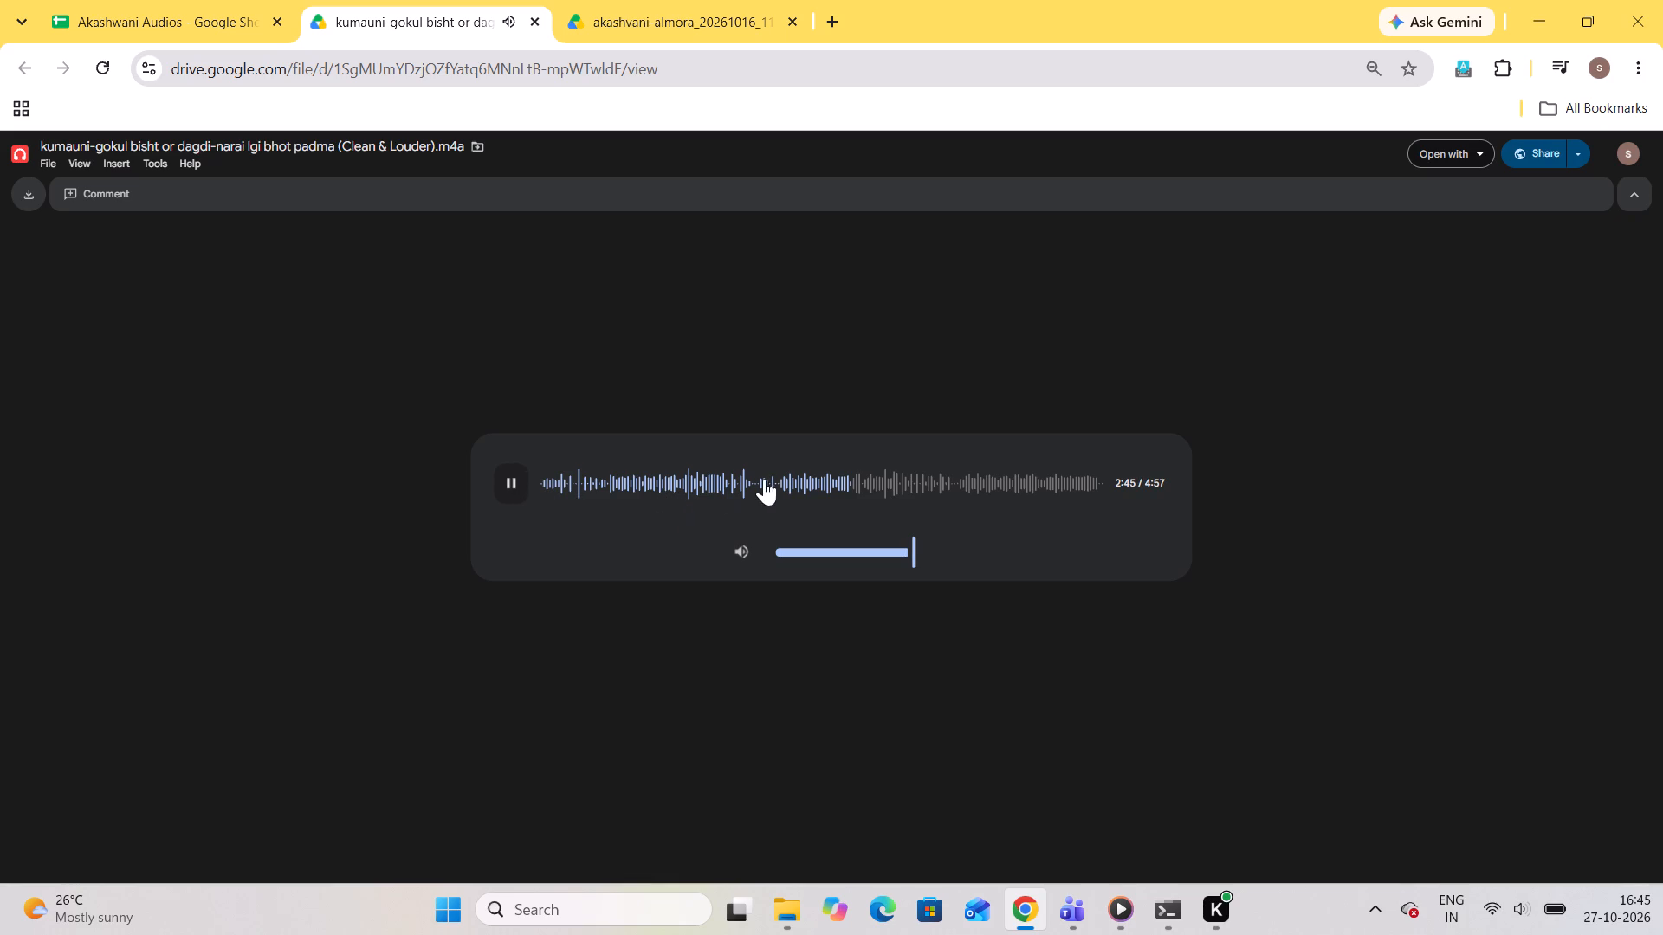
# Pause playback of the Kumauni audio recording at about 2:50.
pyautogui.click(514, 492)
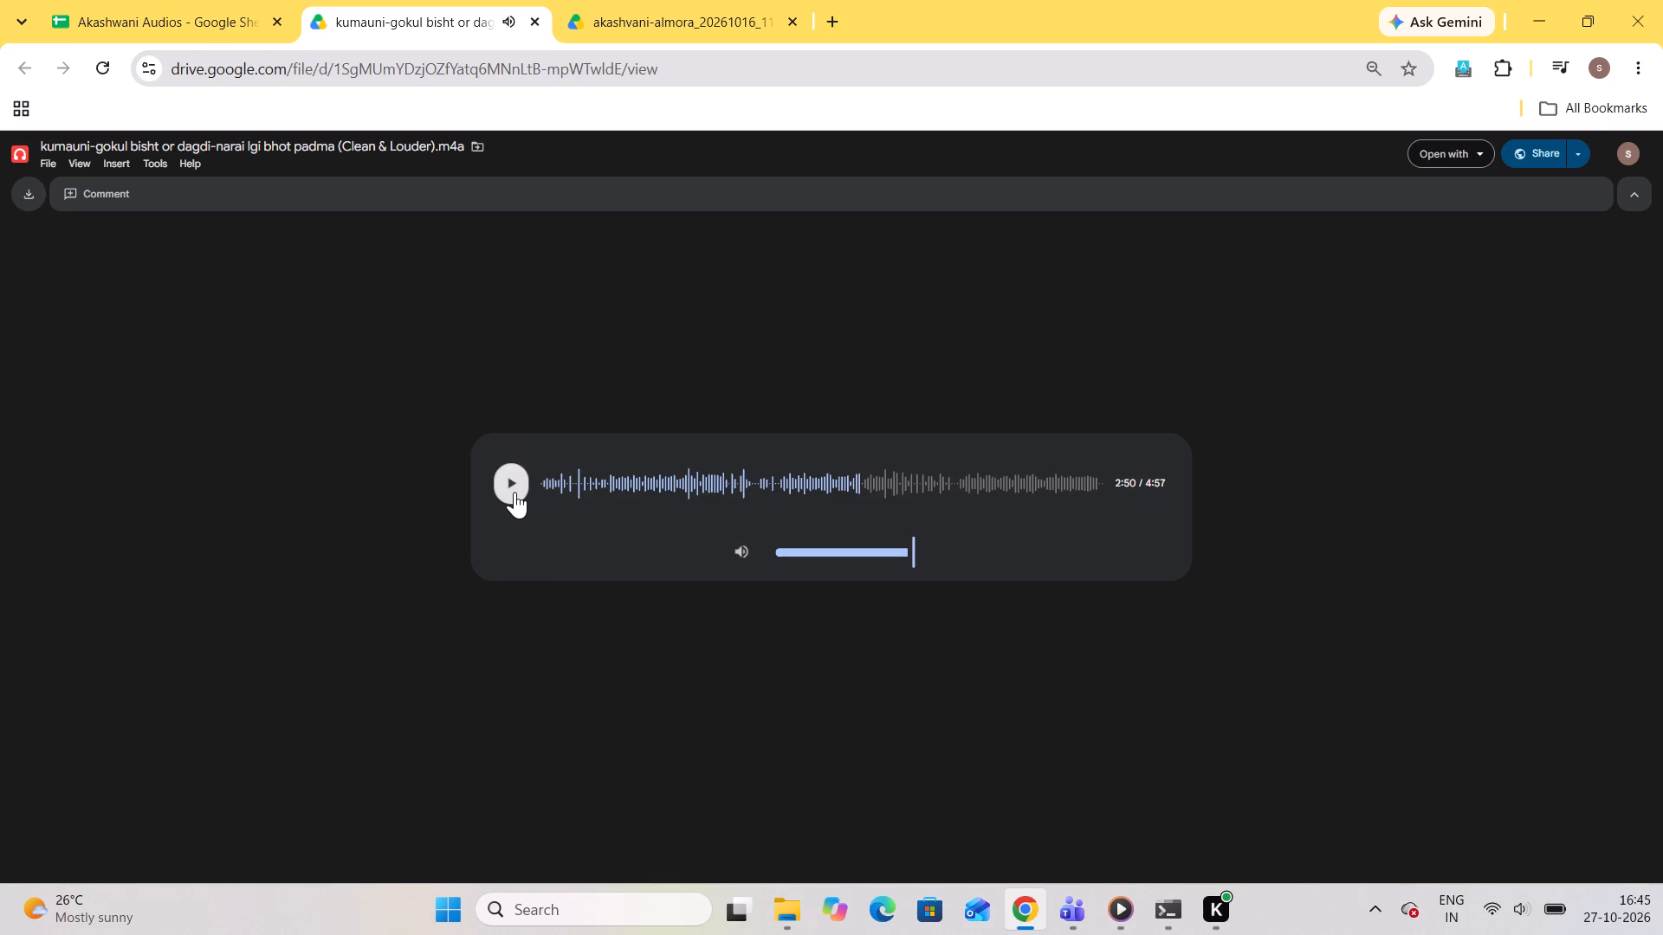
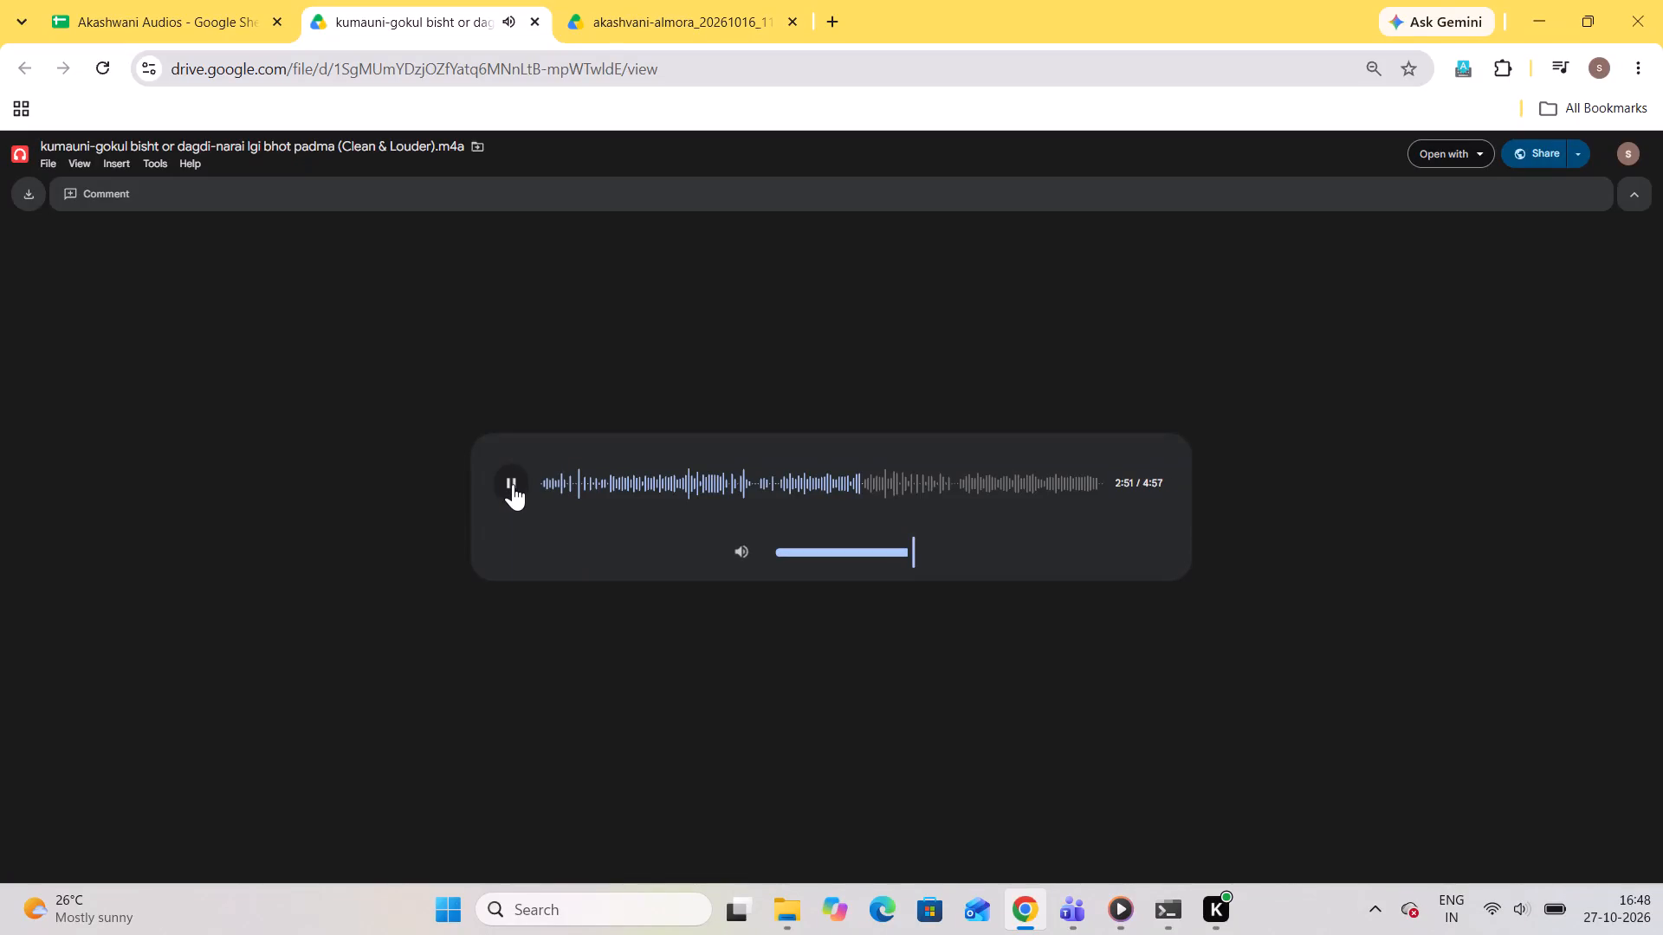
# Pause playback of the Kumauni audio recording at about 2:52.
pyautogui.click(512, 482)
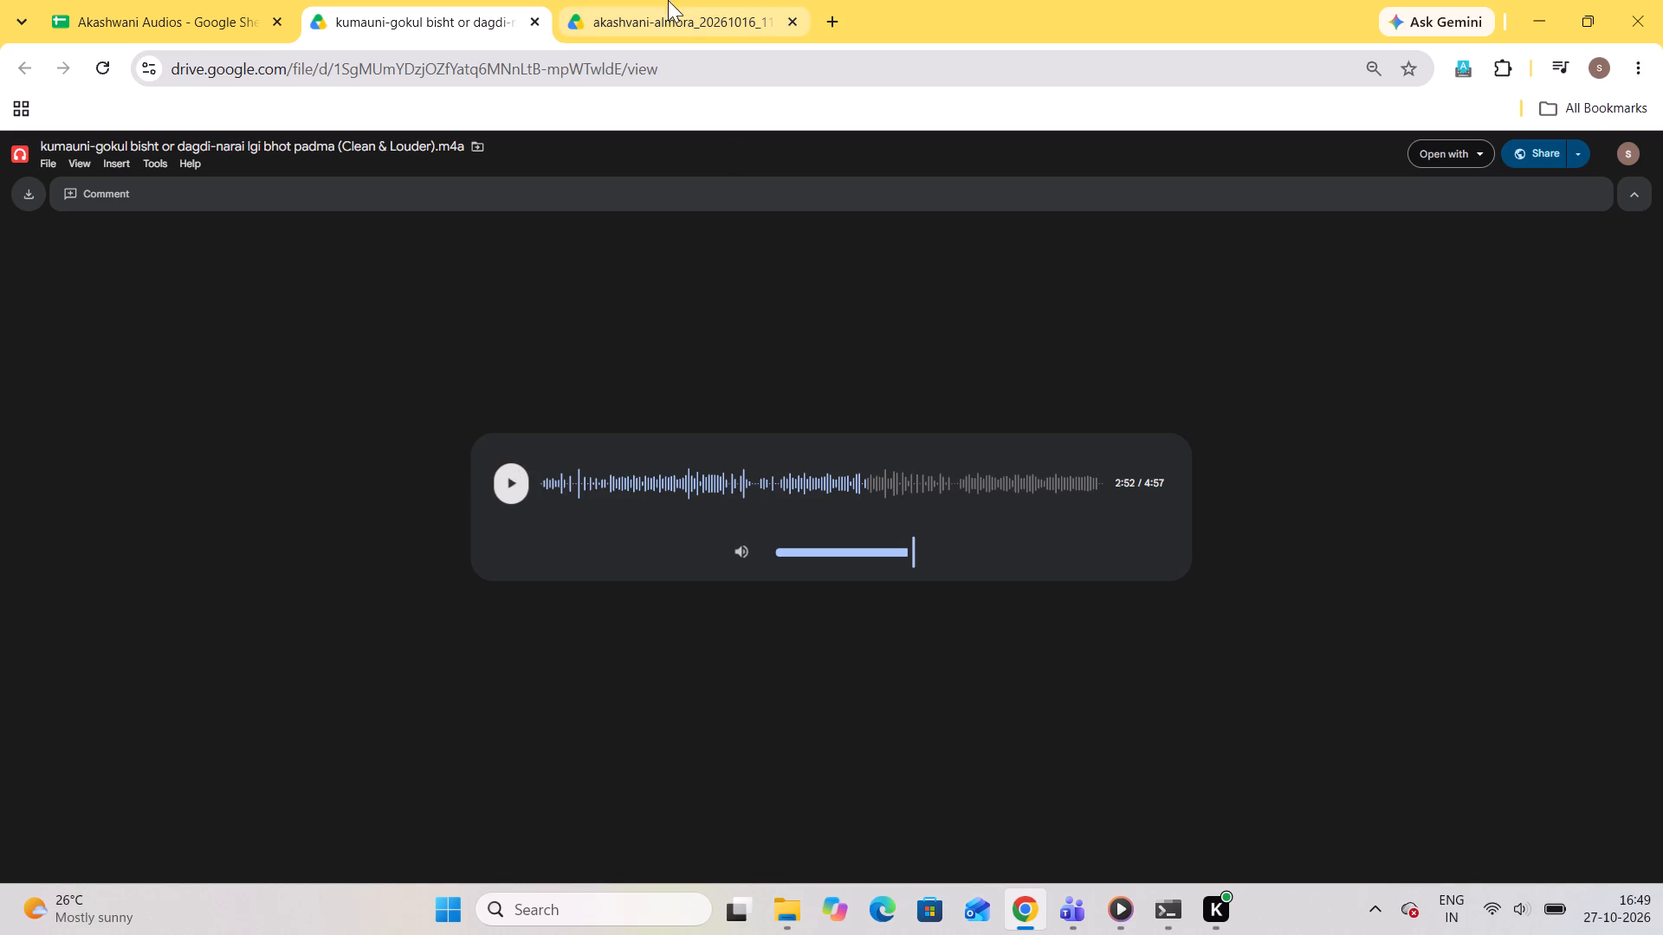
# Review the akashvani-almora_20261016_110000_2xMERGED Drive folder against the open Kumauni recording and the Almora sheet of Akashwani Audios.
pyautogui.click(672, 22)
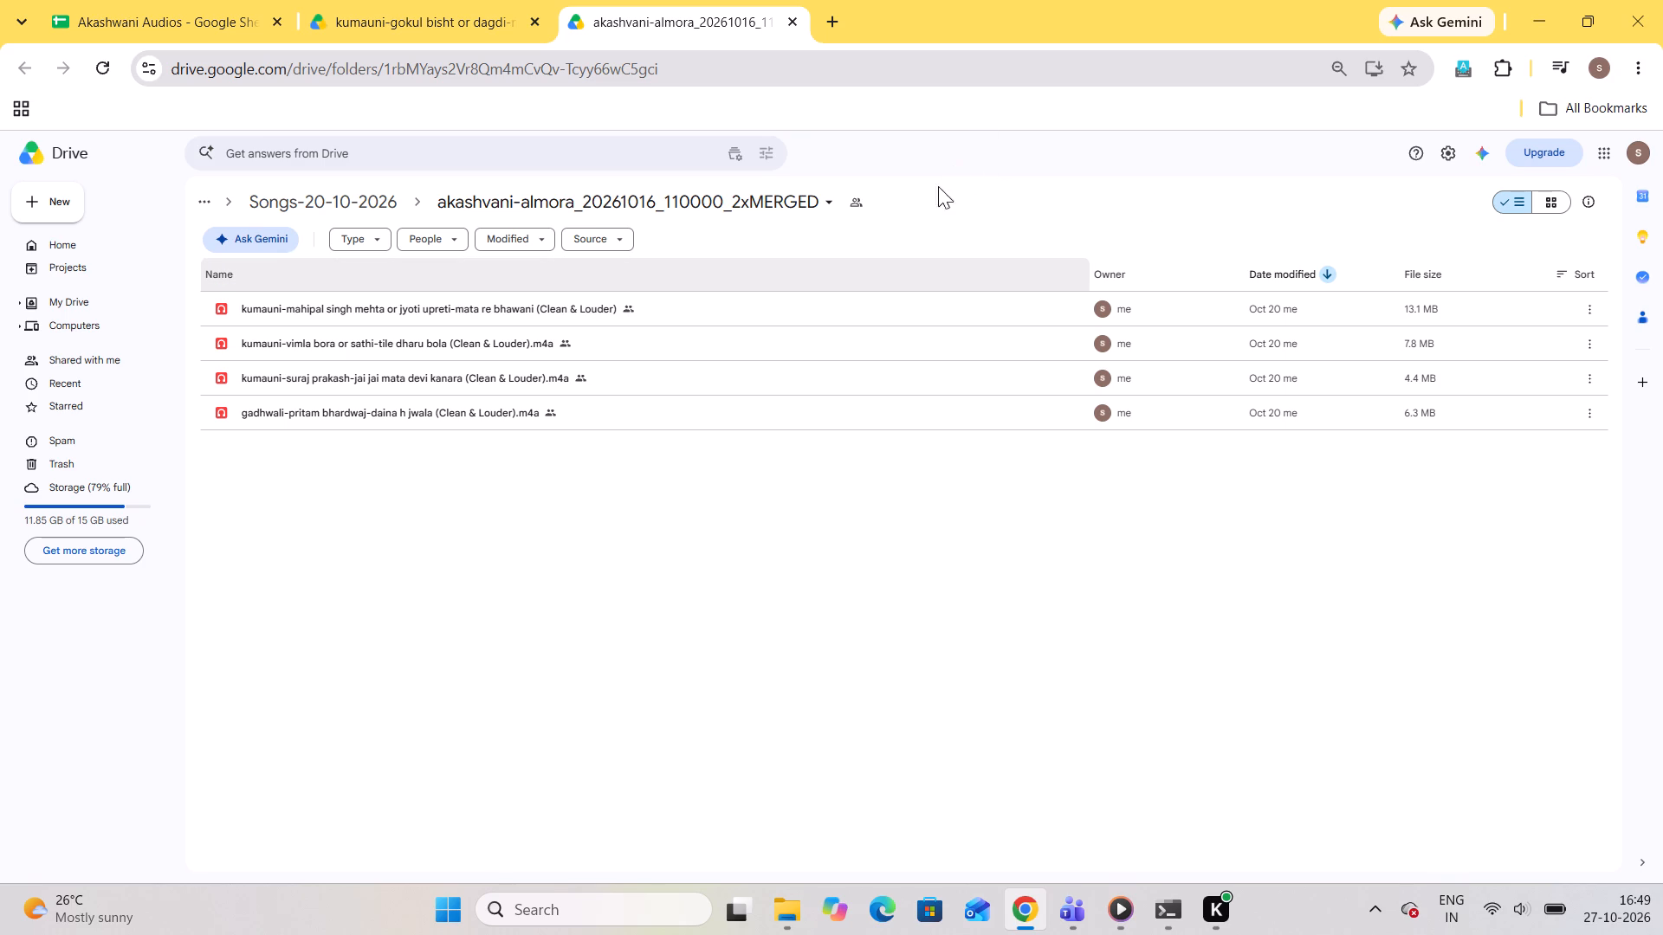
pyautogui.click(206, 24)
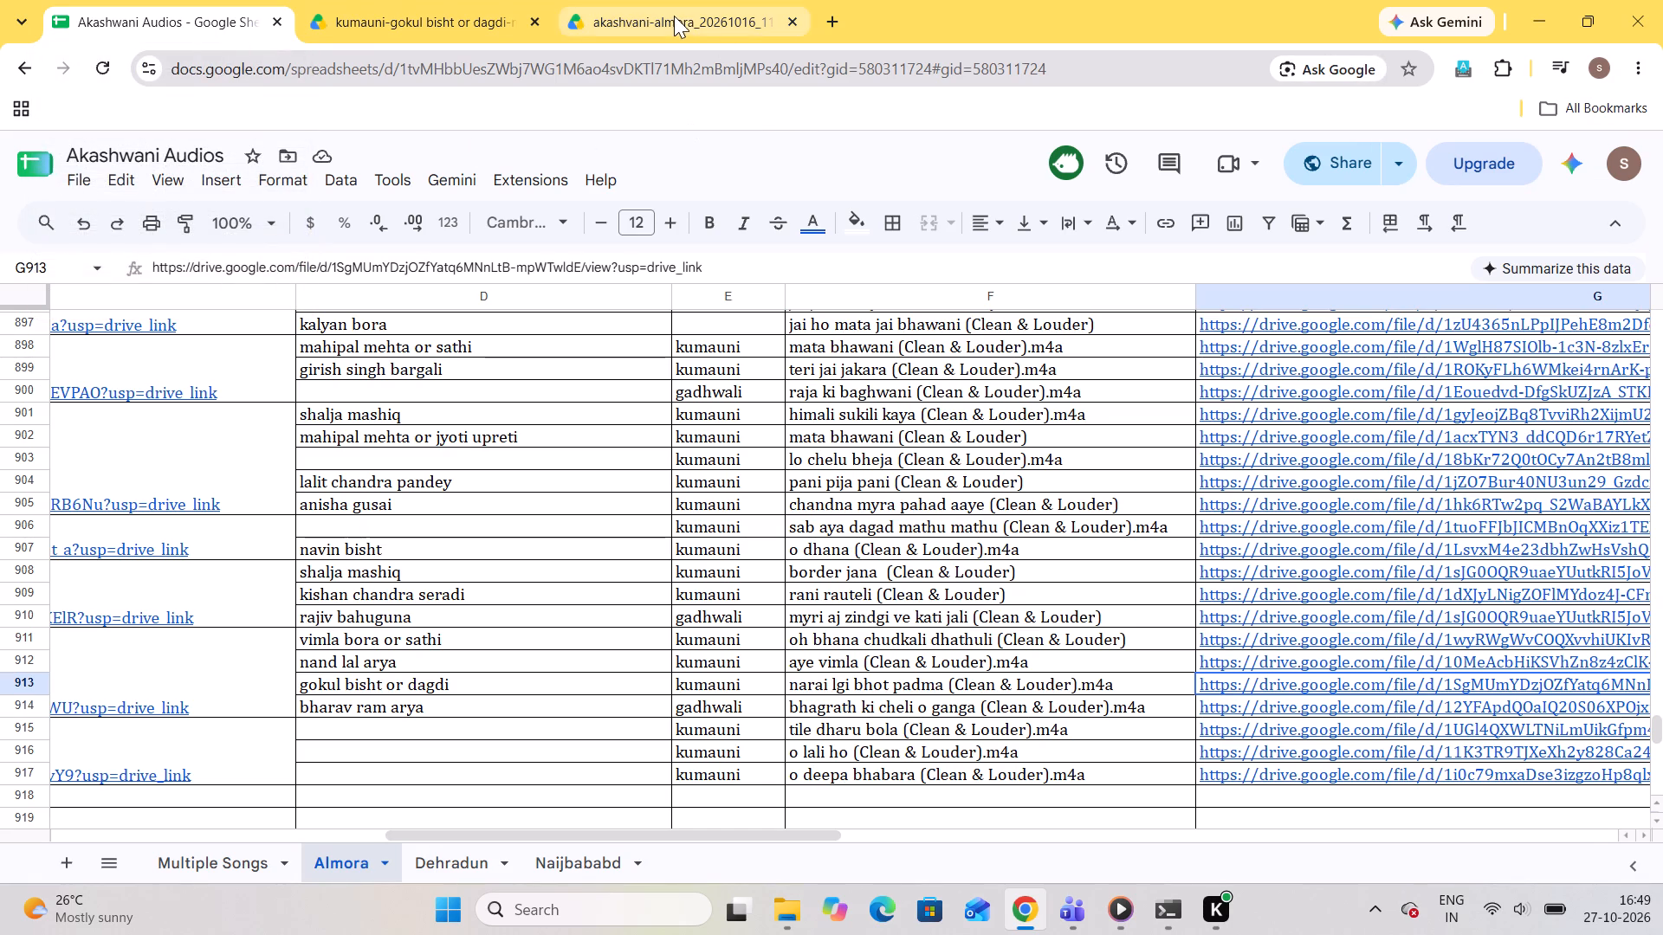
pyautogui.click(673, 16)
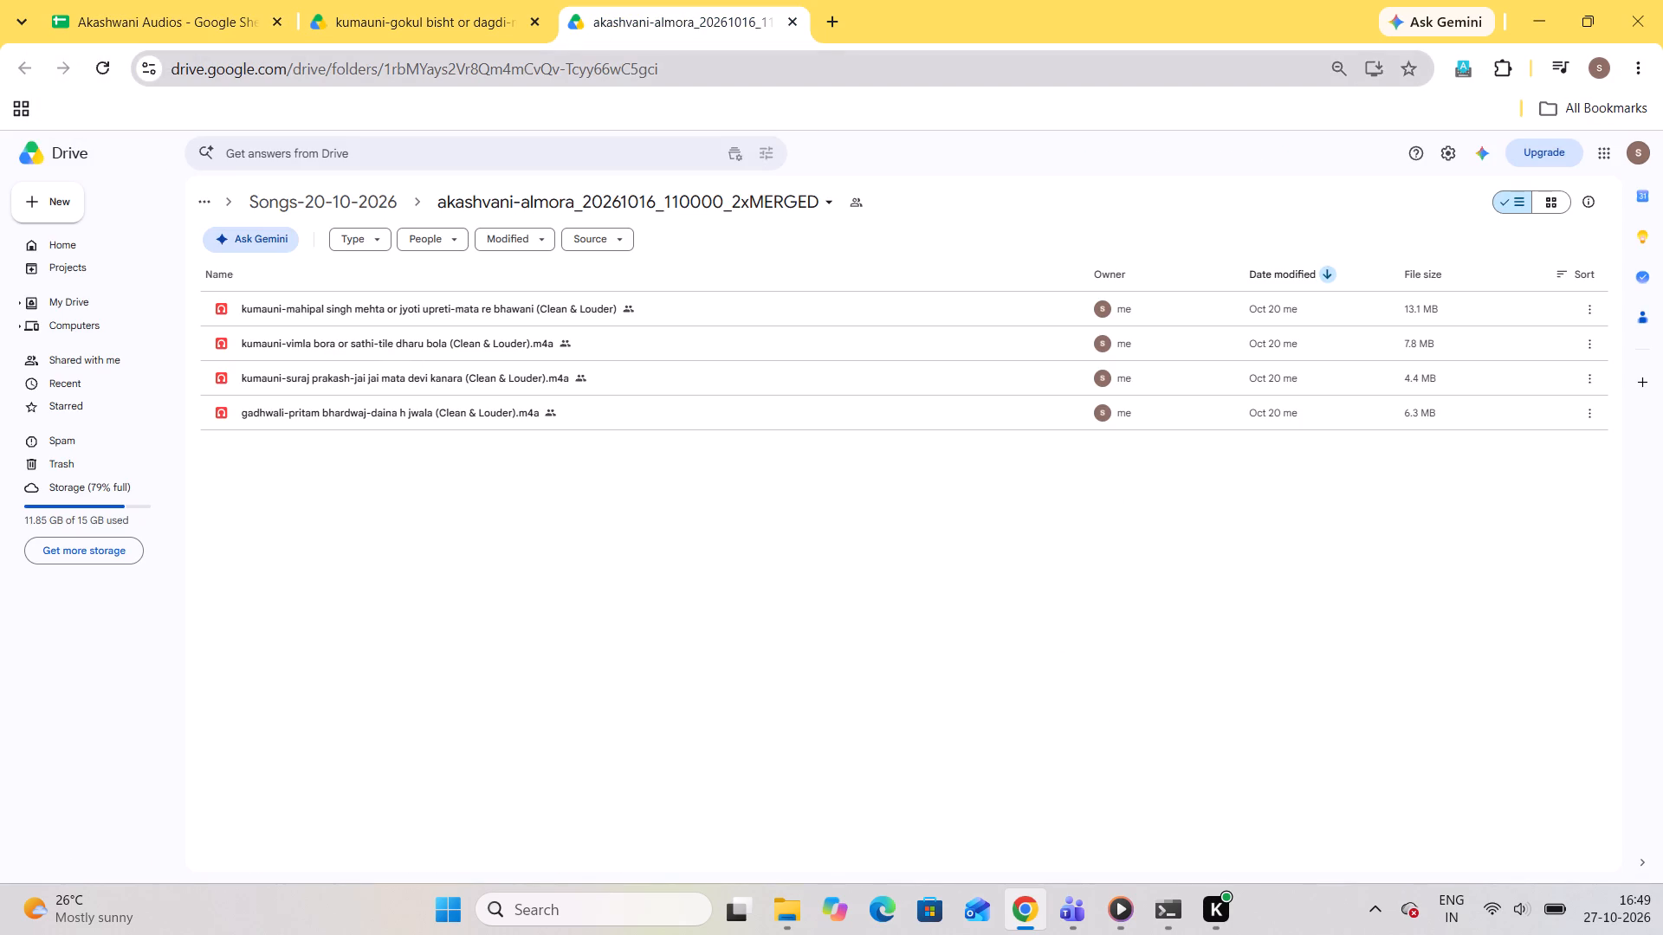
pyautogui.click(442, 23)
pyautogui.click(712, 9)
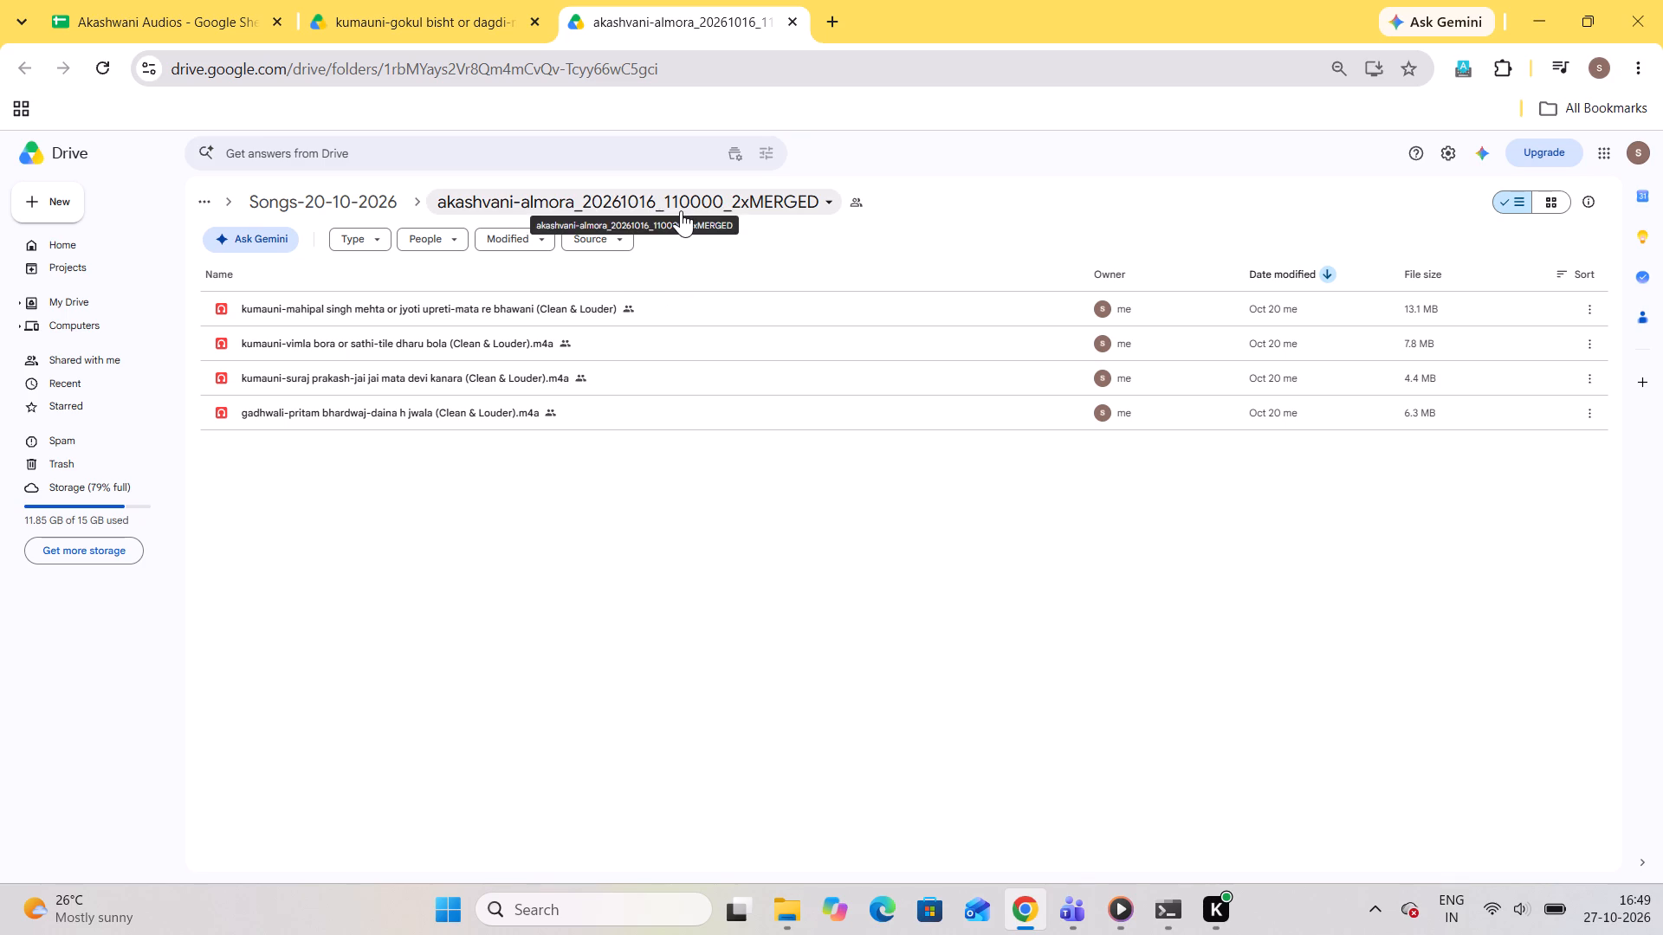
pyautogui.click(424, 4)
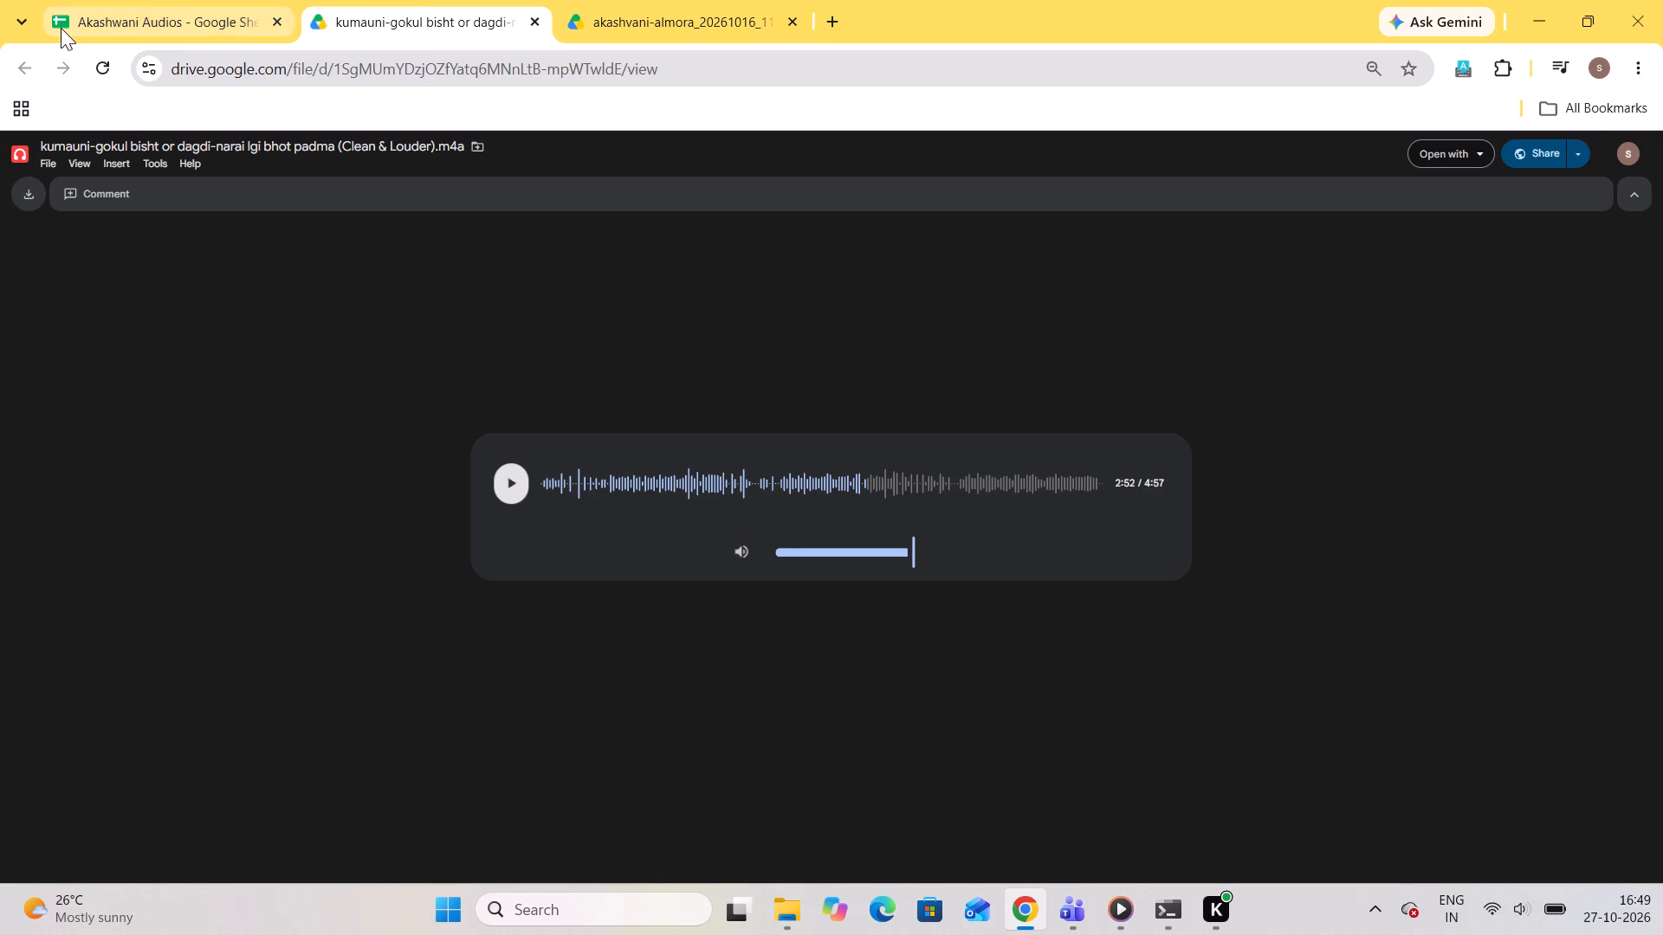
pyautogui.click(139, 5)
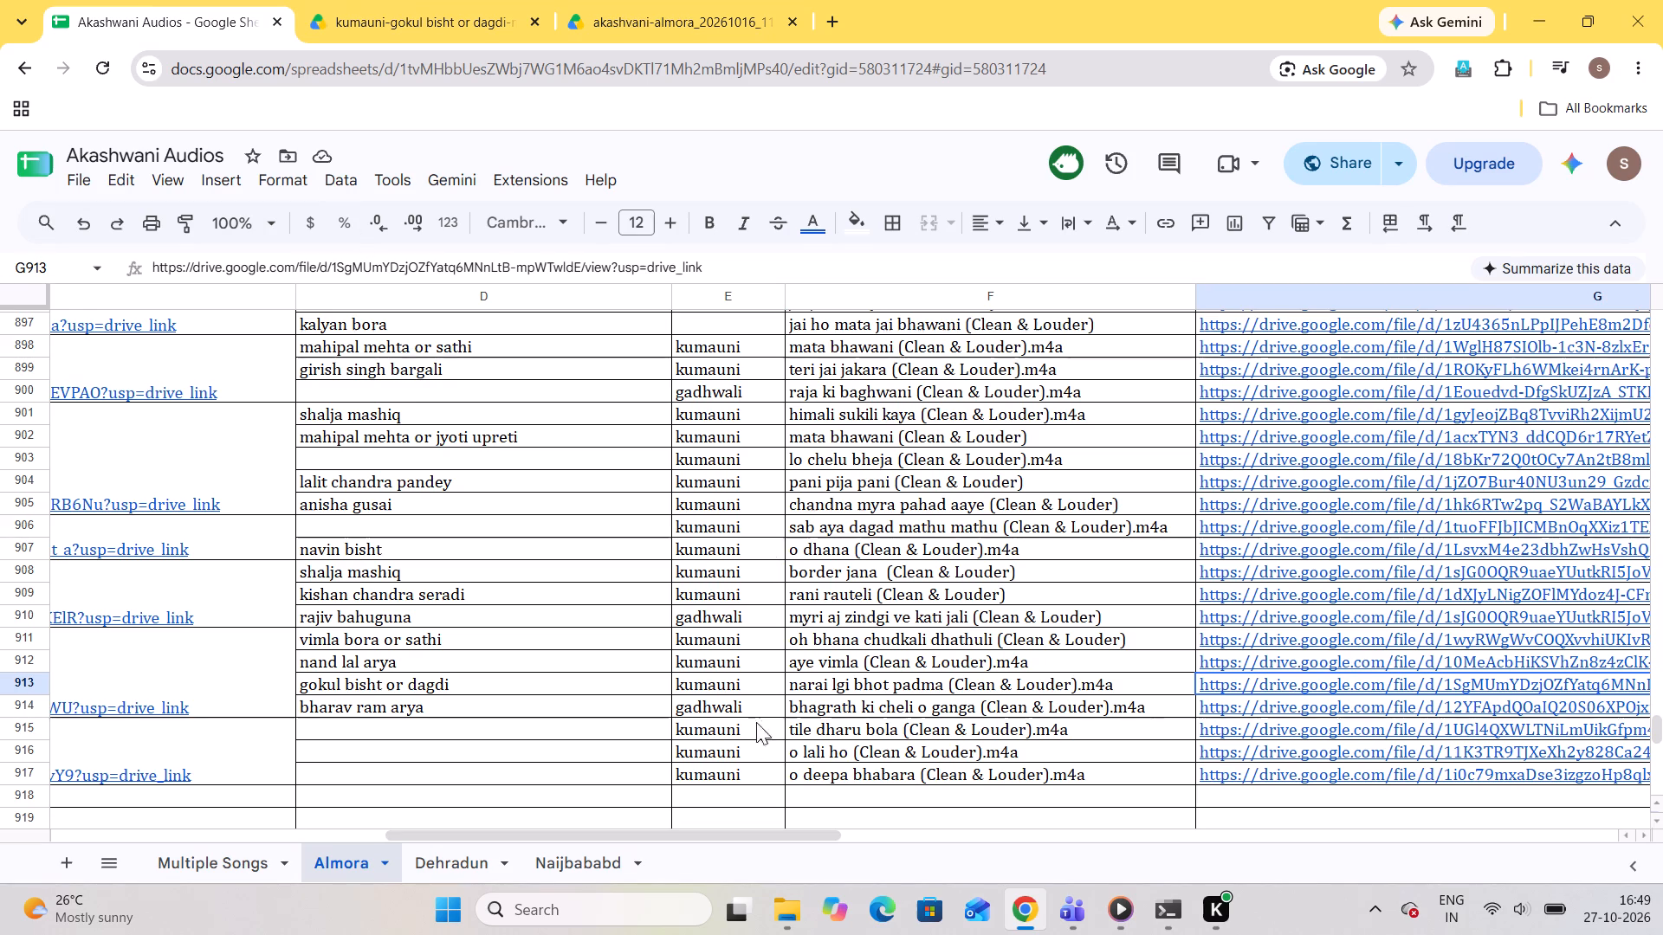
# Switch to Command Prompt and check the end of the ffmpeg output for the akashvani-najibabad_20261023_133000 audio conversion.
pyautogui.click(1175, 919)
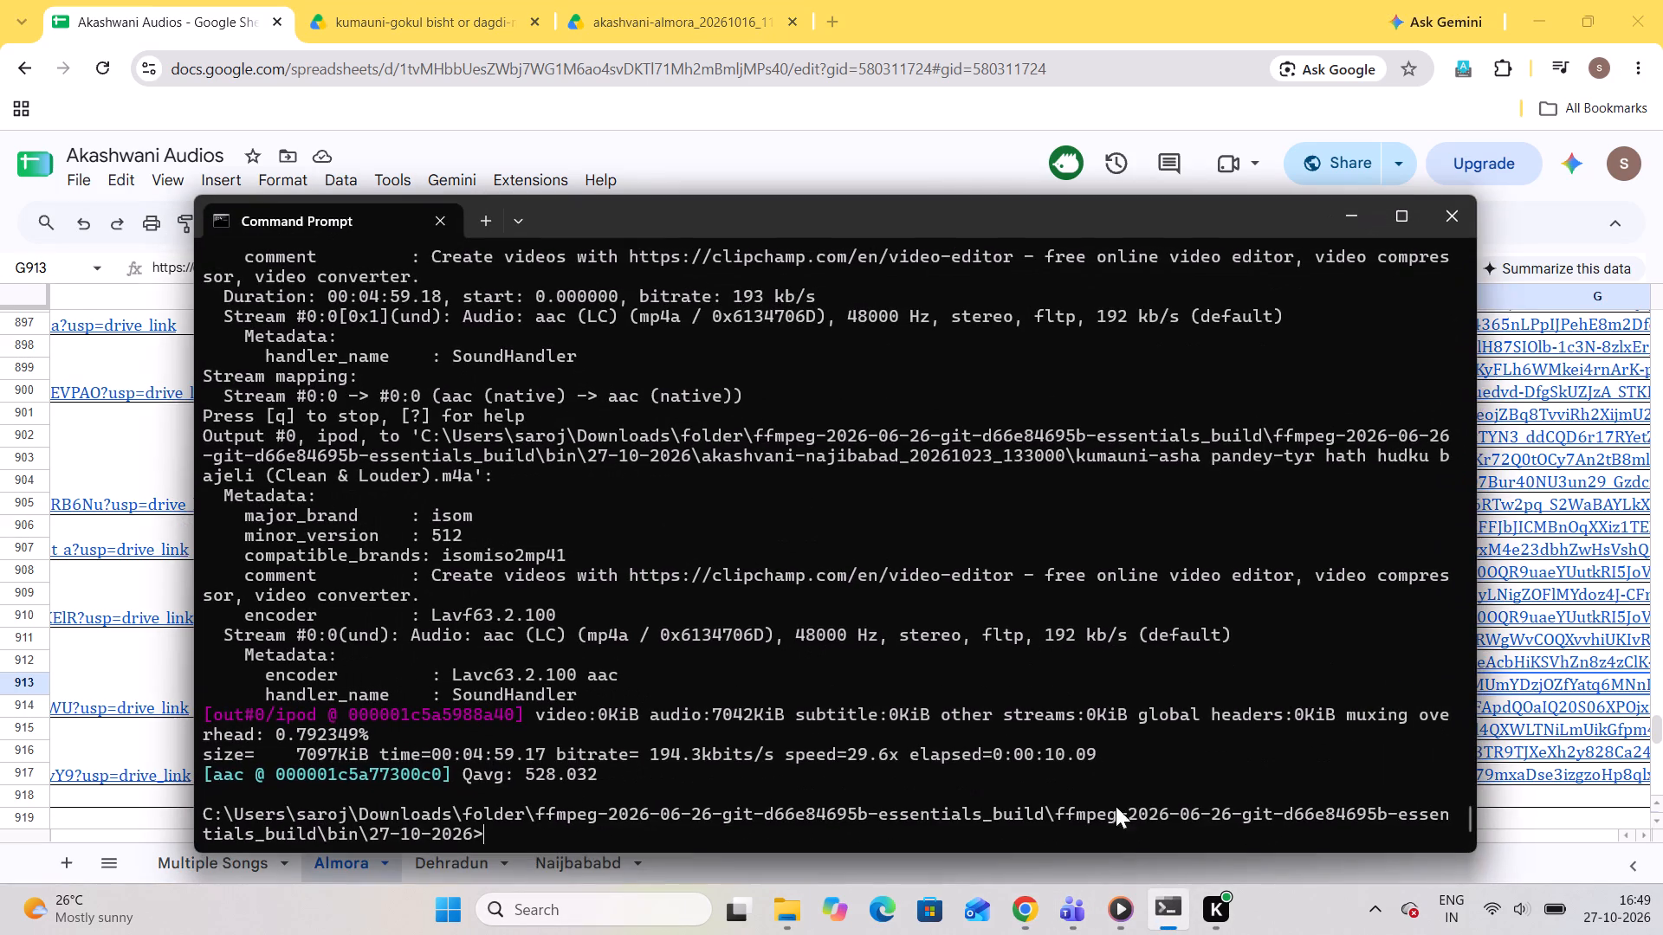
pyautogui.scroll(-4, 1088, 721)
pyautogui.click(870, 823)
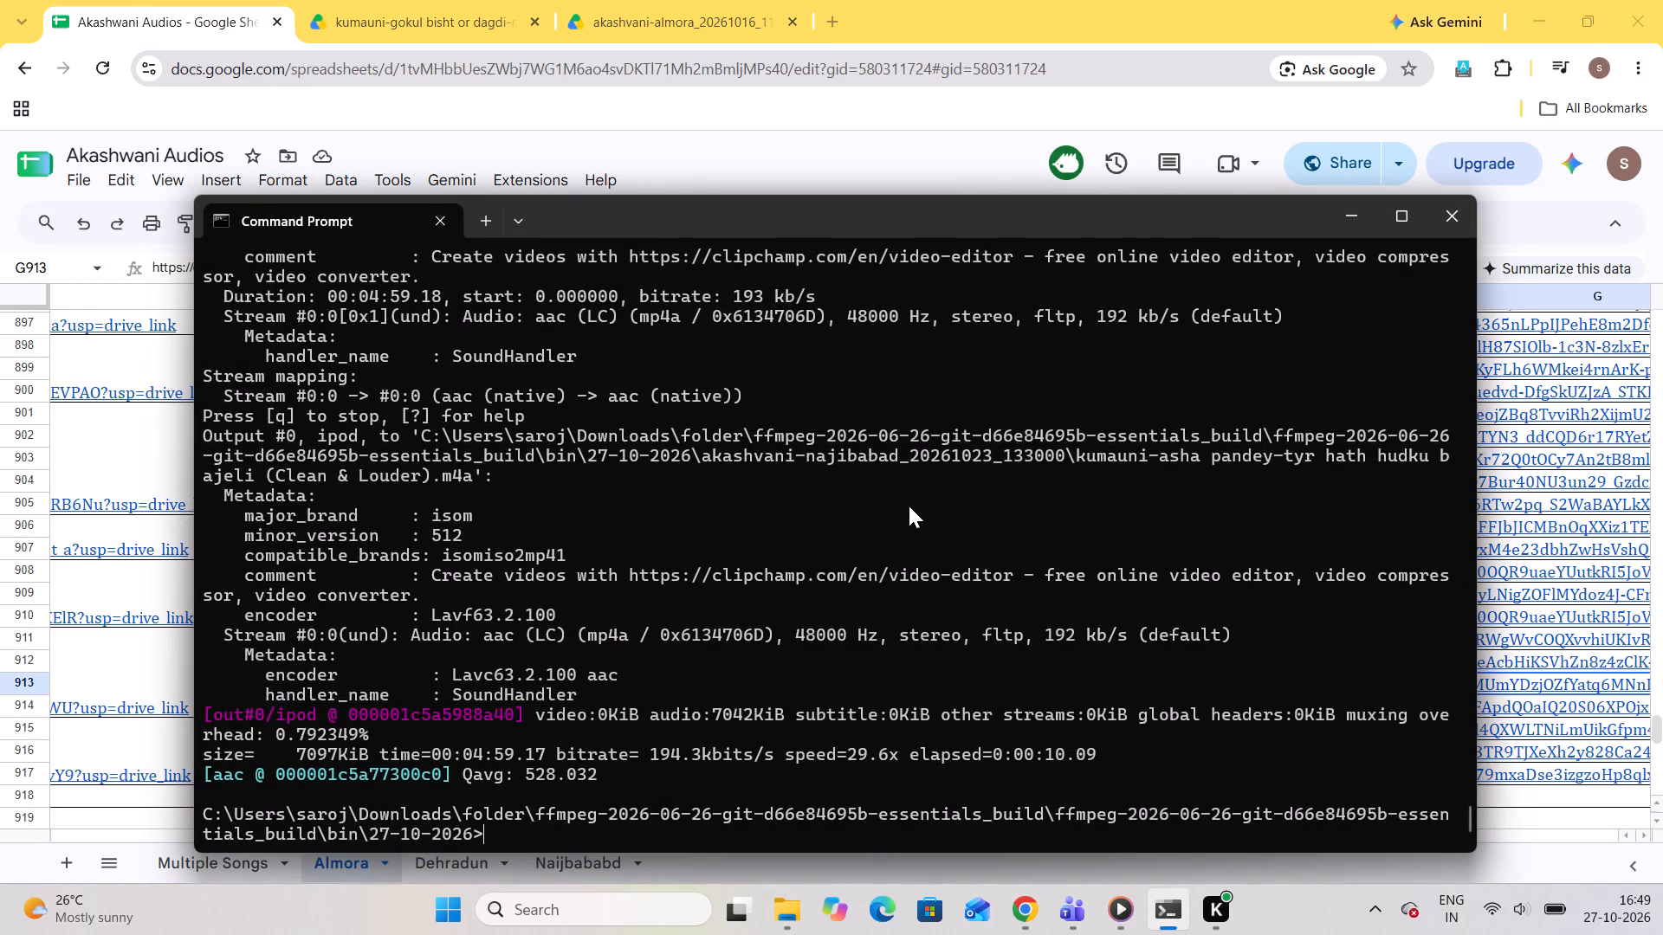
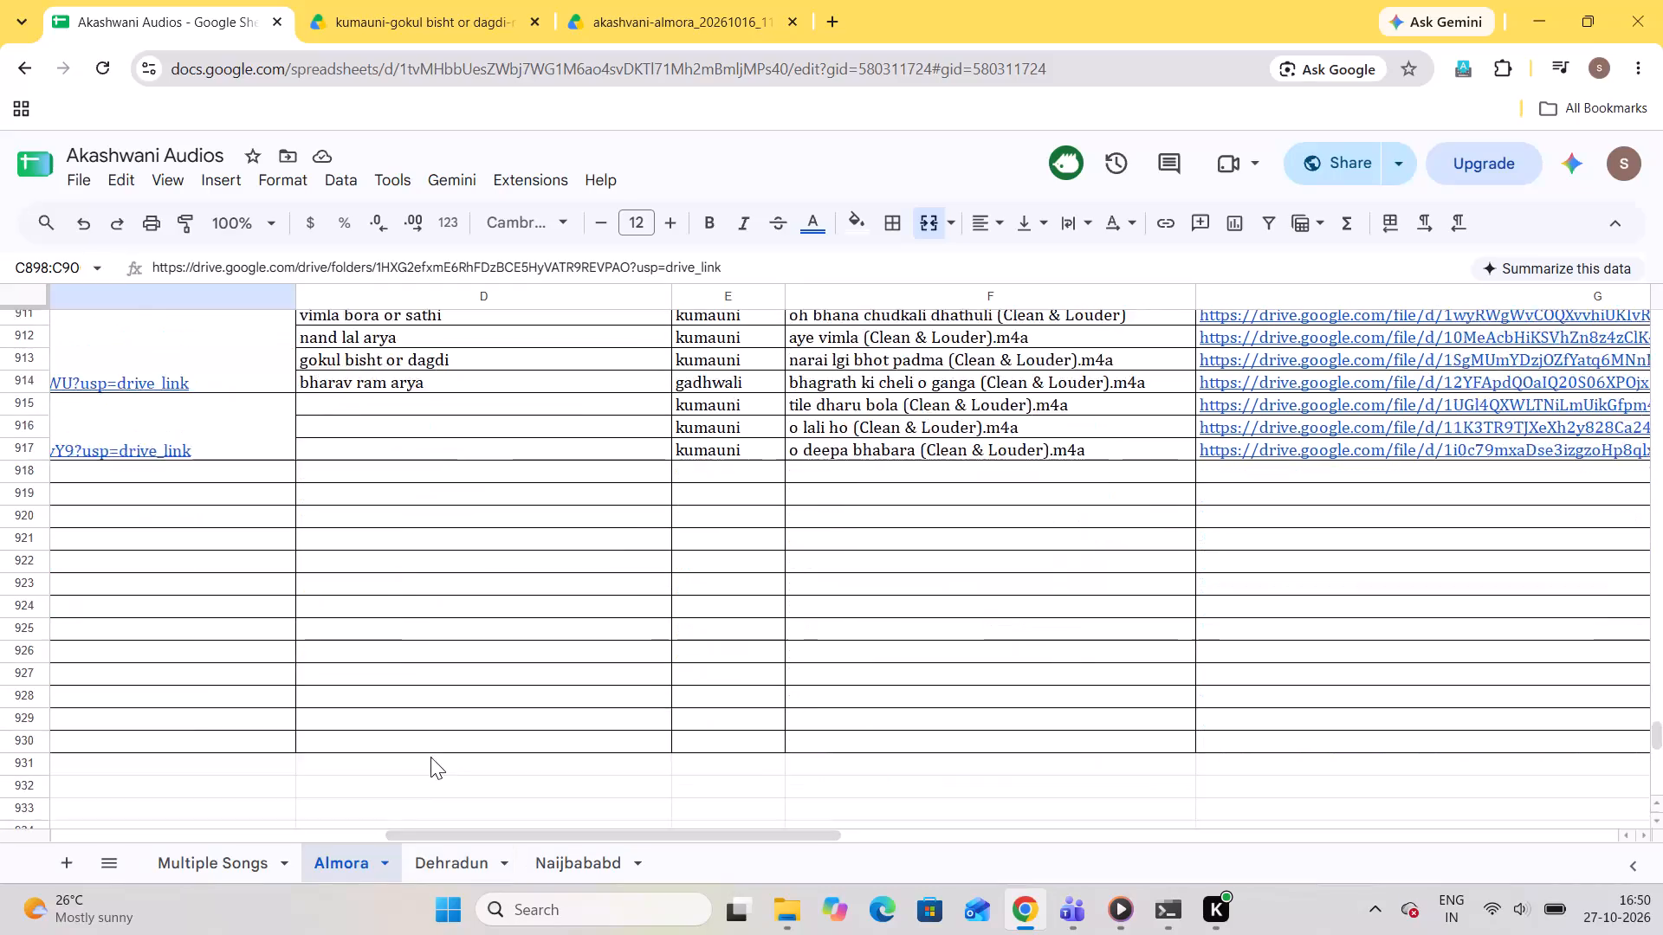
# Examine the last filled rows of the Almora sheet, comparing recording names, folder links, singers, languages and song titles.
pyautogui.scroll(2, 430, 741)
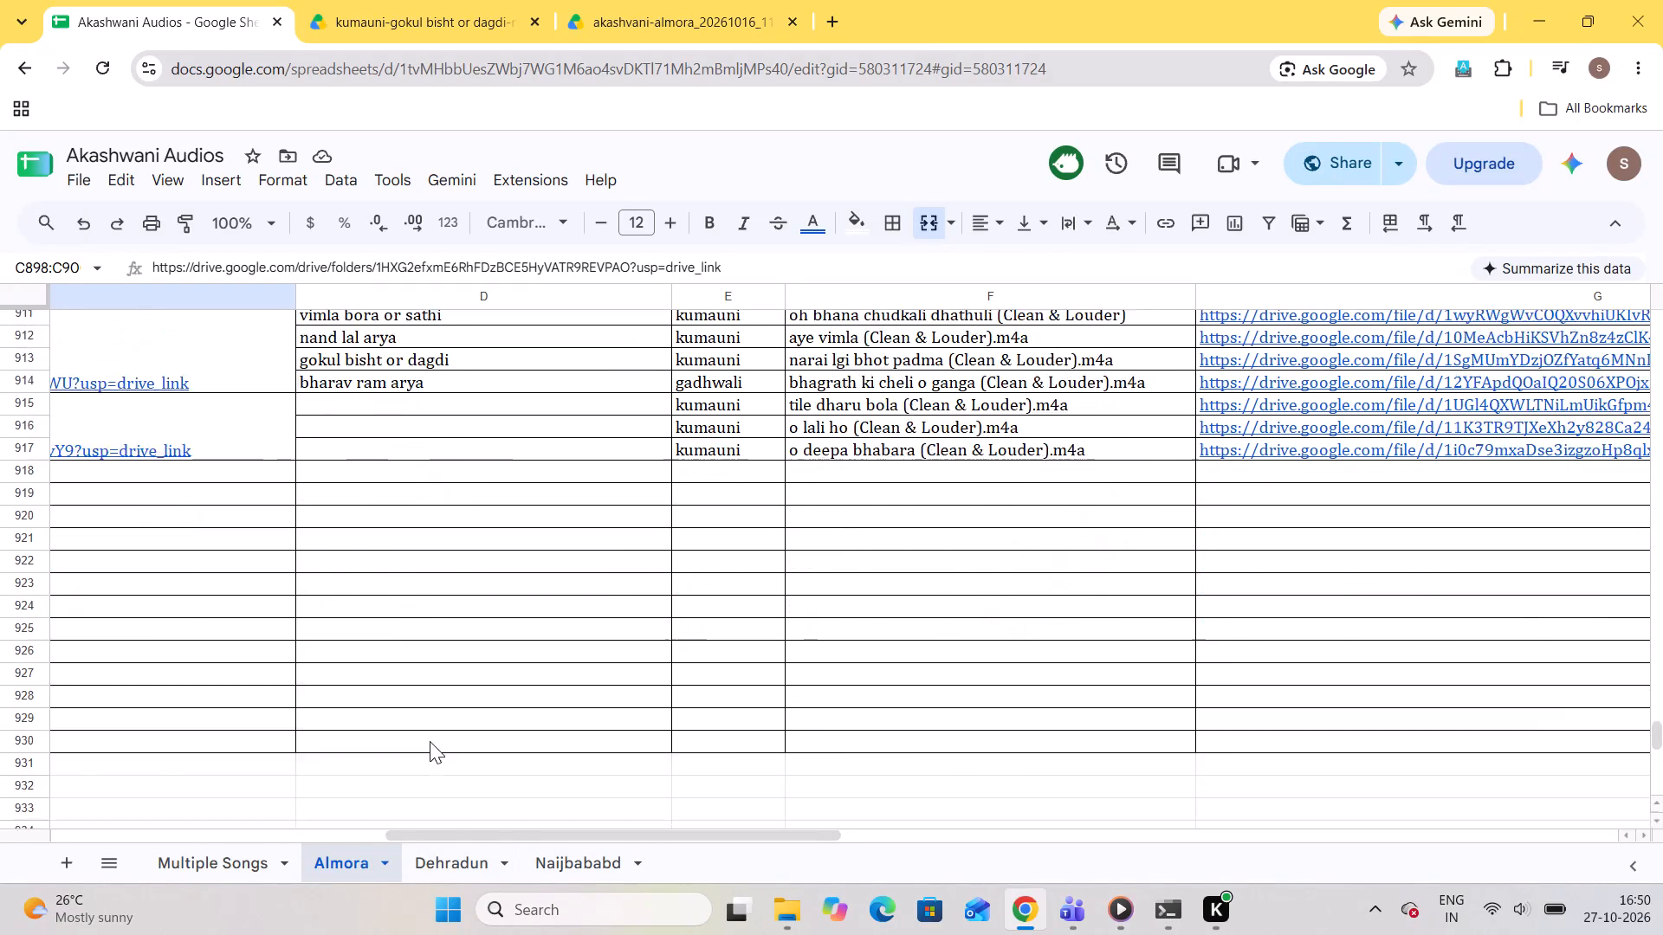
pyautogui.scroll(2, 430, 741)
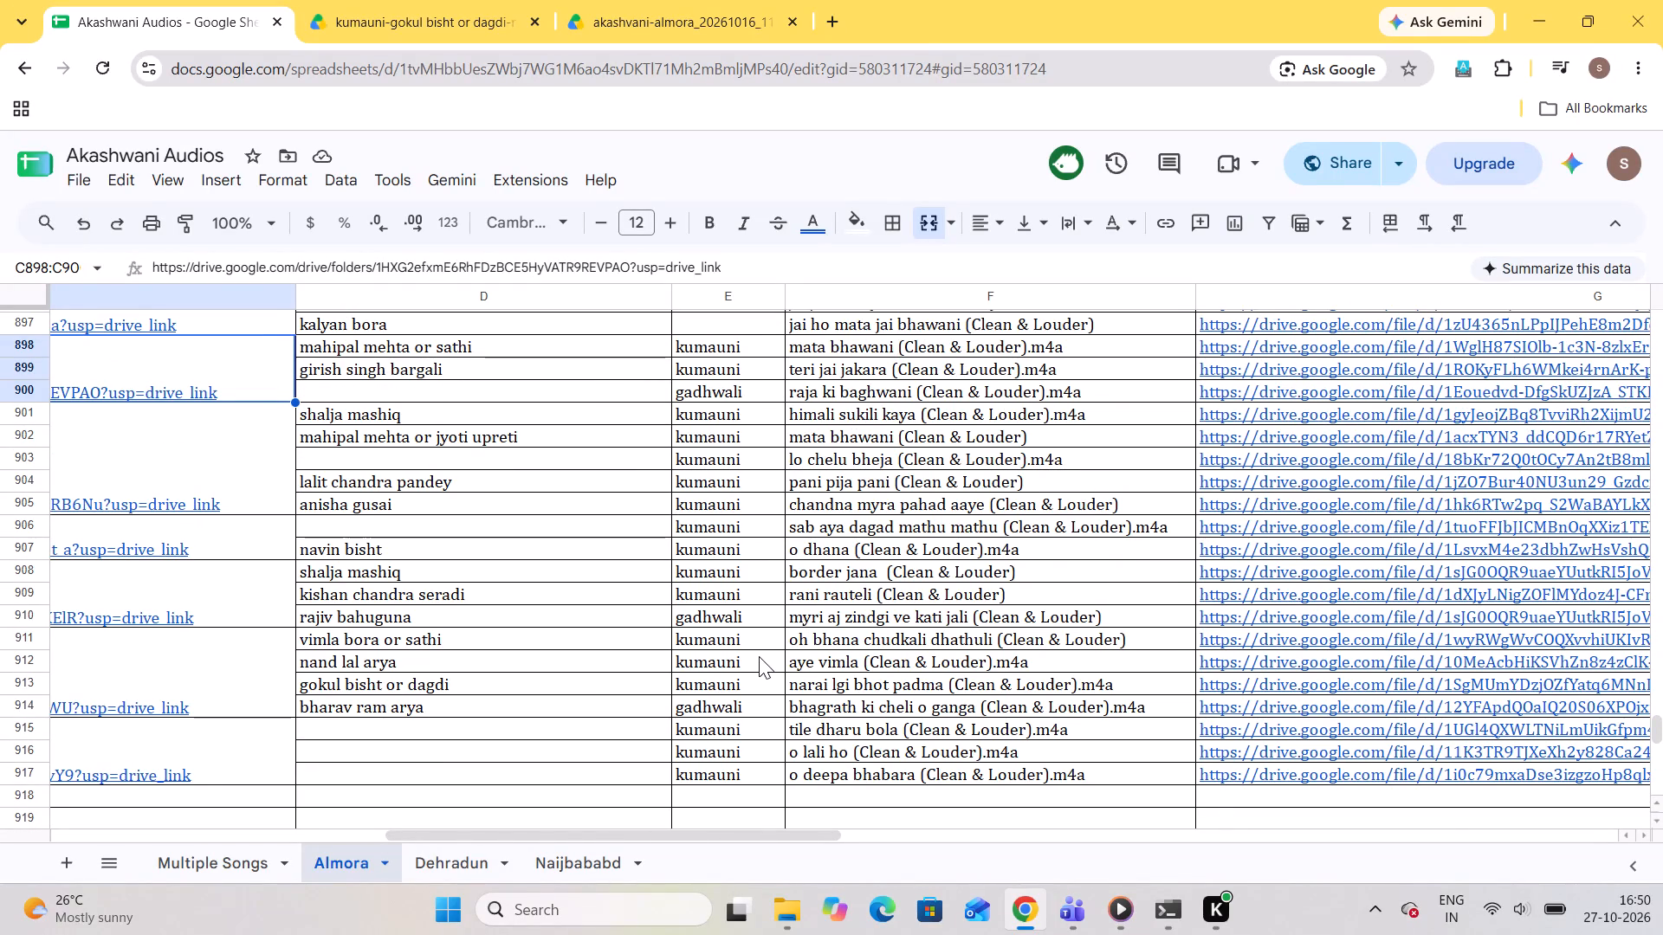
pyautogui.hscroll(4, 759, 656)
pyautogui.scroll(-1, 759, 656)
pyautogui.hscroll(1, 759, 656)
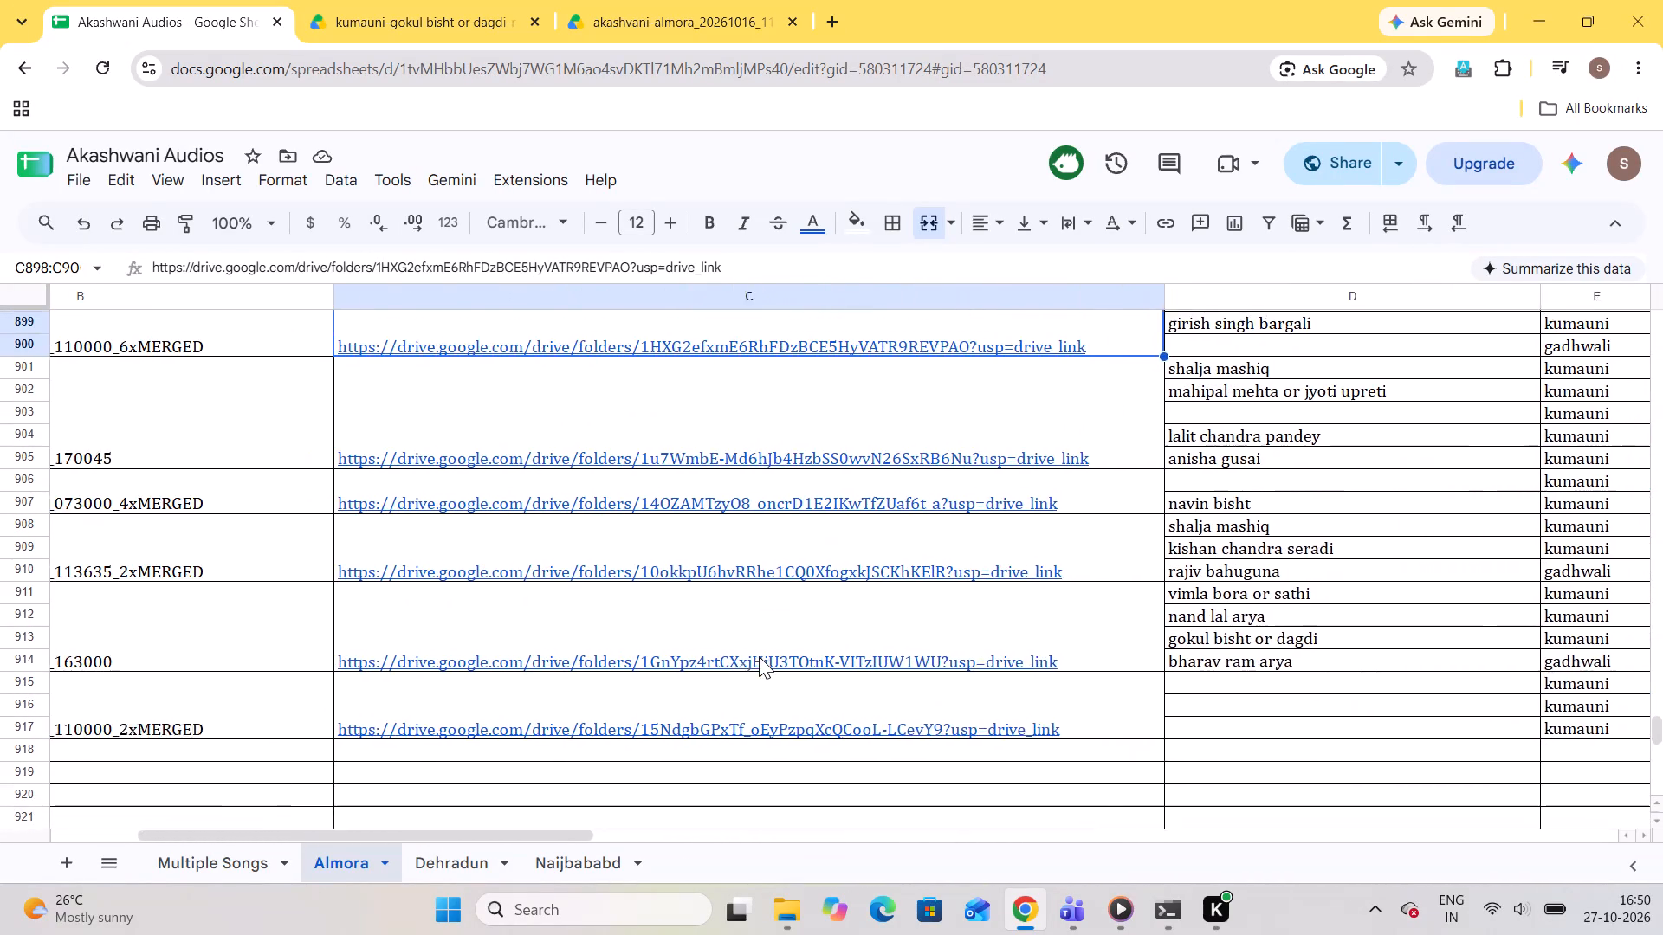
pyautogui.hscroll(3, 759, 656)
pyautogui.scroll(-1, 759, 656)
pyautogui.hscroll(-1, 759, 656)
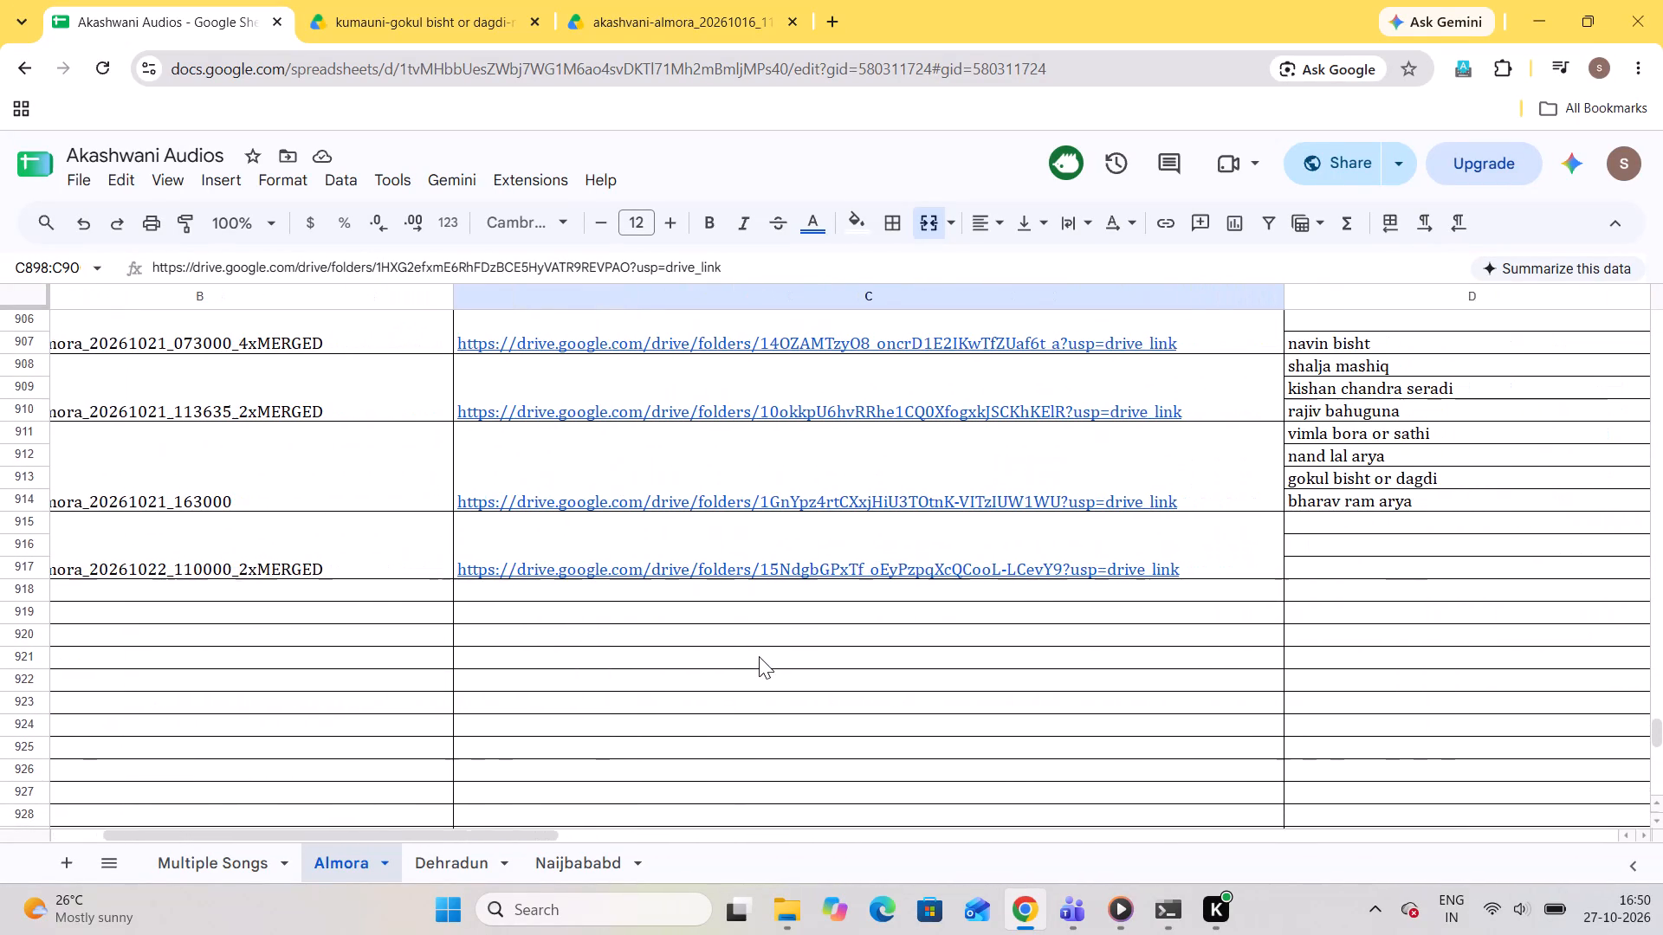
pyautogui.hscroll(-3, 759, 656)
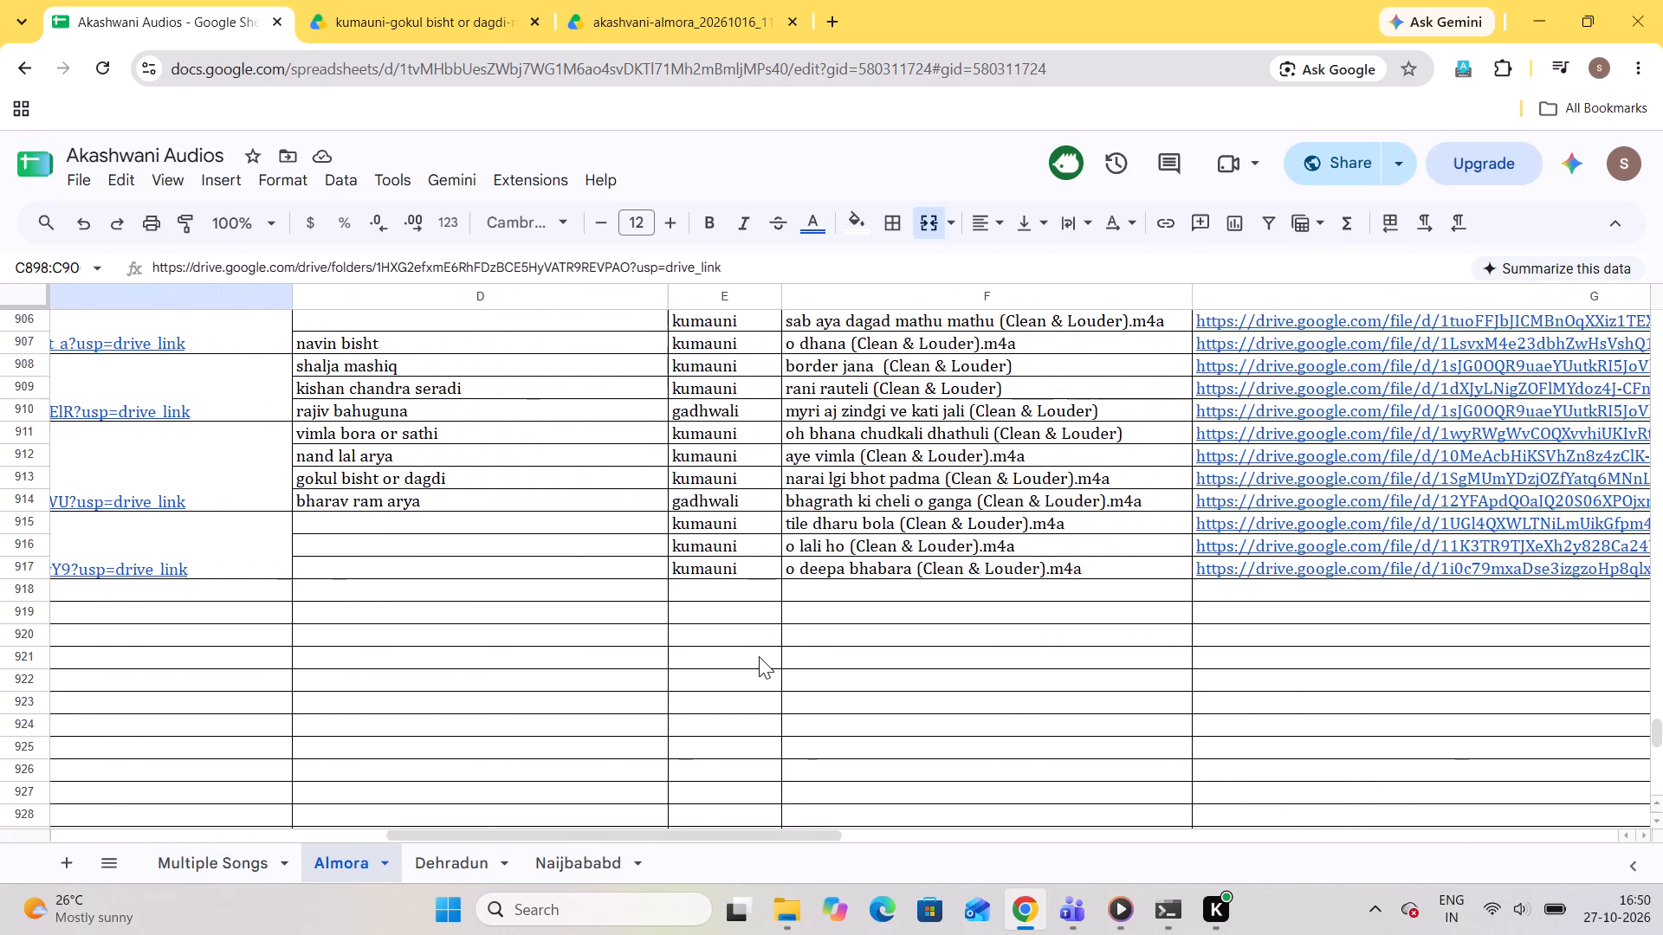
pyautogui.hscroll(-1, 759, 656)
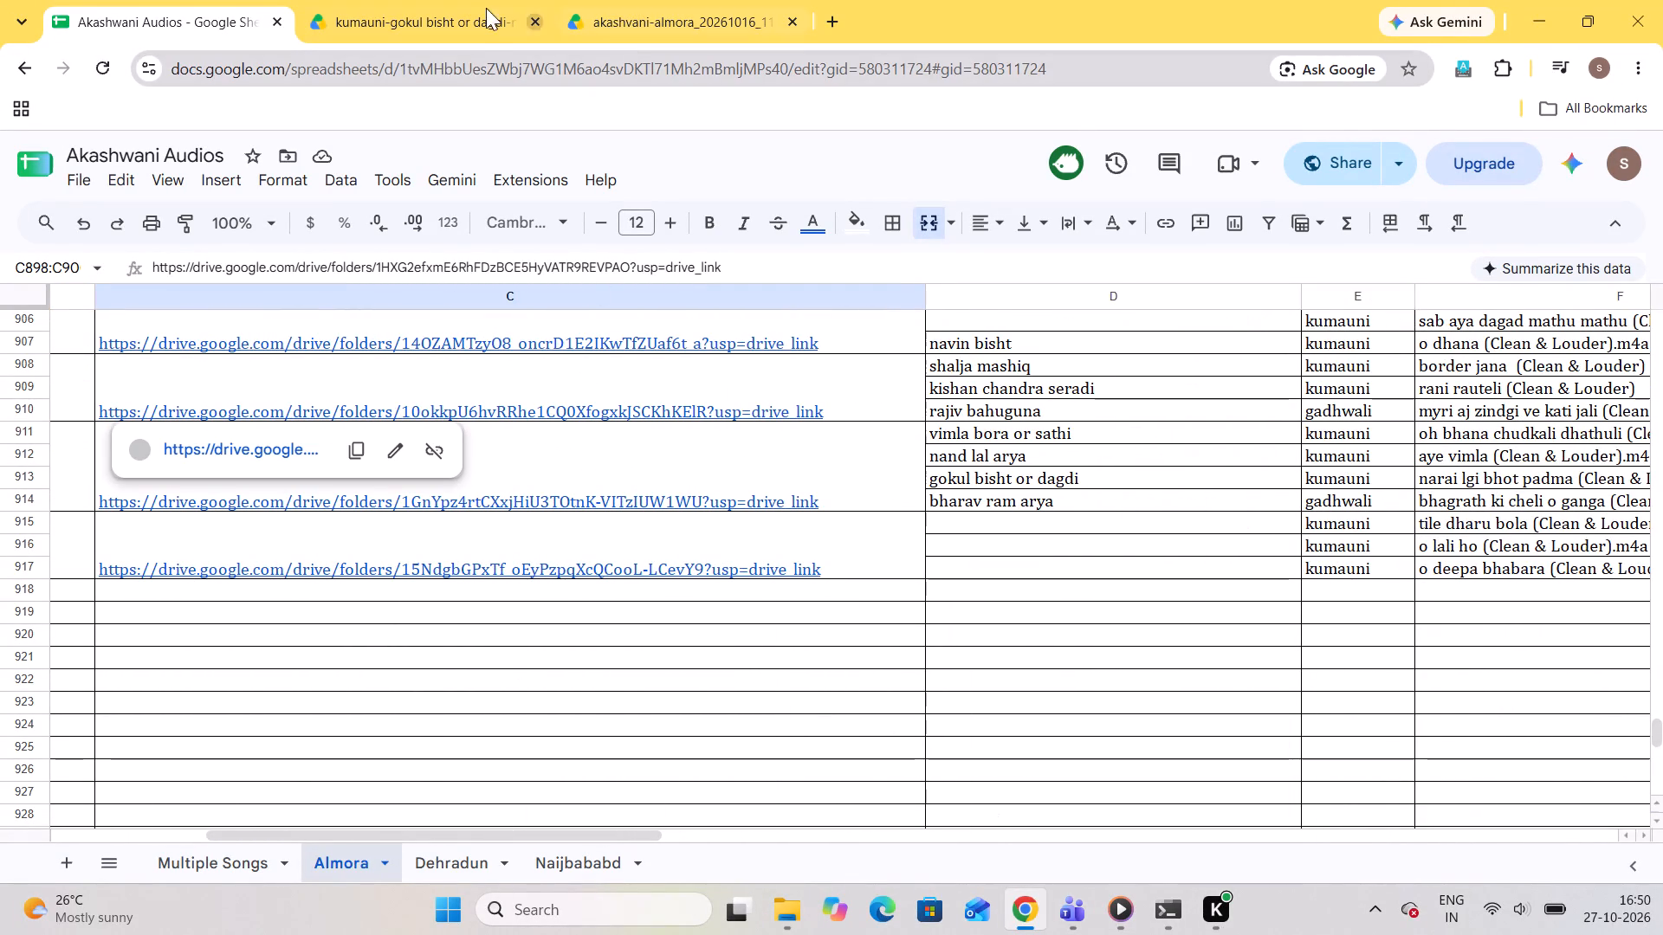
# Close the open Kumauni recording "narai lgi bhot padma (Clean & Louder).m4a".
pyautogui.click(458, 8)
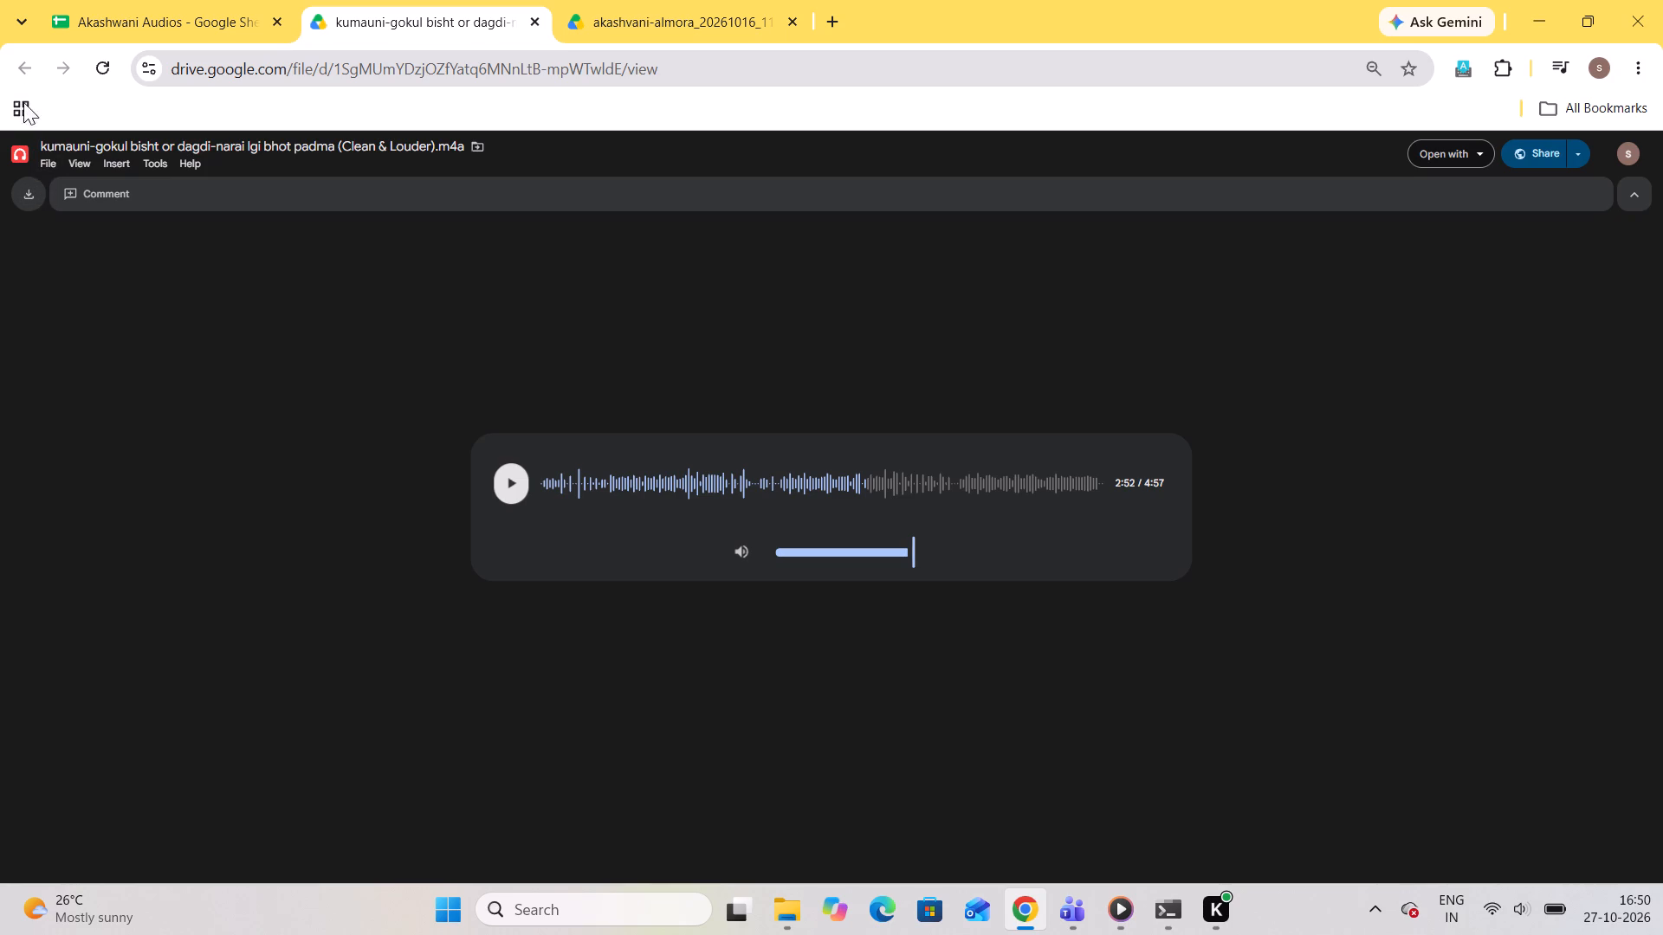
pyautogui.click(529, 23)
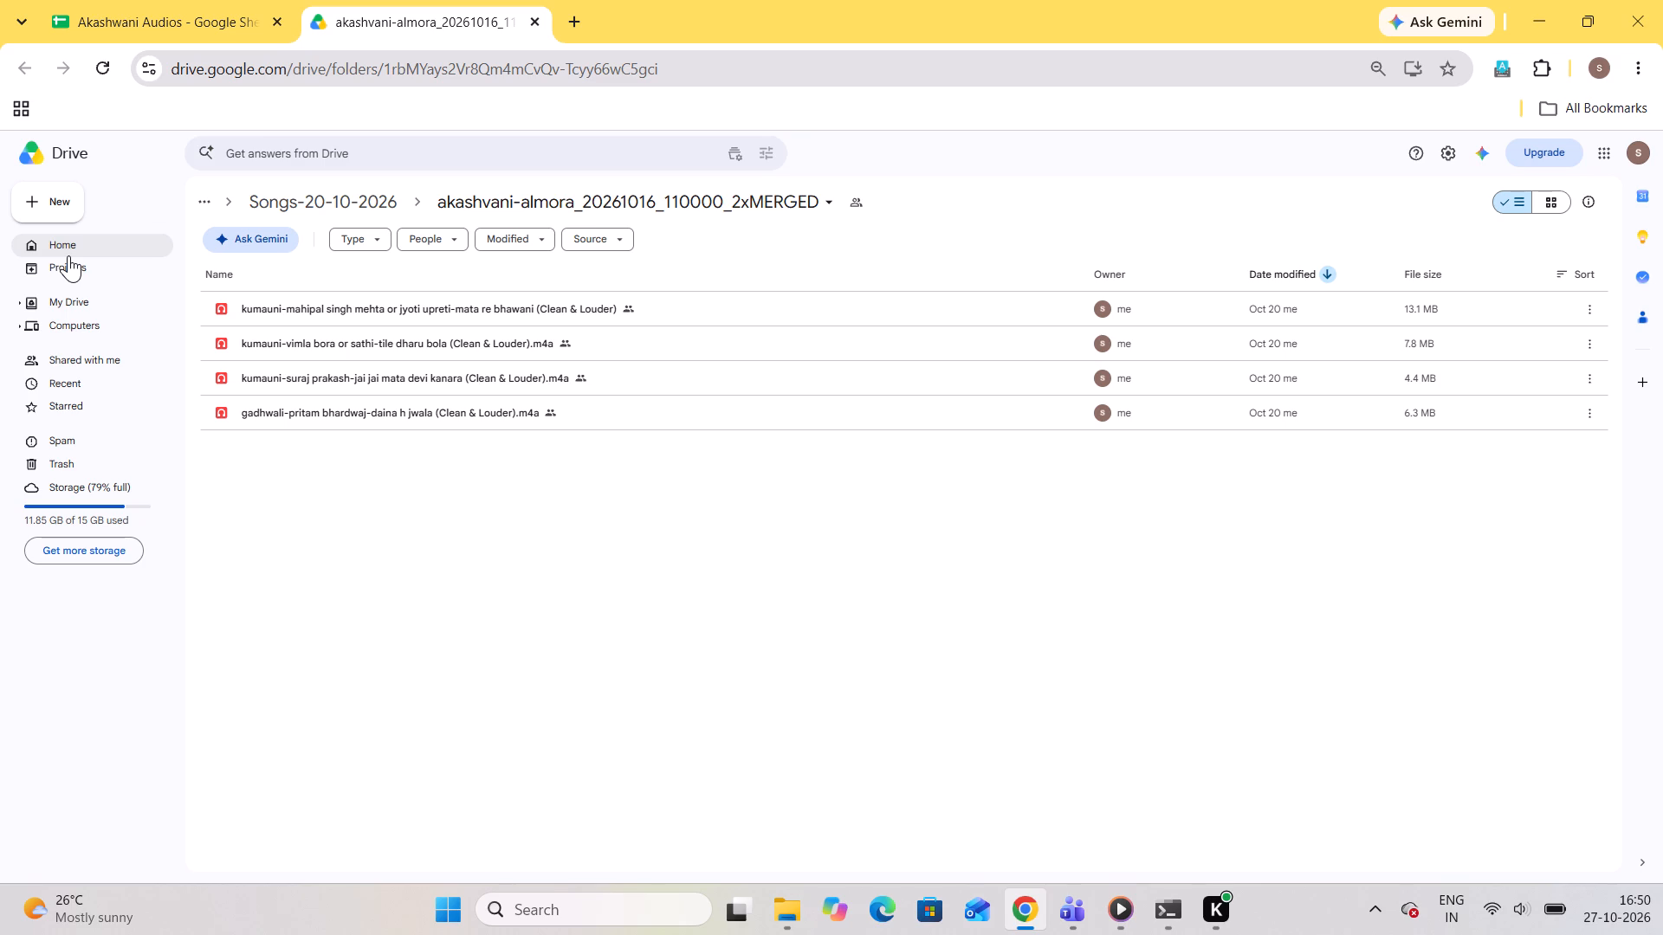
# Open the Songs-26-10-2026 folder inside Akashwani Audio almora in My Drive.
pyautogui.click(68, 306)
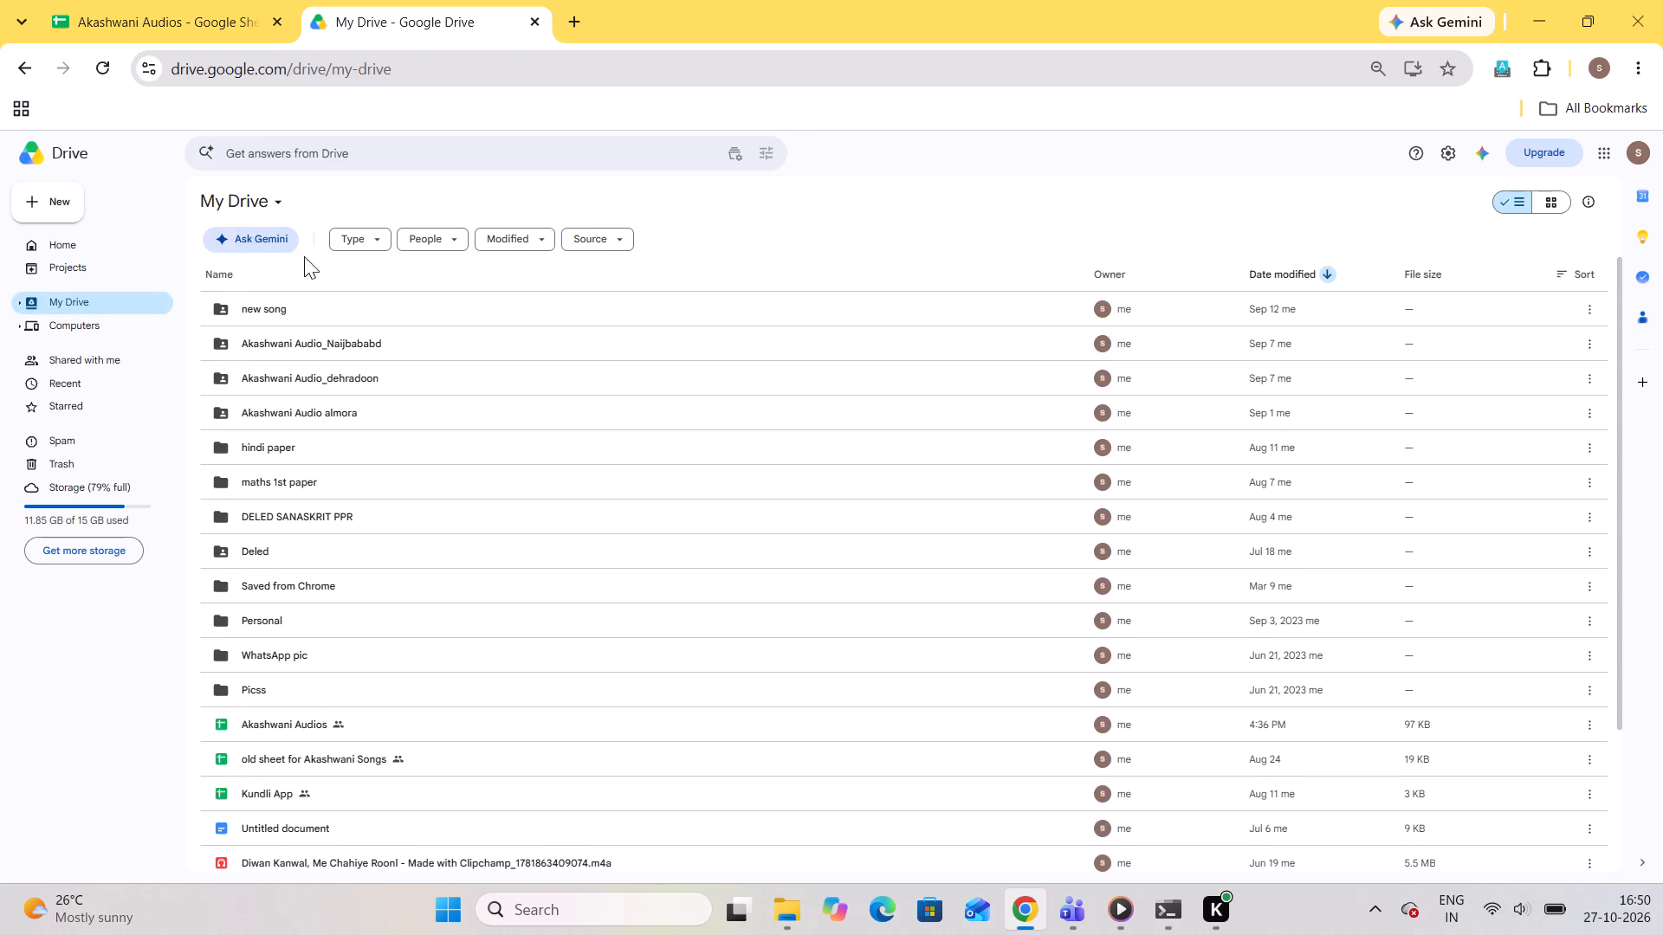
pyautogui.doubleClick(293, 402)
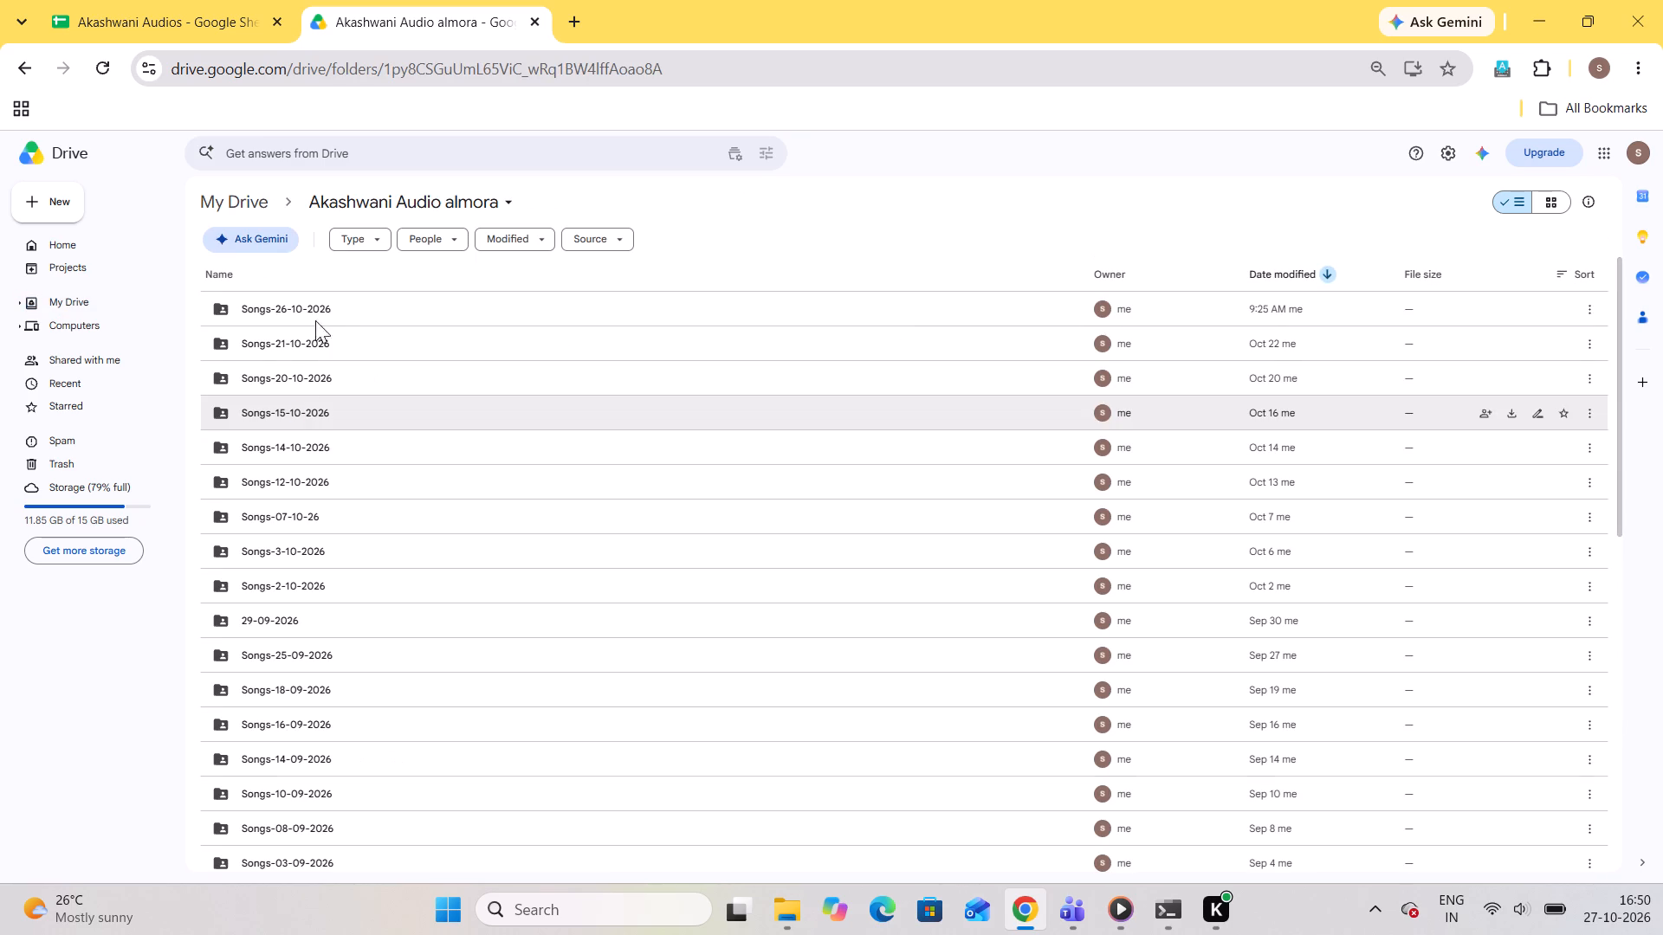
pyautogui.tripleClick(317, 299)
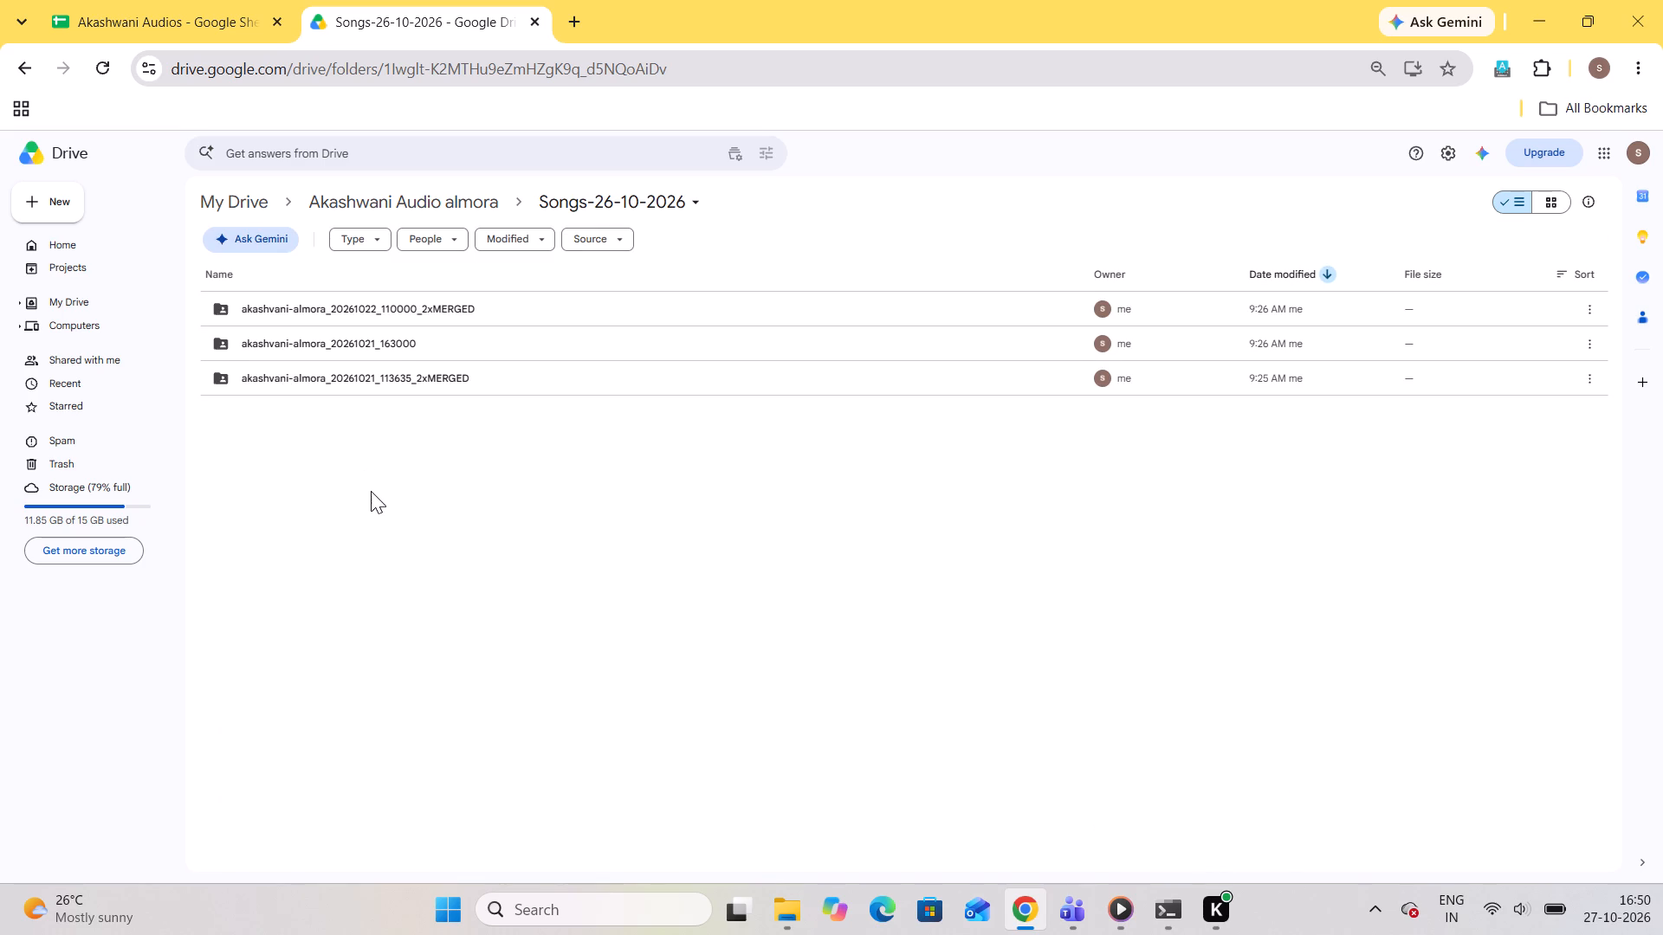
pyautogui.click(371, 491)
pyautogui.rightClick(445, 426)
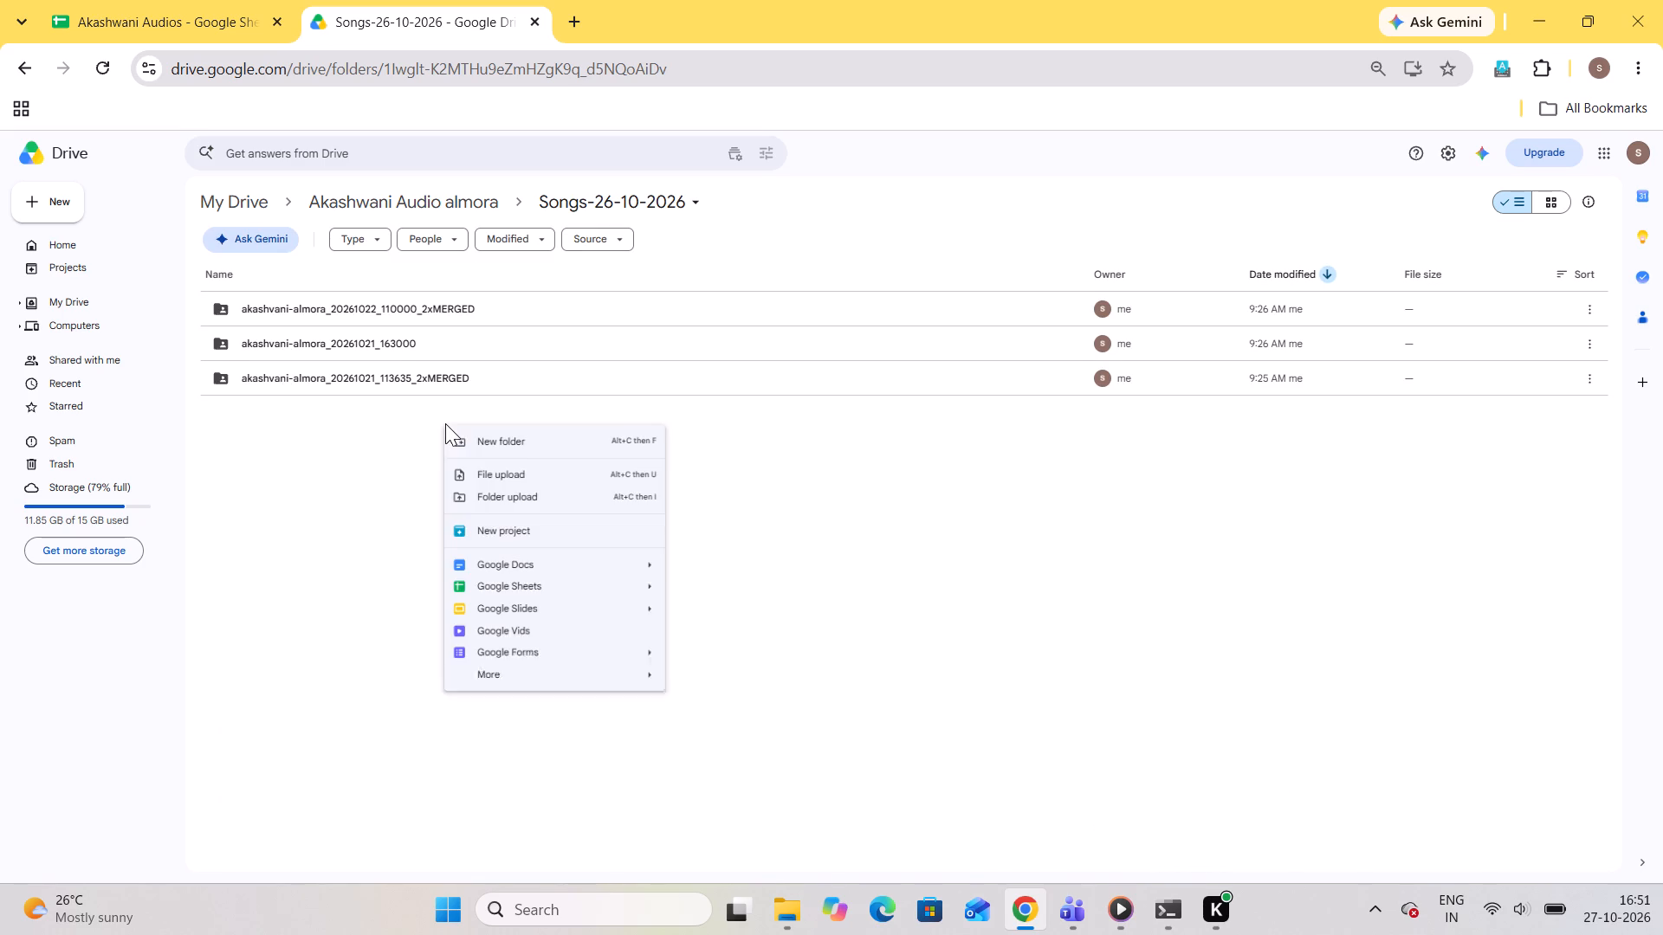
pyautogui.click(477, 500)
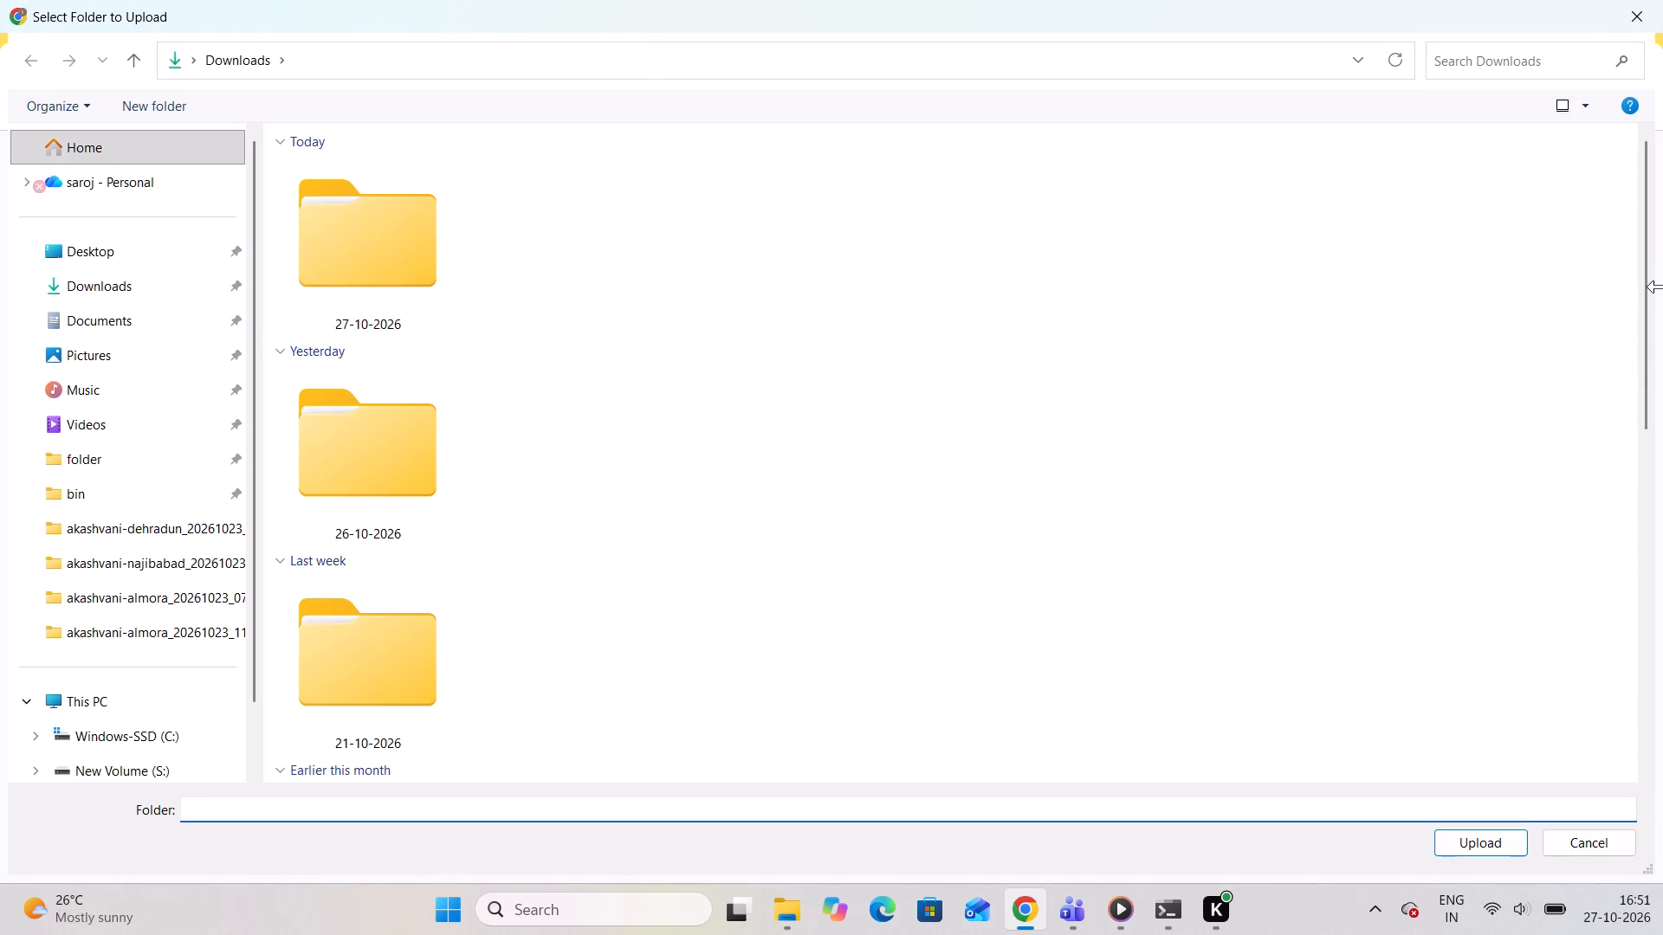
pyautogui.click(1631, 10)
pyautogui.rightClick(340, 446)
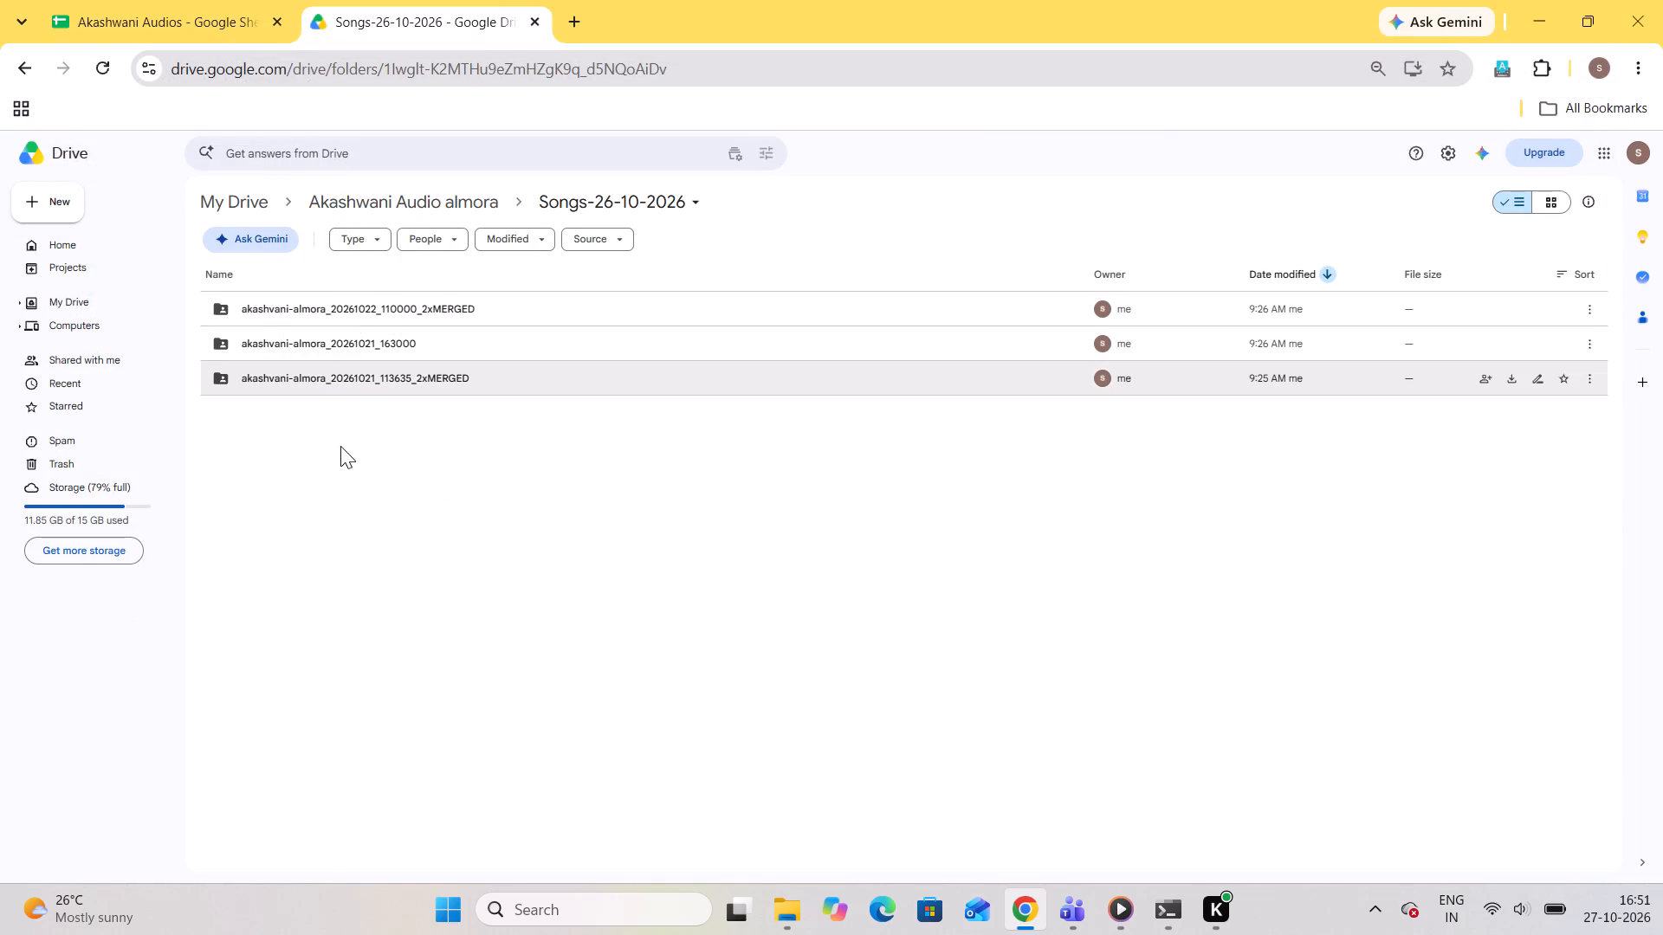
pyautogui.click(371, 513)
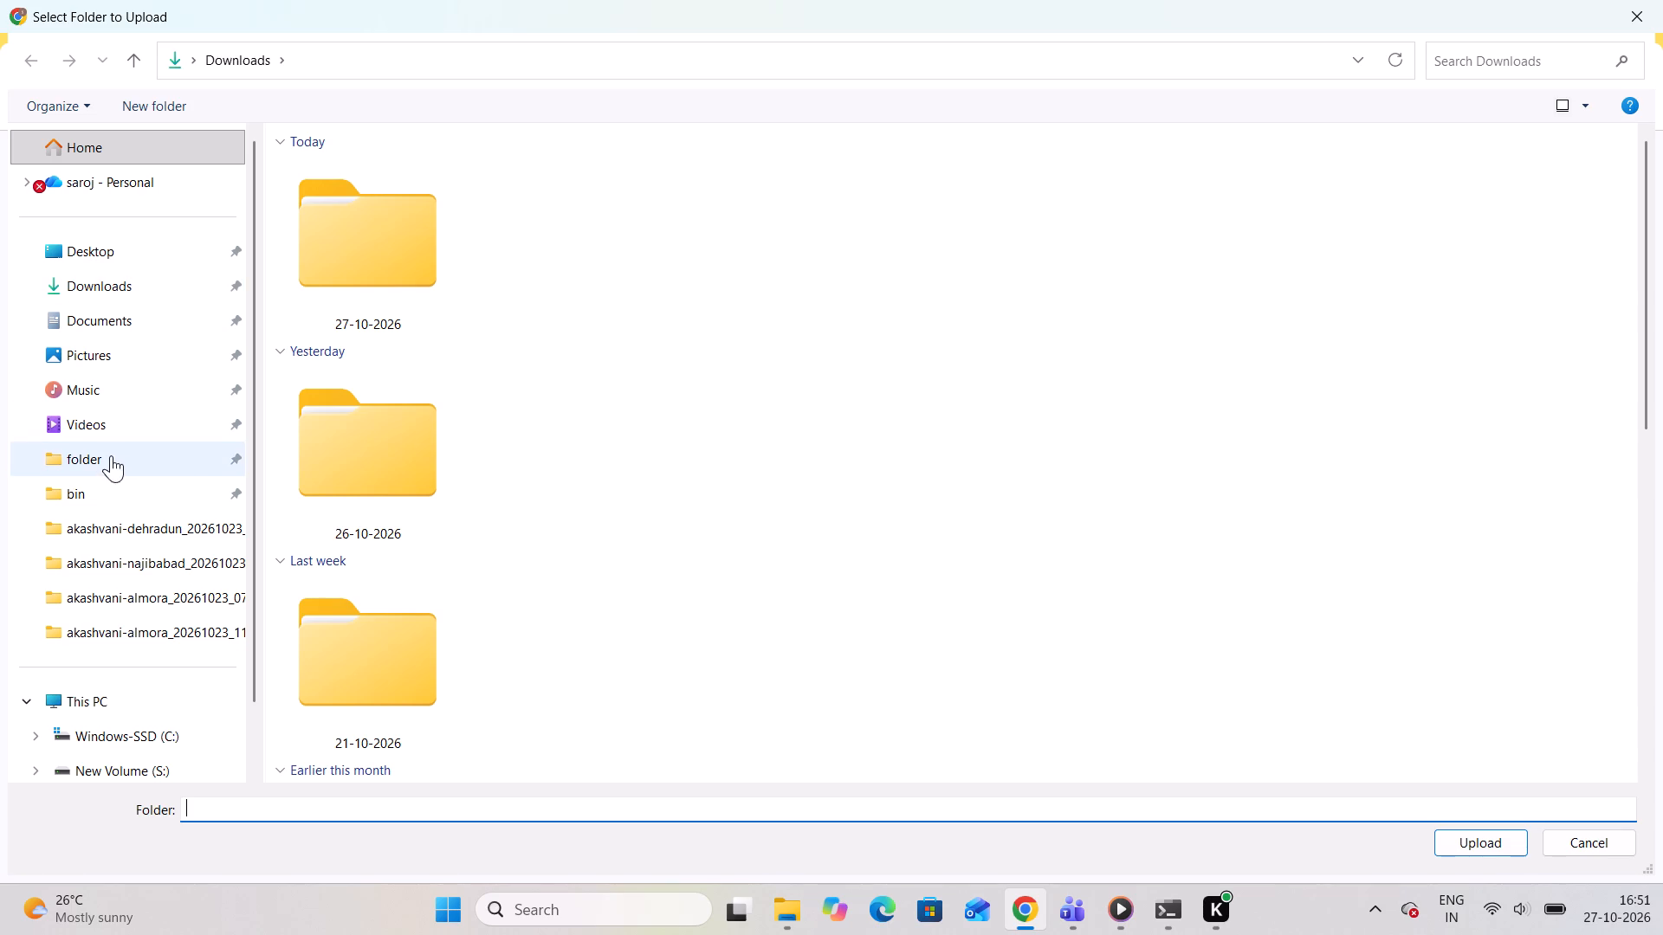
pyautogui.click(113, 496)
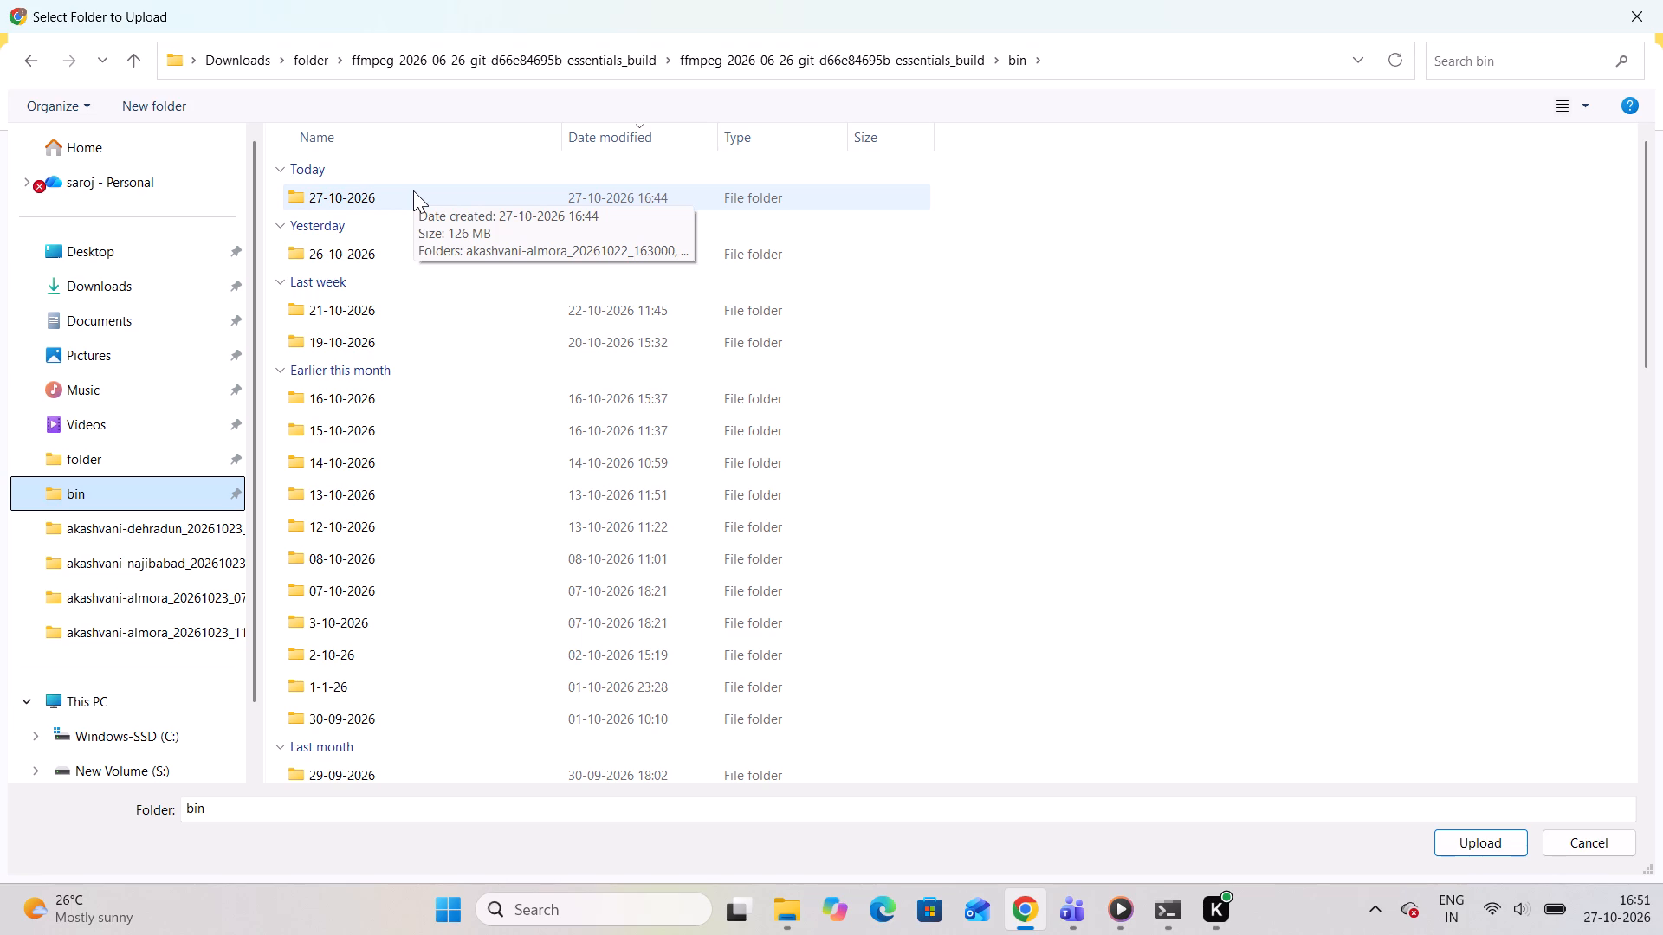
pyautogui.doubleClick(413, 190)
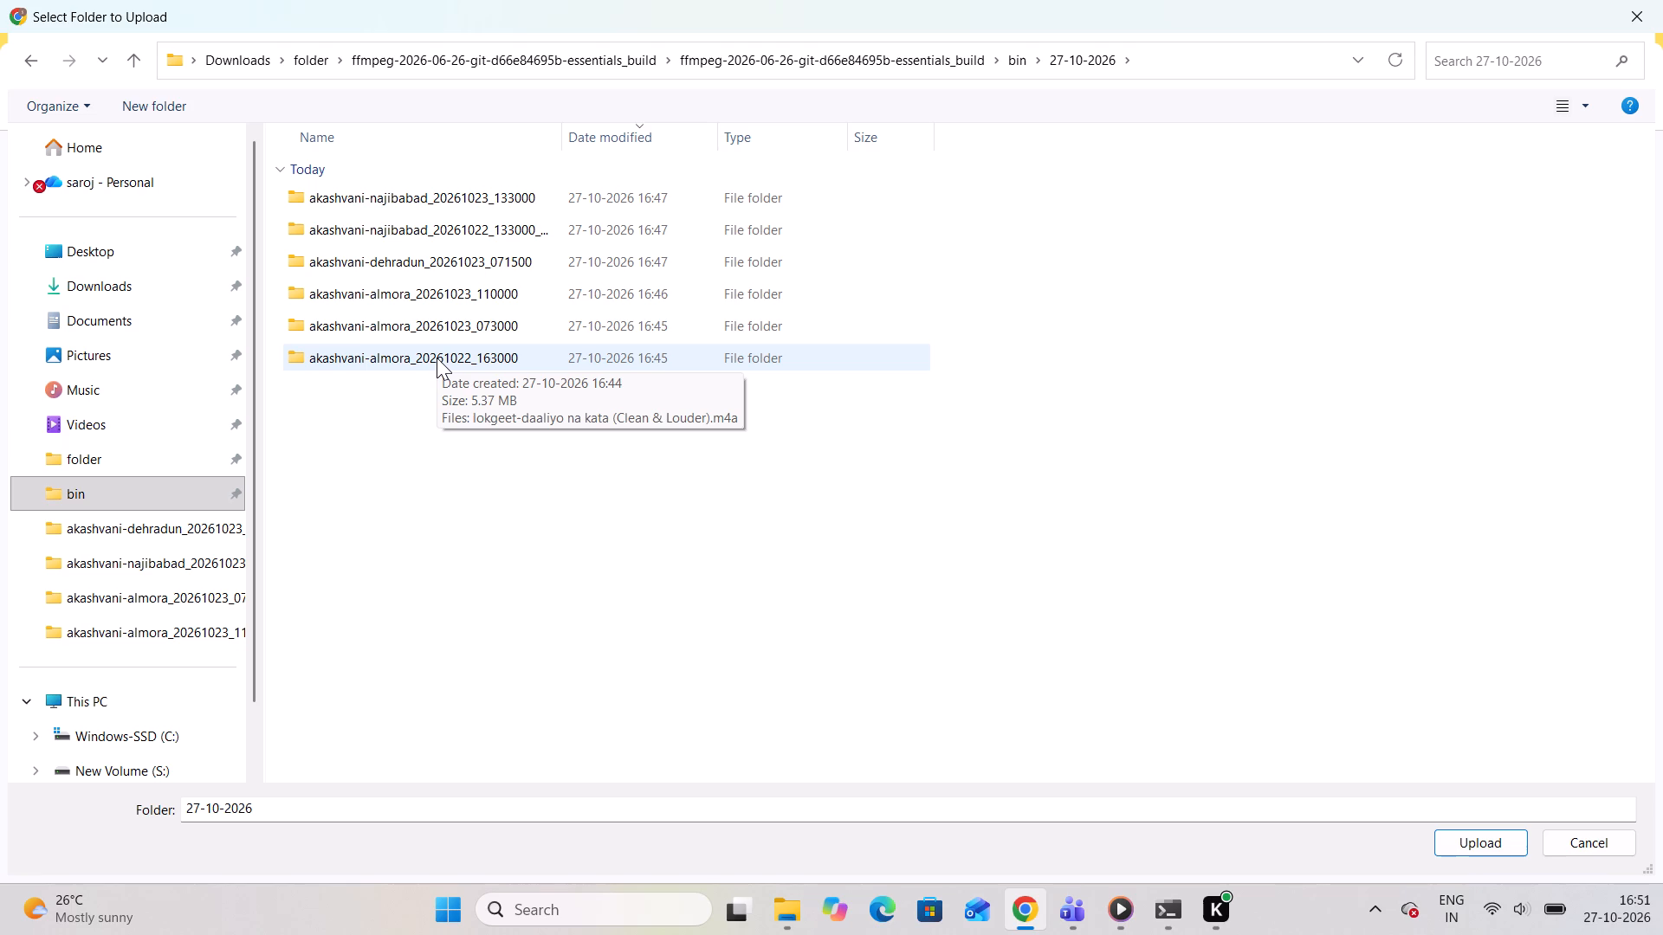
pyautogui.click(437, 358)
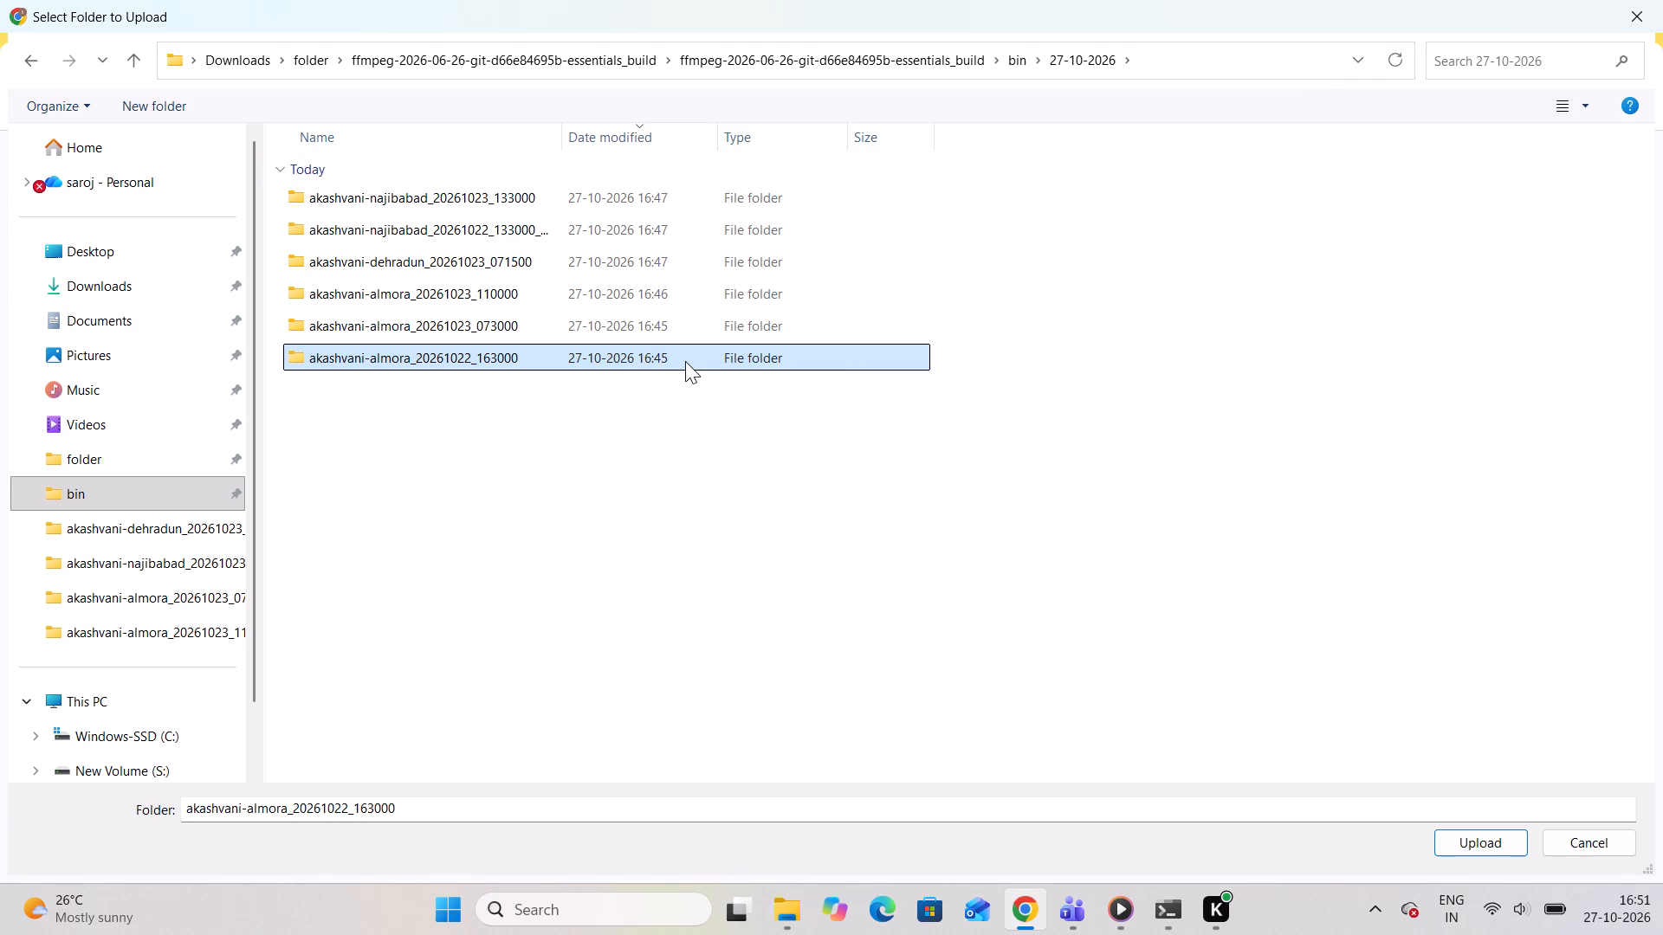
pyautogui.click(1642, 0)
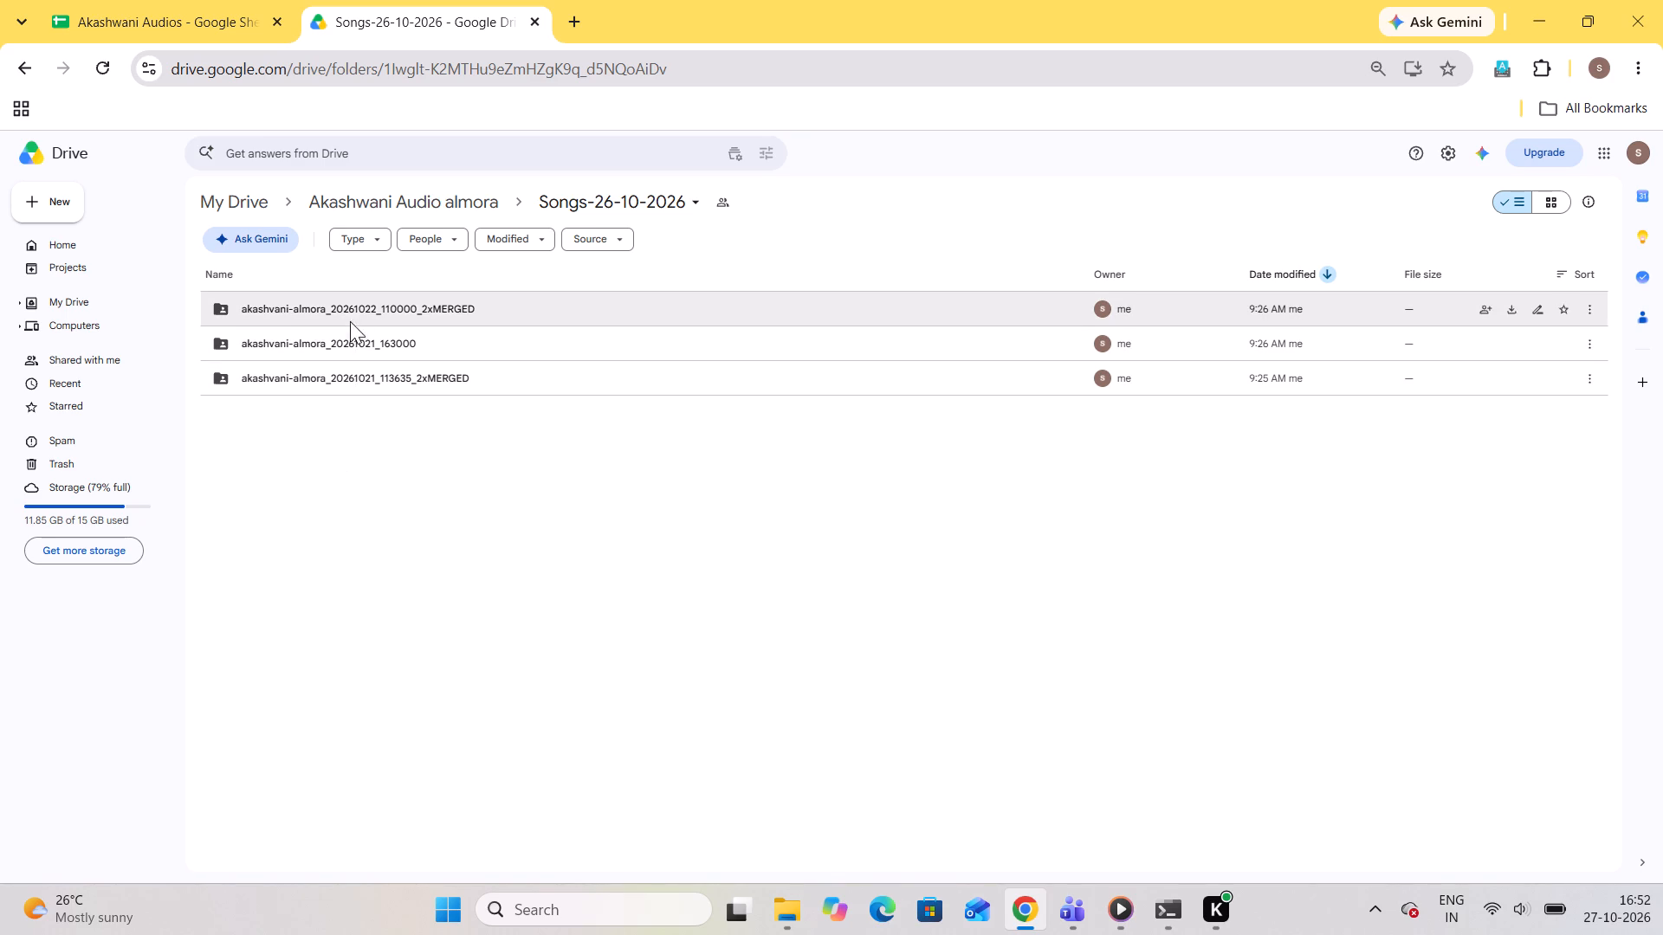
# Upload the local folder akashvani-almora_20261022_163000 from bin's 27-10-2026 folder into the Songs-26-10-2026 Drive folder, approving the site upload.
pyautogui.rightClick(384, 468)
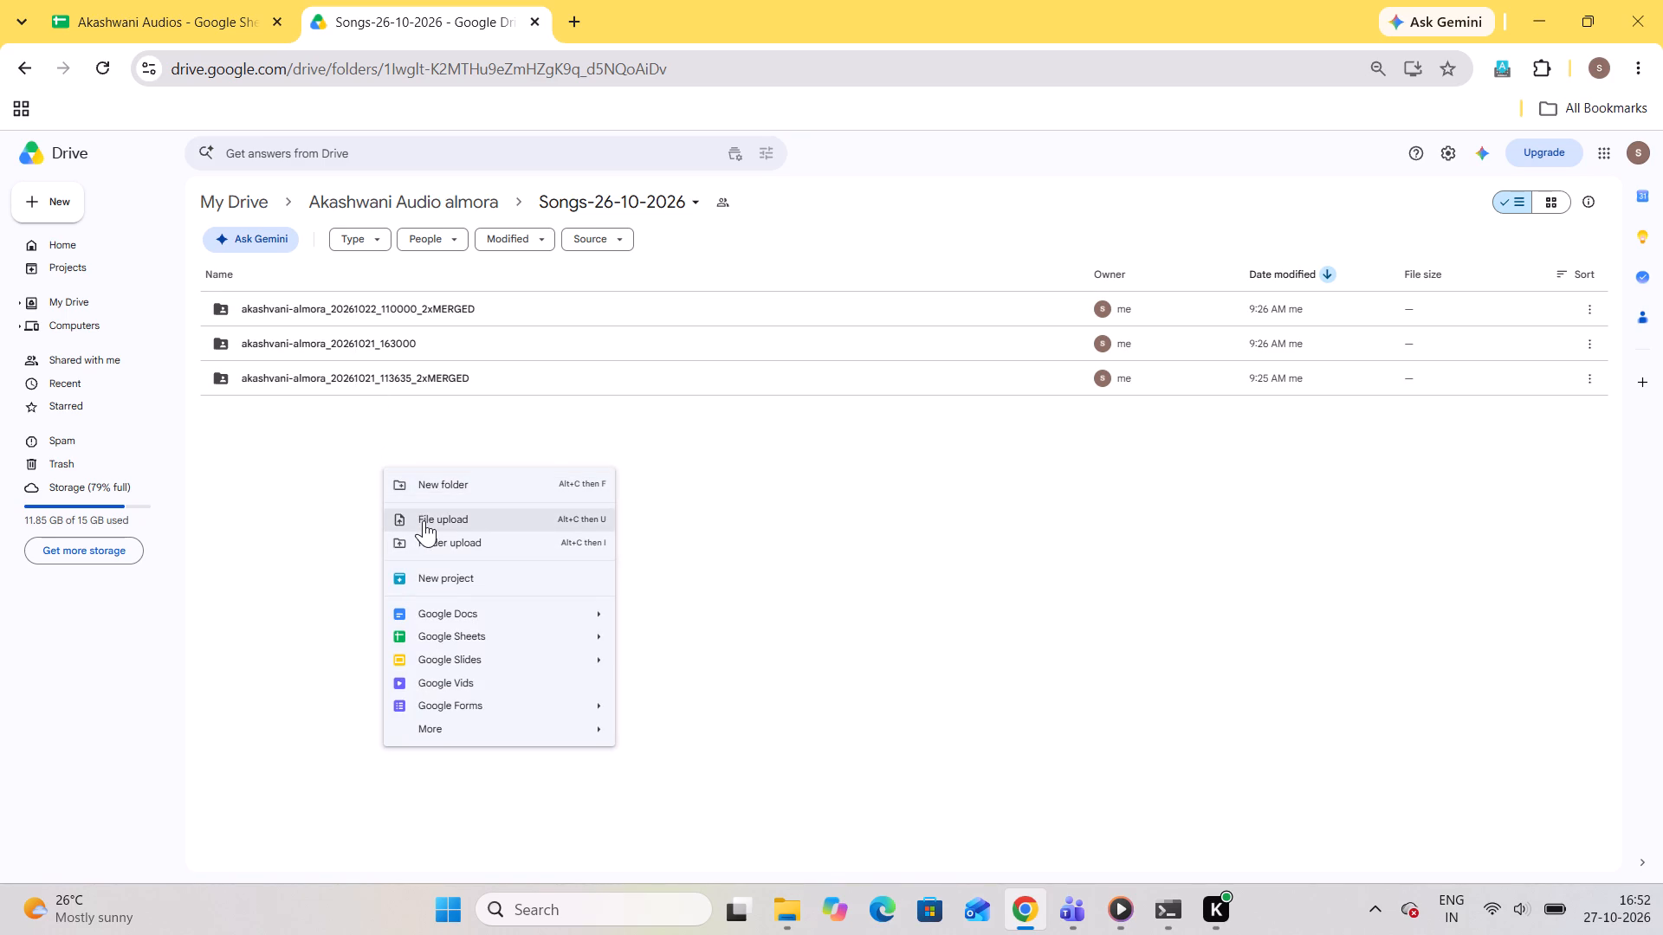
pyautogui.click(429, 548)
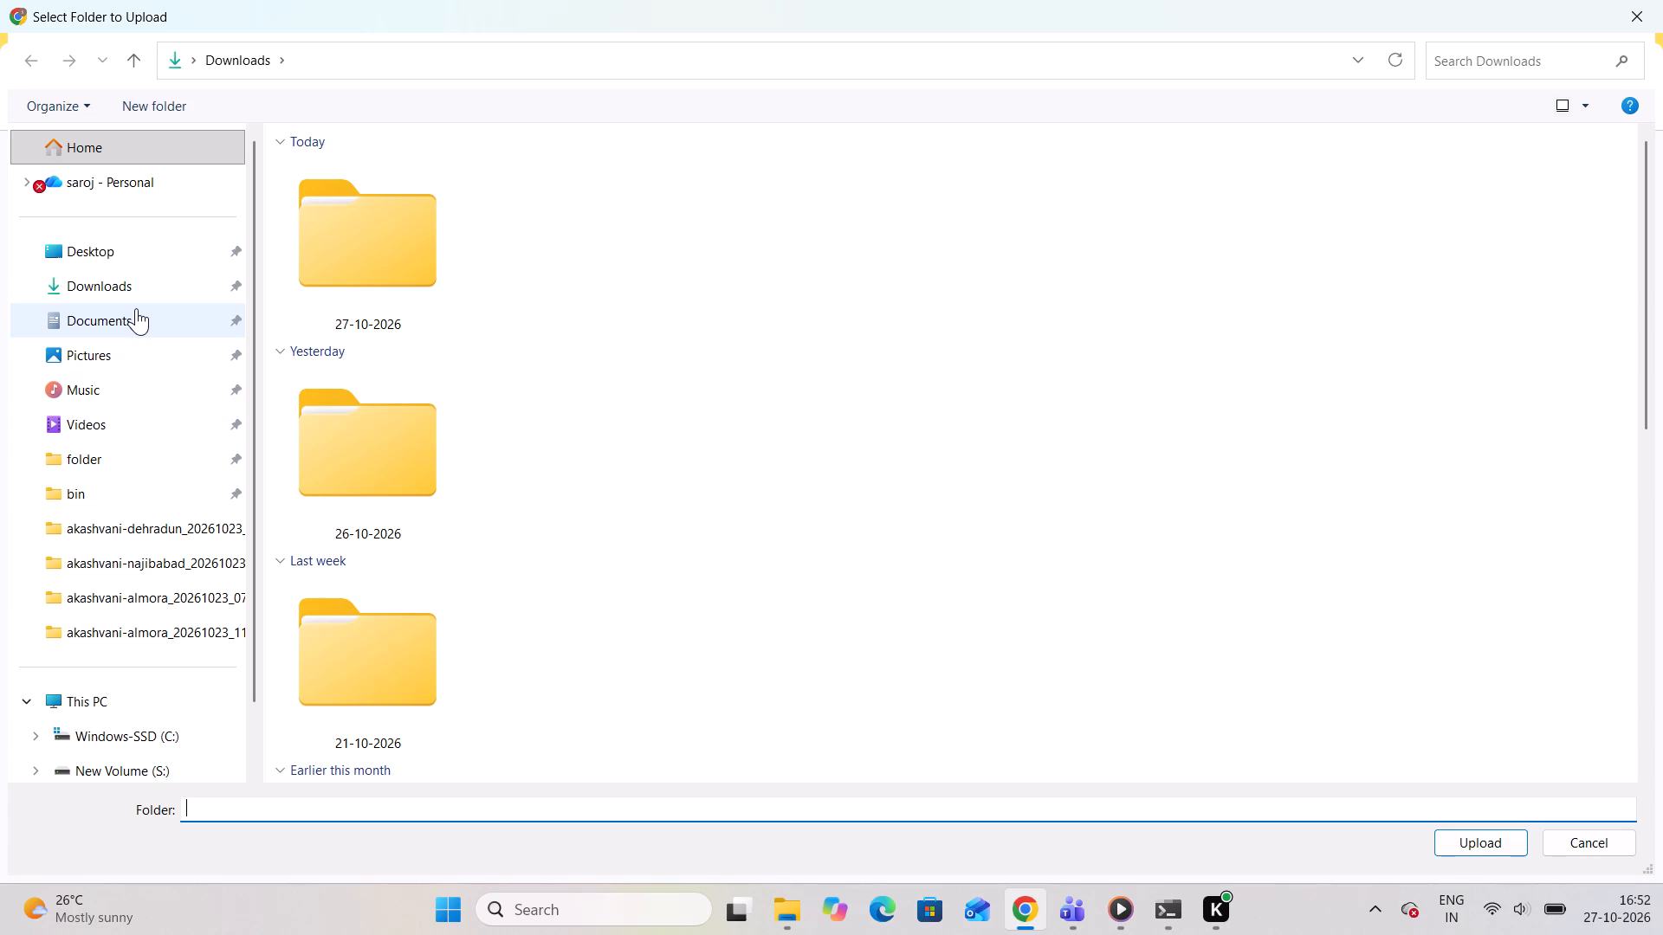
pyautogui.doubleClick(98, 480)
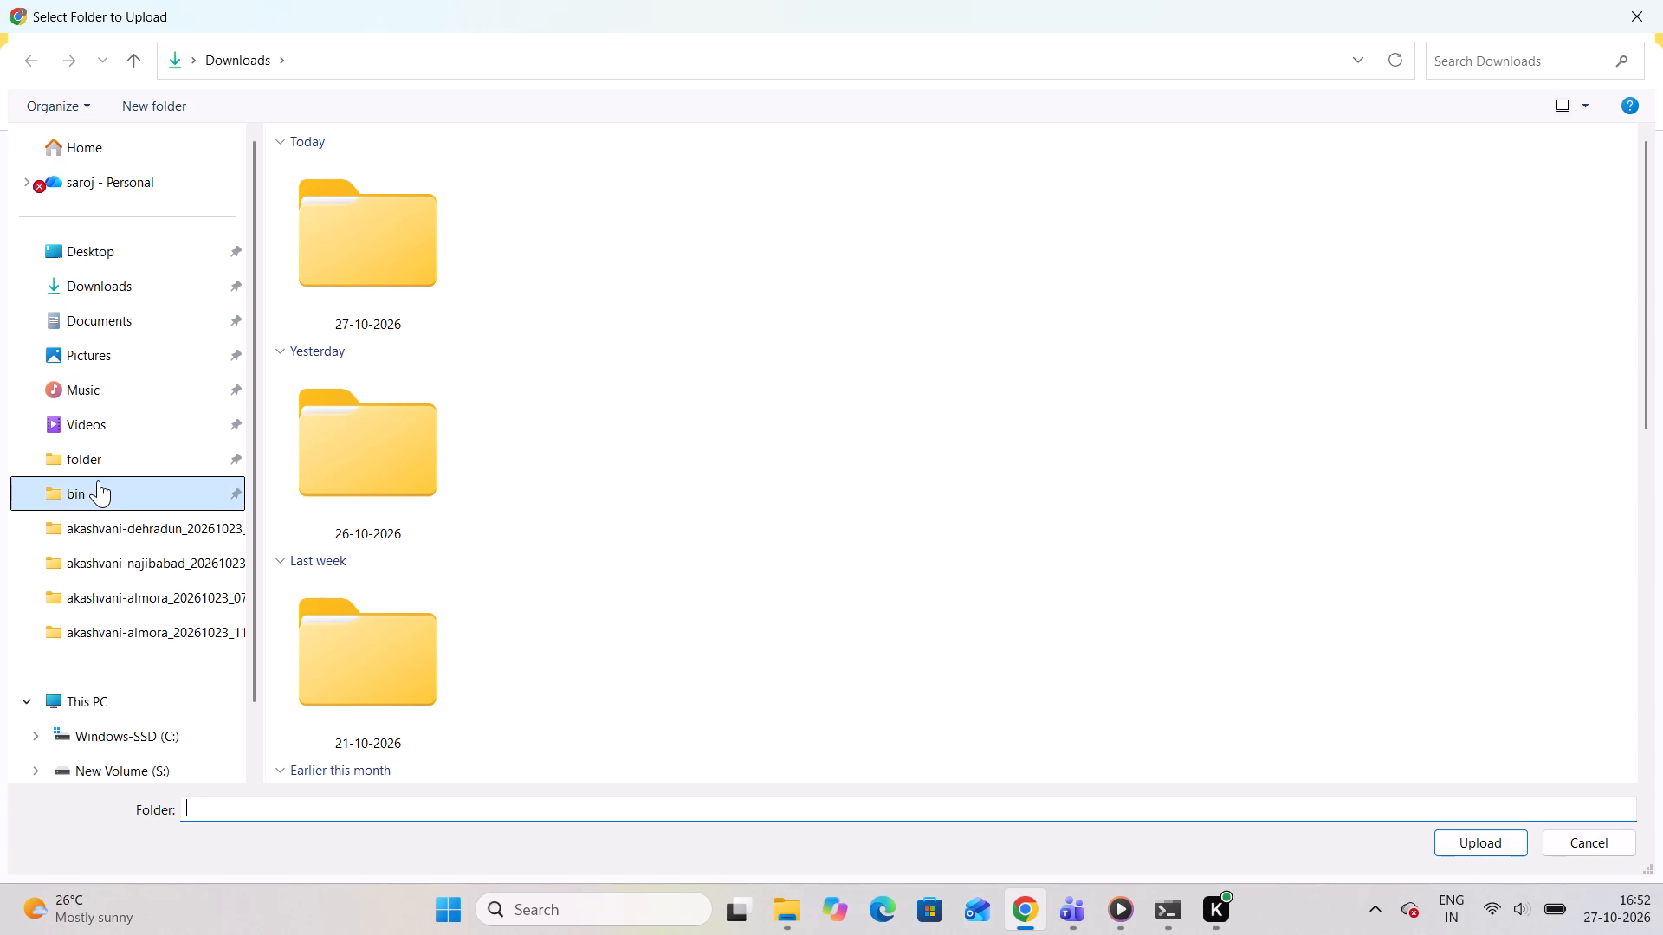
pyautogui.doubleClick(419, 209)
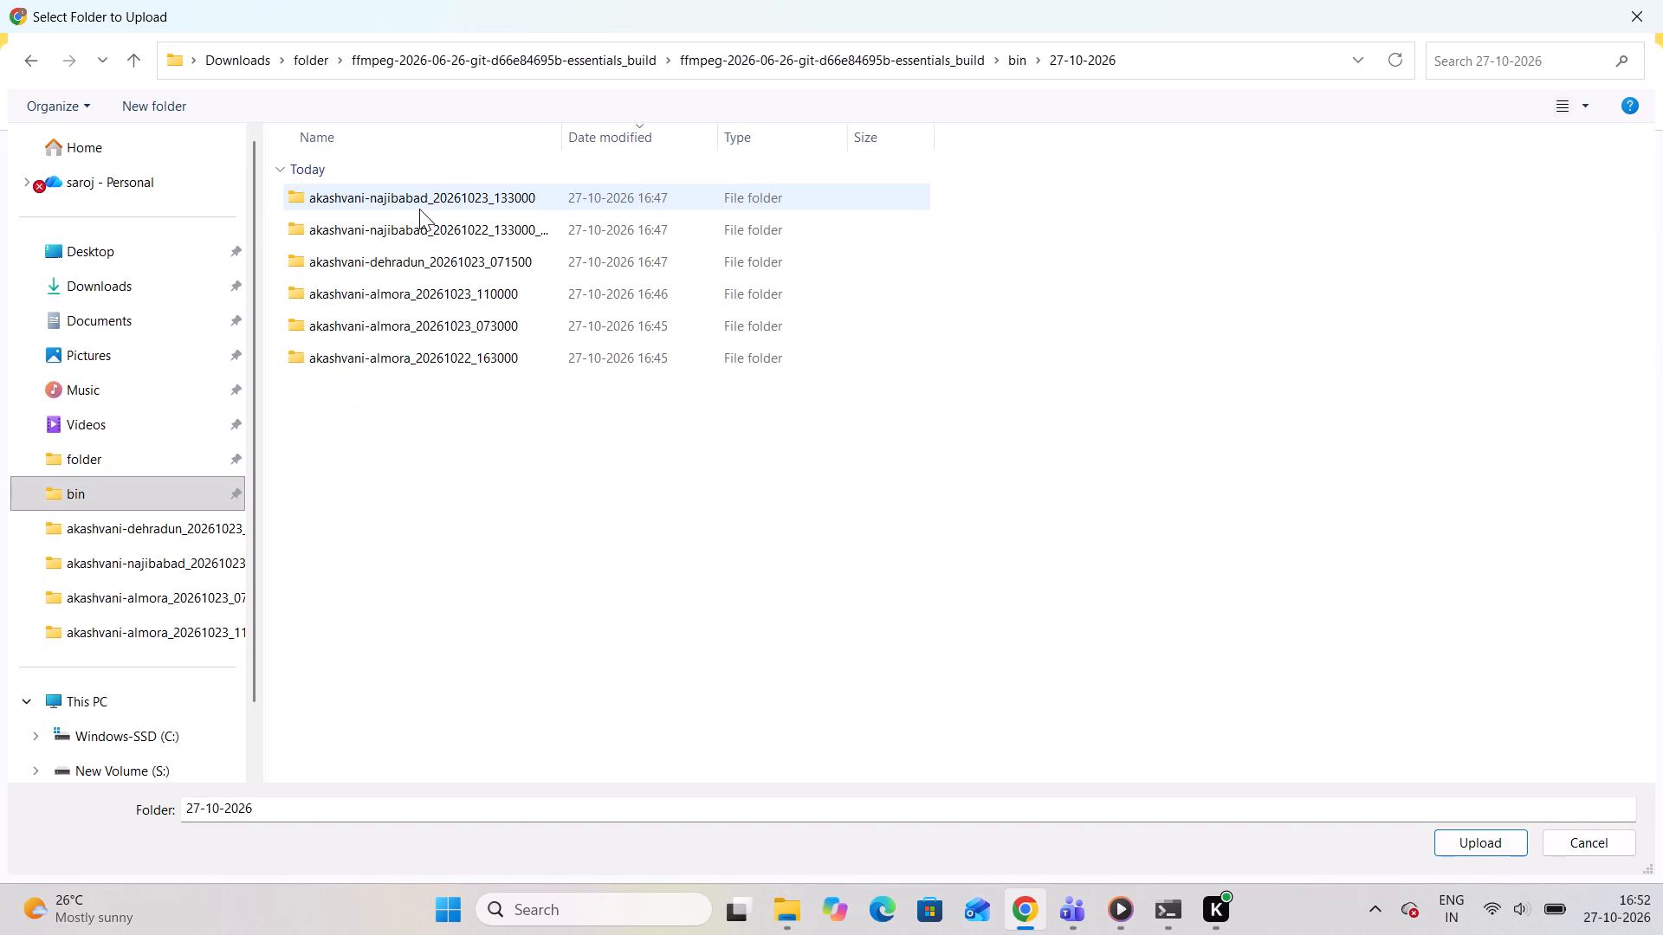
pyautogui.click(469, 358)
pyautogui.keyDown('ctrl'); pyautogui.click(428, 327); pyautogui.keyUp('ctrl')
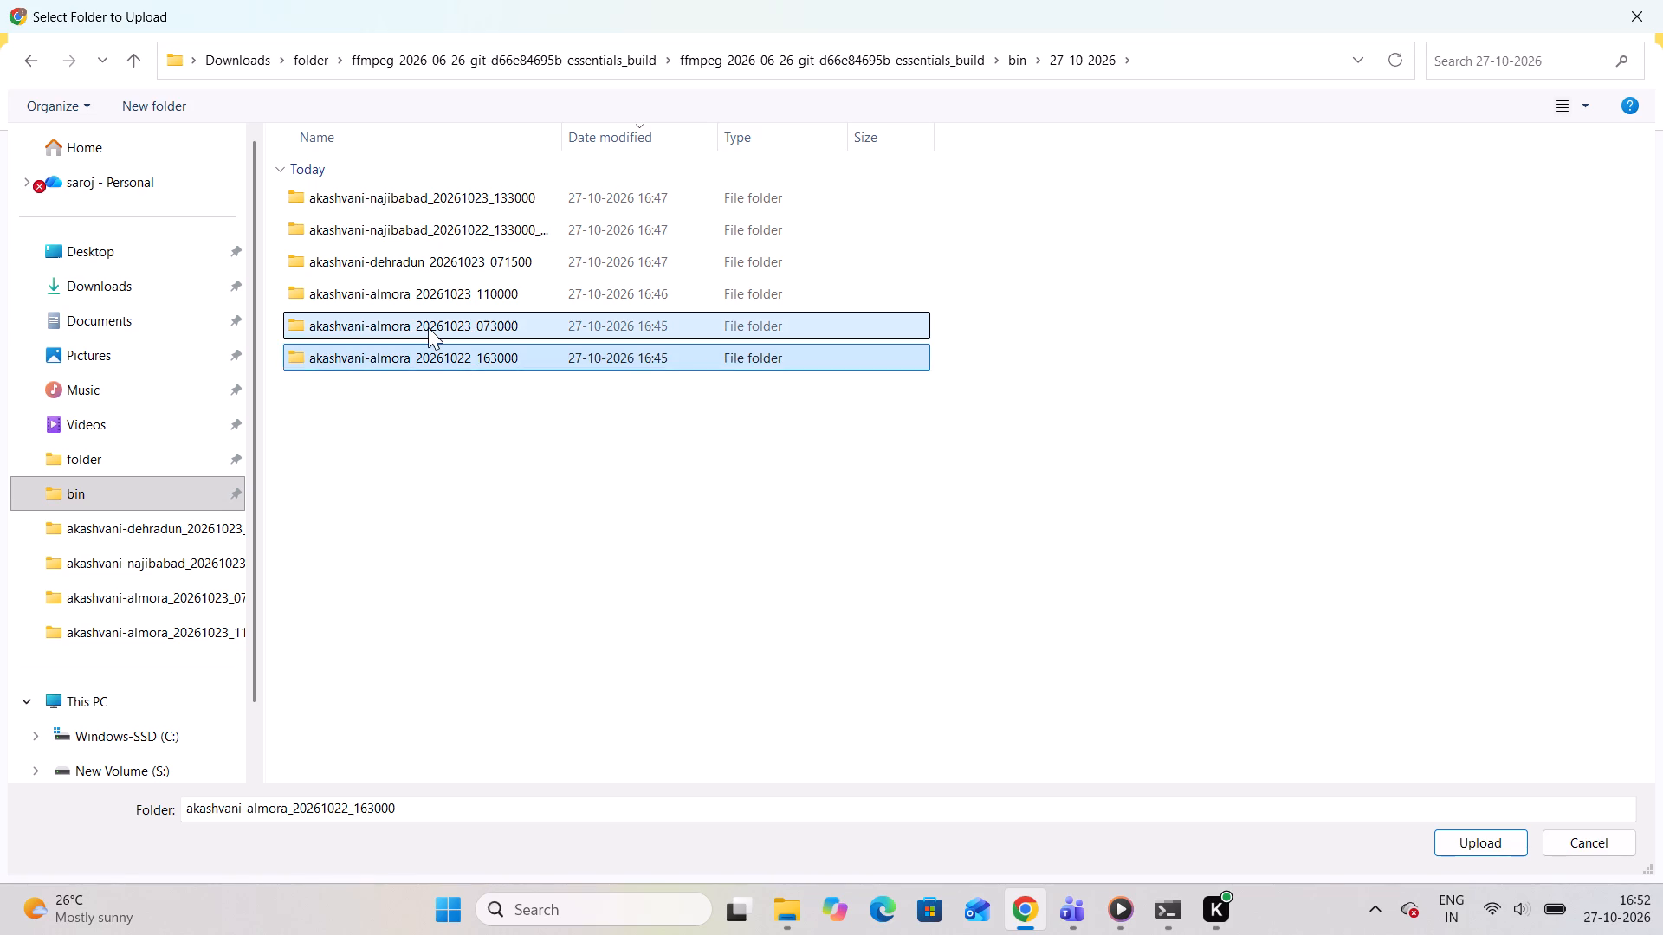
pyautogui.click(422, 354)
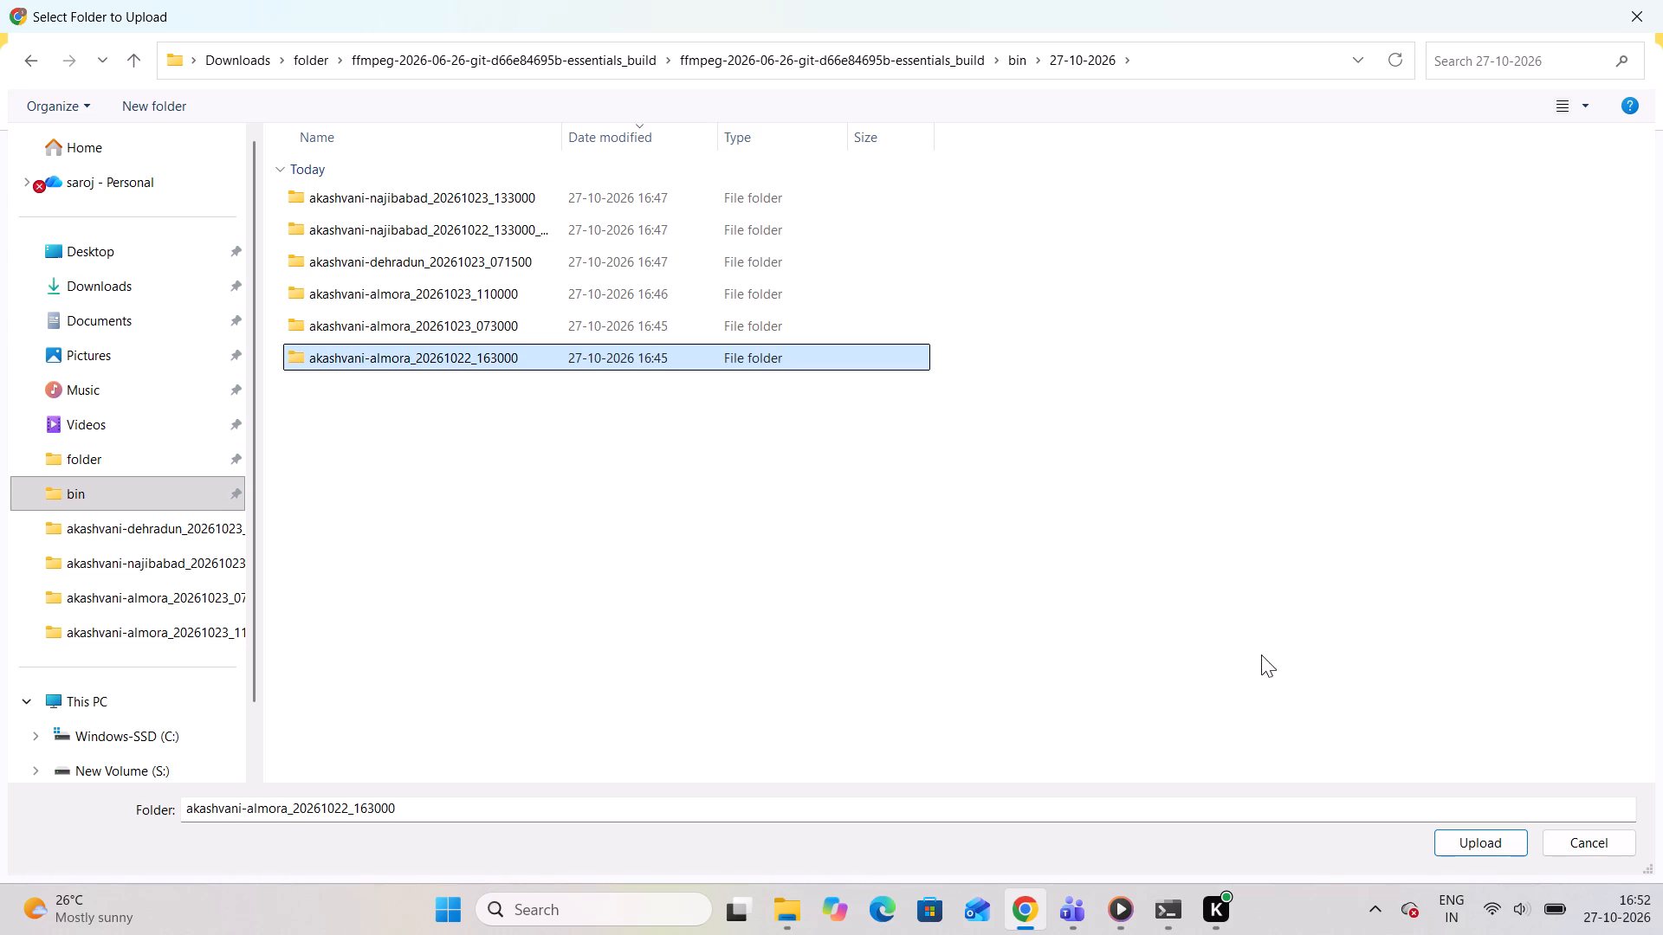
pyautogui.click(1453, 840)
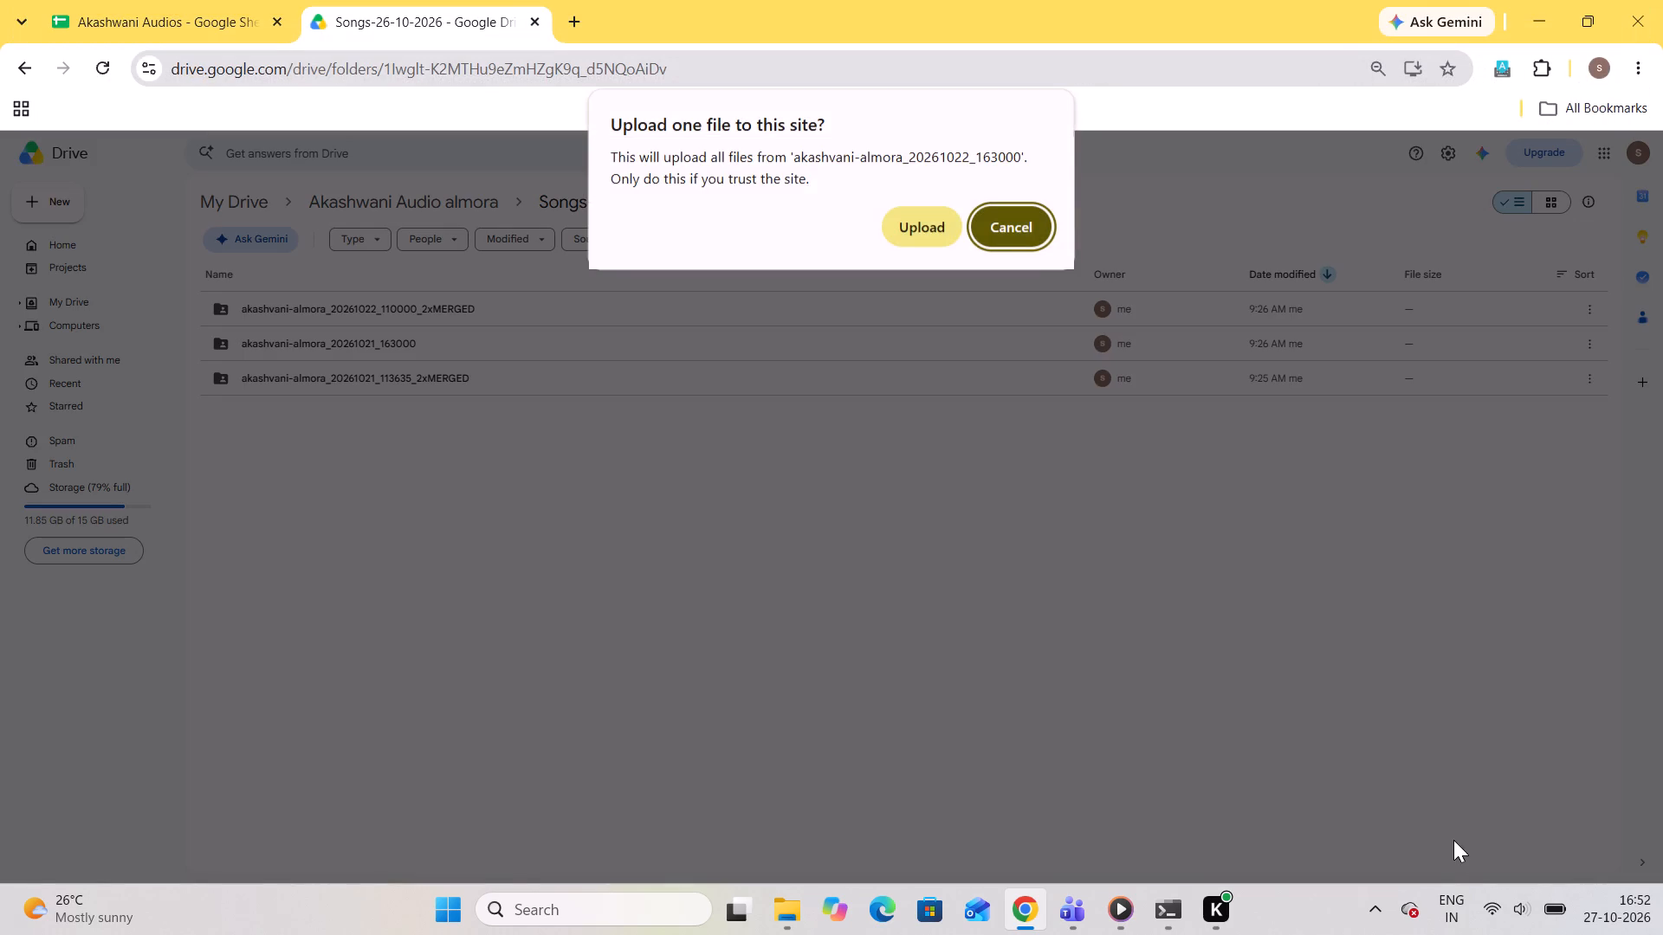
pyautogui.click(922, 235)
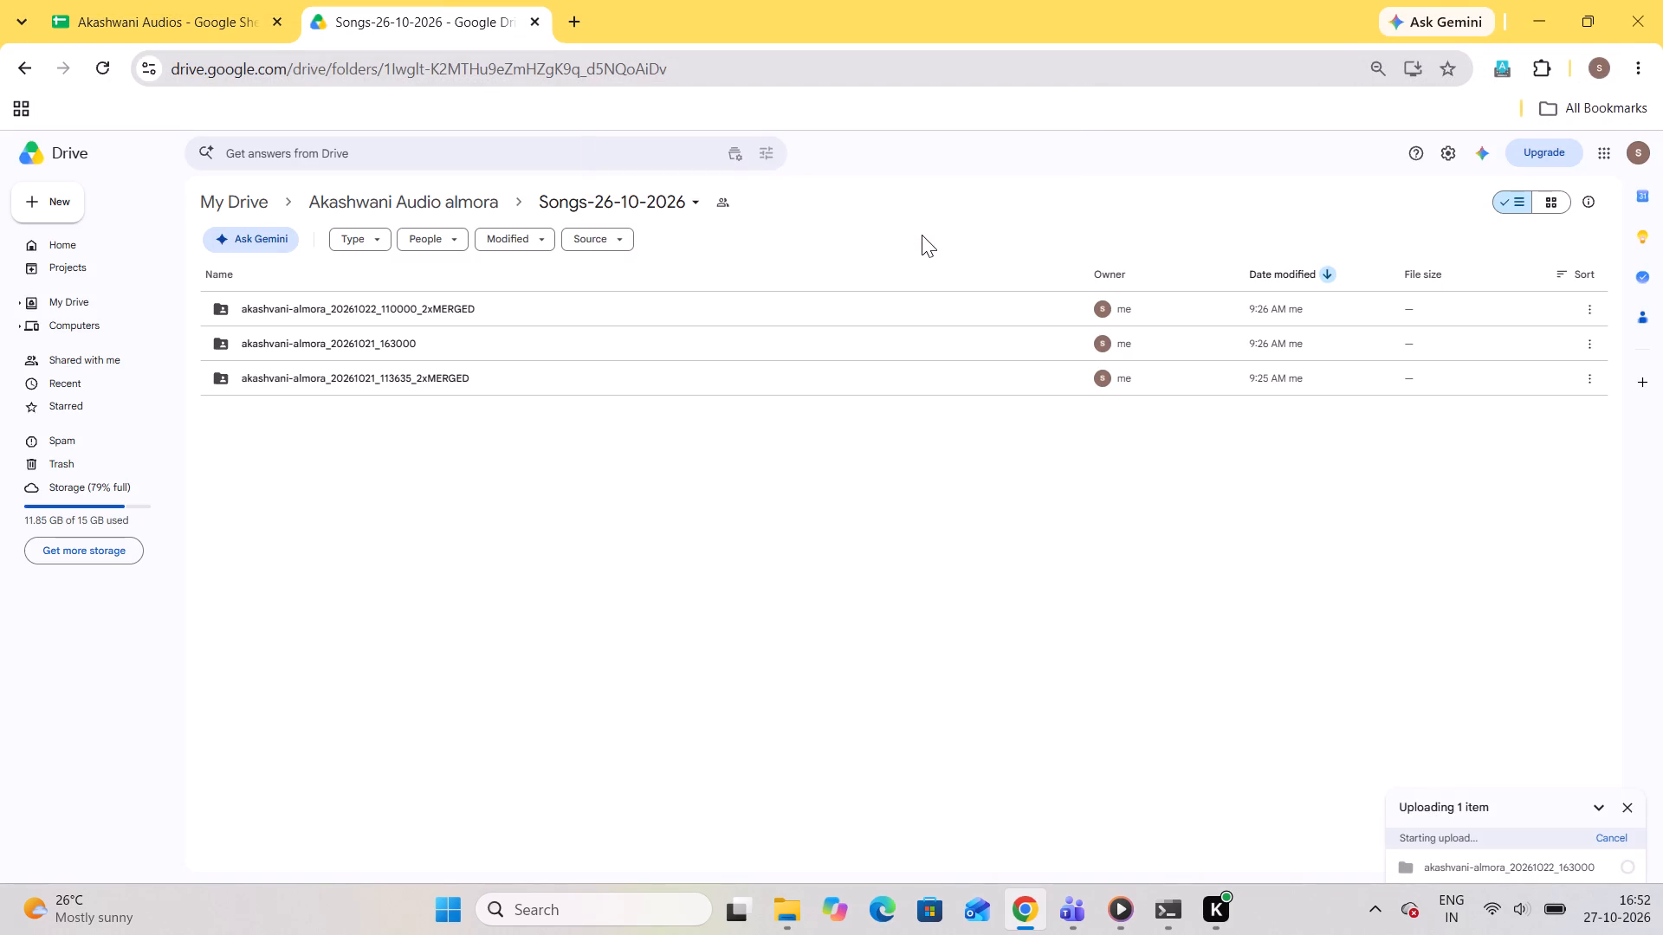
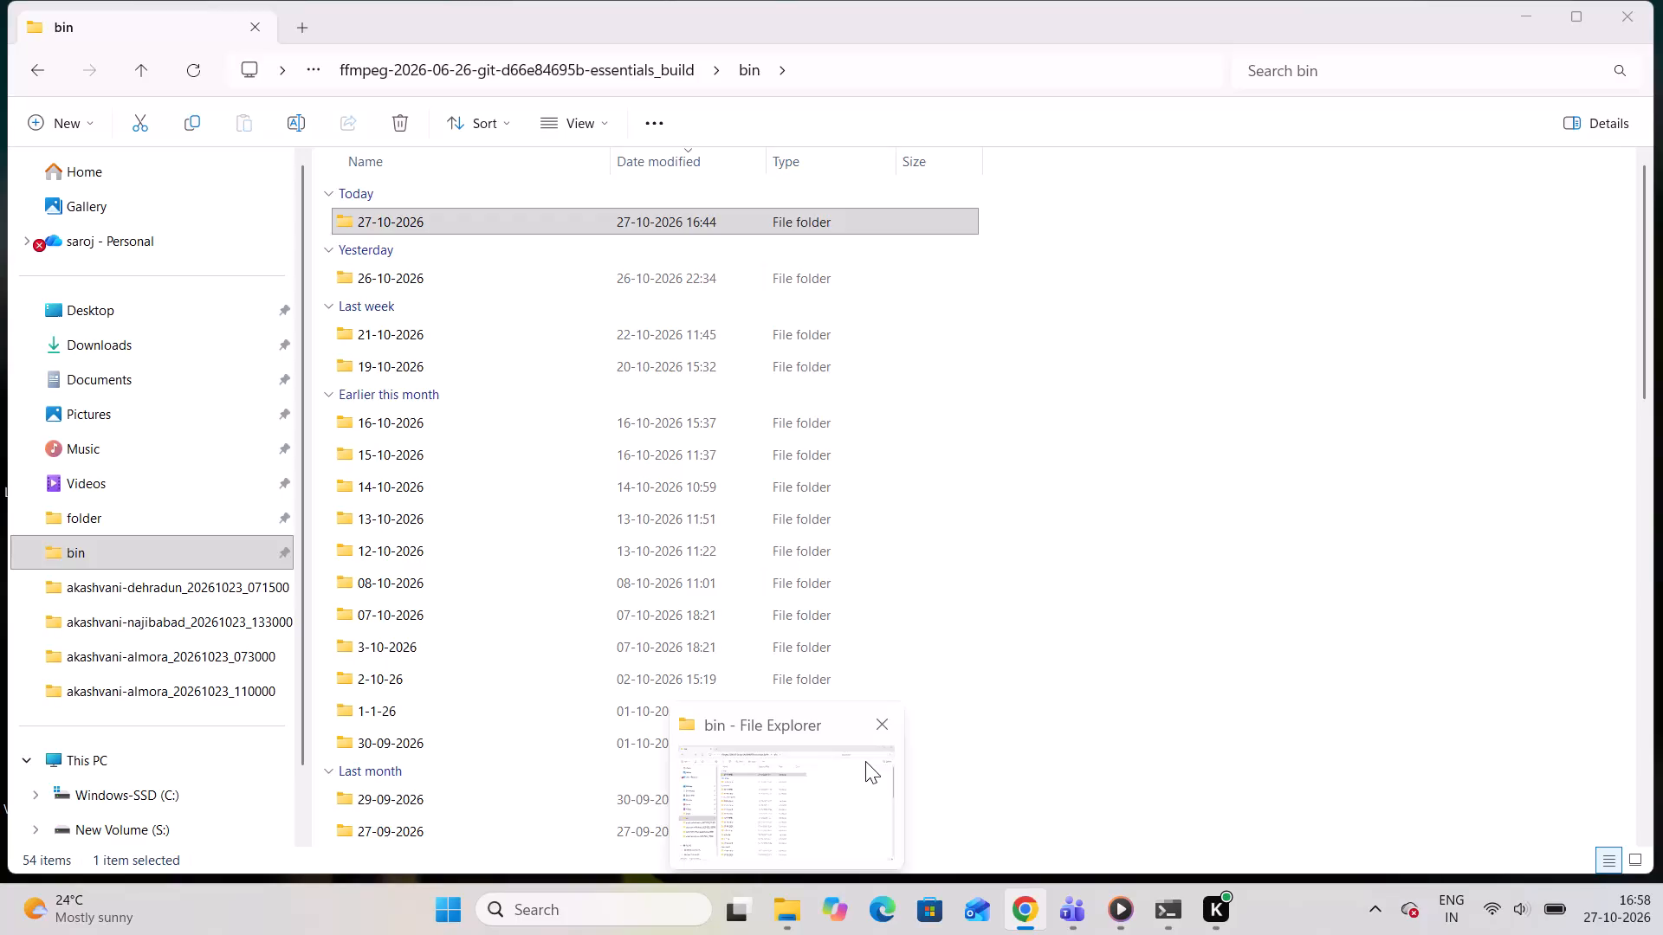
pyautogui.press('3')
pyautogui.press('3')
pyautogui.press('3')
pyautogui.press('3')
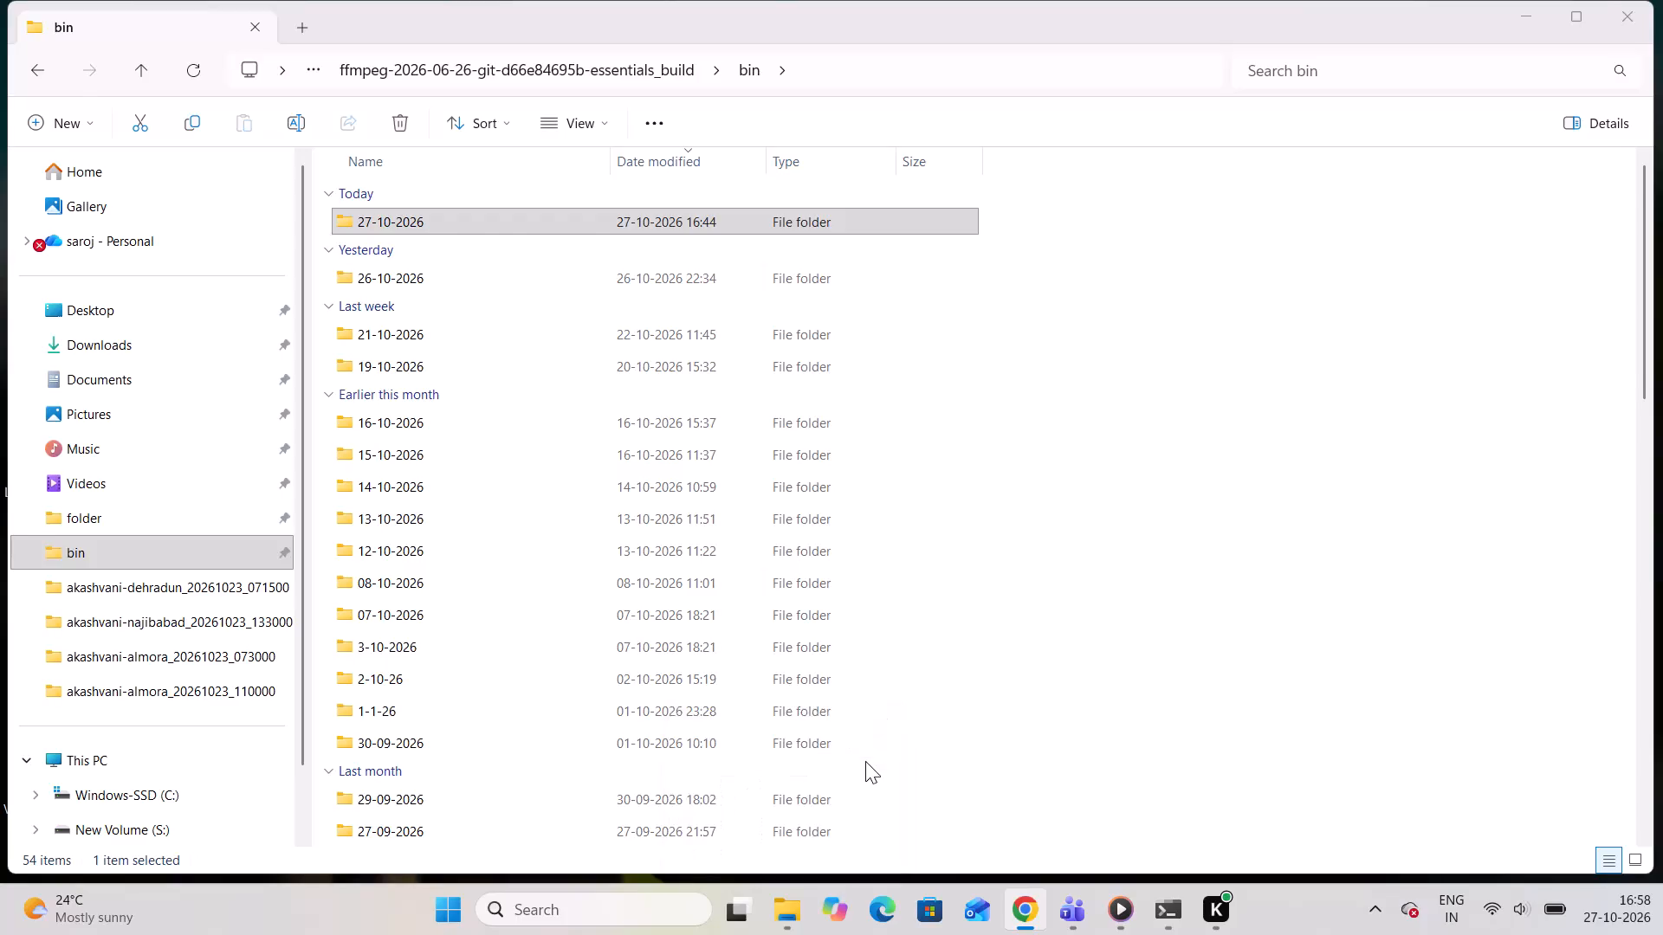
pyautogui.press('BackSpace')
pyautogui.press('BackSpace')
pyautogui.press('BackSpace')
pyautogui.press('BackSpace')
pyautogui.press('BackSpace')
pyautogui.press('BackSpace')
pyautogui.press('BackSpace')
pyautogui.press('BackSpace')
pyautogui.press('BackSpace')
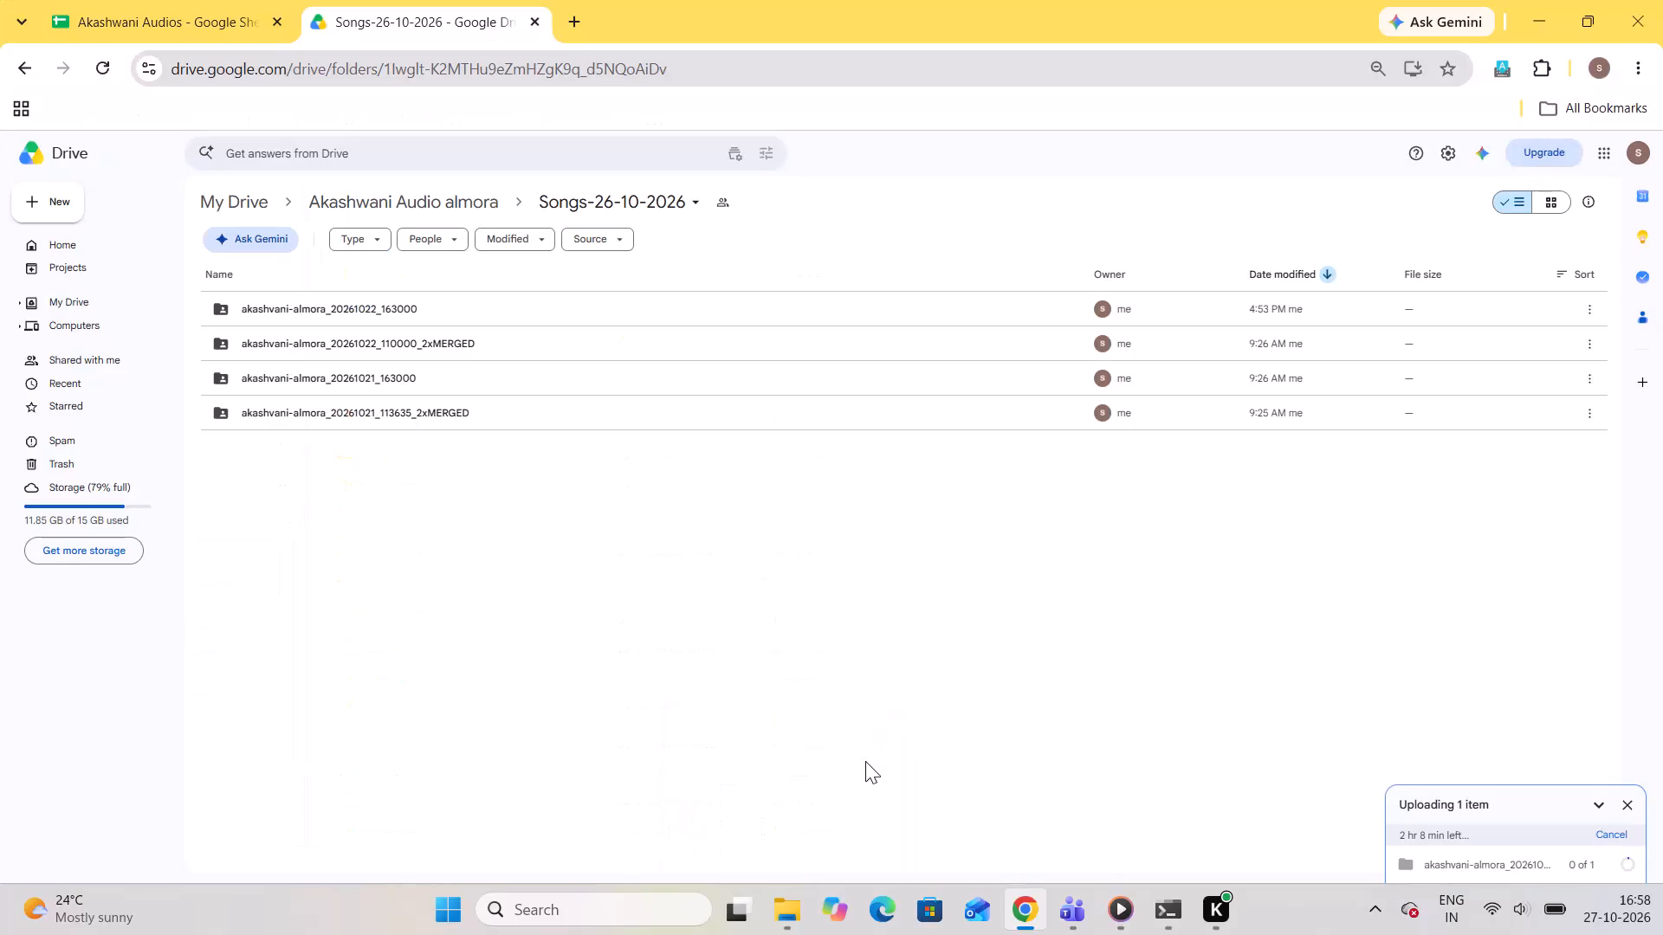
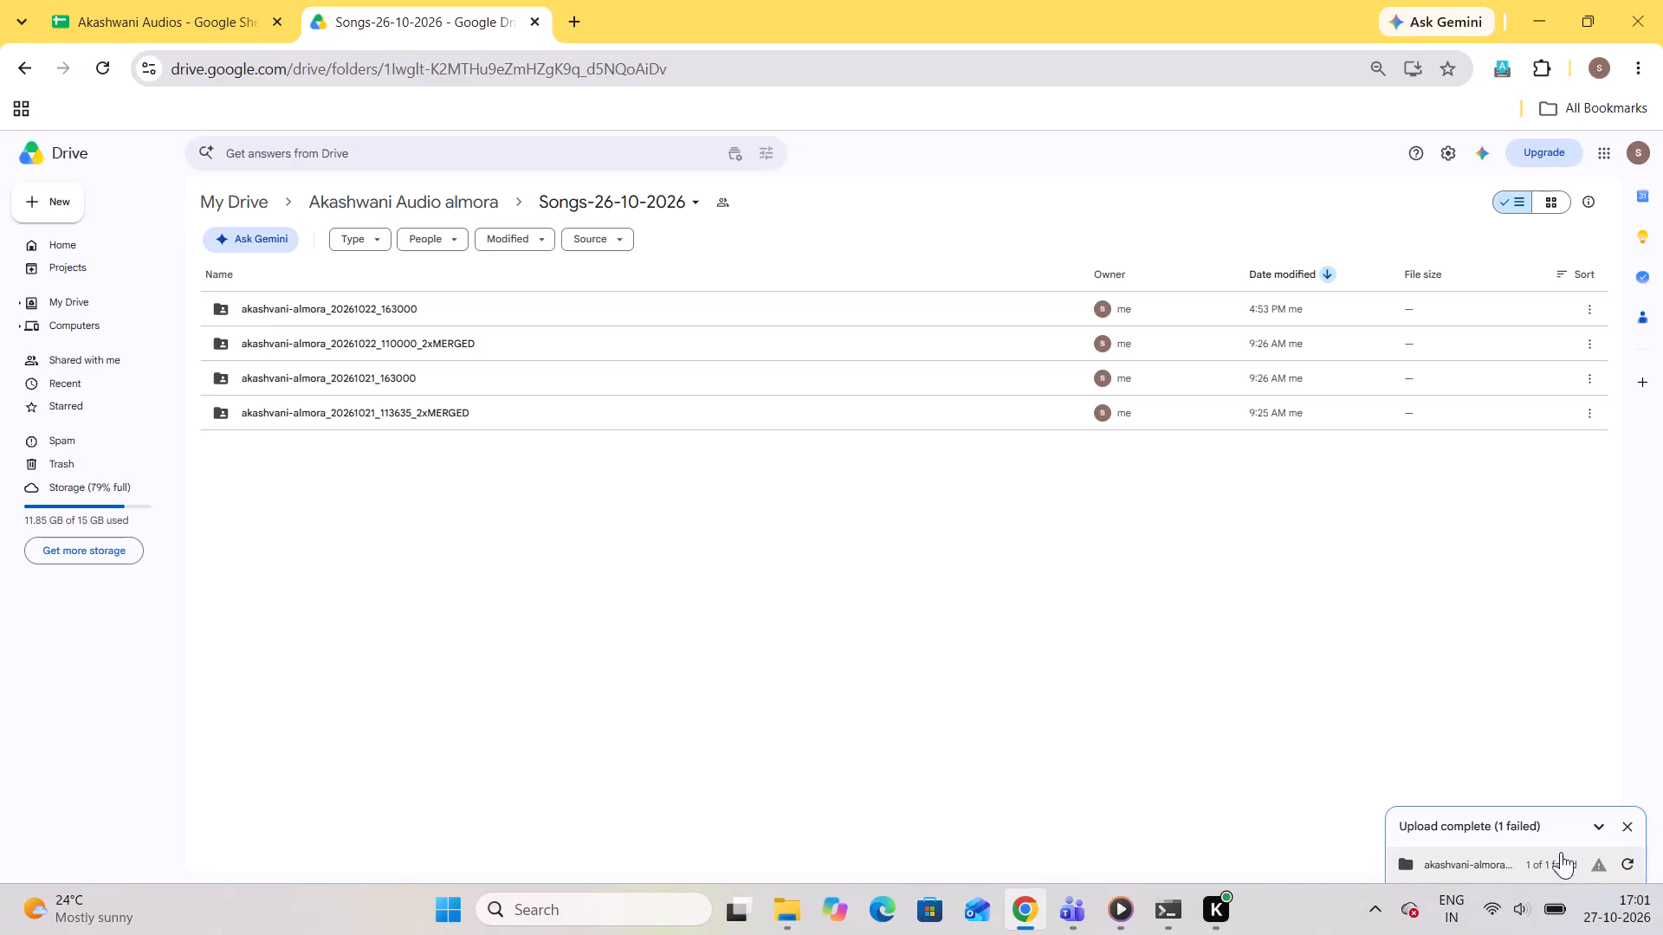
# Retry the failed akashvani-almora folder upload to the Songs-26-10-2026 folder.
pyautogui.click(1627, 874)
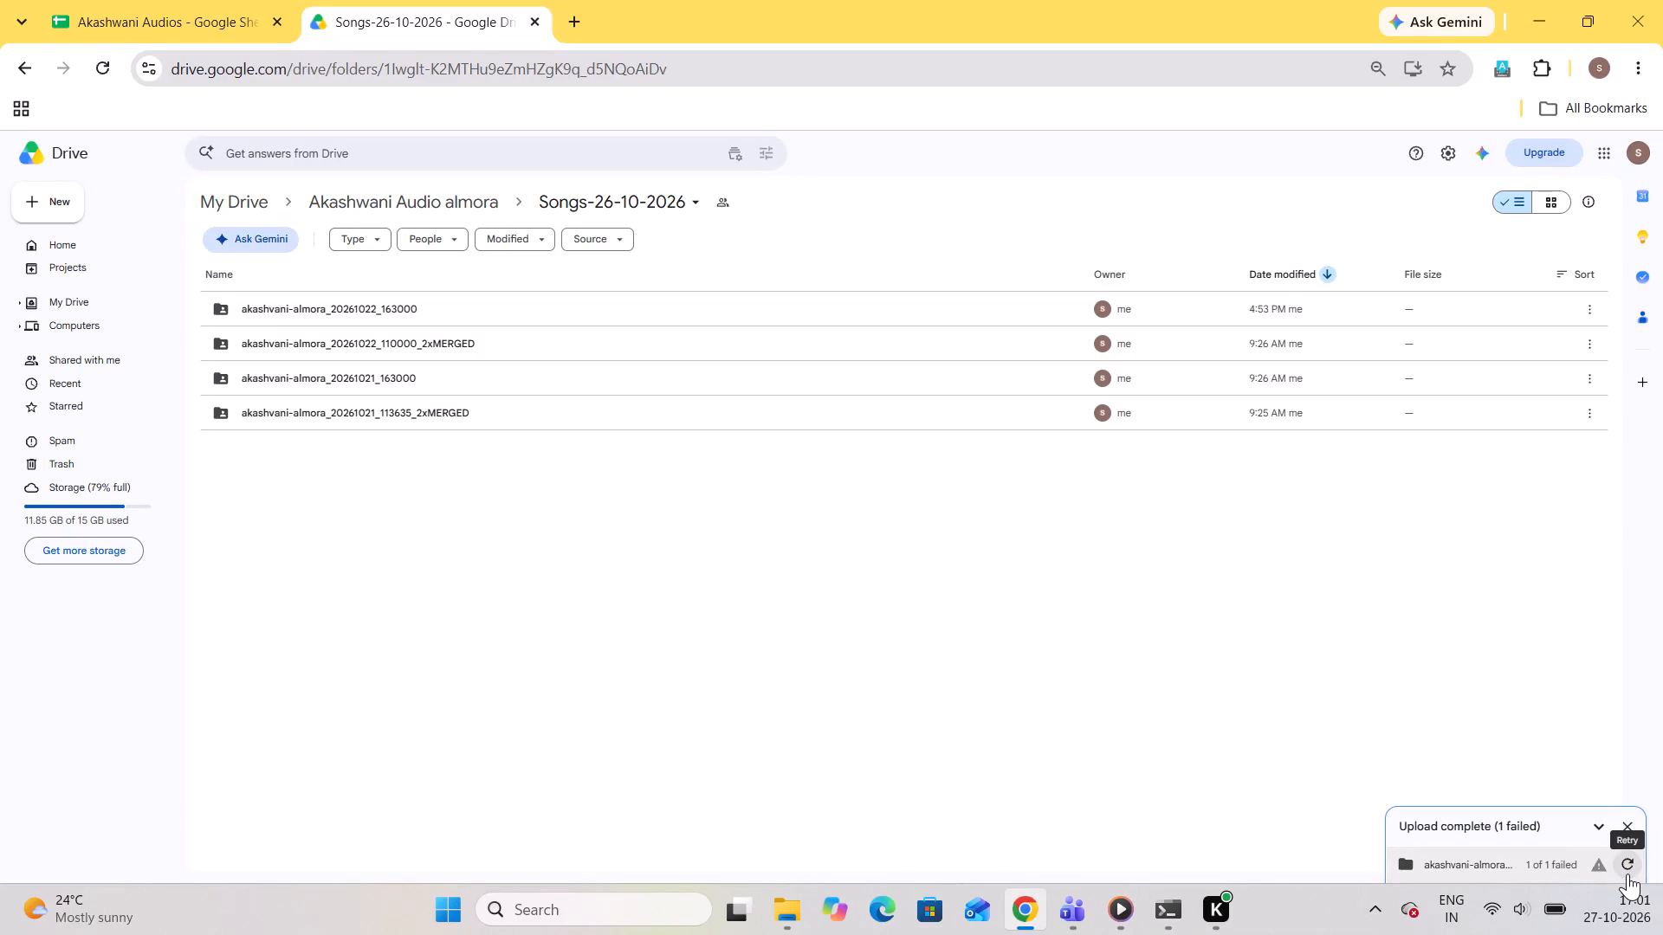
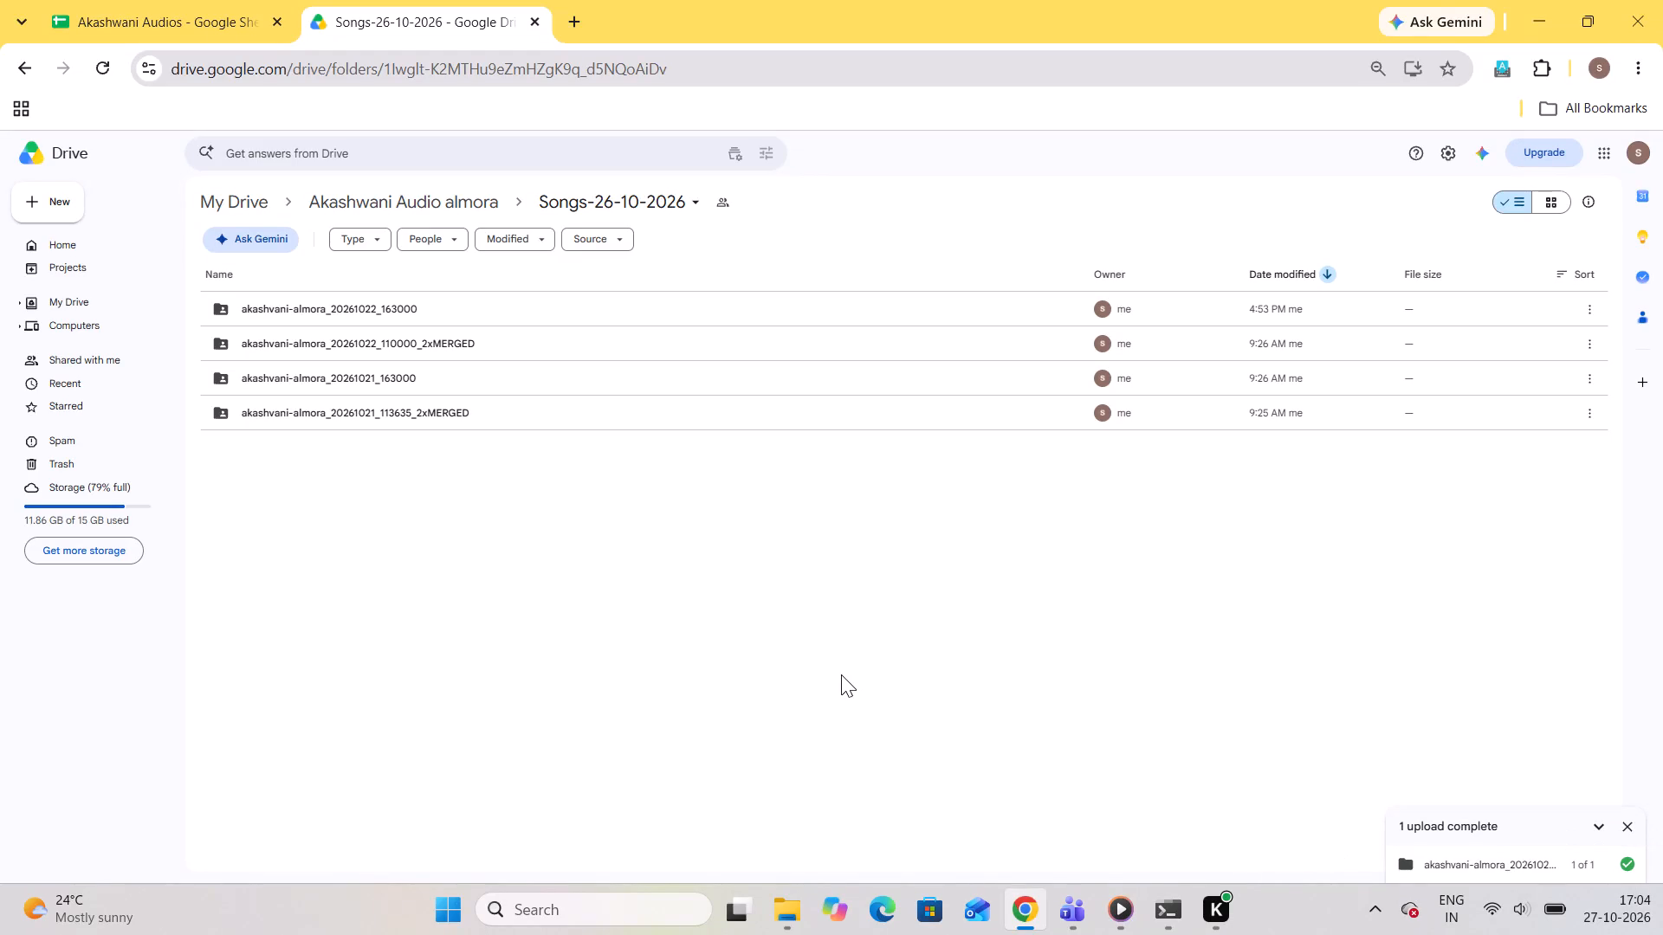
# Upload the akashvani-almora_20261023_073000 folder from the local 27-10-2026 folder to Songs-26-10-2026.
pyautogui.rightClick(622, 585)
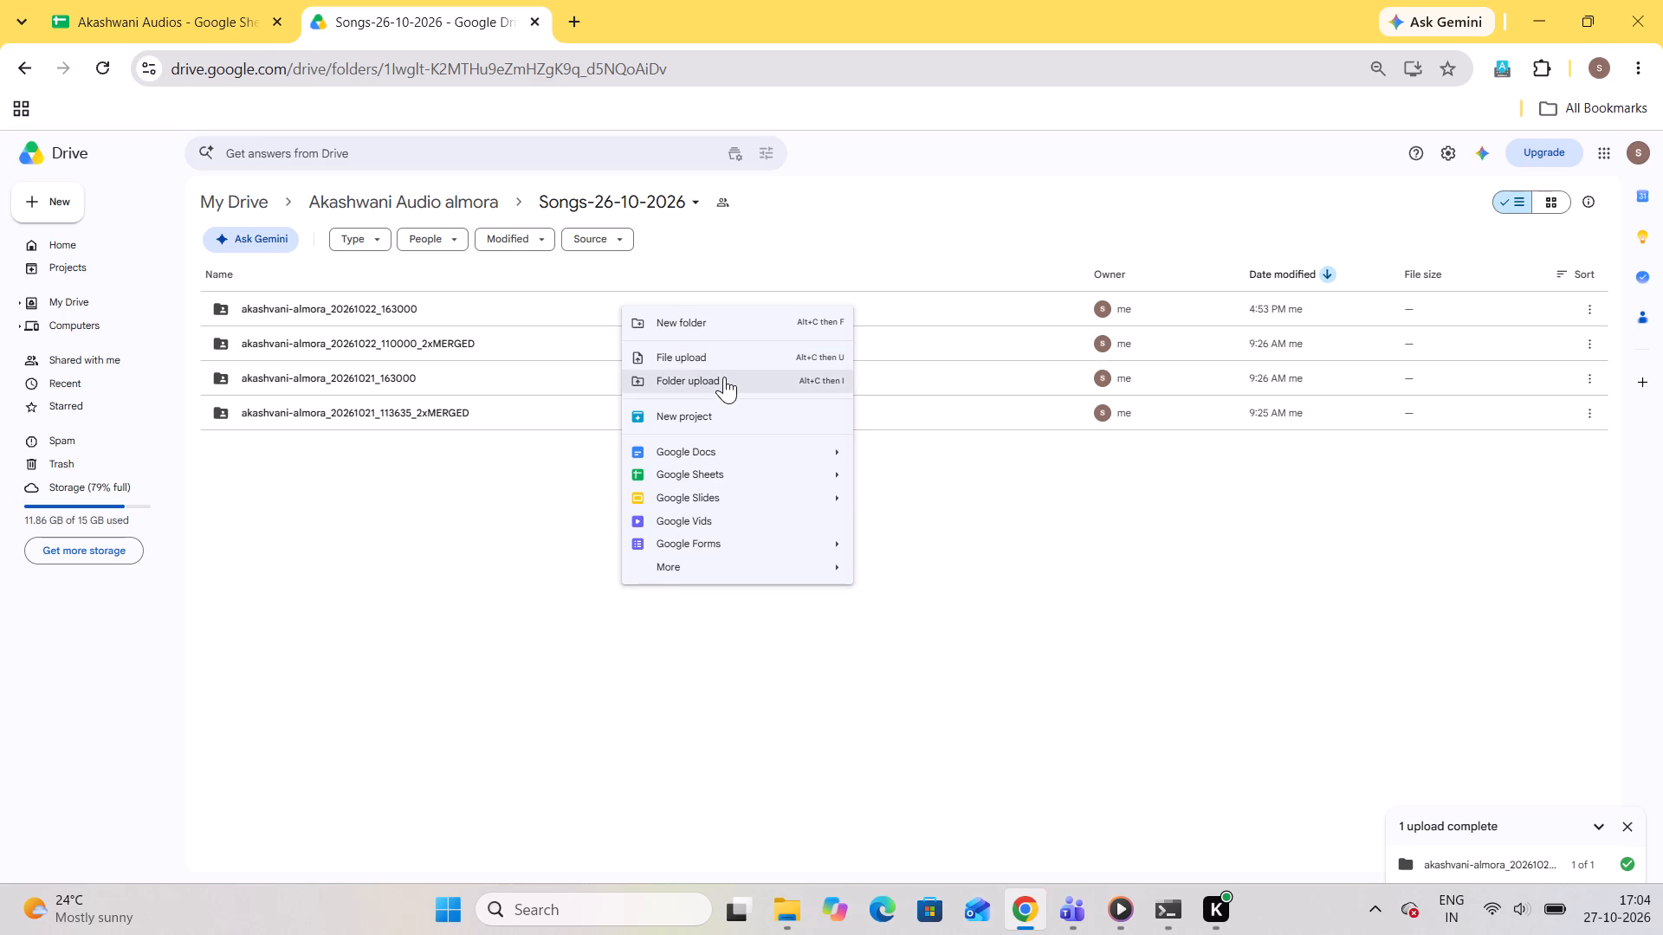
pyautogui.click(724, 377)
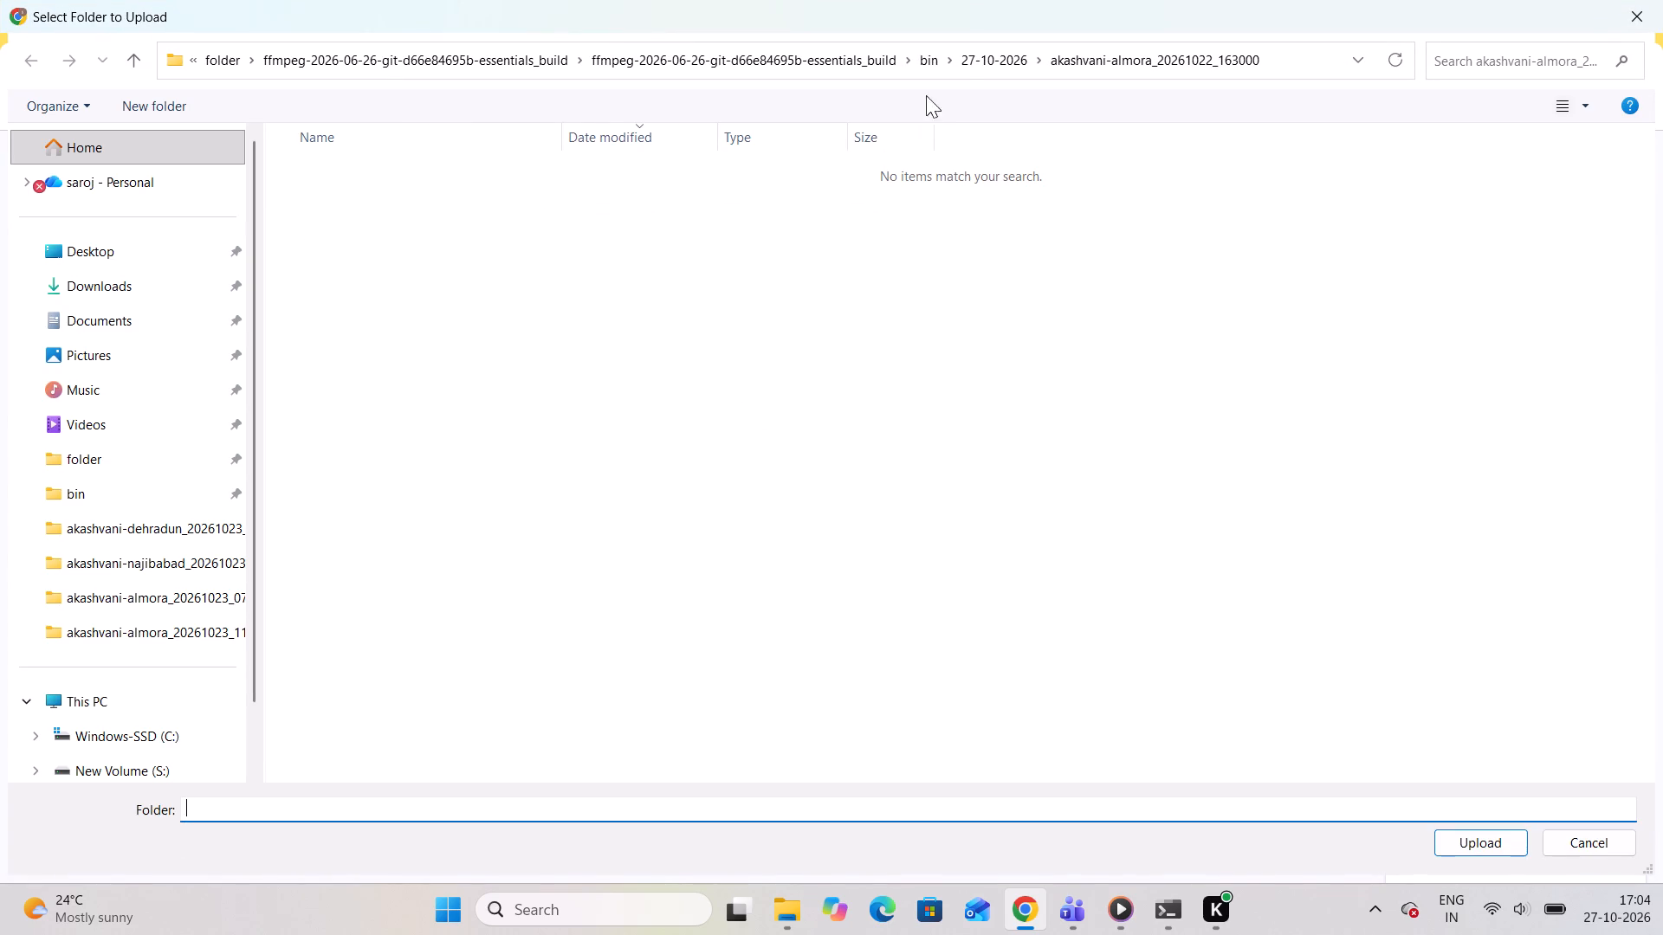
pyautogui.click(974, 53)
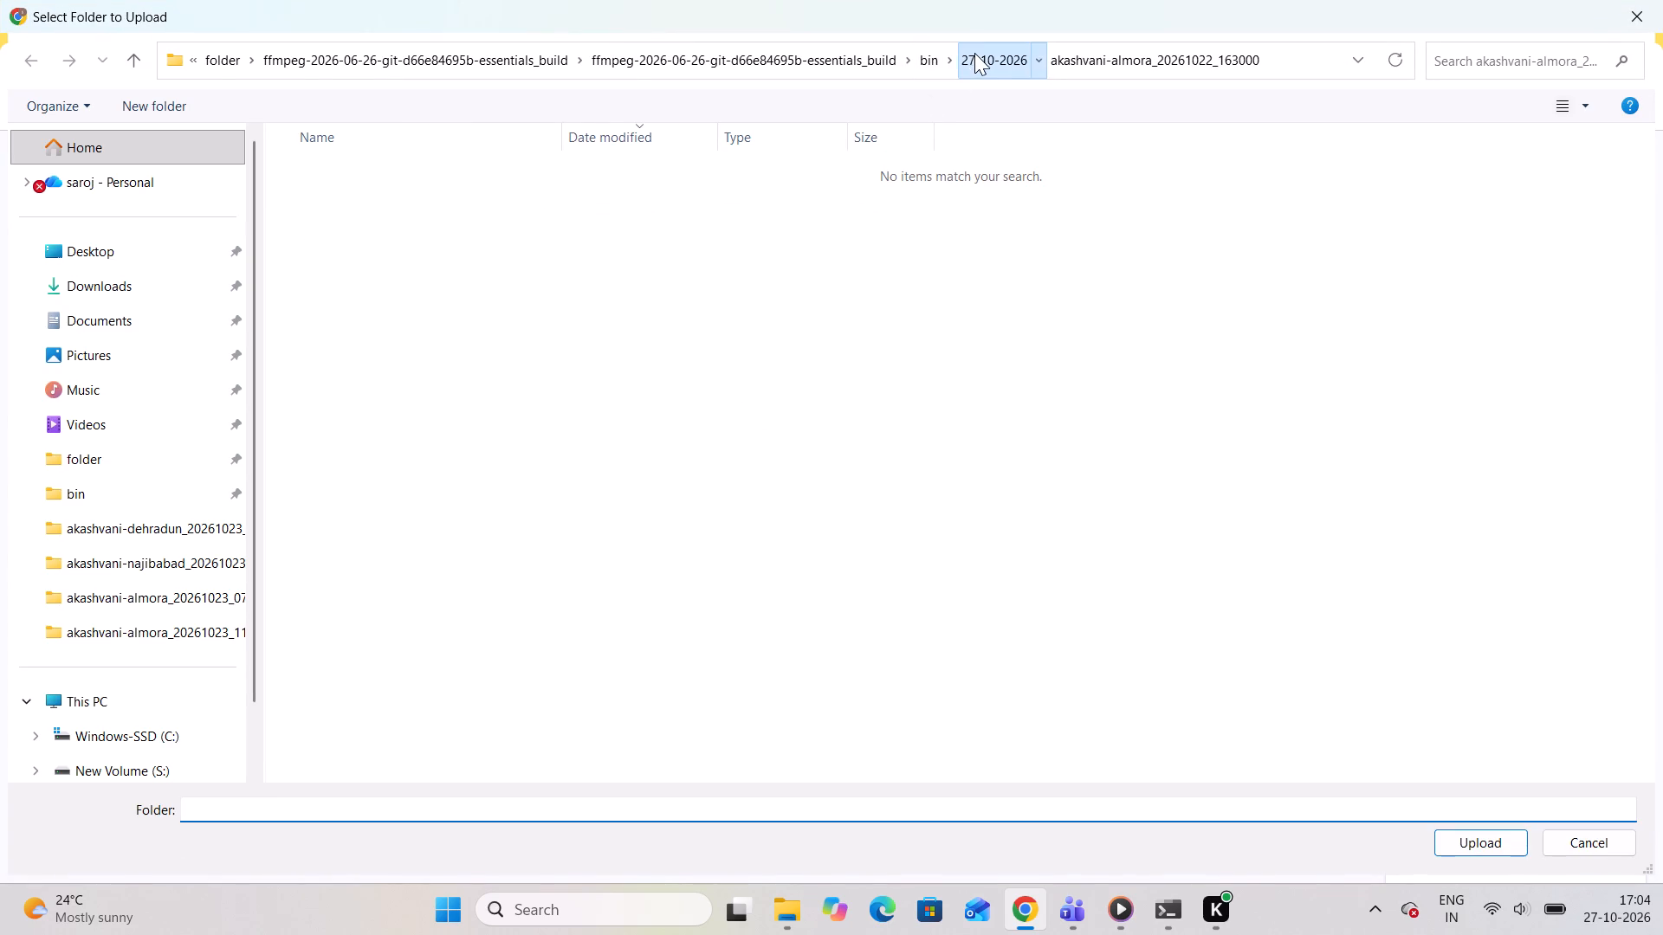
pyautogui.click(565, 325)
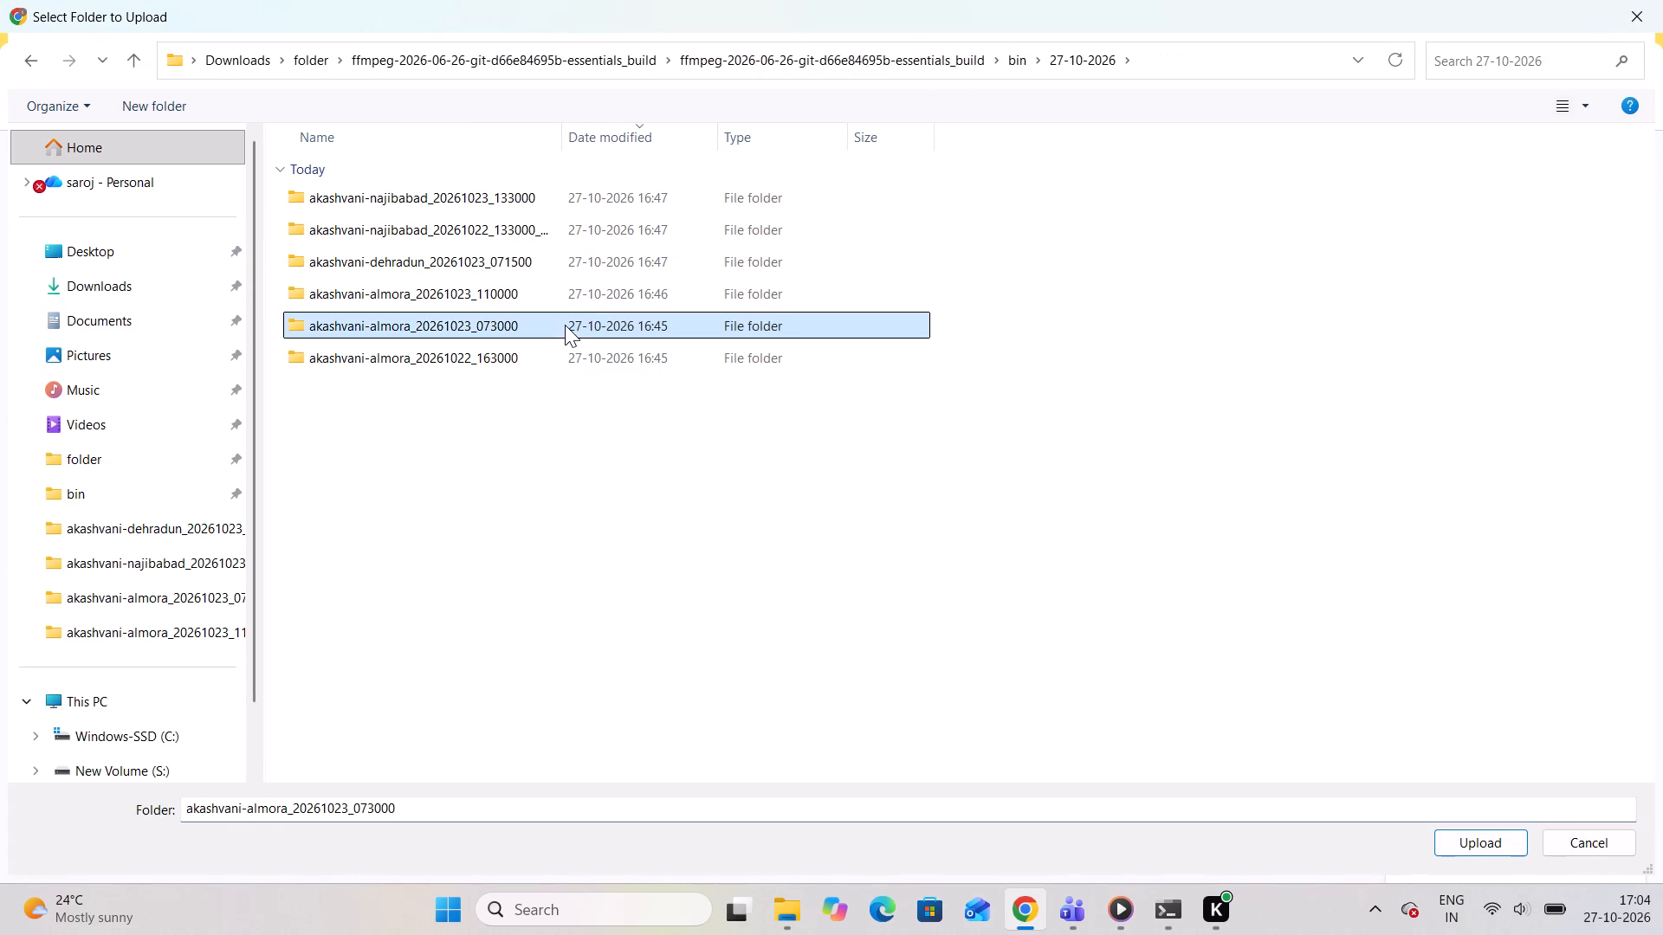
pyautogui.click(1477, 842)
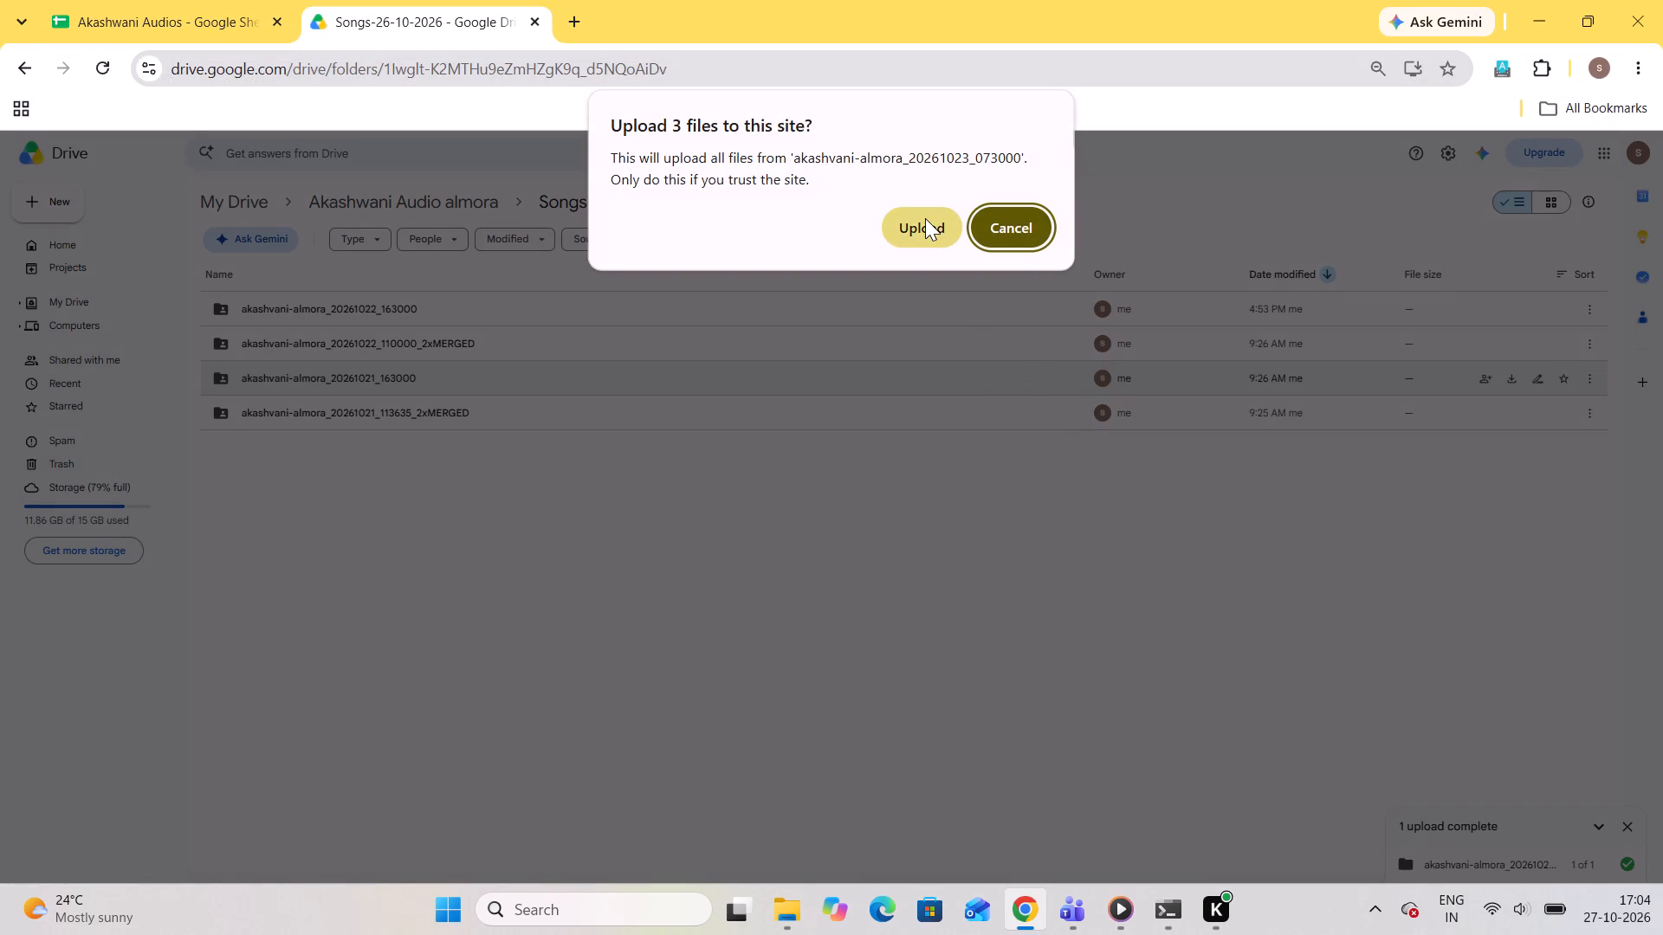
pyautogui.click(925, 218)
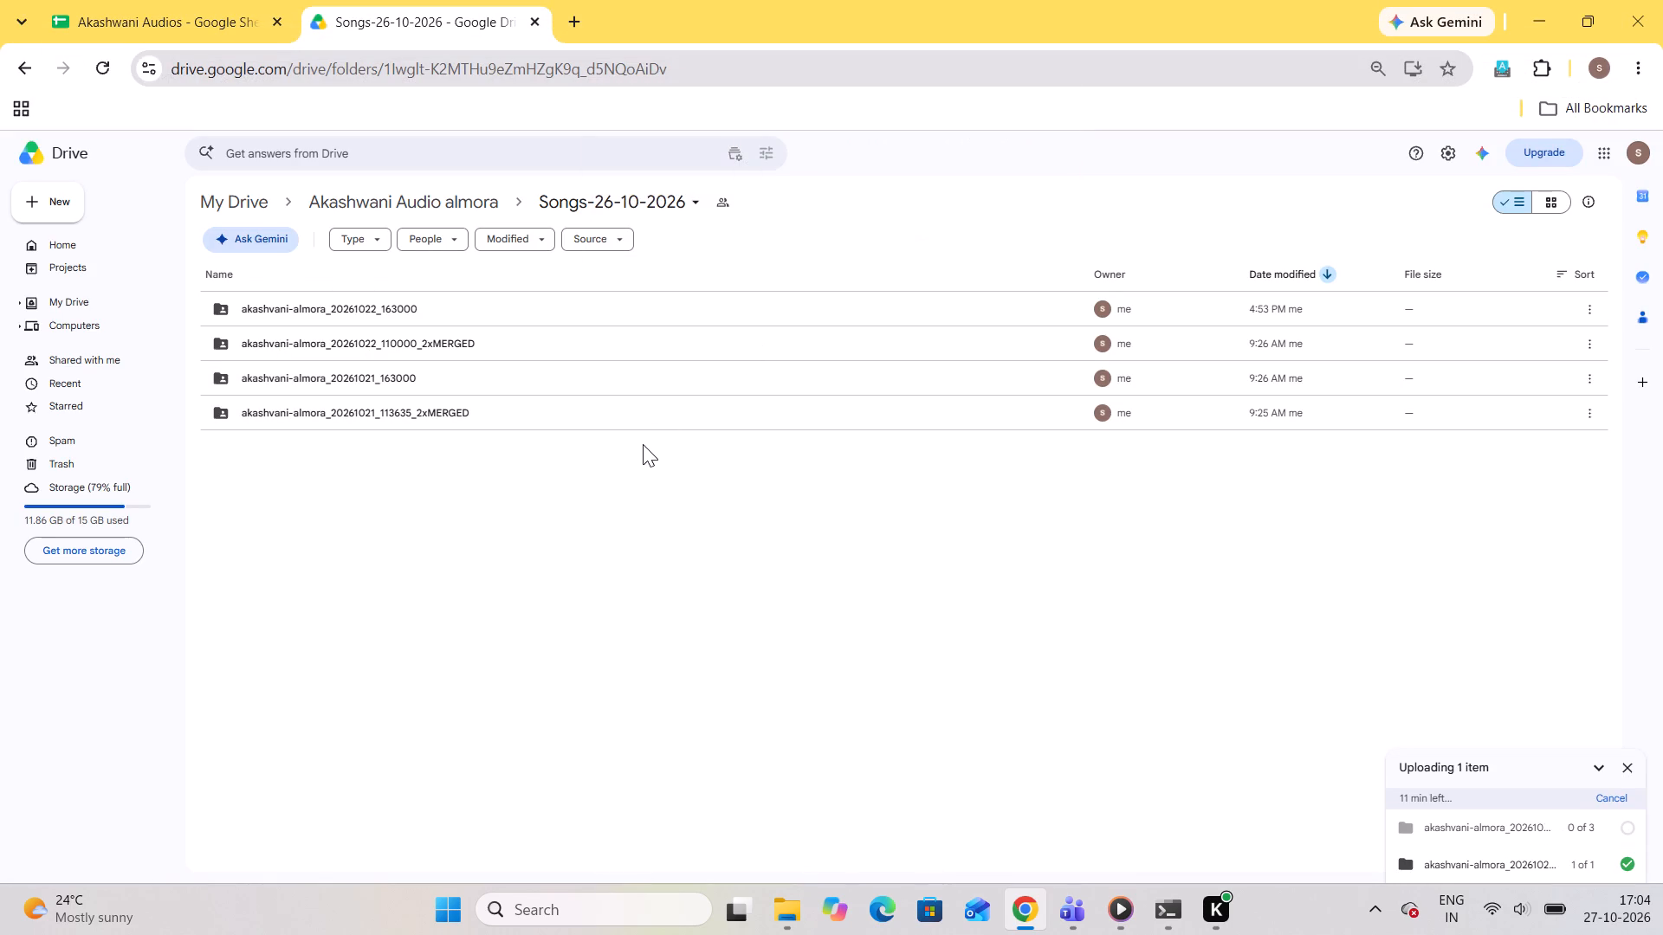
# Upload the akashvani-almora_20261023_110000 folder from the local 27-10-2026 folder to Songs-26-10-2026.
pyautogui.rightClick(632, 515)
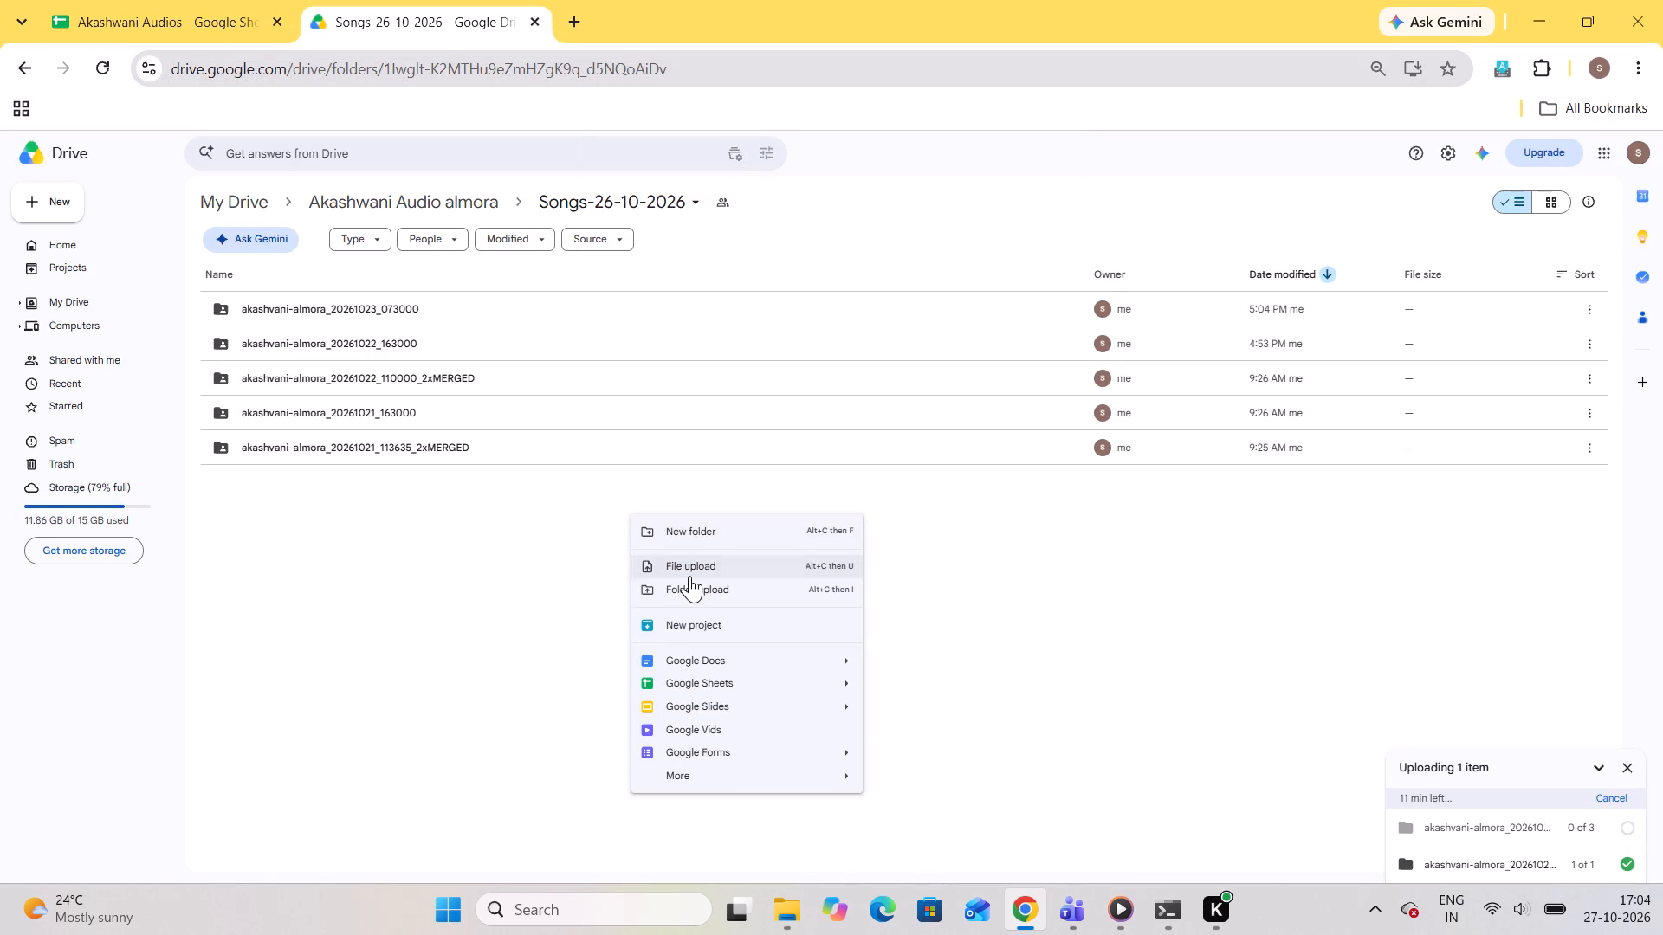
pyautogui.click(690, 579)
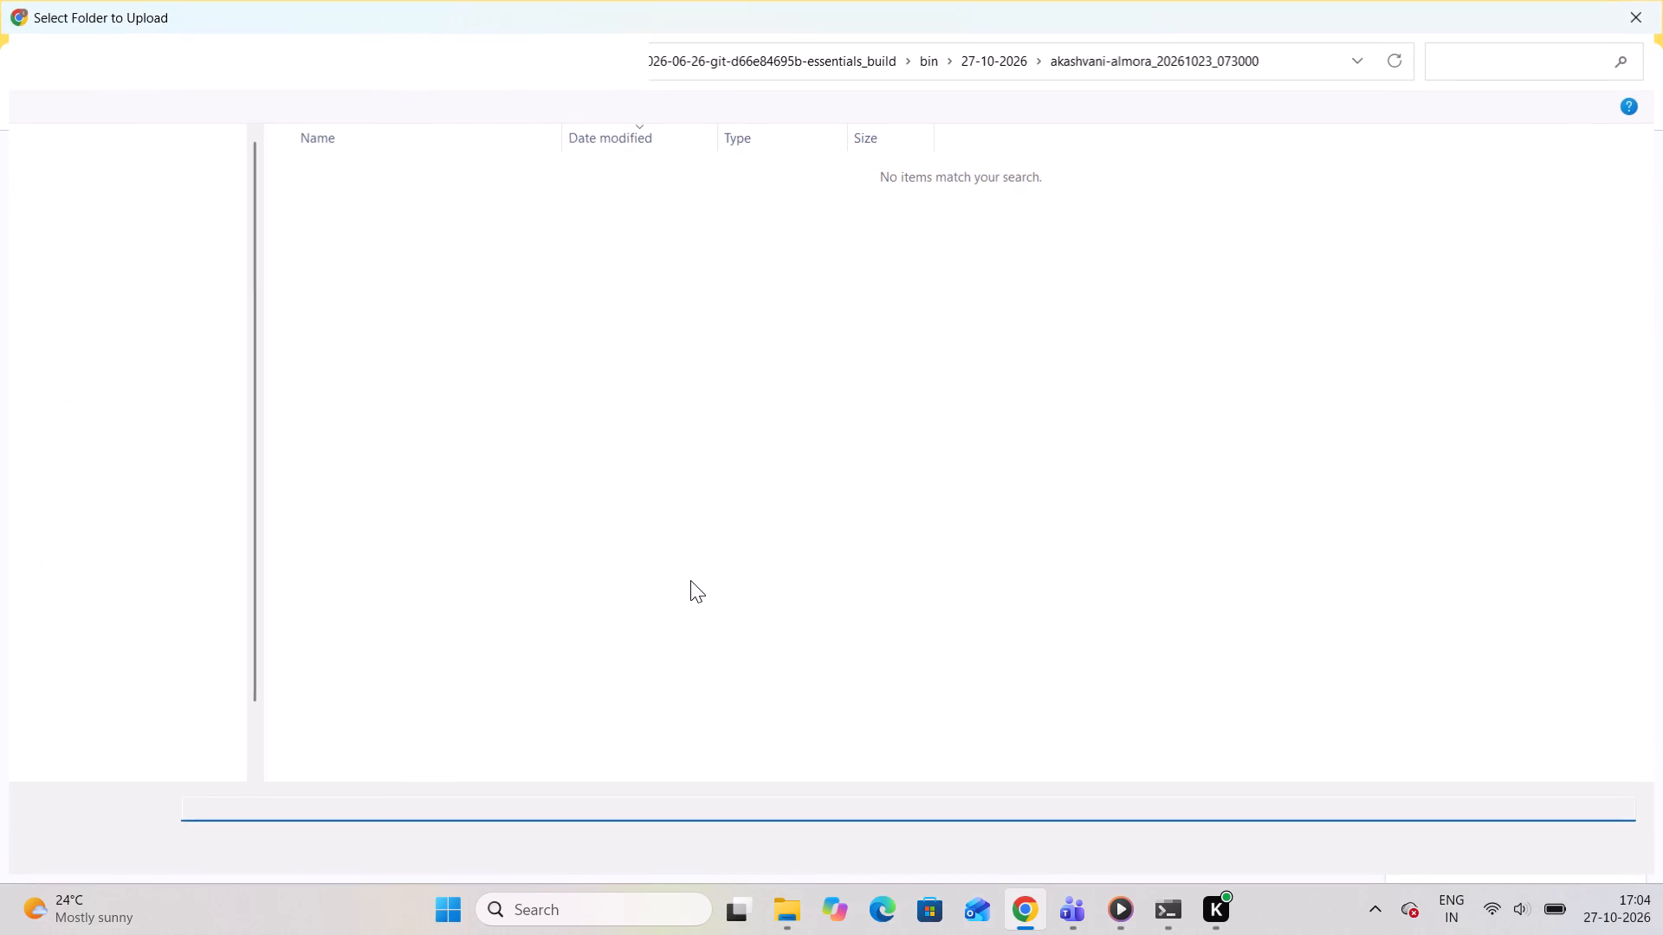
pyautogui.click(983, 49)
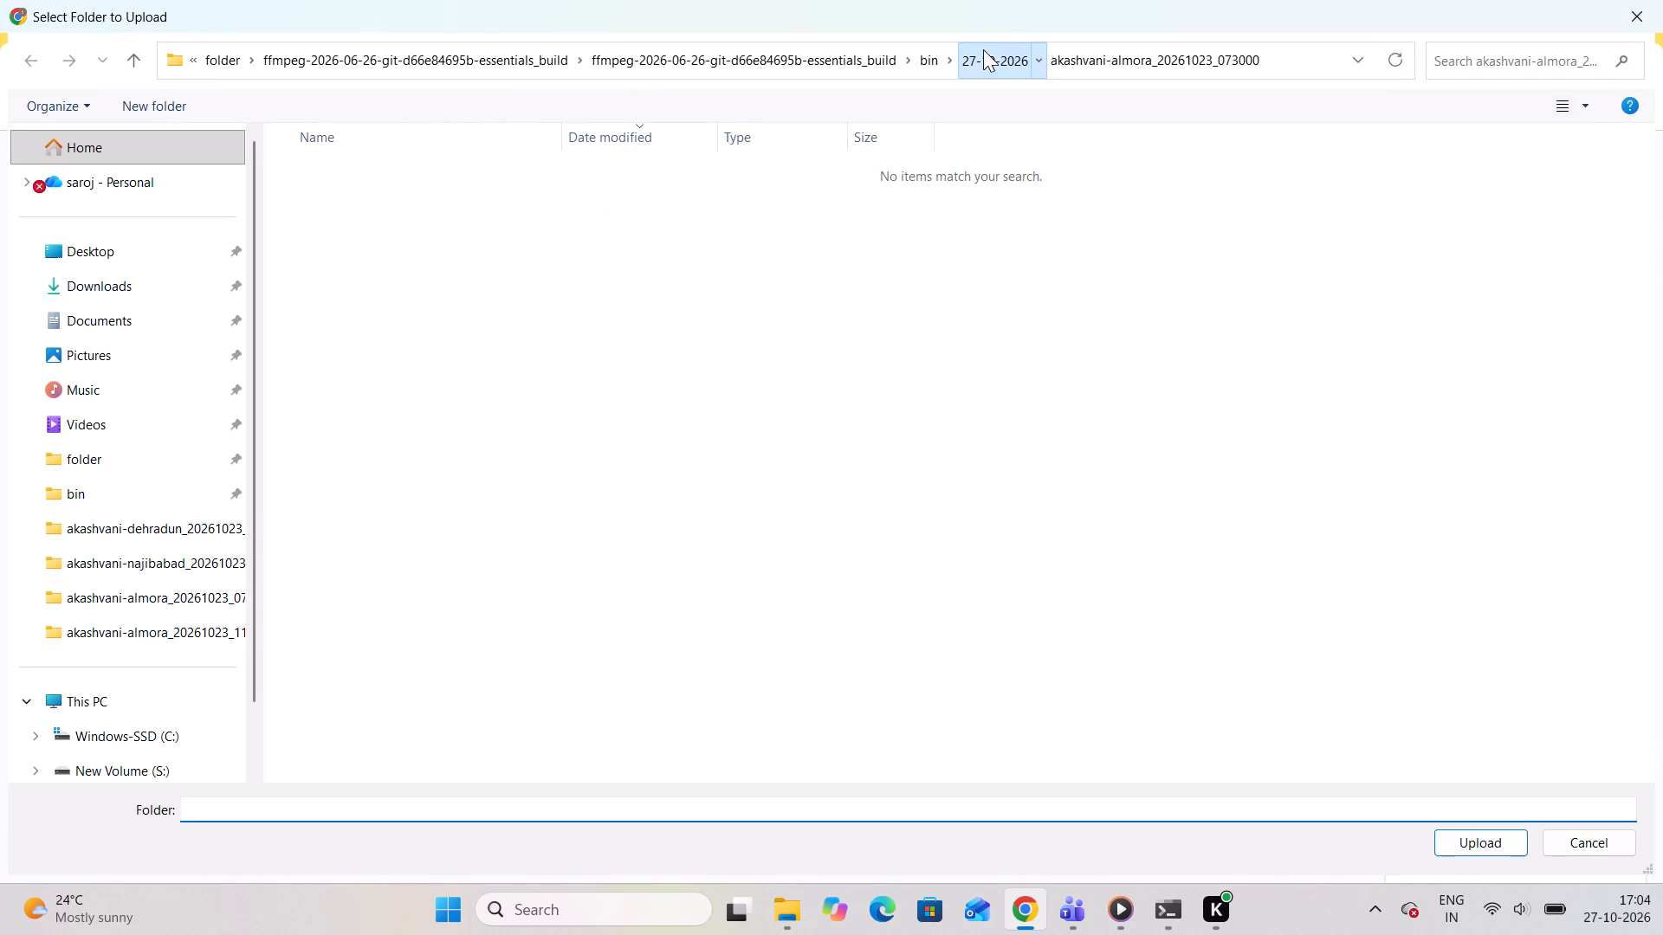
pyautogui.click(670, 295)
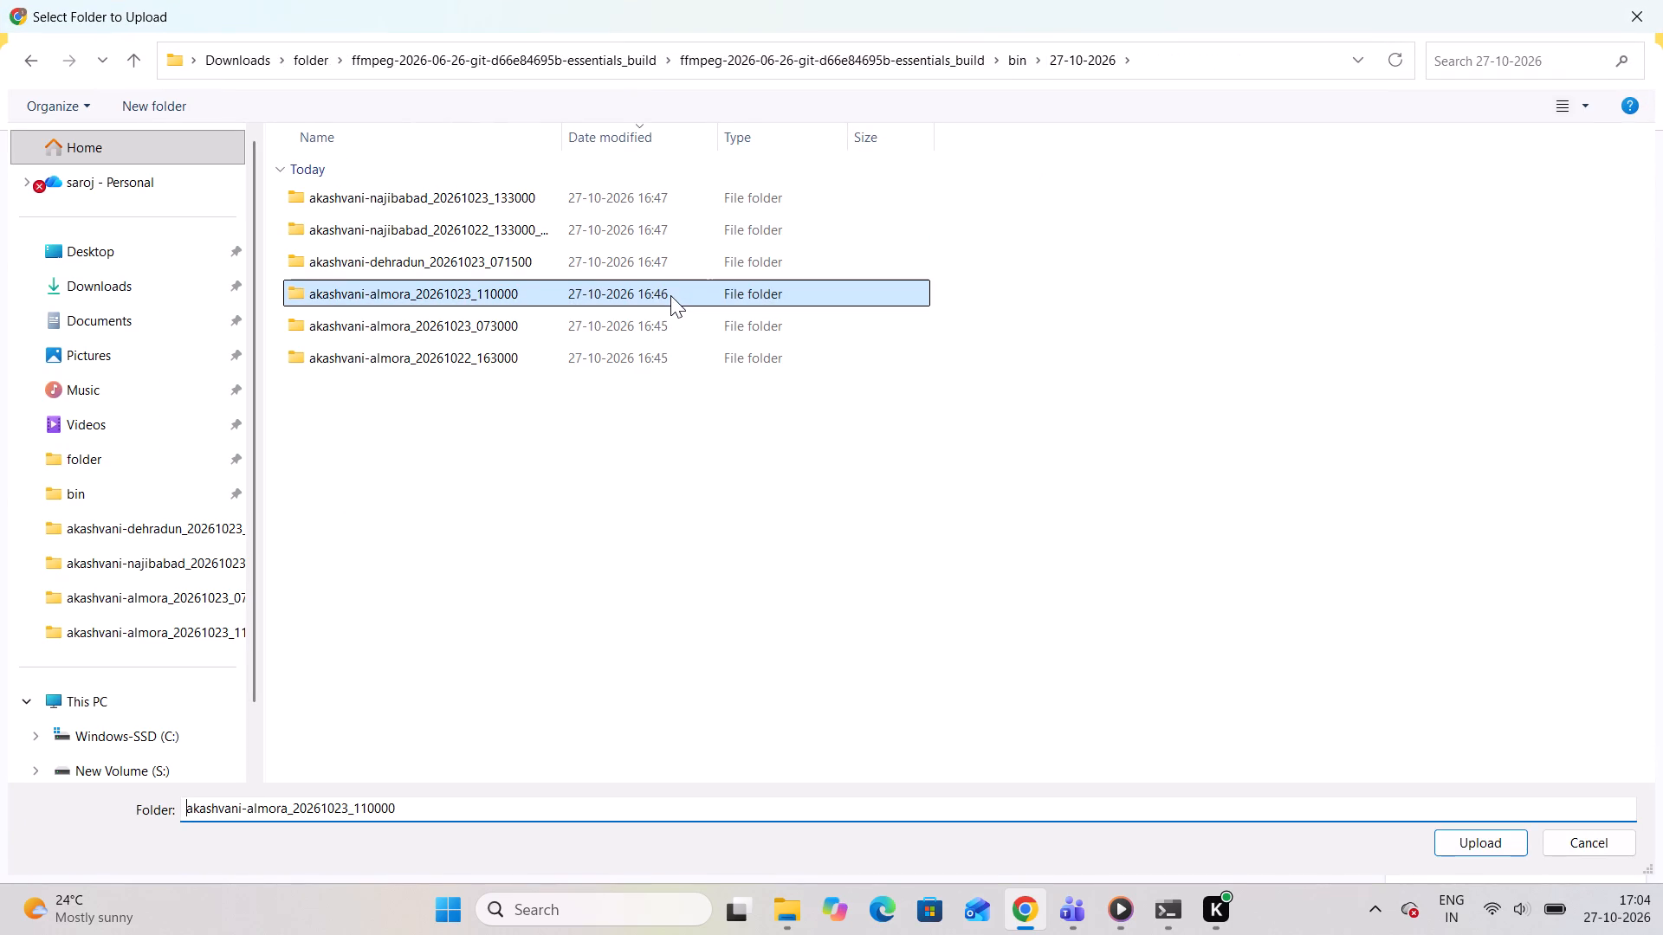
pyautogui.click(1495, 837)
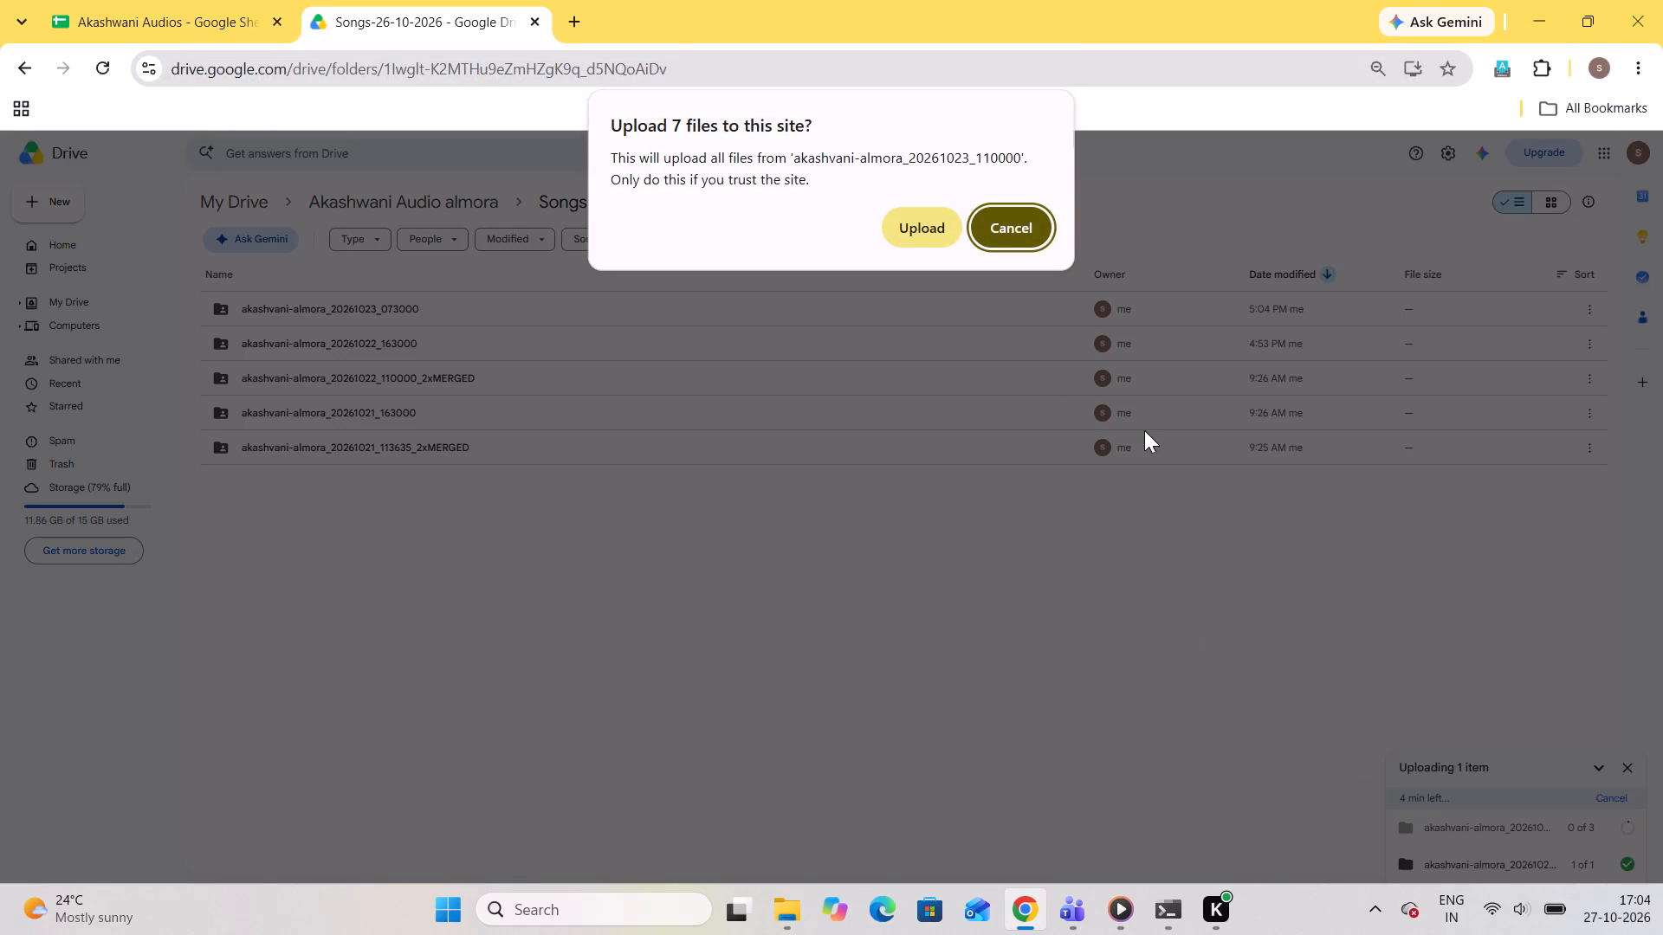
pyautogui.click(929, 230)
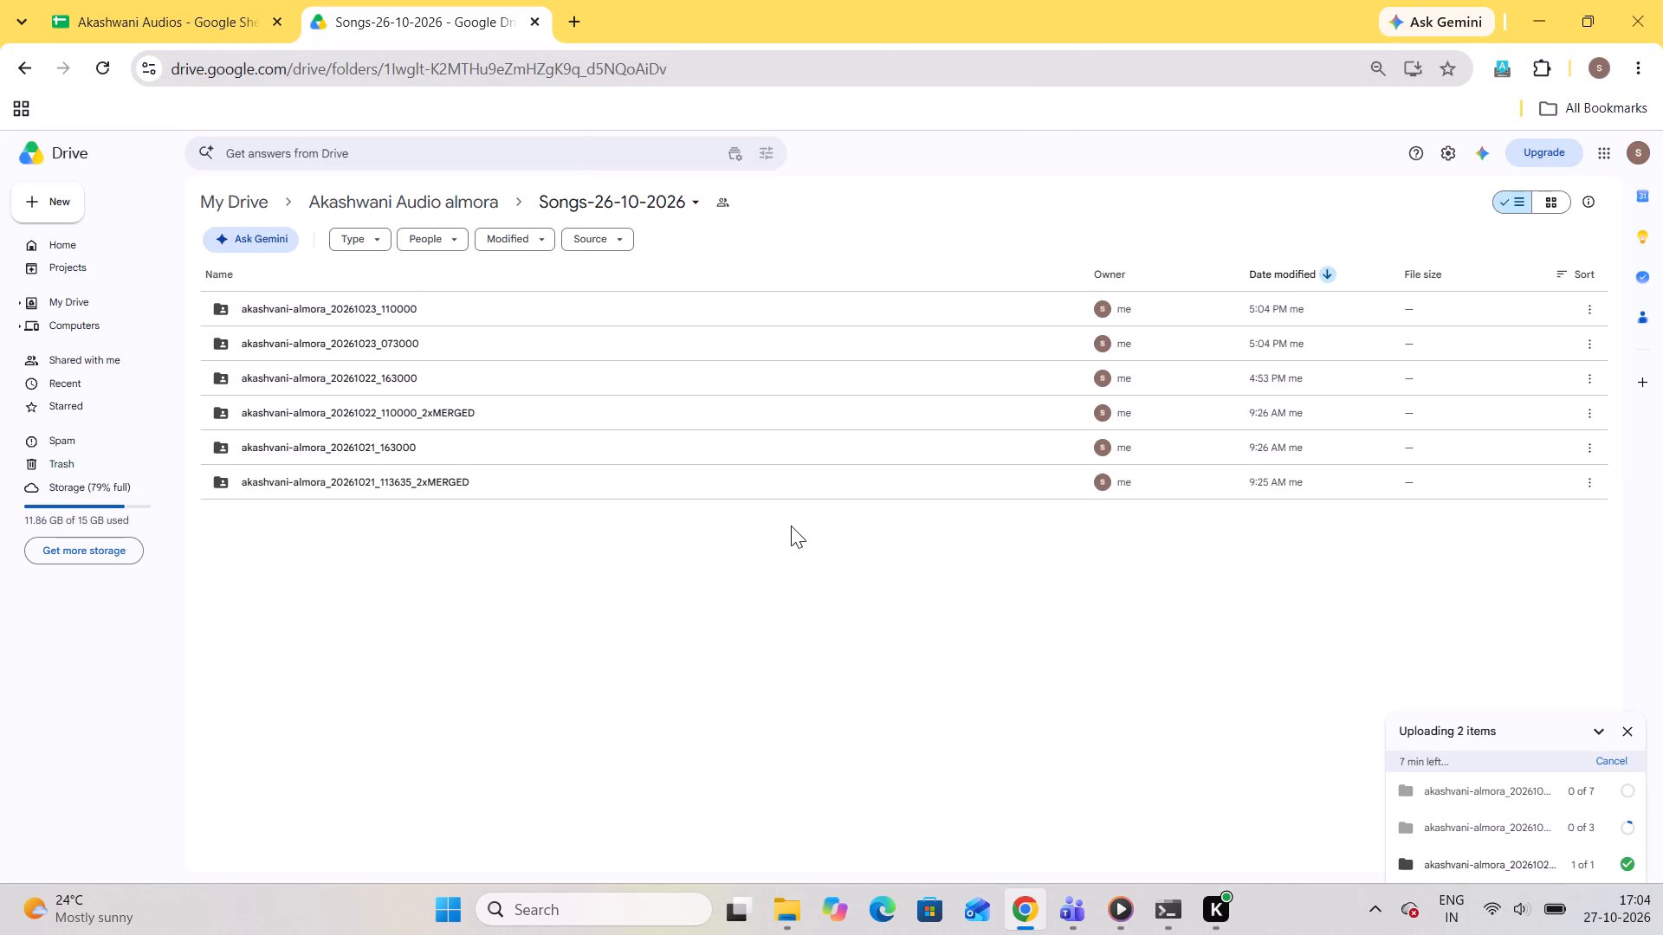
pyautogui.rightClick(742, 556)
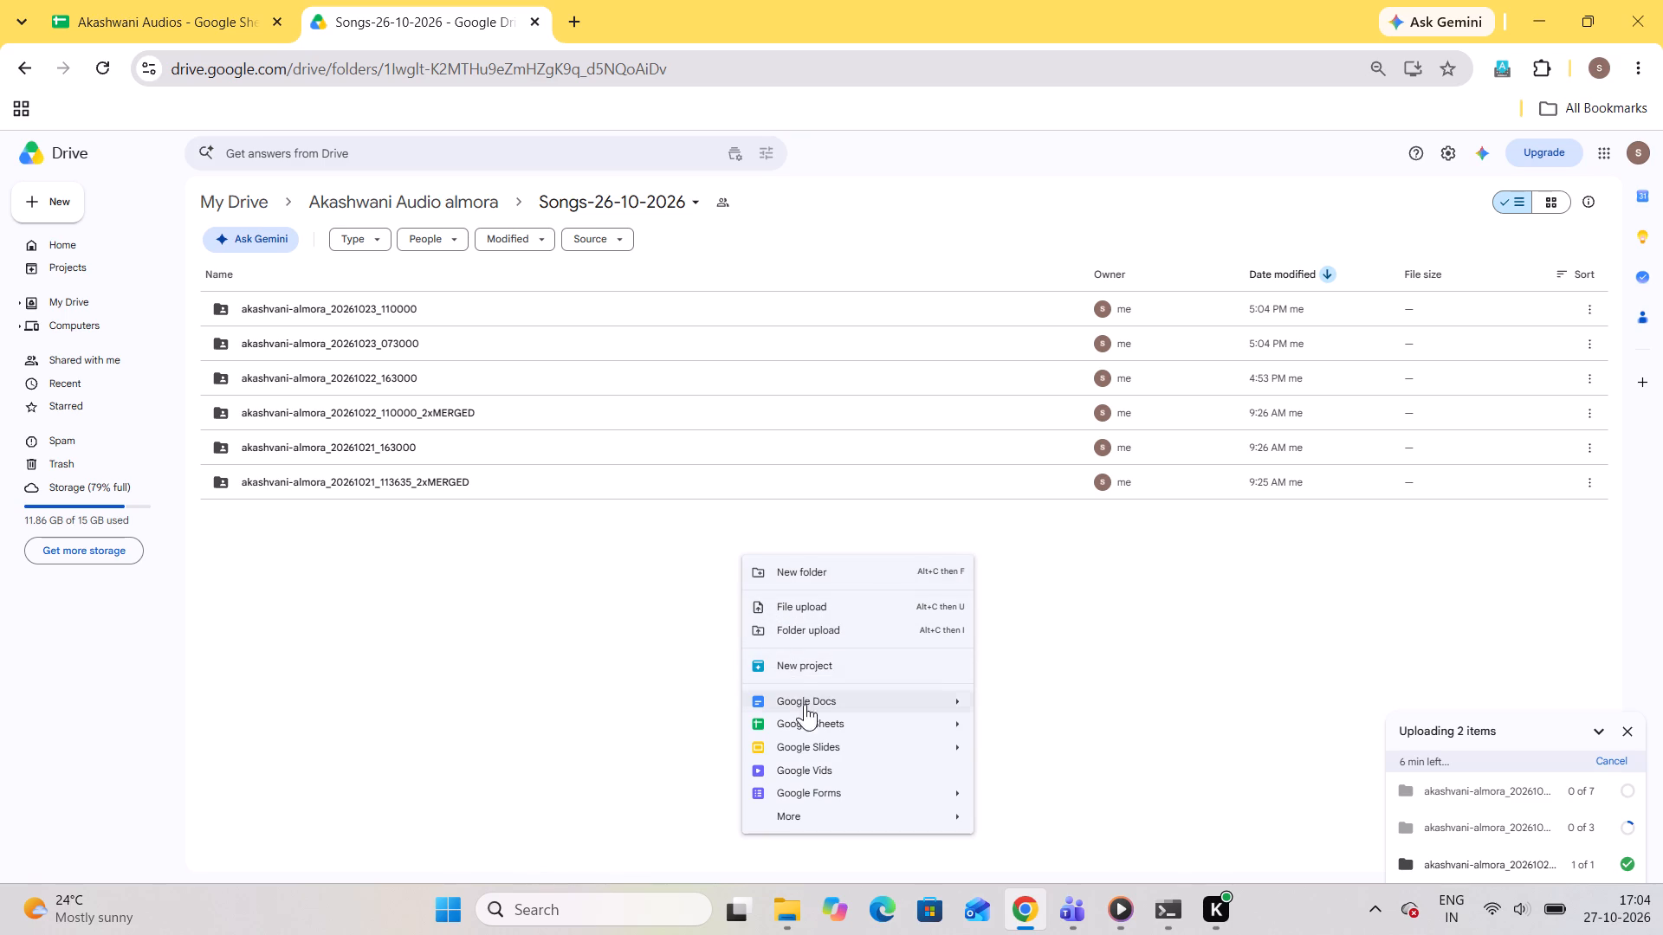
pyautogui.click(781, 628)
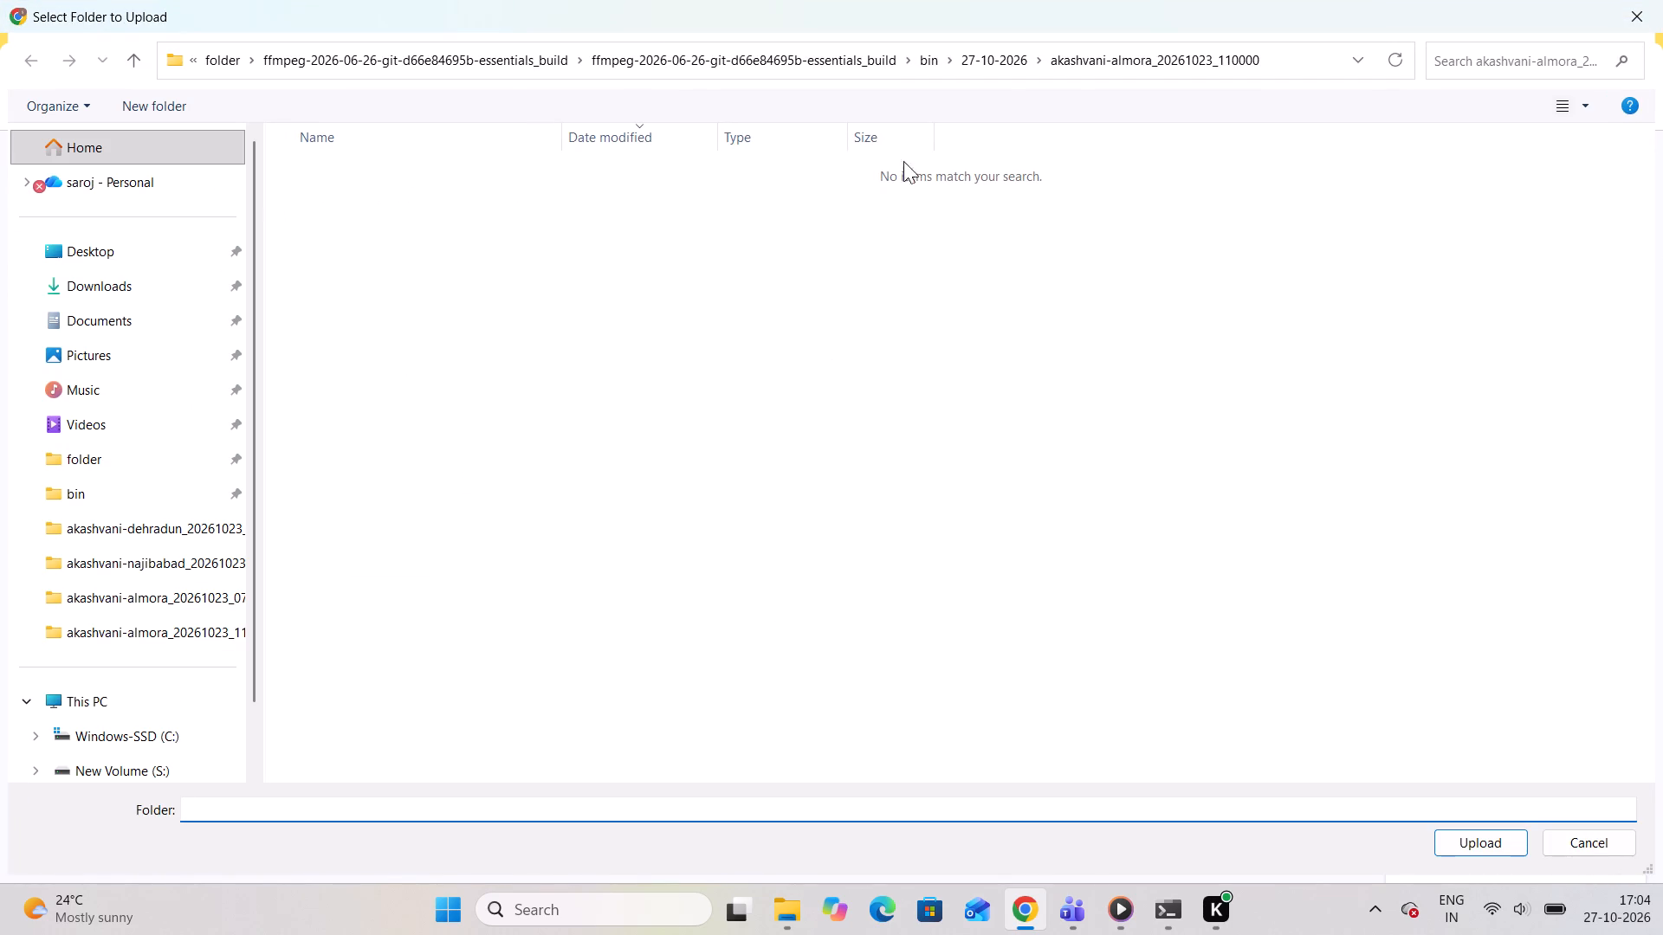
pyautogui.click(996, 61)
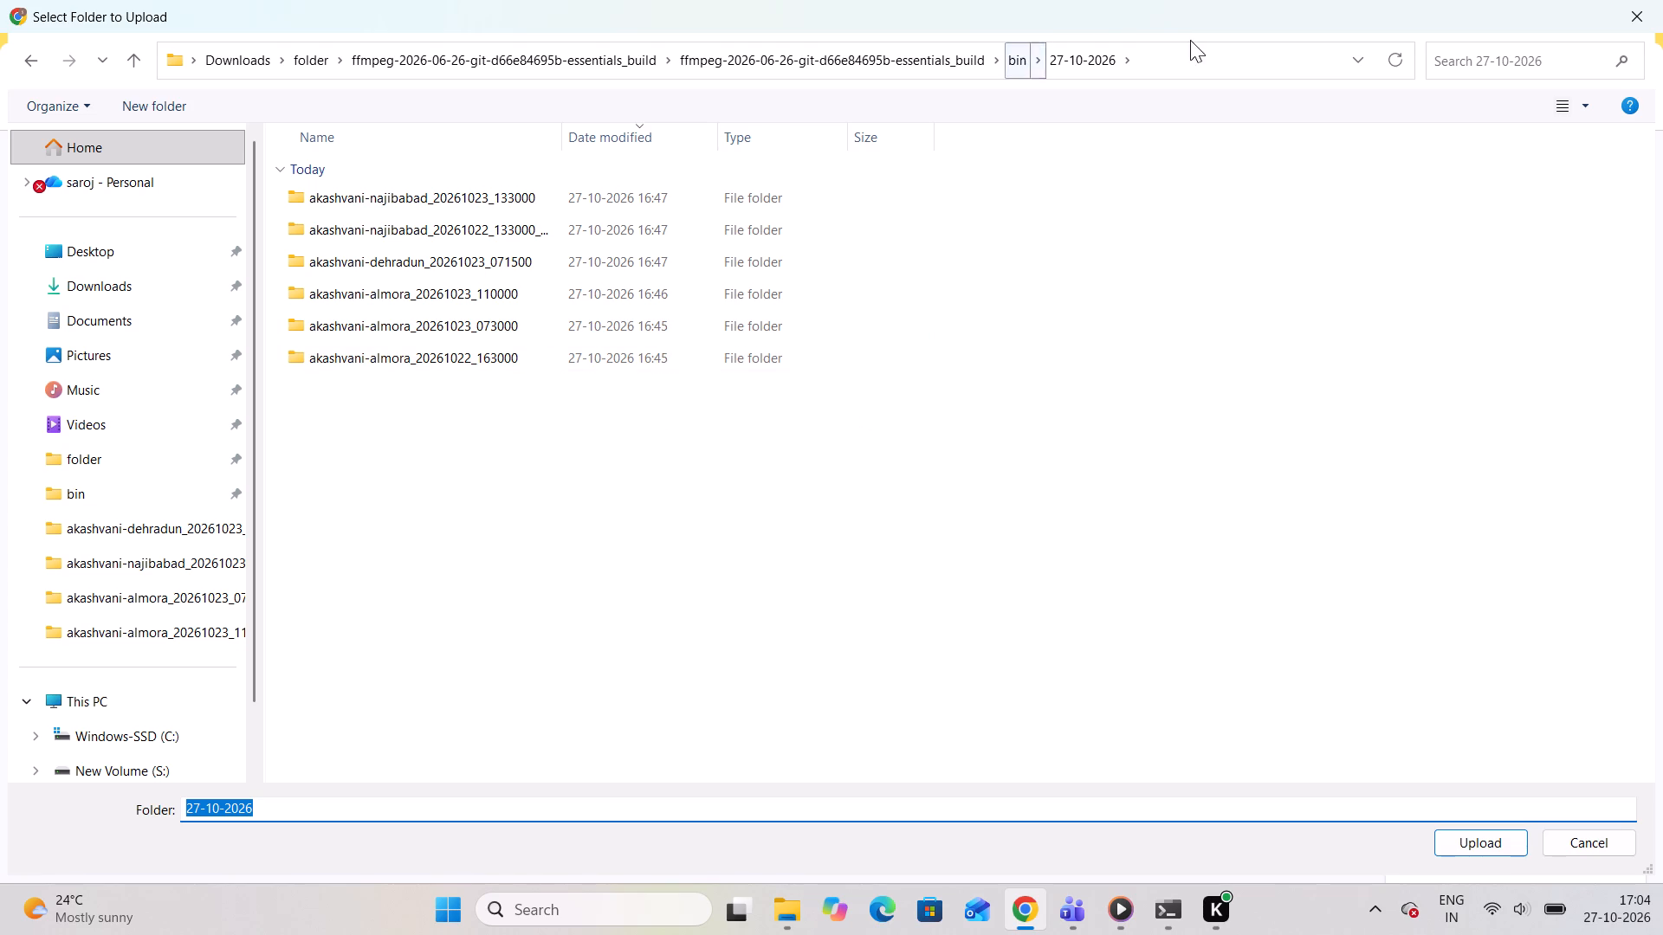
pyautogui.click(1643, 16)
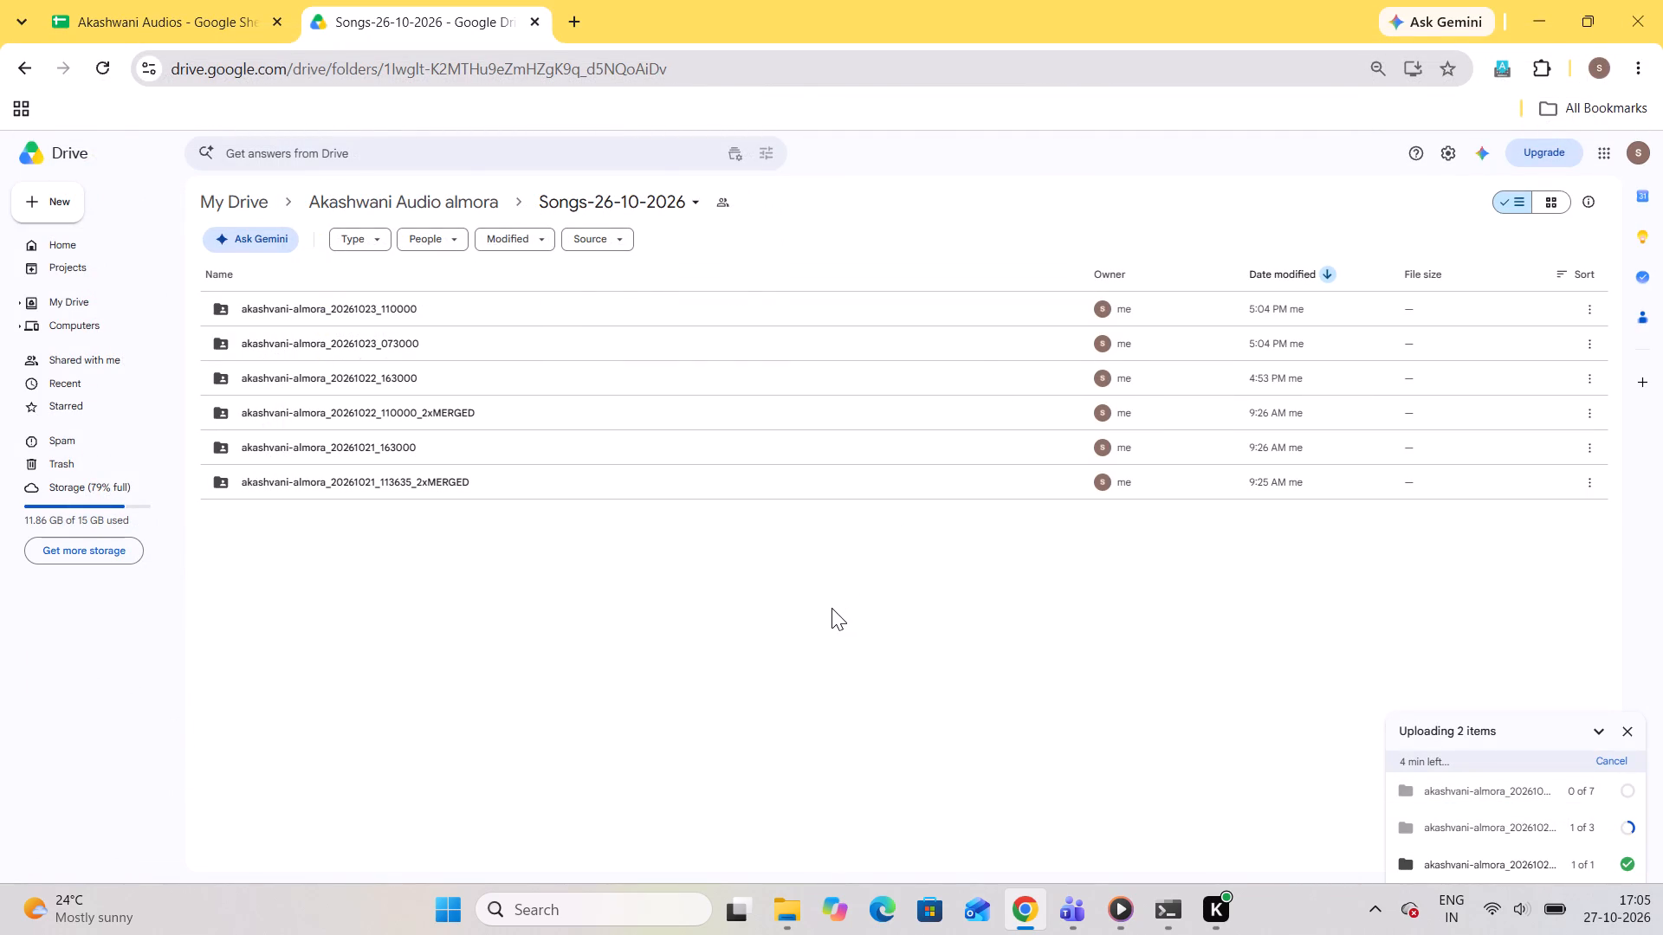
# Switch to the Akashwani Audios spreadsheet to check the Almora sheet's folder entries.
pyautogui.click(191, 10)
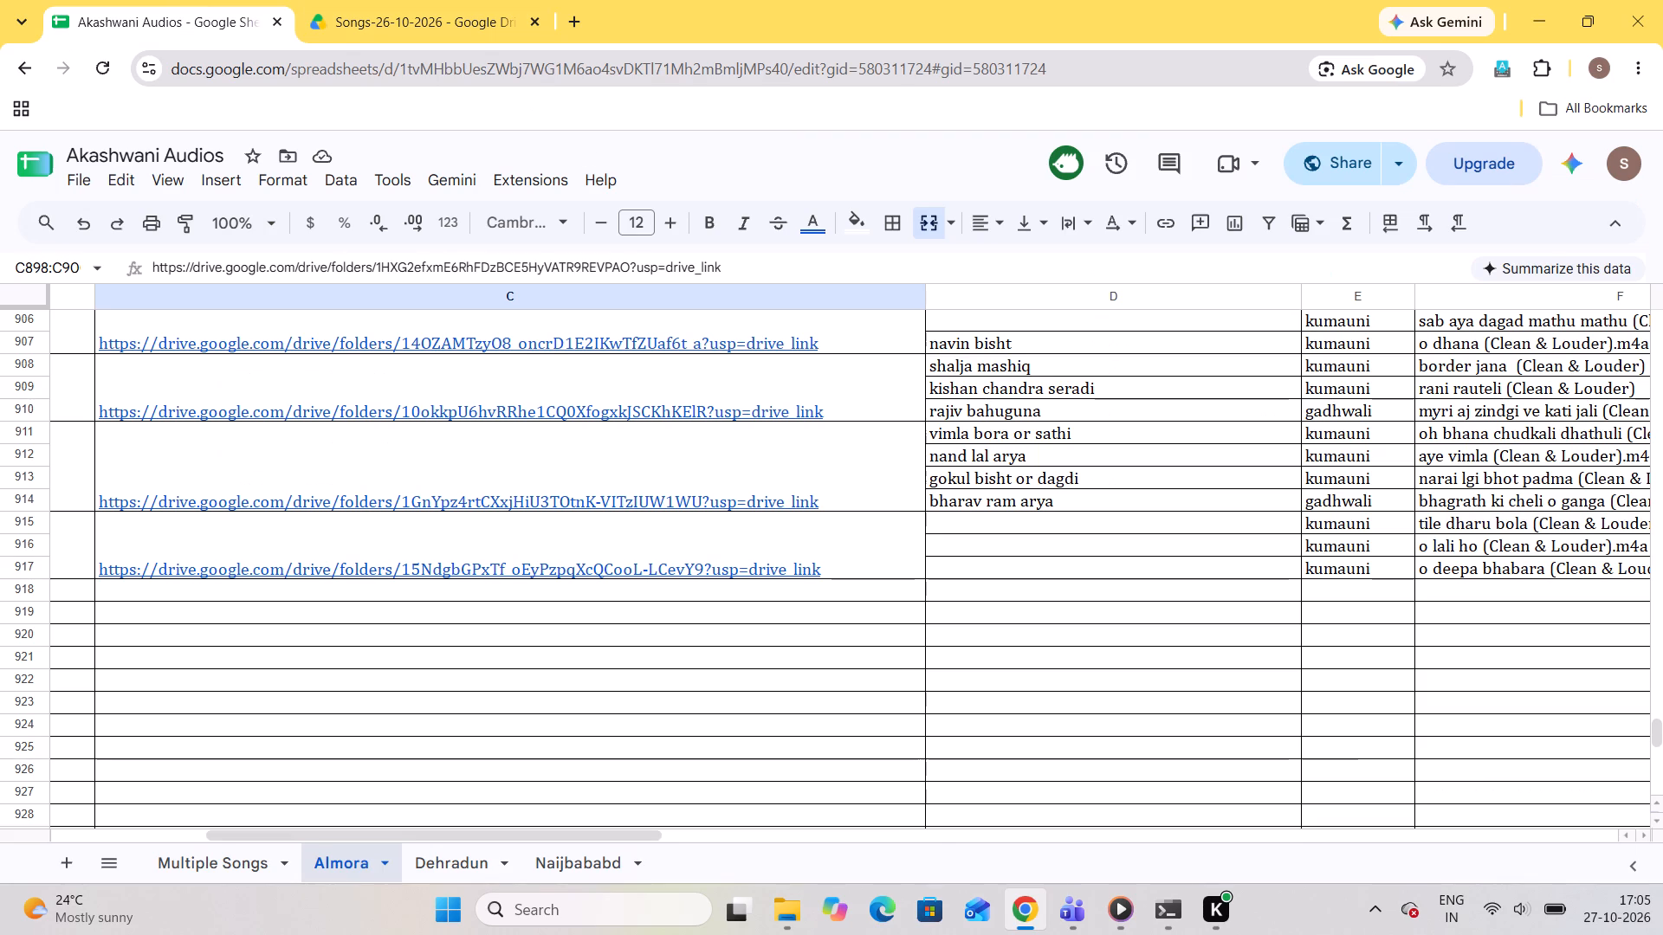
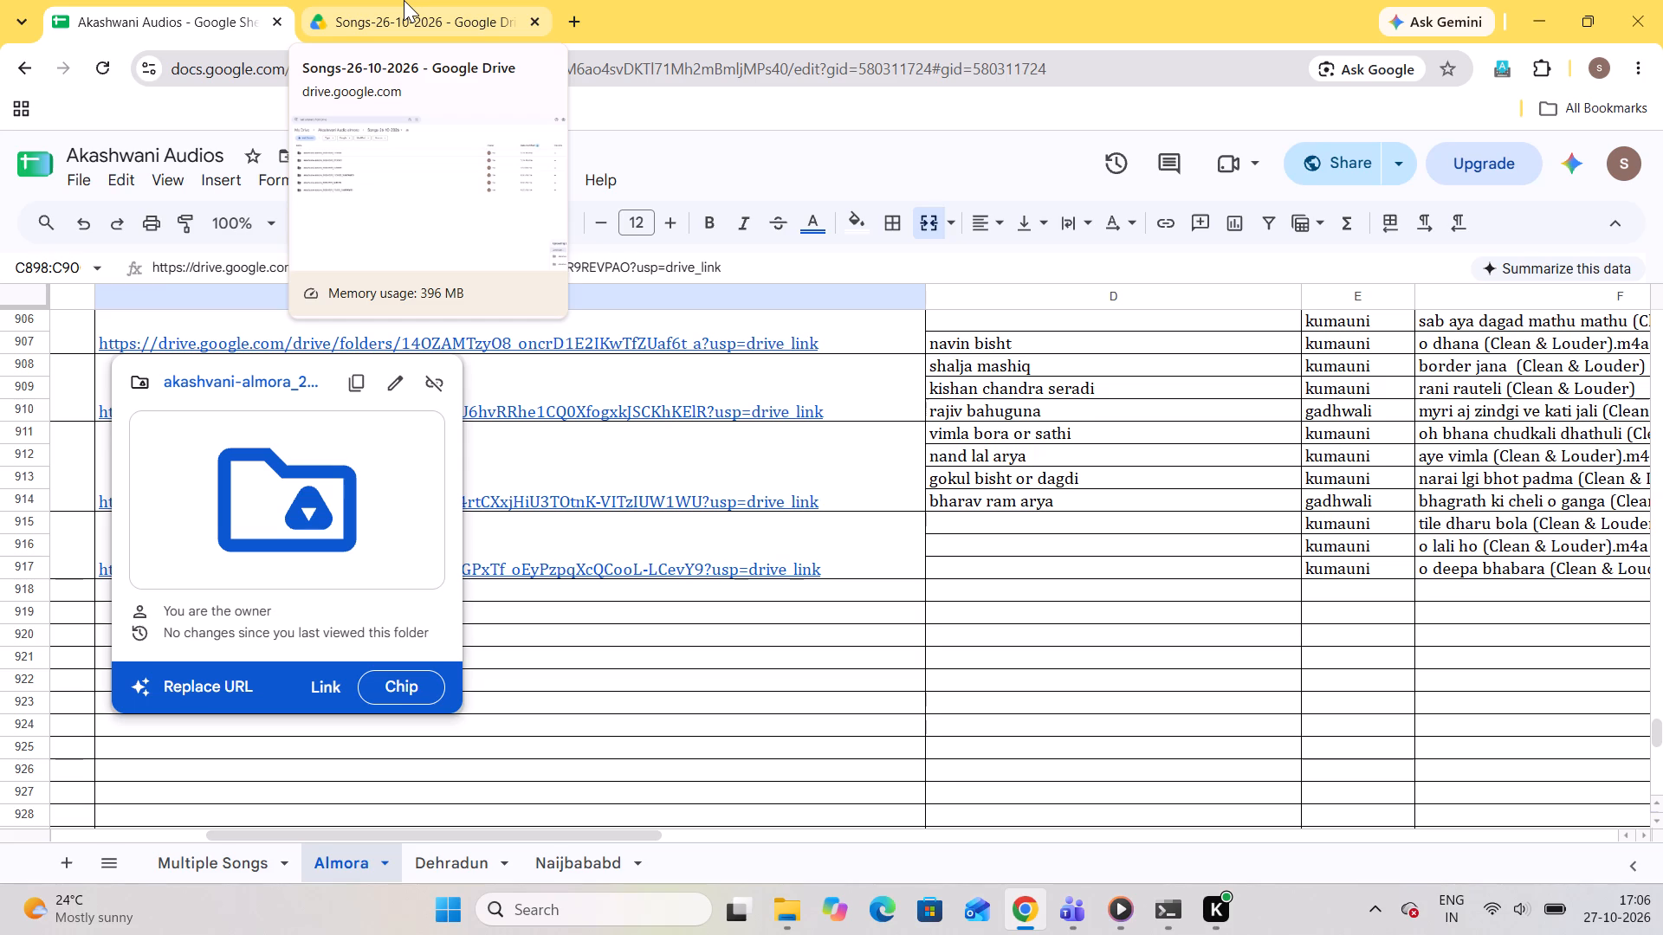
# Examine the latest Almora sheet entries, rows 906 to 917, comparing folder names, folder links, singers, languages, song titles and file links.
pyautogui.click(767, 429)
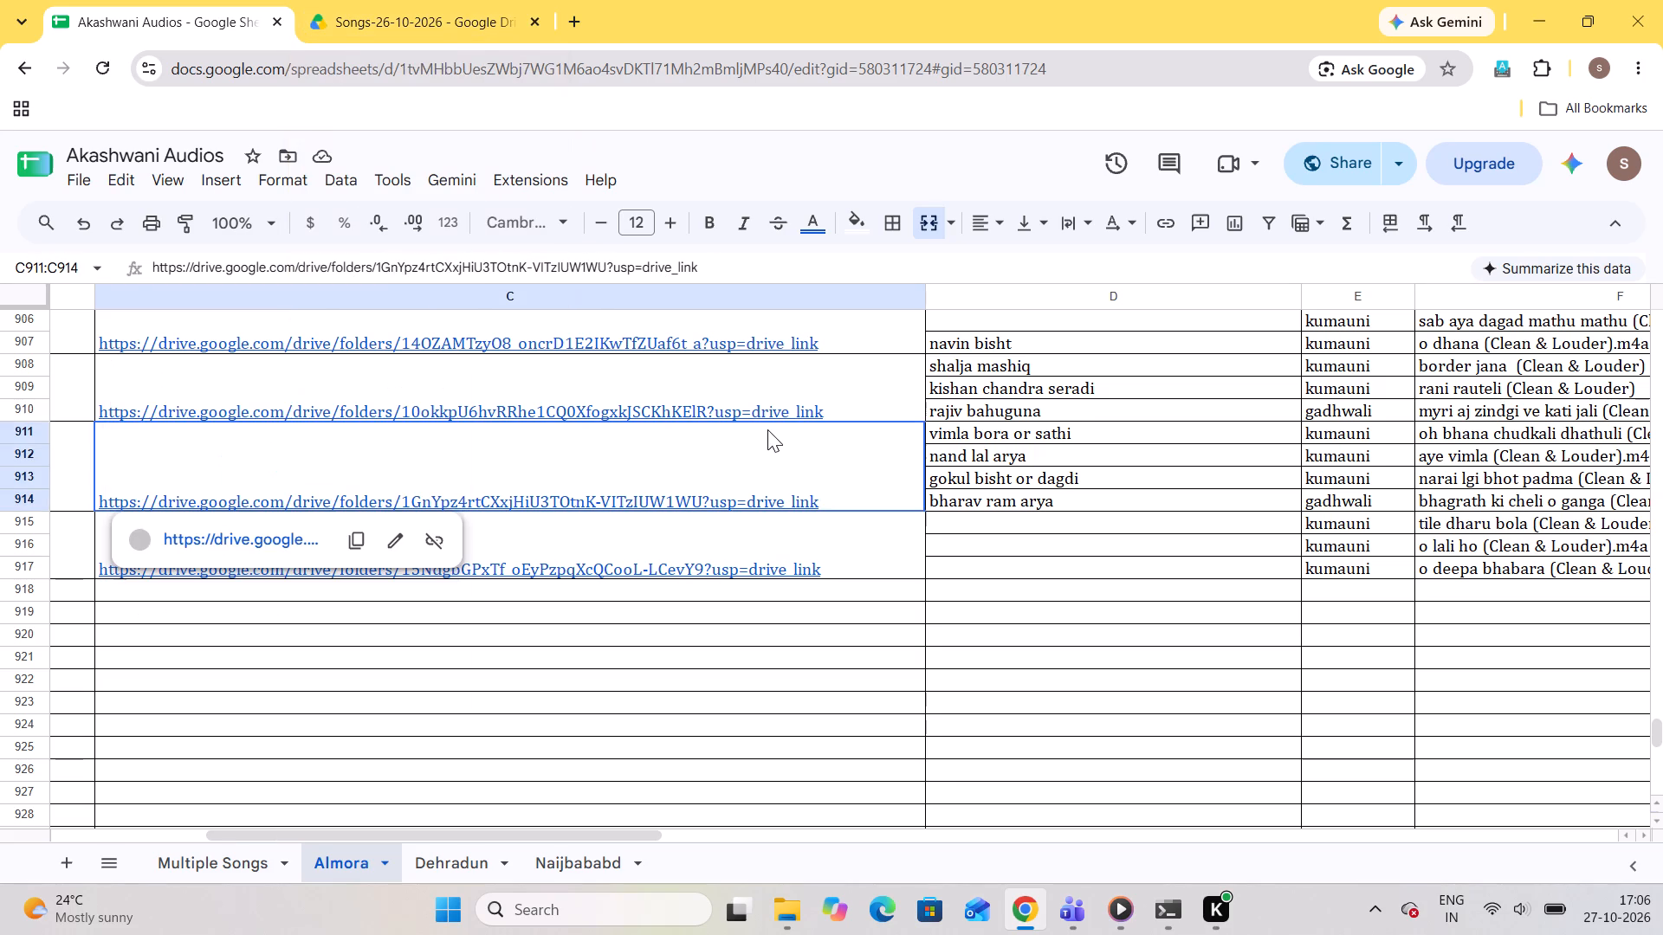
pyautogui.hscroll(5, 767, 429)
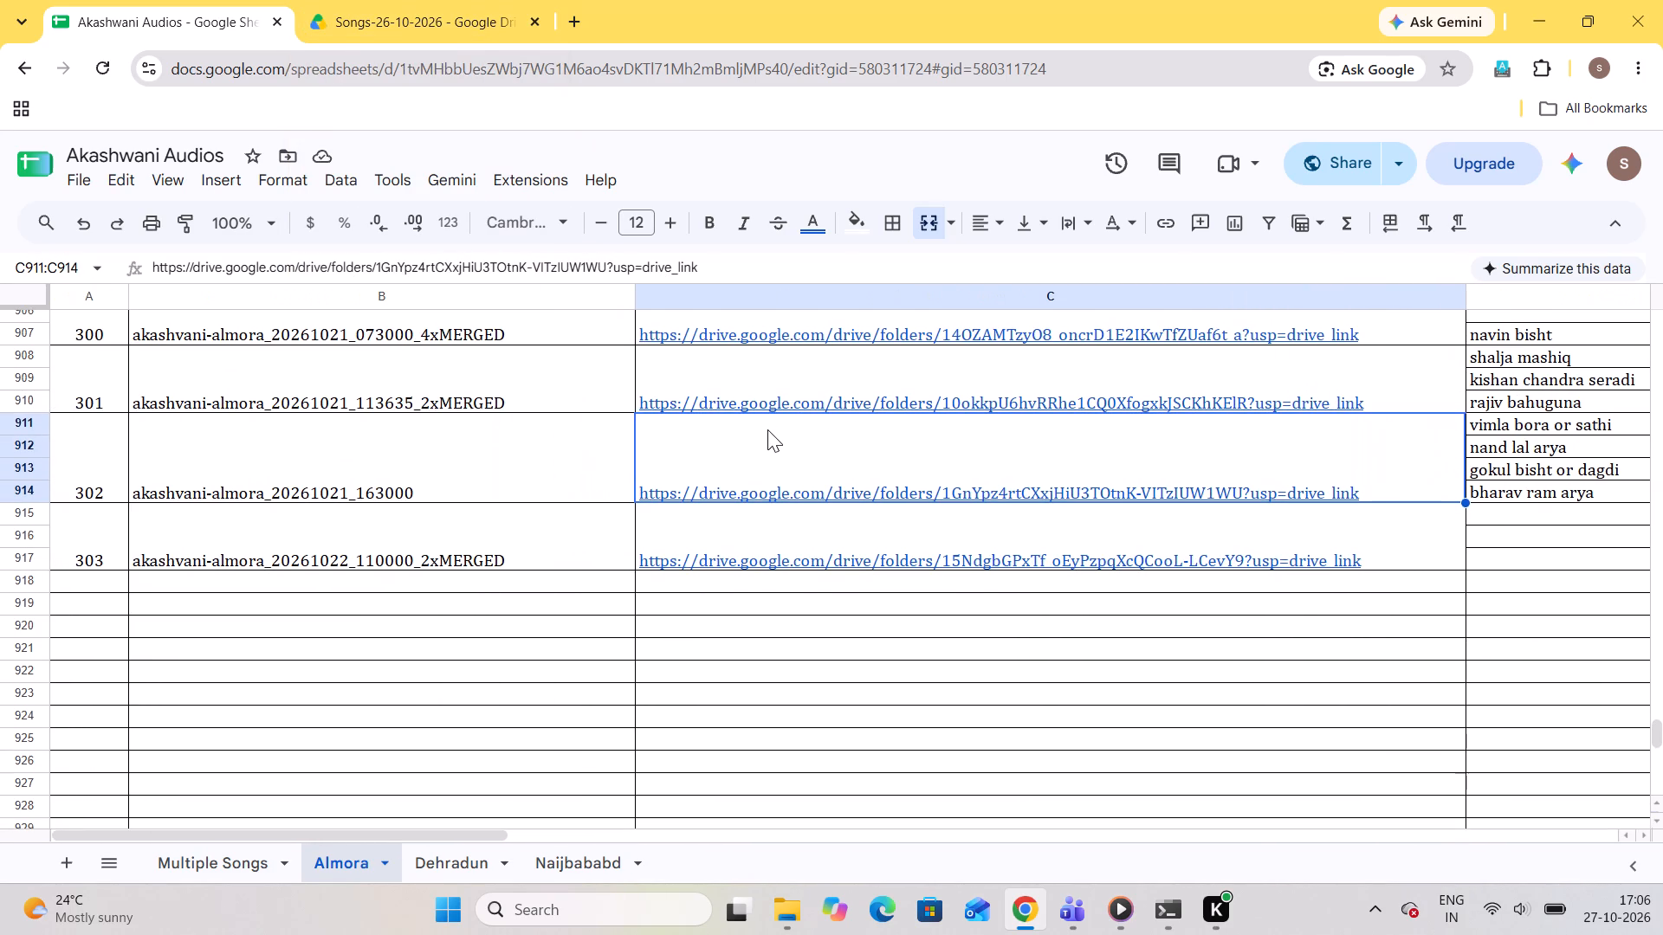
pyautogui.hscroll(1, 767, 429)
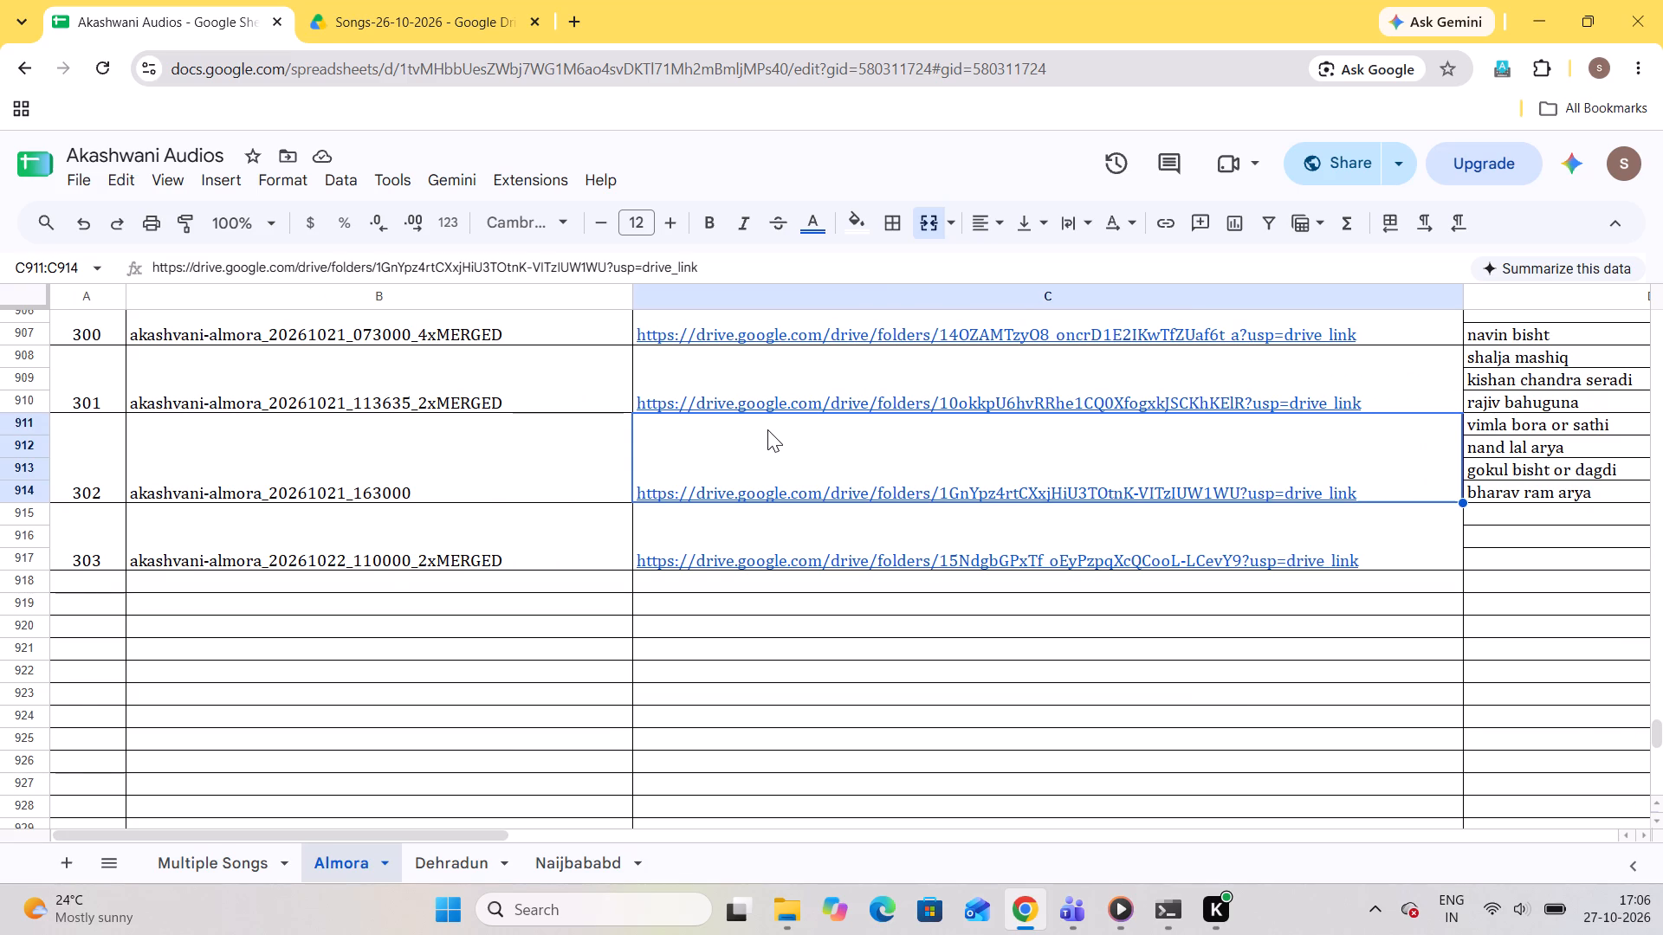
pyautogui.hscroll(-8, 767, 429)
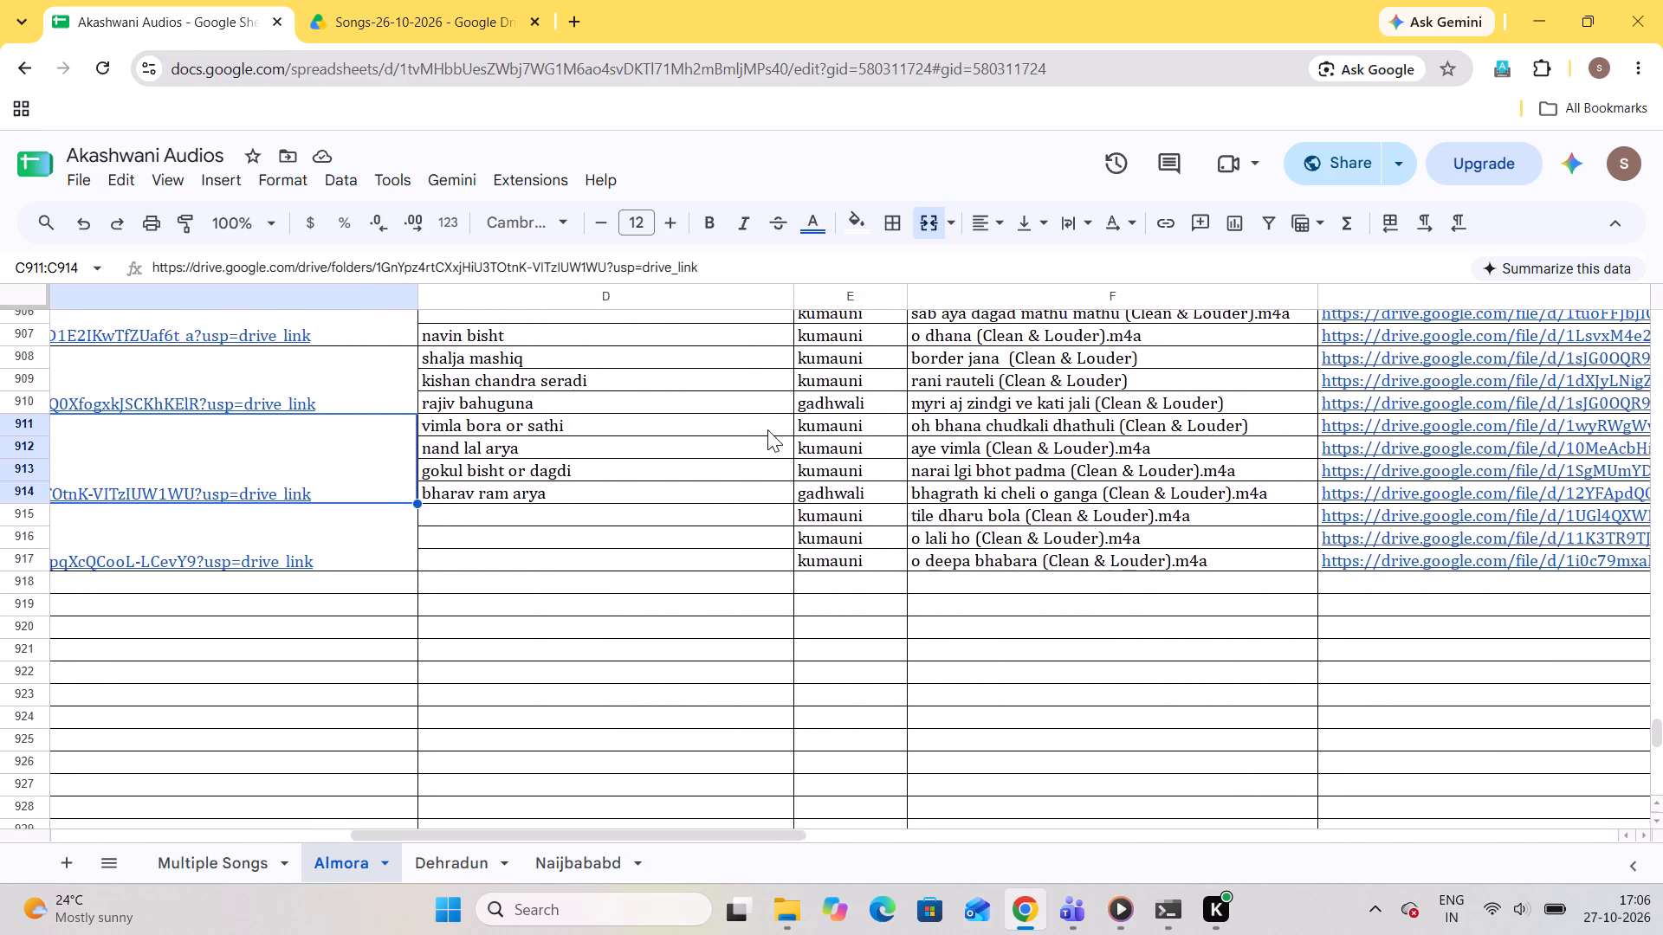
pyautogui.hscroll(-3, 767, 429)
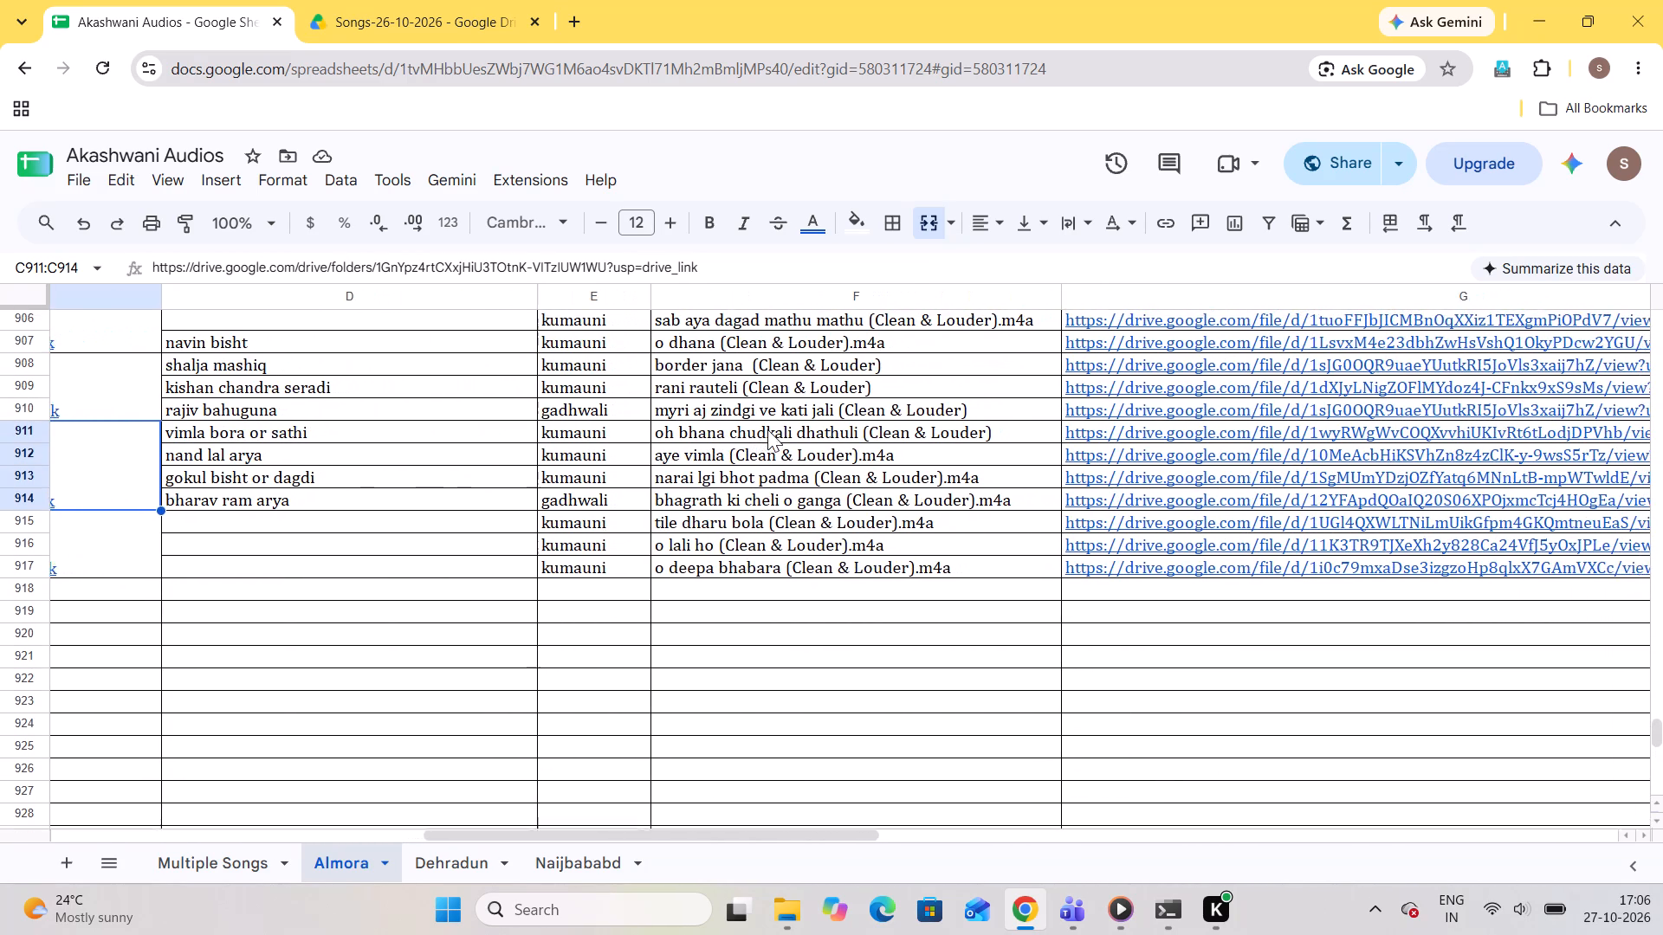
pyautogui.hscroll(-3, 767, 429)
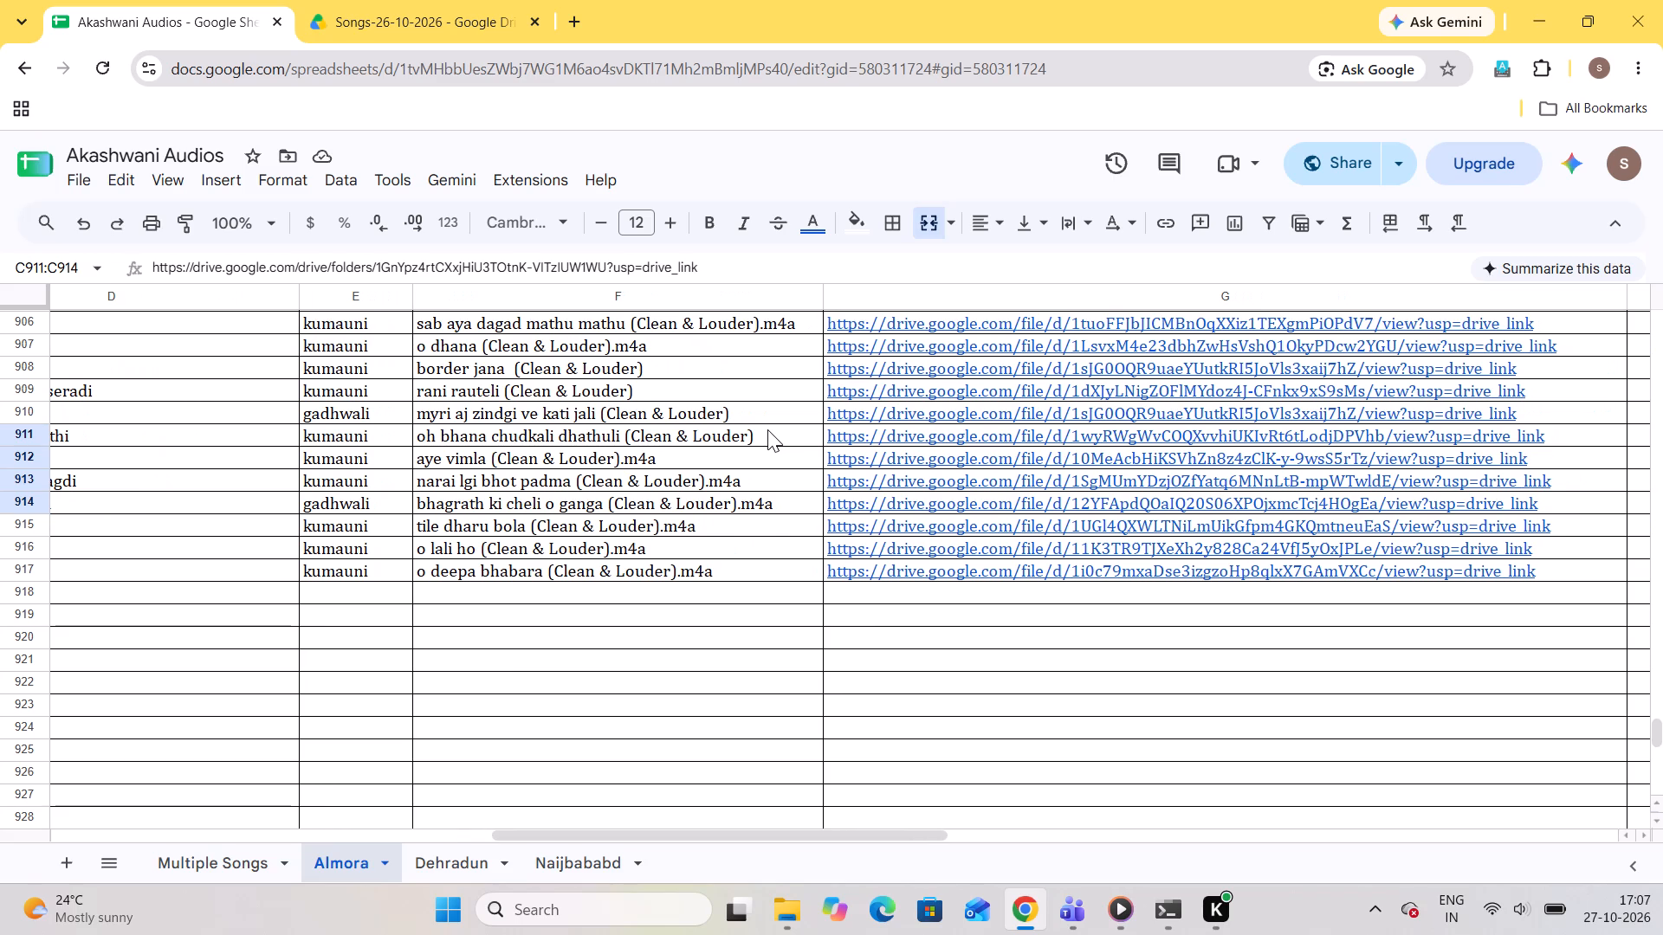
pyautogui.hscroll(3, 767, 429)
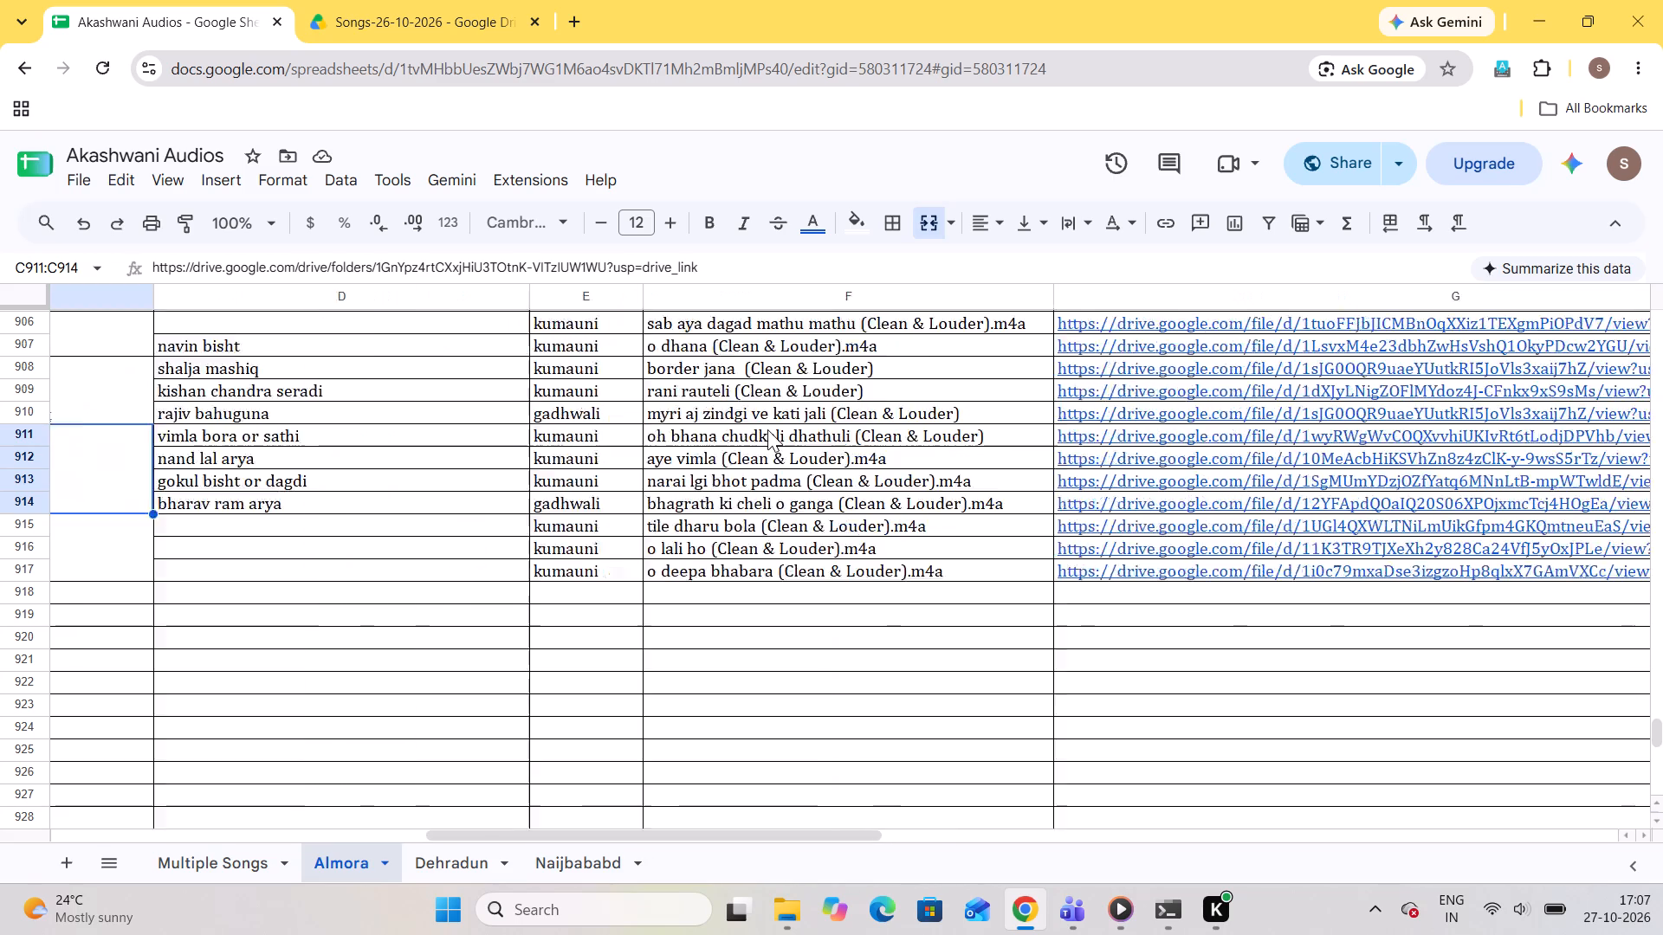
pyautogui.hscroll(4, 767, 429)
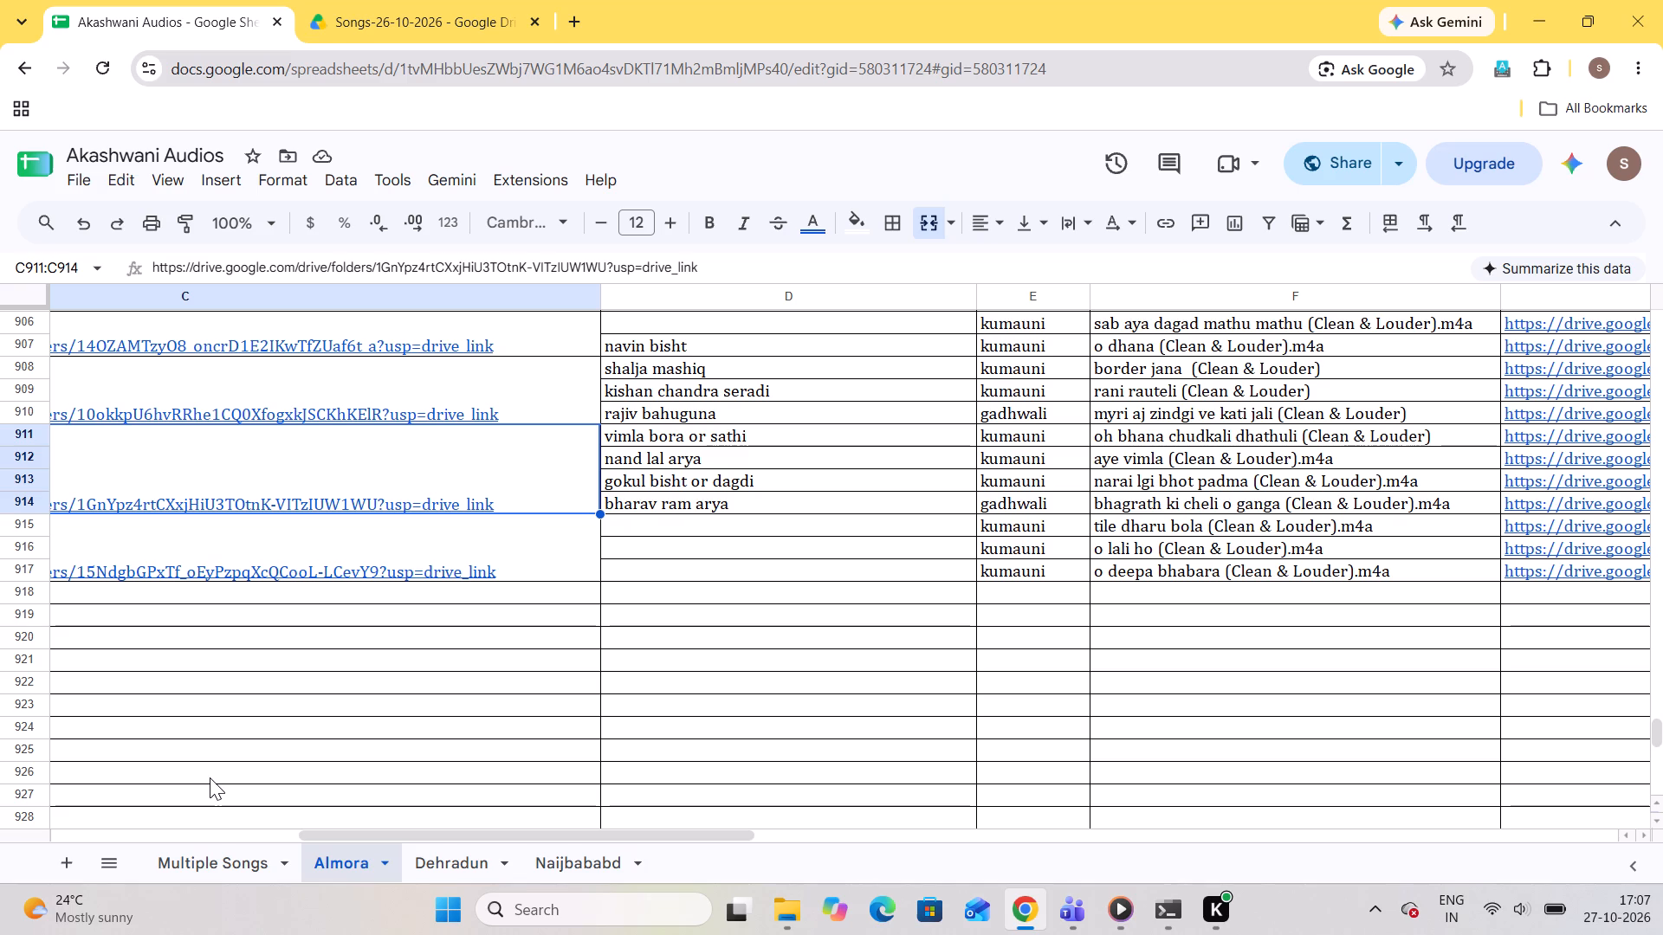
pyautogui.press('super+space')
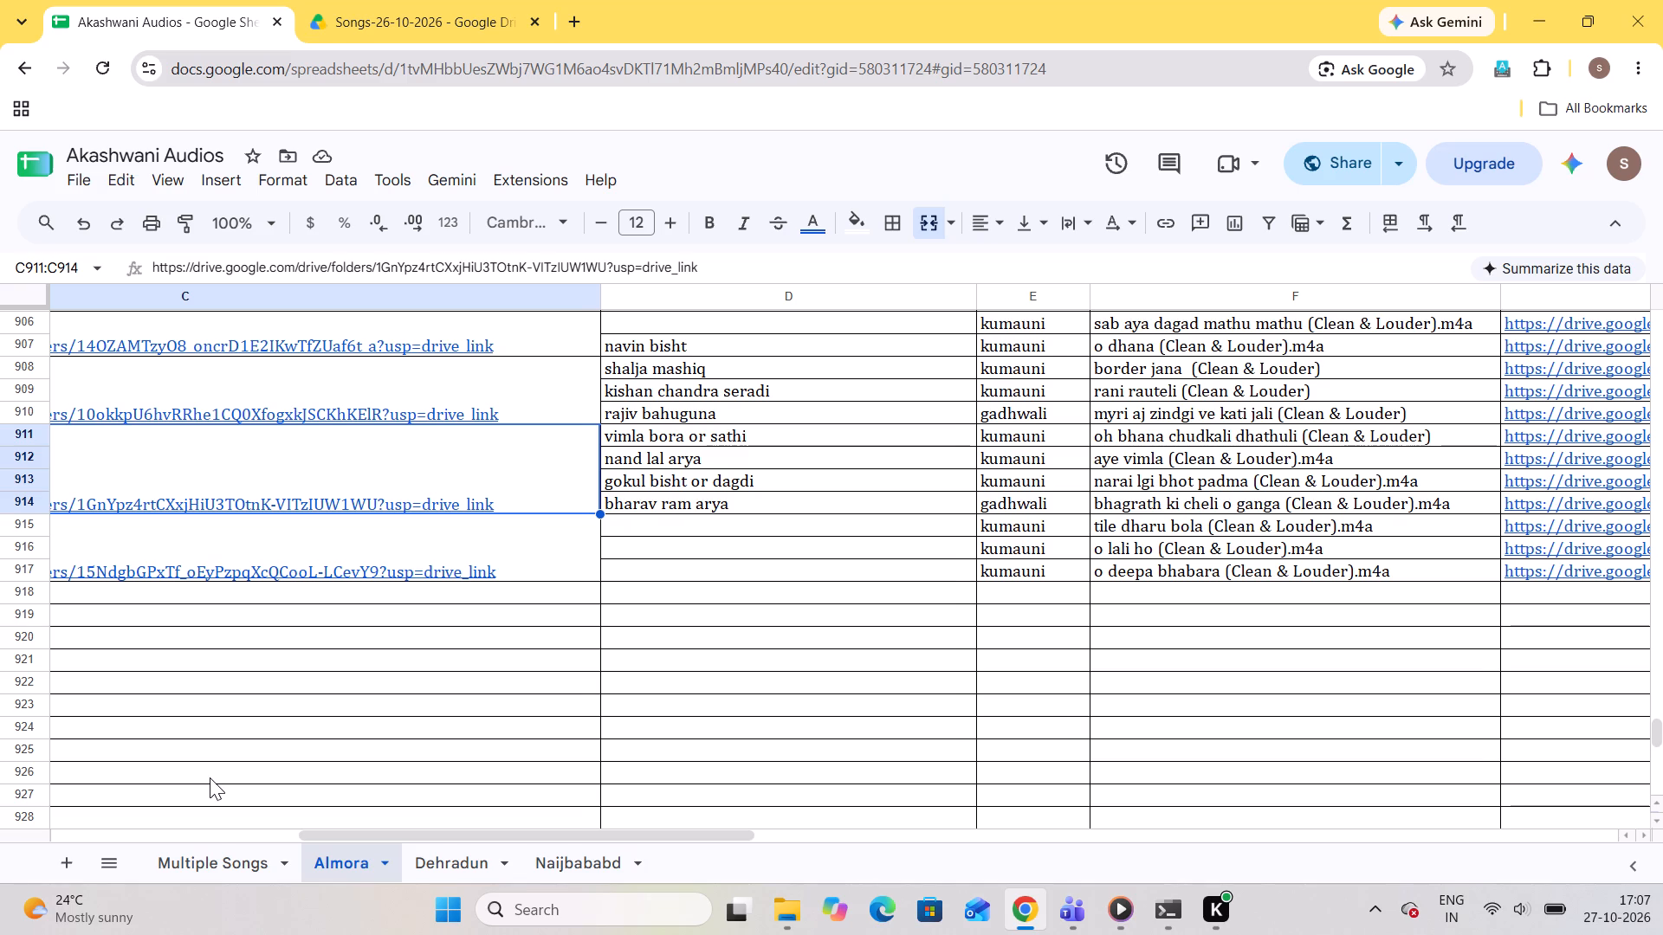
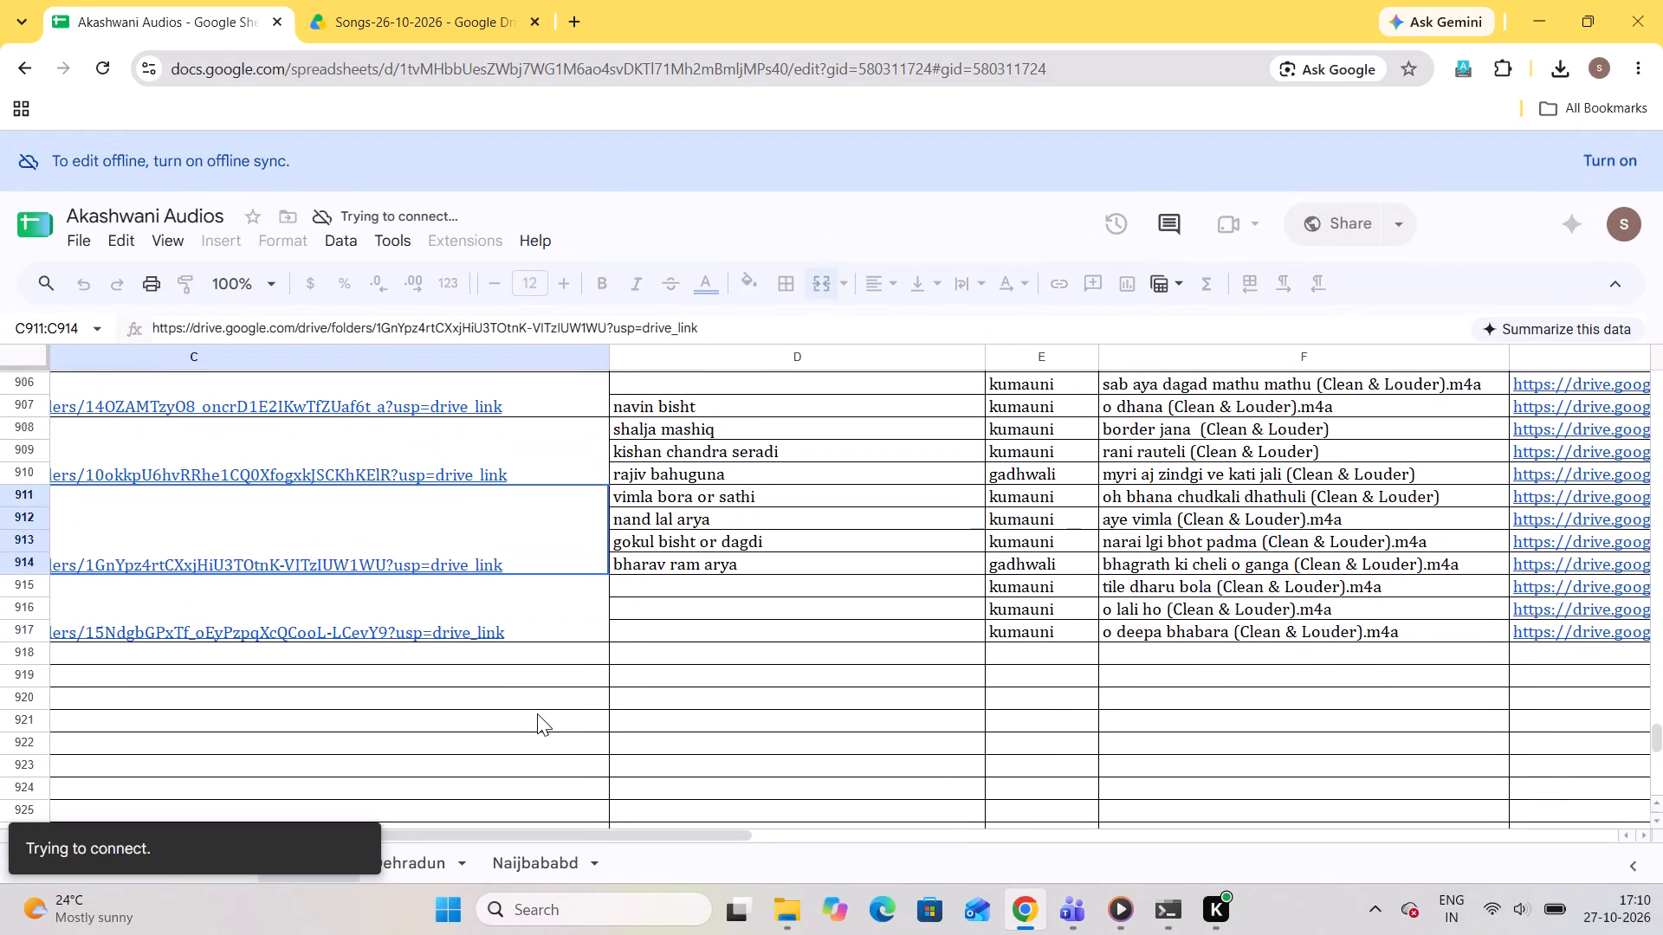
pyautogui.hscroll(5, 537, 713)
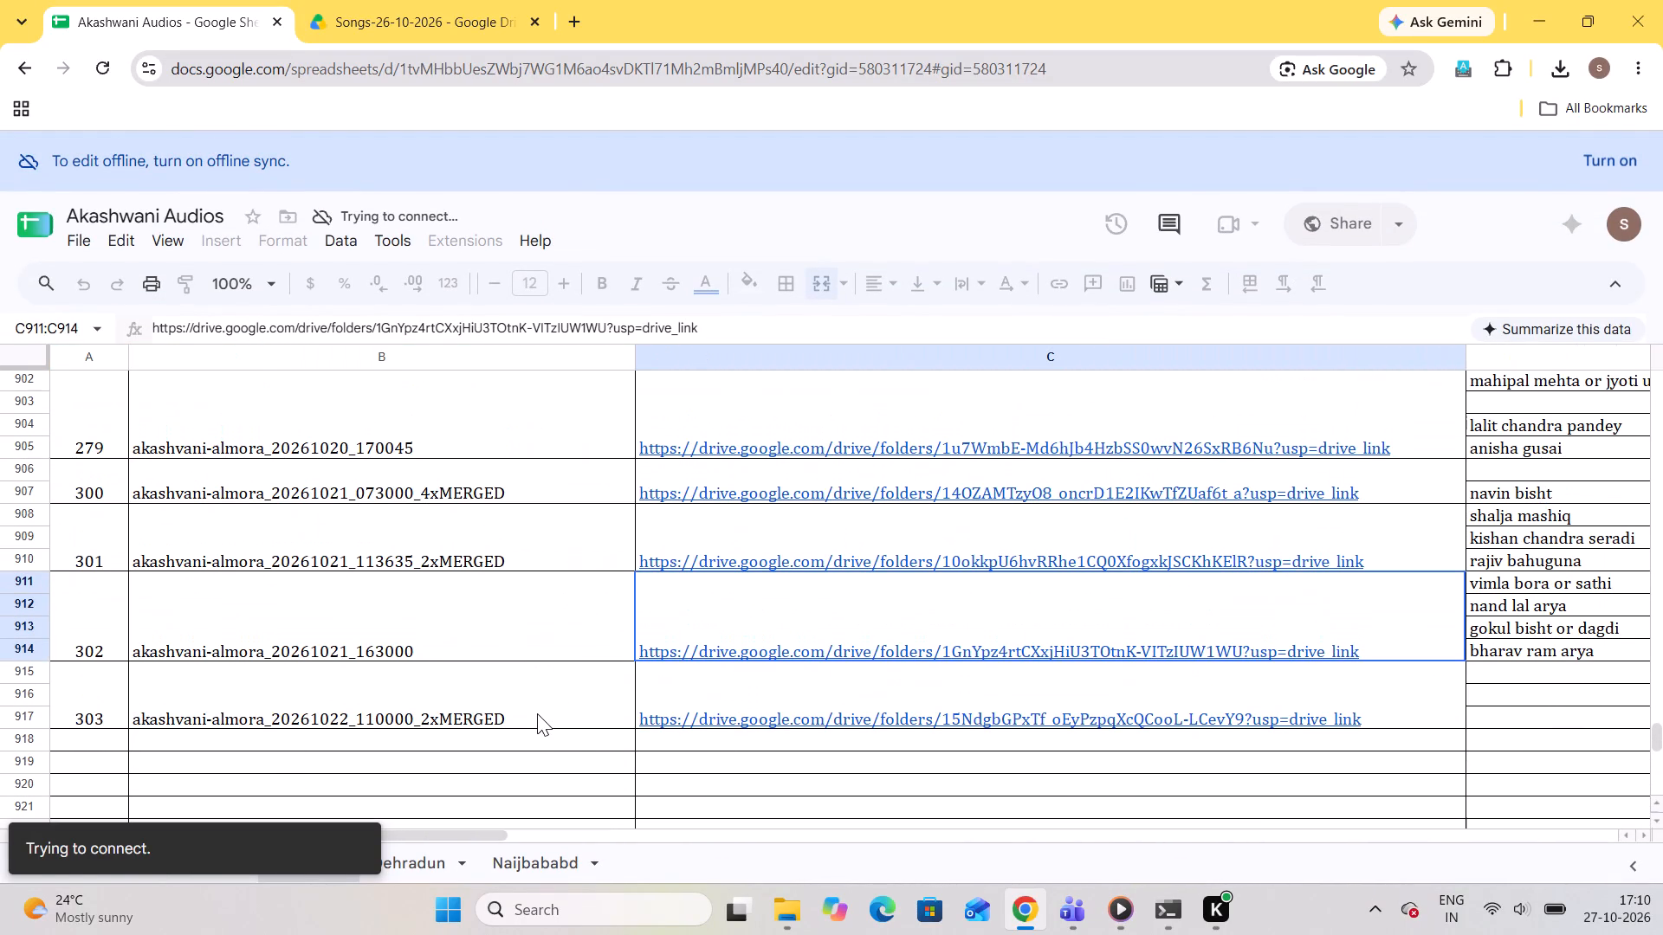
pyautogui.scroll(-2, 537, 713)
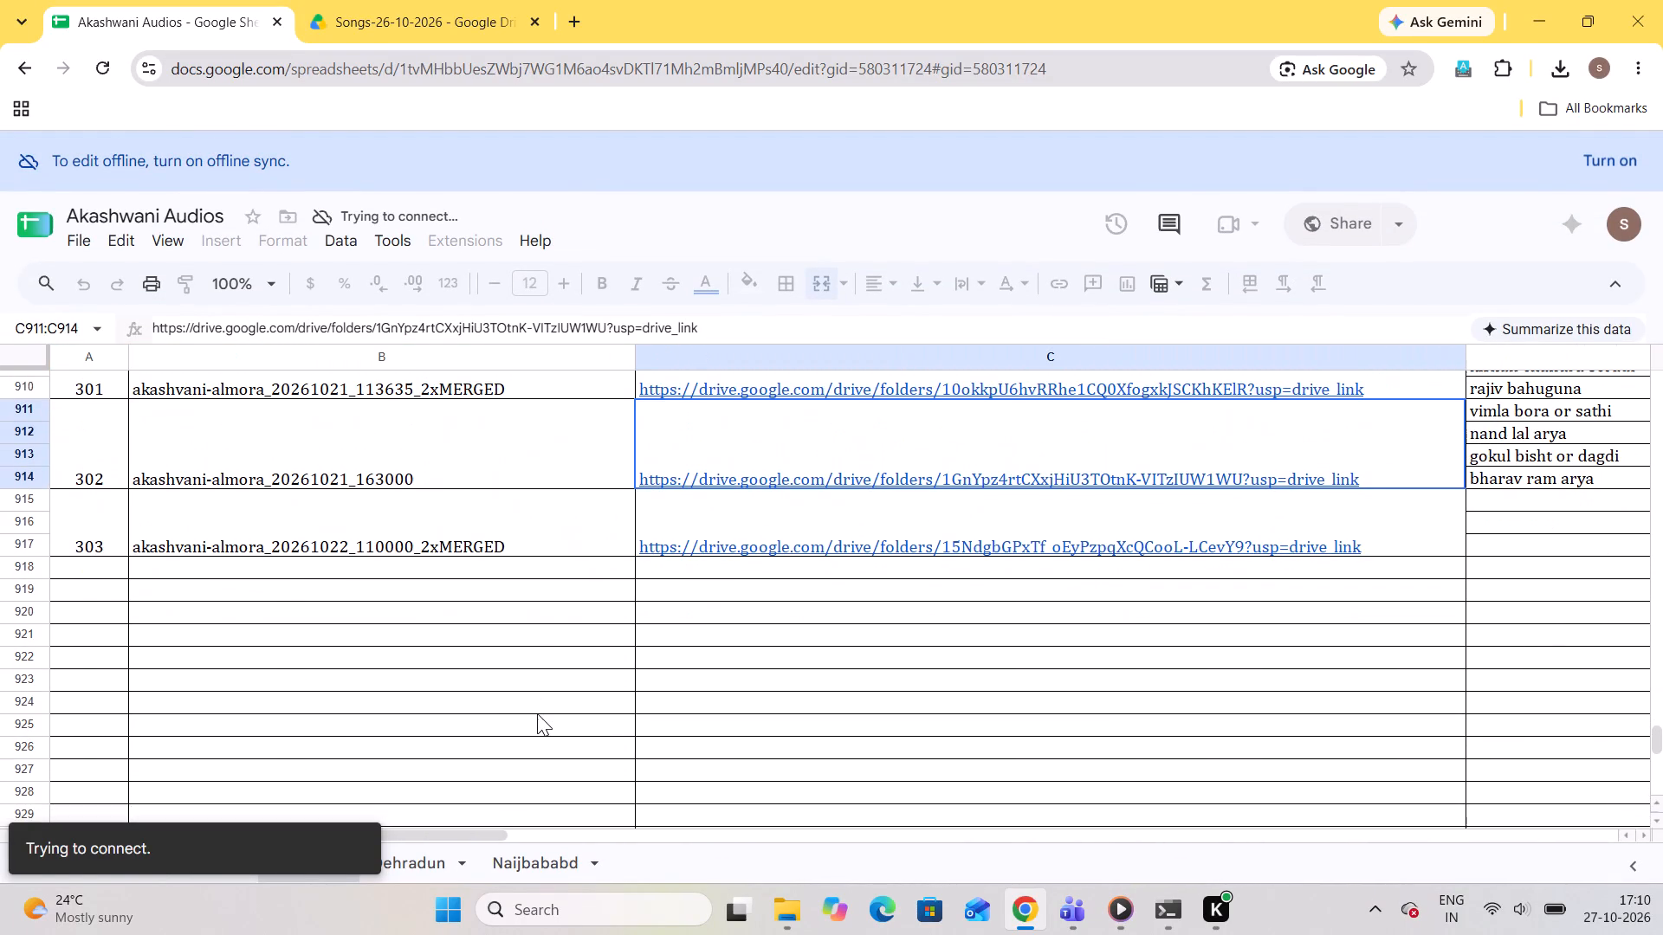
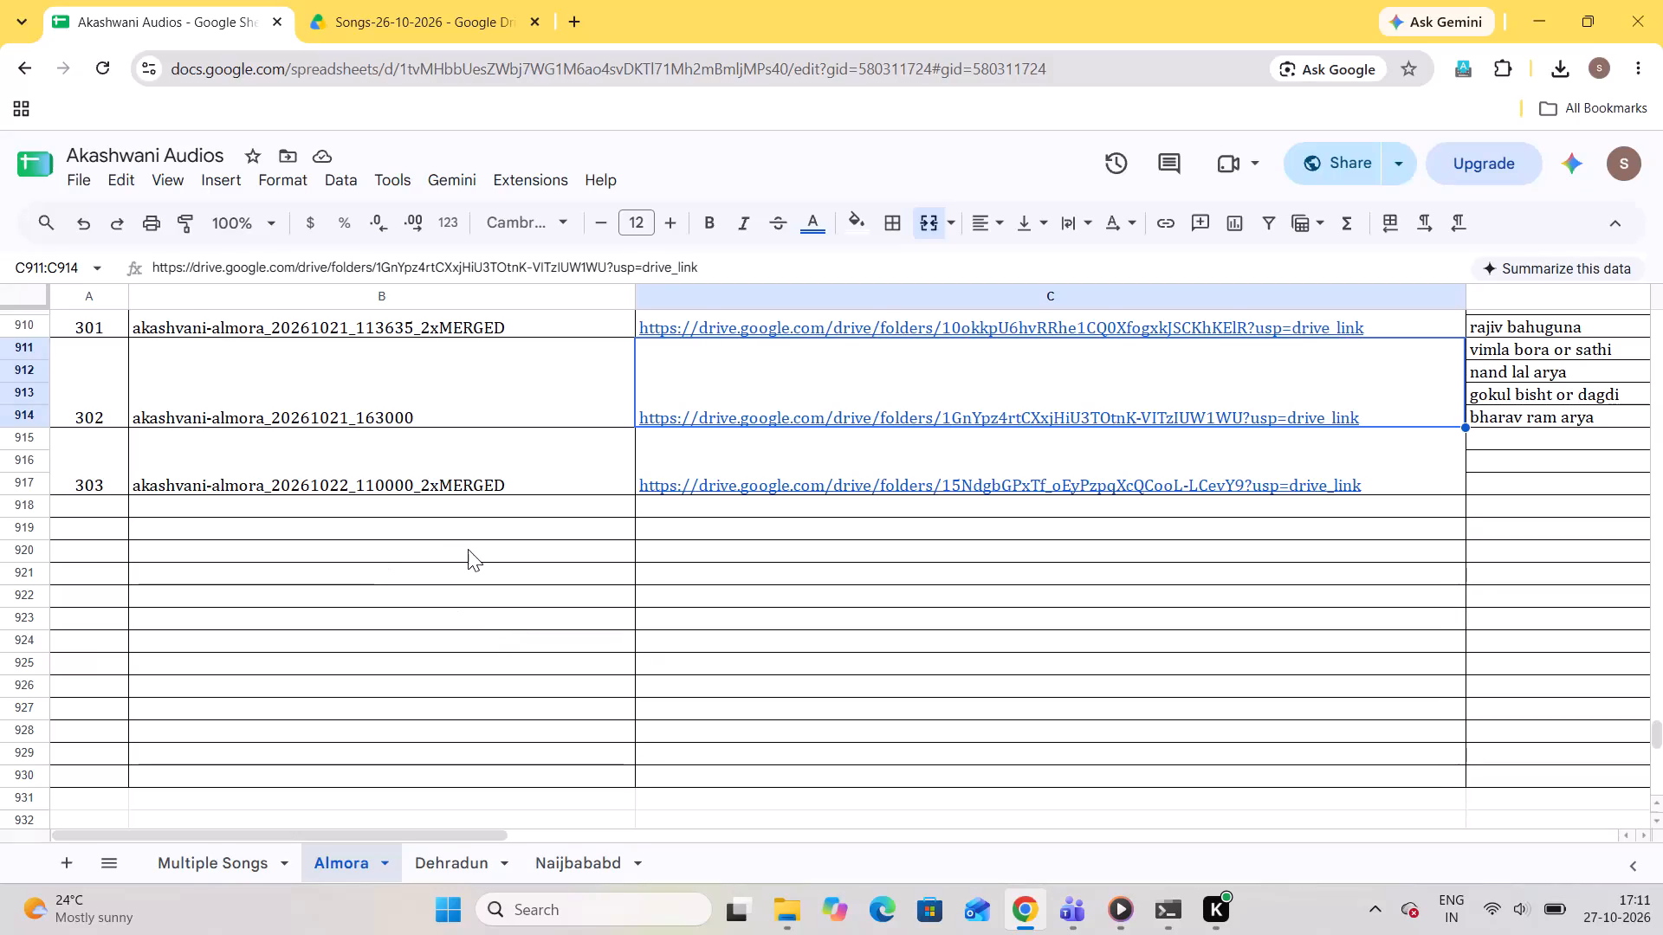
# Review the last filled rows of the Almora sheet, from recording names and folder links across to singers, languages and song titles.
pyautogui.hscroll(-2, 398, 551)
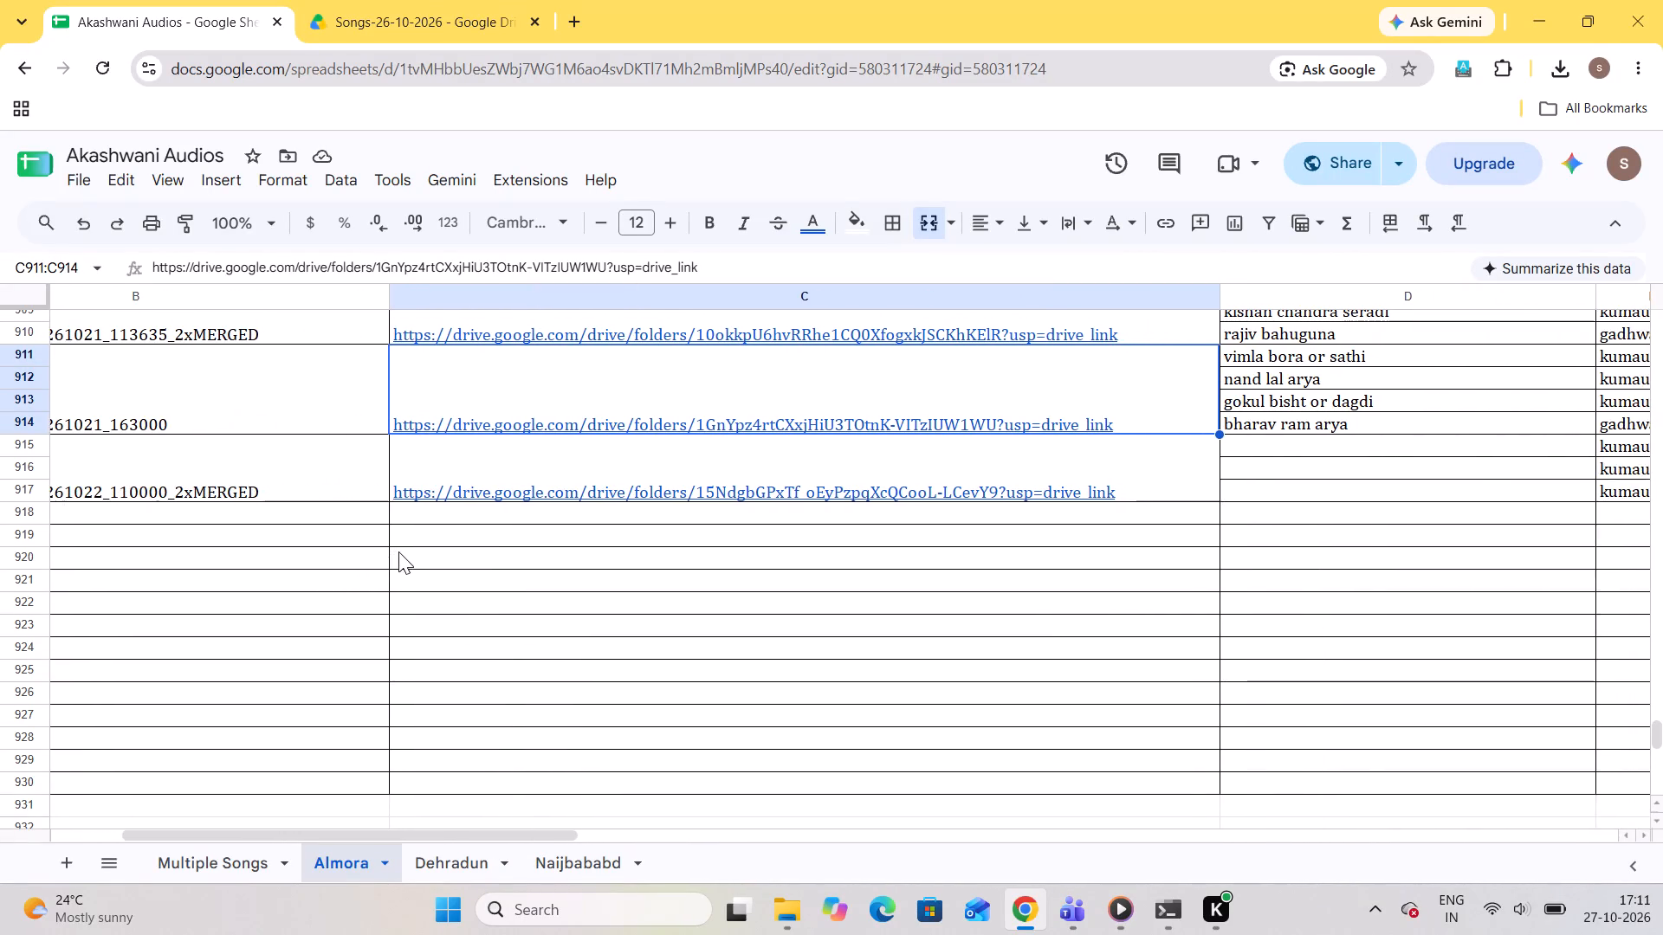
pyautogui.hscroll(-3, 398, 551)
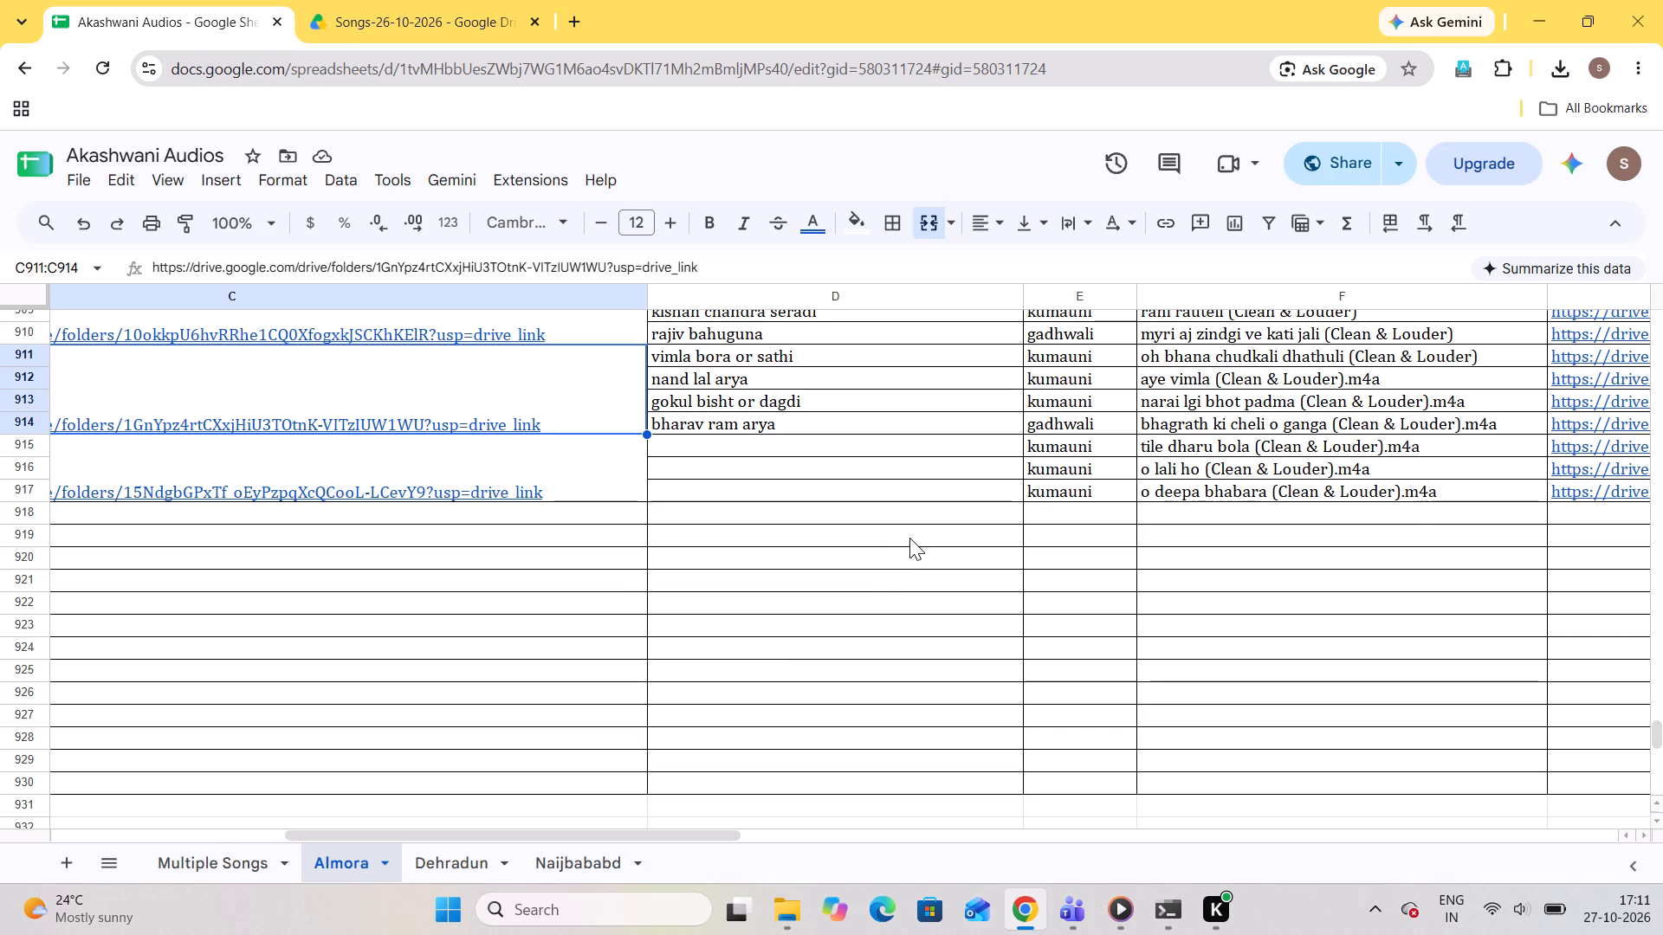
pyautogui.hscroll(2, 909, 538)
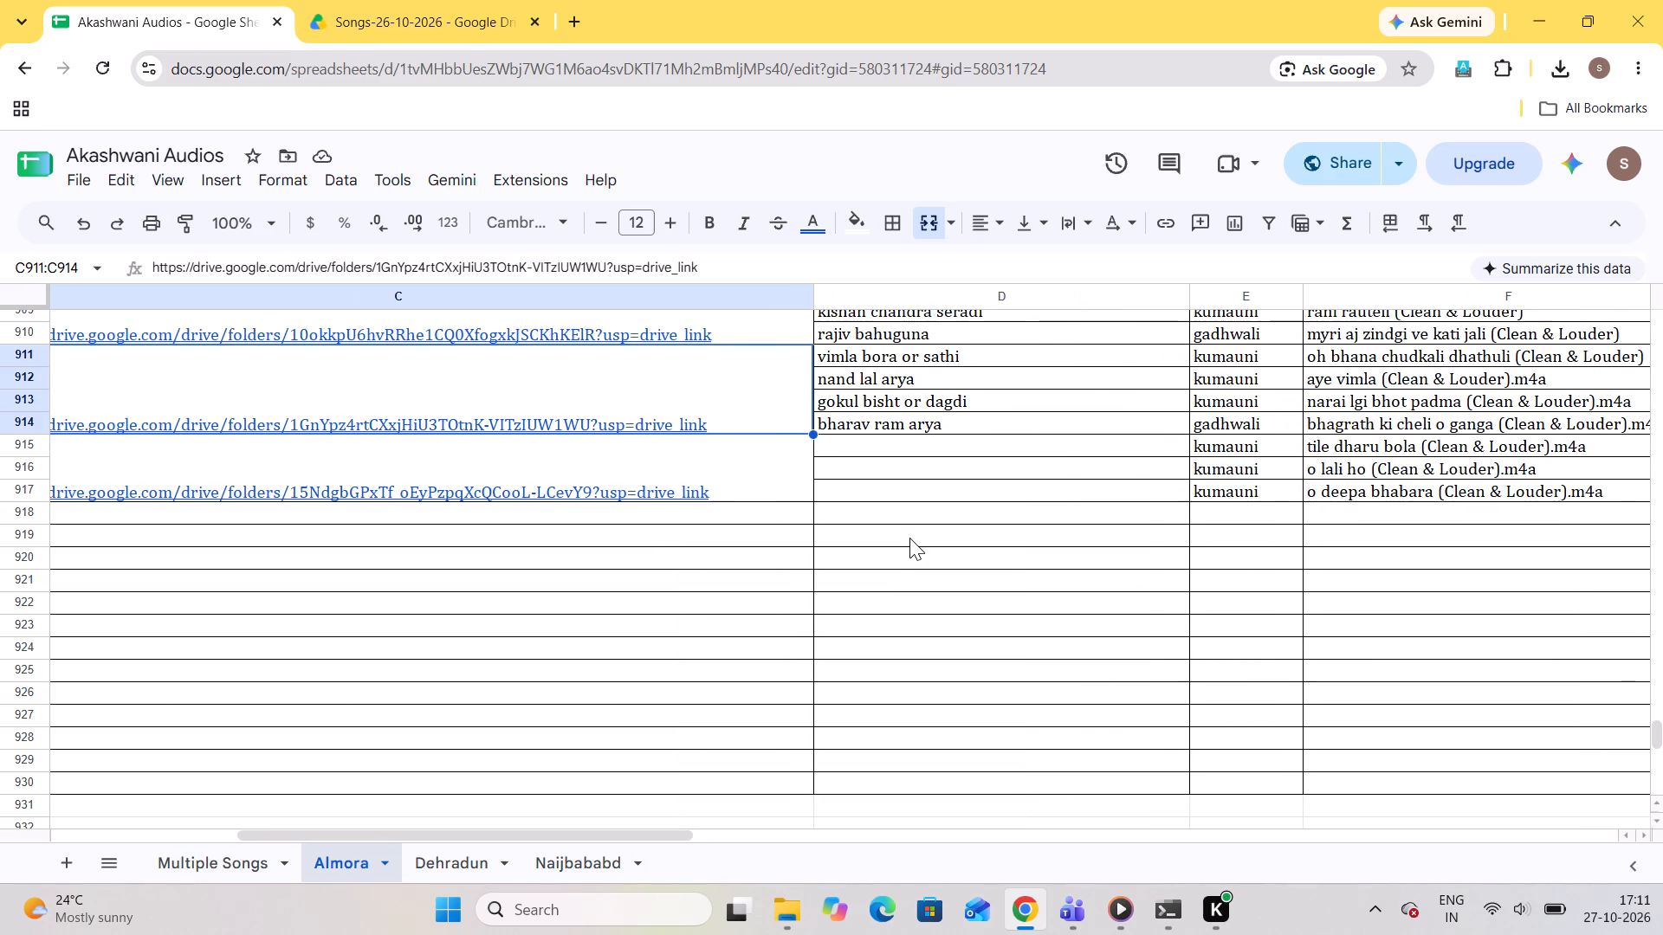
pyautogui.hscroll(1, 909, 538)
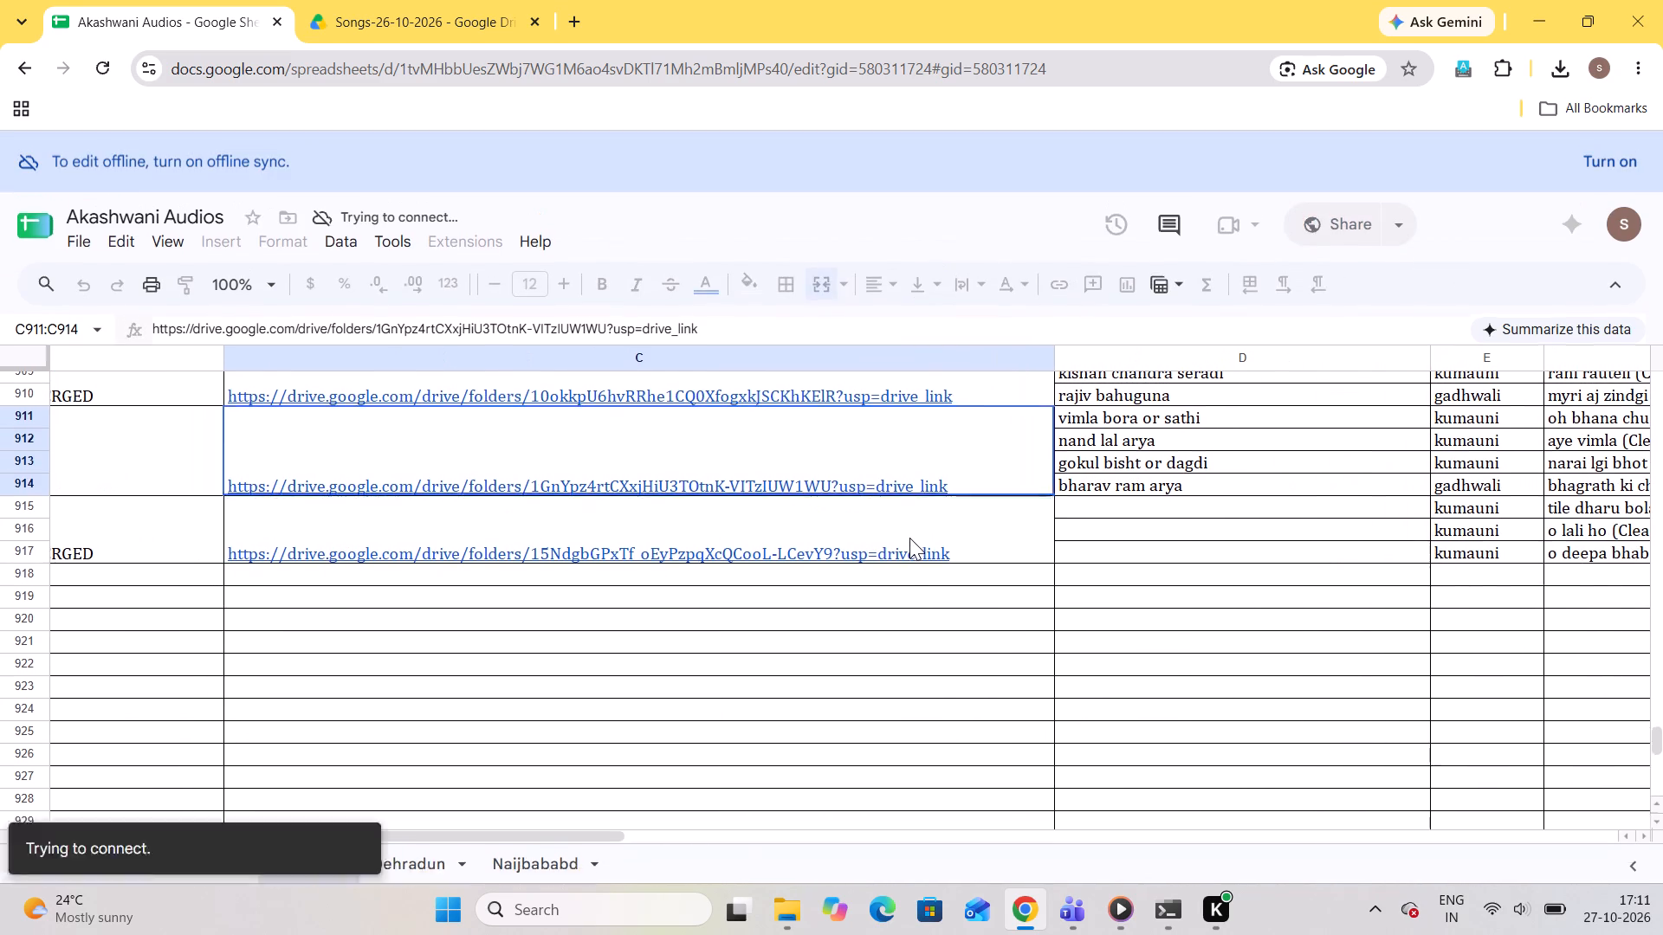
pyautogui.hscroll(2, 909, 538)
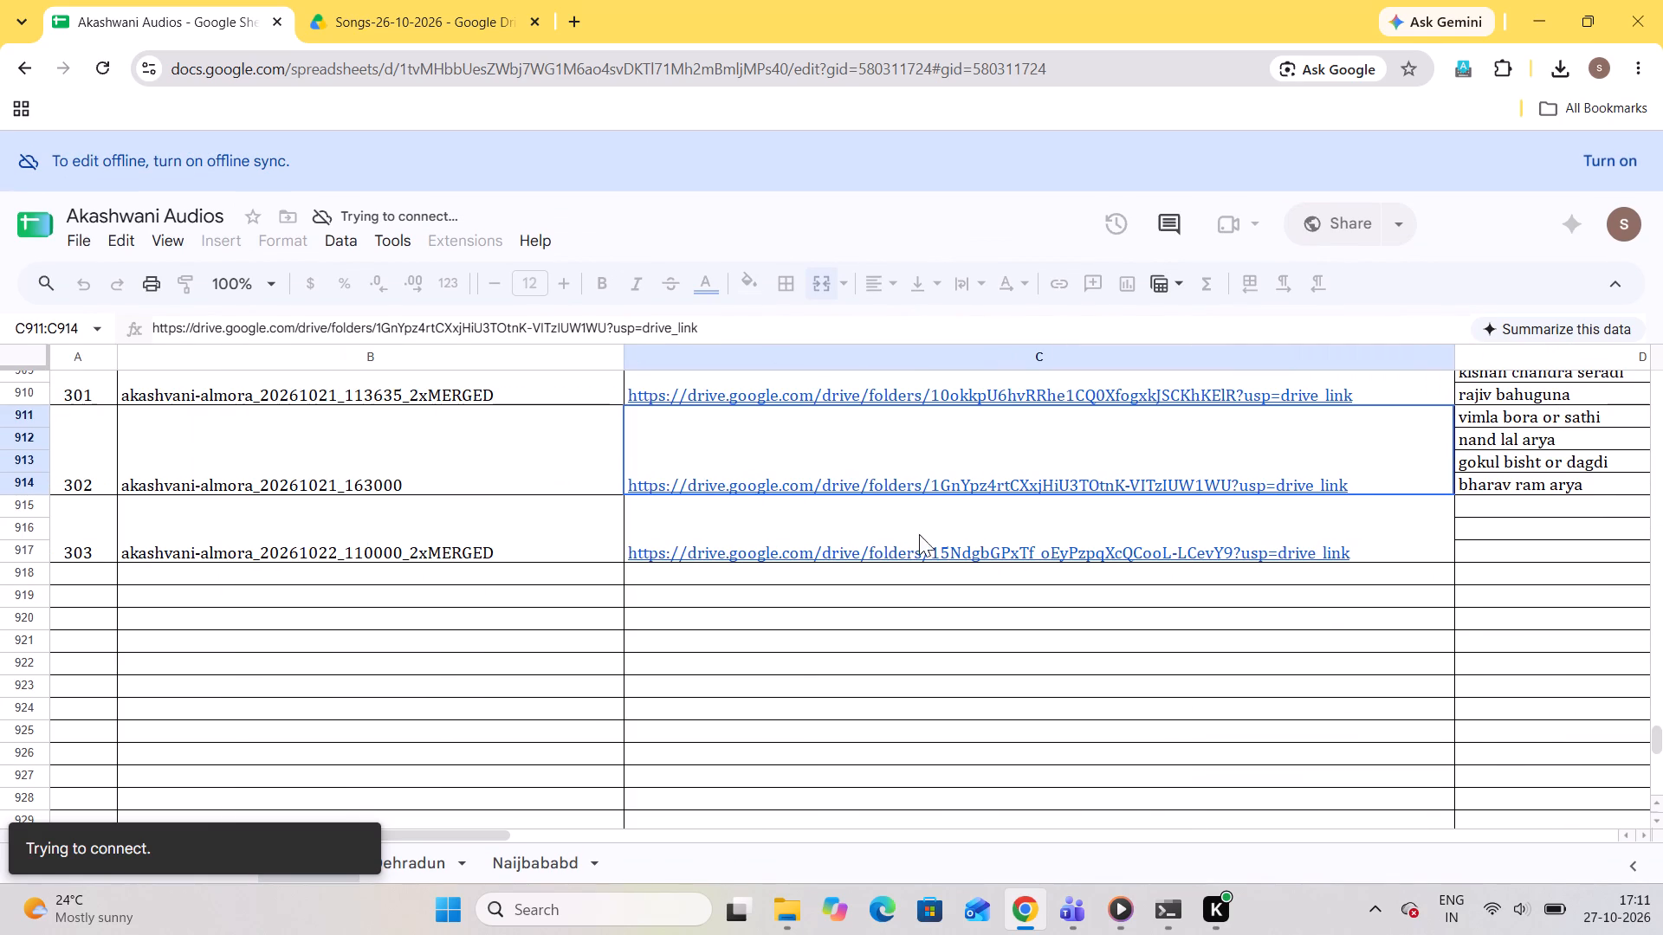
pyautogui.click(597, 529)
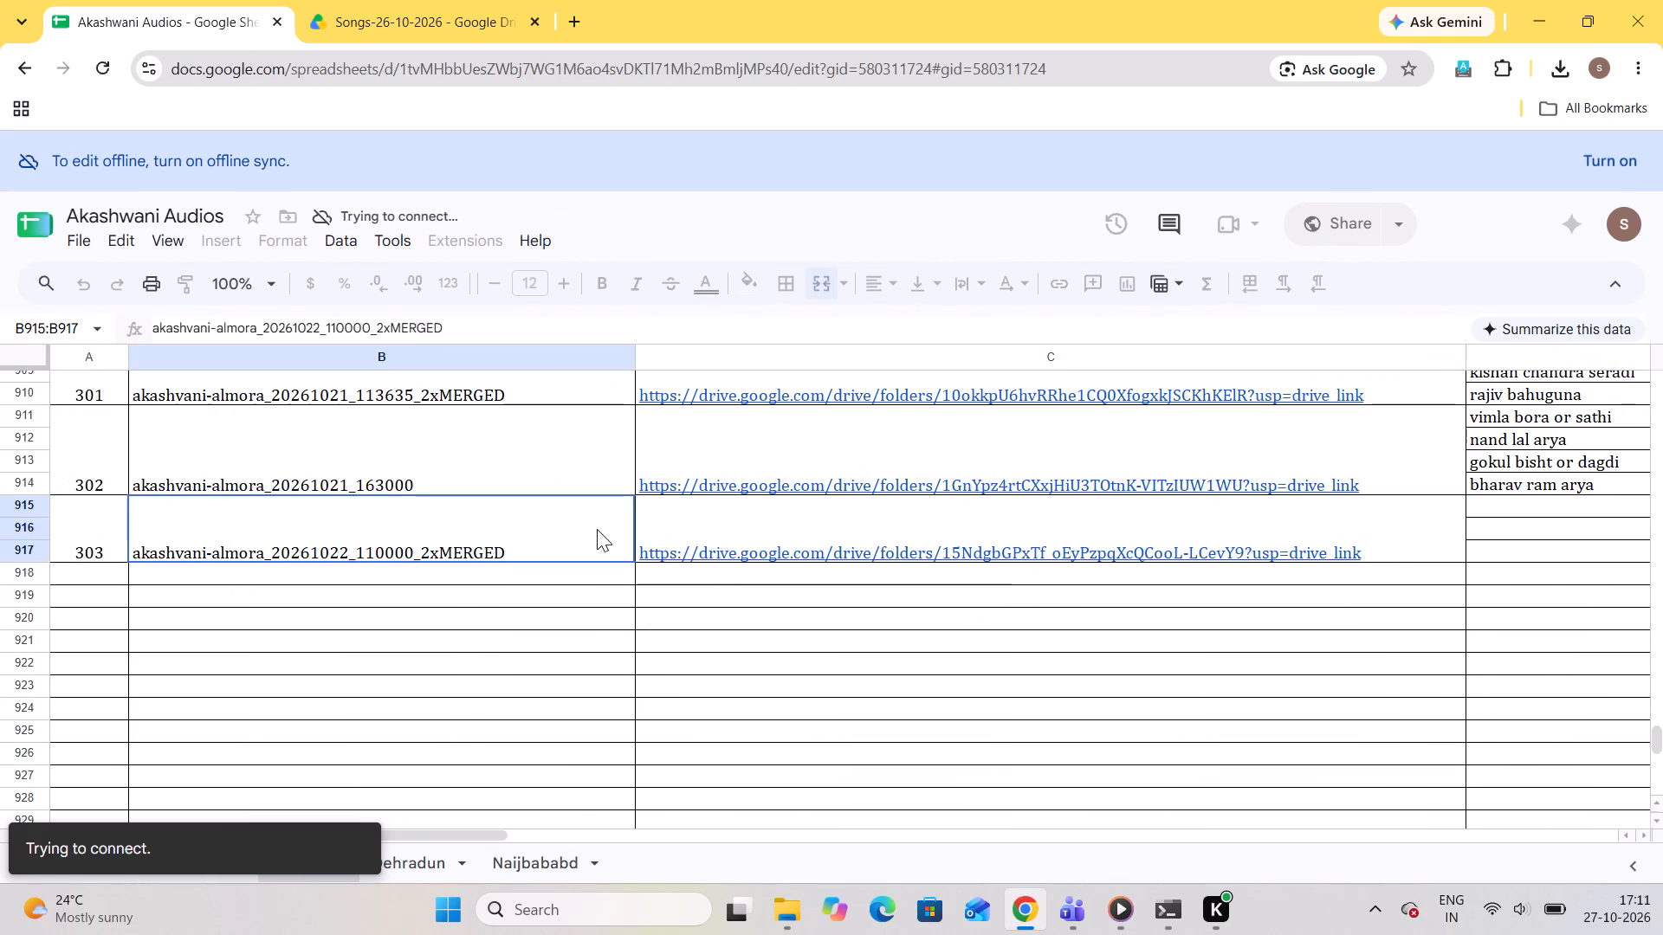
pyautogui.hscroll(1, 597, 529)
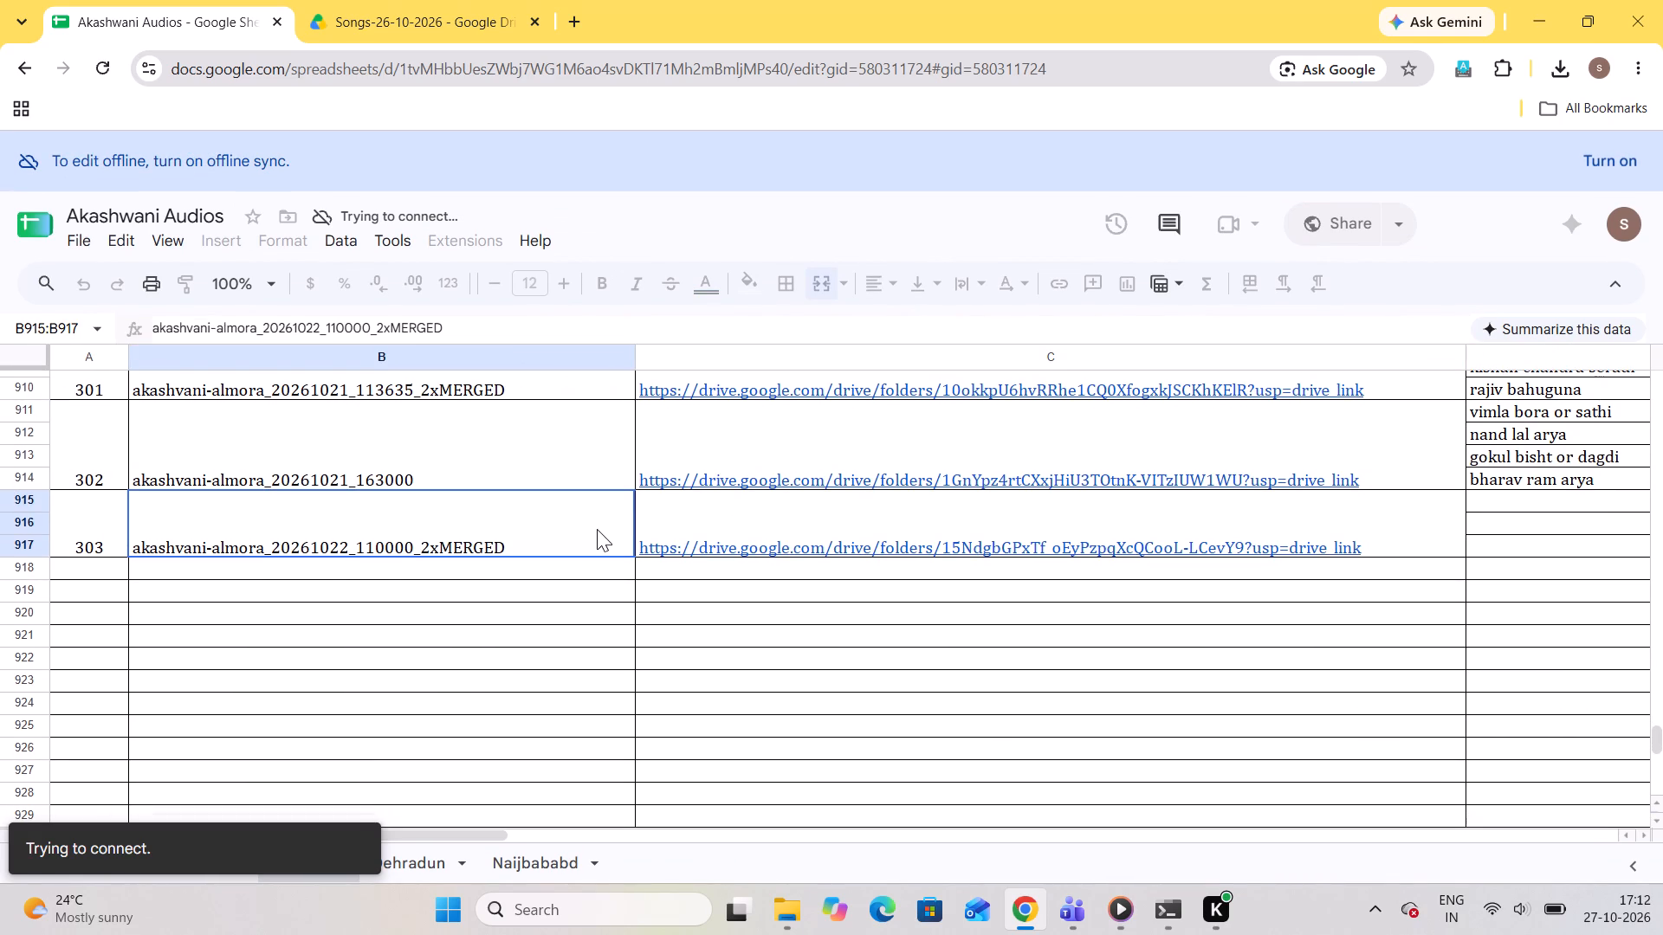
# Go back to the Songs-26-10-2026 folder in Google Drive to check the uploaded folders and upload progress.
pyautogui.click(470, 10)
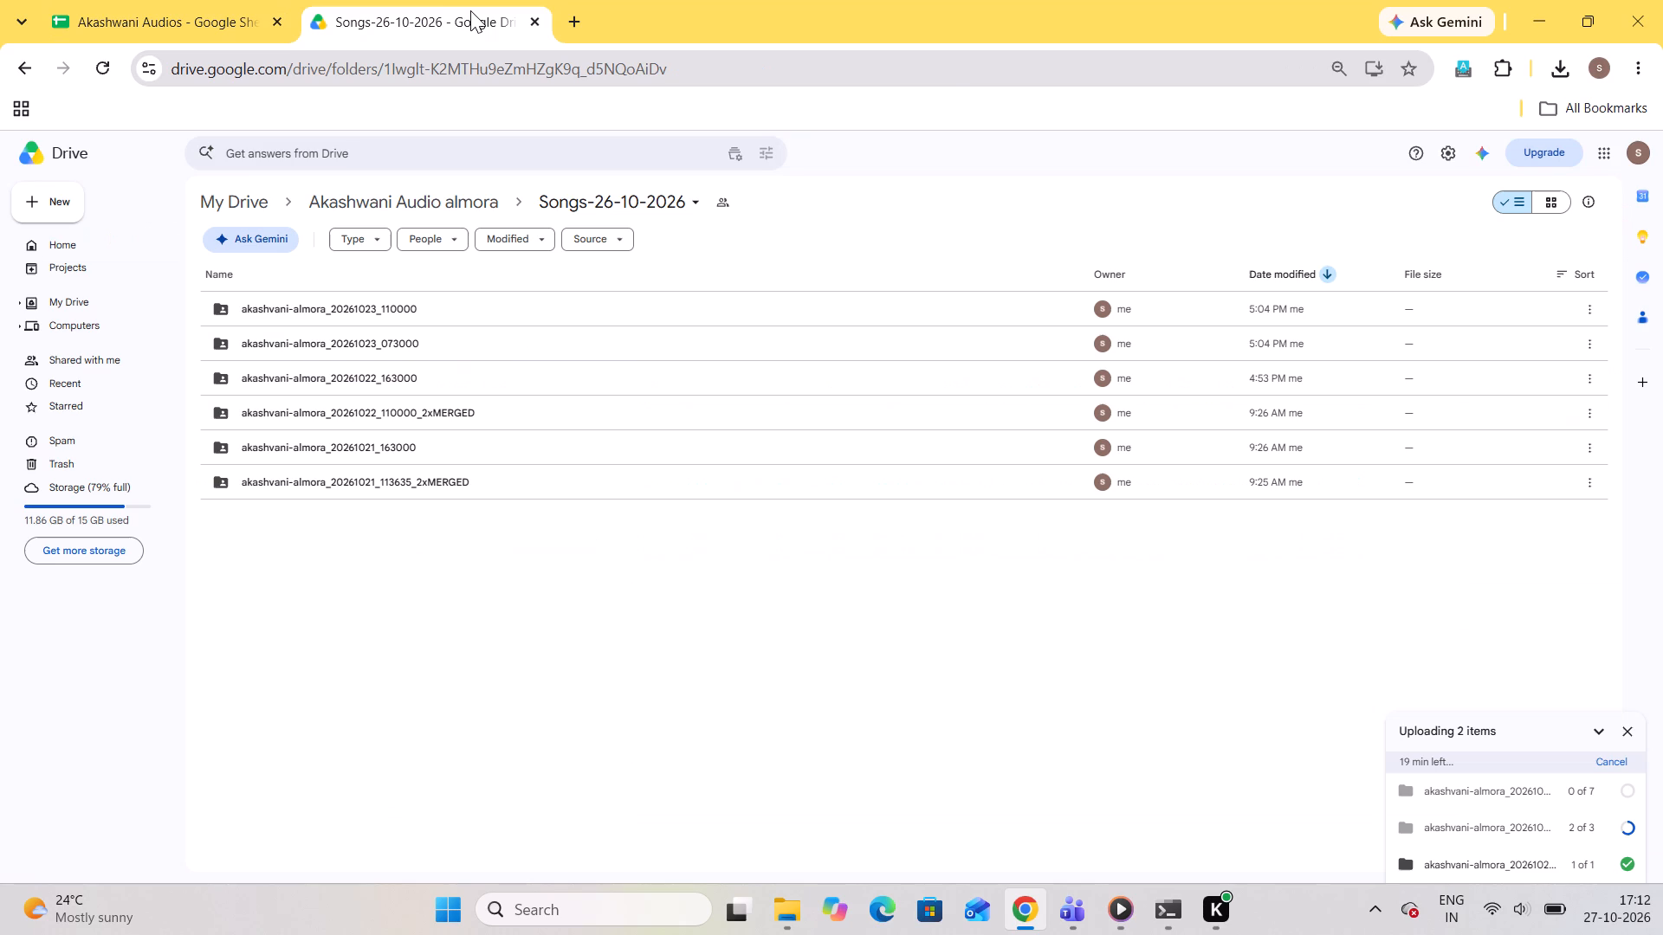
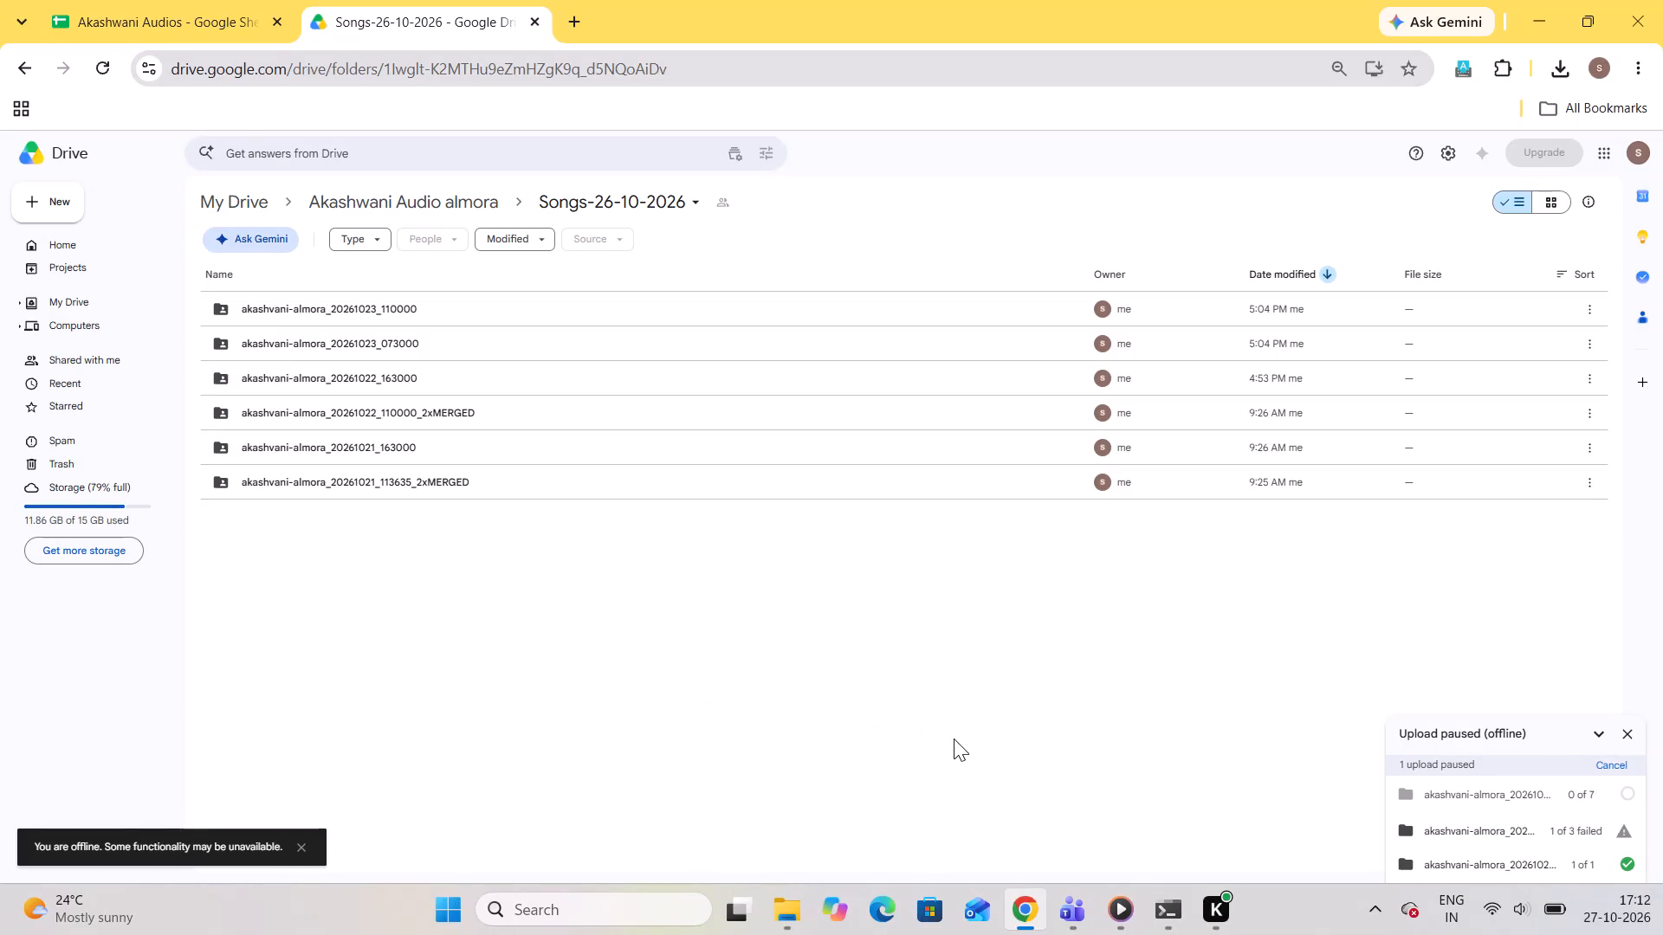
# Open the upload problem details for the akashvani-almora_20261023_073000 folder.
pyautogui.click(1435, 841)
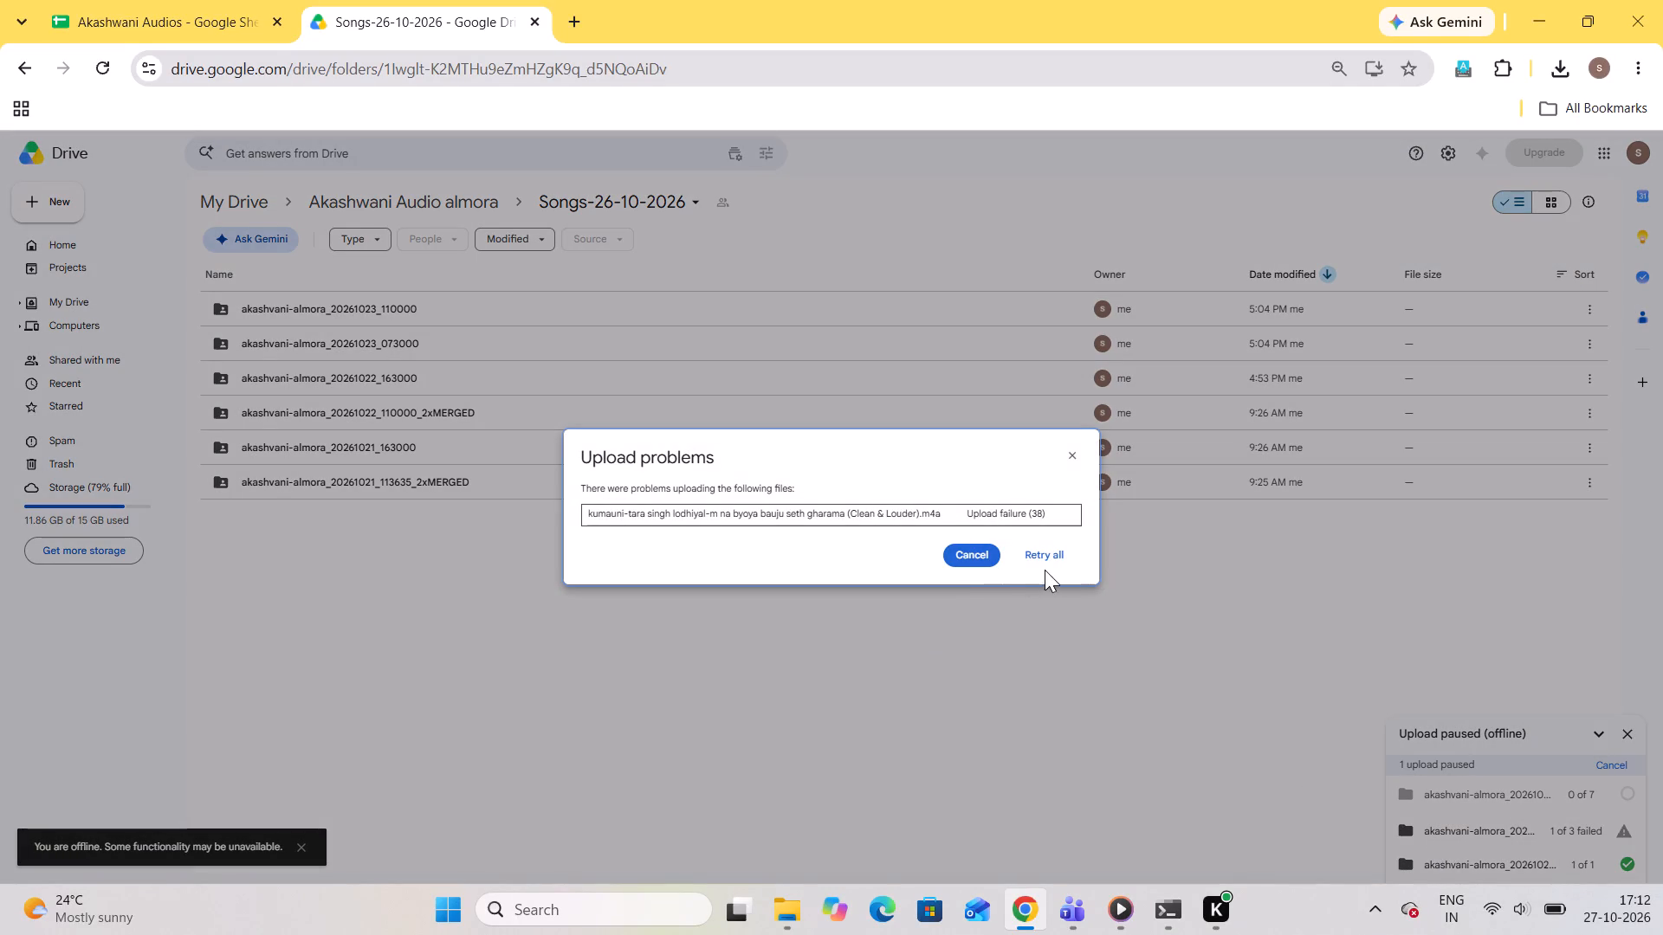
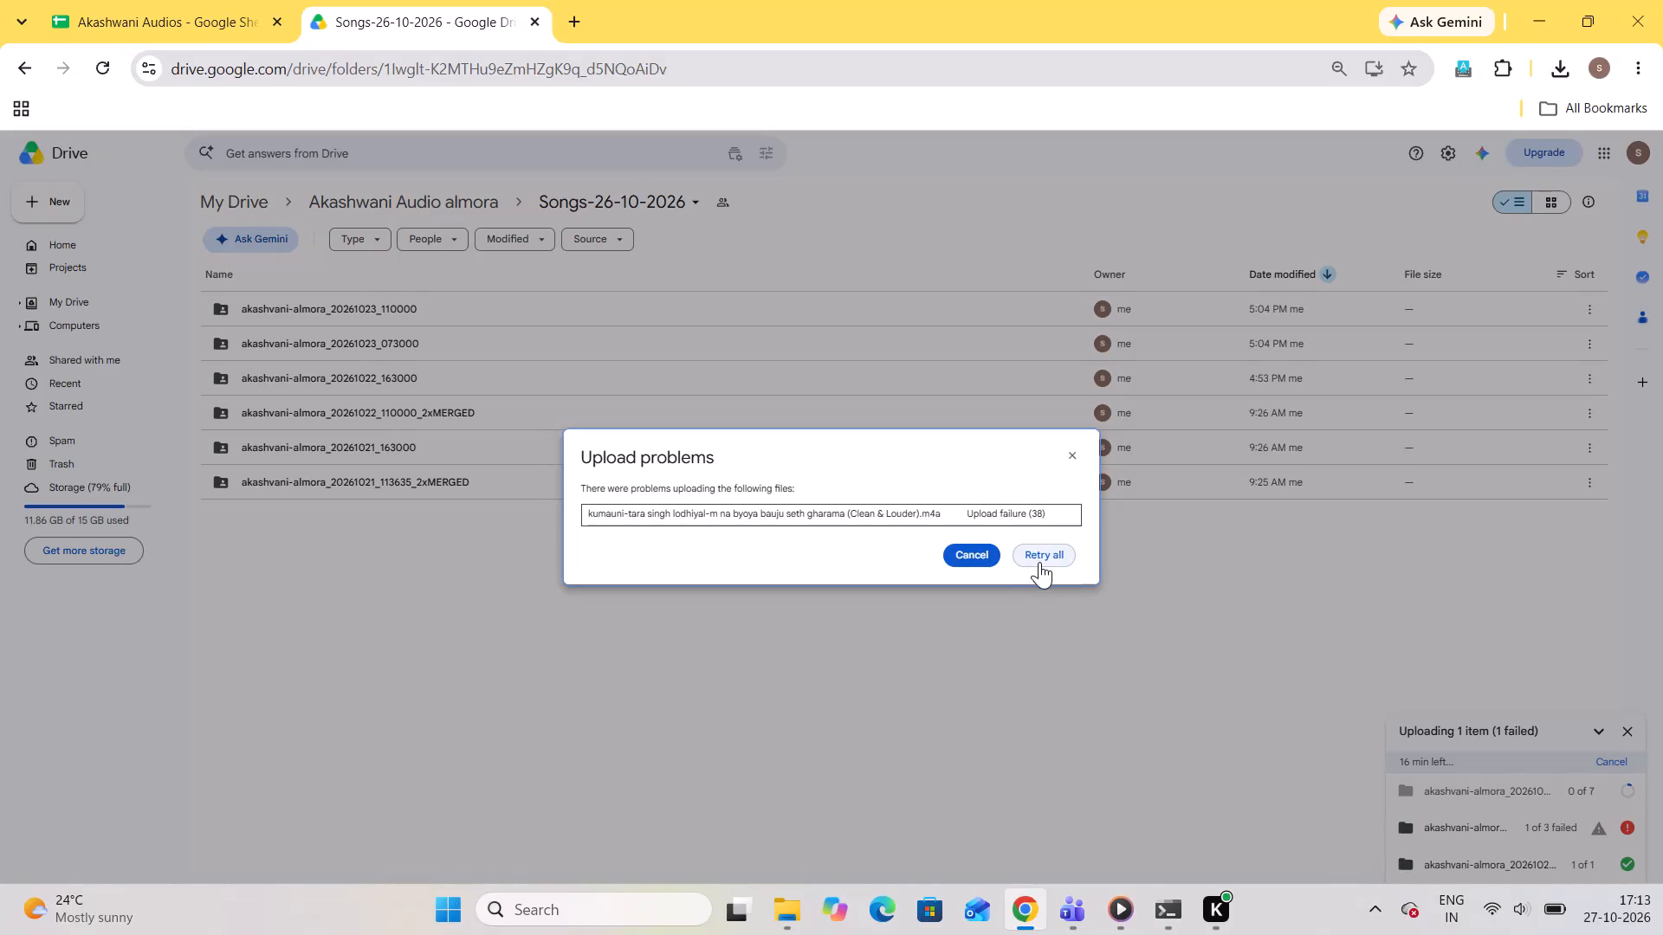
# Retry all the failed uploads listed in the upload problems.
pyautogui.click(1039, 562)
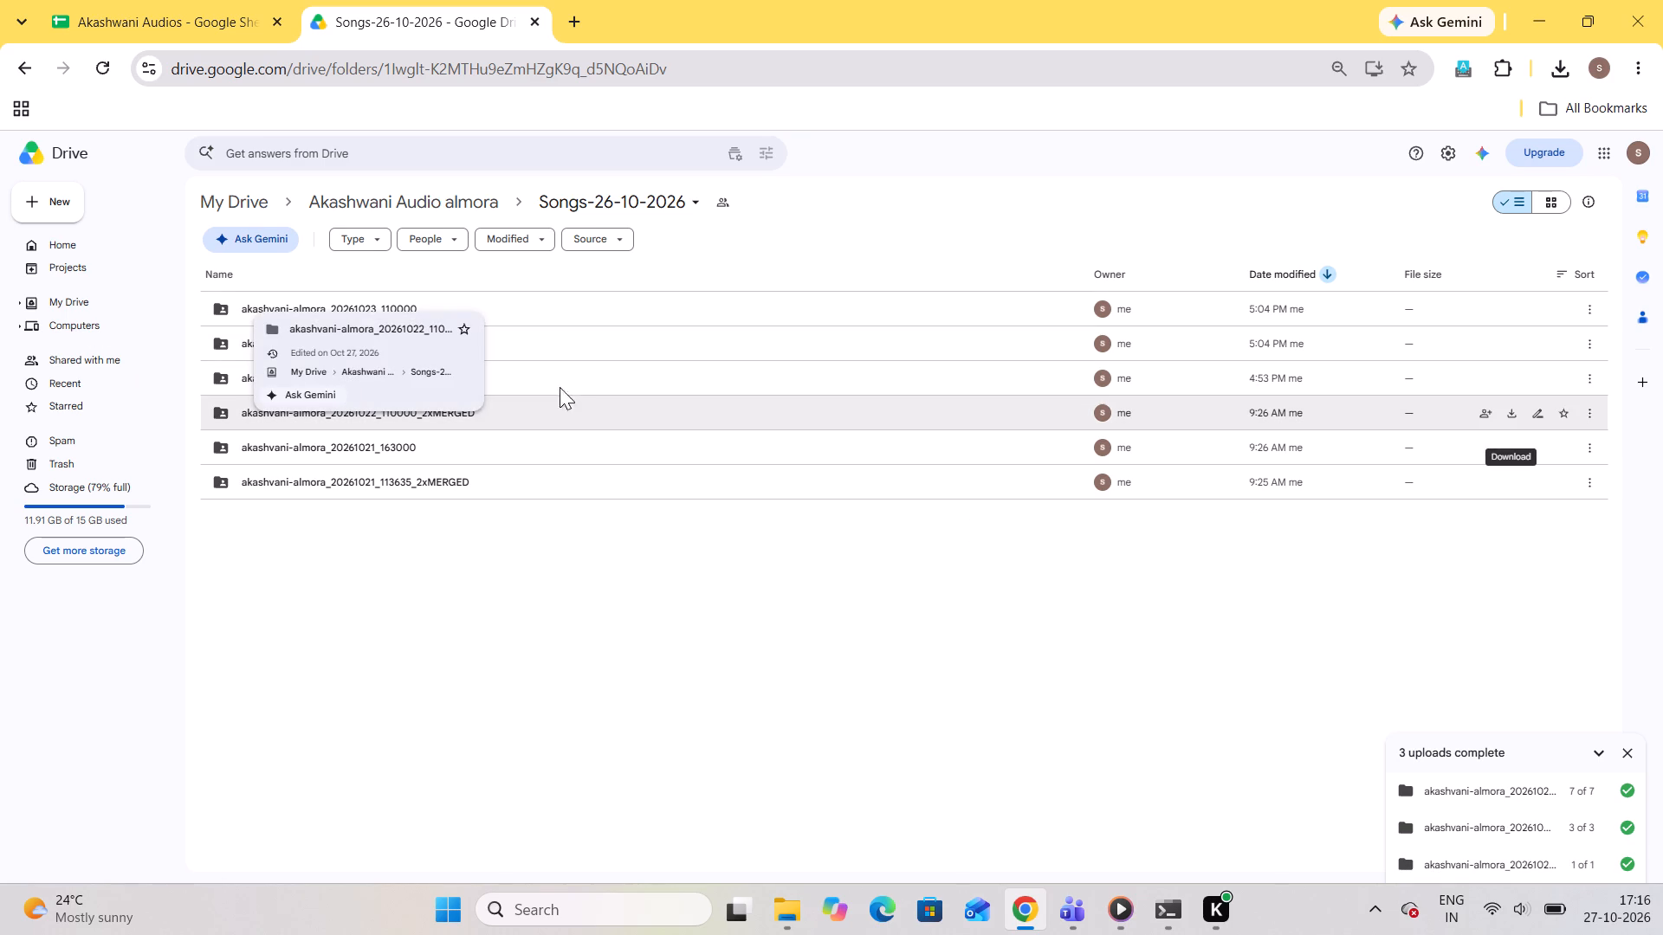
# Open the akashvani-almora_20261022_163000 folder inside Songs-26-10-2026 on Drive.
pyautogui.click(389, 378)
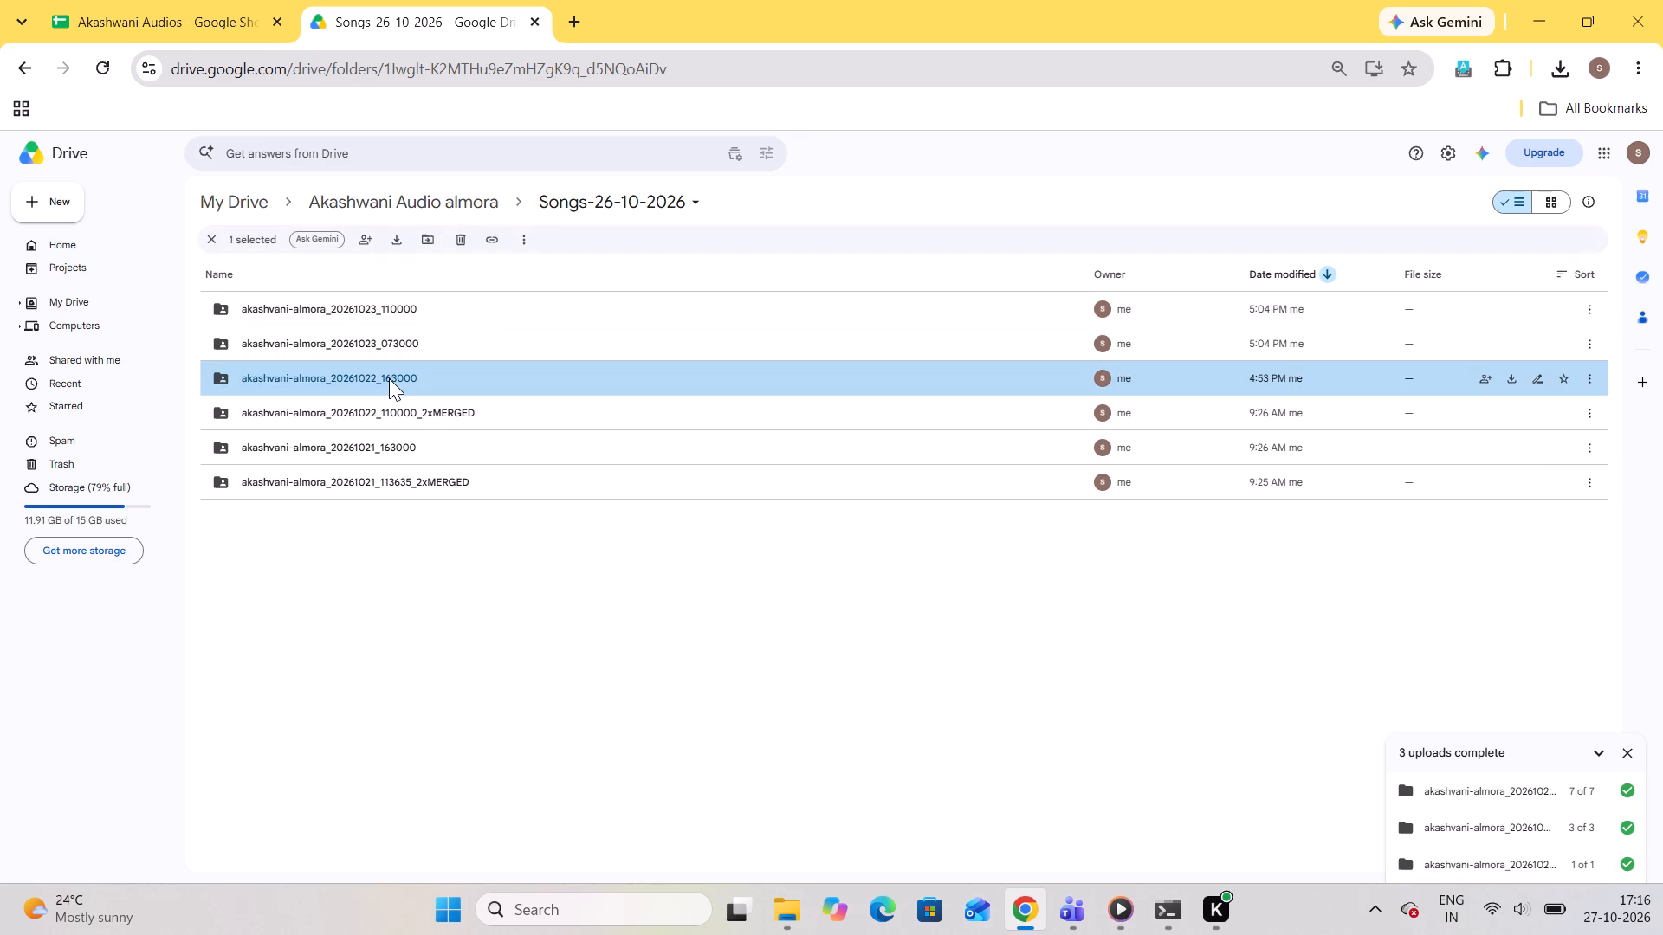
pyautogui.doubleClick(389, 378)
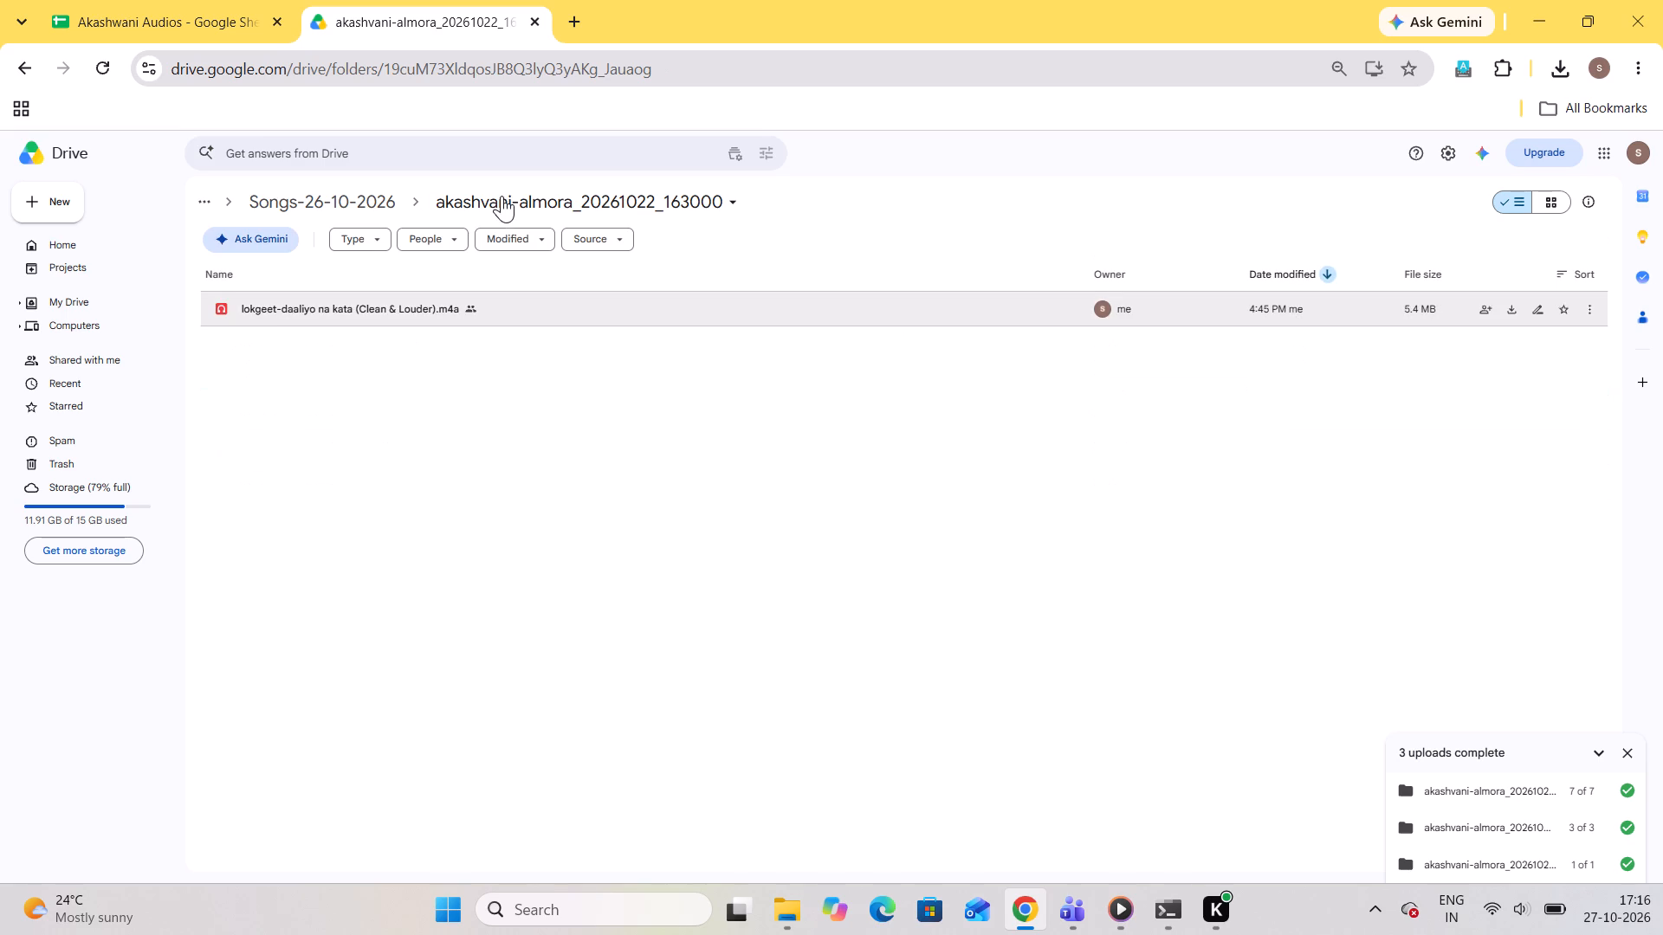
# Copy the folder name akashvani-almora_20261022_163000 from the local 27-10-2026 folder in File Explorer into cell B918 of the Almora sheet.
pyautogui.hotkey('alt', 'Tab')
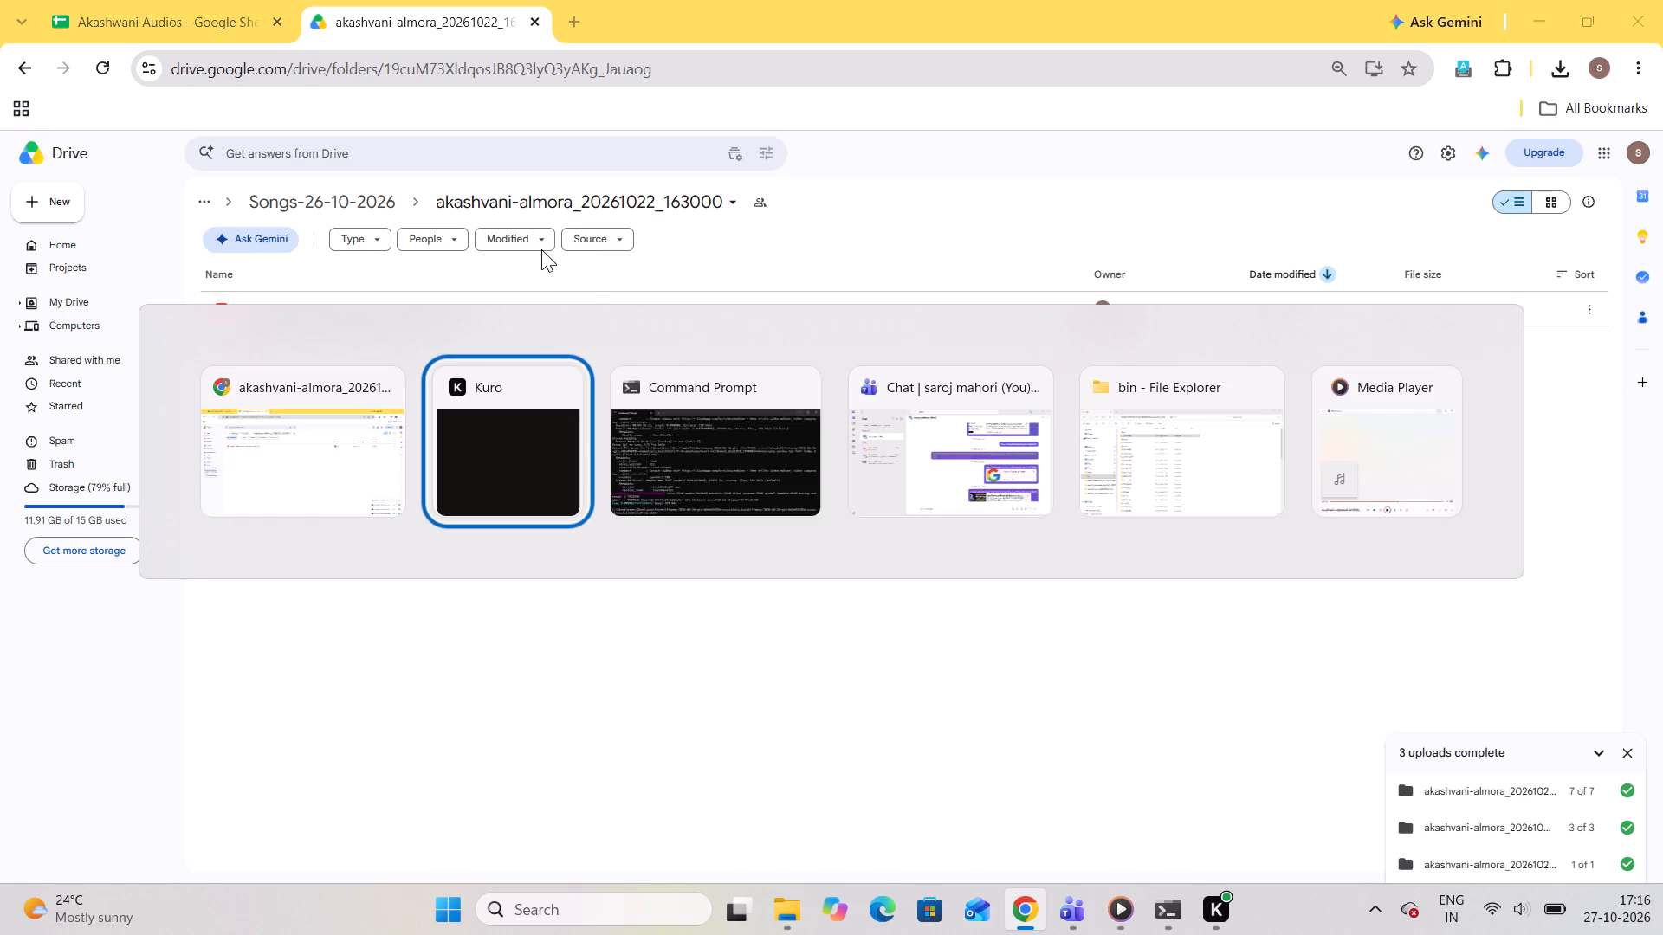
pyautogui.hotkey('alt', 'Tab')
pyautogui.hotkey('alt', 'Tab')
pyautogui.hotkey('alt', 'Tab')
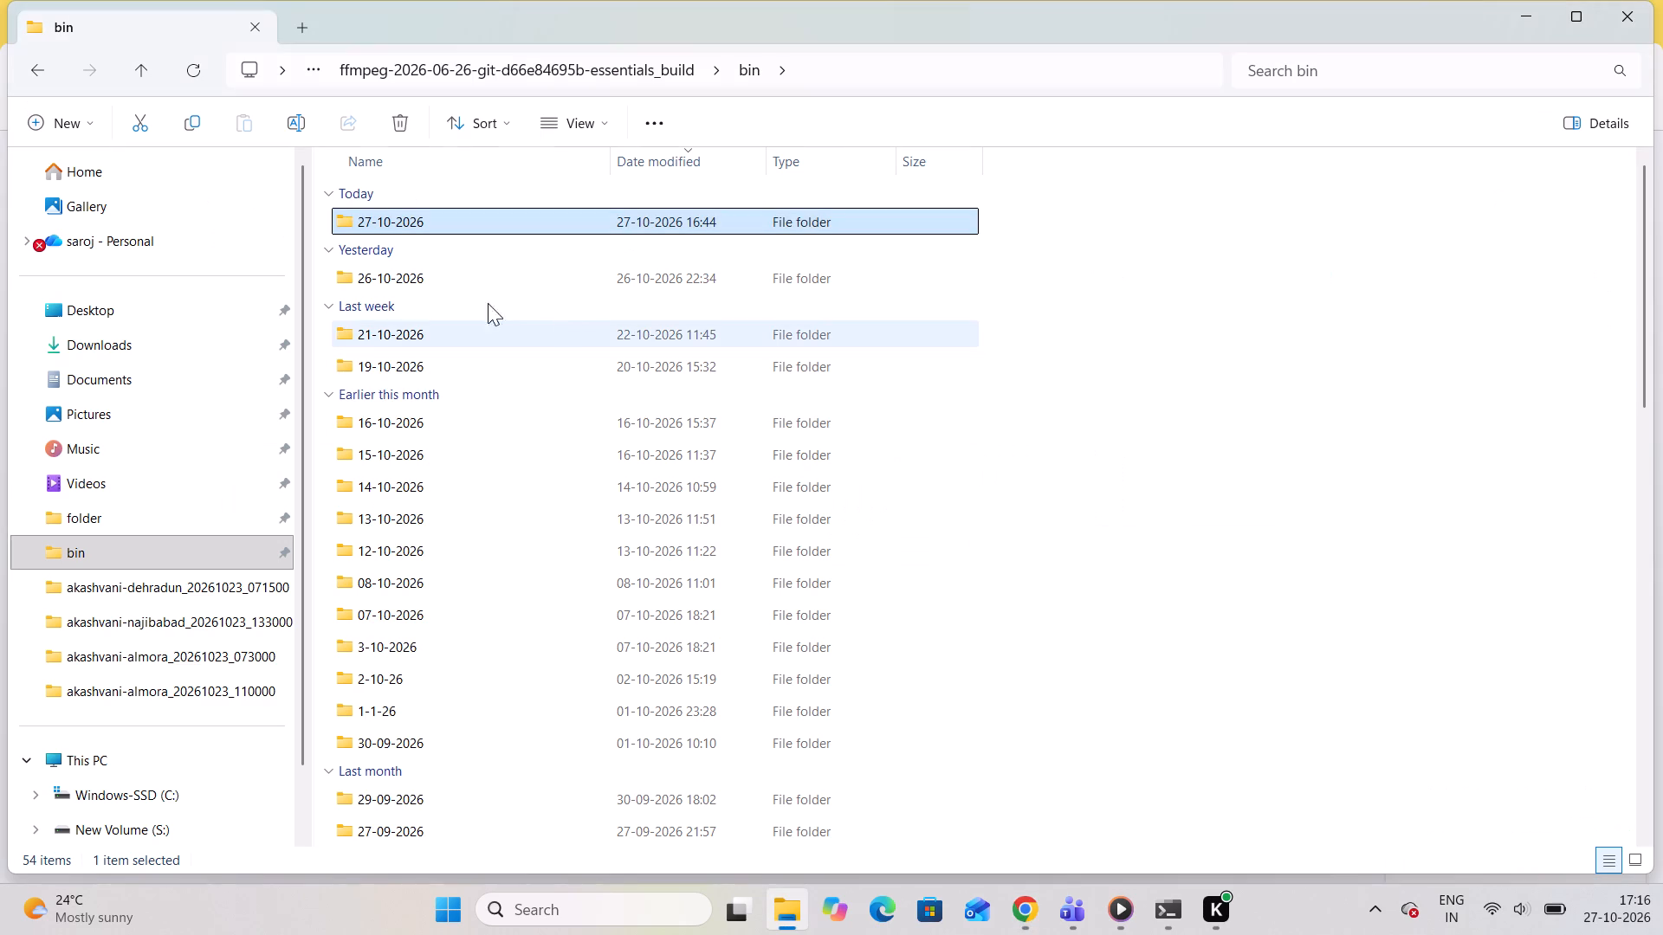
pyautogui.click(440, 220)
pyautogui.click(499, 226)
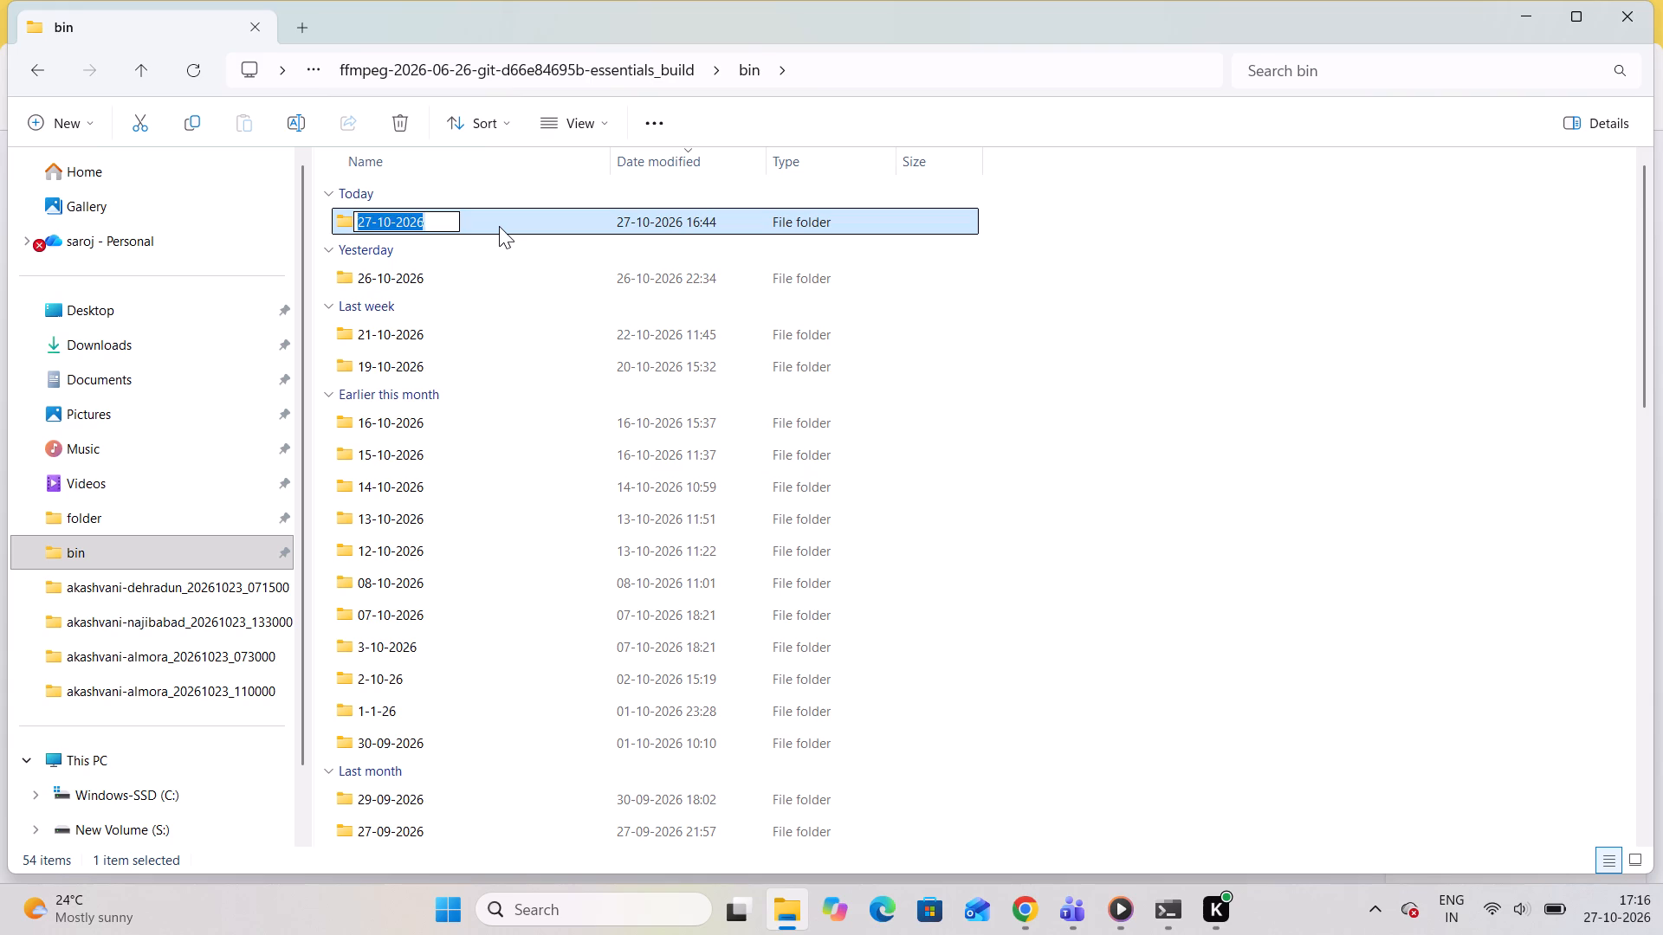
pyautogui.doubleClick(499, 226)
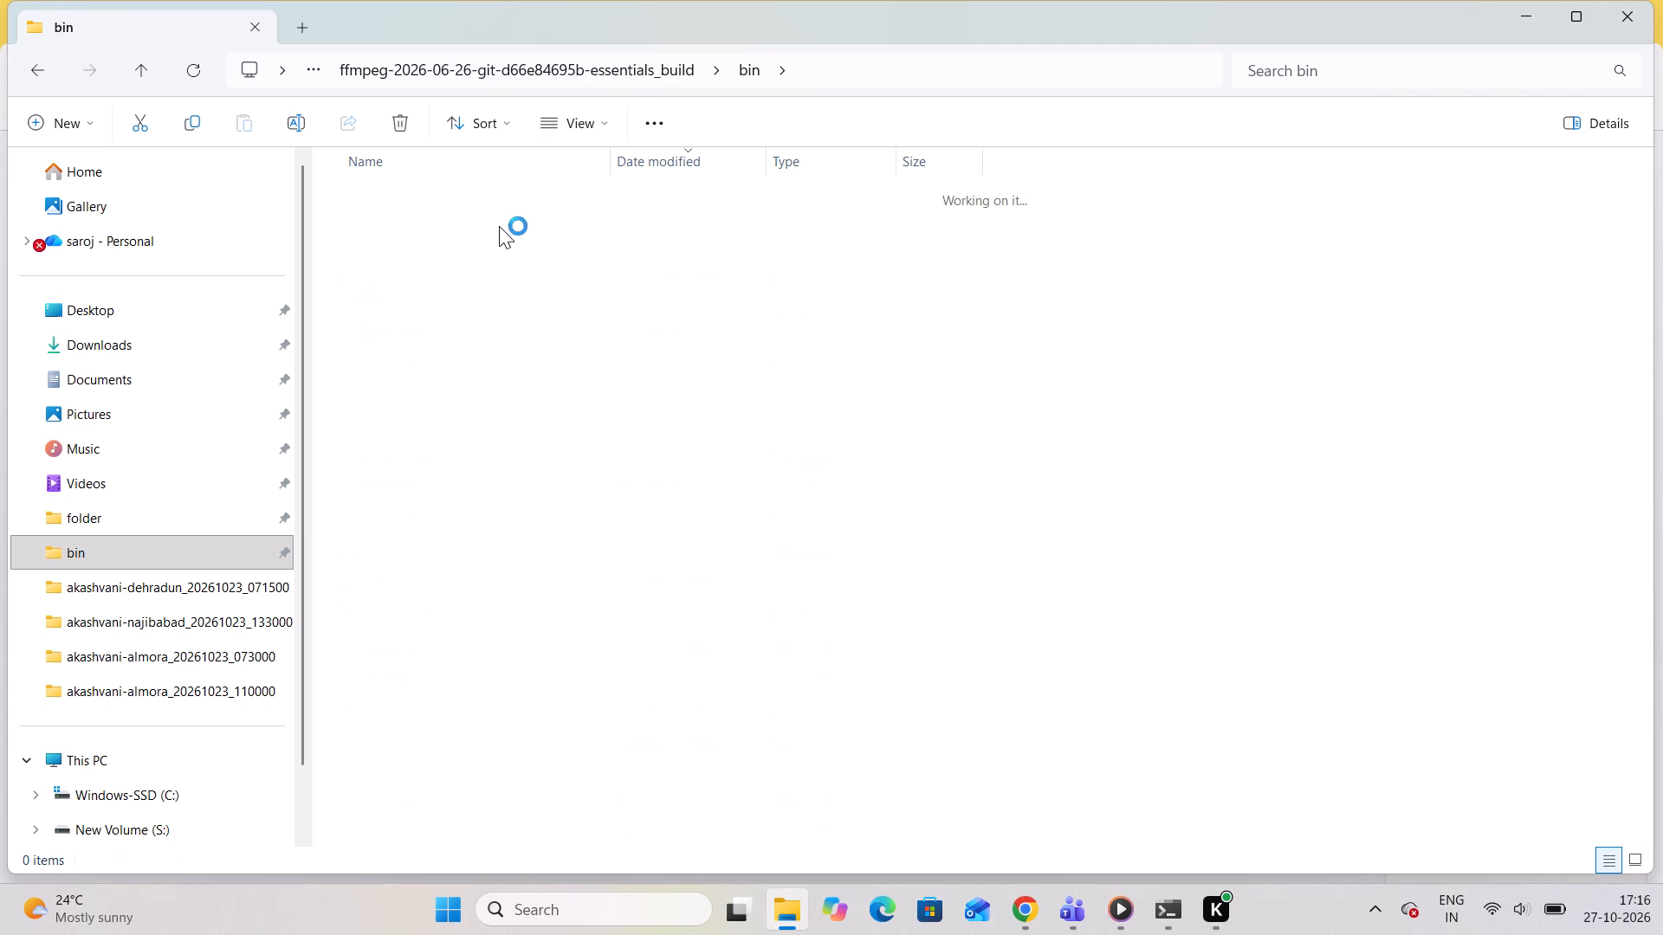
pyautogui.doubleClick(527, 383)
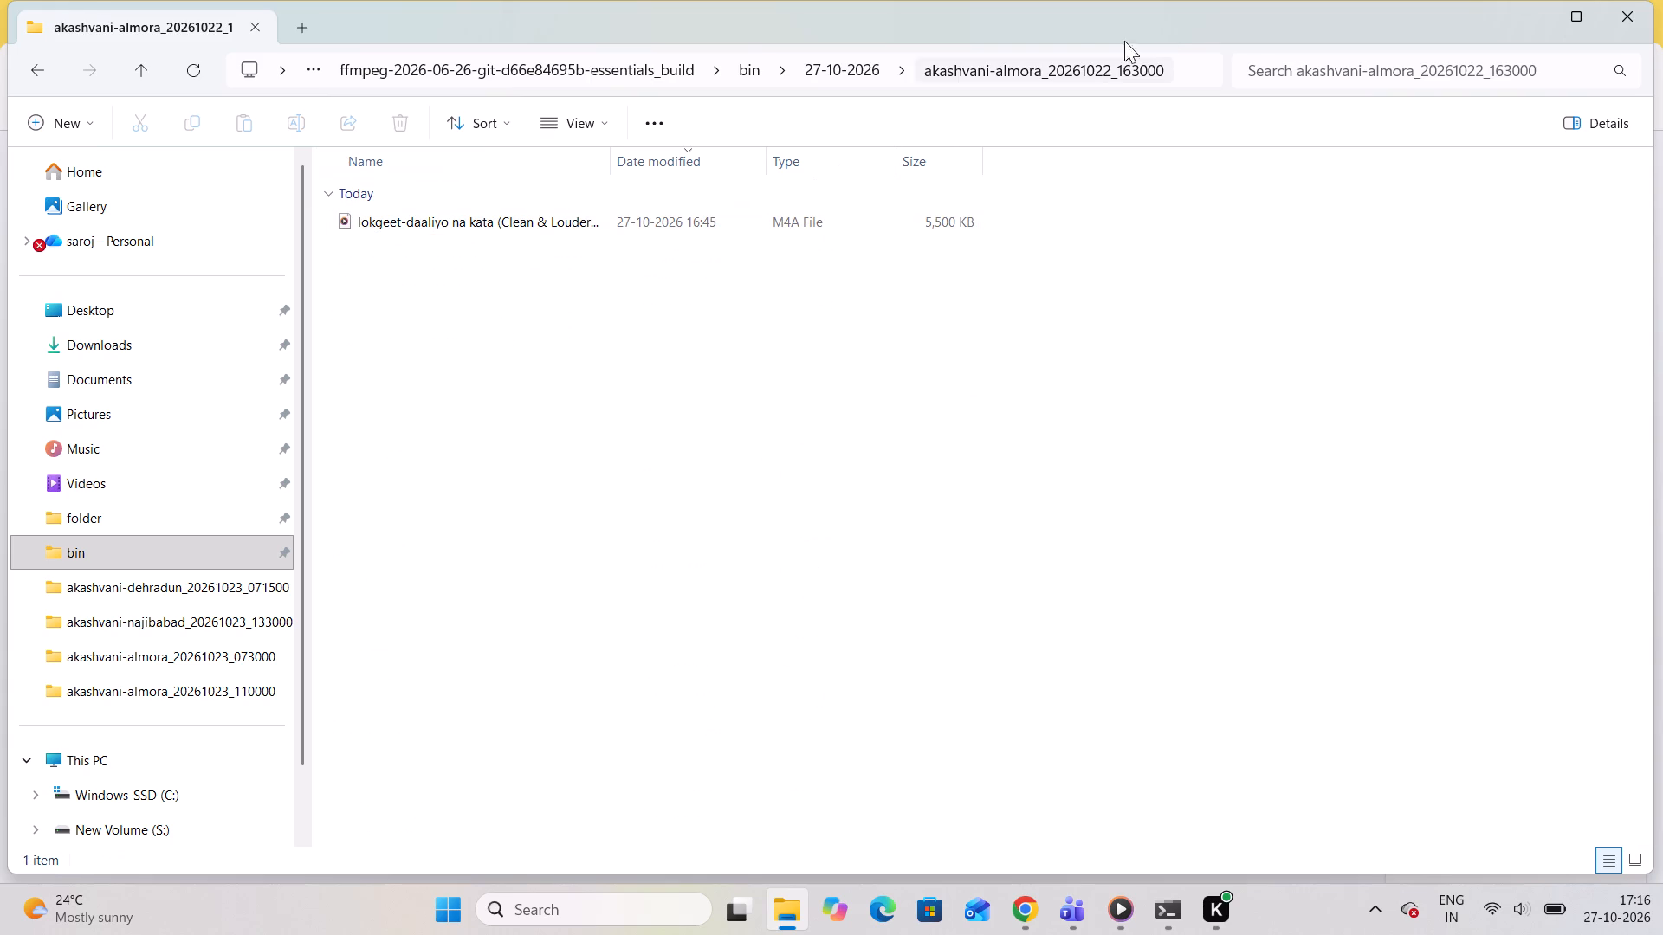
pyautogui.click(851, 64)
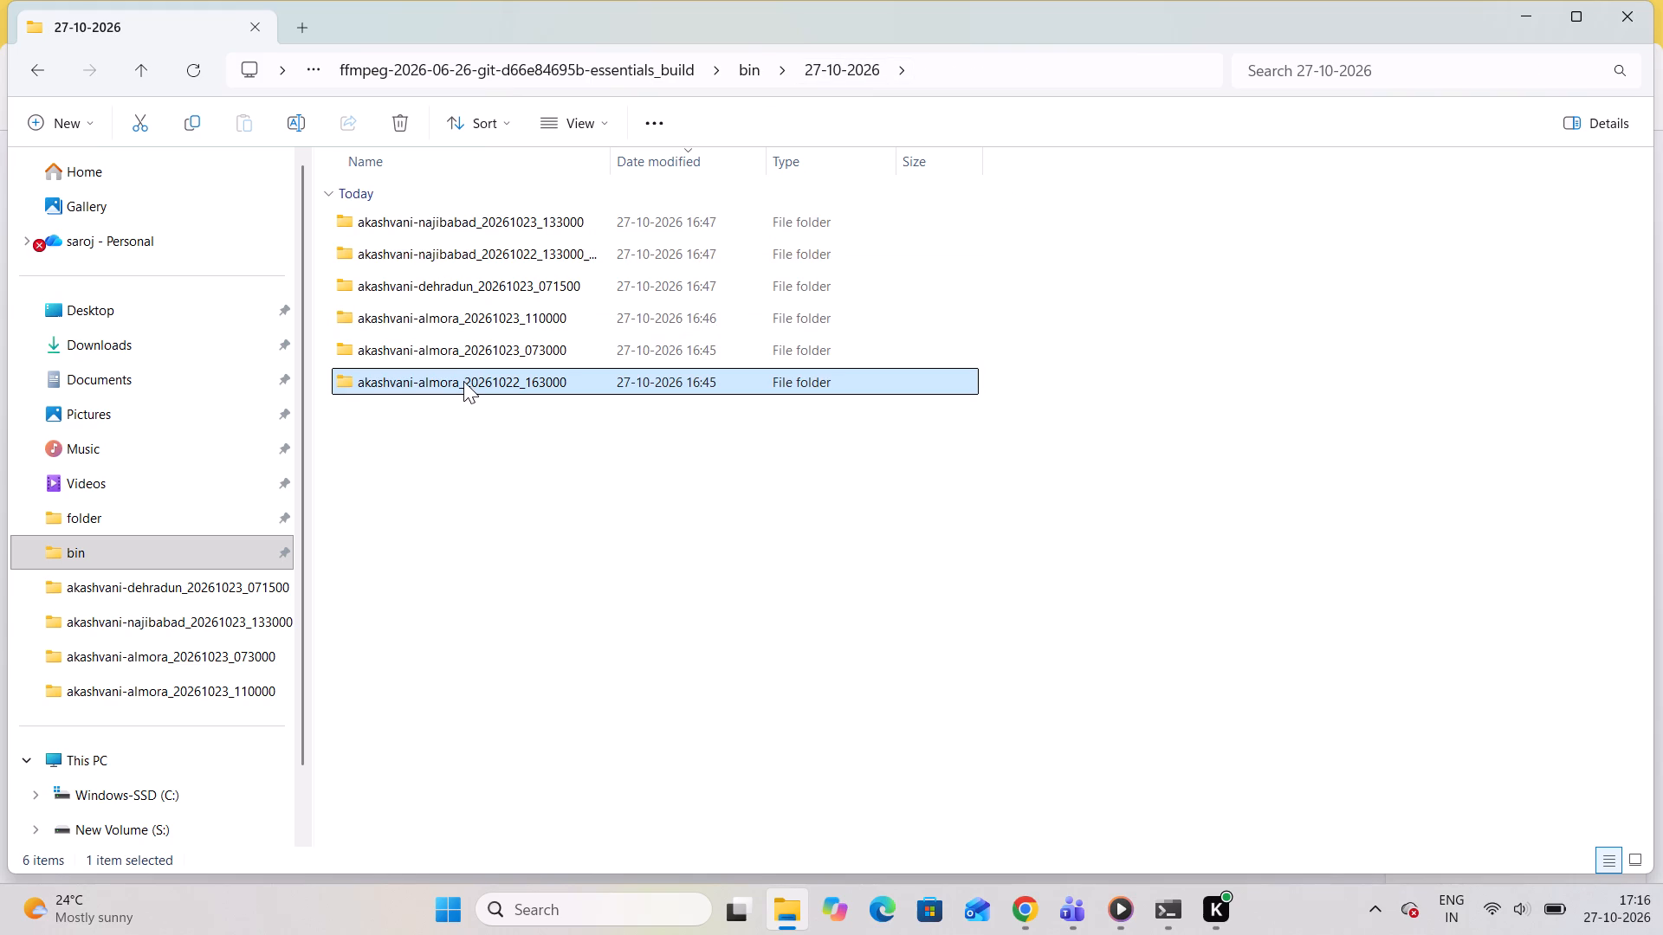
pyautogui.click(463, 381)
pyautogui.hotkey('ctrl', 'c')
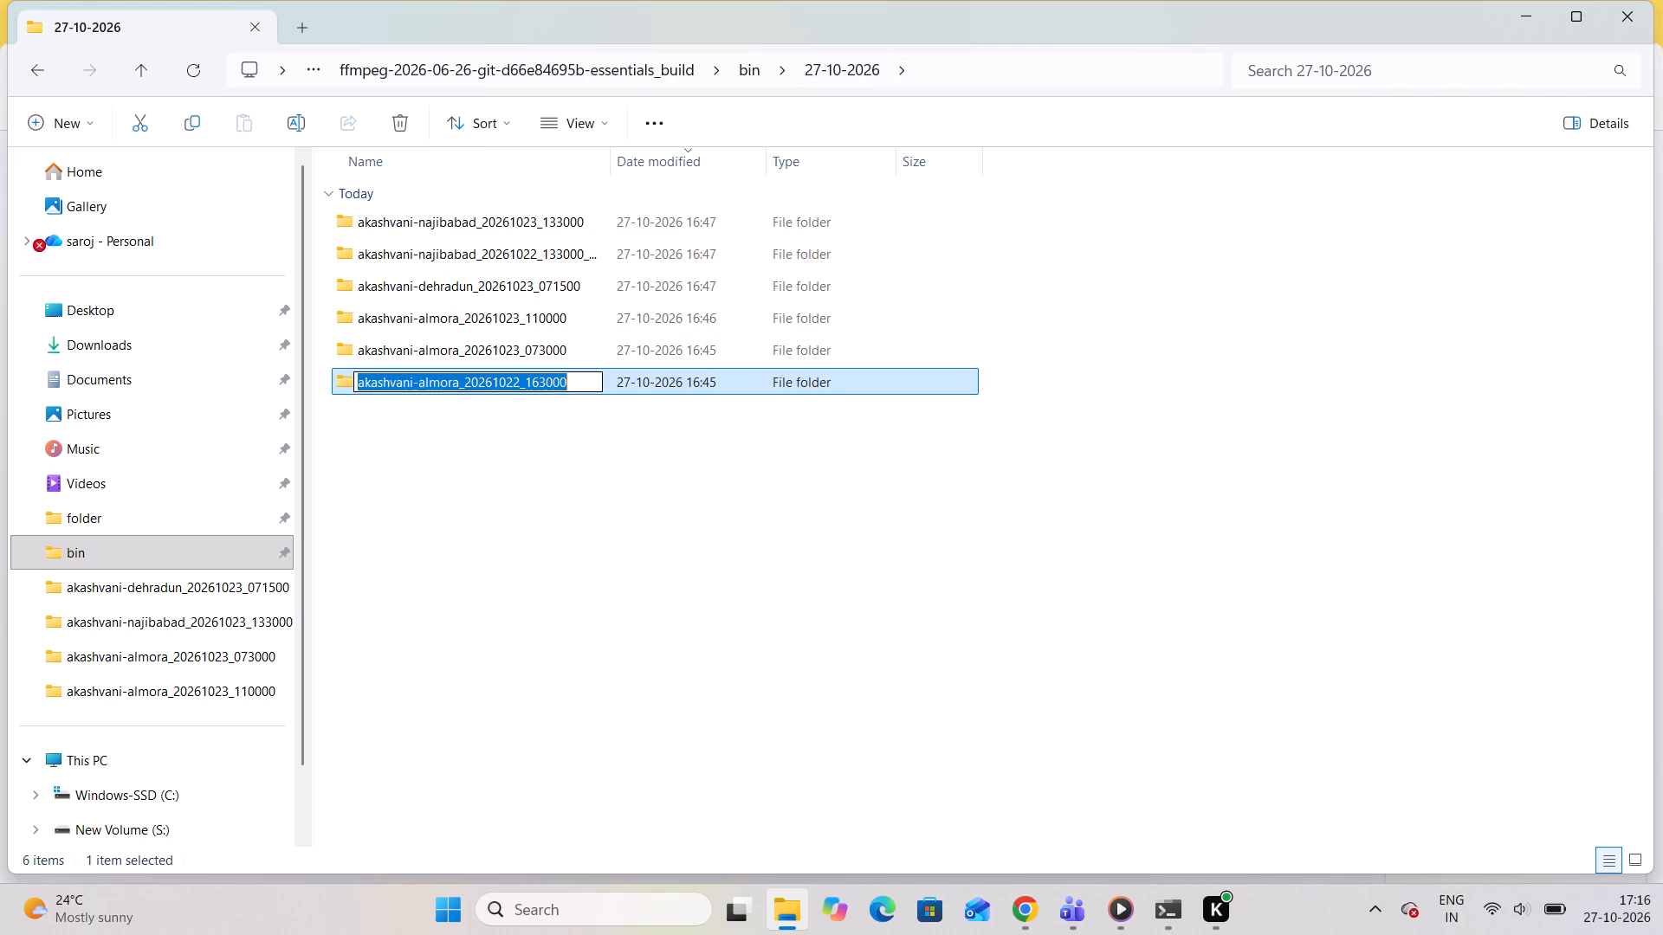
pyautogui.hotkey('alt', 'Tab')
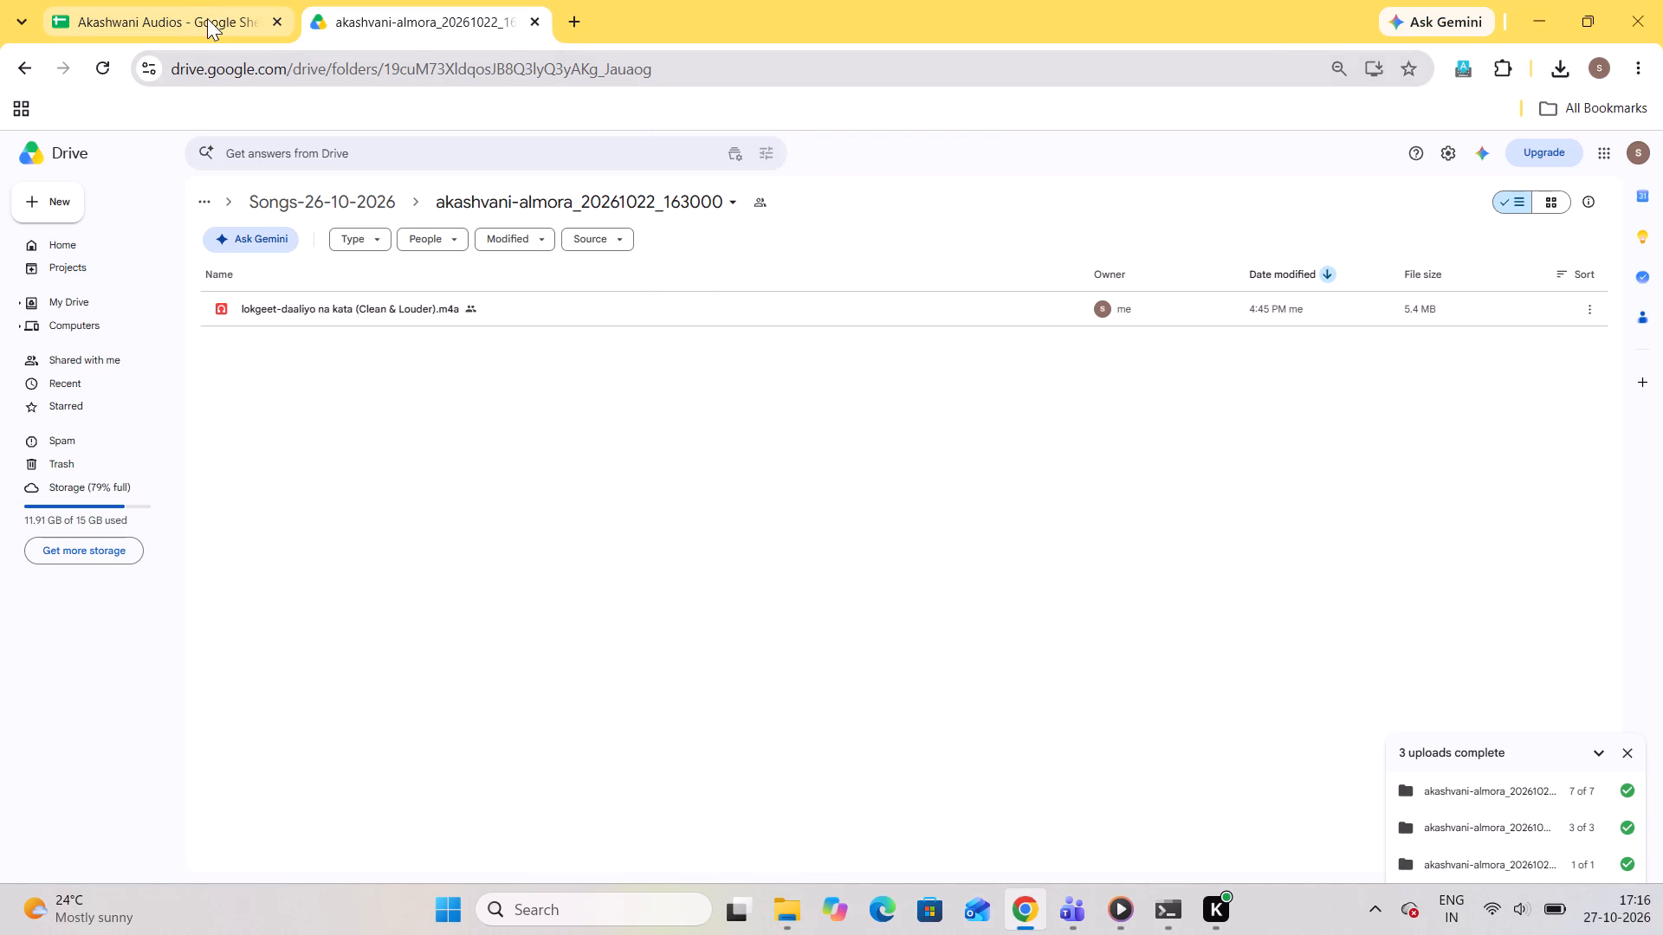
pyautogui.click(207, 18)
pyautogui.click(275, 506)
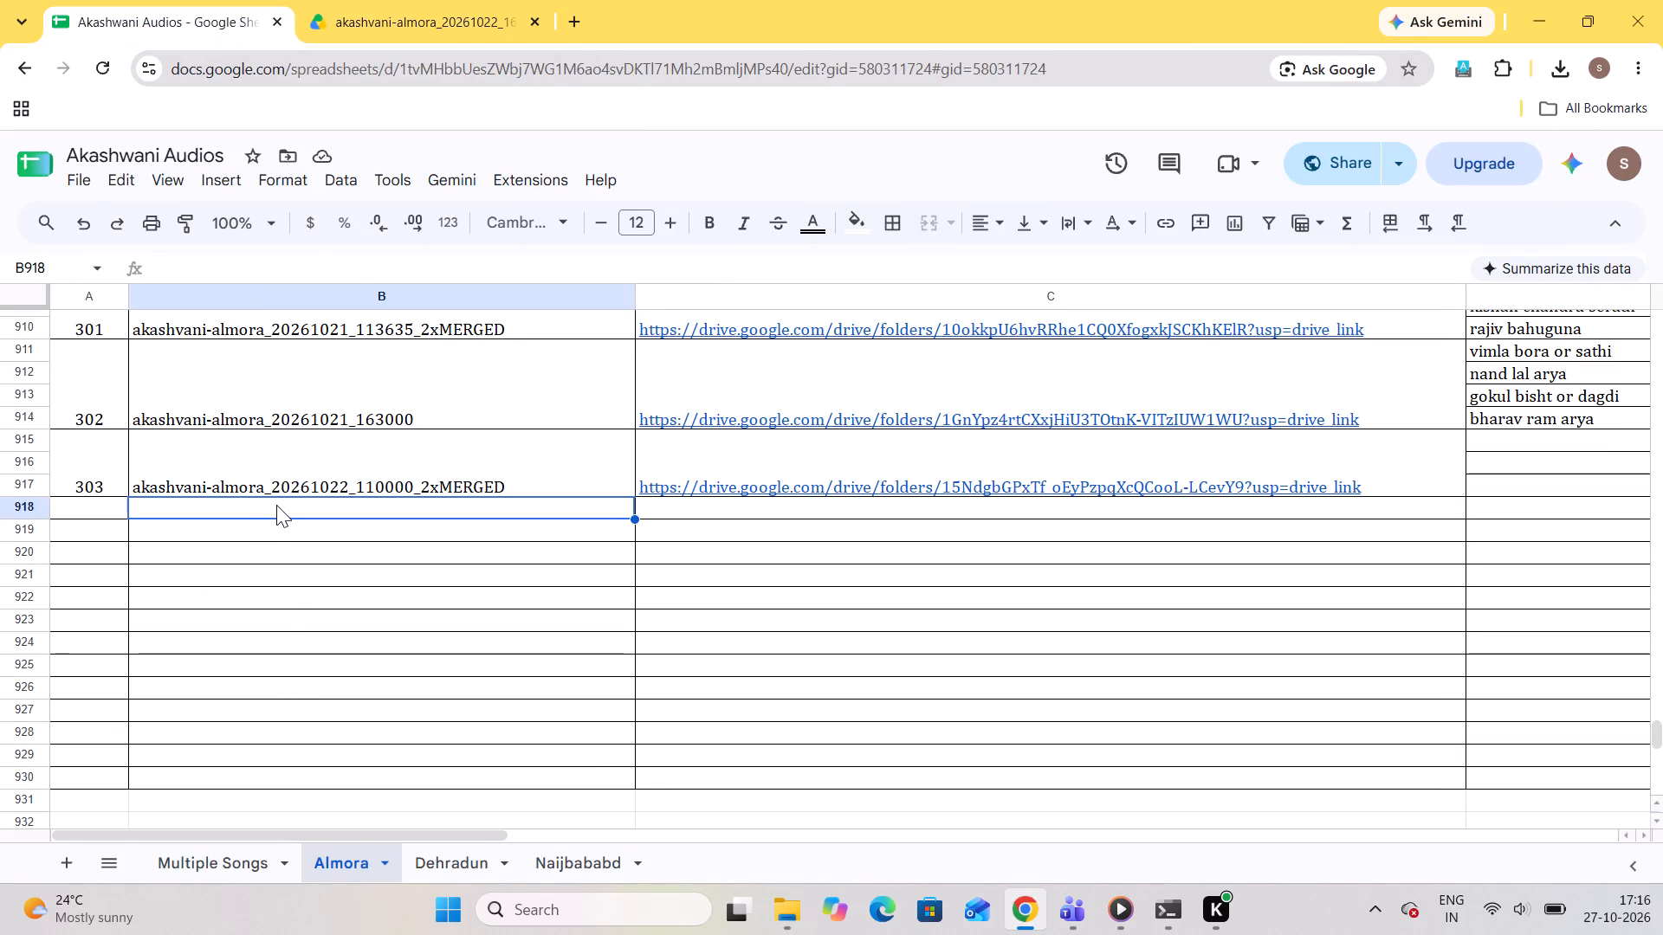
pyautogui.hotkey('ctrl', 'v')
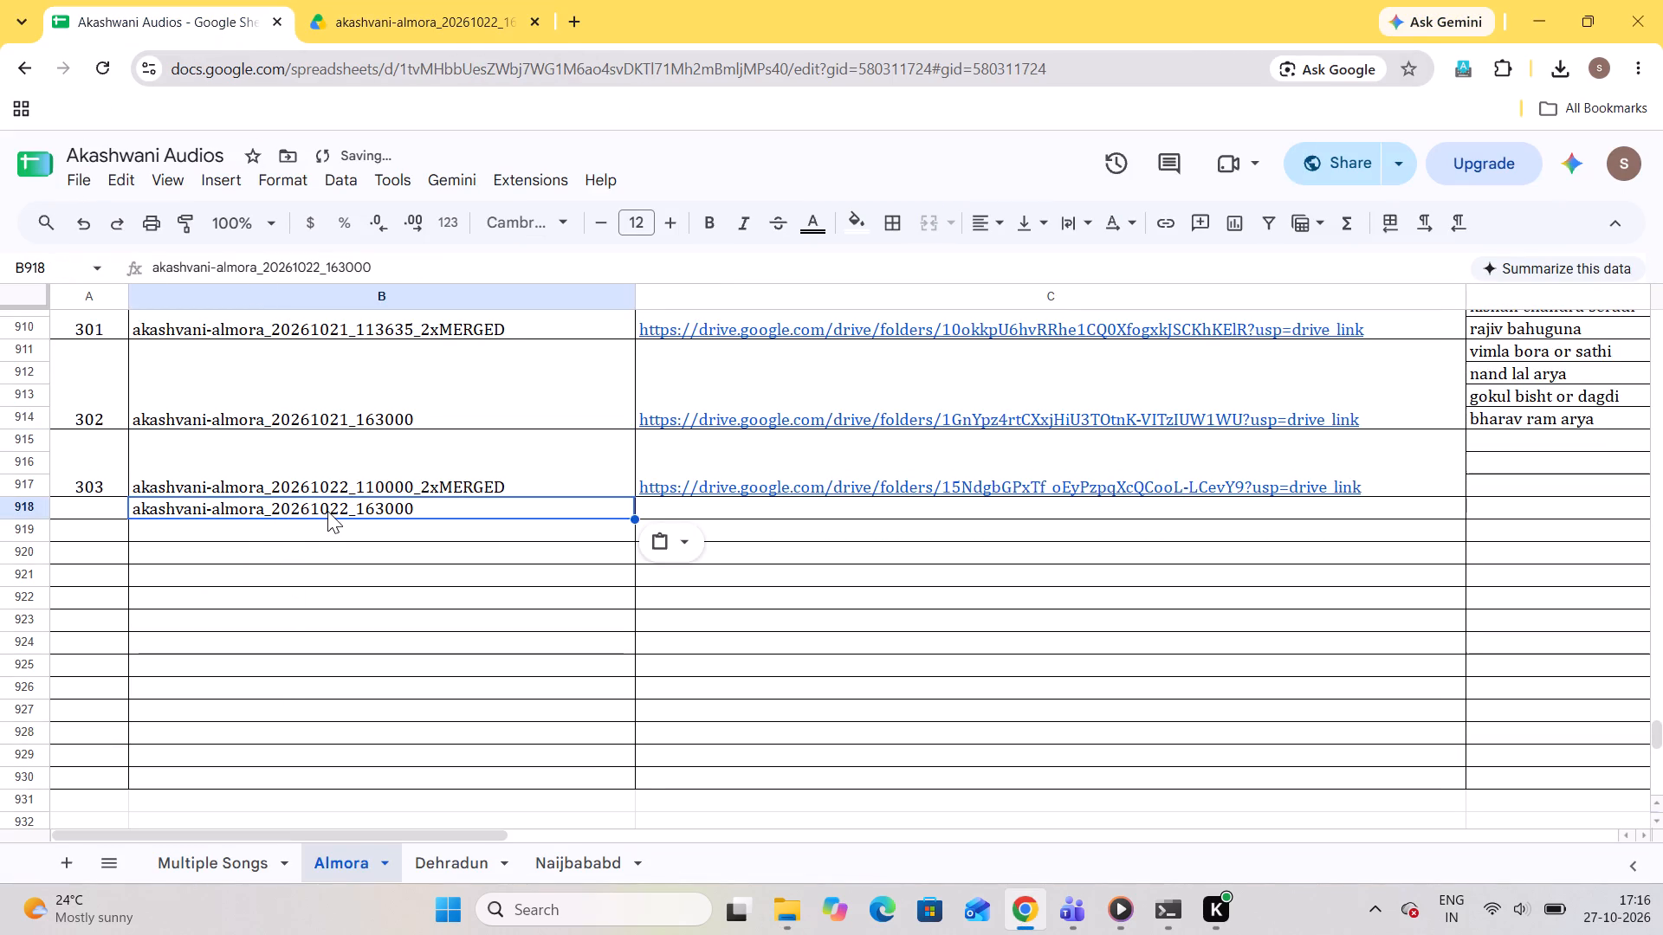
# Enter serial number 304 in cell A918, beside the akashvani-almora_20261022_163000 entry.
pyautogui.click(118, 503)
pyautogui.press('3')
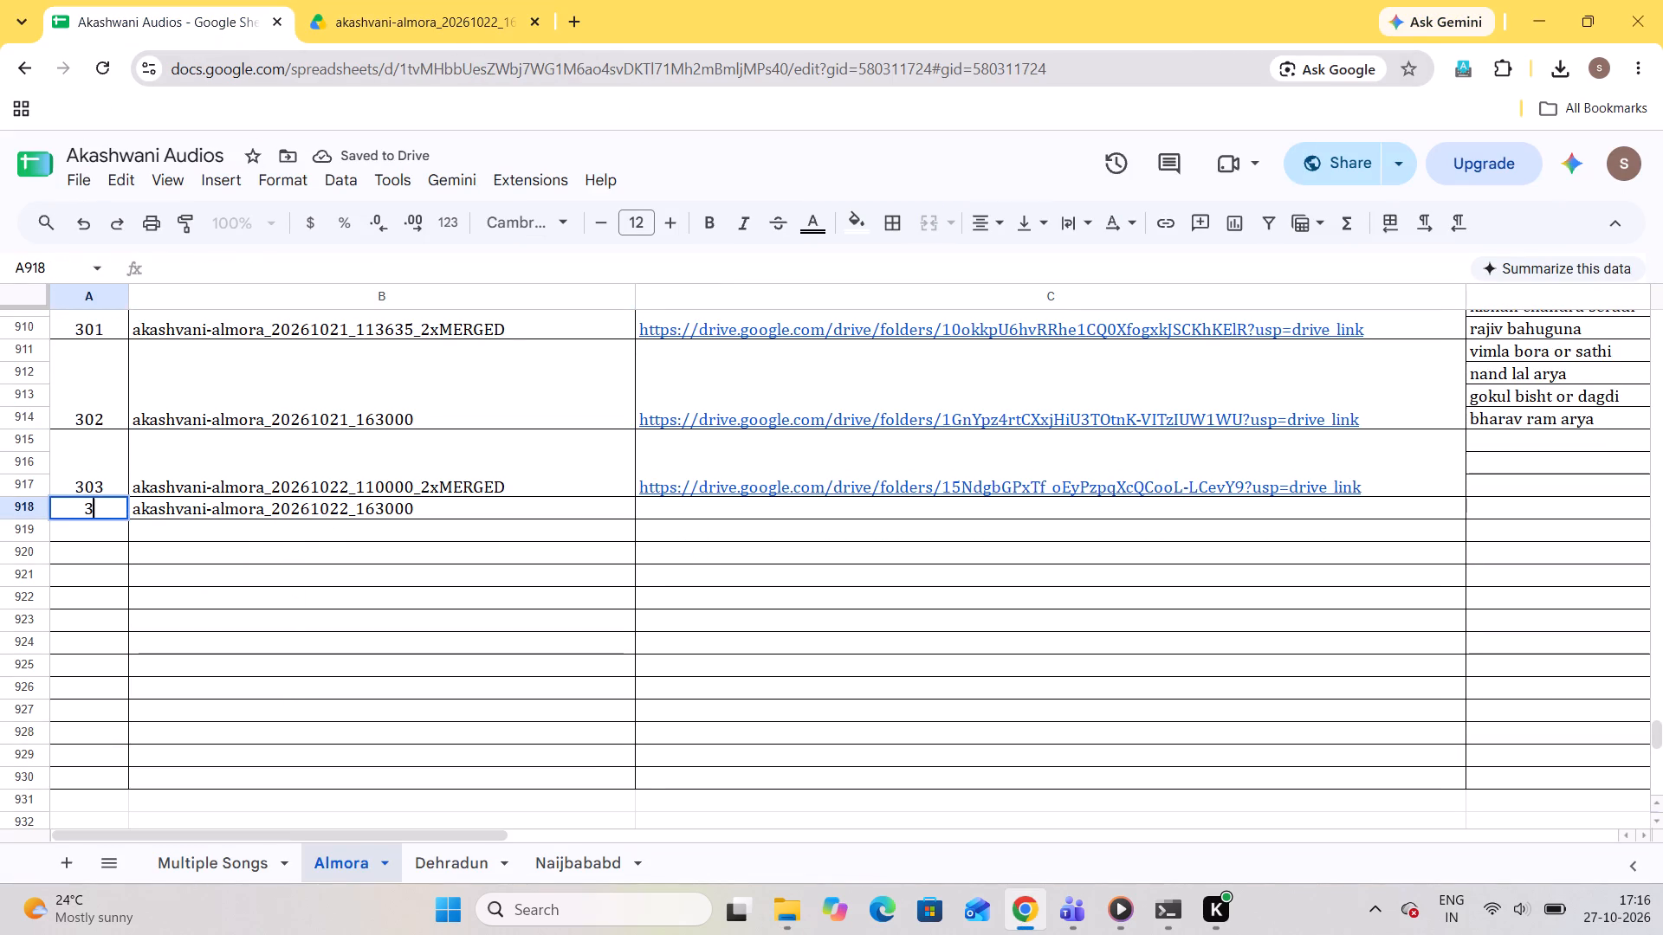
pyautogui.write('04')
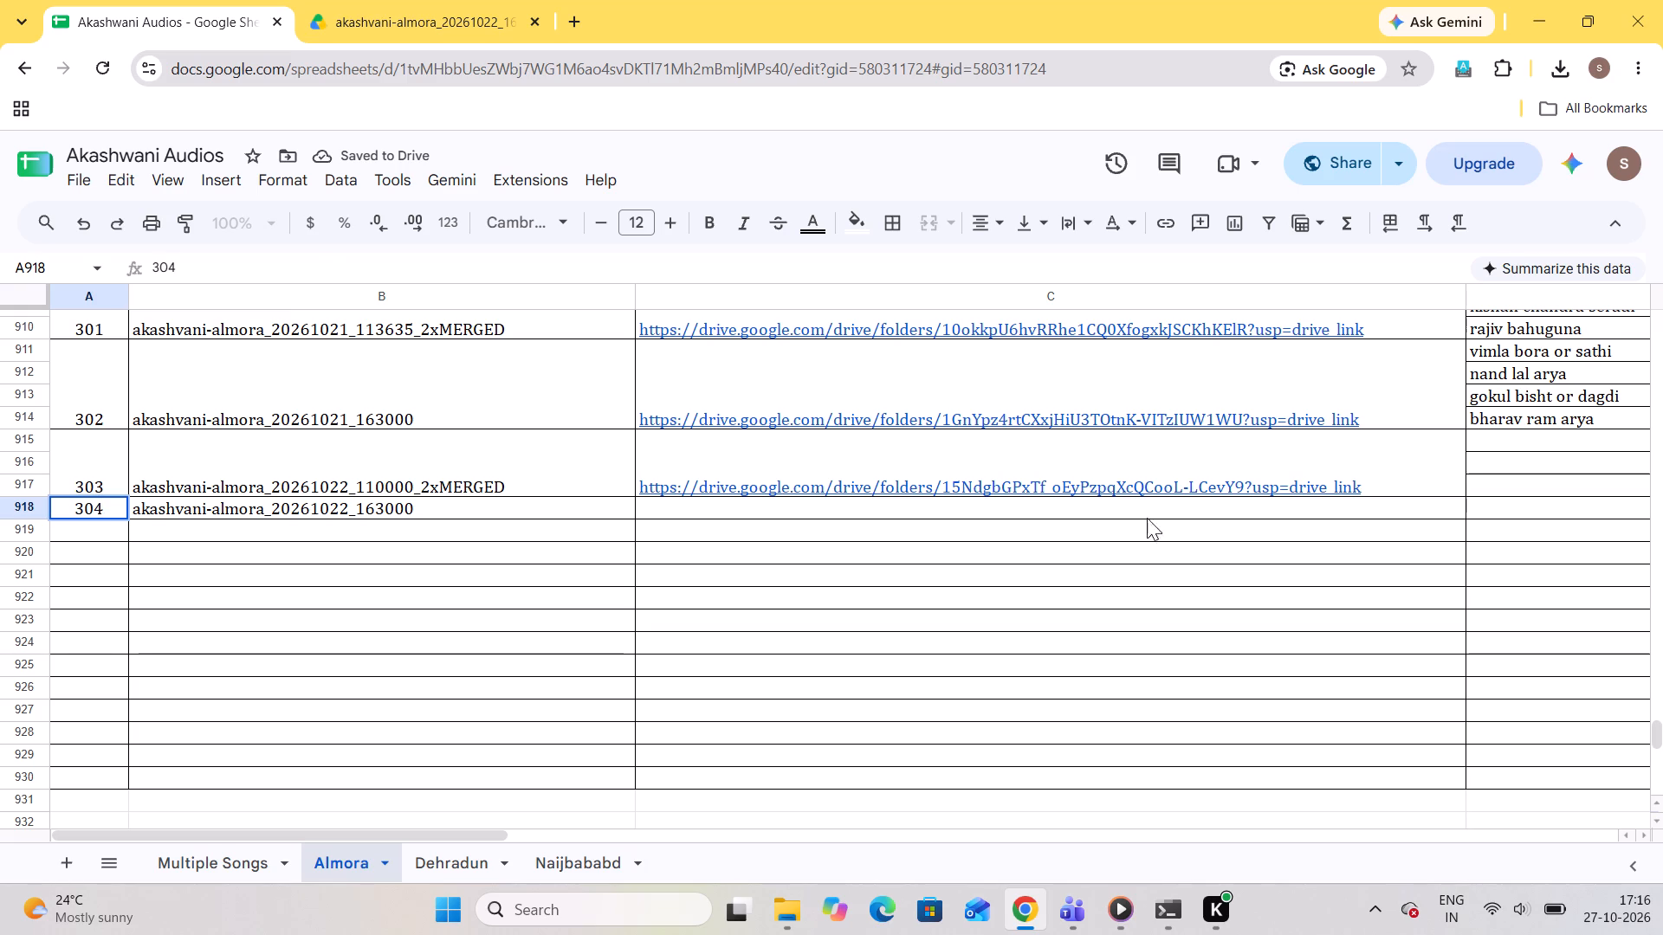
# Copy the full song file name "lokgeet-daaliyo na kata (Clean & Louder).m4a" from Drive into cell F918 of the Almora sheet.
pyautogui.click(1112, 518)
pyautogui.hscroll(-3, 1112, 518)
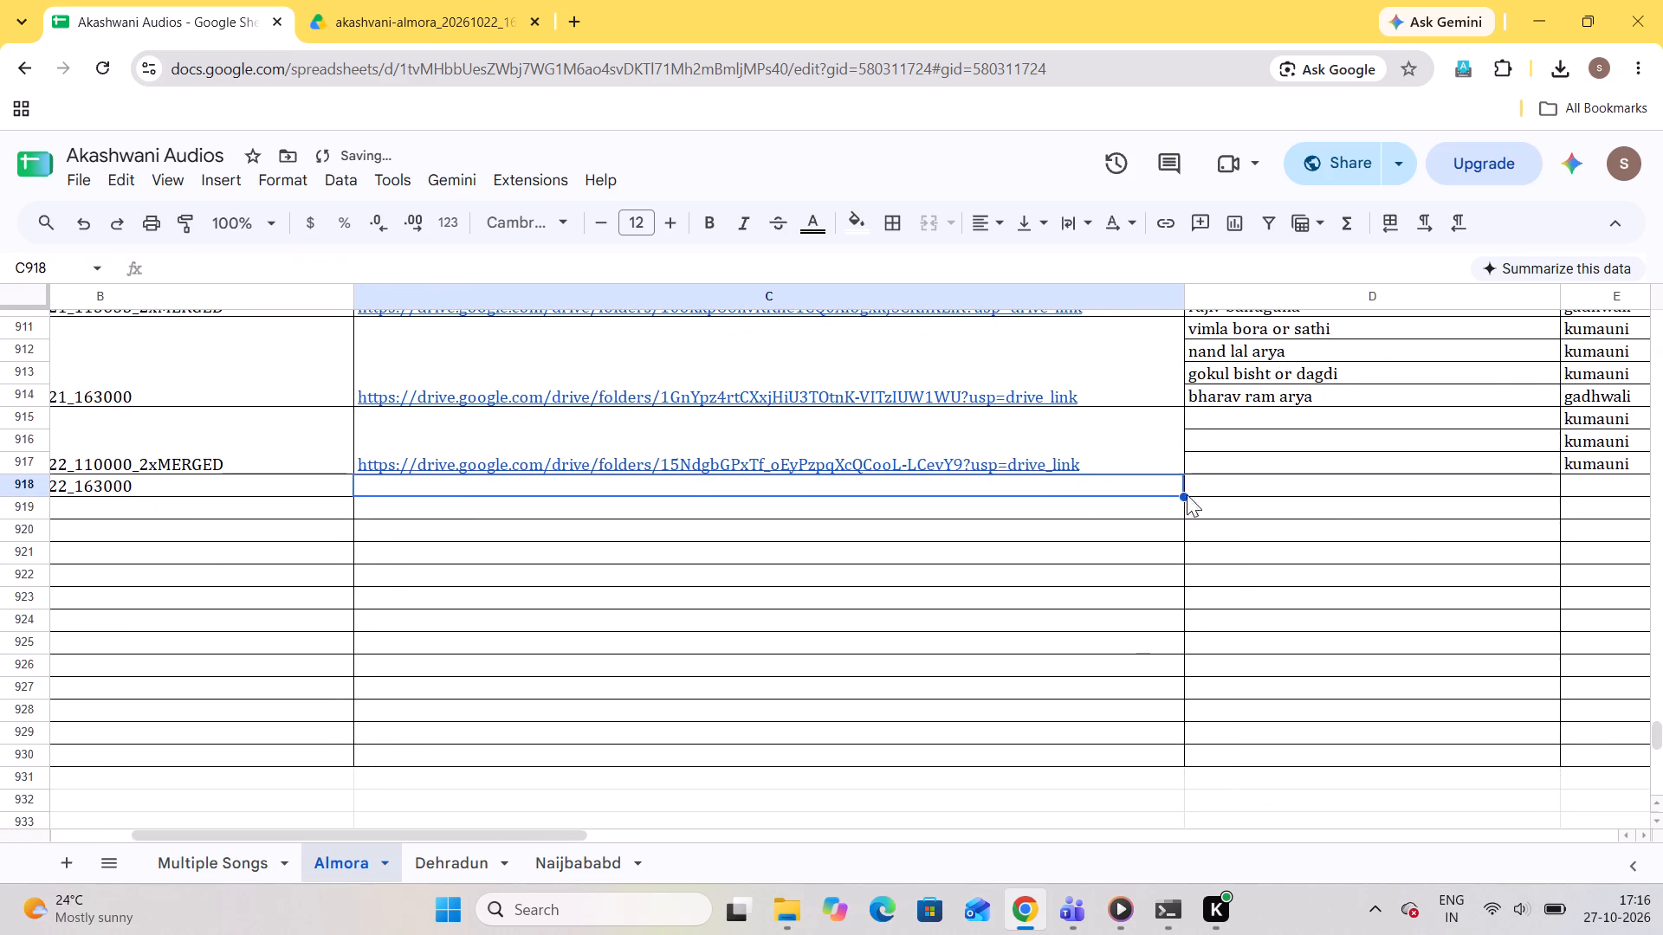
pyautogui.hscroll(-2, 1201, 493)
pyautogui.click(1225, 489)
pyautogui.hscroll(-1, 1499, 451)
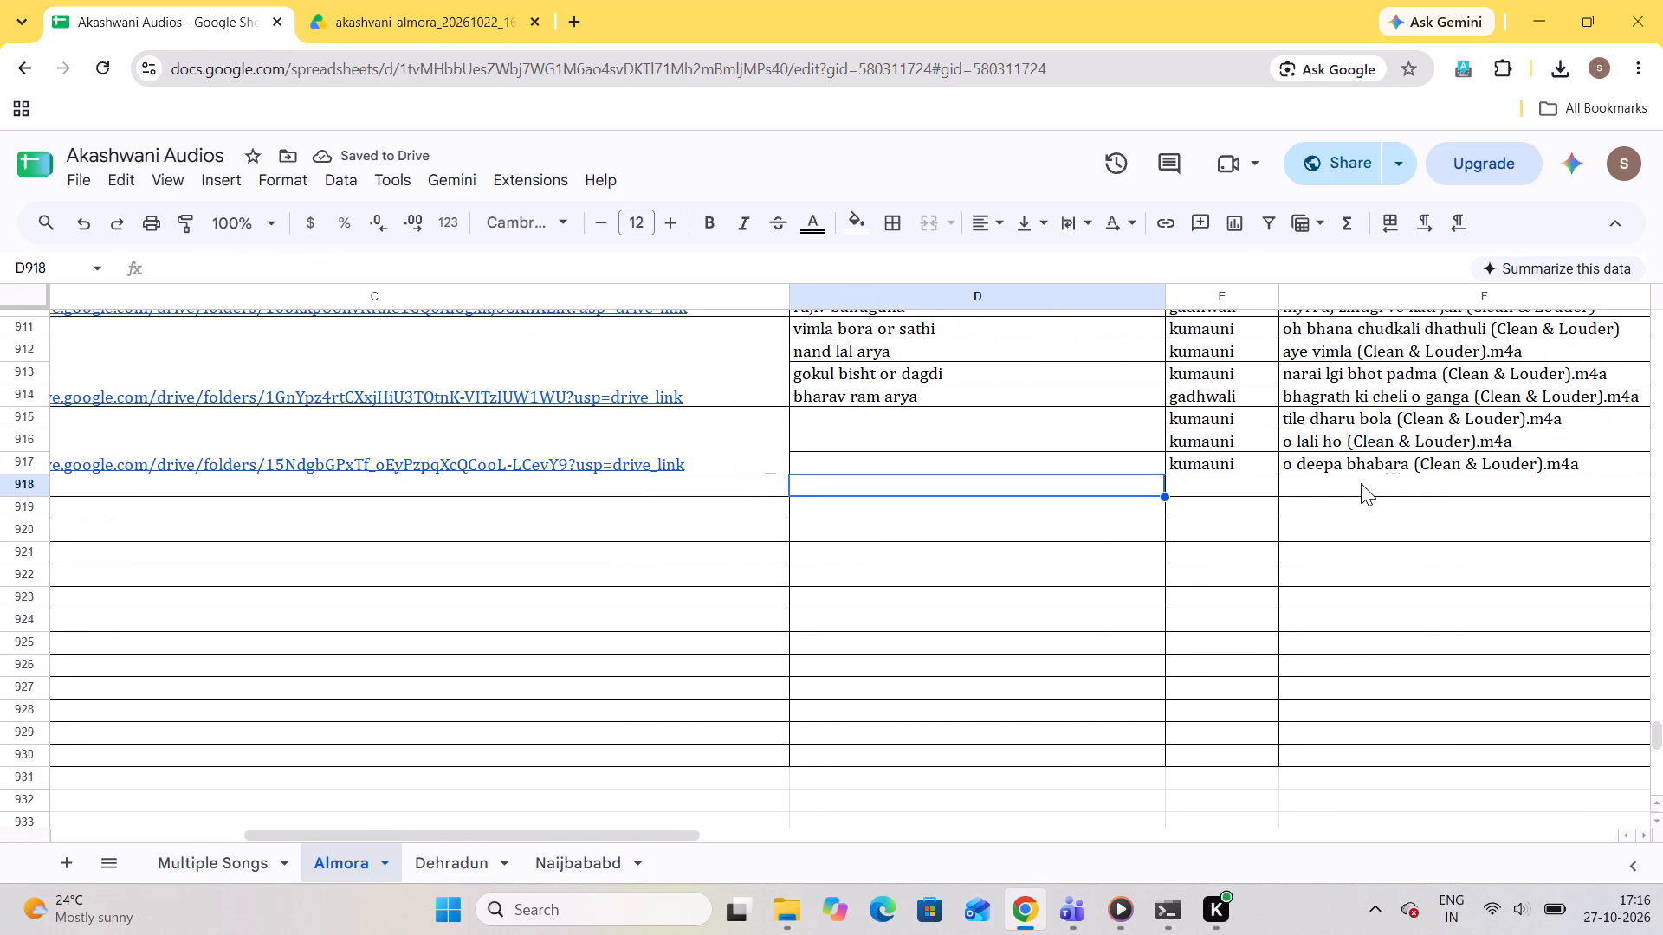
pyautogui.click(1361, 483)
pyautogui.click(364, 19)
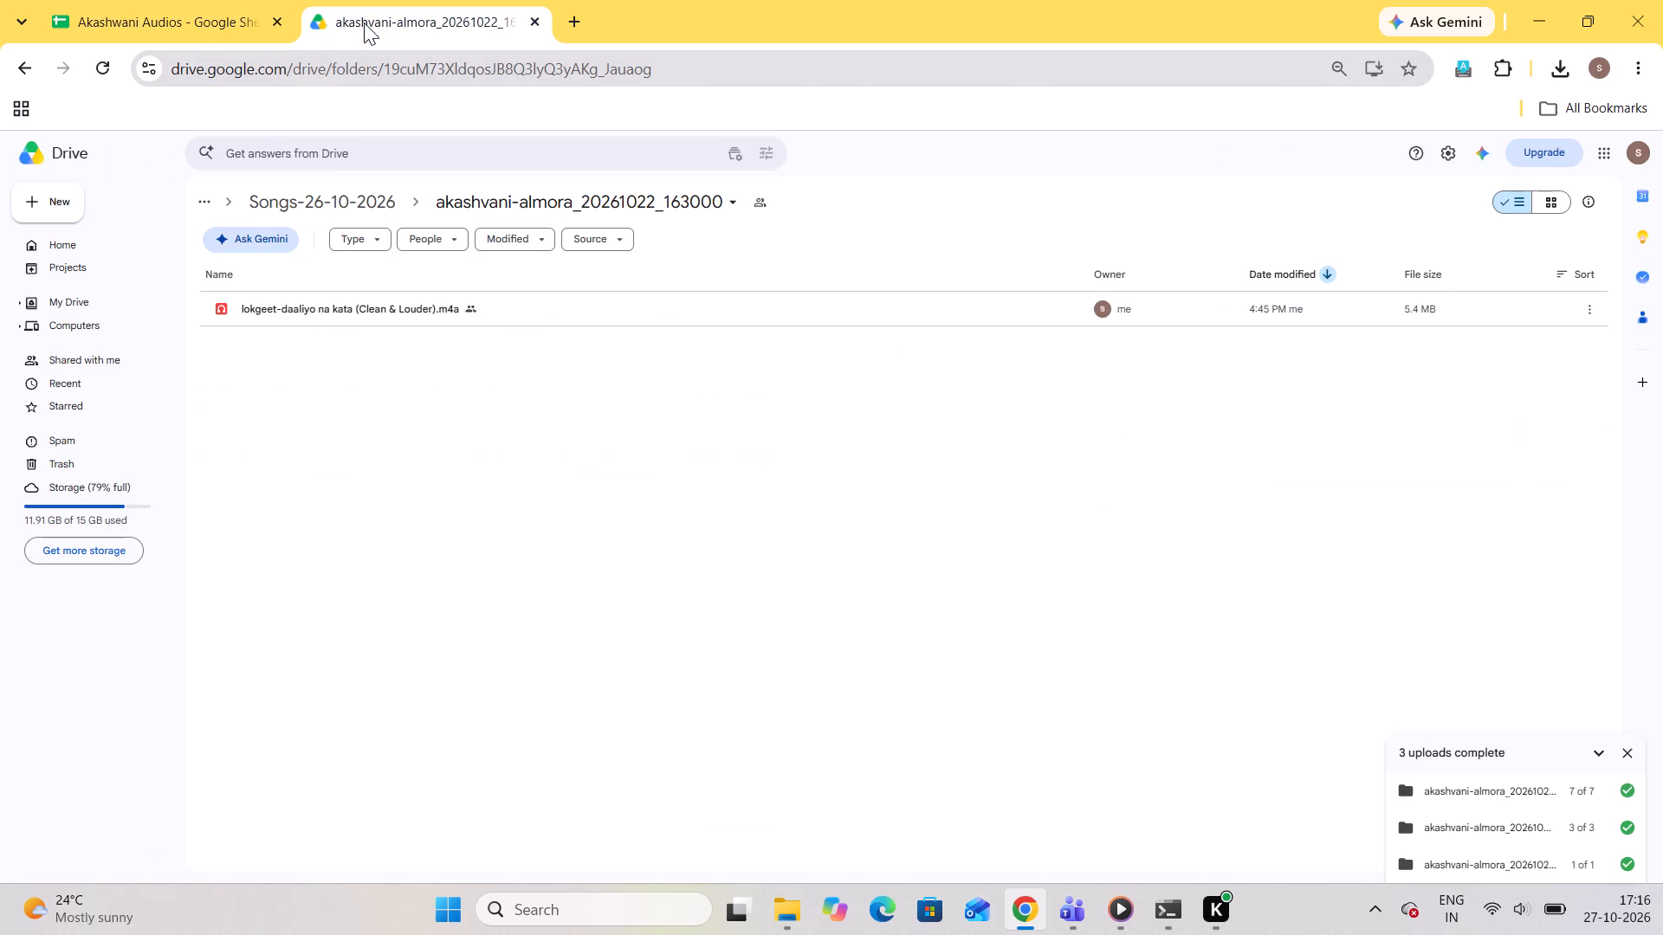
pyautogui.rightClick(309, 299)
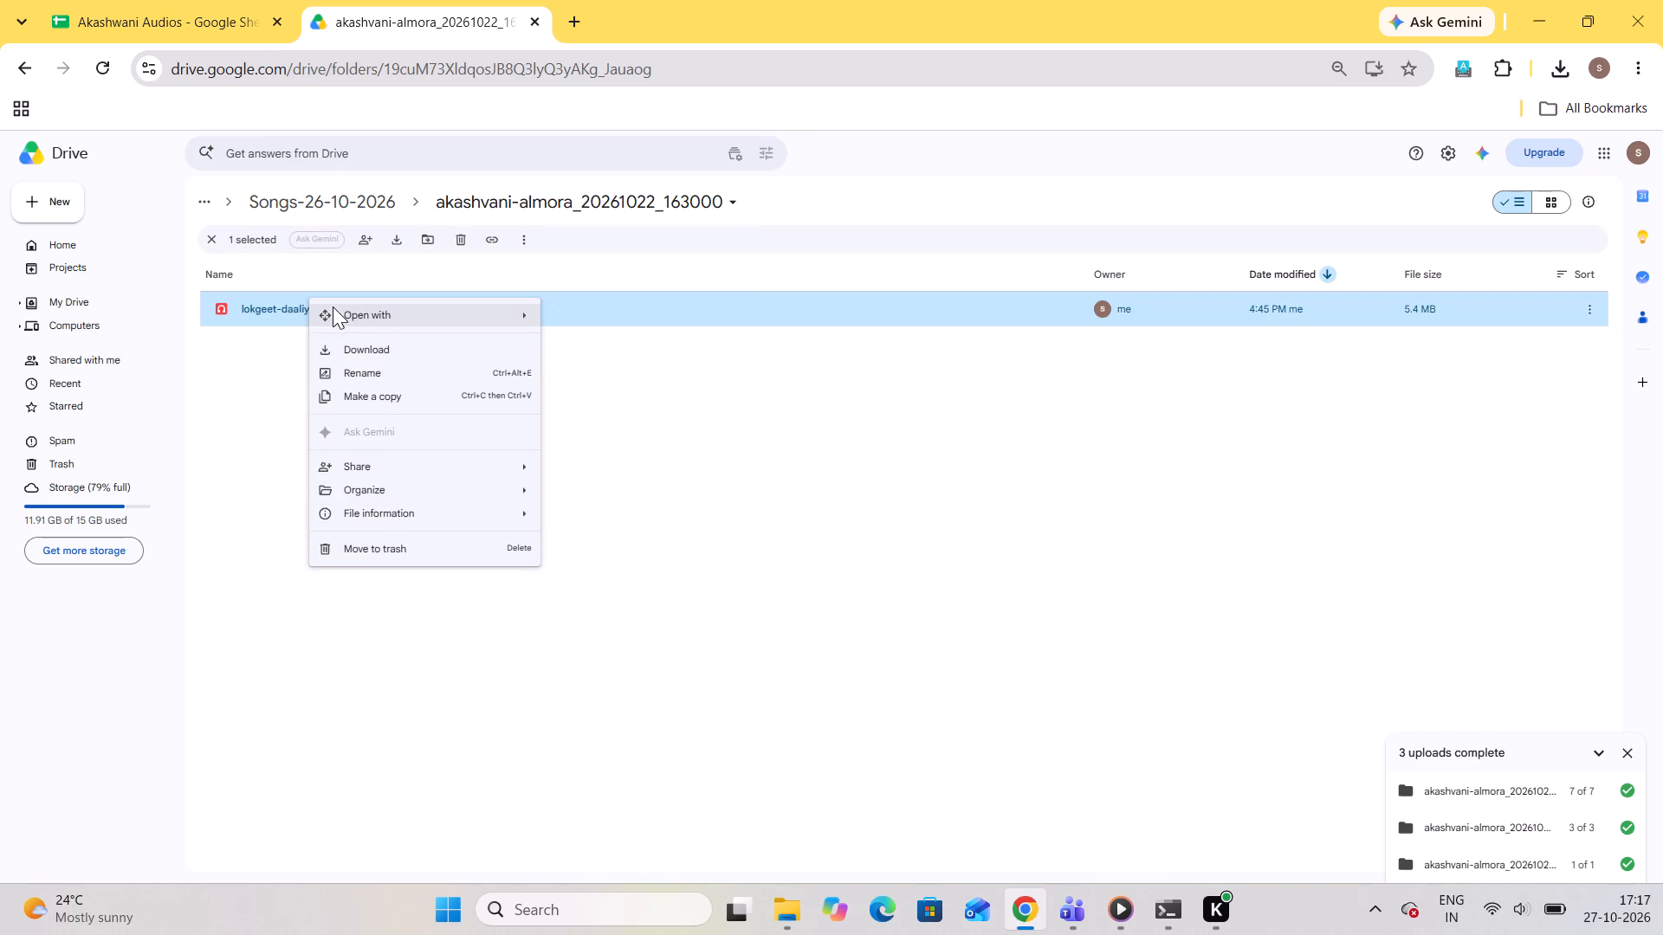
pyautogui.click(353, 377)
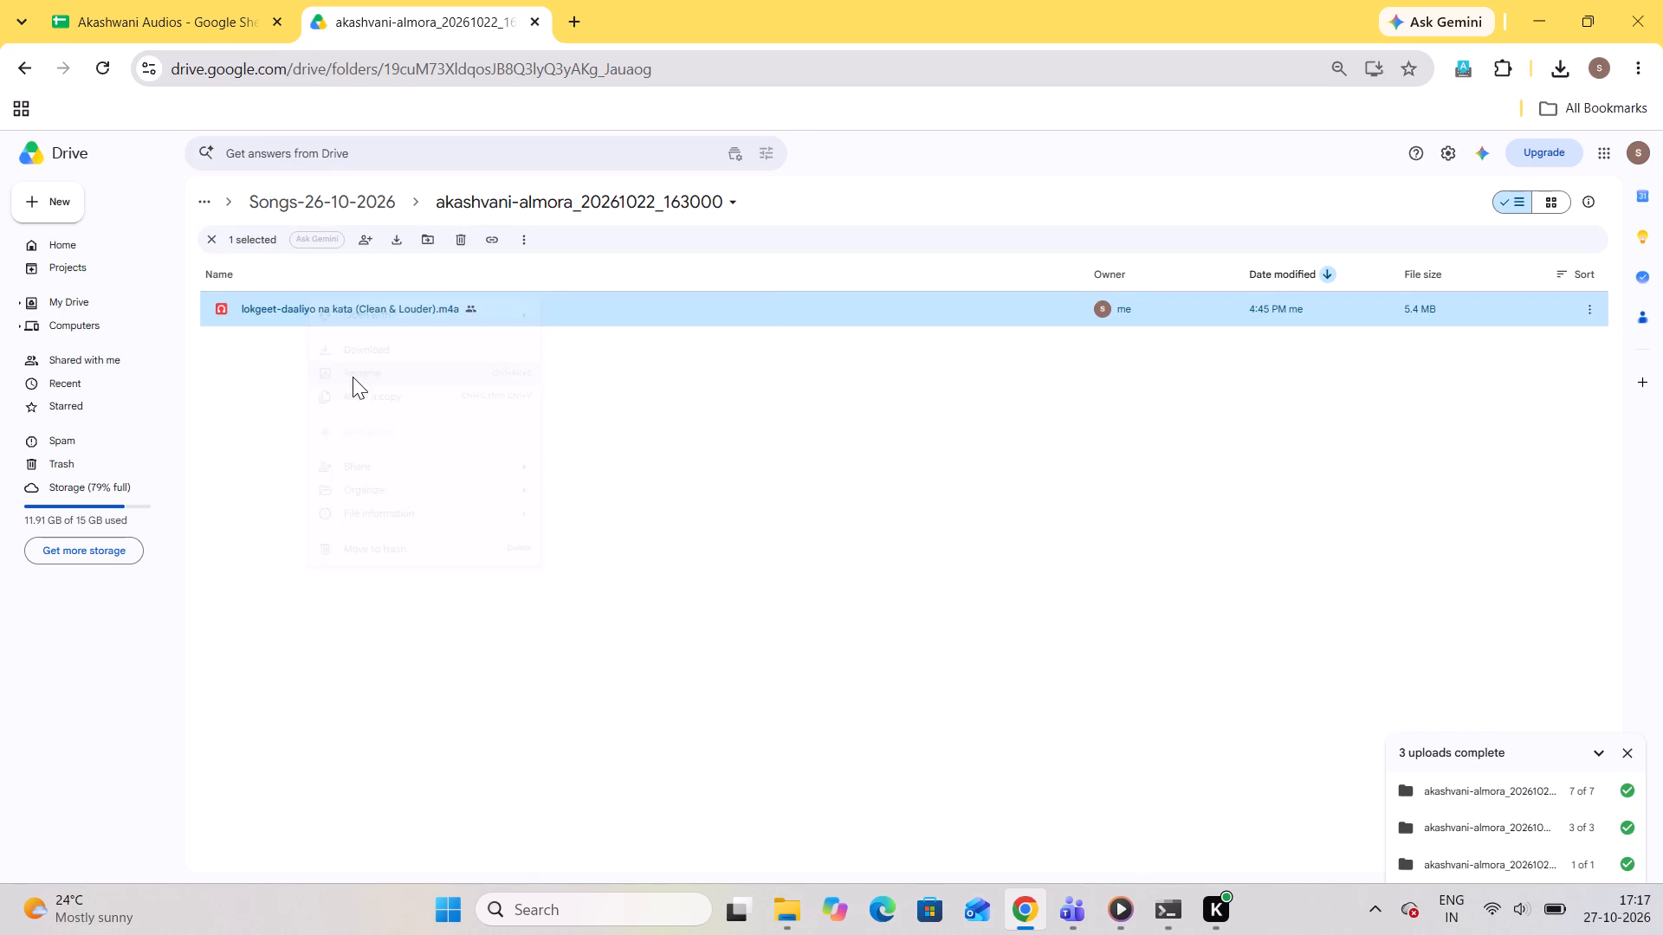
pyautogui.click(836, 500)
pyautogui.tripleClick(836, 501)
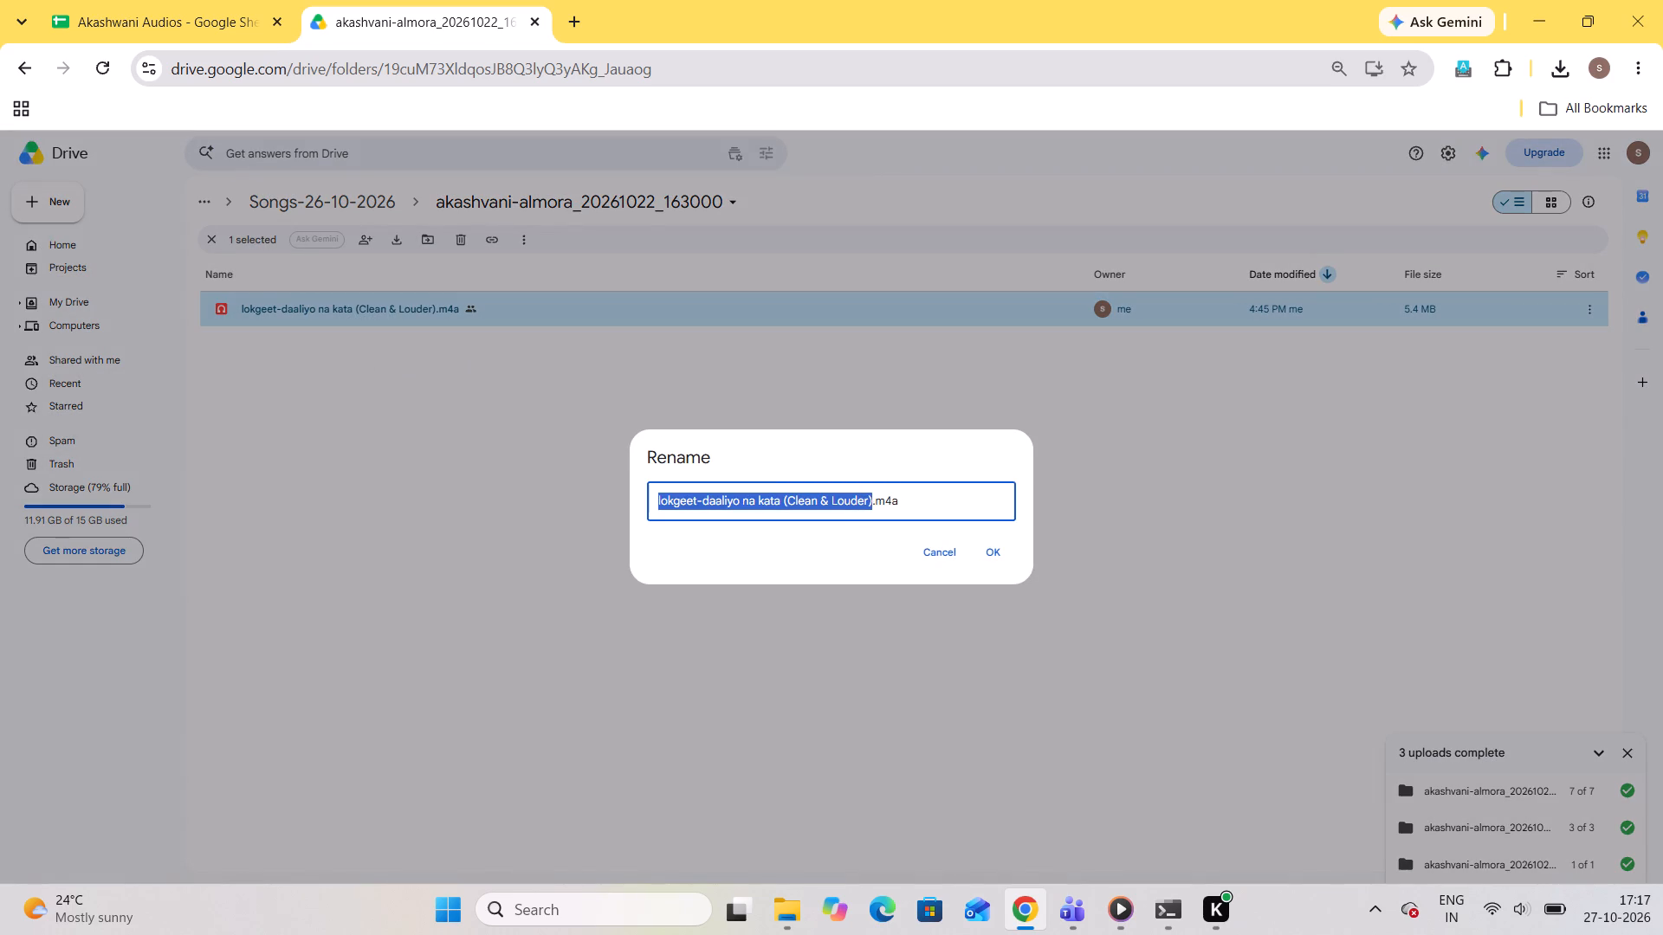
pyautogui.hotkey('ctrl', 'a')
pyautogui.hotkey('ctrl', 'c')
pyautogui.click(159, 7)
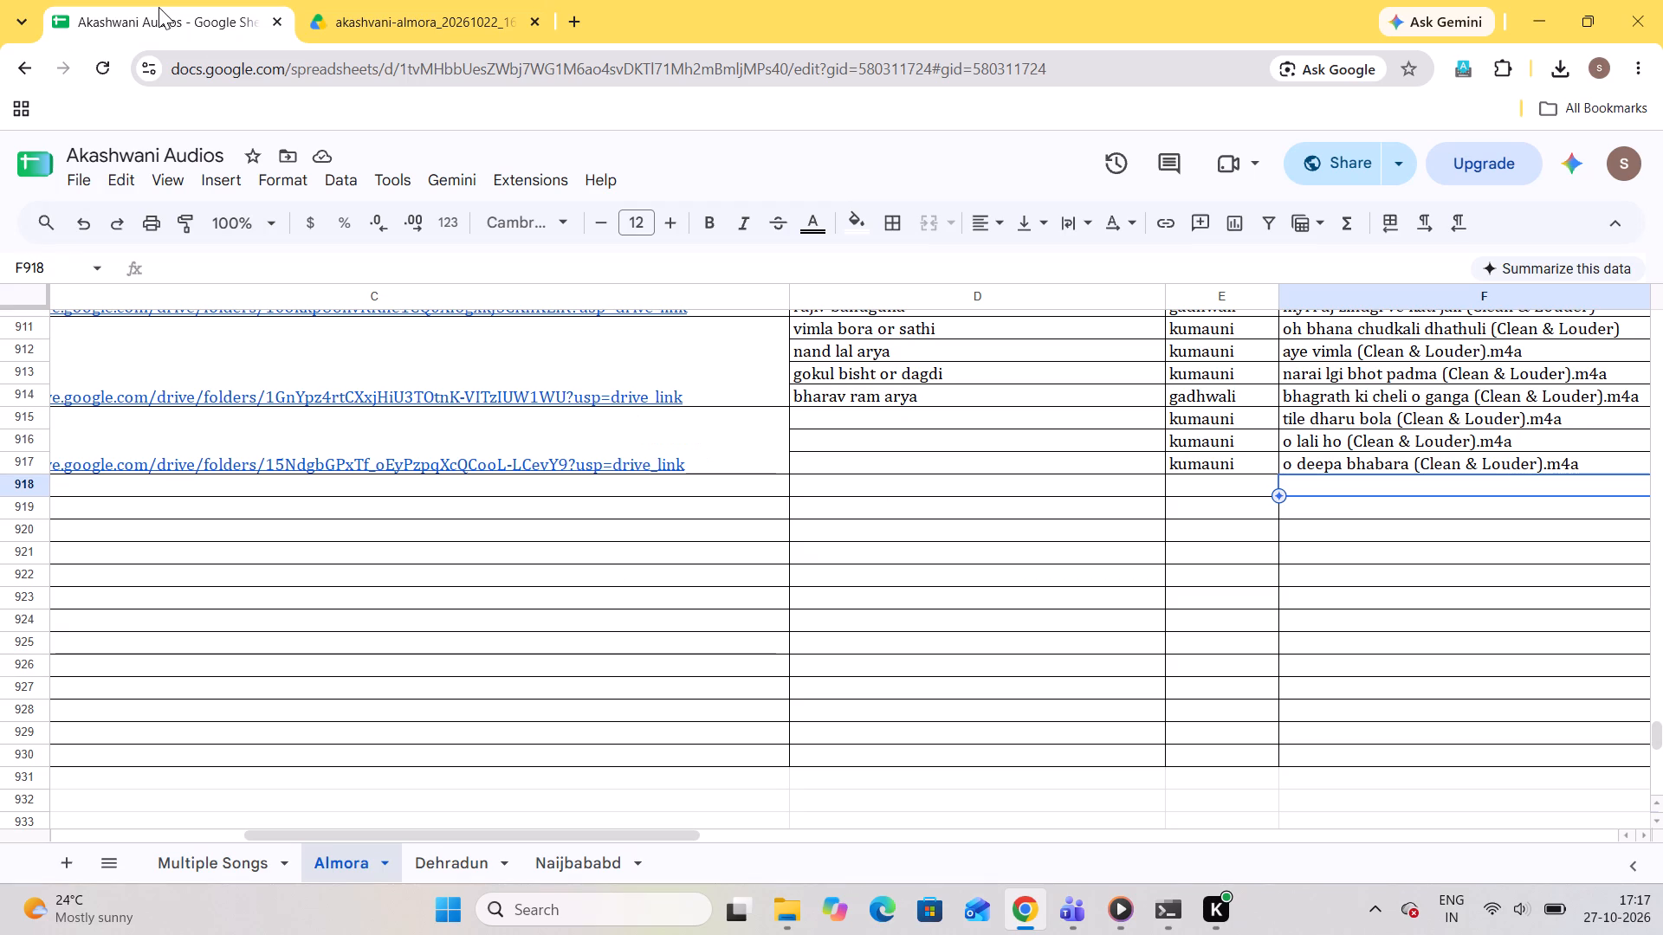
pyautogui.click(1347, 489)
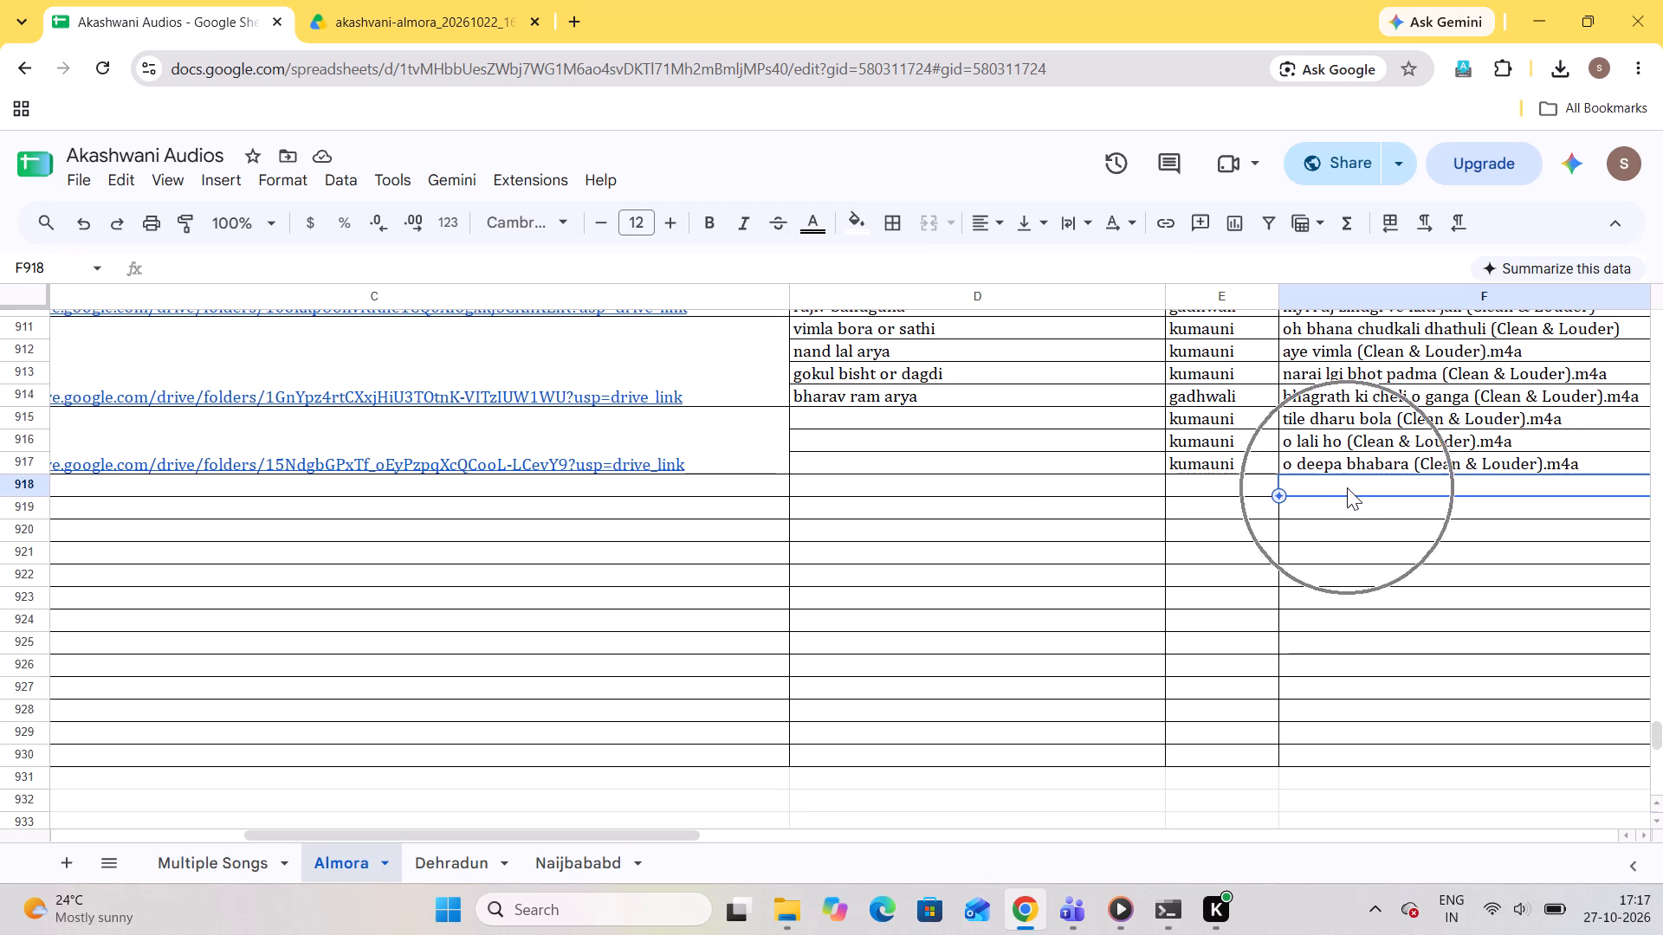
pyautogui.click(1347, 487)
pyautogui.hotkey('ctrl', 'v')
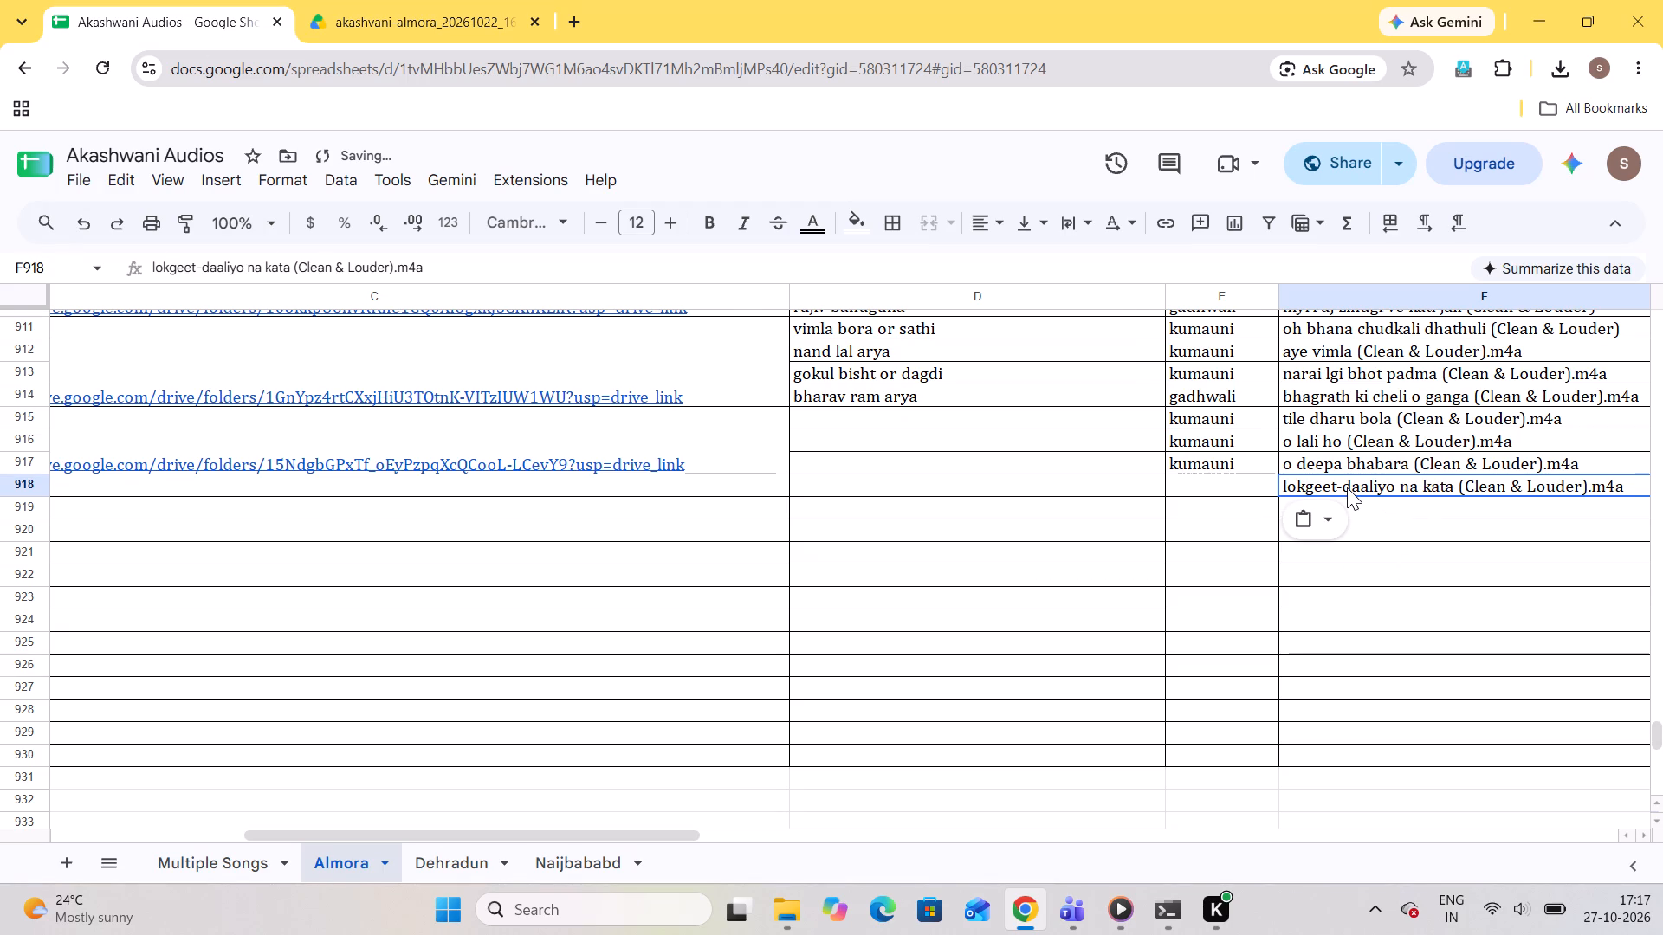
# Remove the "lokgeet-" prefix from the song name in cell F918.
pyautogui.hscroll(-2, 1347, 487)
pyautogui.tripleClick(1172, 489)
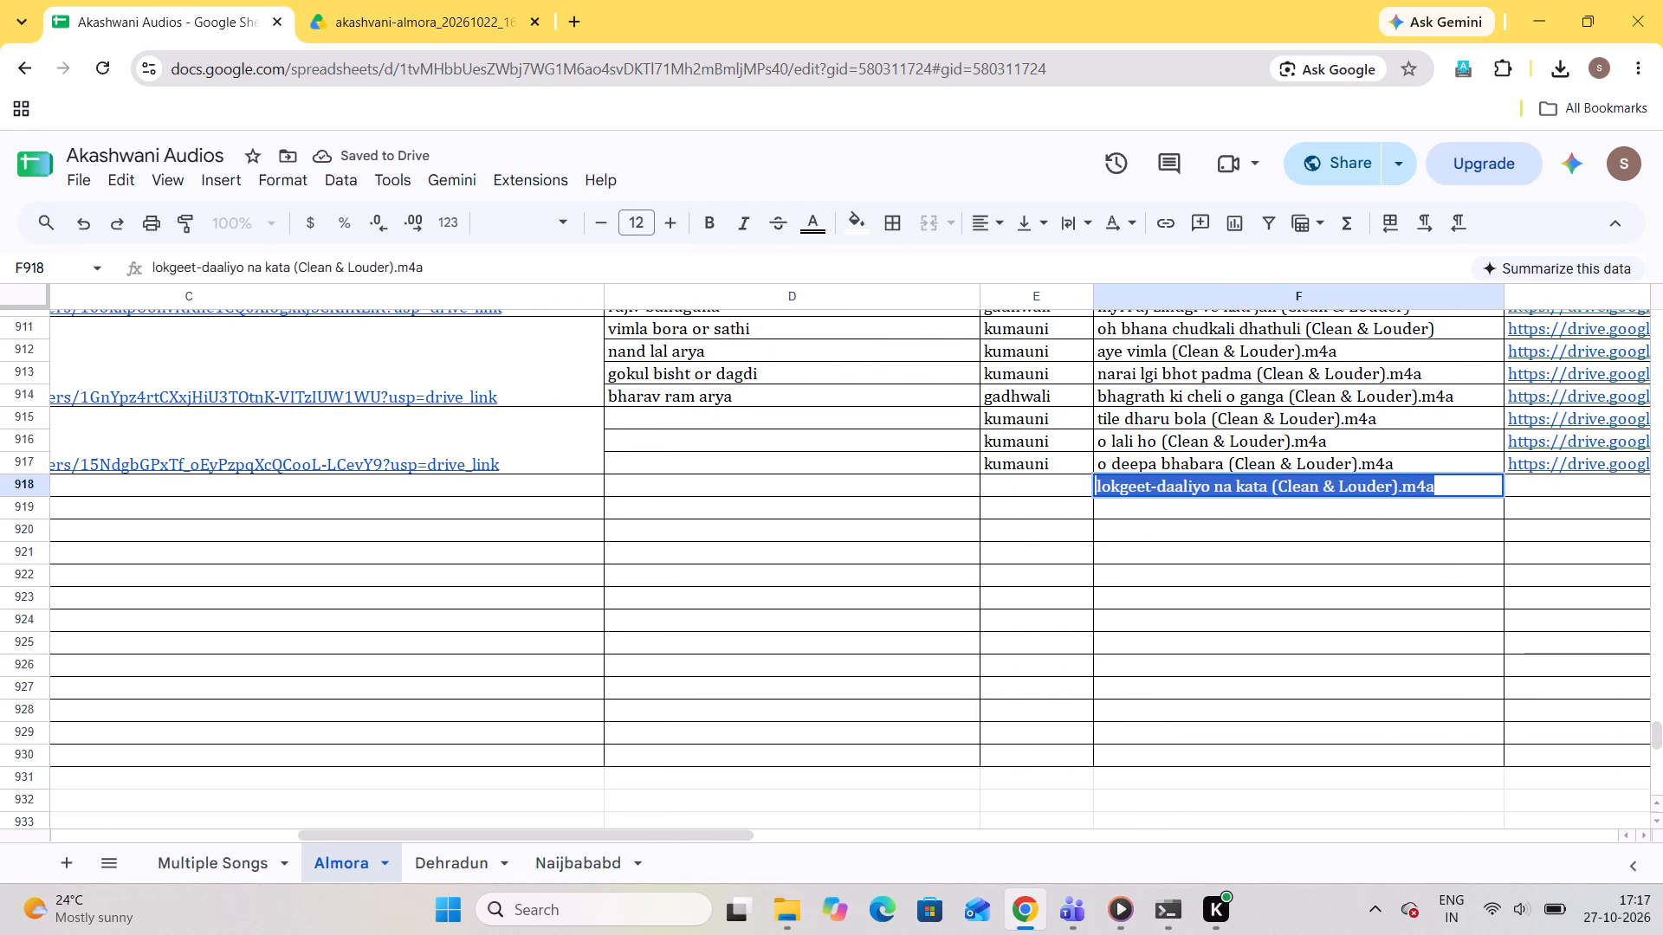
pyautogui.click(1161, 483)
pyautogui.moveTo(1161, 483); pyautogui.dragTo(1097, 484)
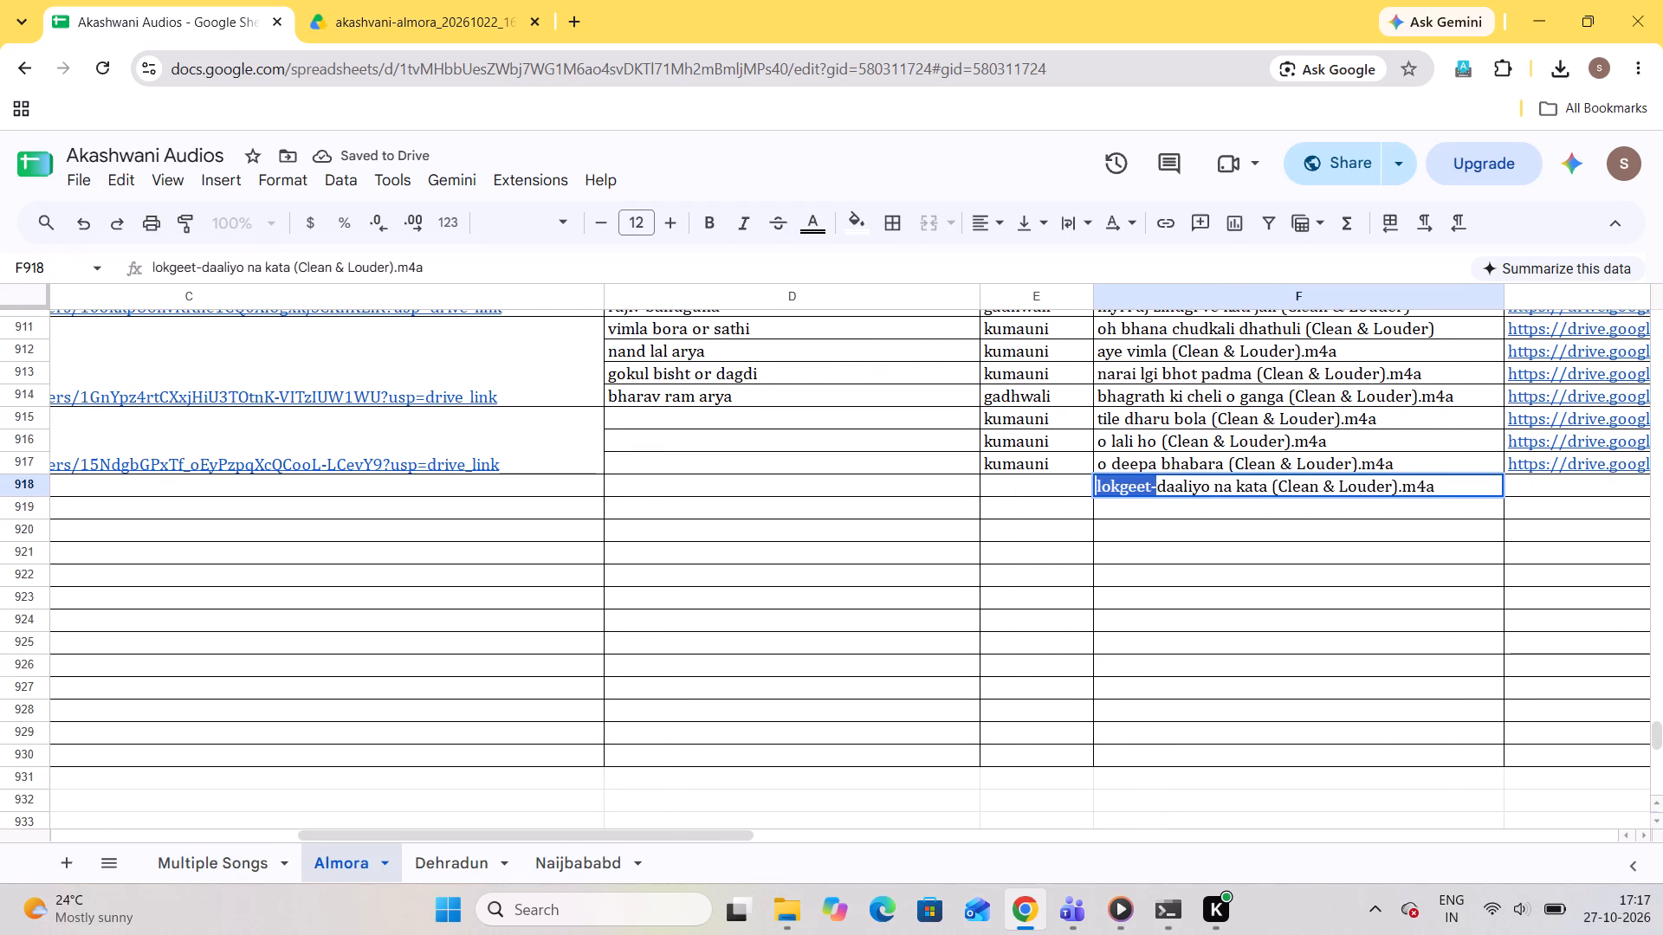
pyautogui.press('BackSpace')
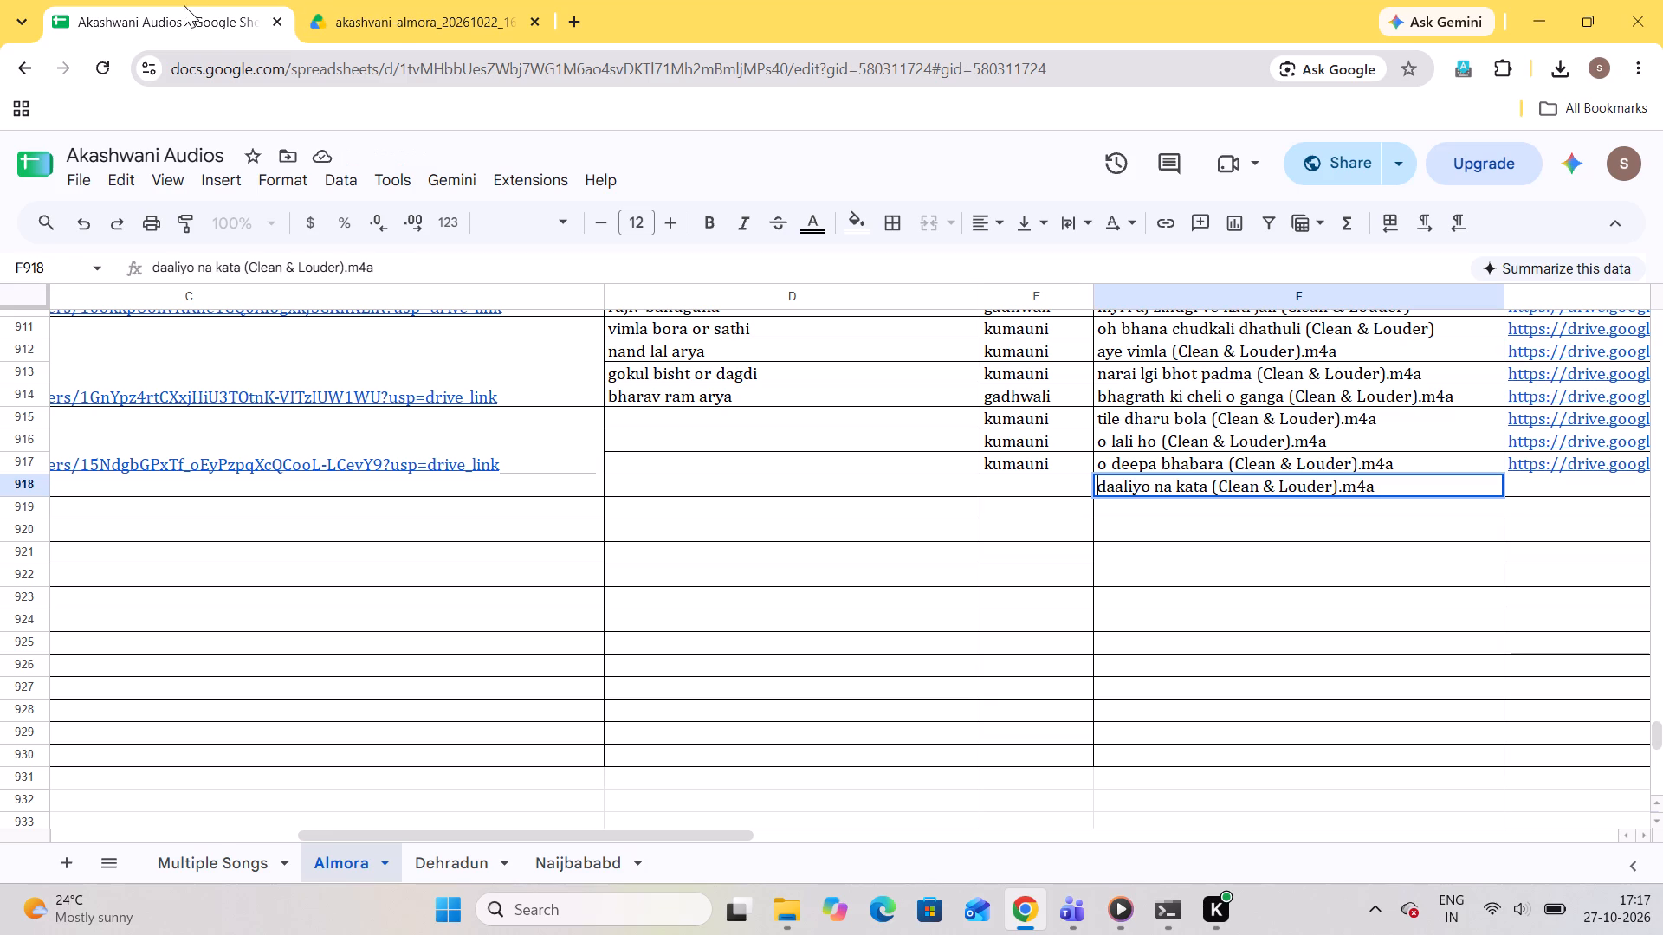
# Back on Drive, dismiss the pending rename of the daaliyo na kata song file without changing its name.
pyautogui.click(382, 12)
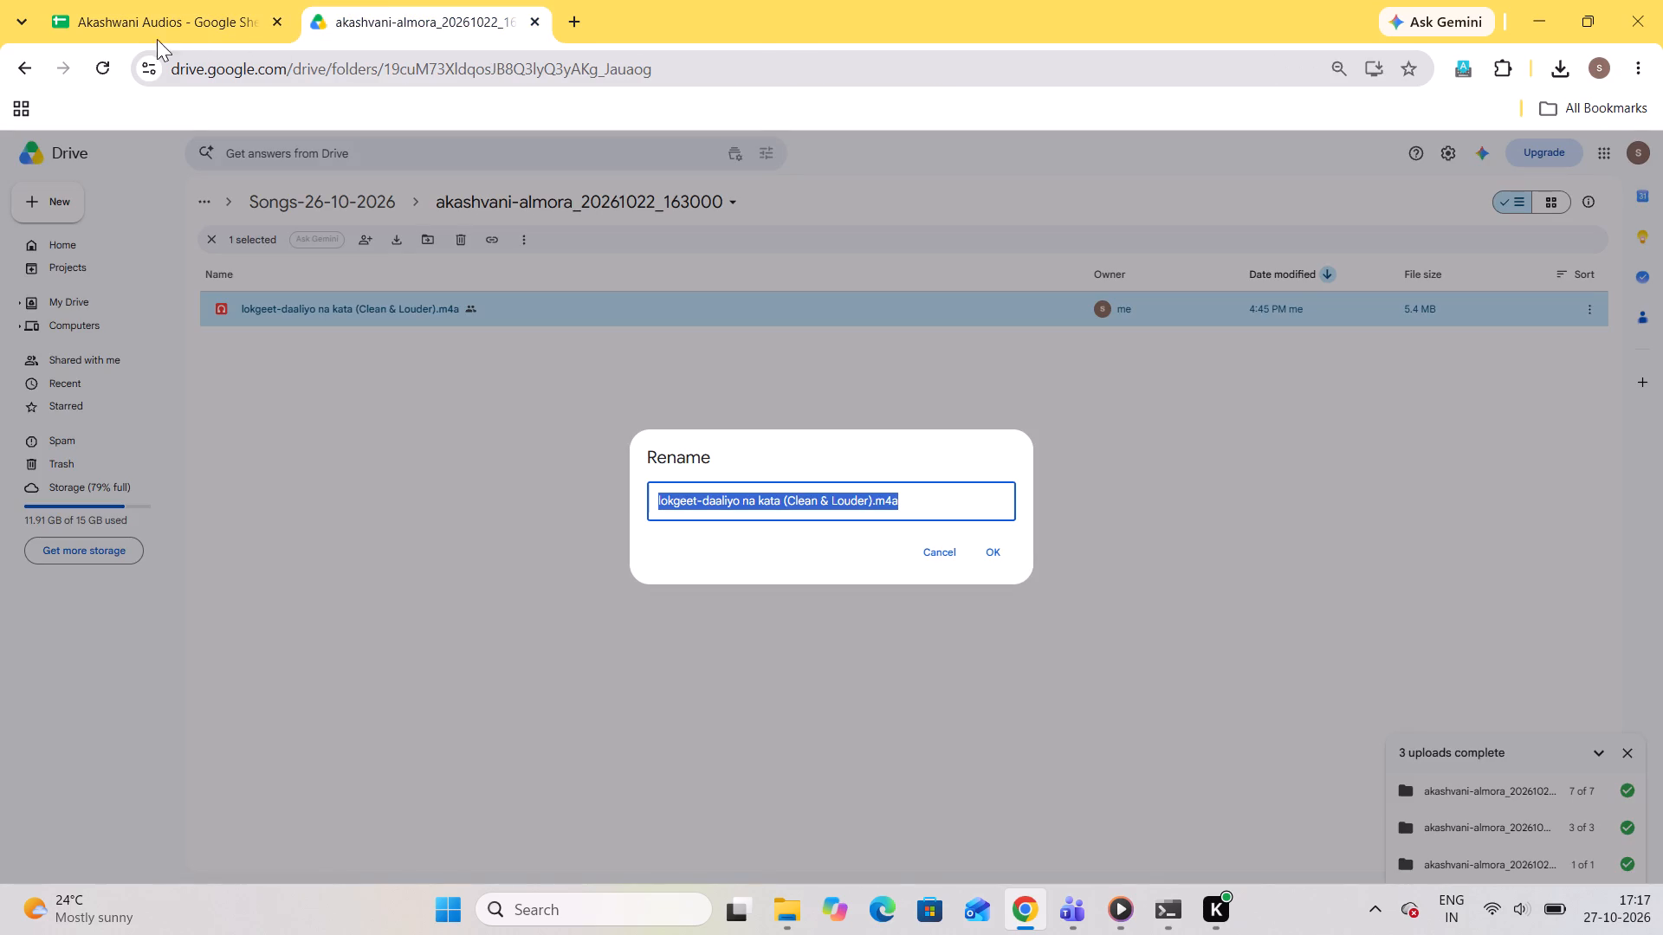
pyautogui.click(159, 23)
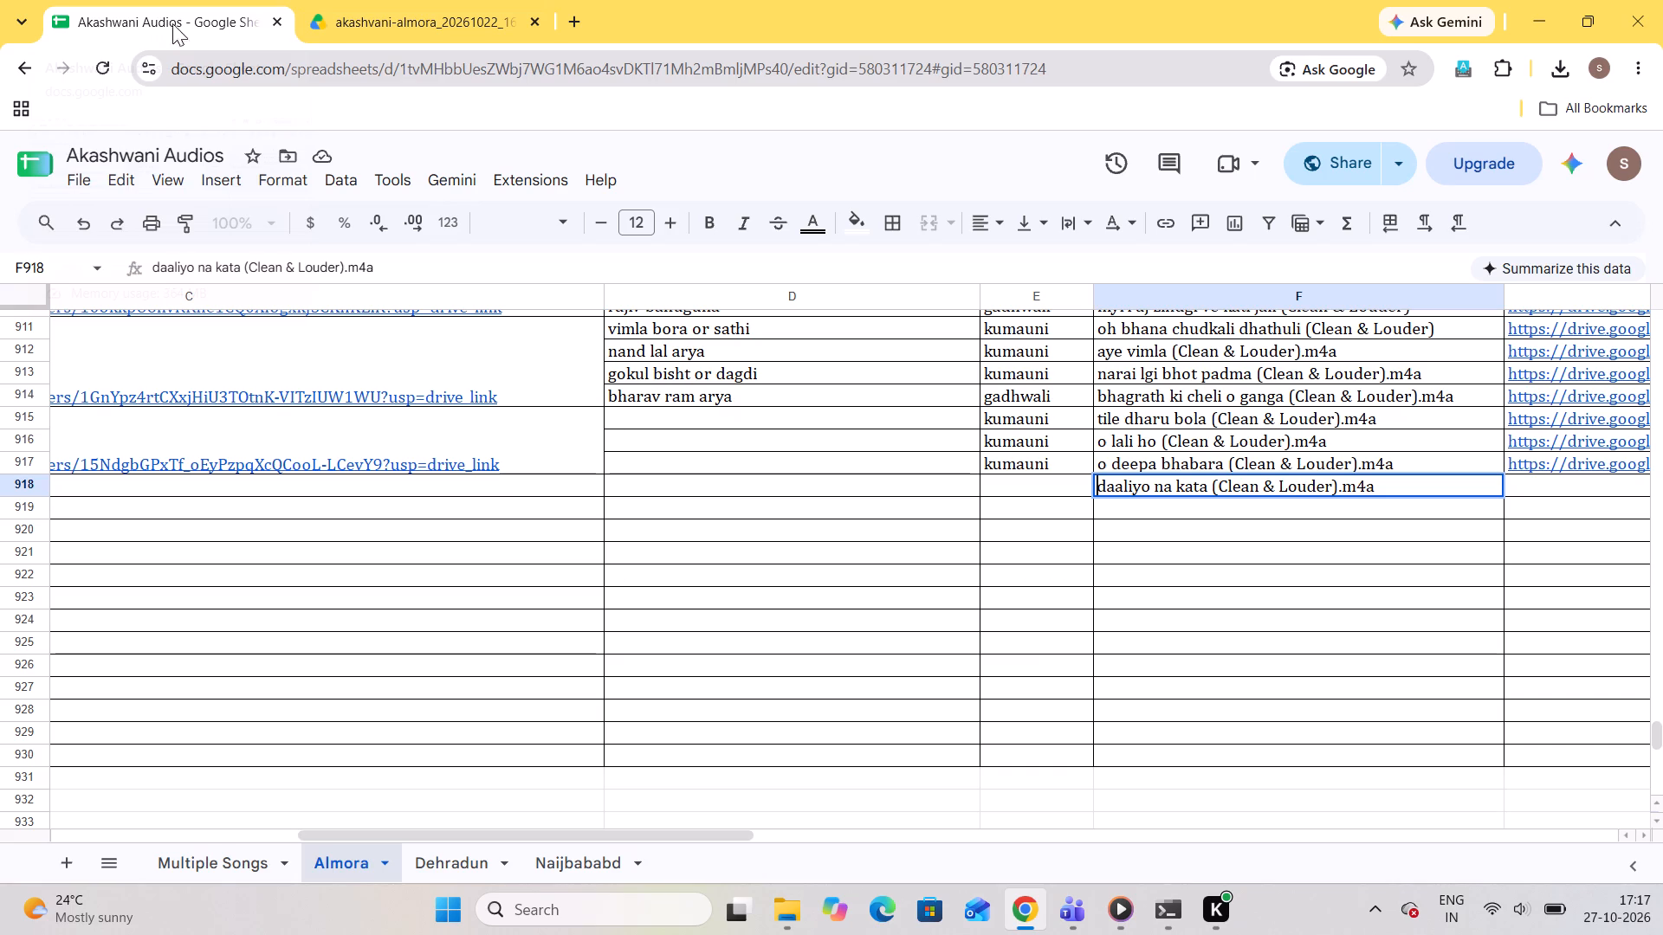
pyautogui.click(400, 15)
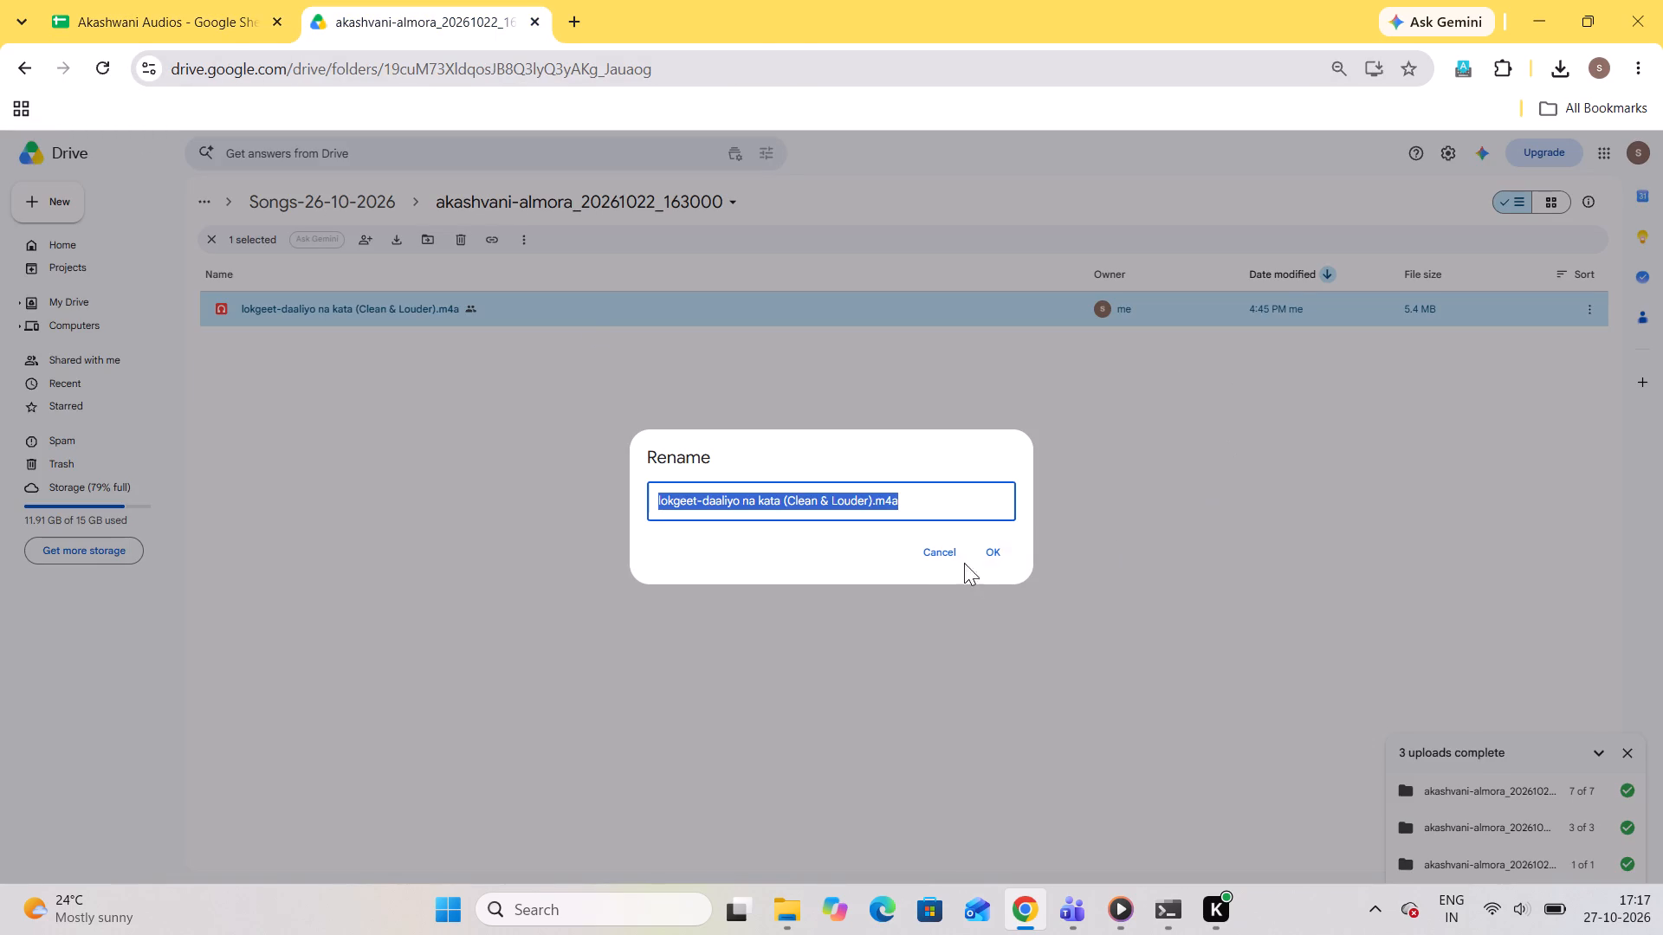
pyautogui.click(944, 549)
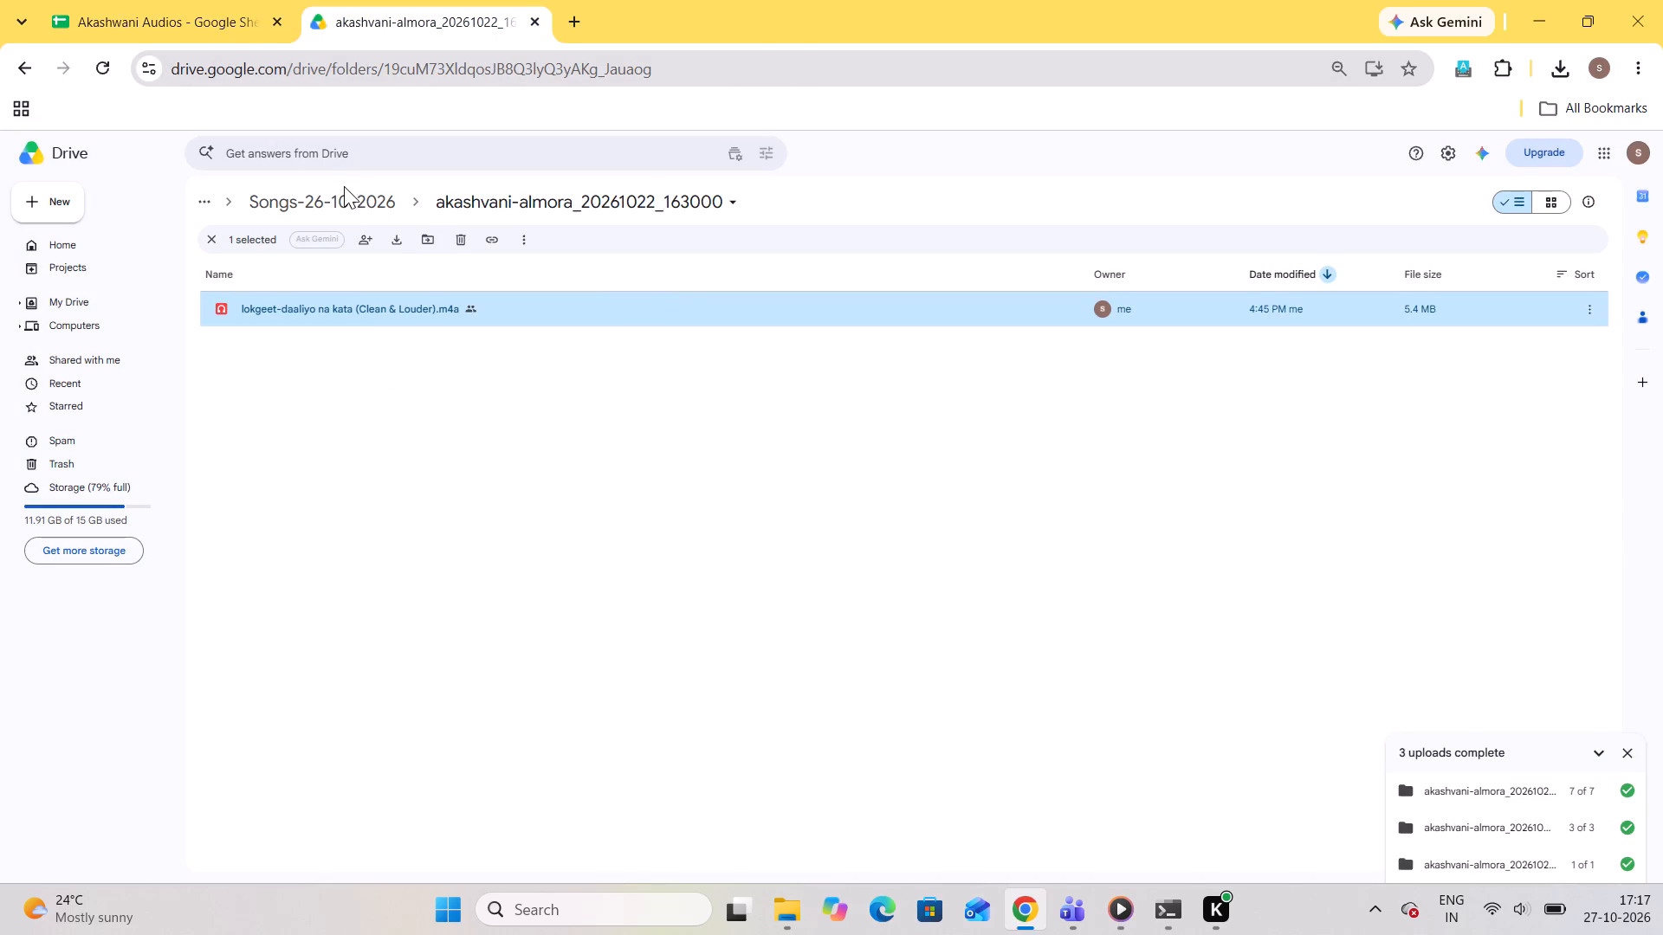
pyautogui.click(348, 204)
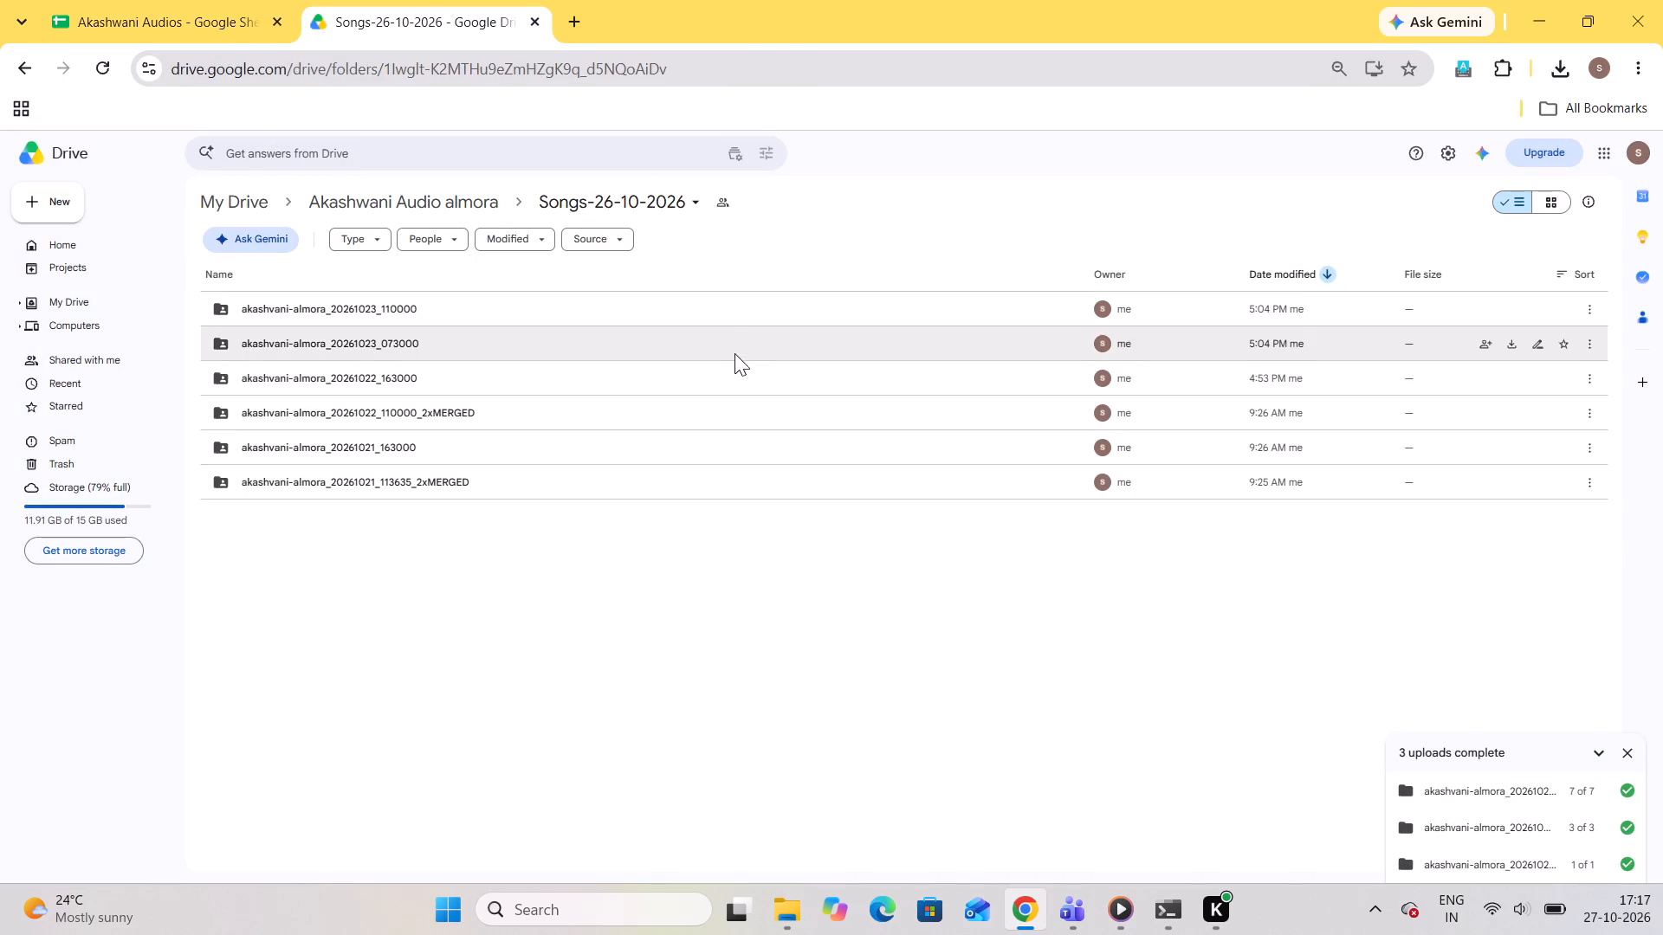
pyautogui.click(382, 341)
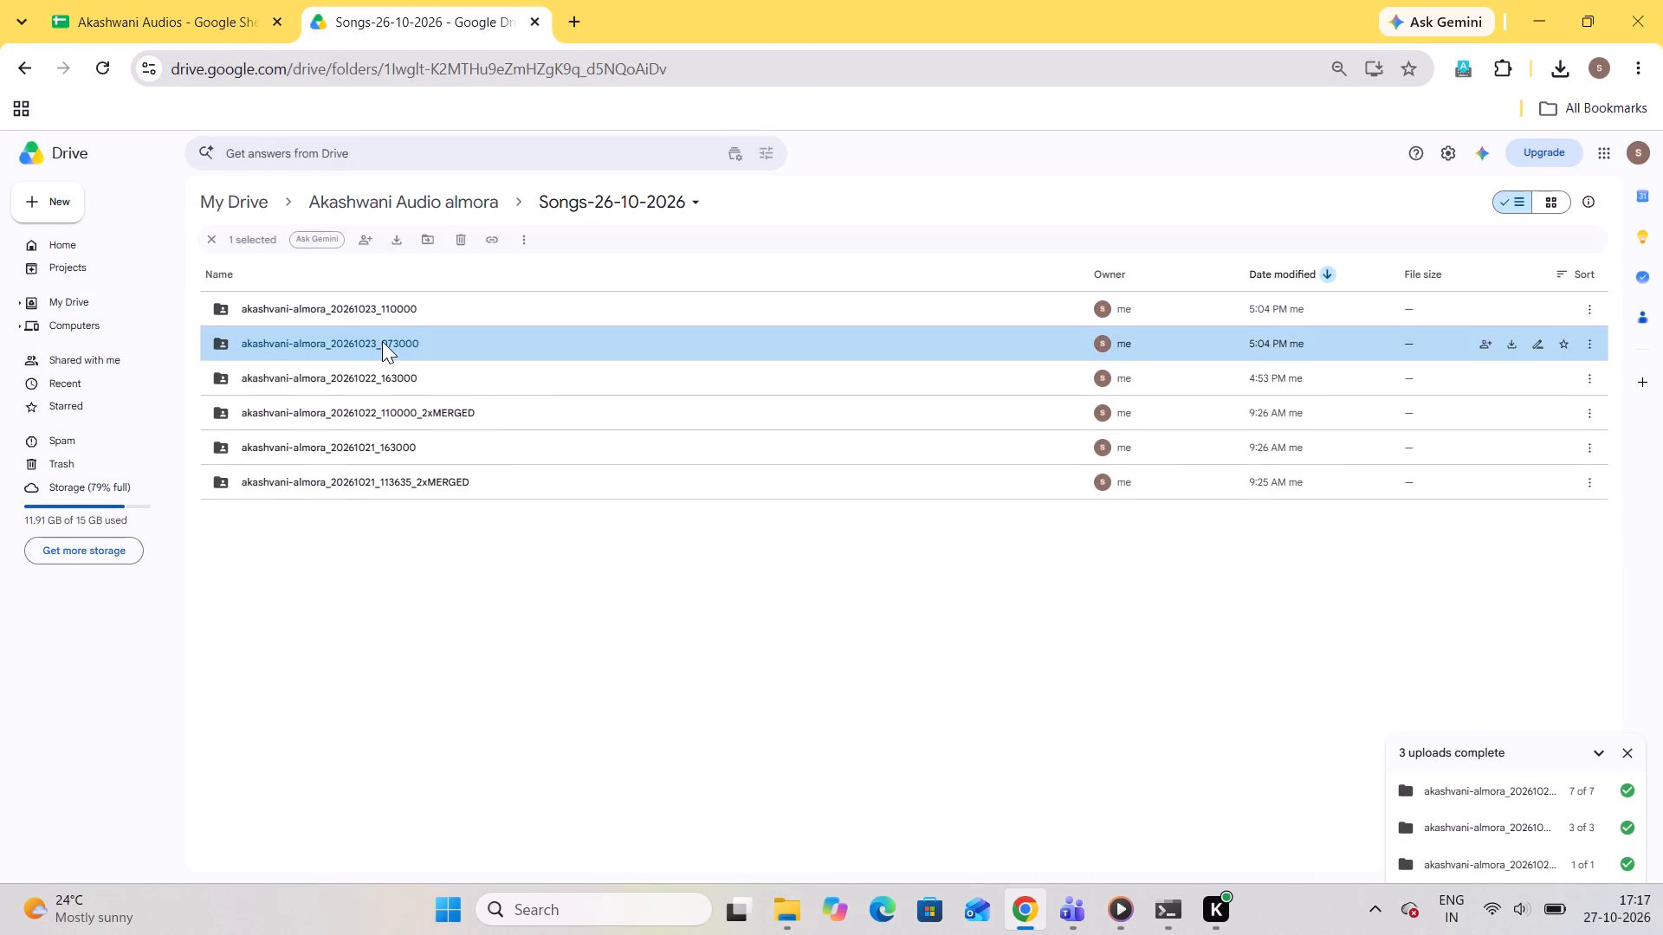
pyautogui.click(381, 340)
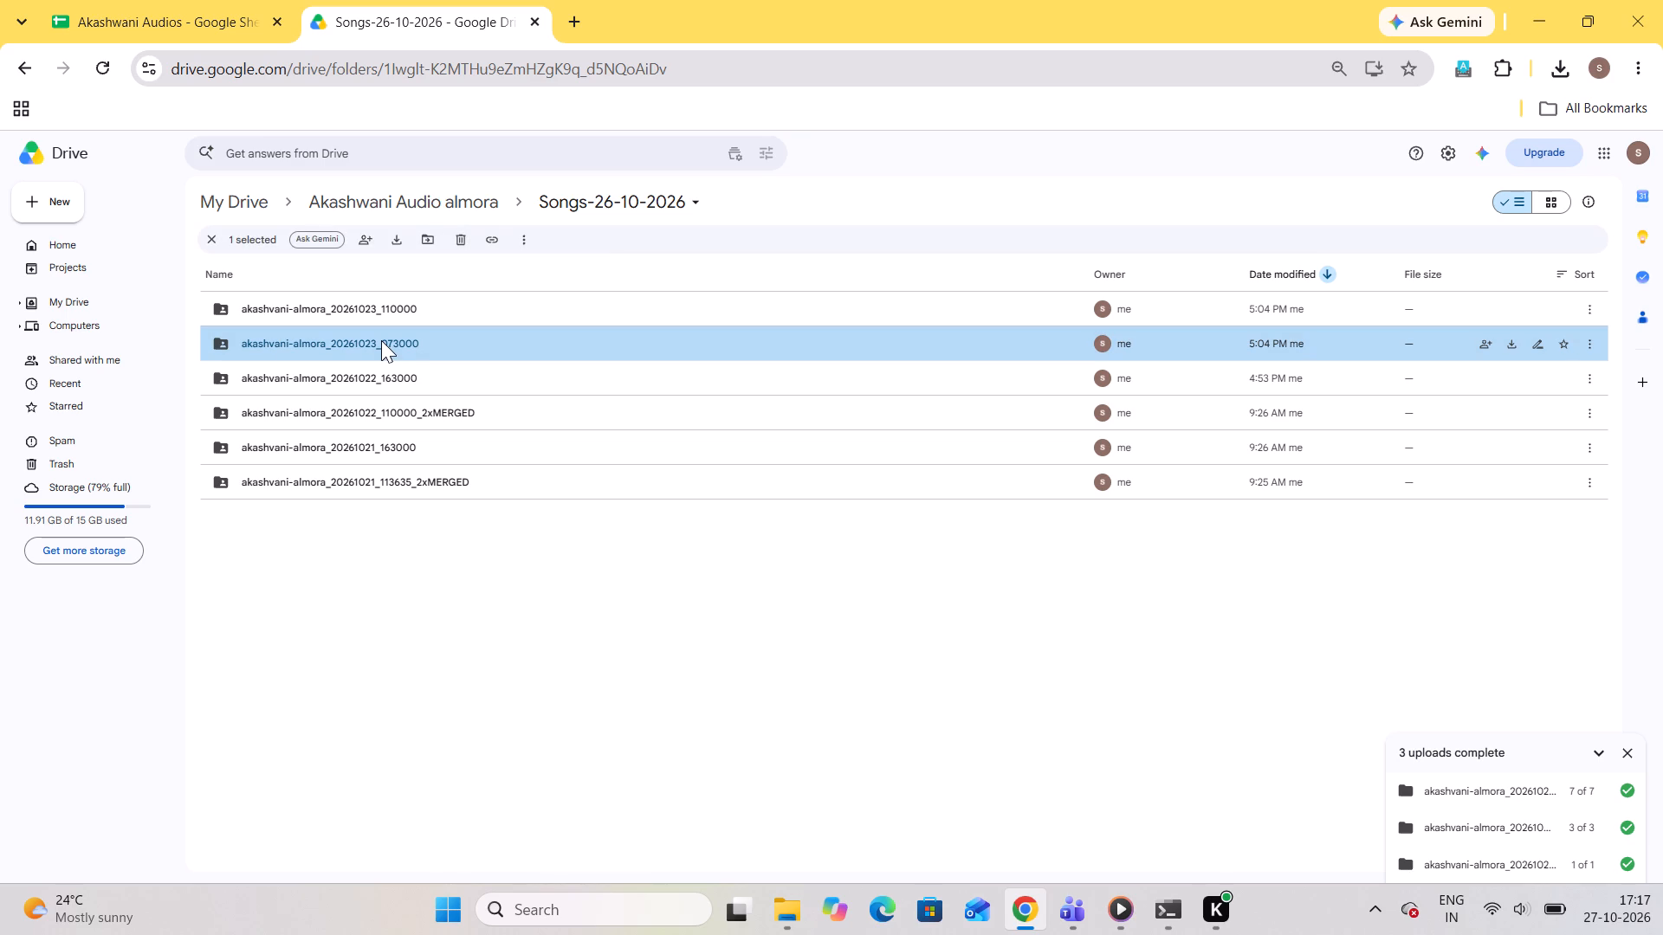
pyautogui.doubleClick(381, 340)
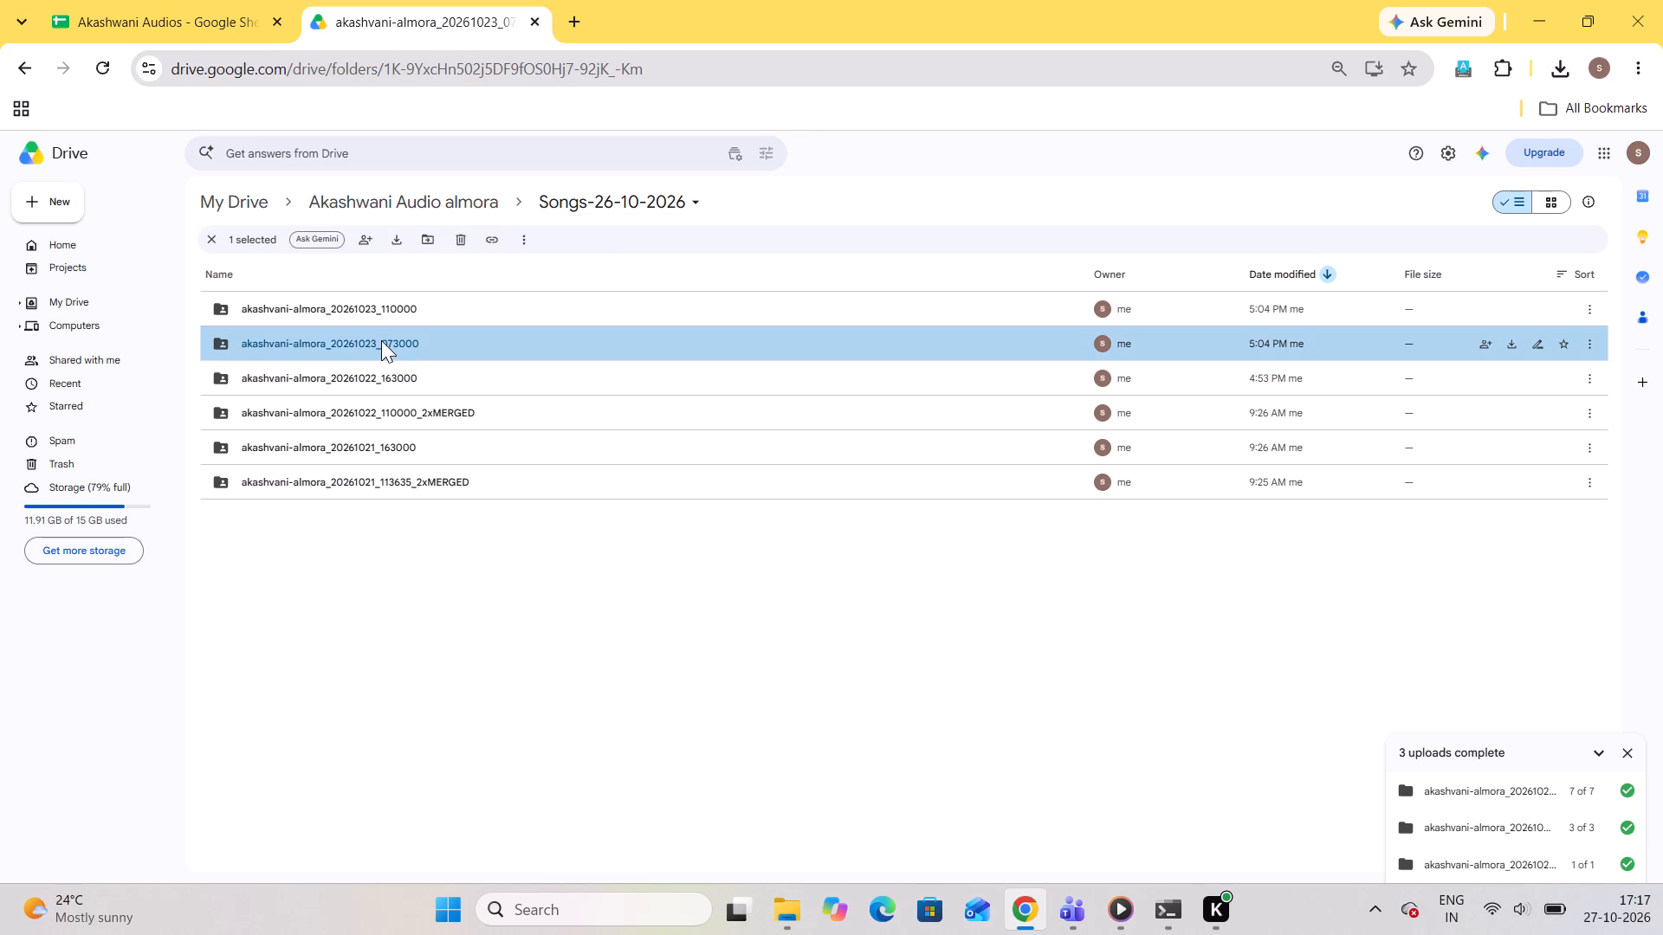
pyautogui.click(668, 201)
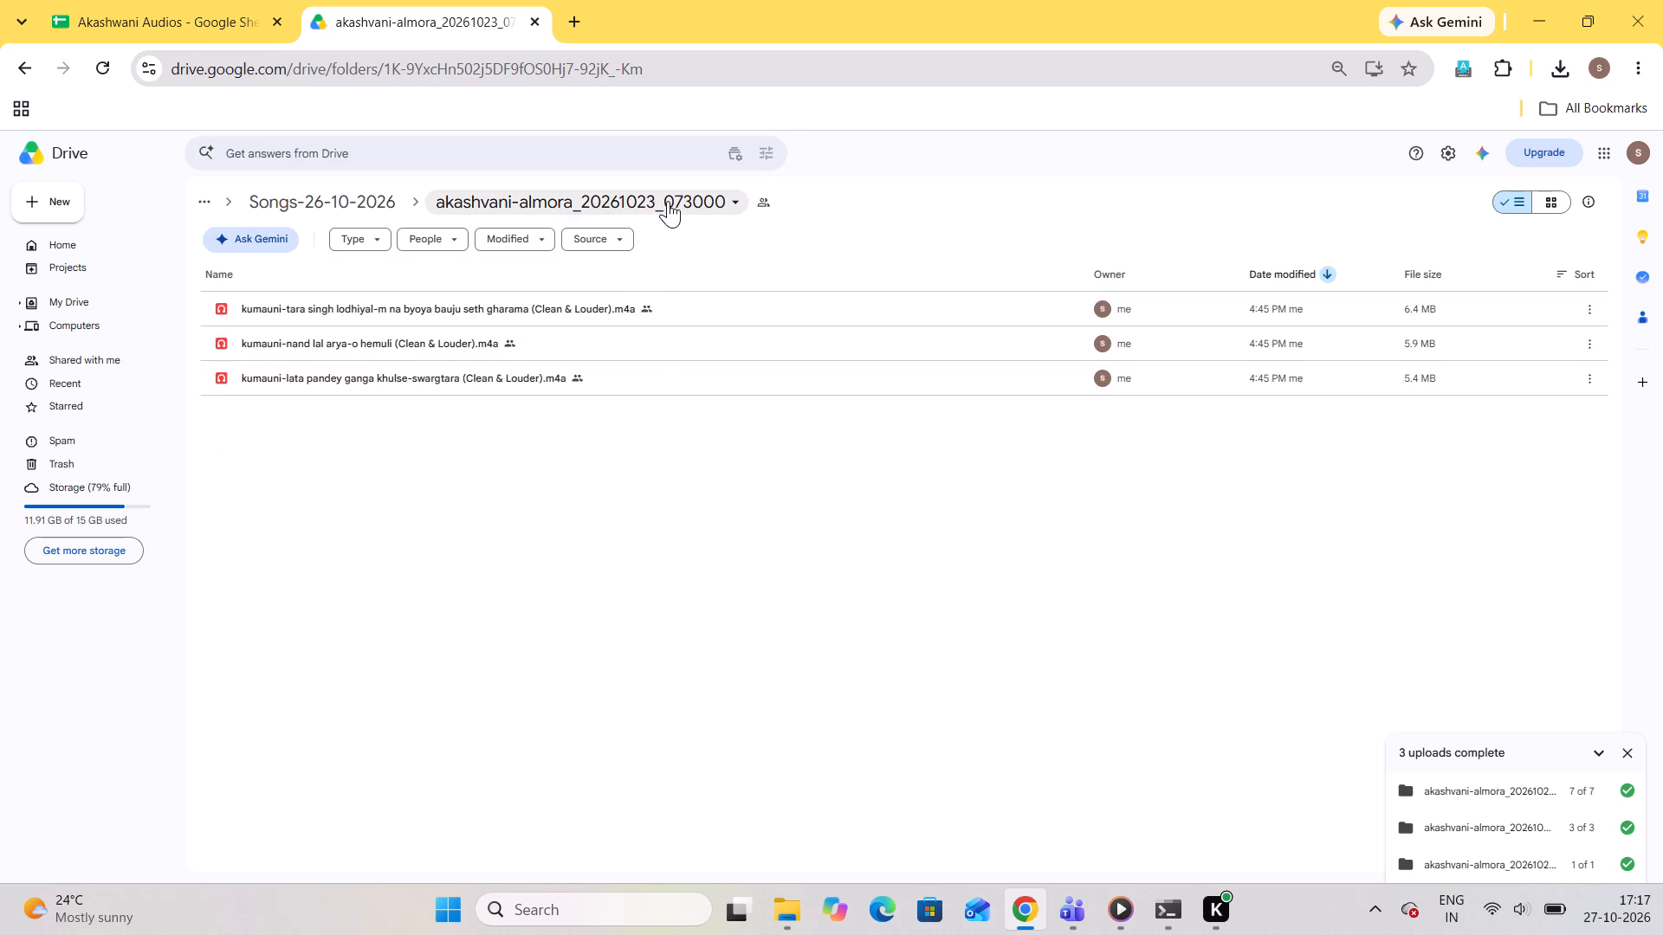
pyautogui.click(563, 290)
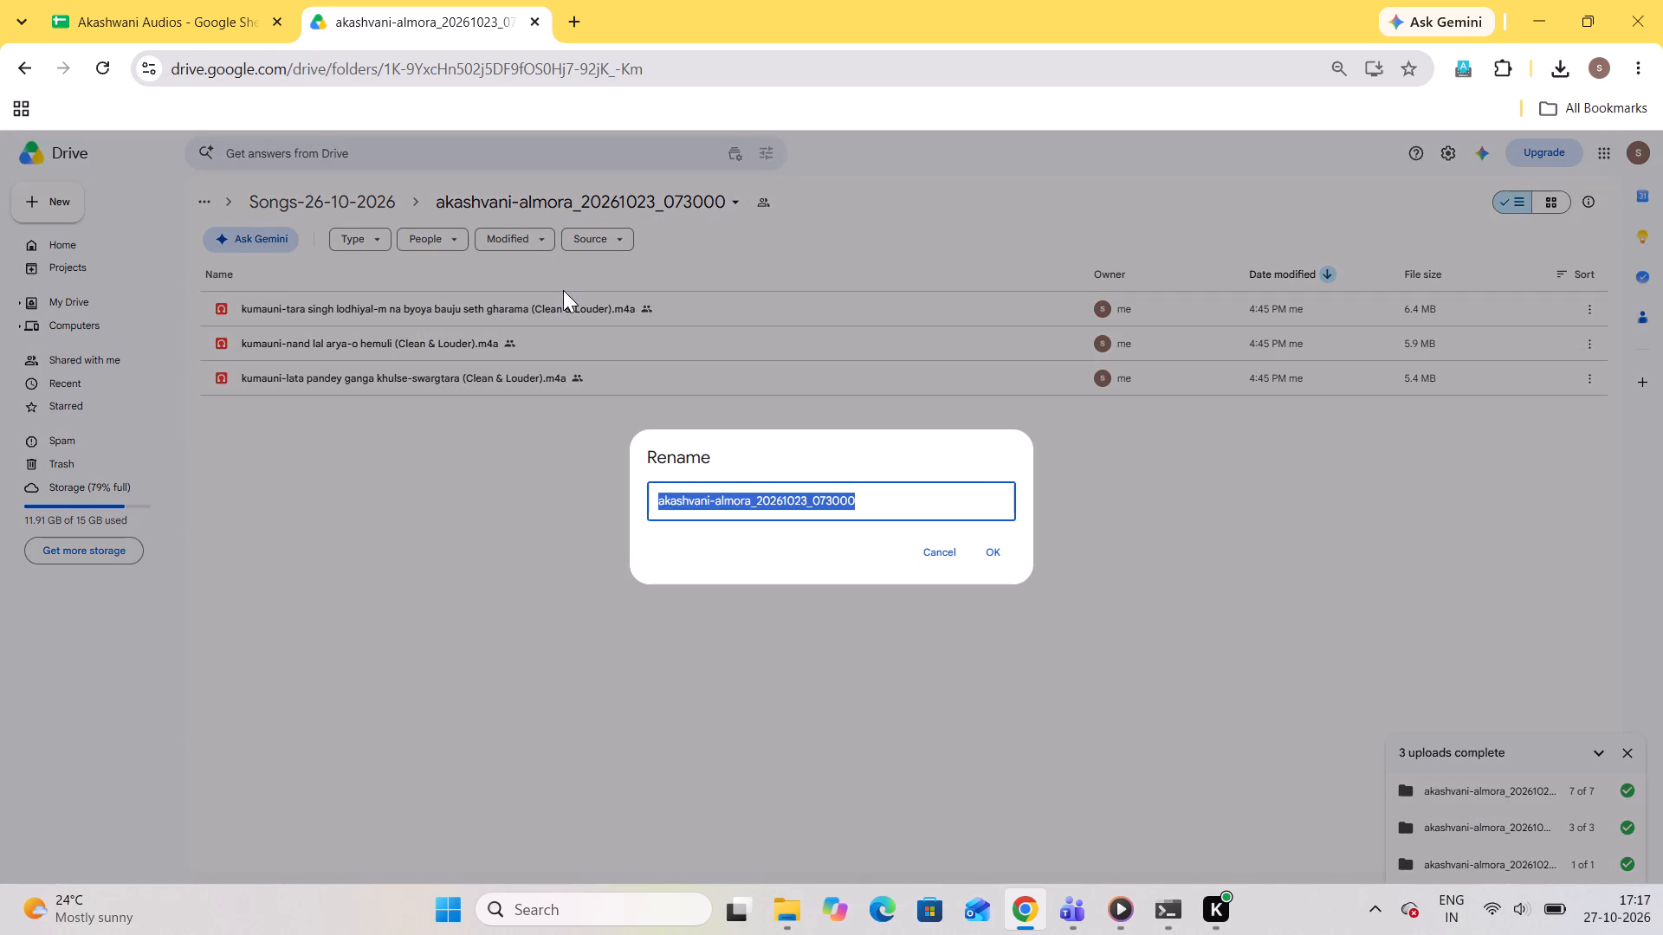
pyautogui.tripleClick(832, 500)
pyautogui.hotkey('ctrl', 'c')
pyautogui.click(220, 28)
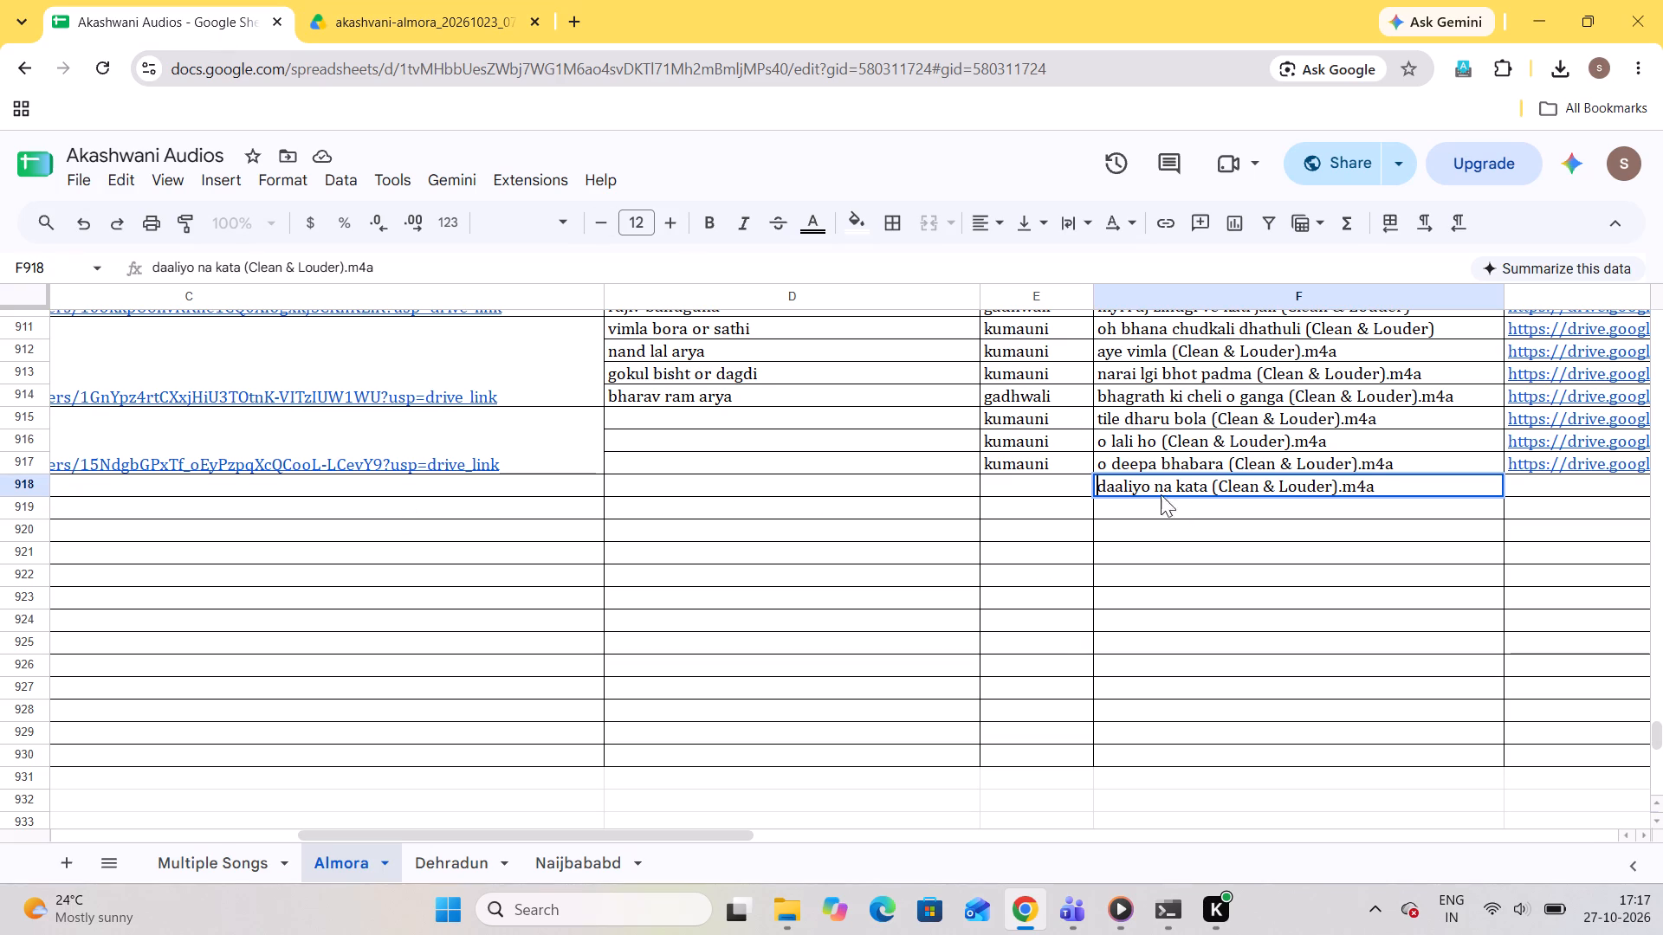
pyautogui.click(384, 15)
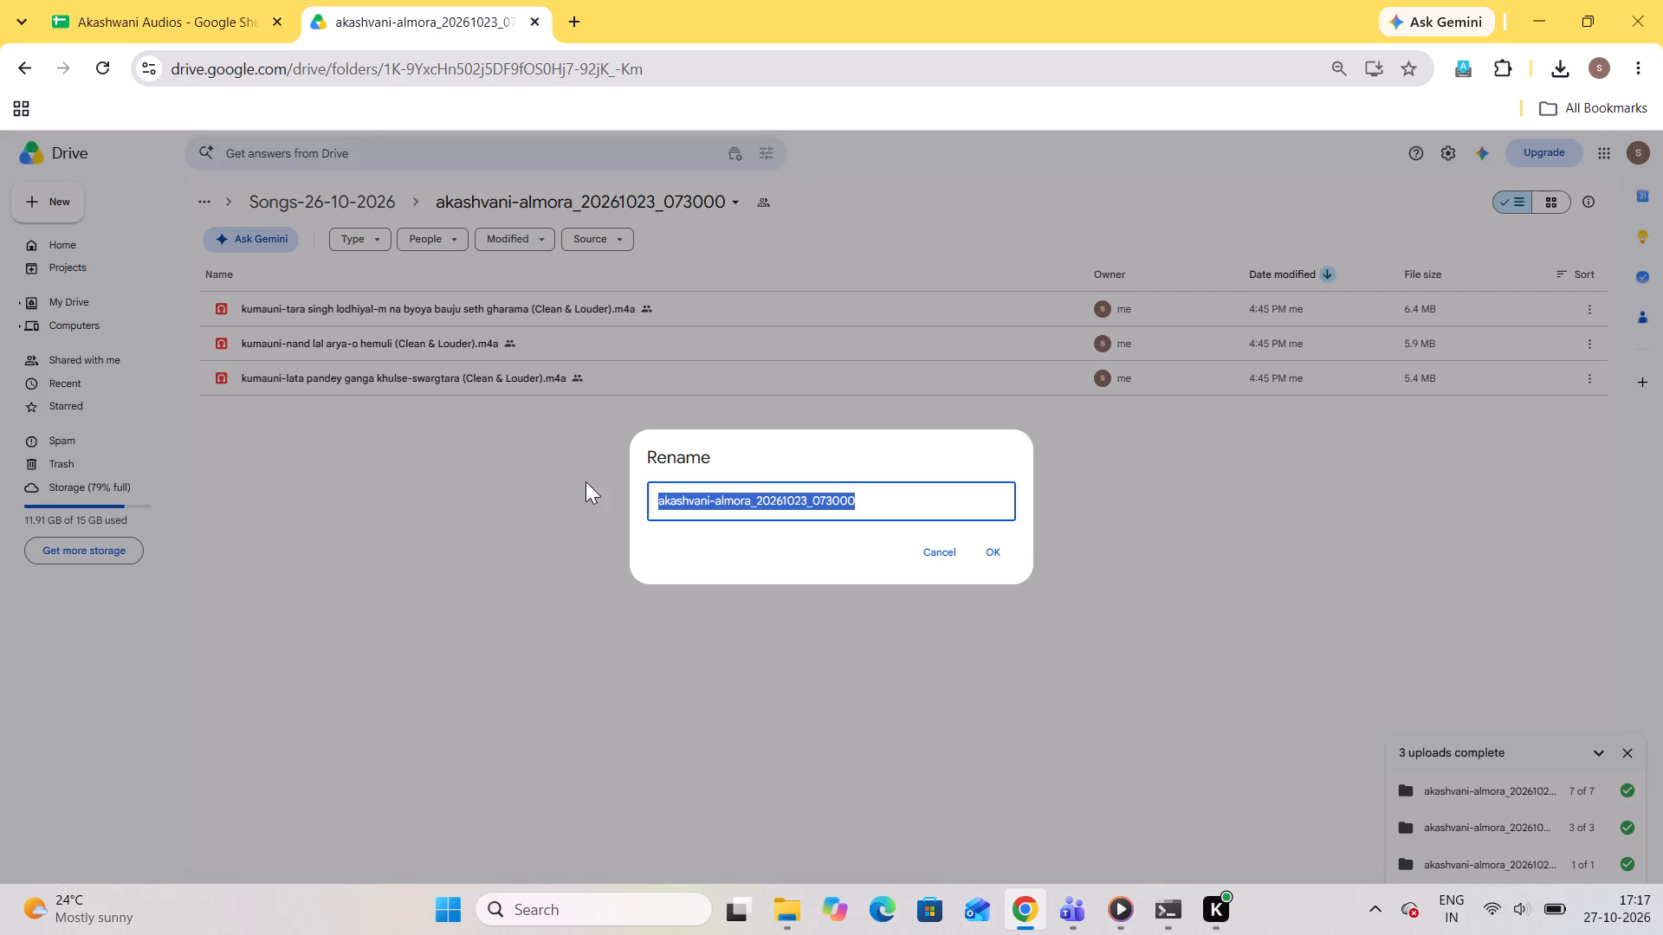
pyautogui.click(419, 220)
# Copy the sharing link of the daaliyo na kata song file, in Drive folder akashvani-almora_20261022_163000, into cell G918 of the Almora sheet.
pyautogui.click(349, 206)
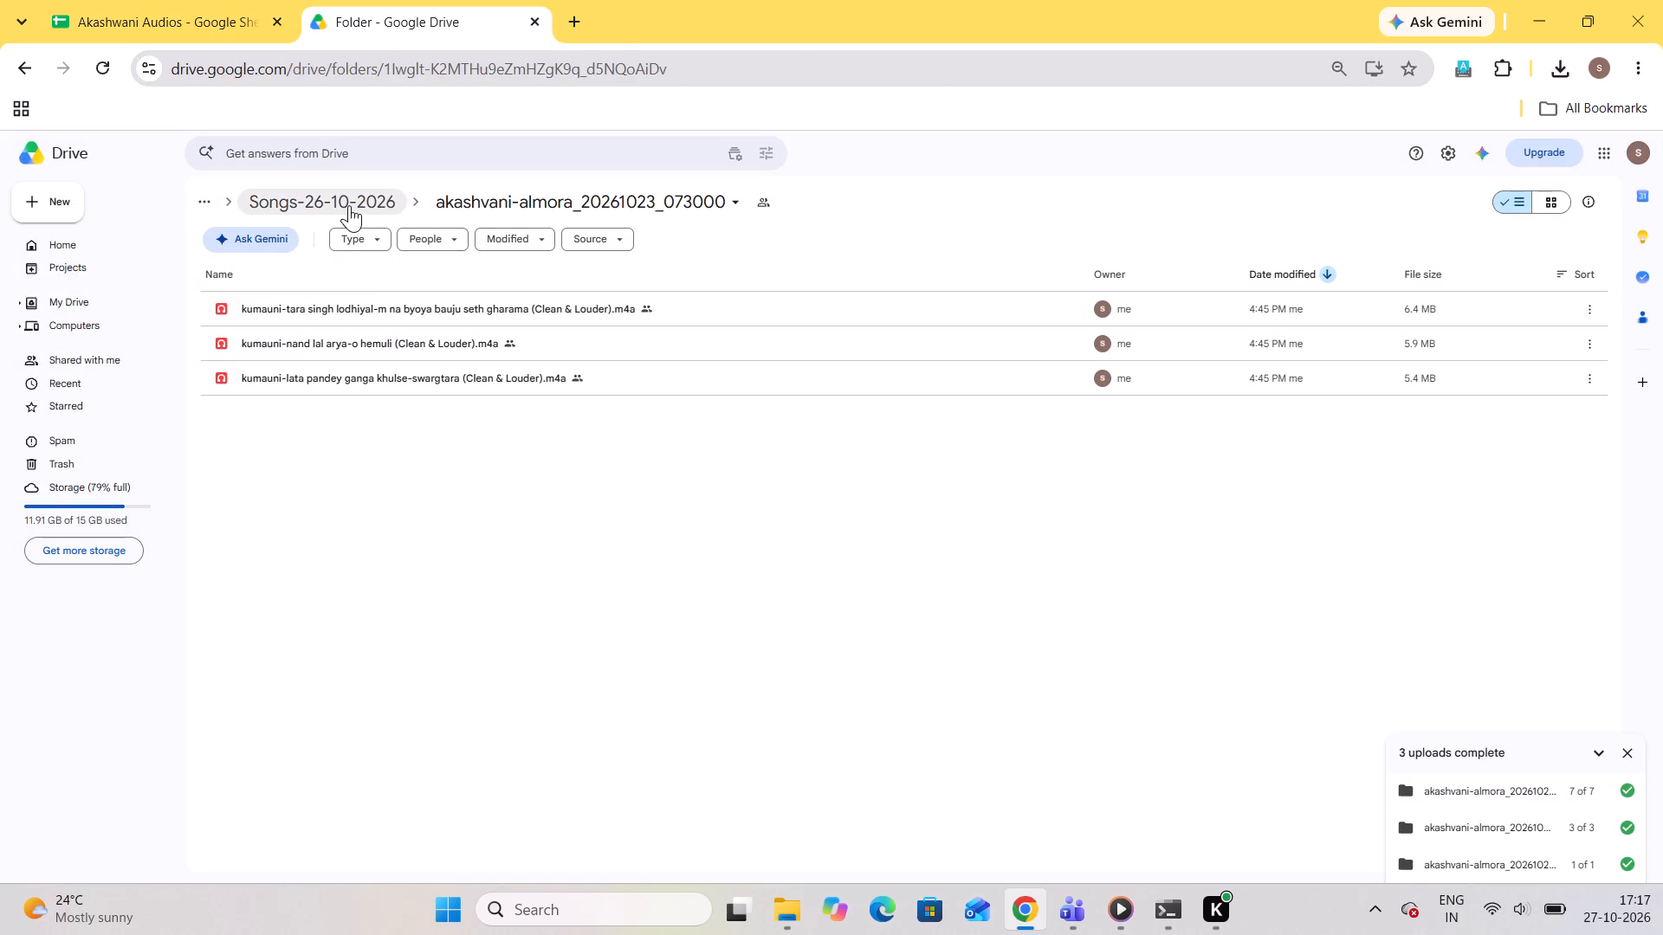
pyautogui.doubleClick(389, 371)
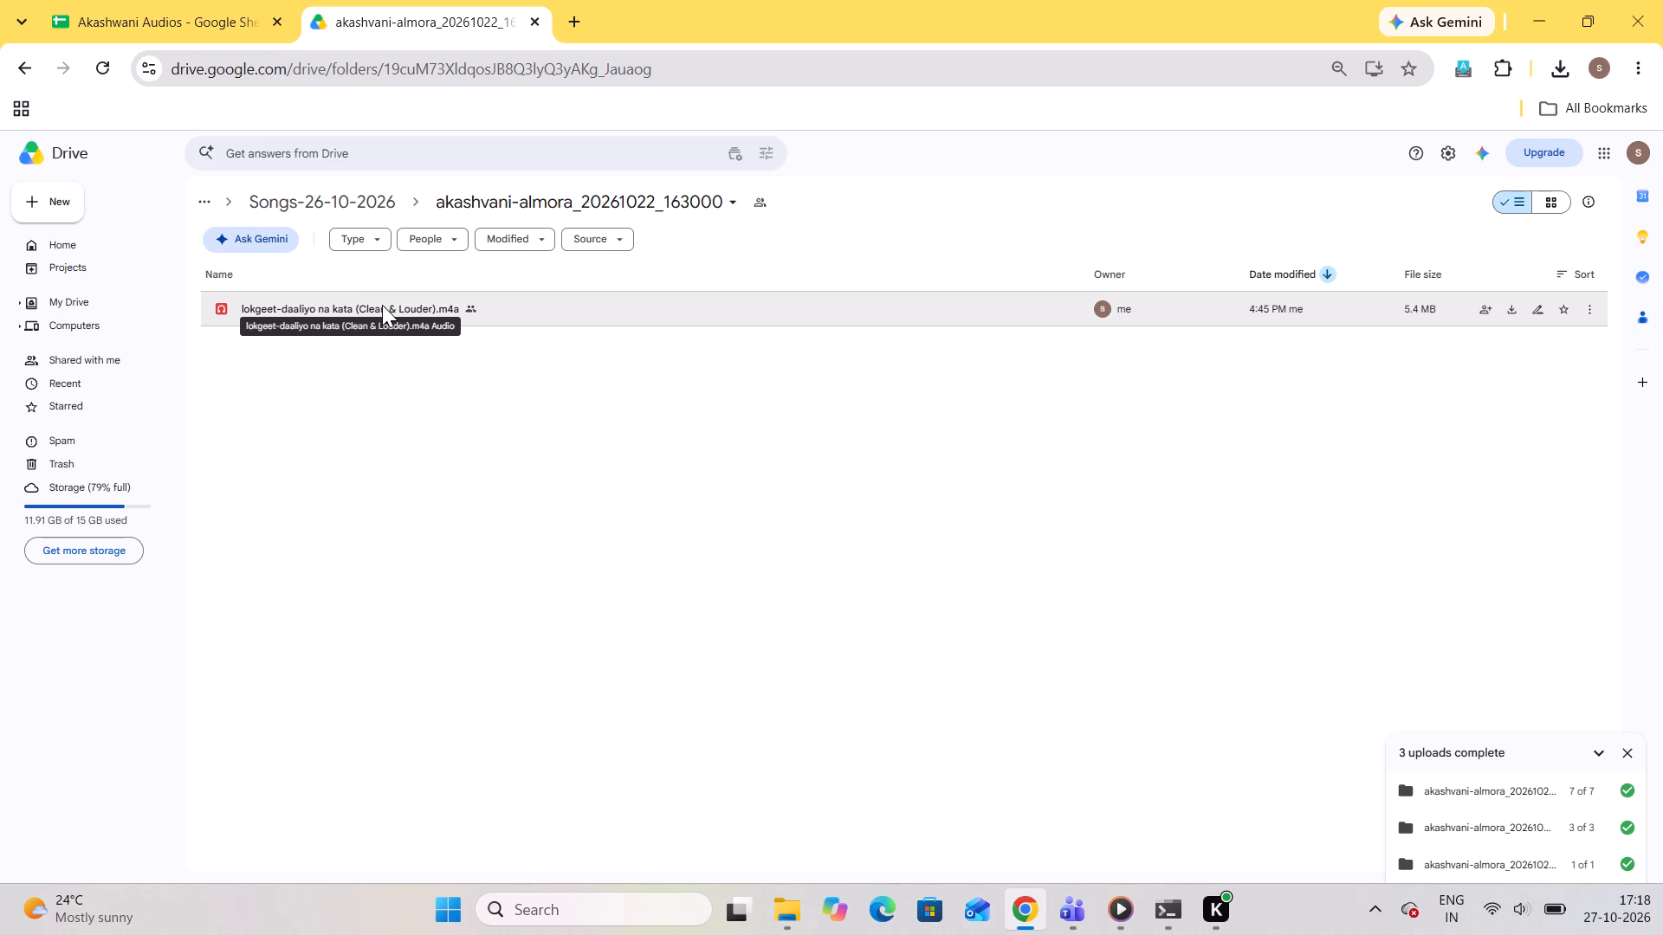
pyautogui.click(1595, 313)
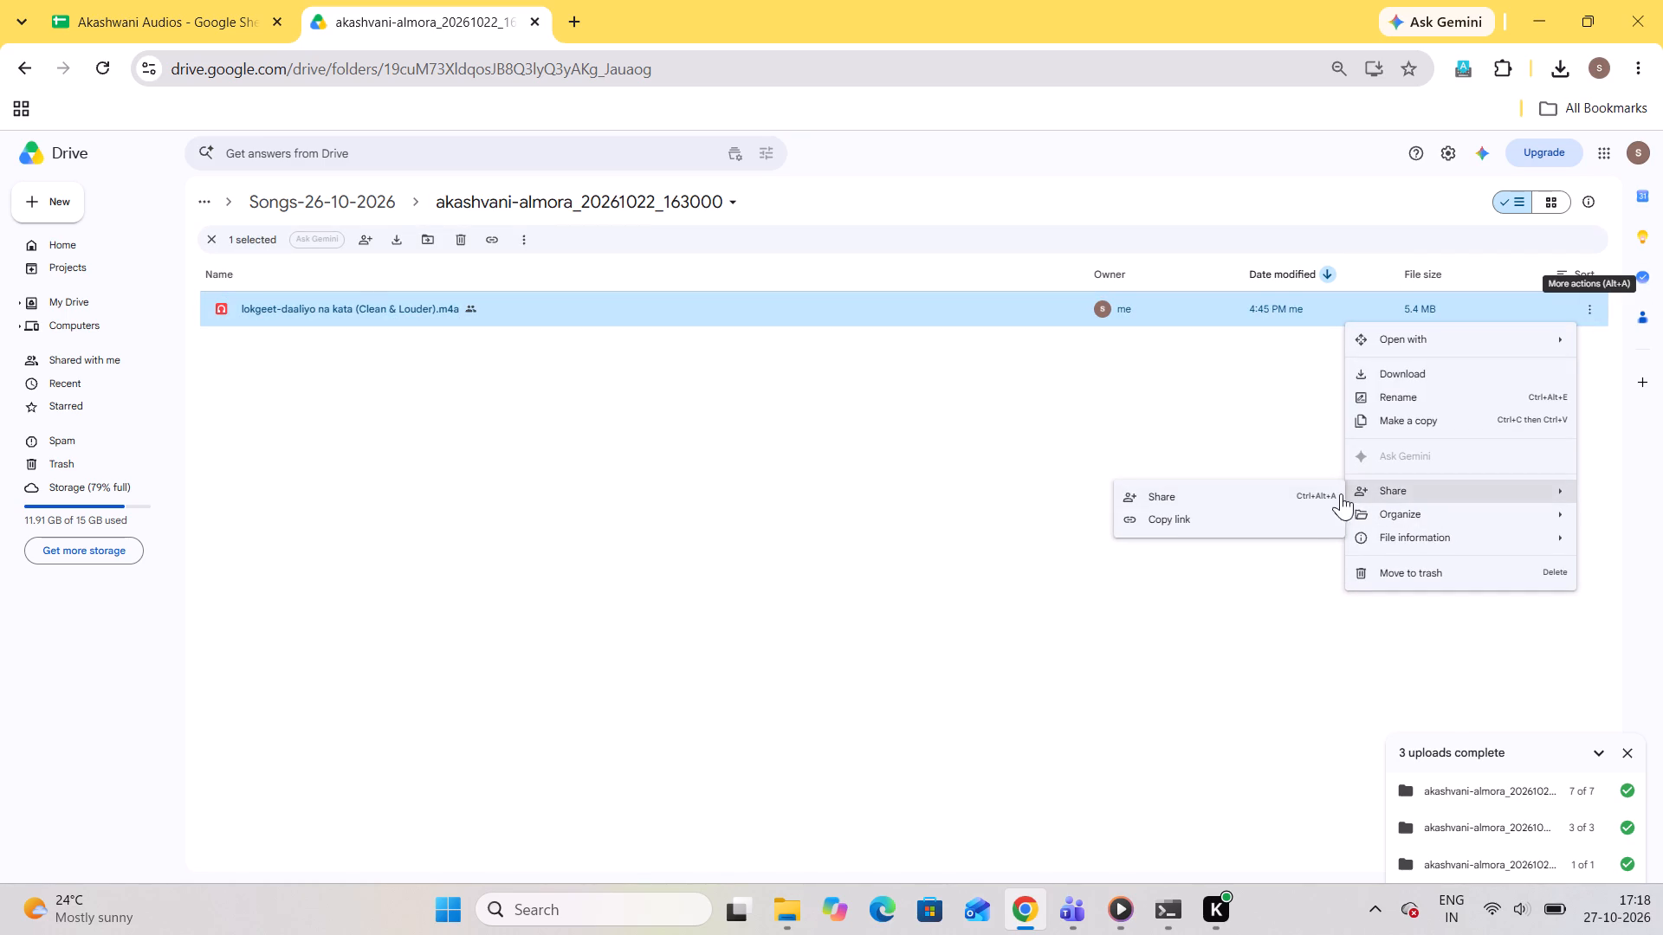
pyautogui.click(1304, 513)
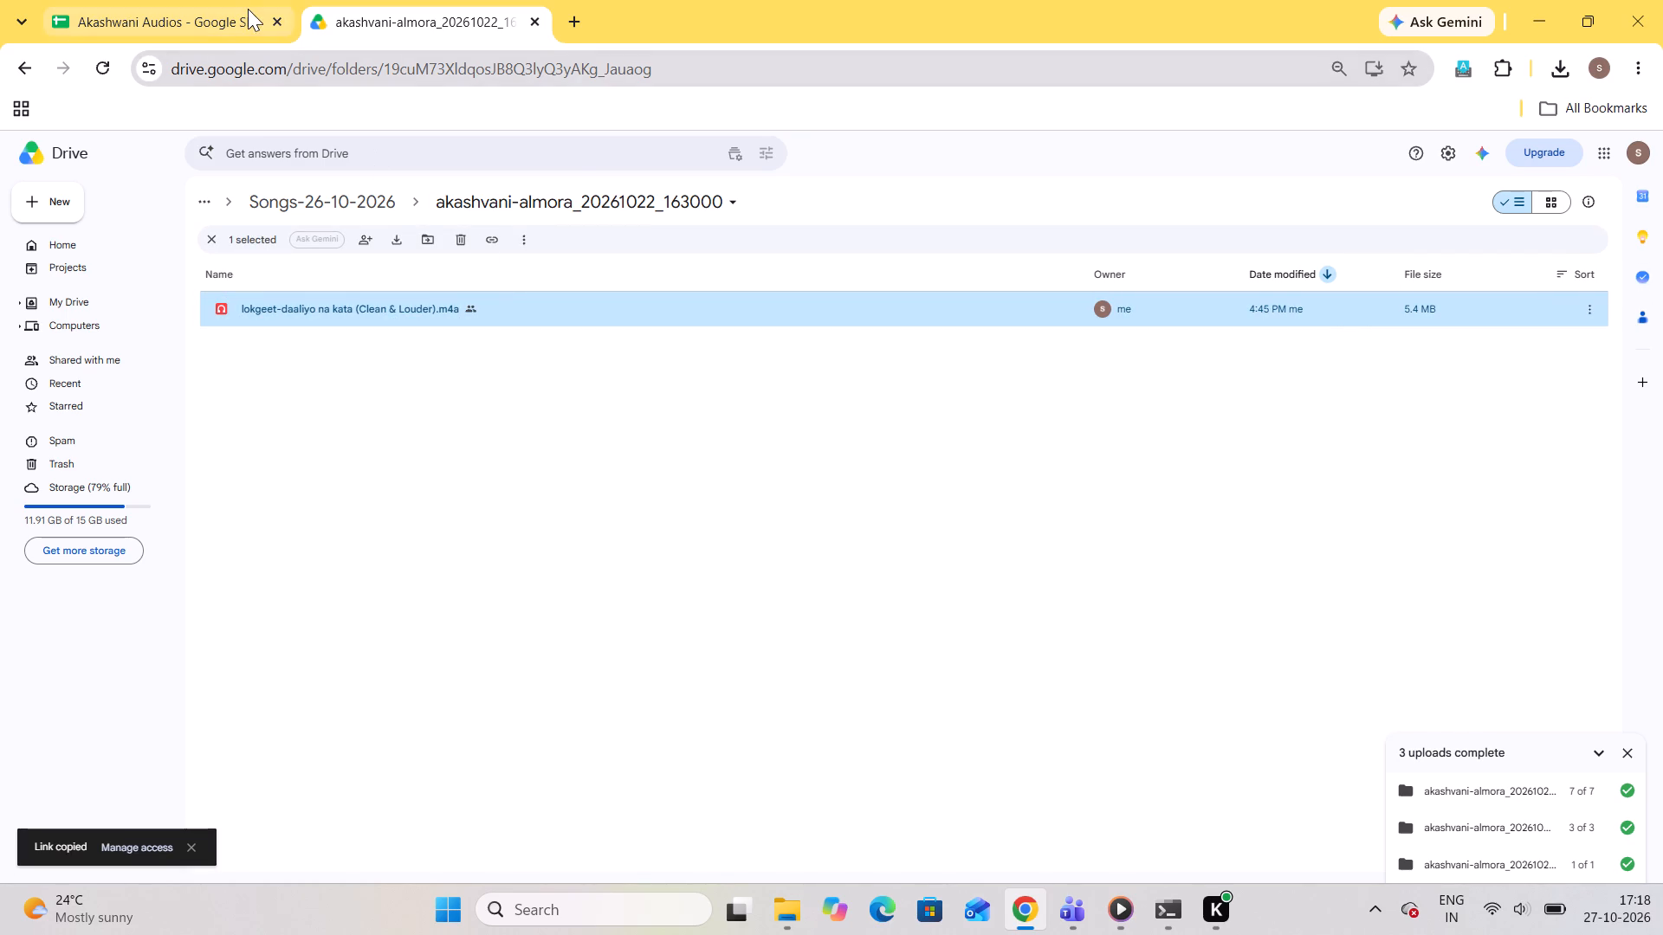
pyautogui.click(248, 8)
pyautogui.click(1560, 487)
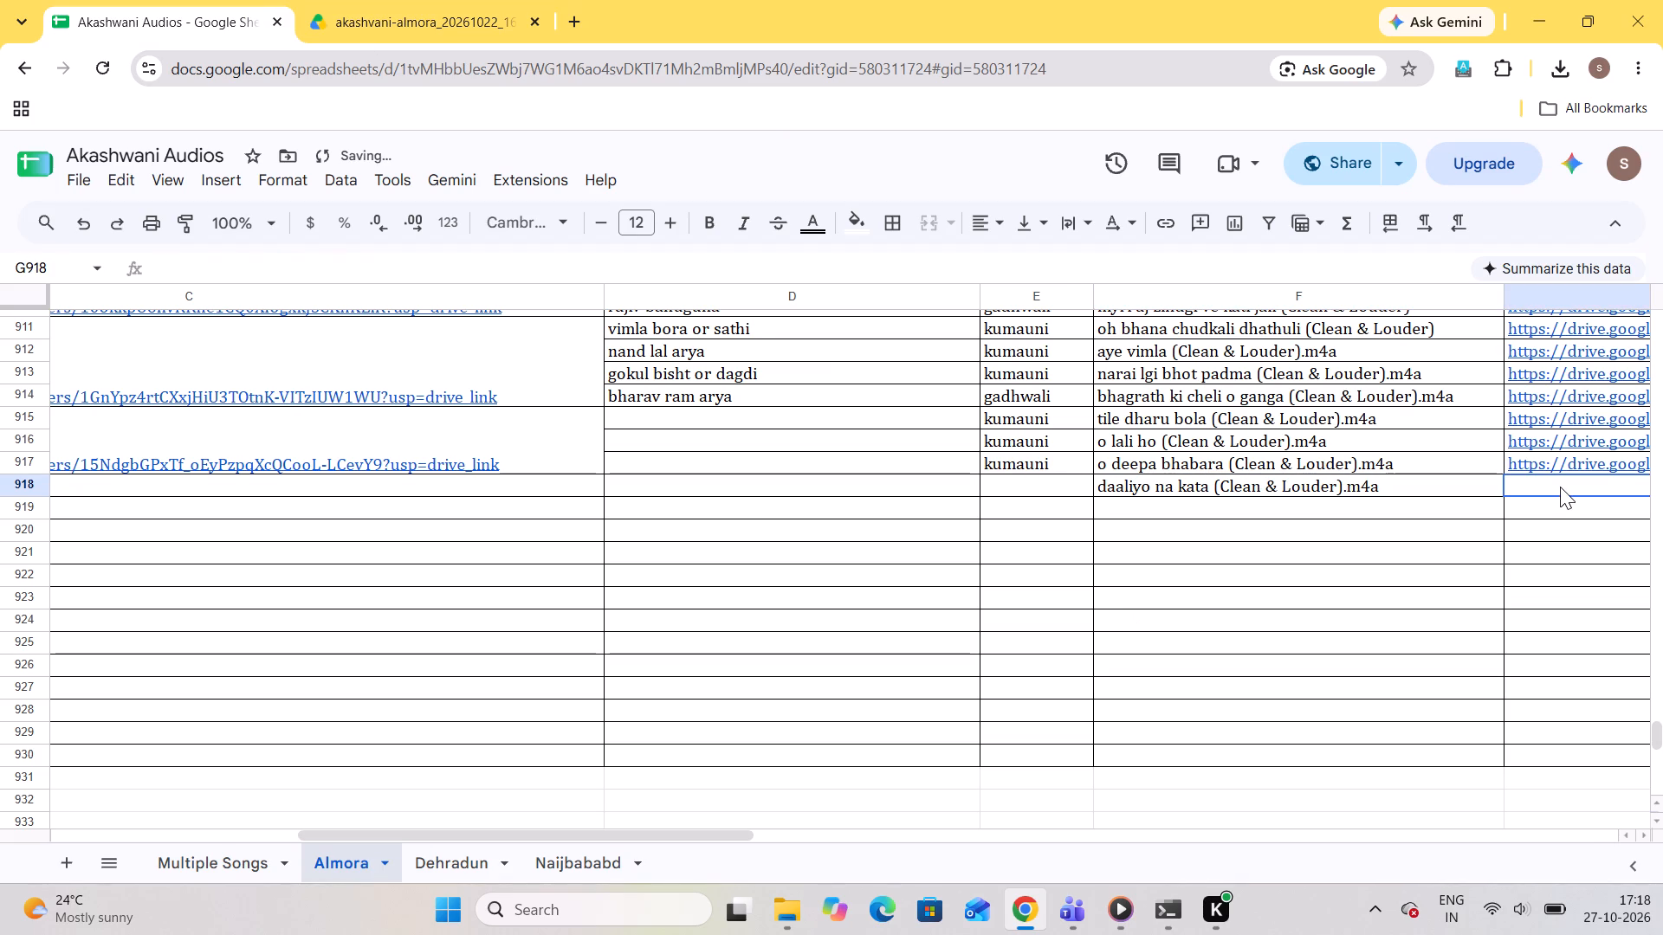
pyautogui.hotkey('ctrl', 'v')
# Copy the sharing link of the akashvani-almora_20261022_163000 folder on Drive and return to the Akashwani Audios spreadsheet.
pyautogui.click(426, 1)
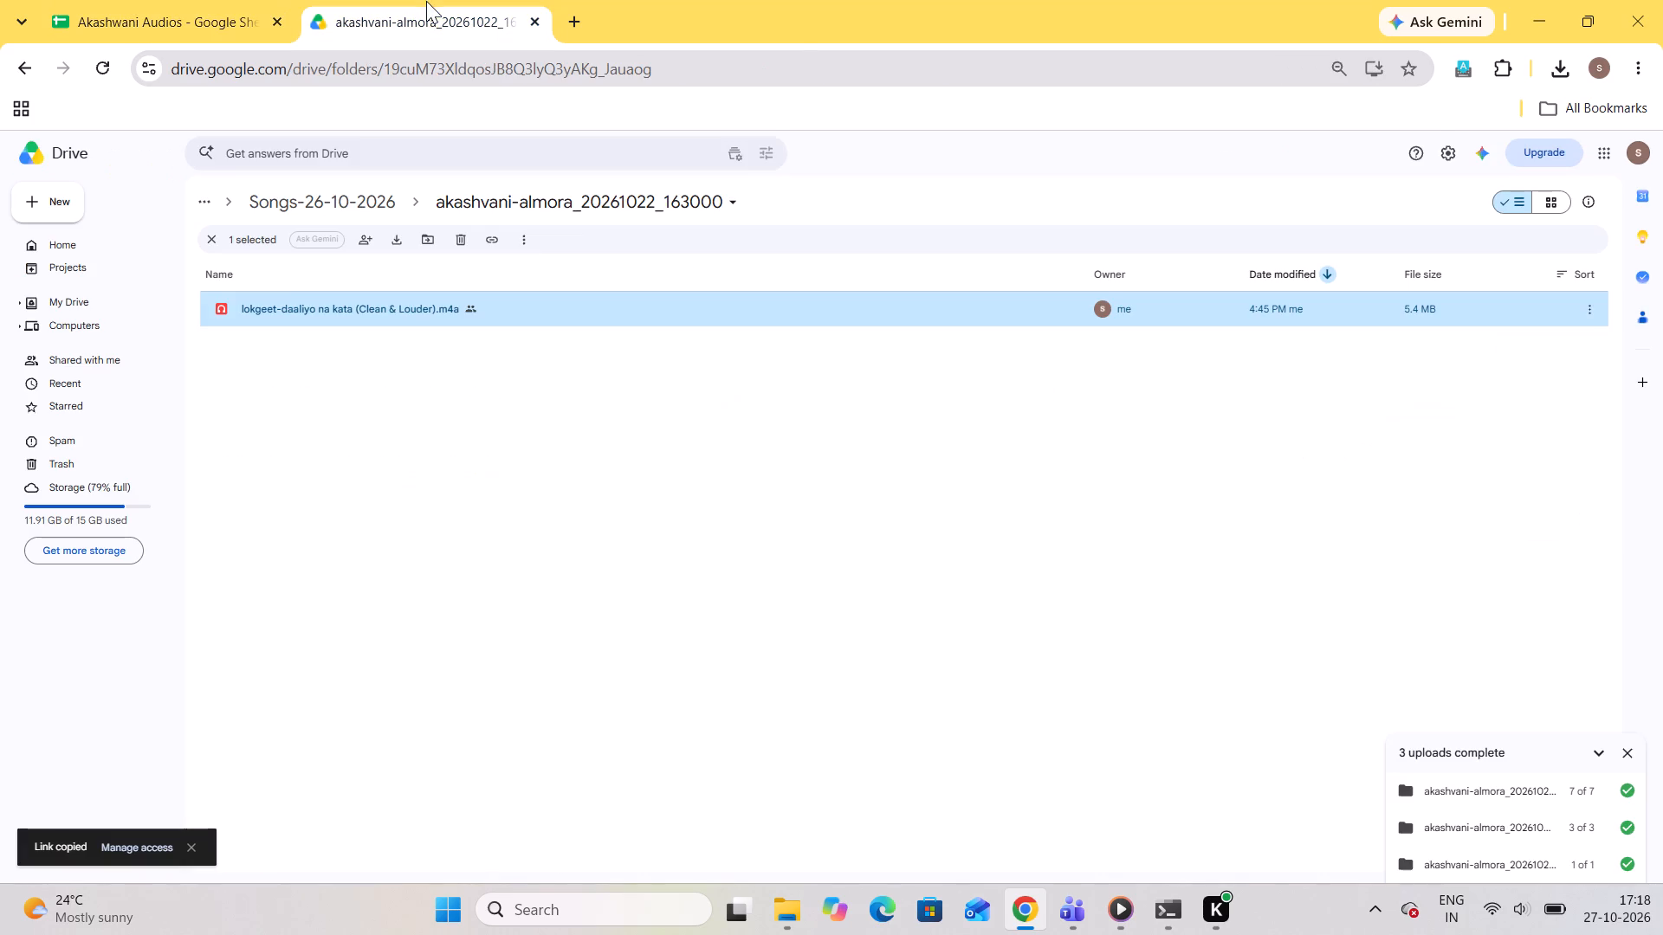
pyautogui.click(573, 201)
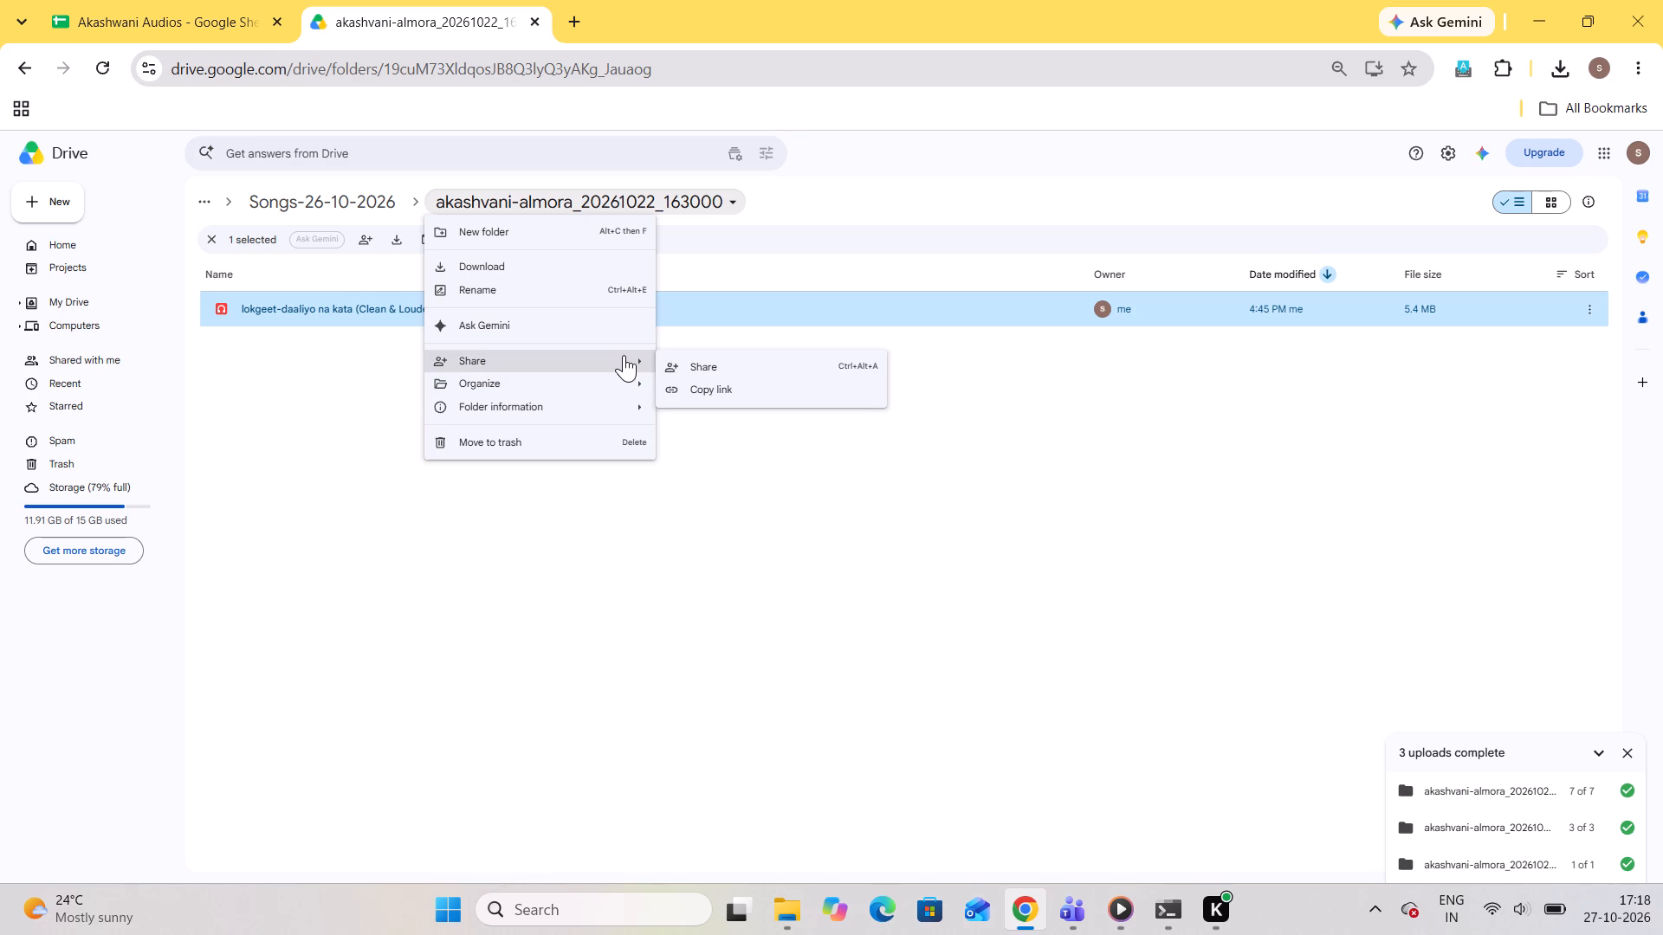
pyautogui.click(678, 387)
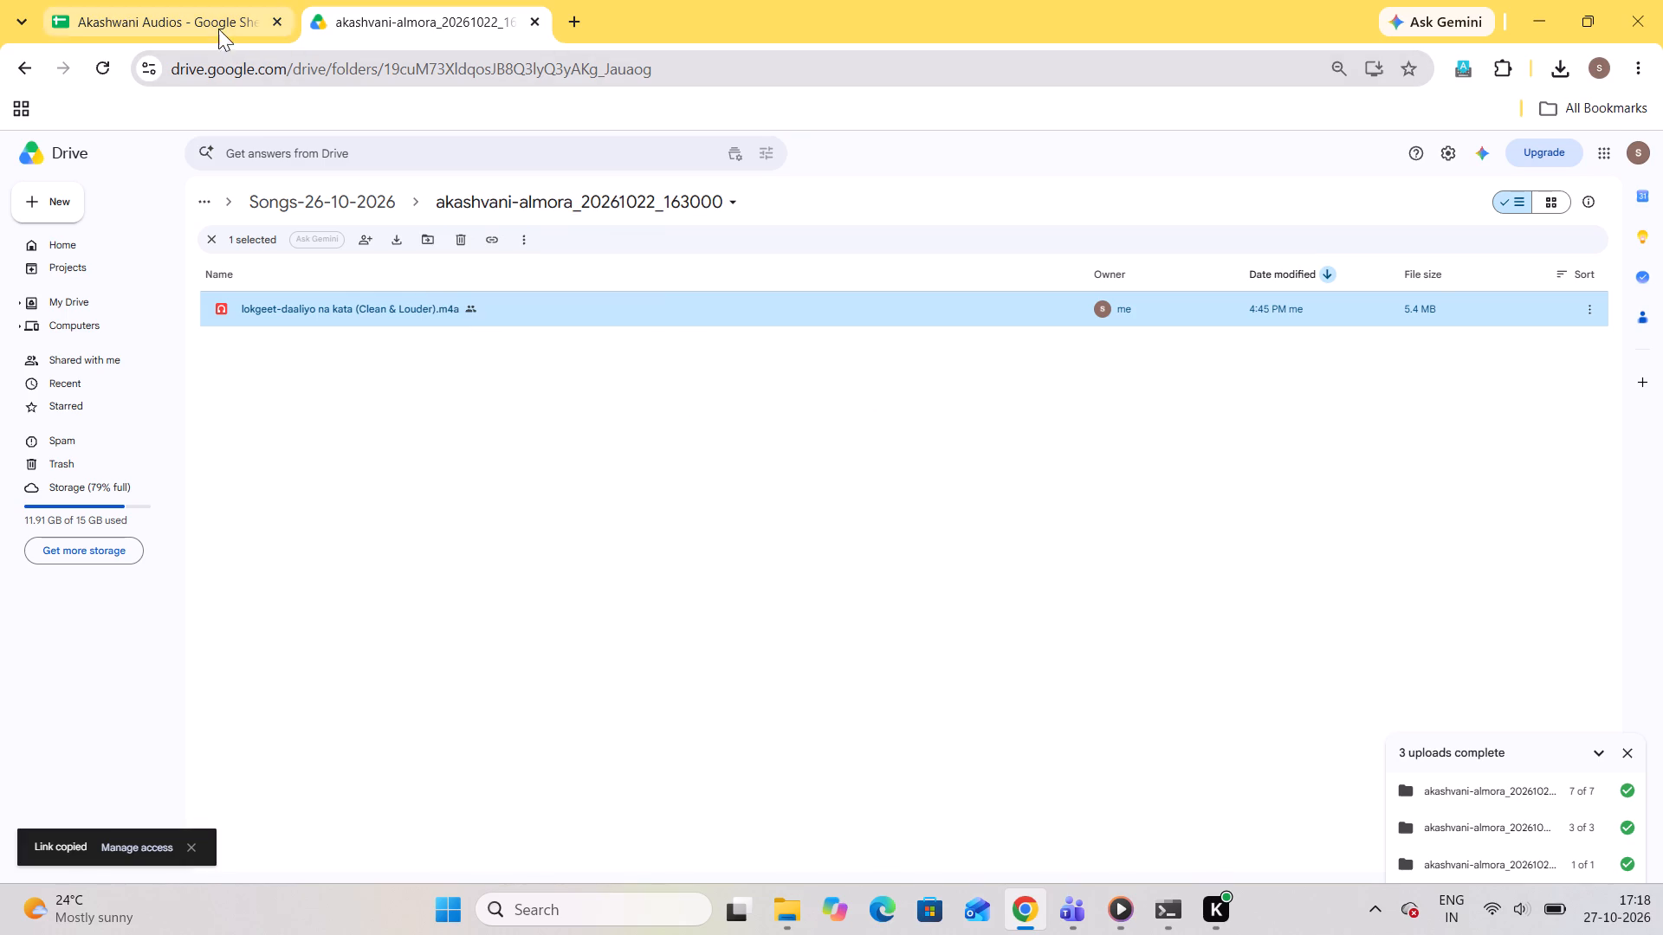
pyautogui.click(215, 23)
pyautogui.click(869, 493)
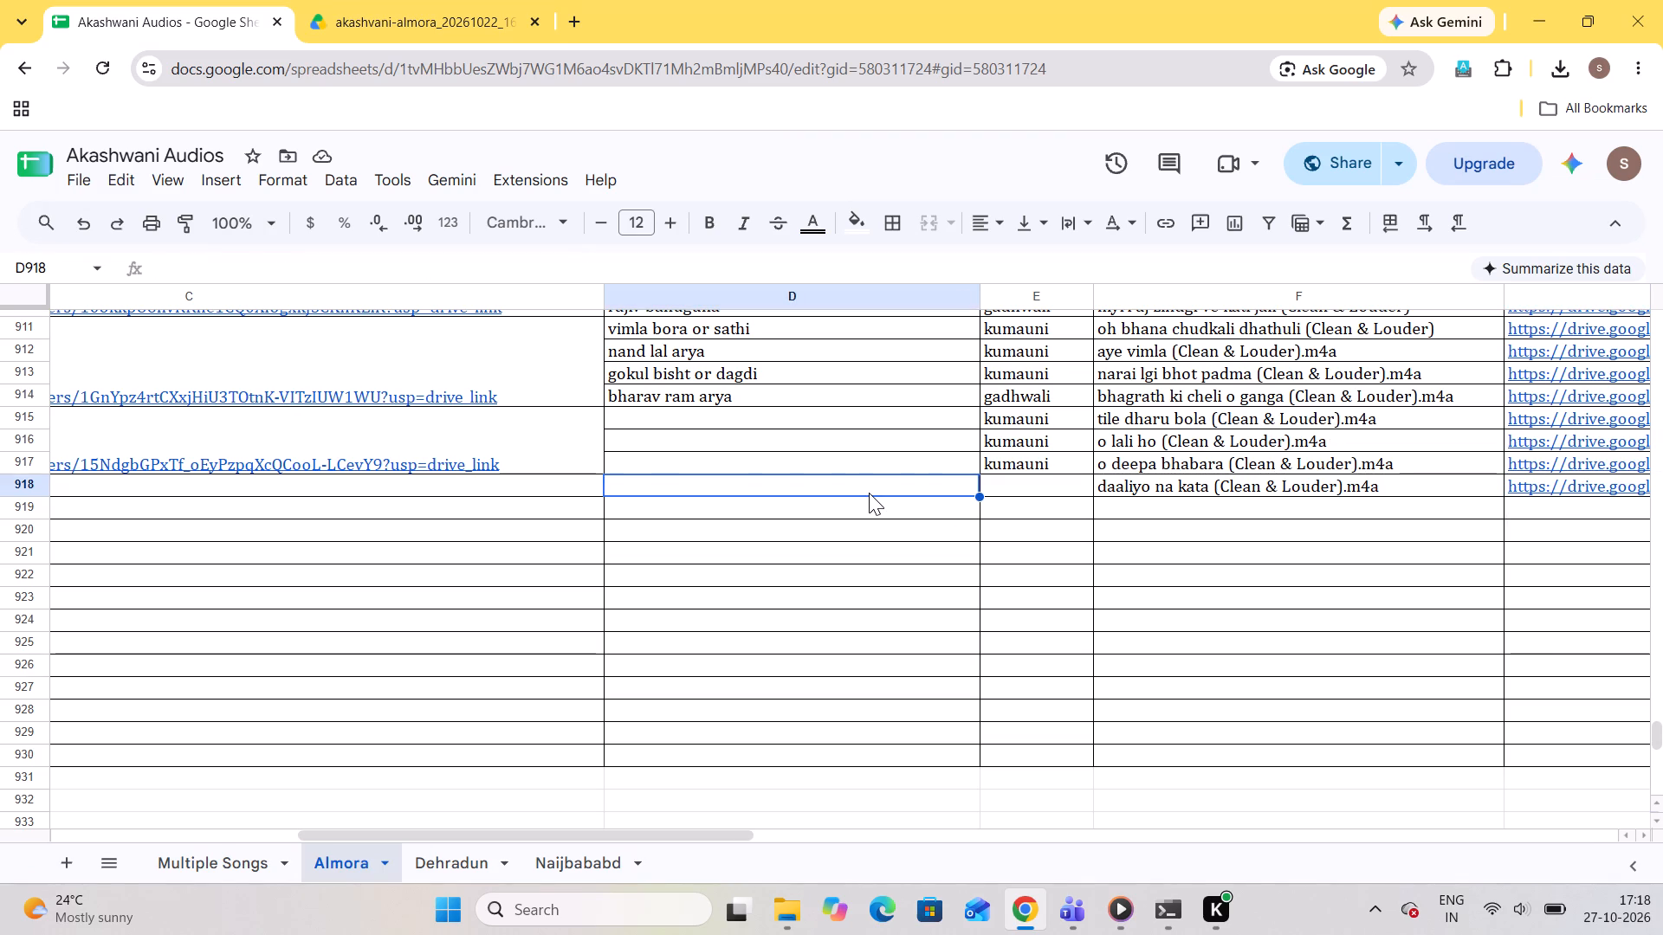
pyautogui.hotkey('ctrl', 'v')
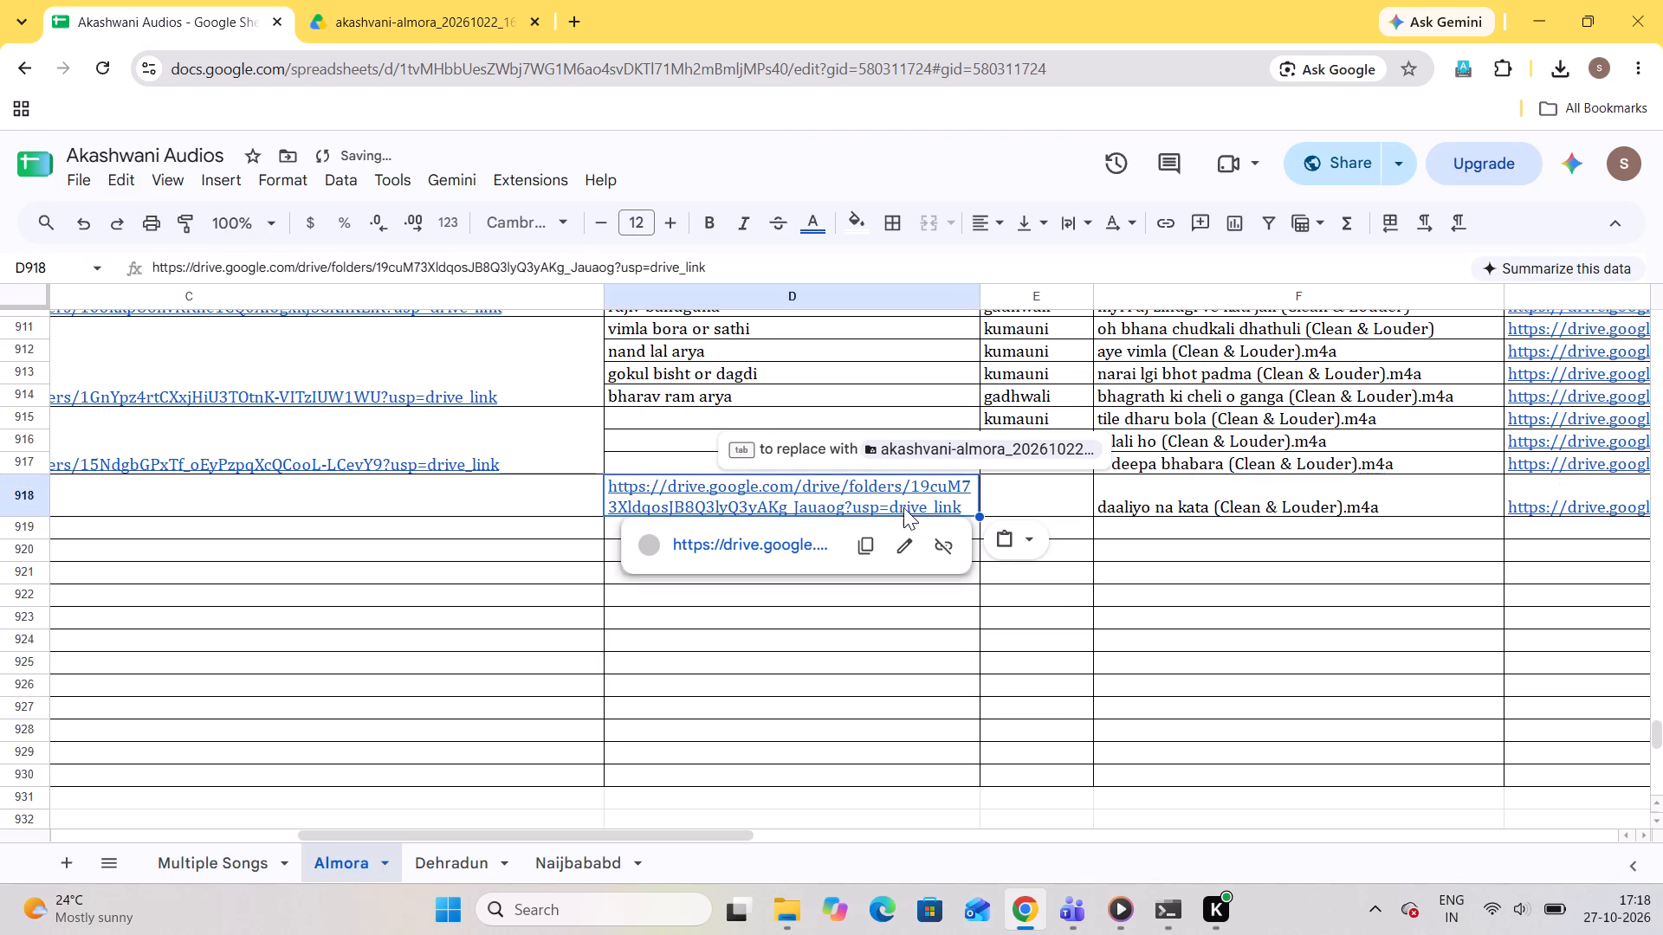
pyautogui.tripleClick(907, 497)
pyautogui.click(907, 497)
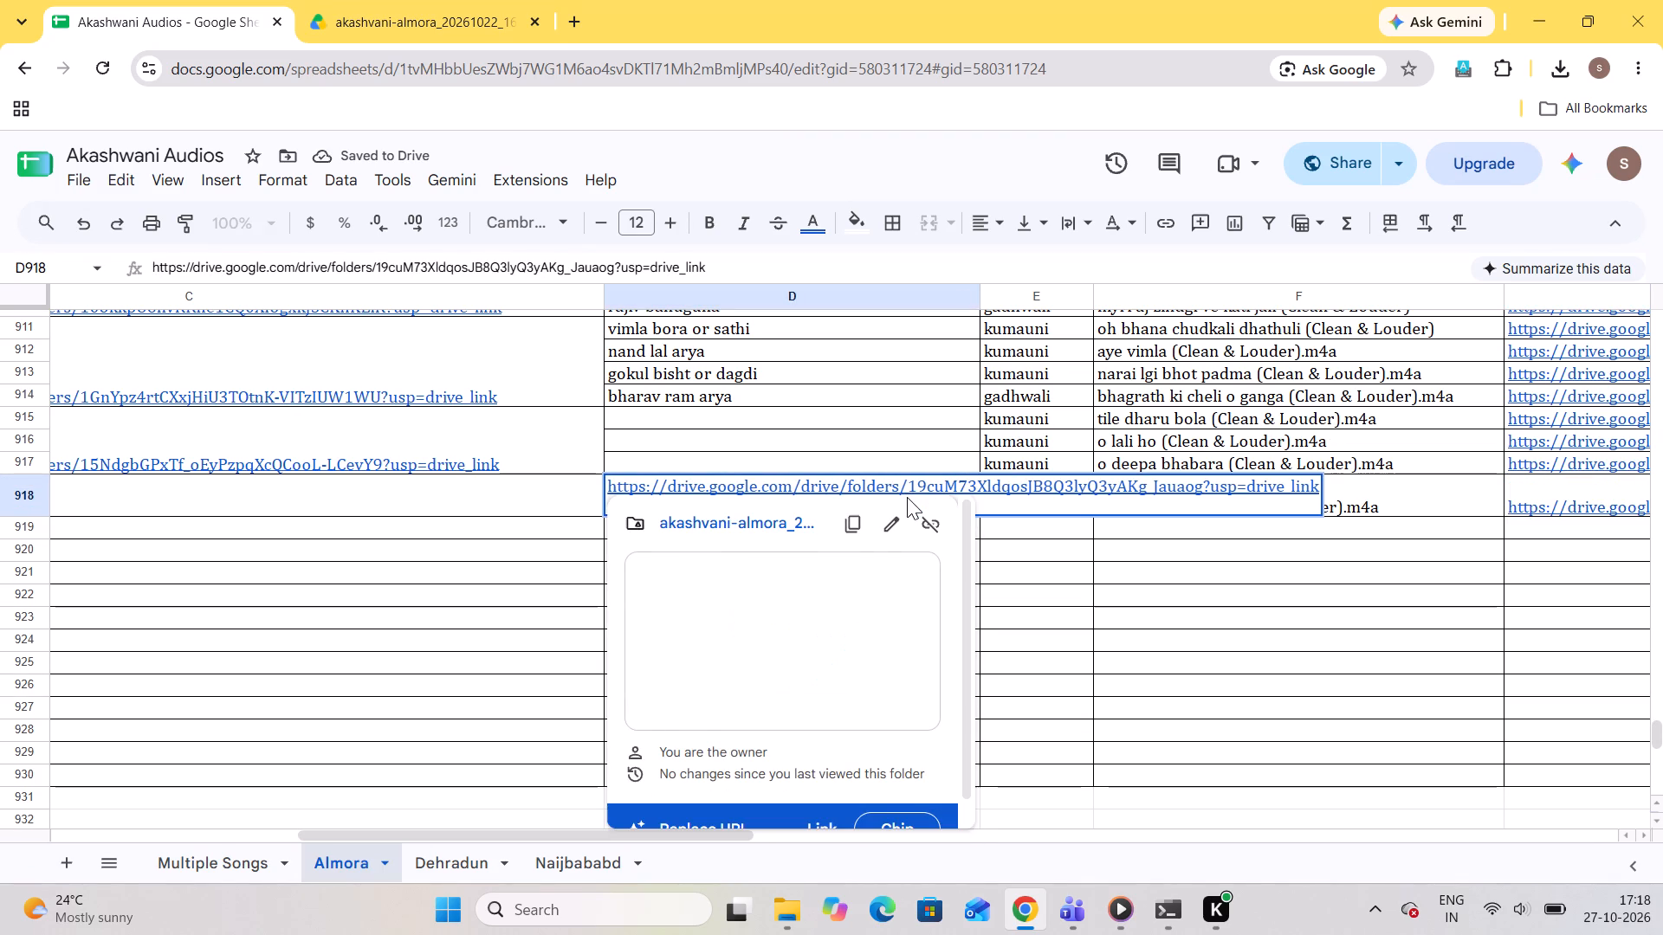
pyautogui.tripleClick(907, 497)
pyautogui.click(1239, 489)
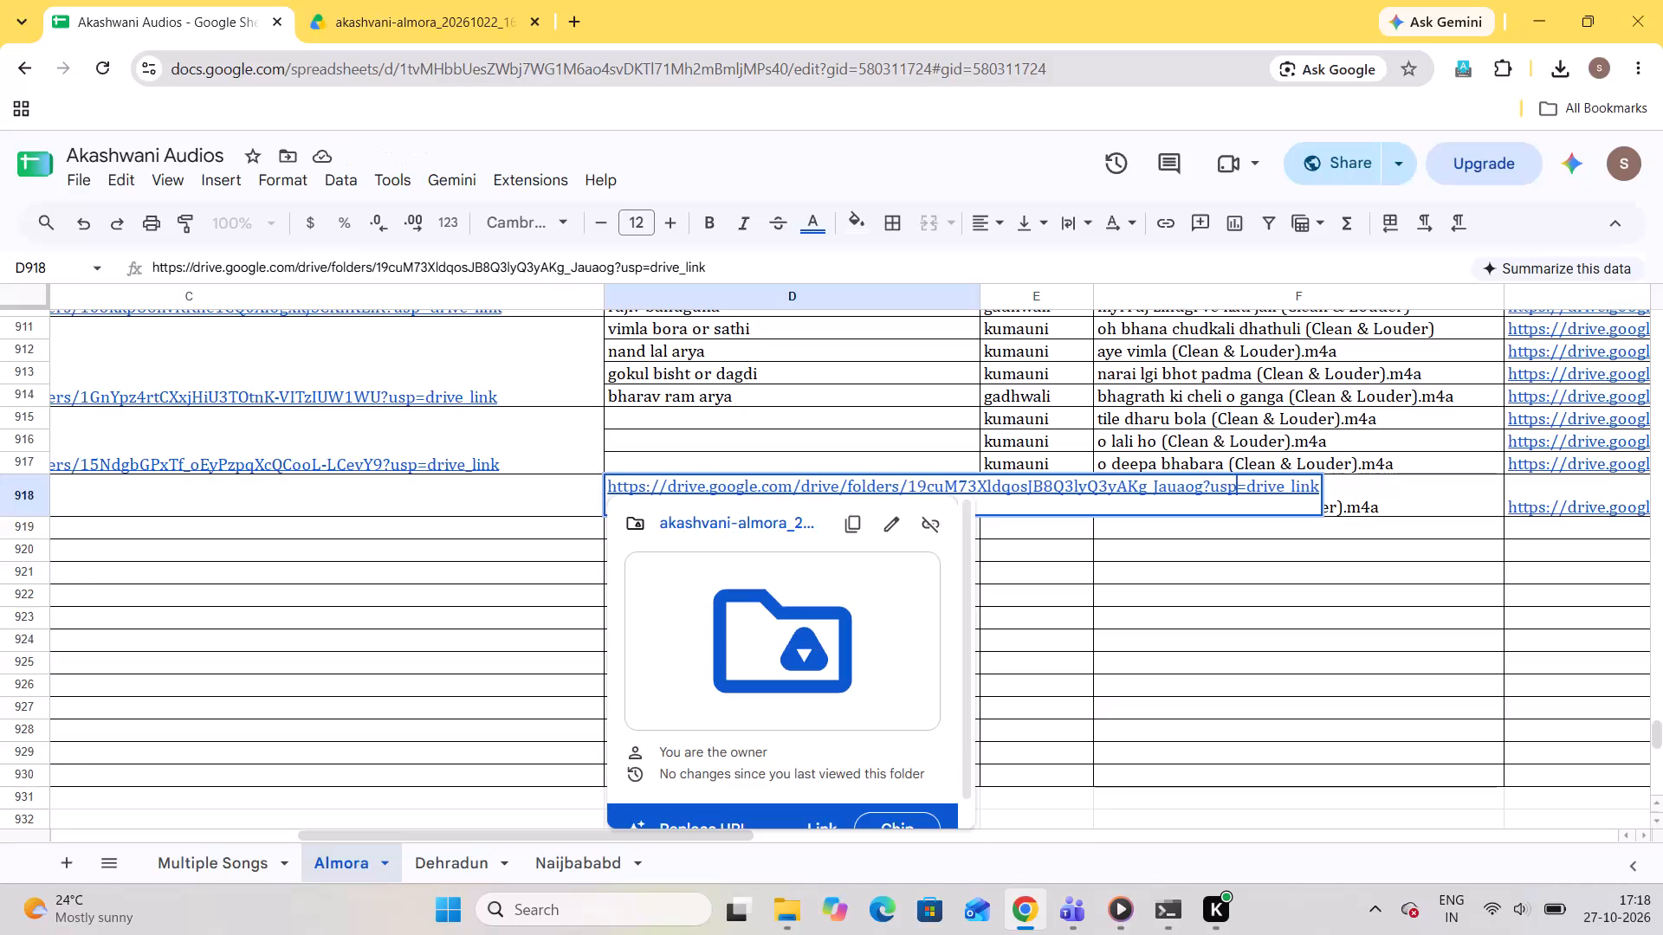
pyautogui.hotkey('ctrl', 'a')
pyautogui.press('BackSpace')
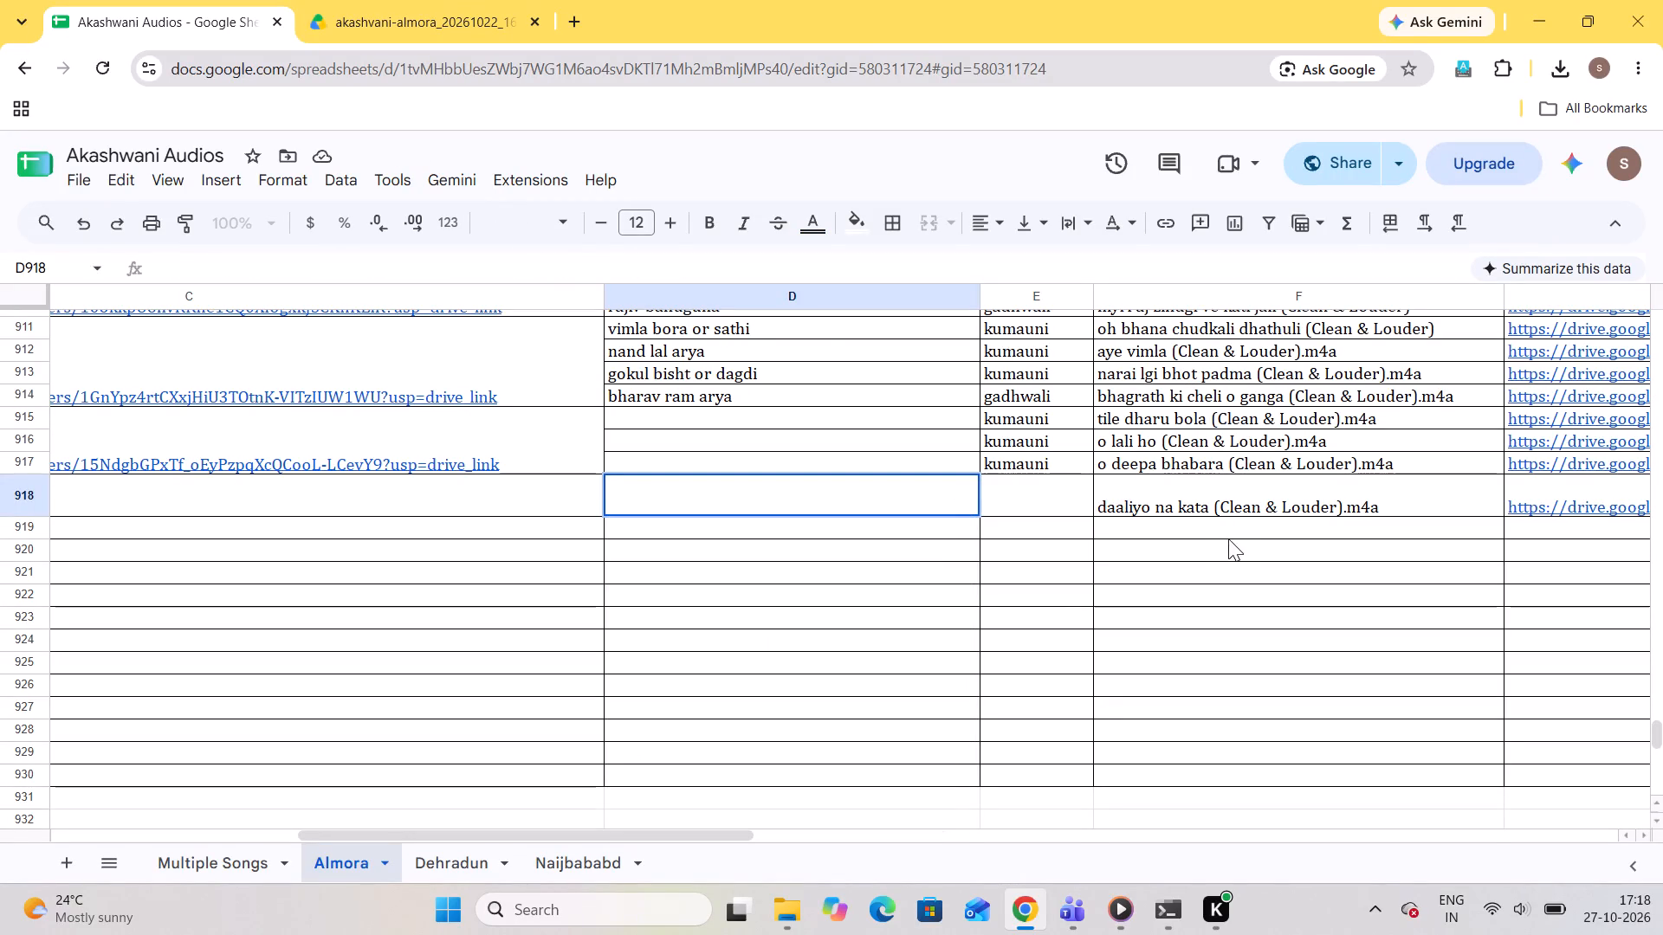
# Paste the copied folder link into cell C918, beside the akashvani-almora_20261022_163000 entry.
pyautogui.click(544, 508)
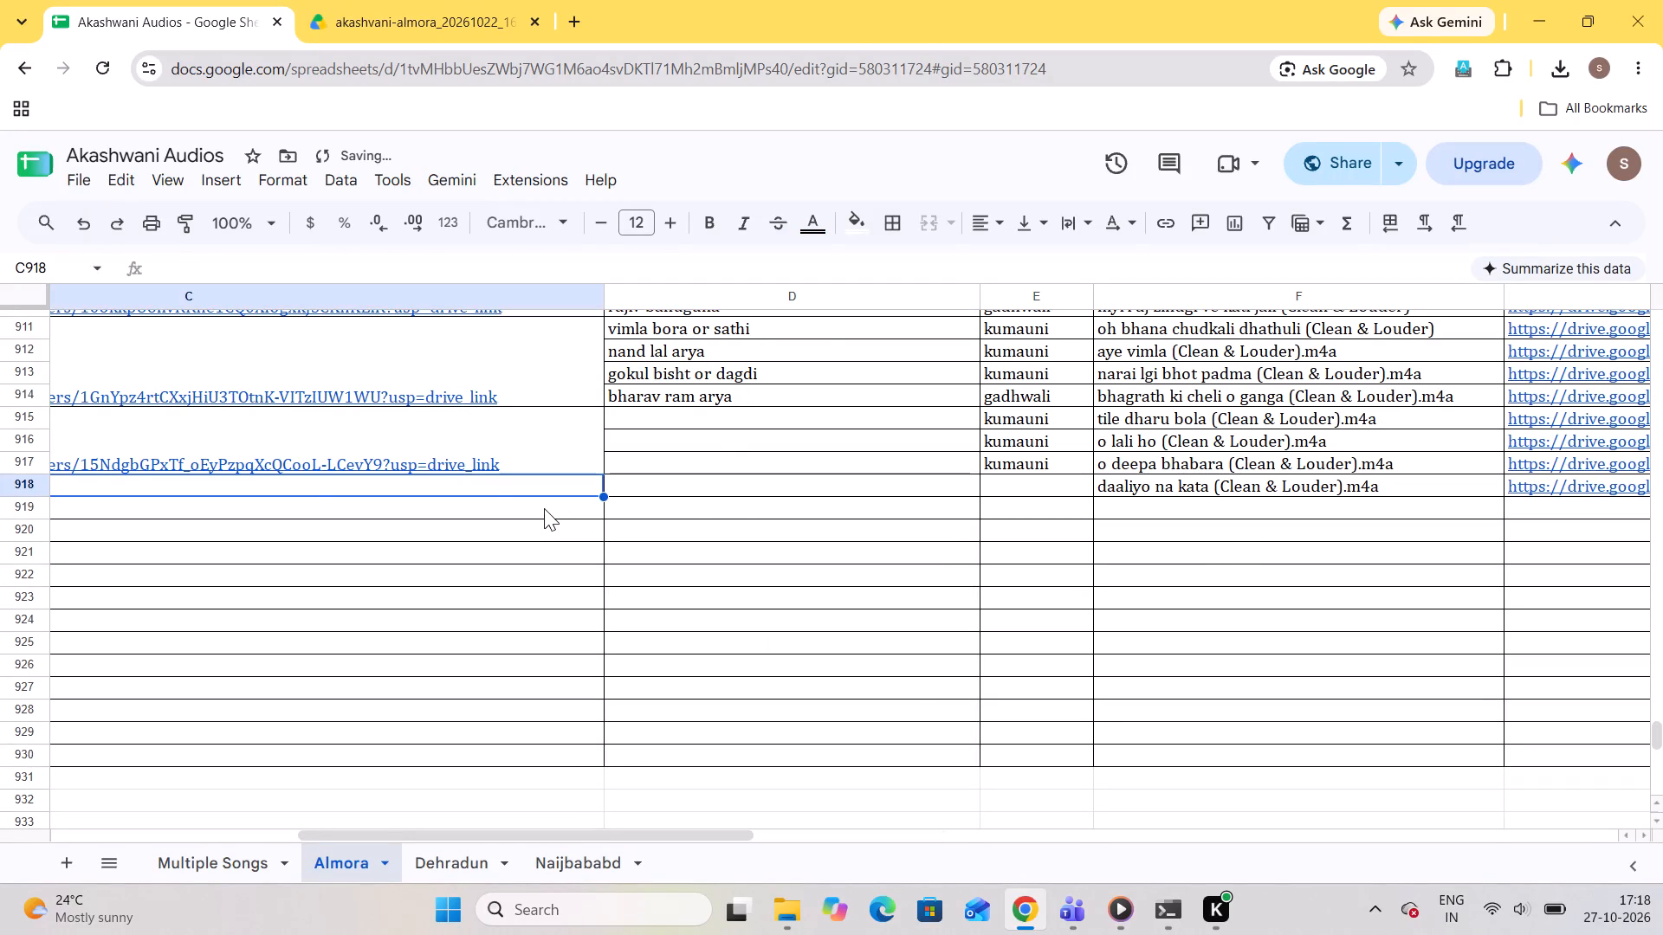
pyautogui.hotkey('ctrl', 'v')
# Enter serial number 305 in cell A919 of the Almora sheet.
pyautogui.hscroll(1, 863, 445)
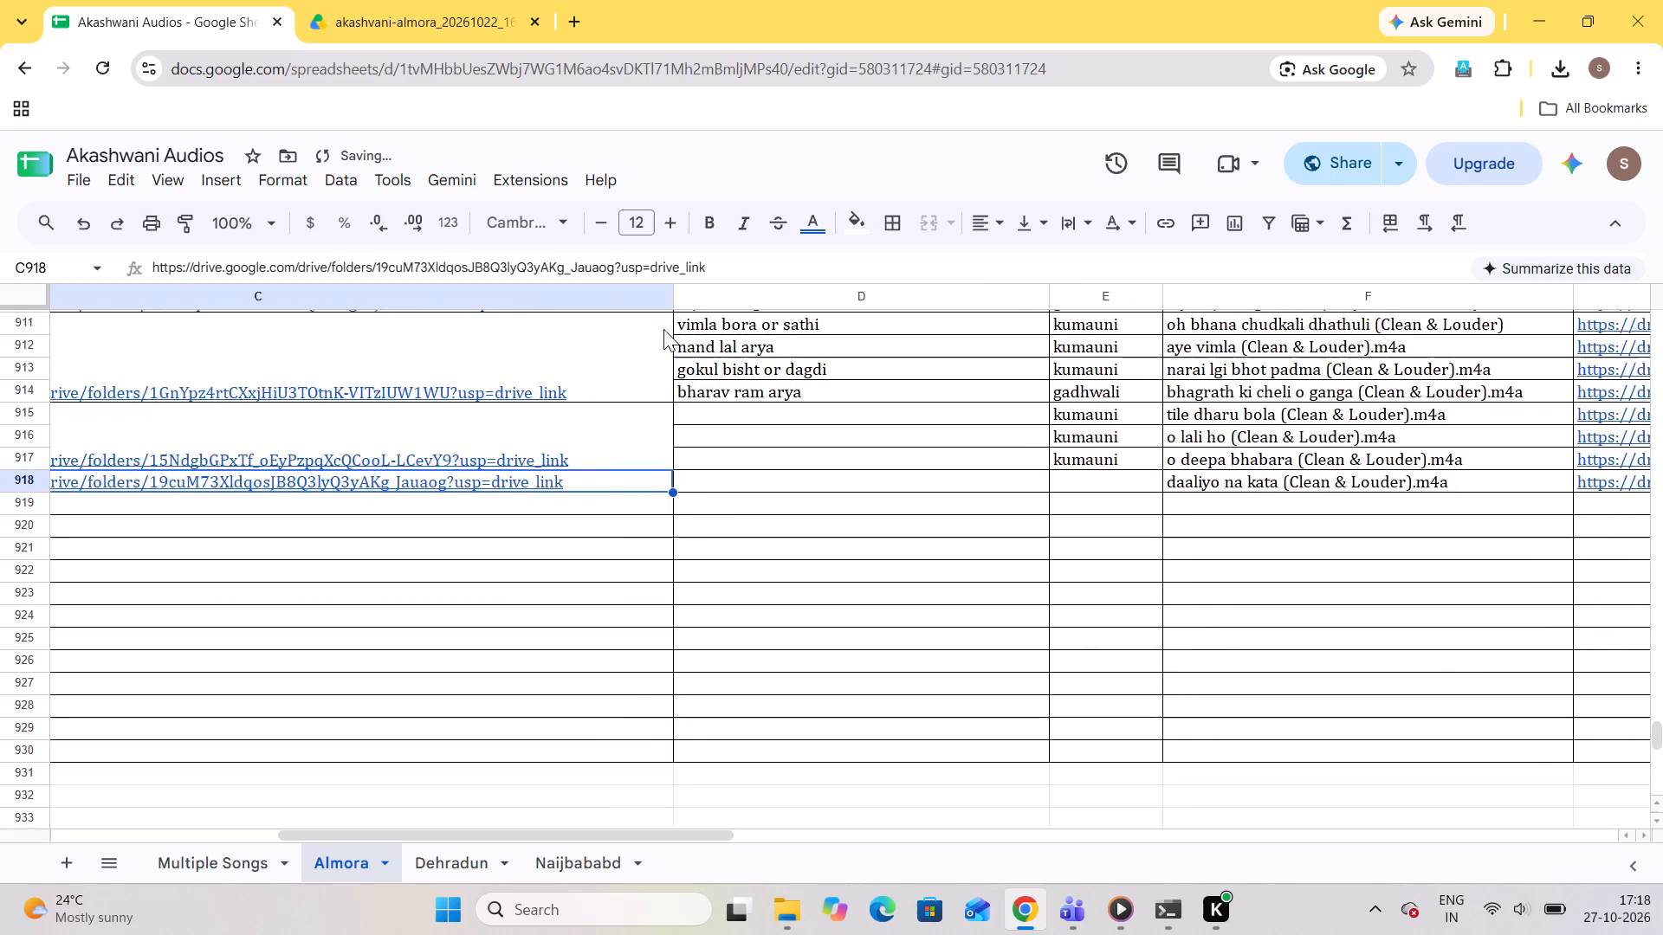
pyautogui.hscroll(1, 663, 329)
pyautogui.hscroll(5, 598, 522)
pyautogui.click(102, 504)
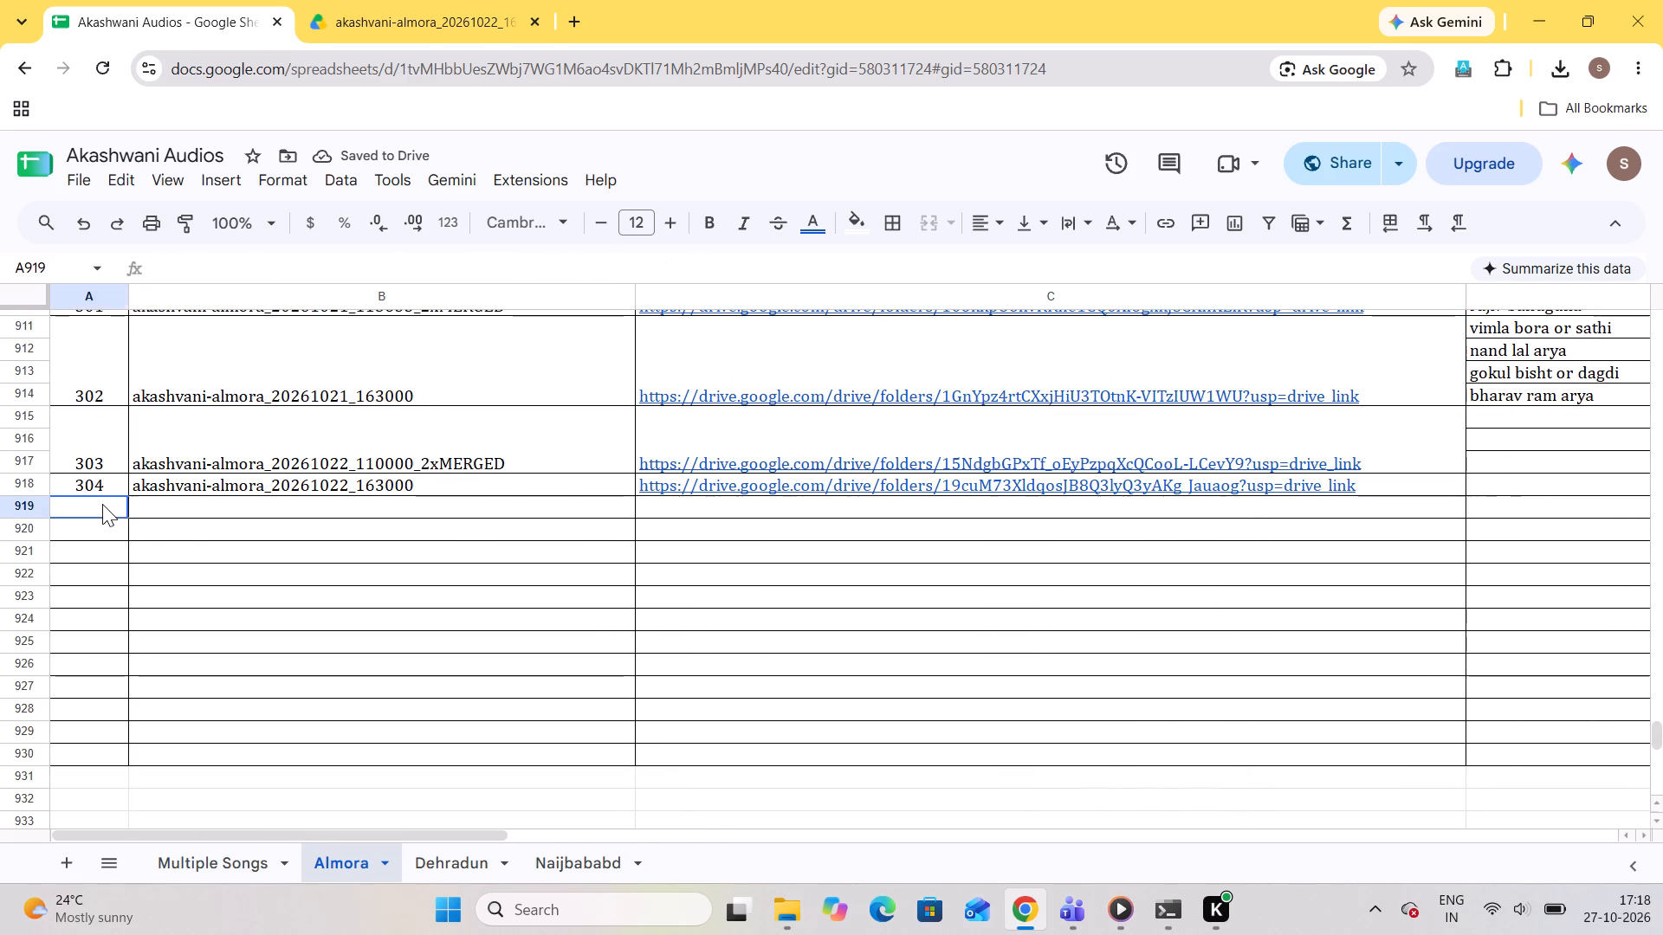
pyautogui.press('3')
pyautogui.write('05')
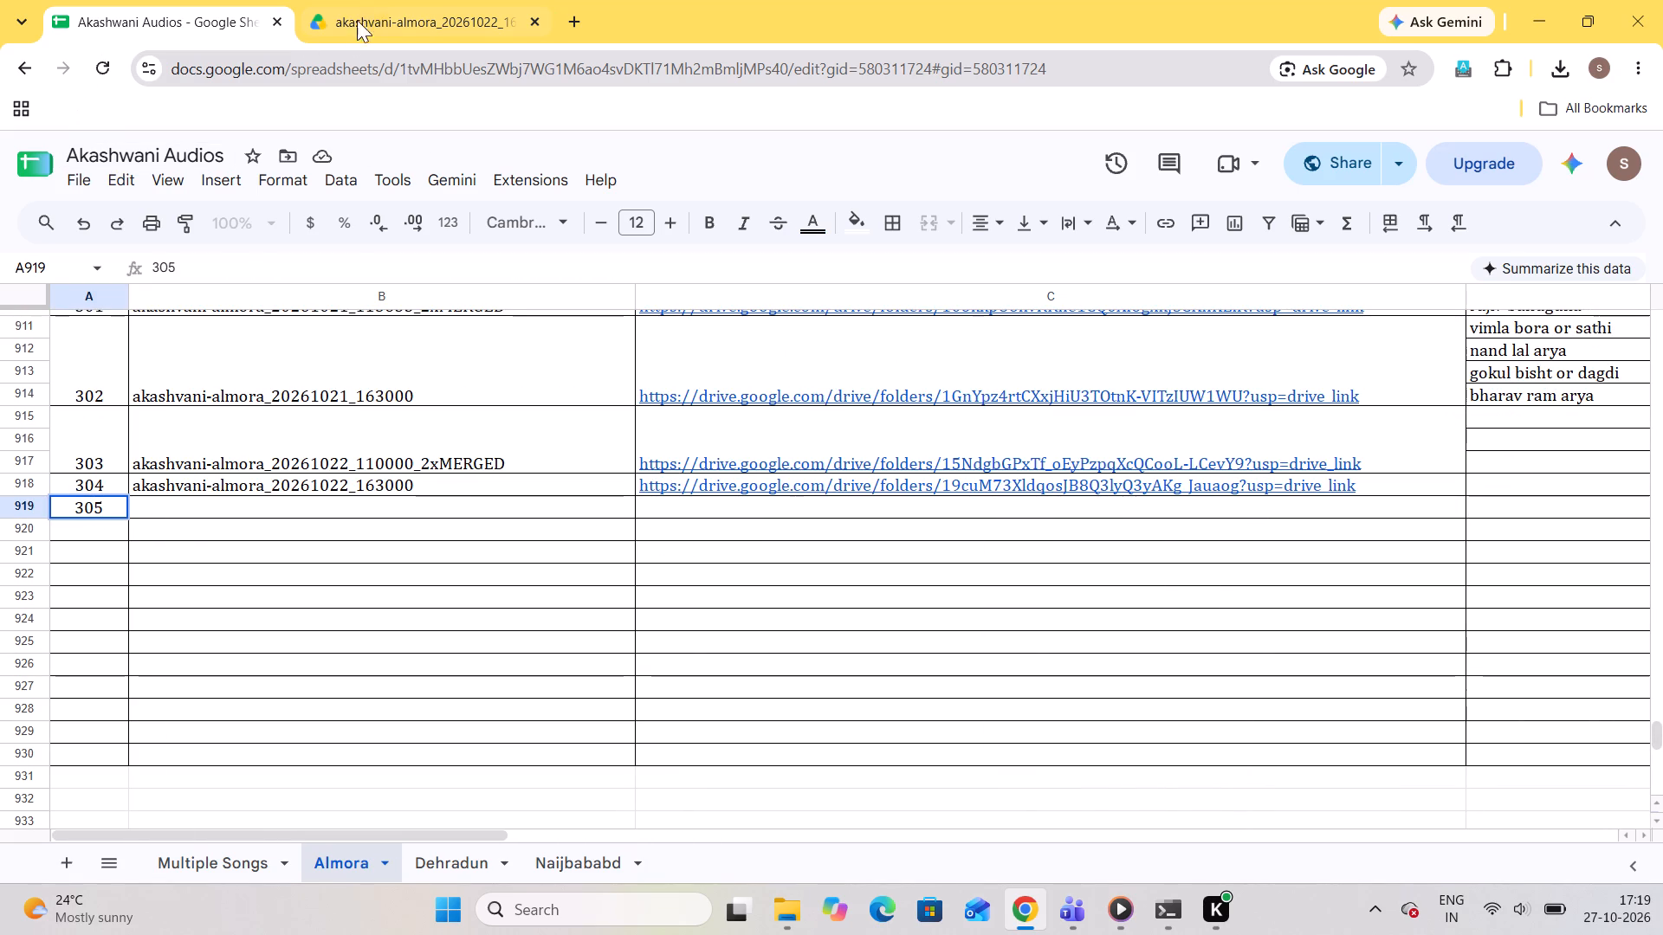
# Back on Drive, open the akashvani-almora_20261023_073000 folder inside Songs-26-10-2026.
pyautogui.click(379, 3)
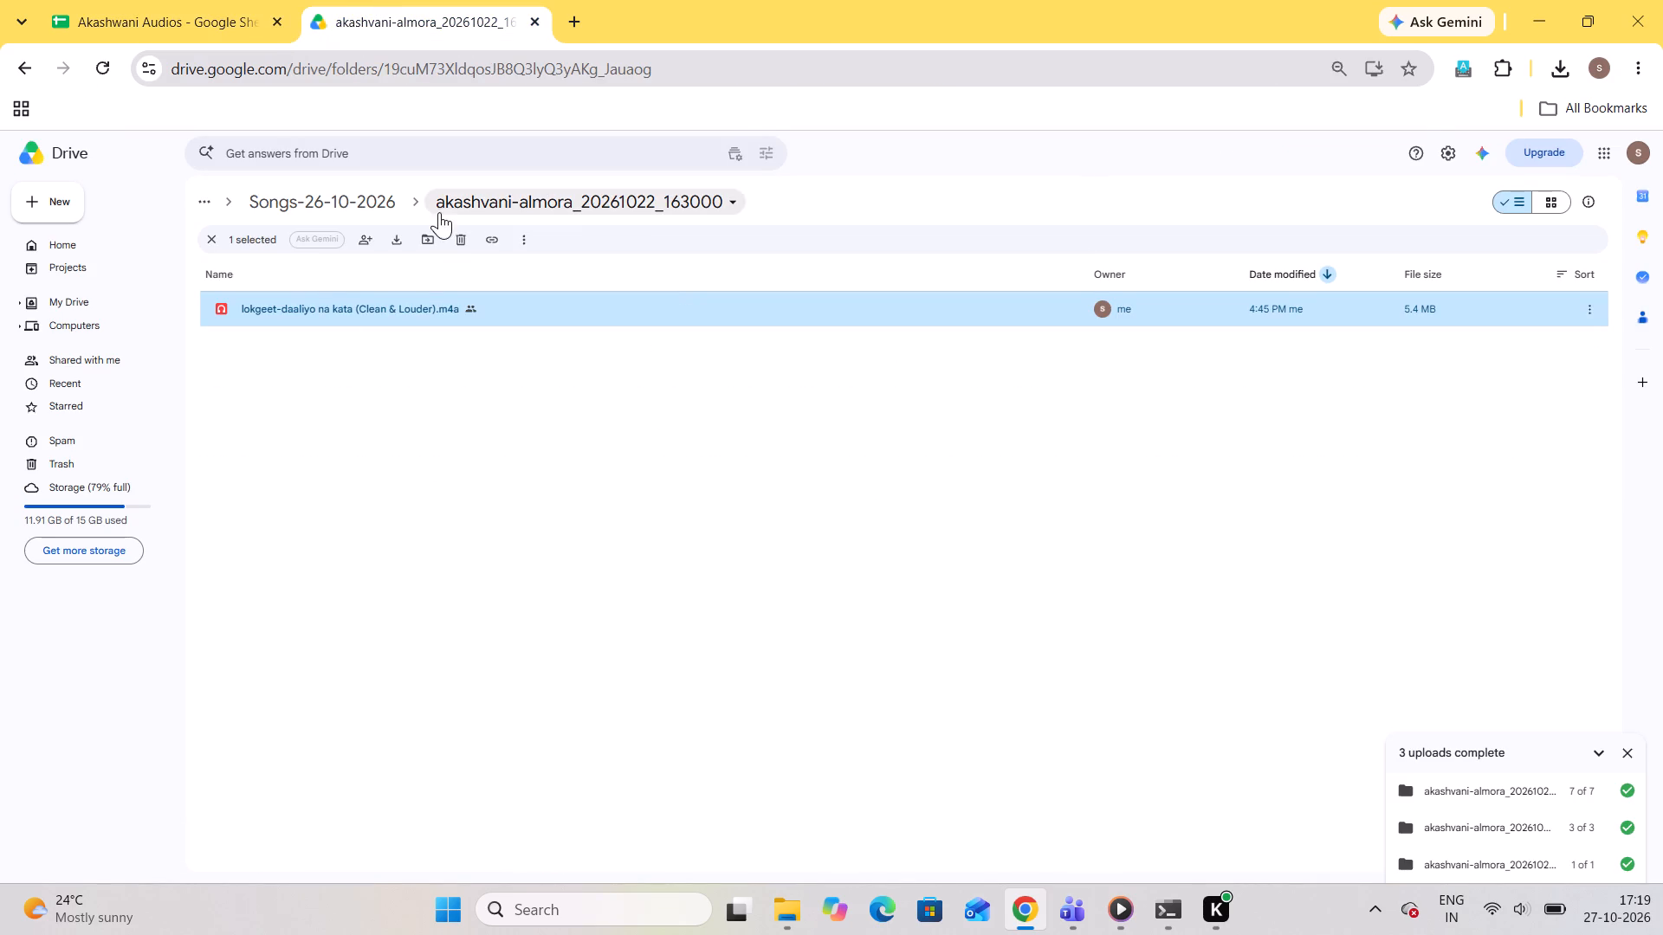
pyautogui.click(372, 211)
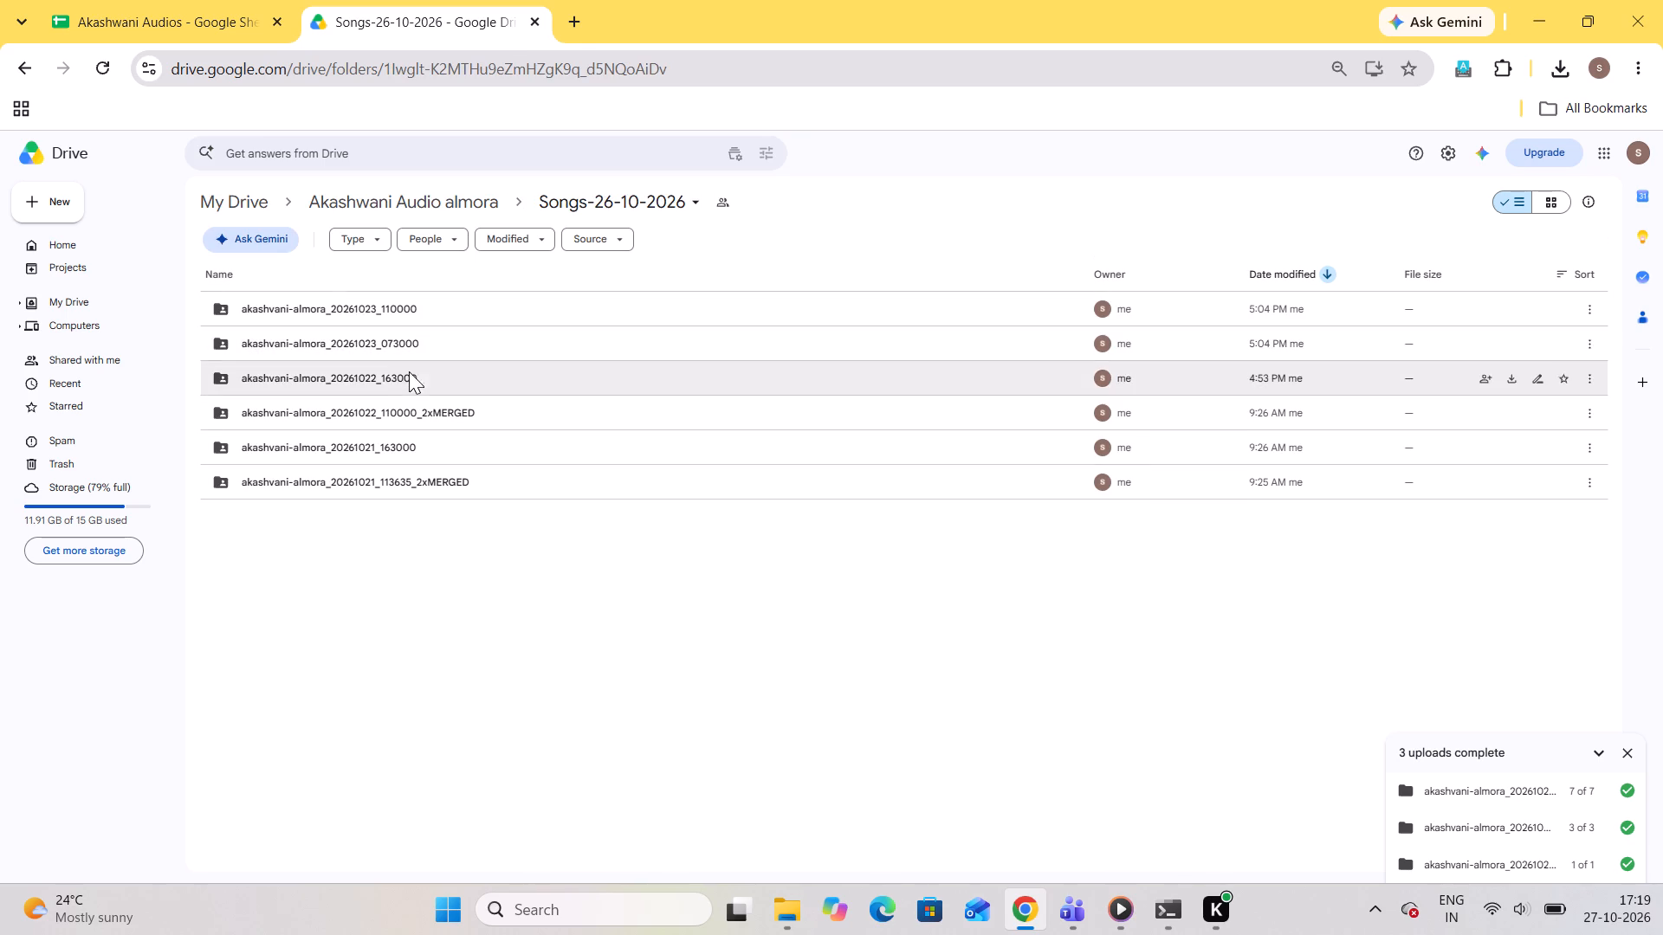
pyautogui.click(389, 344)
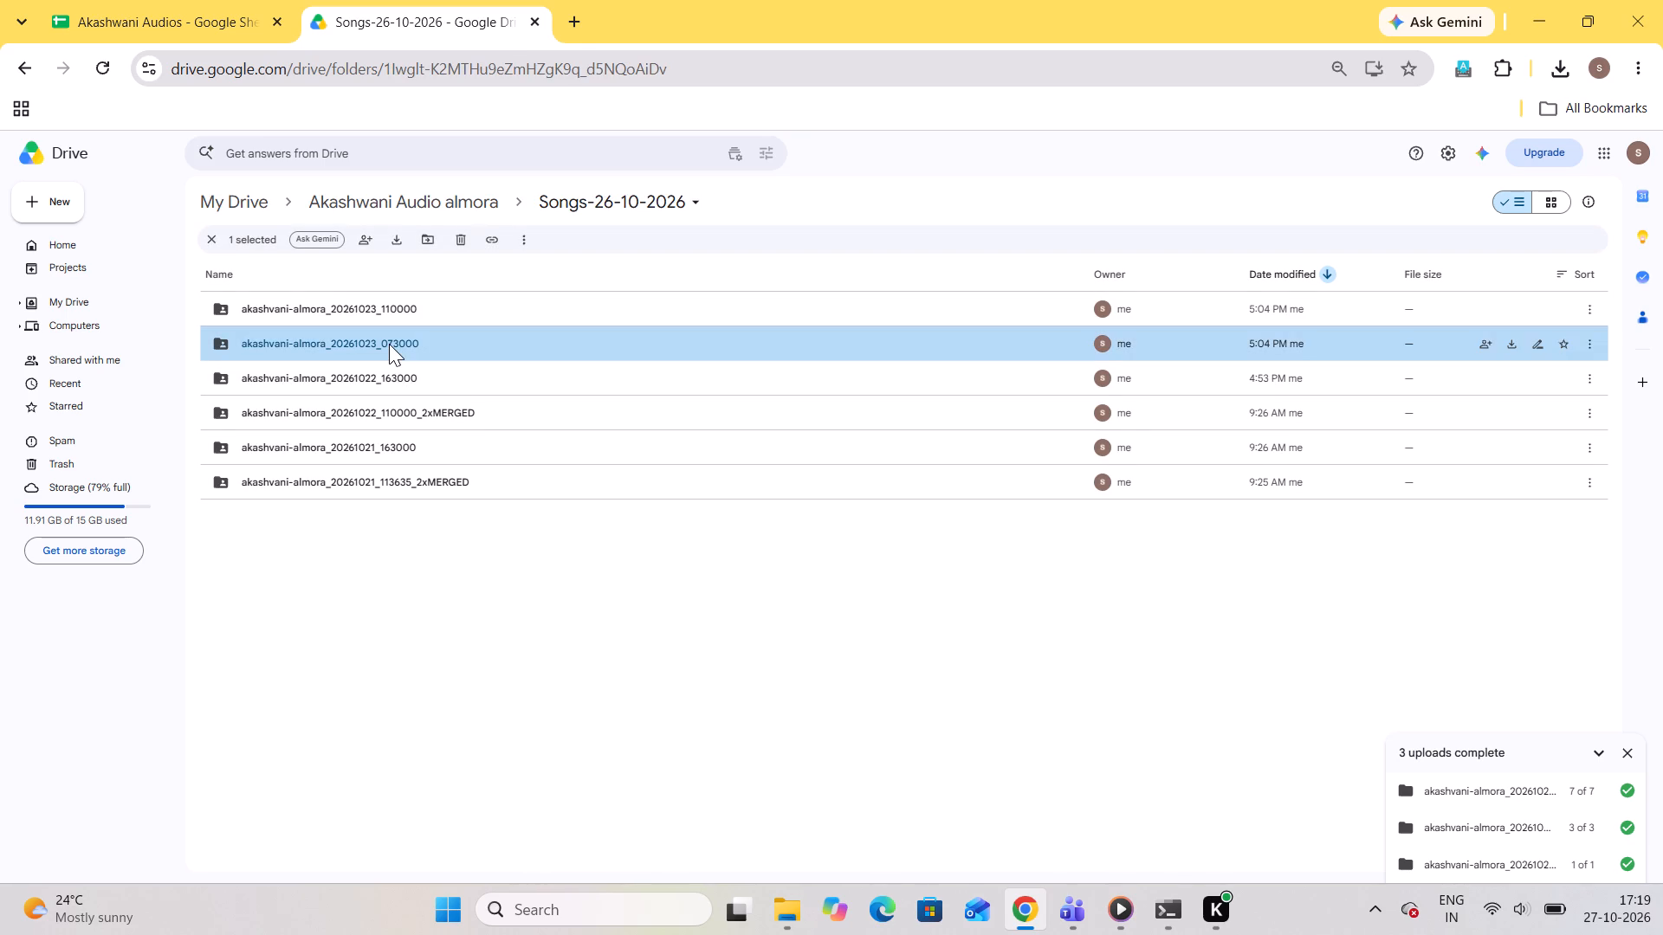
pyautogui.rightClick(389, 344)
pyautogui.click(376, 339)
pyautogui.click(376, 339)
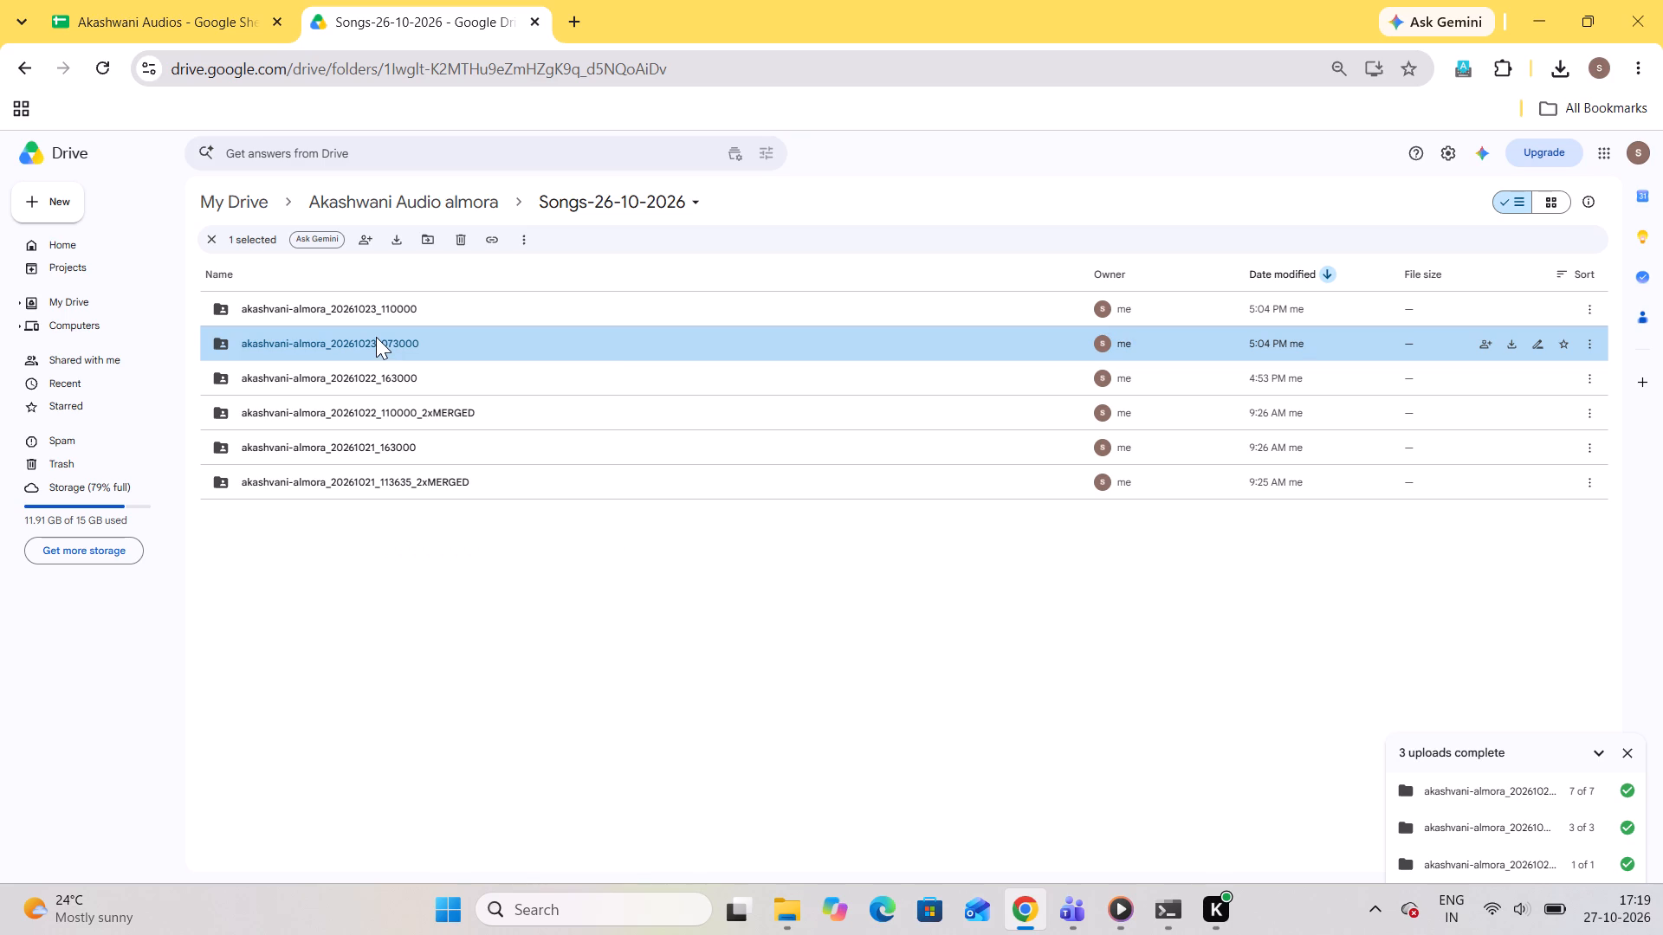
pyautogui.doubleClick(376, 337)
pyautogui.click(376, 337)
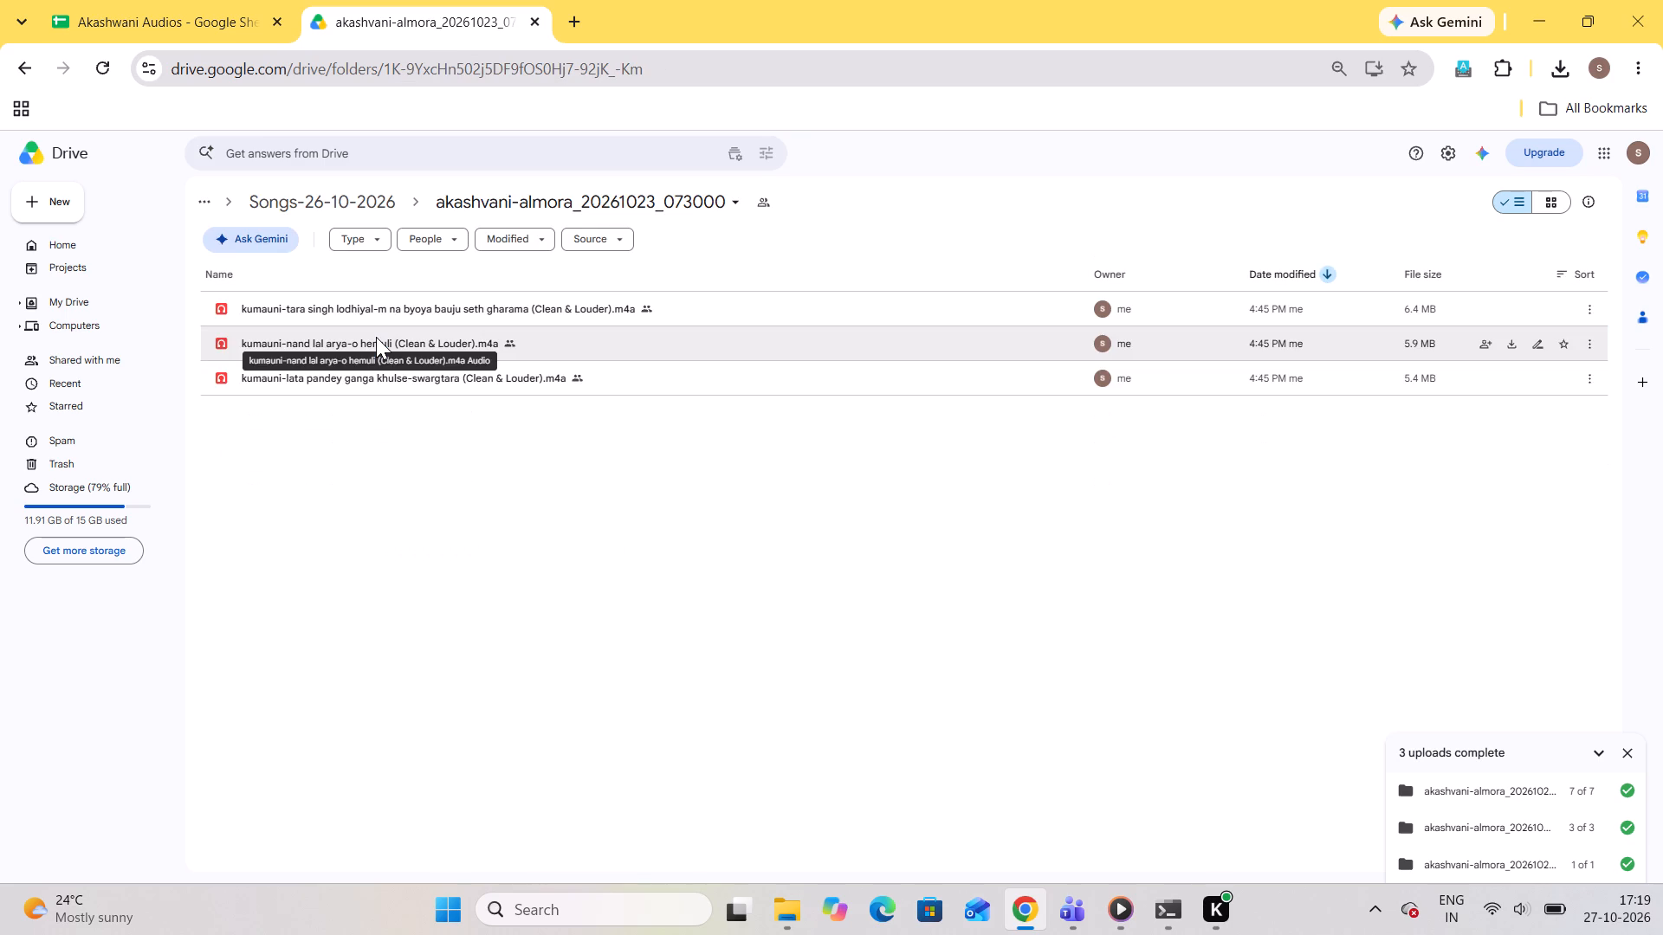
# Copy the folder name akashvani-almora_20261023_073000 from Drive into cell B919 of the Almora sheet.
pyautogui.rightClick(703, 195)
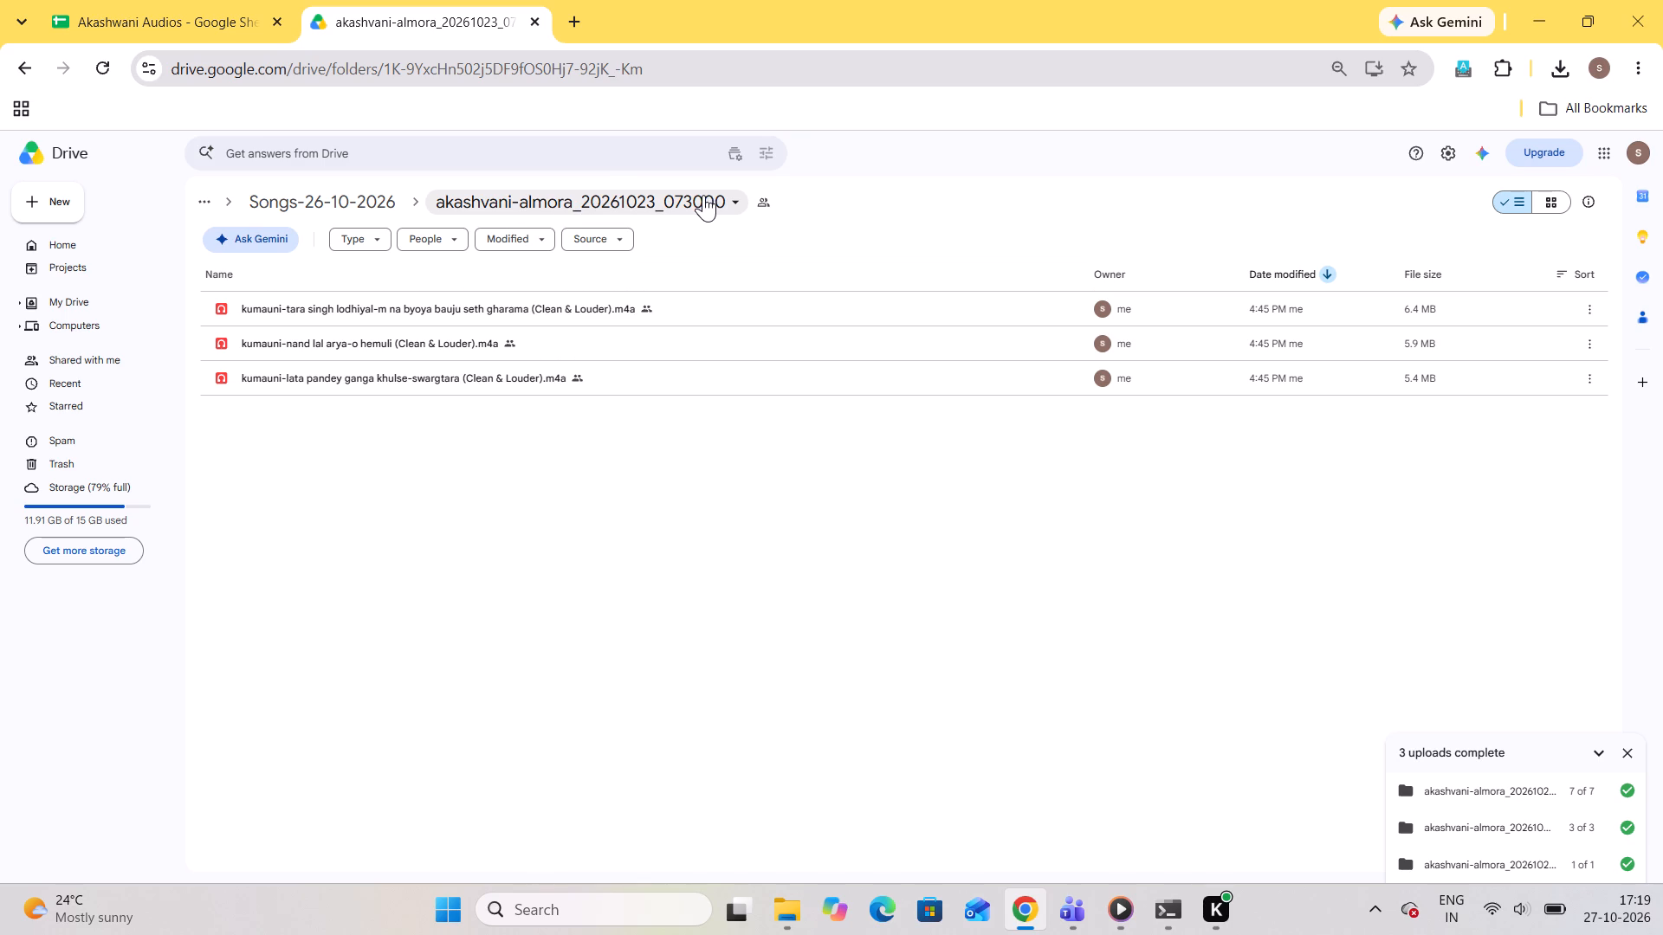
pyautogui.rightClick(696, 201)
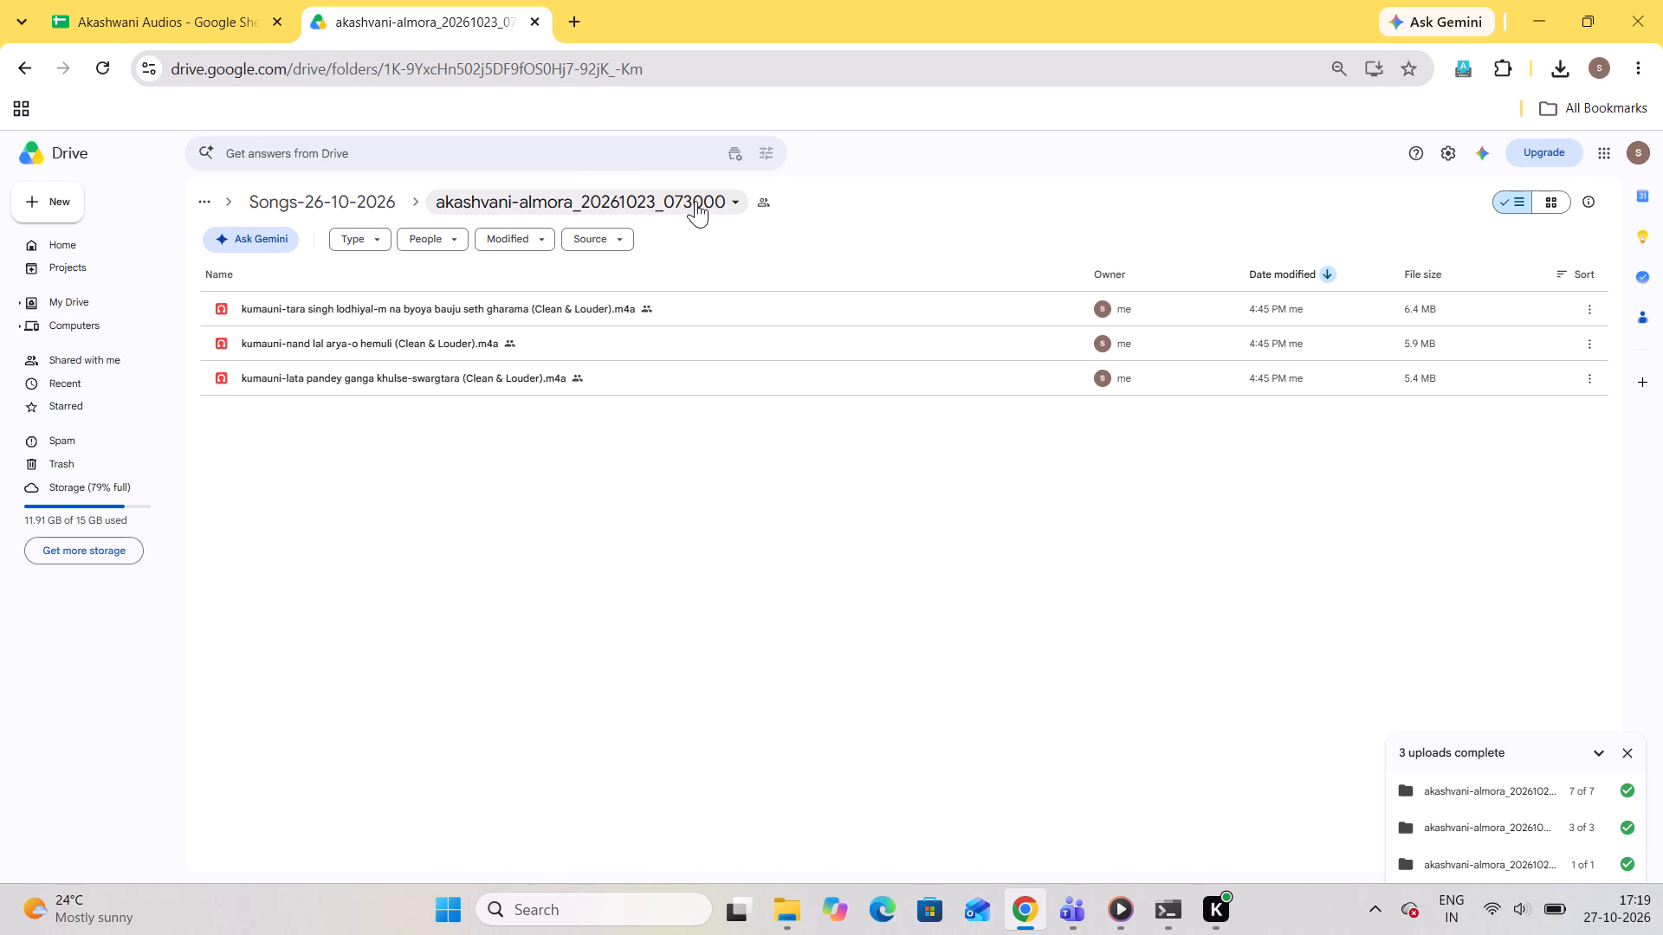
pyautogui.rightClick(696, 201)
pyautogui.click(607, 296)
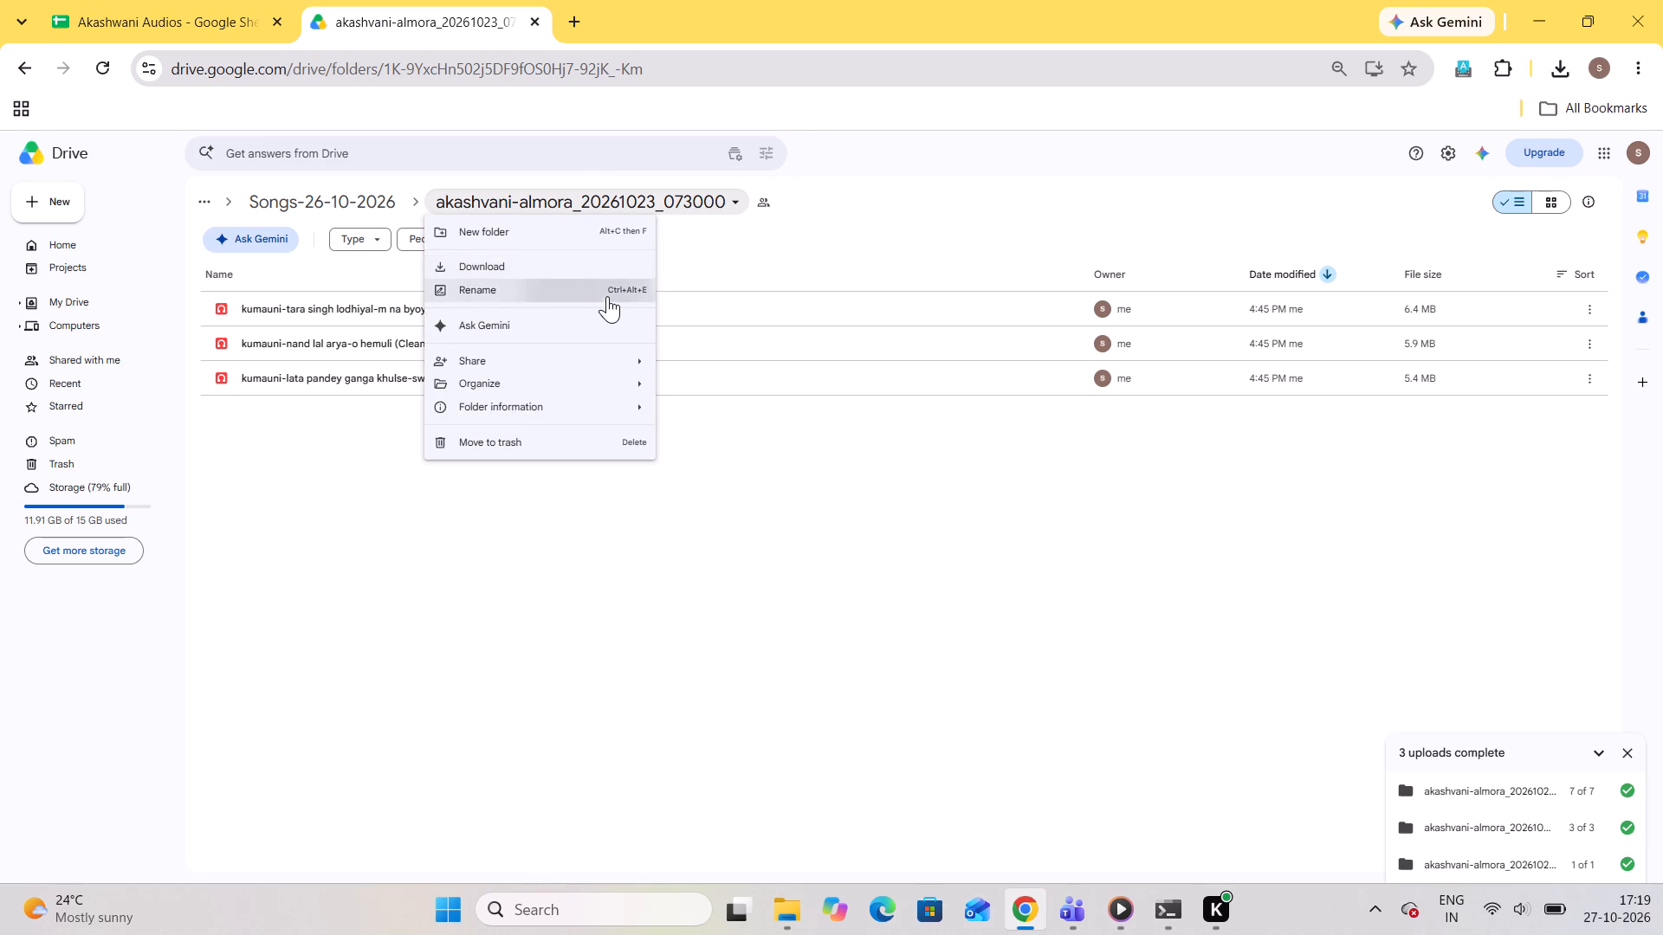
pyautogui.click(806, 494)
pyautogui.doubleClick(806, 494)
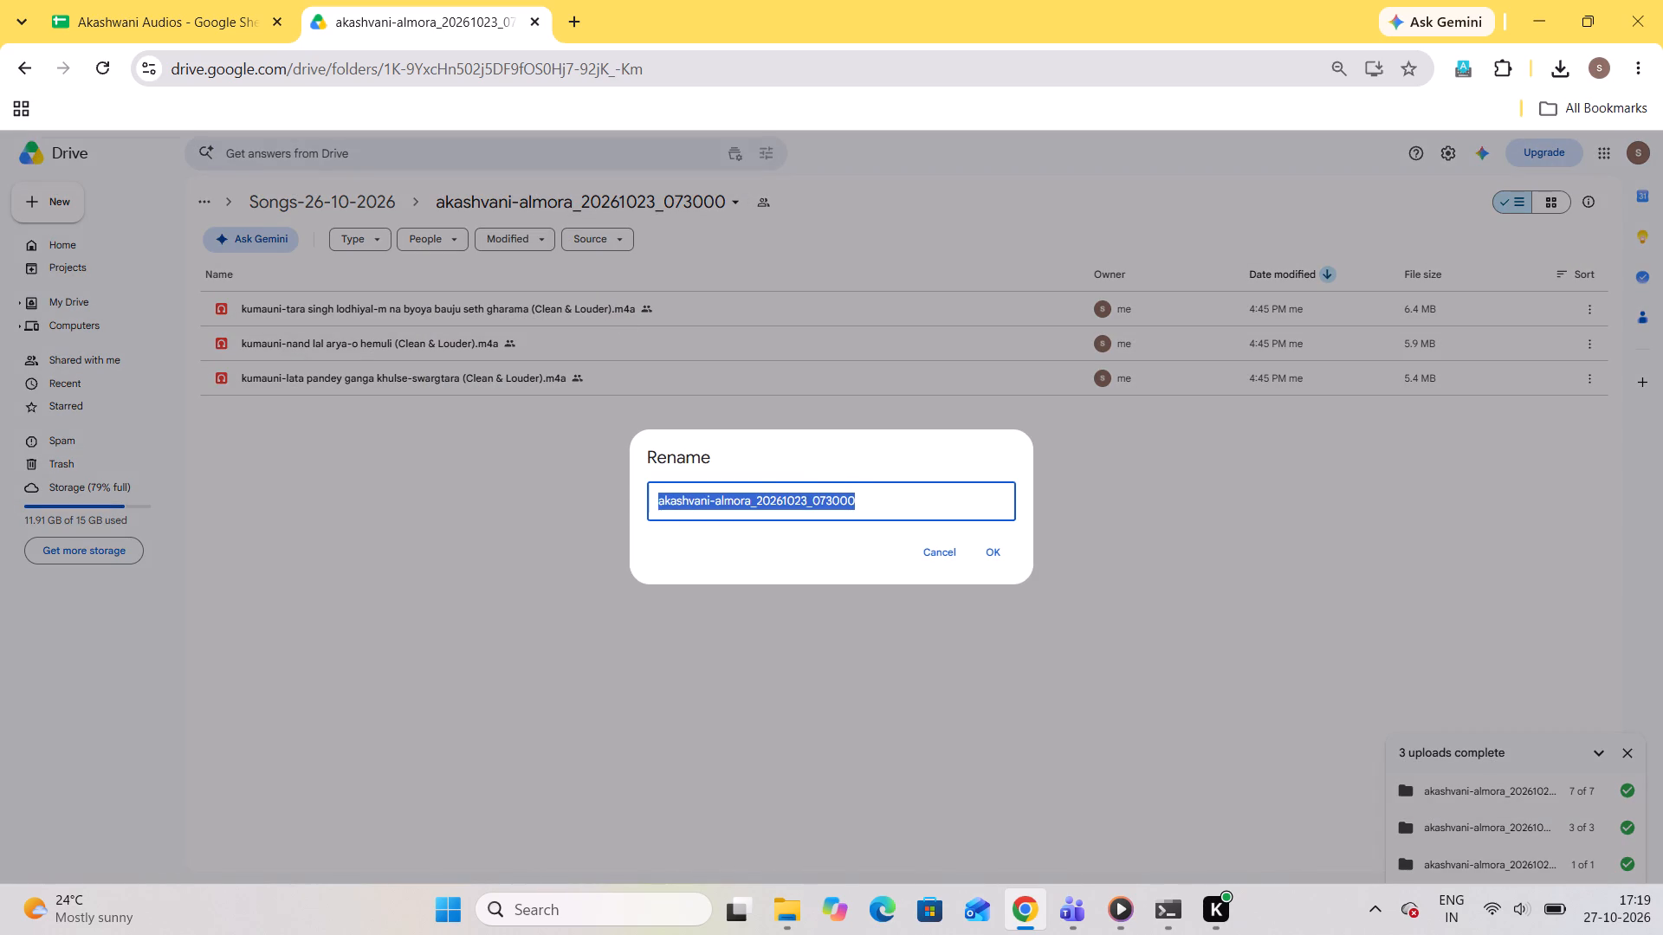
pyautogui.hotkey('ctrl', 'c')
pyautogui.click(179, 31)
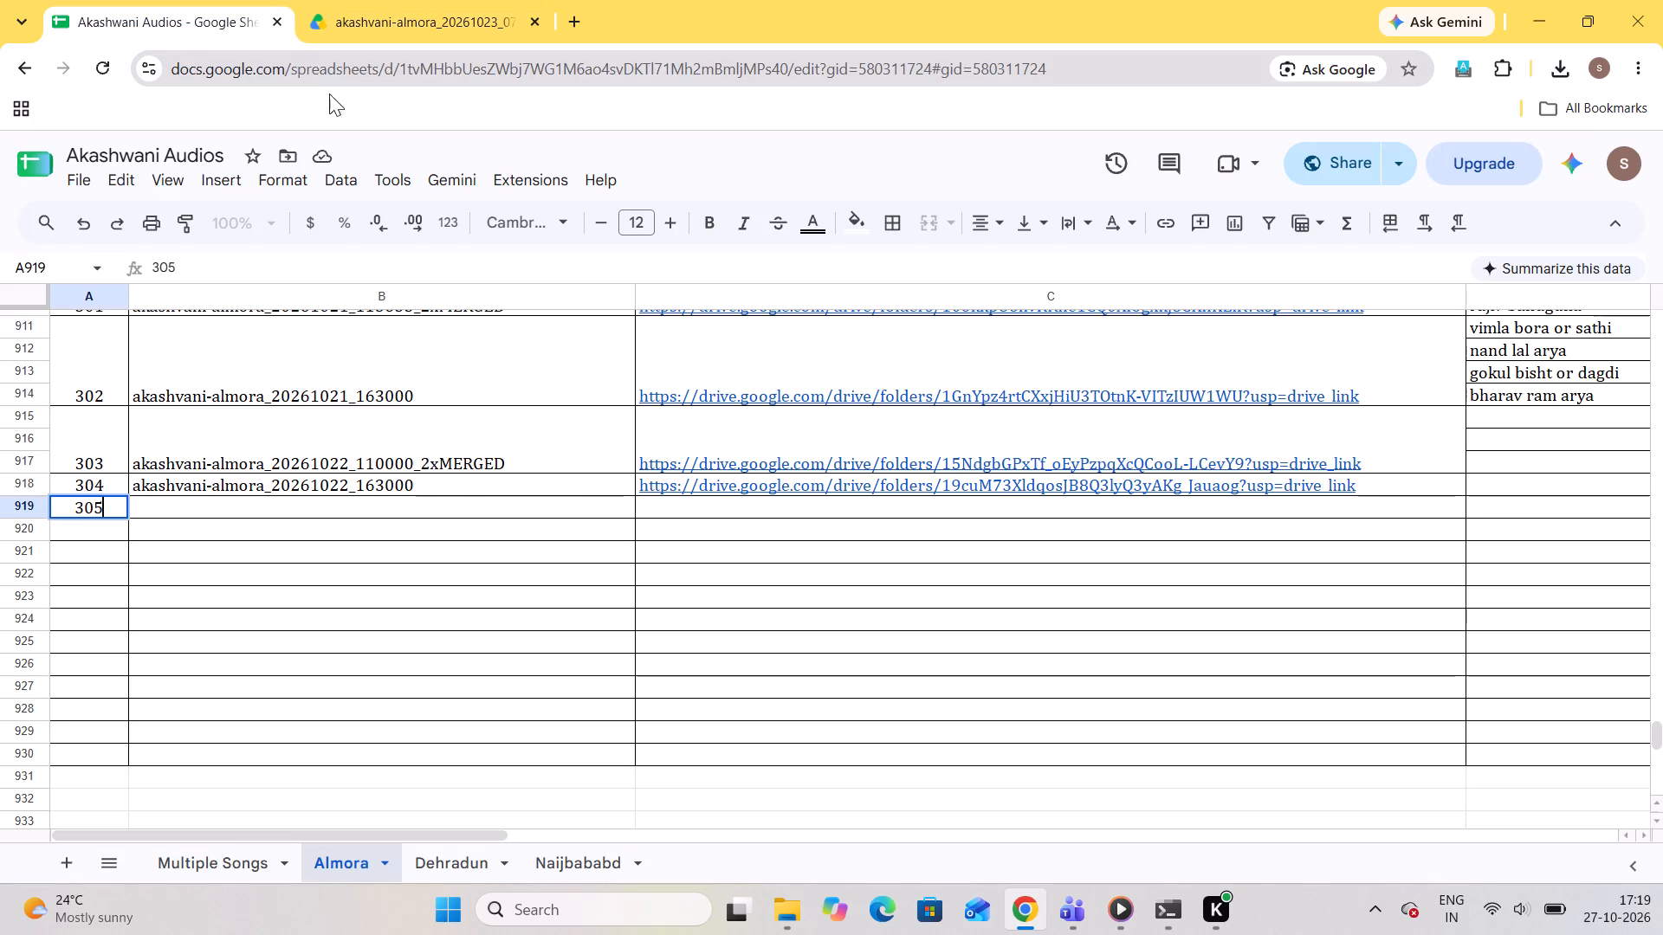
pyautogui.click(461, 517)
pyautogui.hotkey('ctrl', 'v')
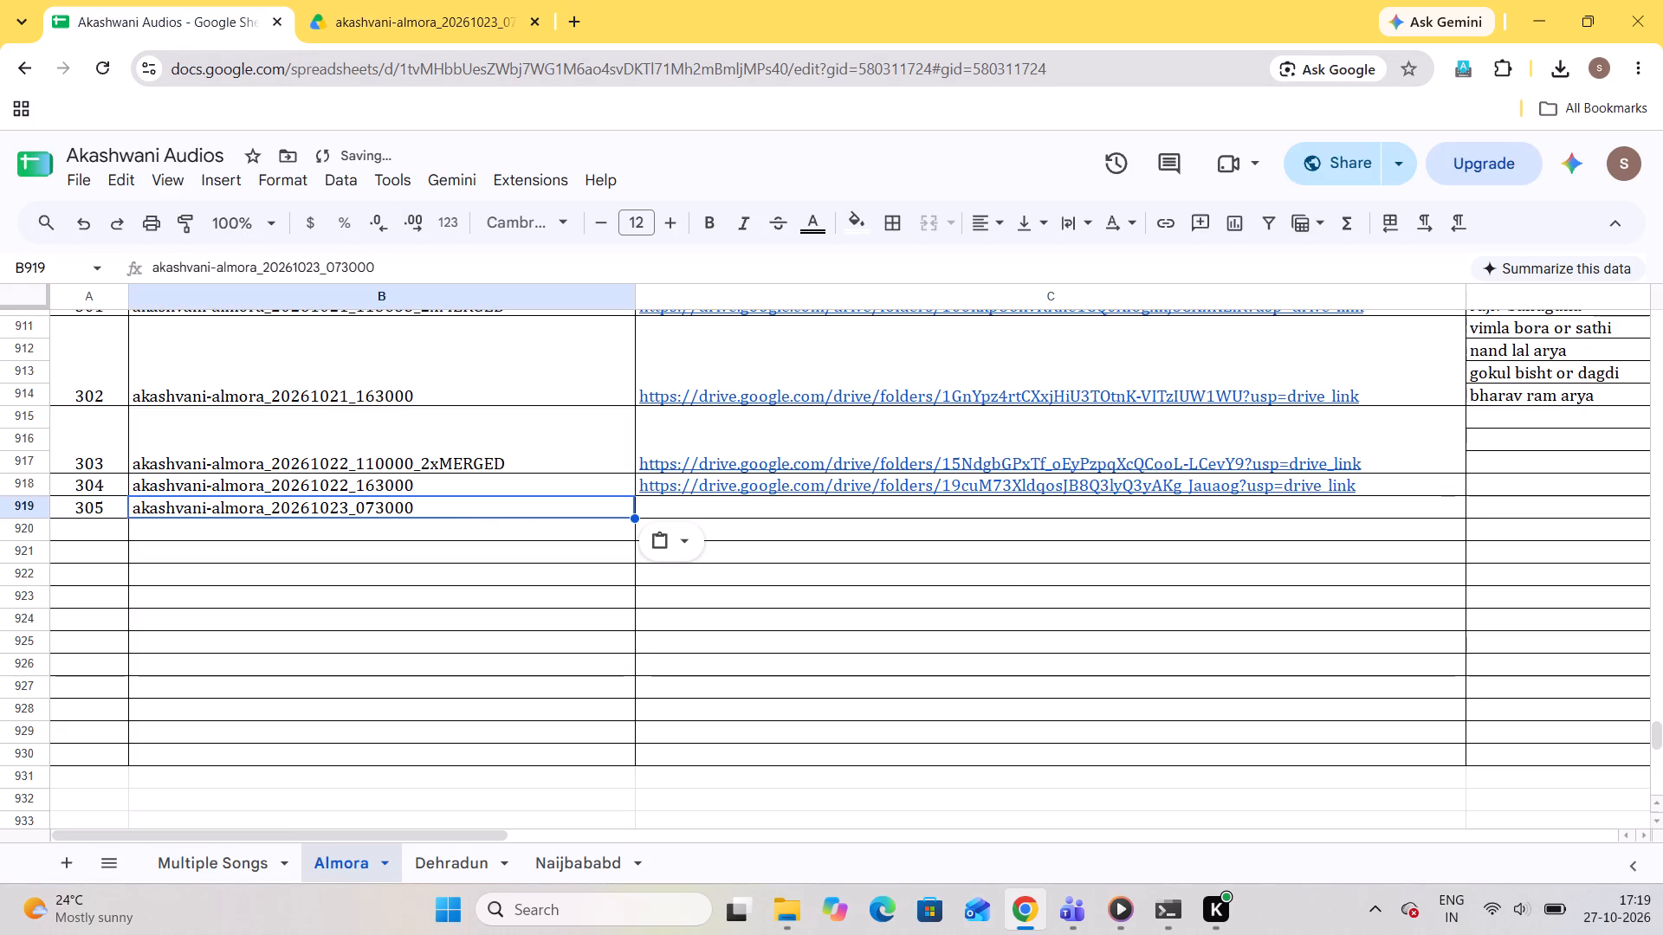
# Copy the sharing link of the akashvani-almora_20261023_073000 folder from Drive for cell C919.
pyautogui.click(736, 502)
pyautogui.click(418, 0)
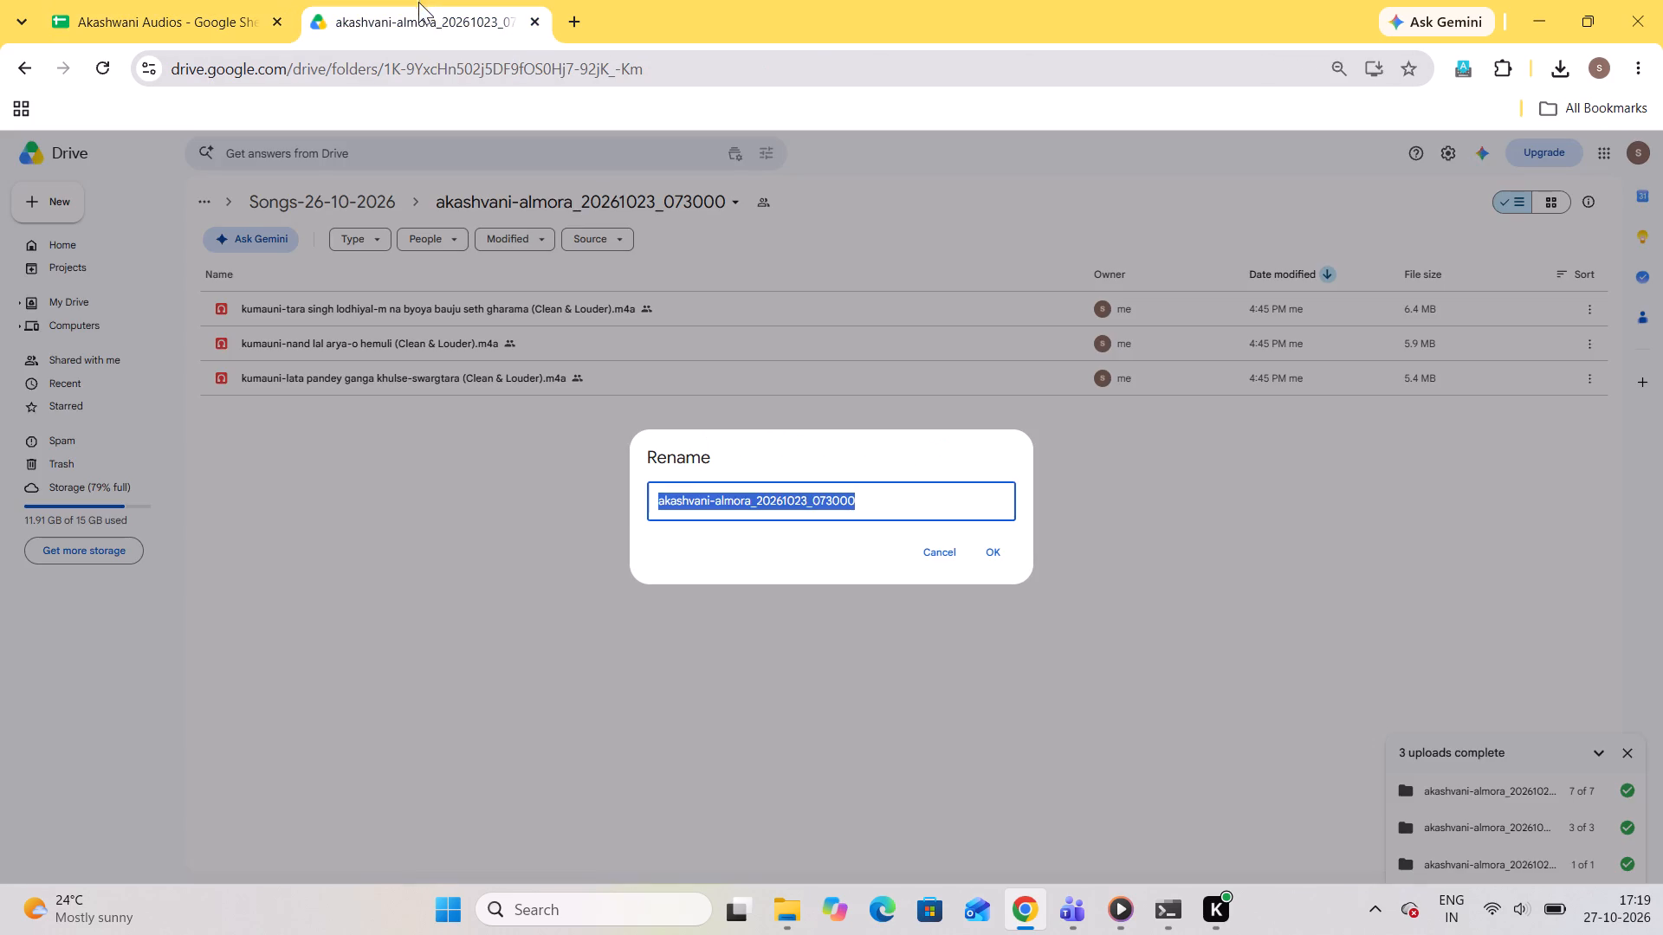
pyautogui.click(771, 242)
pyautogui.click(678, 210)
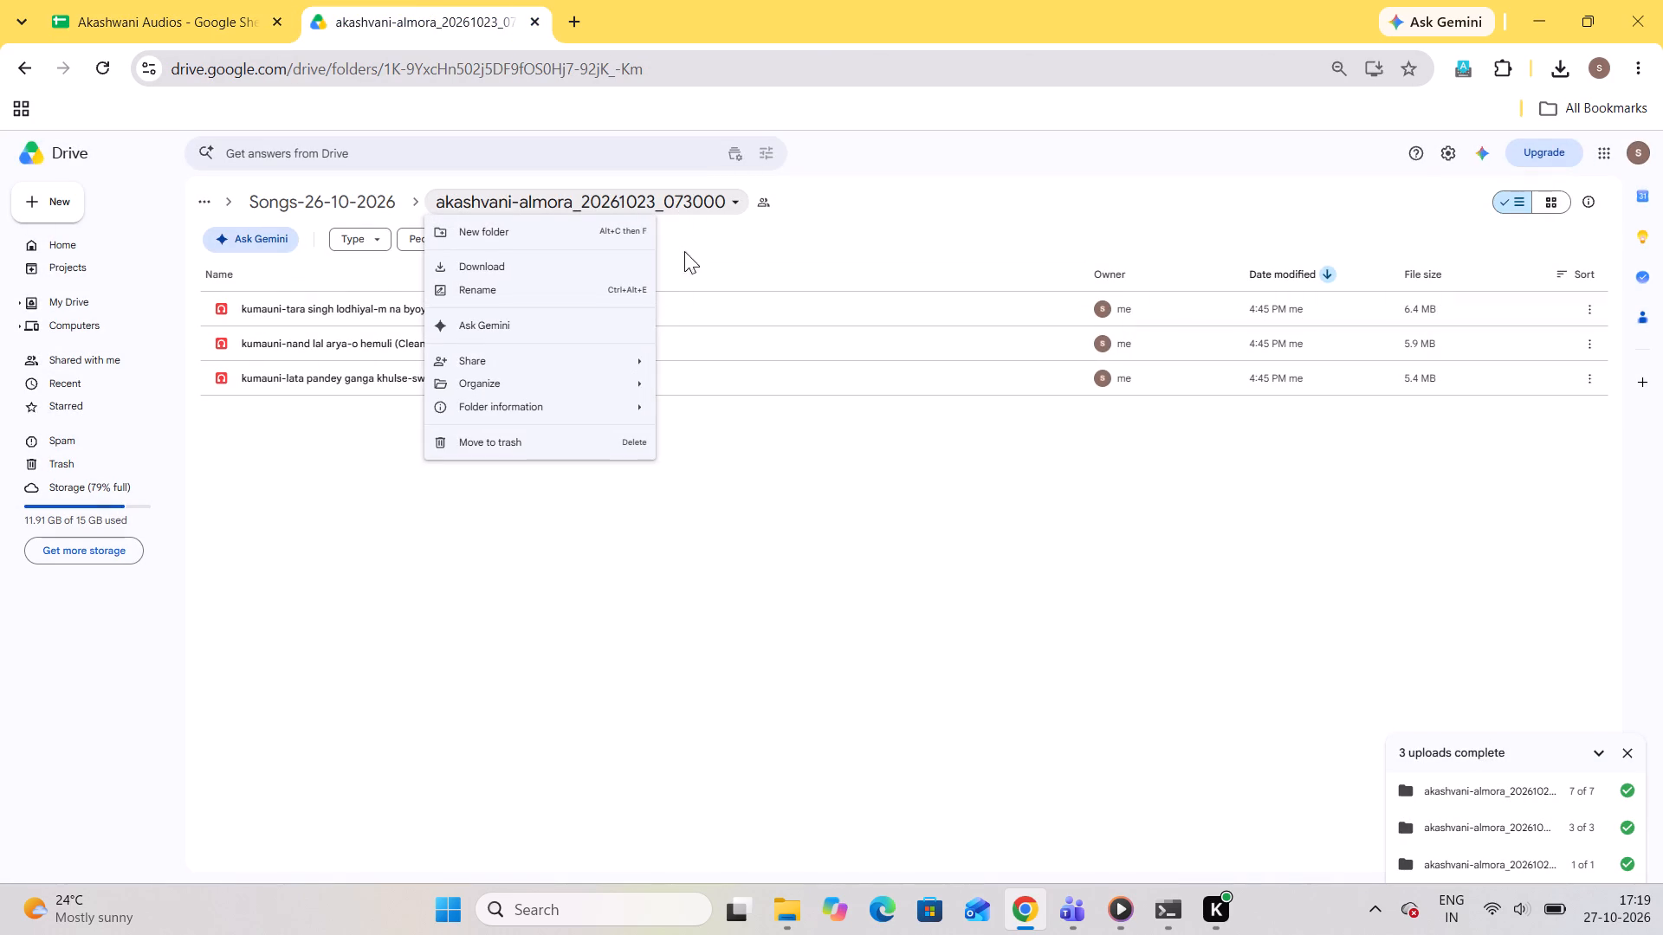
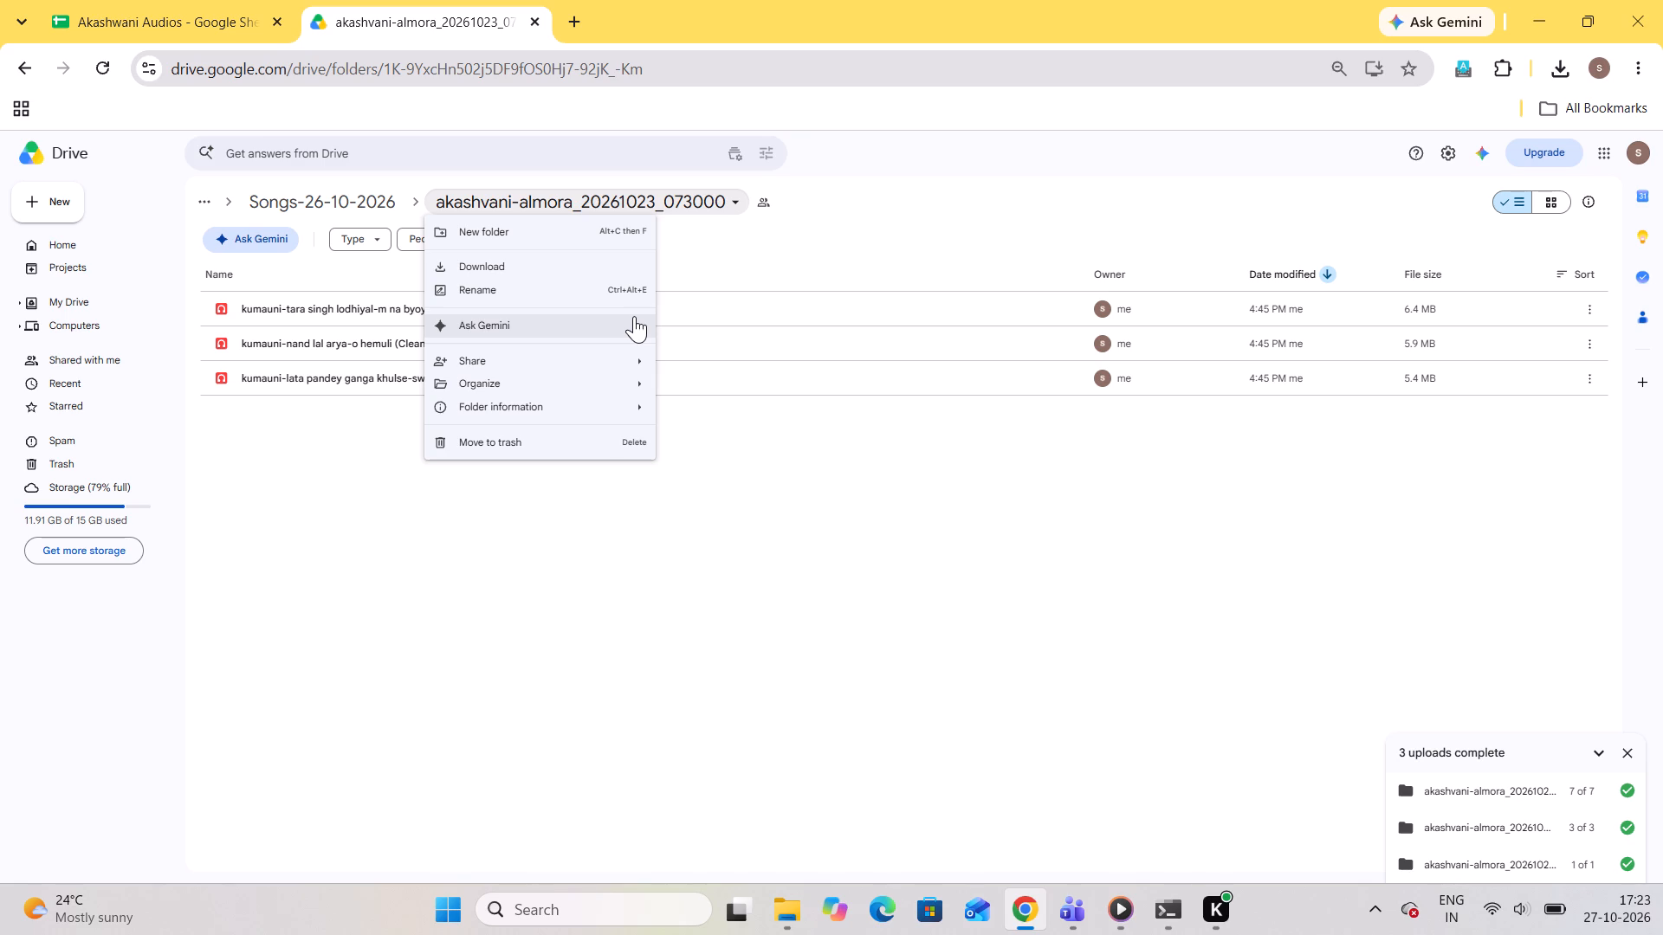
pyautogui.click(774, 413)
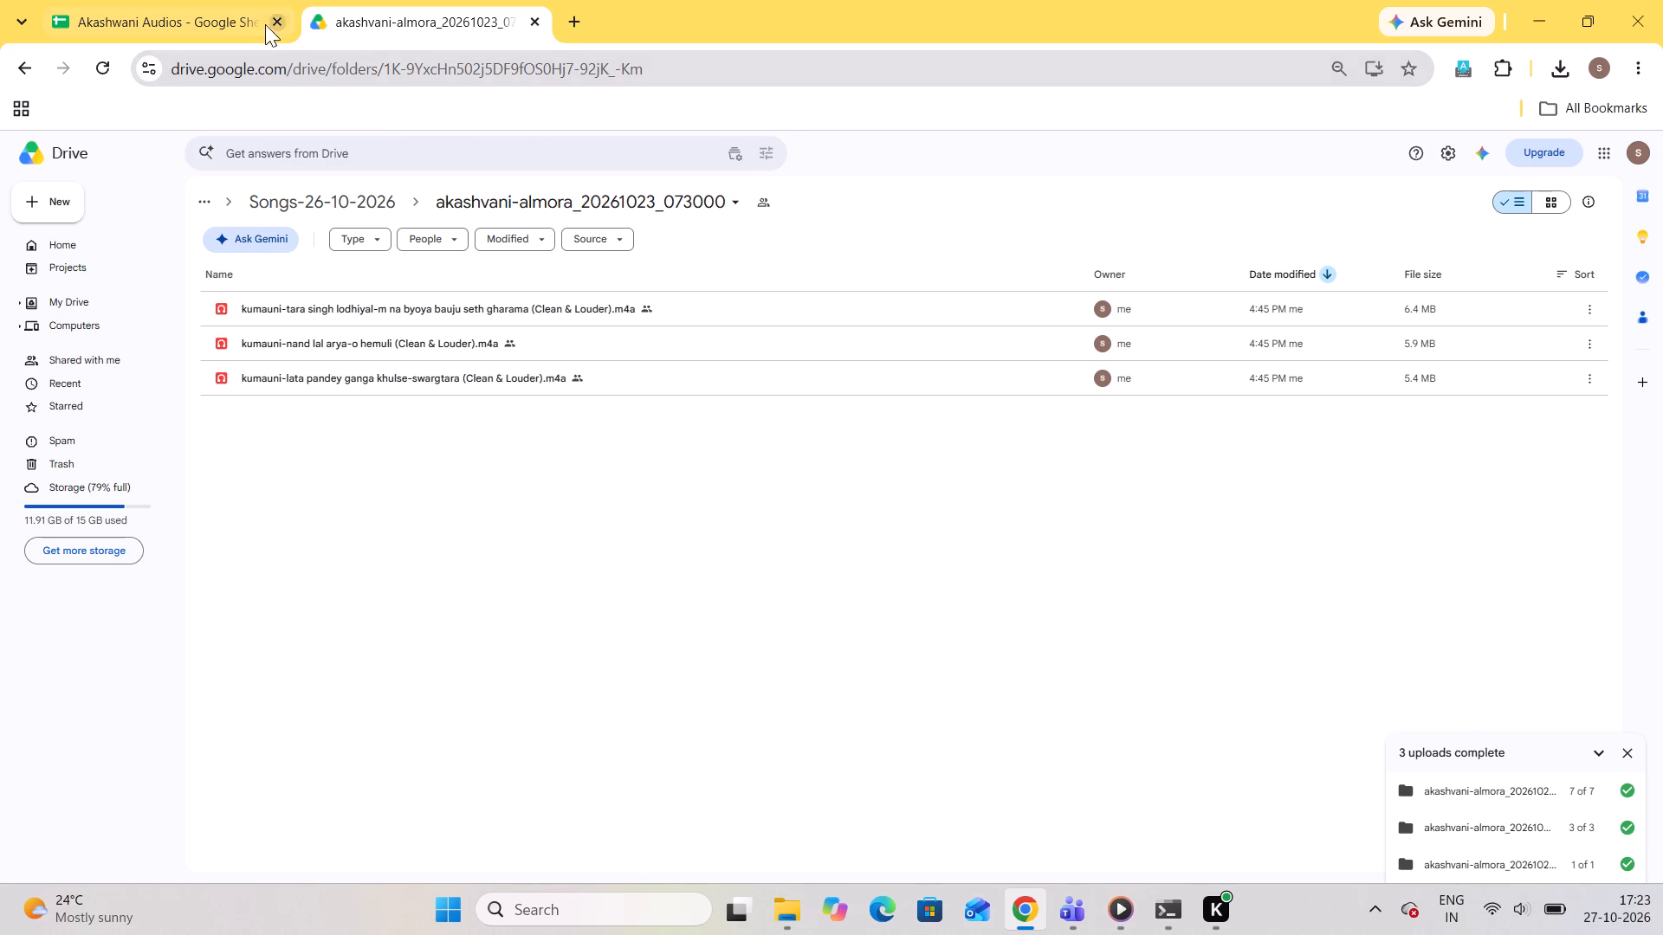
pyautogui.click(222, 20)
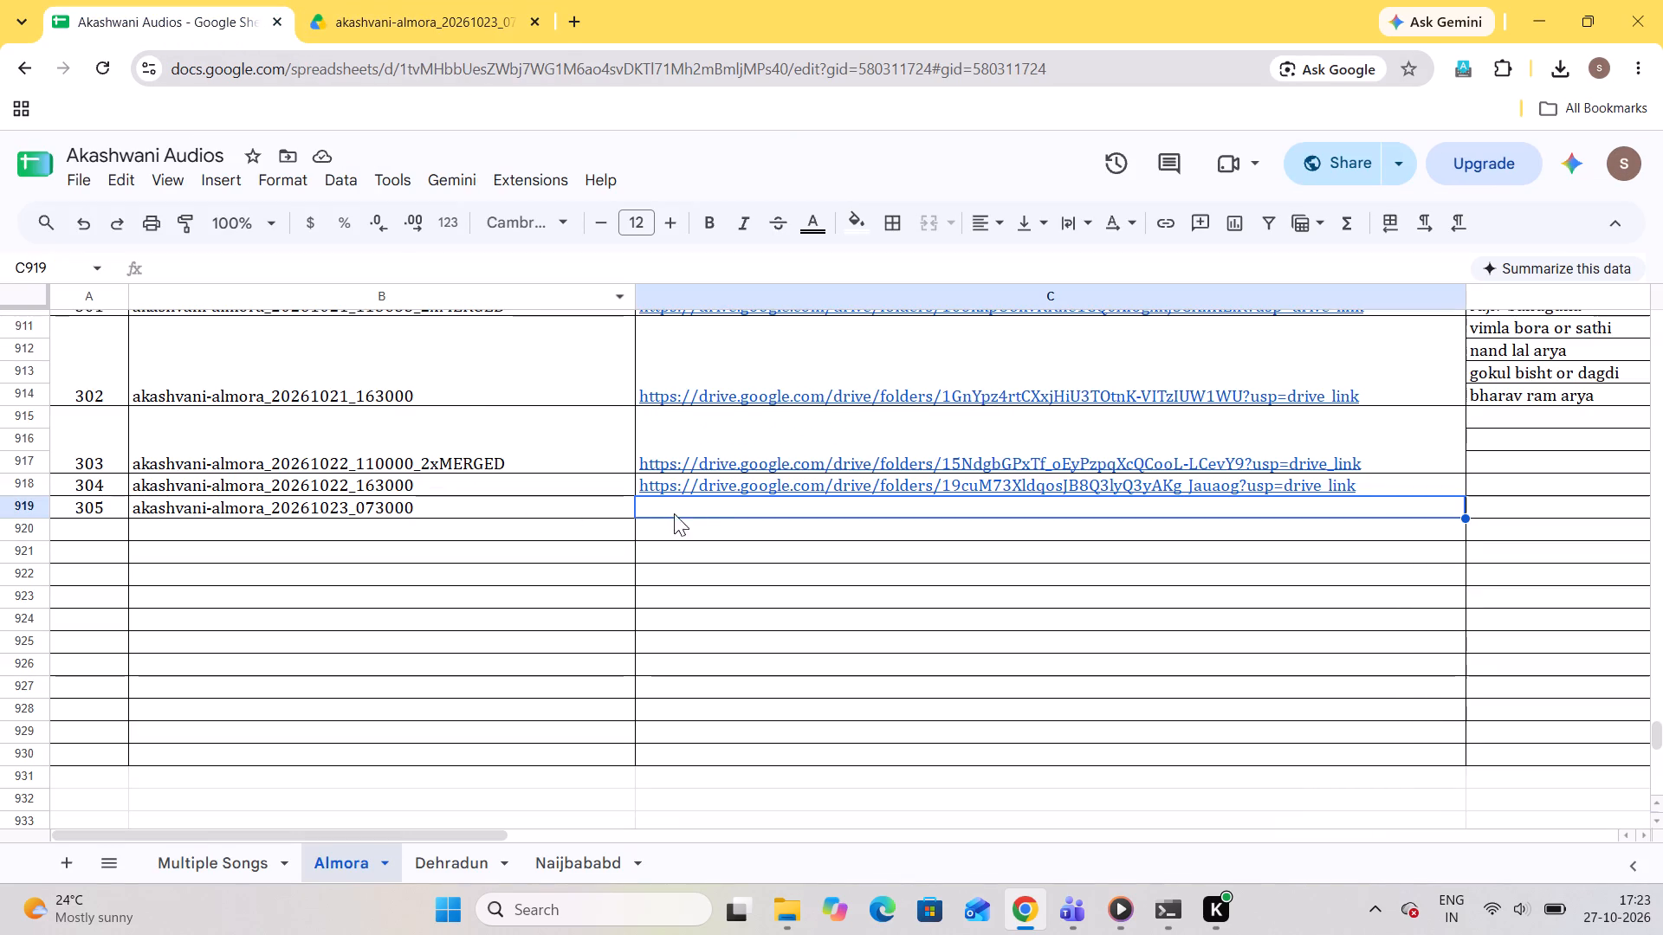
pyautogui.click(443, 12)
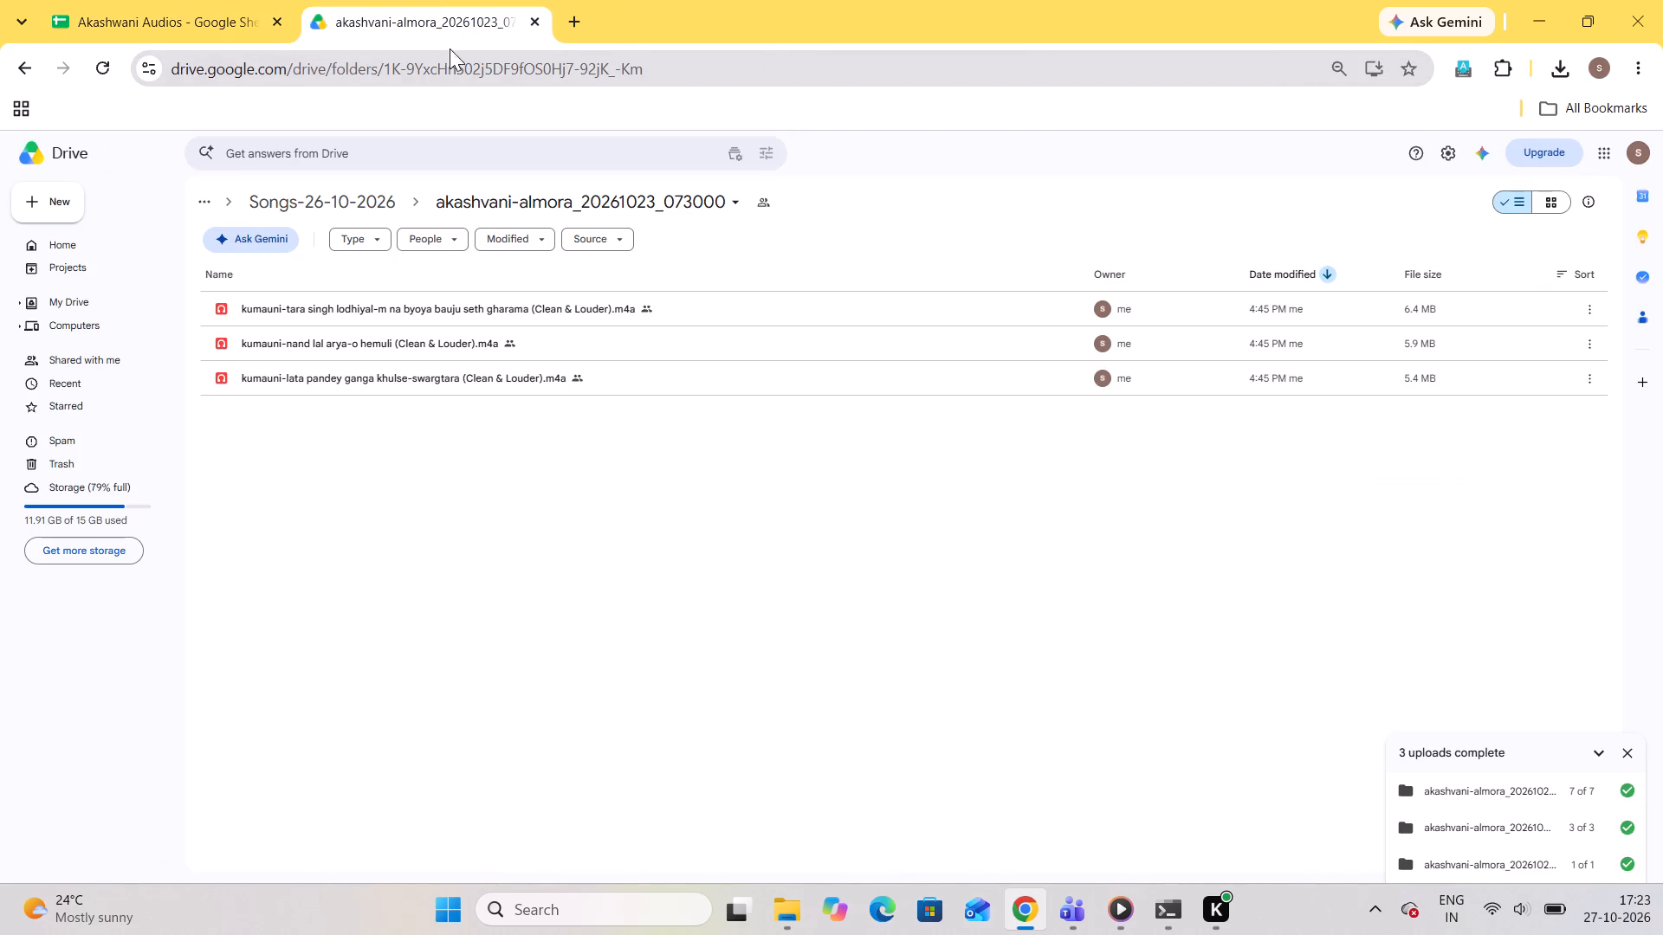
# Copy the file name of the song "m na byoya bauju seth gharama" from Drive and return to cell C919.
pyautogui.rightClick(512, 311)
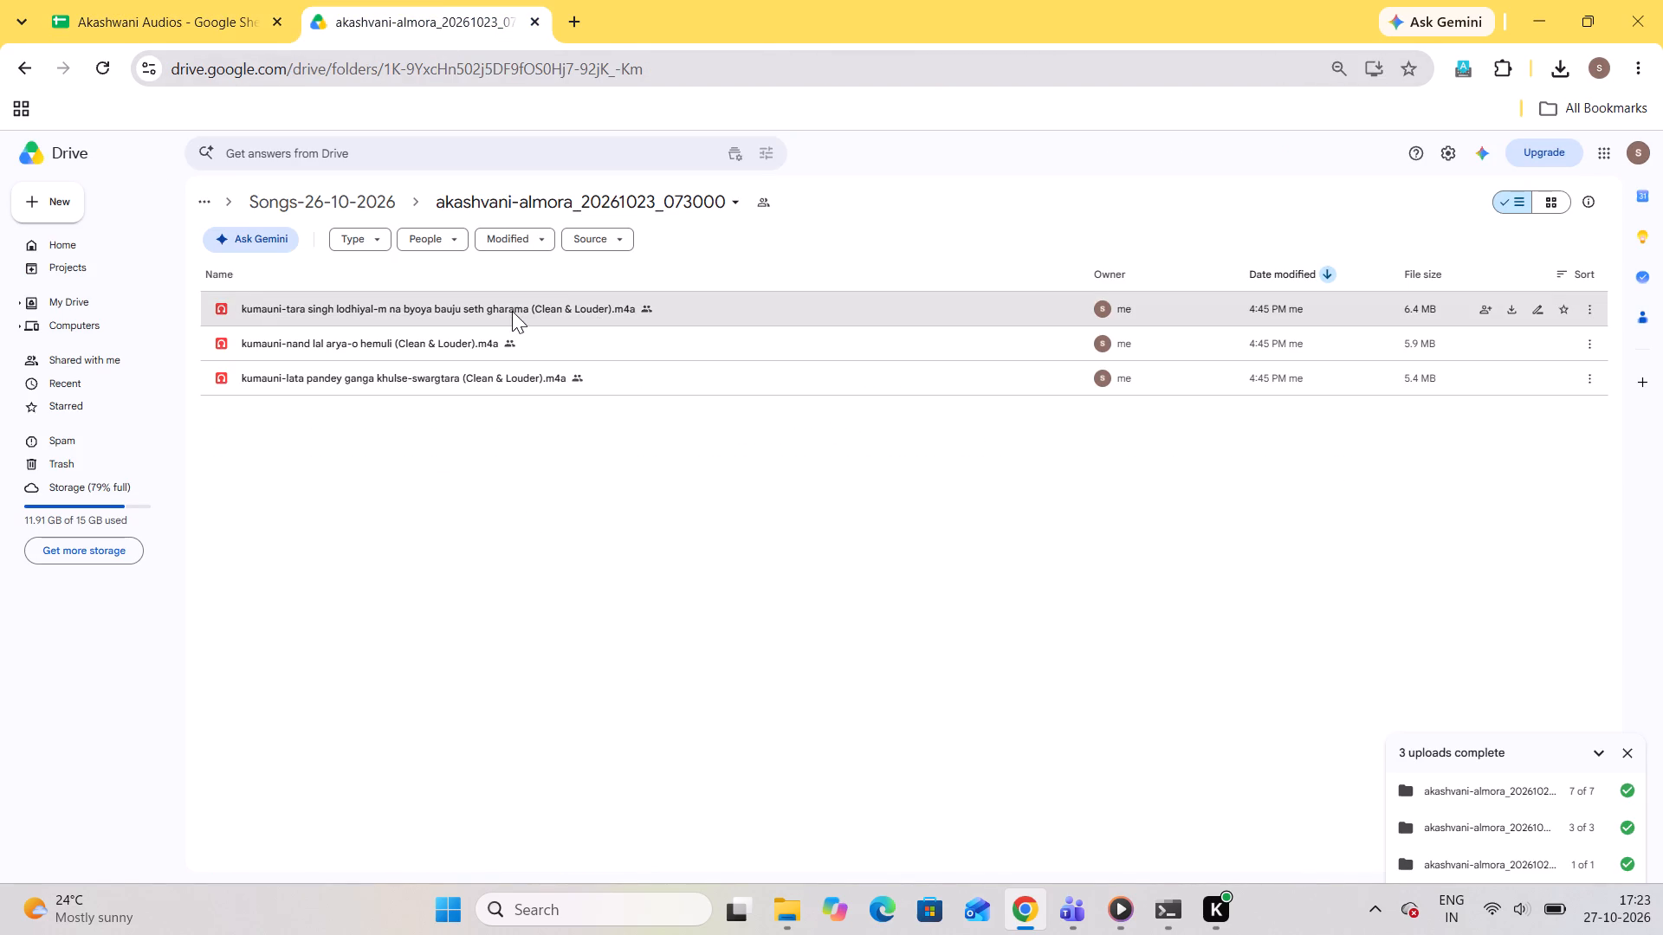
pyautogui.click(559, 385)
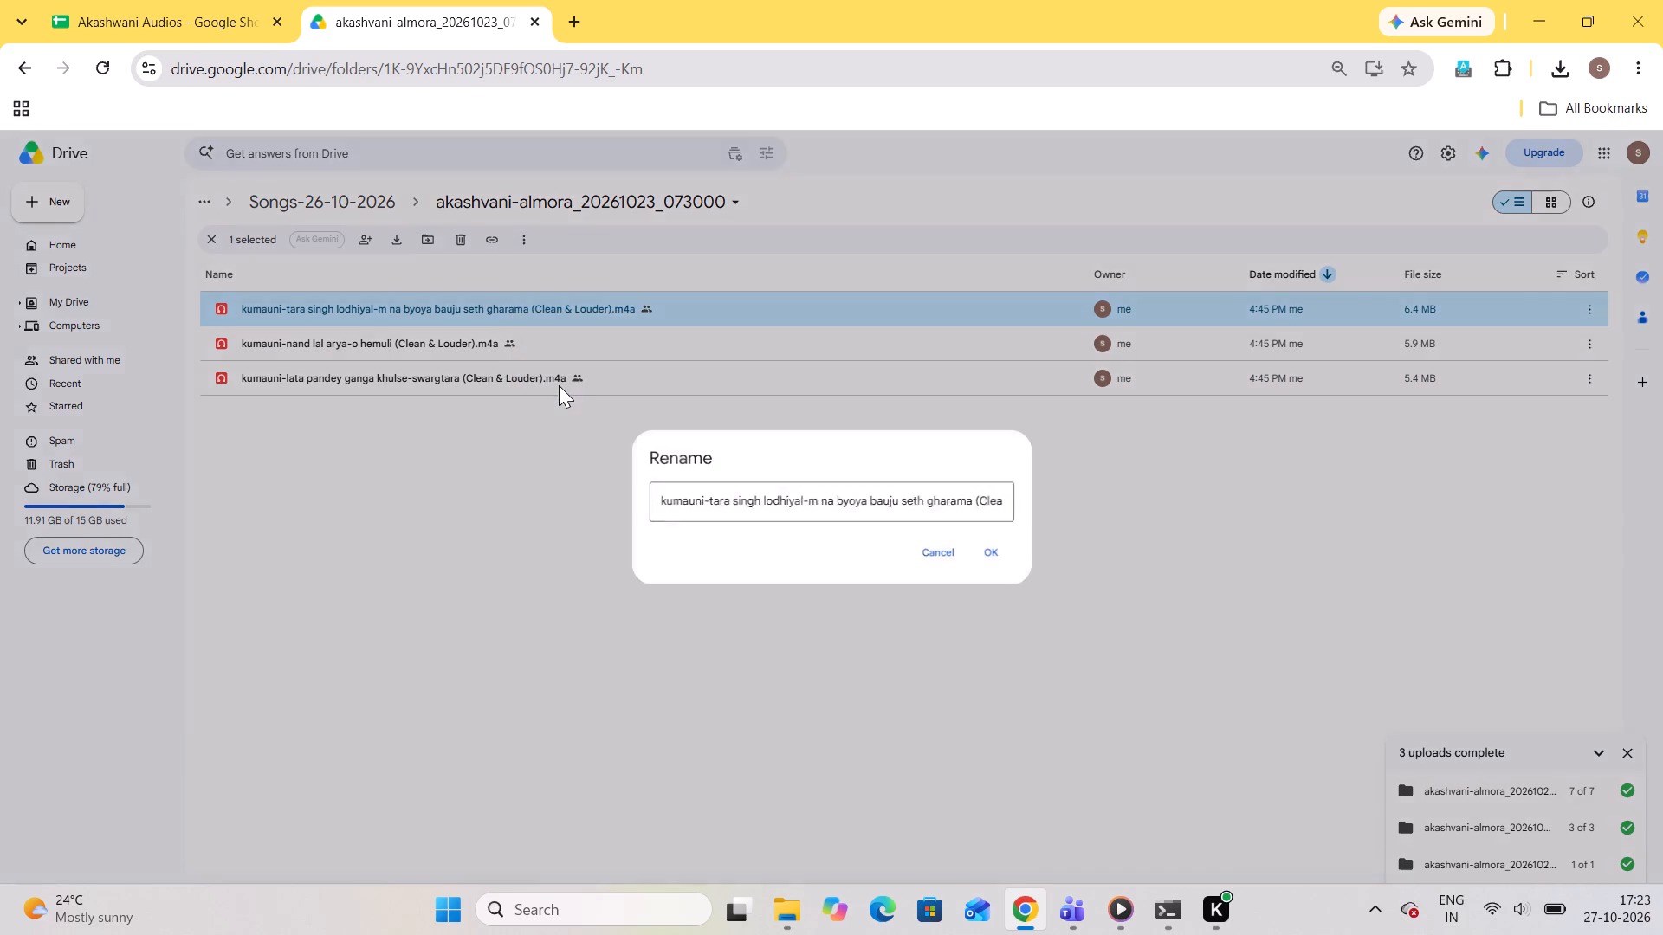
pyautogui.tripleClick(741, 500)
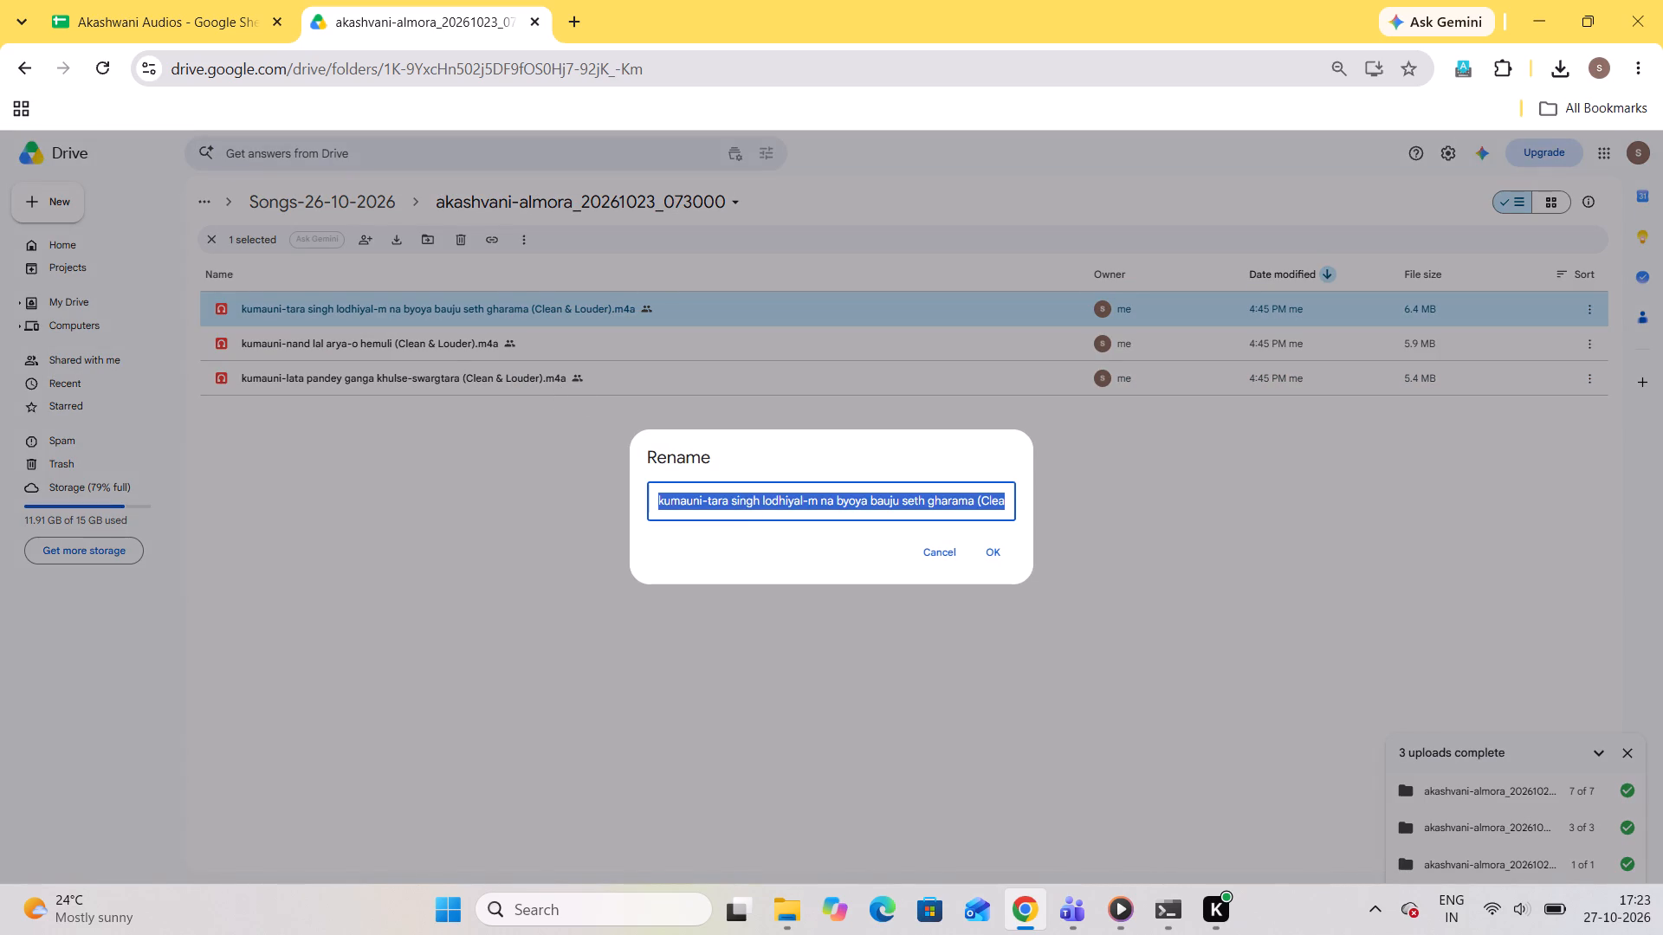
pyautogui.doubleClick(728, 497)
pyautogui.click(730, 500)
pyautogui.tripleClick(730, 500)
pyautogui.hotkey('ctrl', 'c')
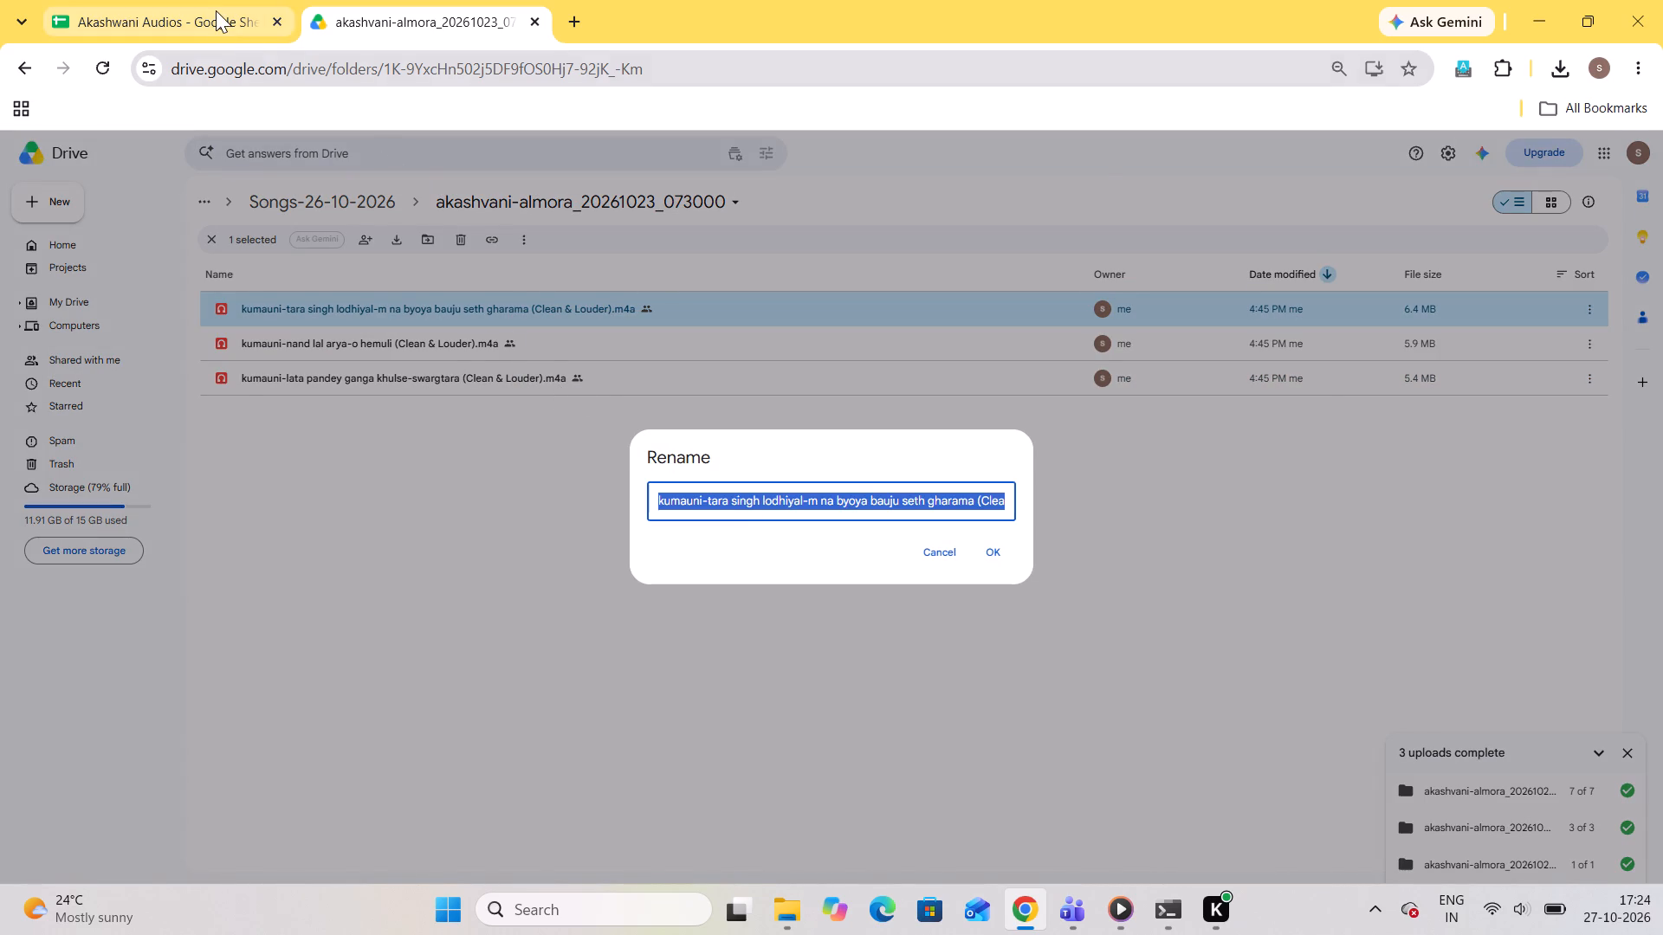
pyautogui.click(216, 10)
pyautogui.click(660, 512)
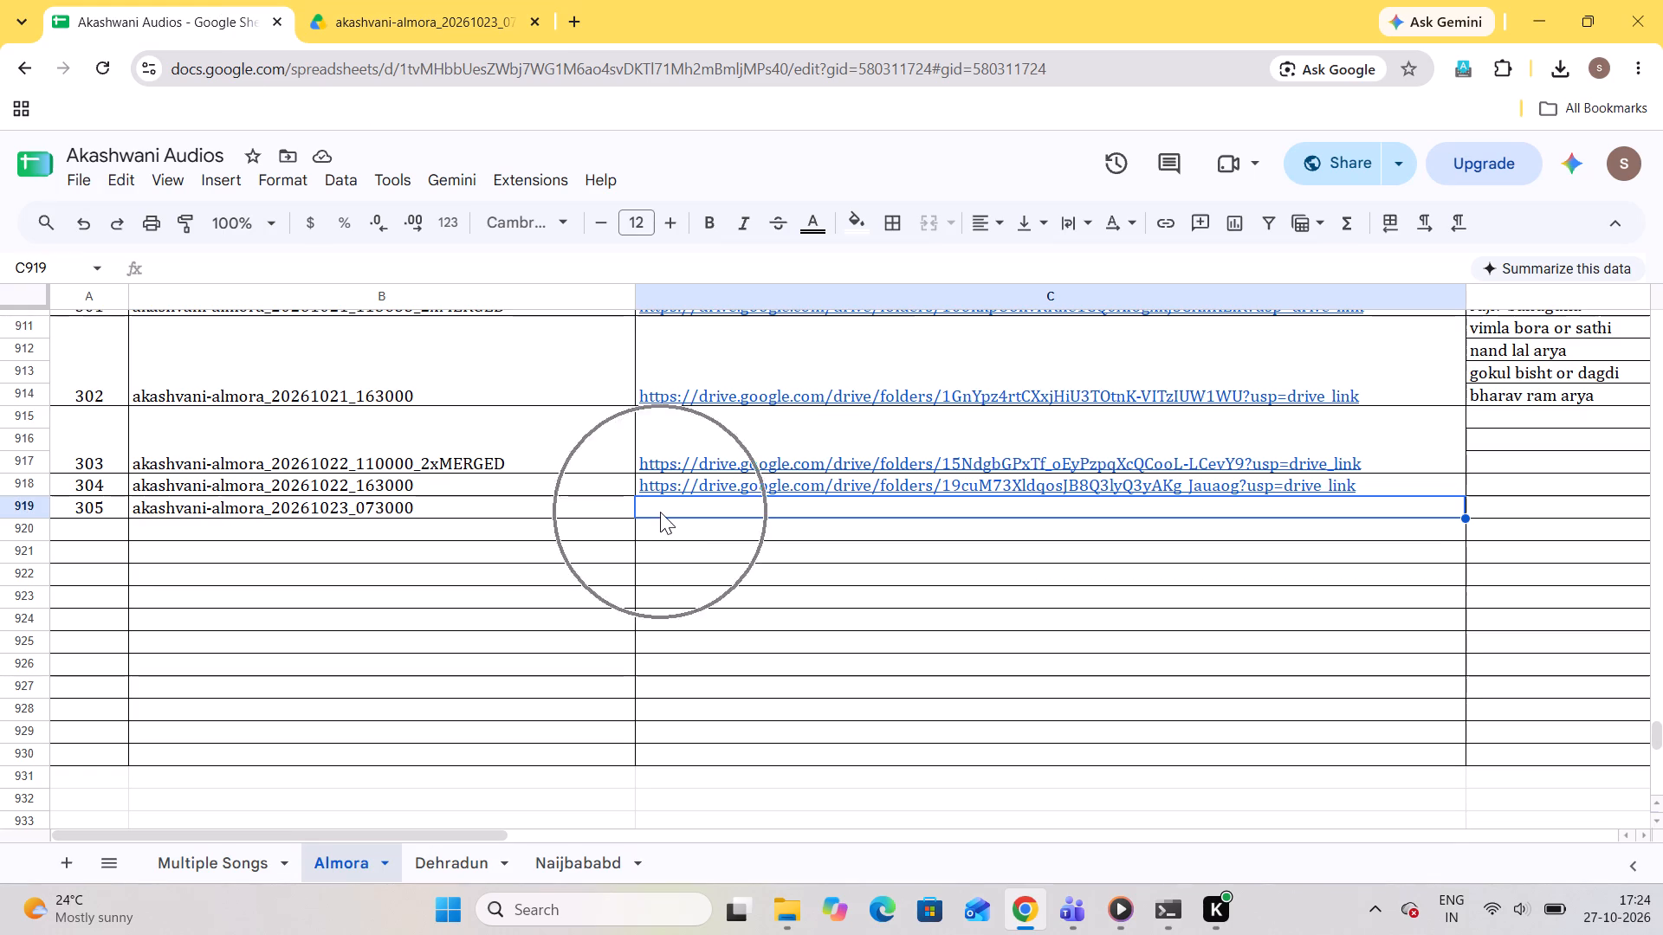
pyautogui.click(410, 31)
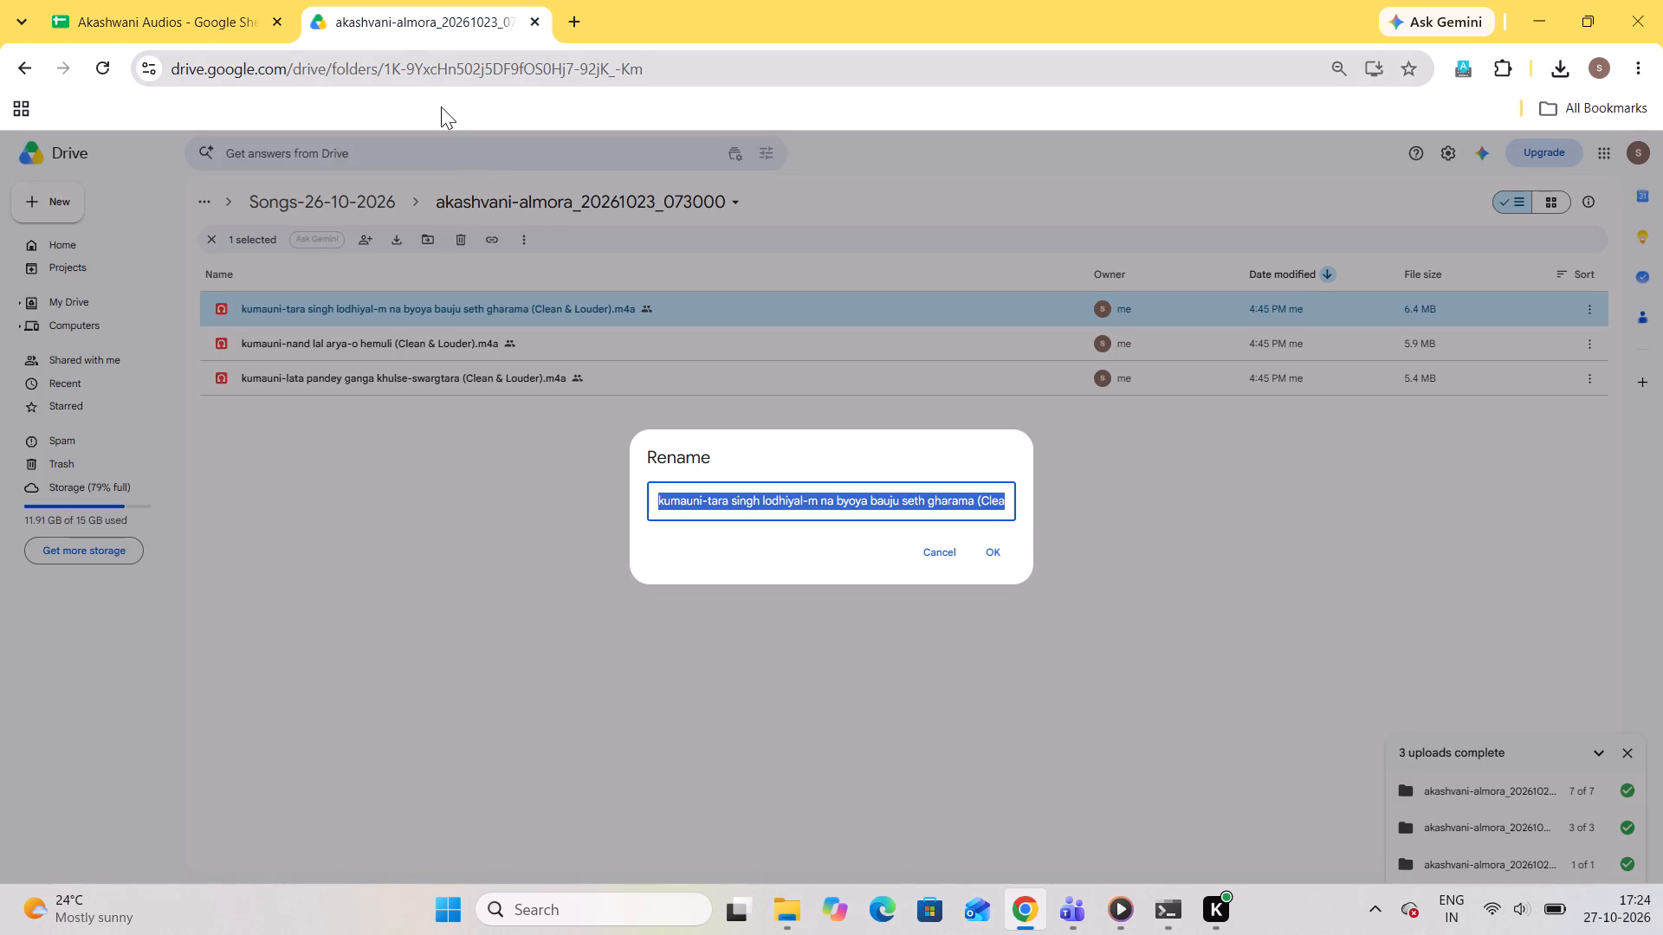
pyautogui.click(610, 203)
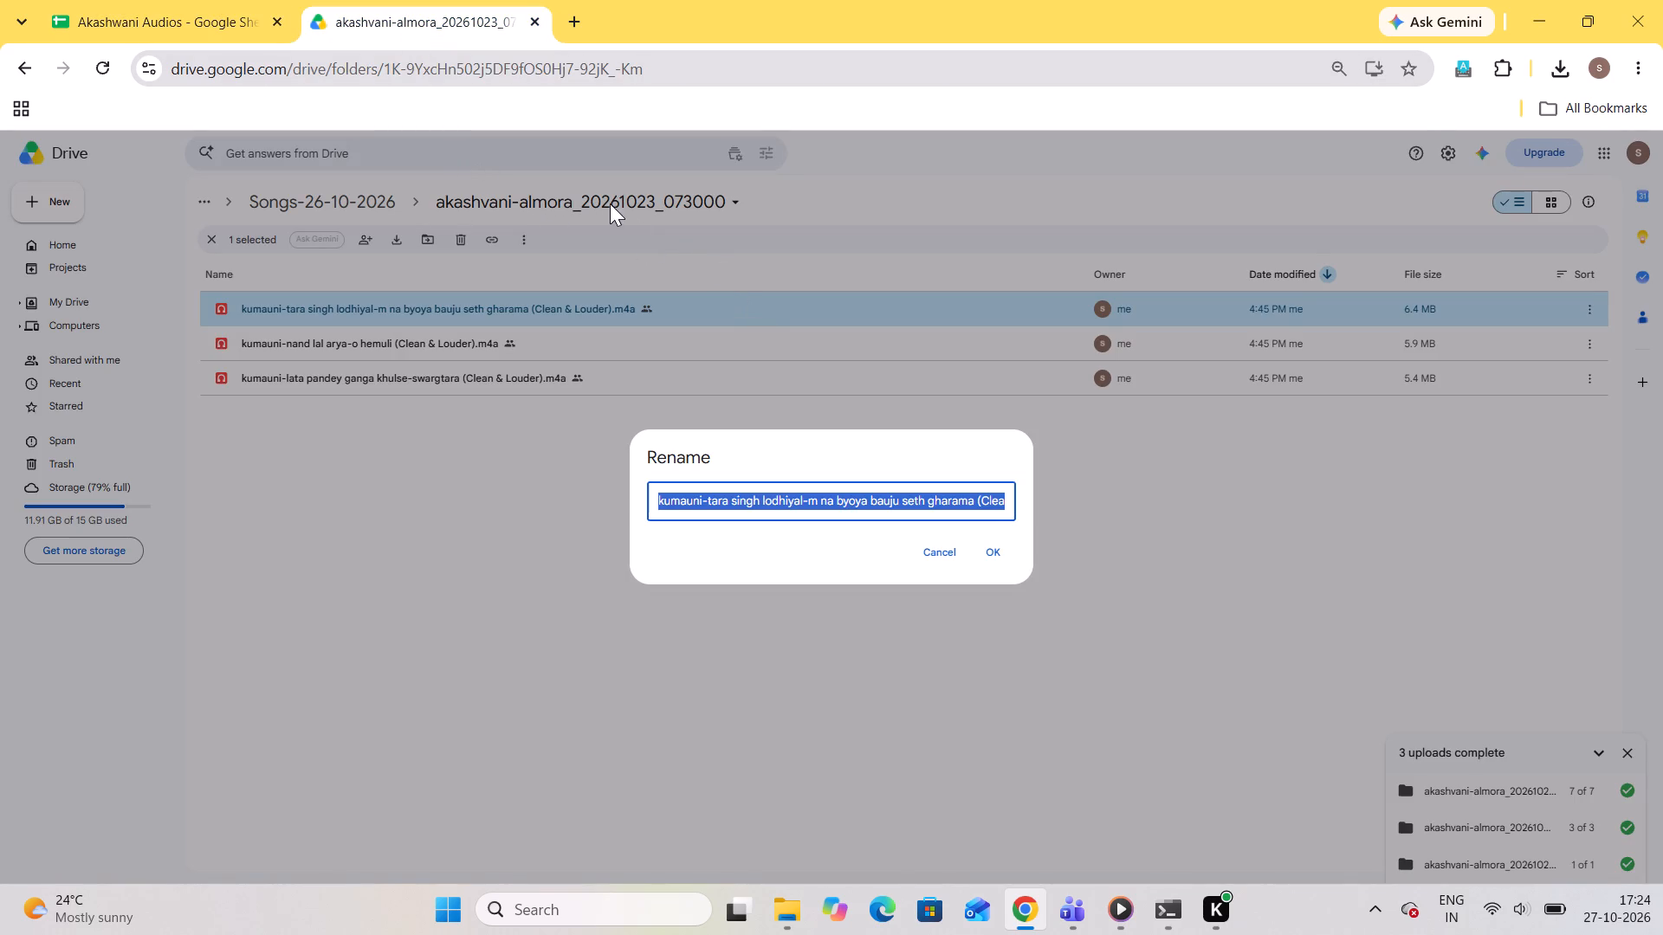
# Copy the sharing link of the akashvani-almora_20261023_073000 folder from Drive and return to the Almora sheet.
pyautogui.click(610, 203)
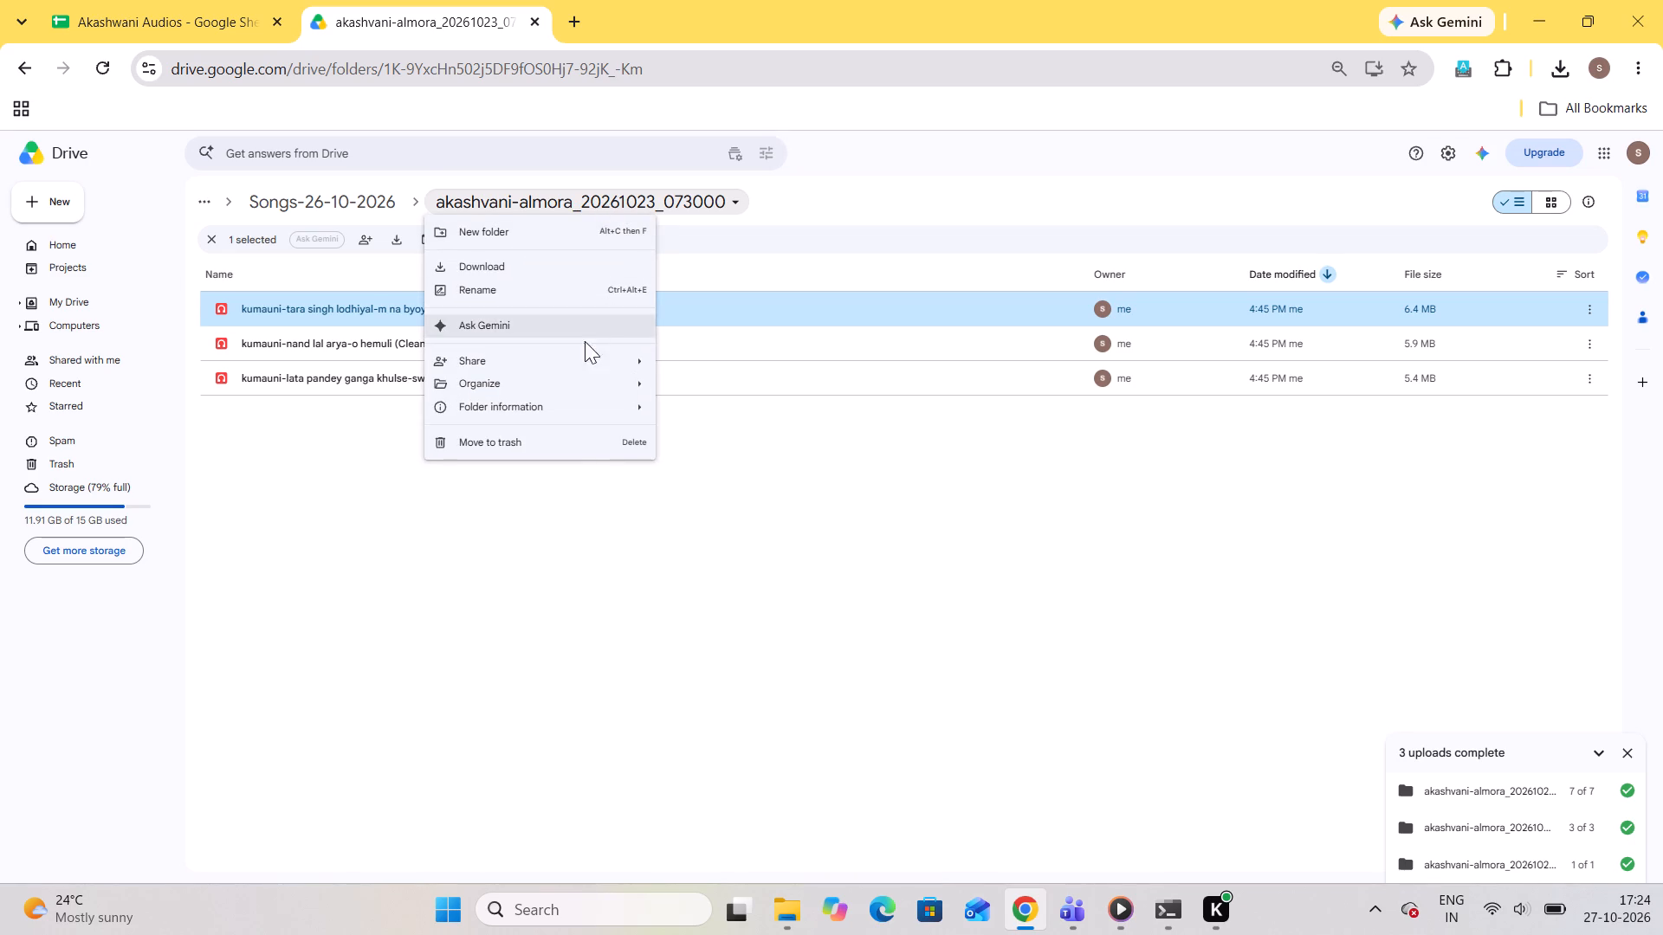
pyautogui.click(677, 383)
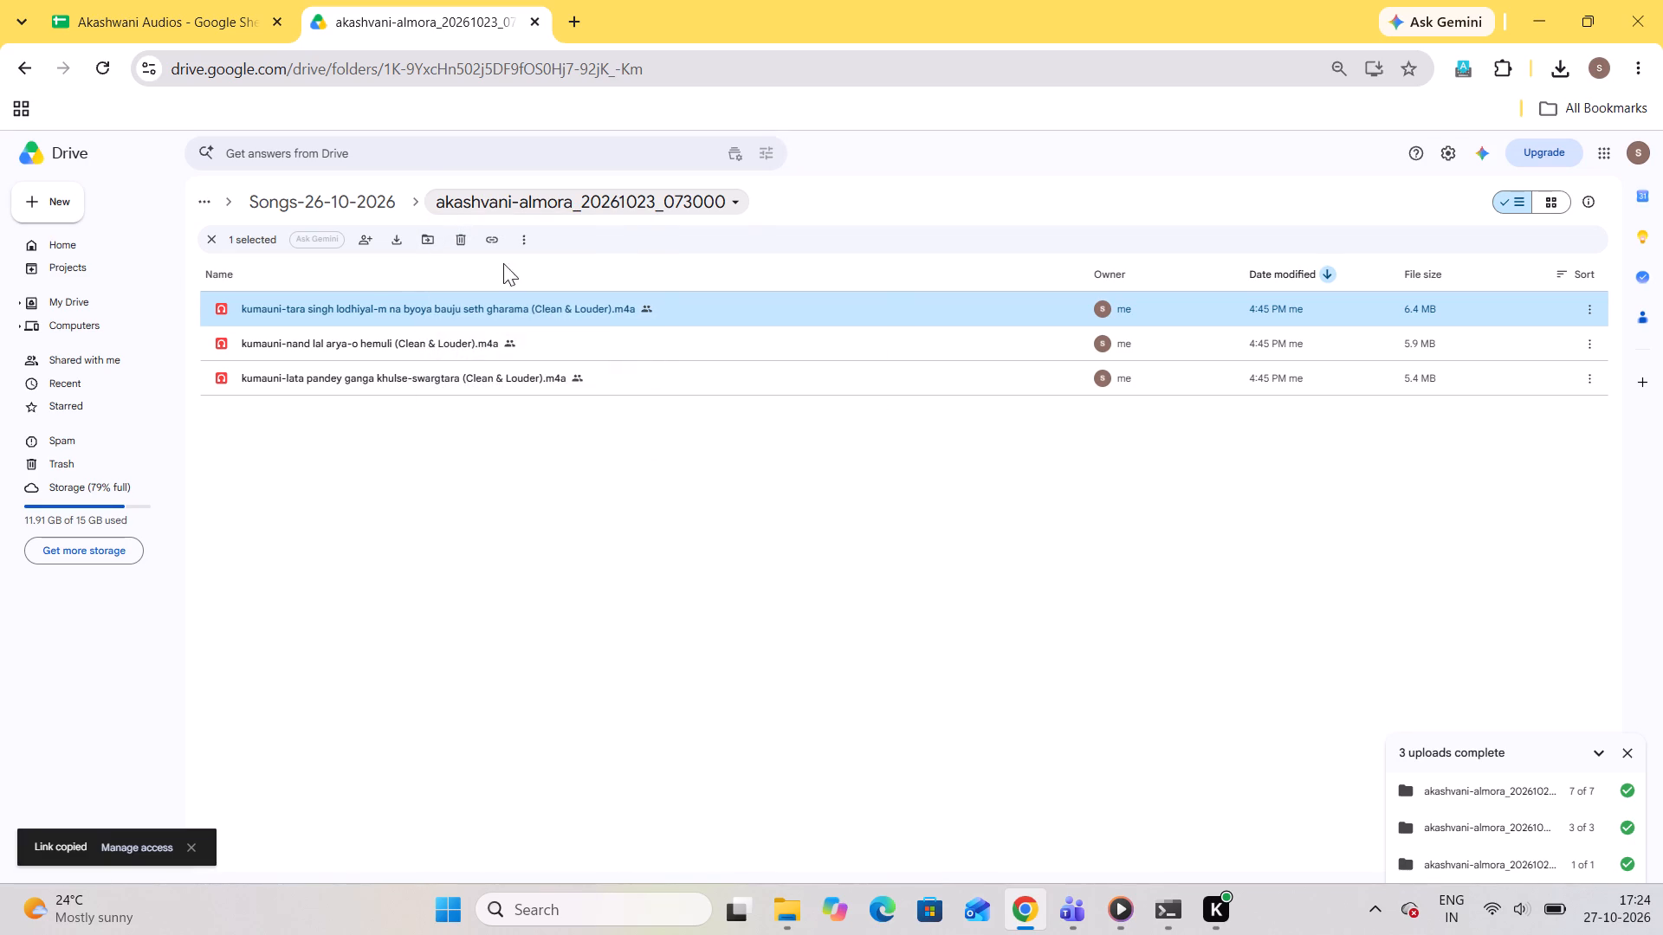
pyautogui.click(221, 28)
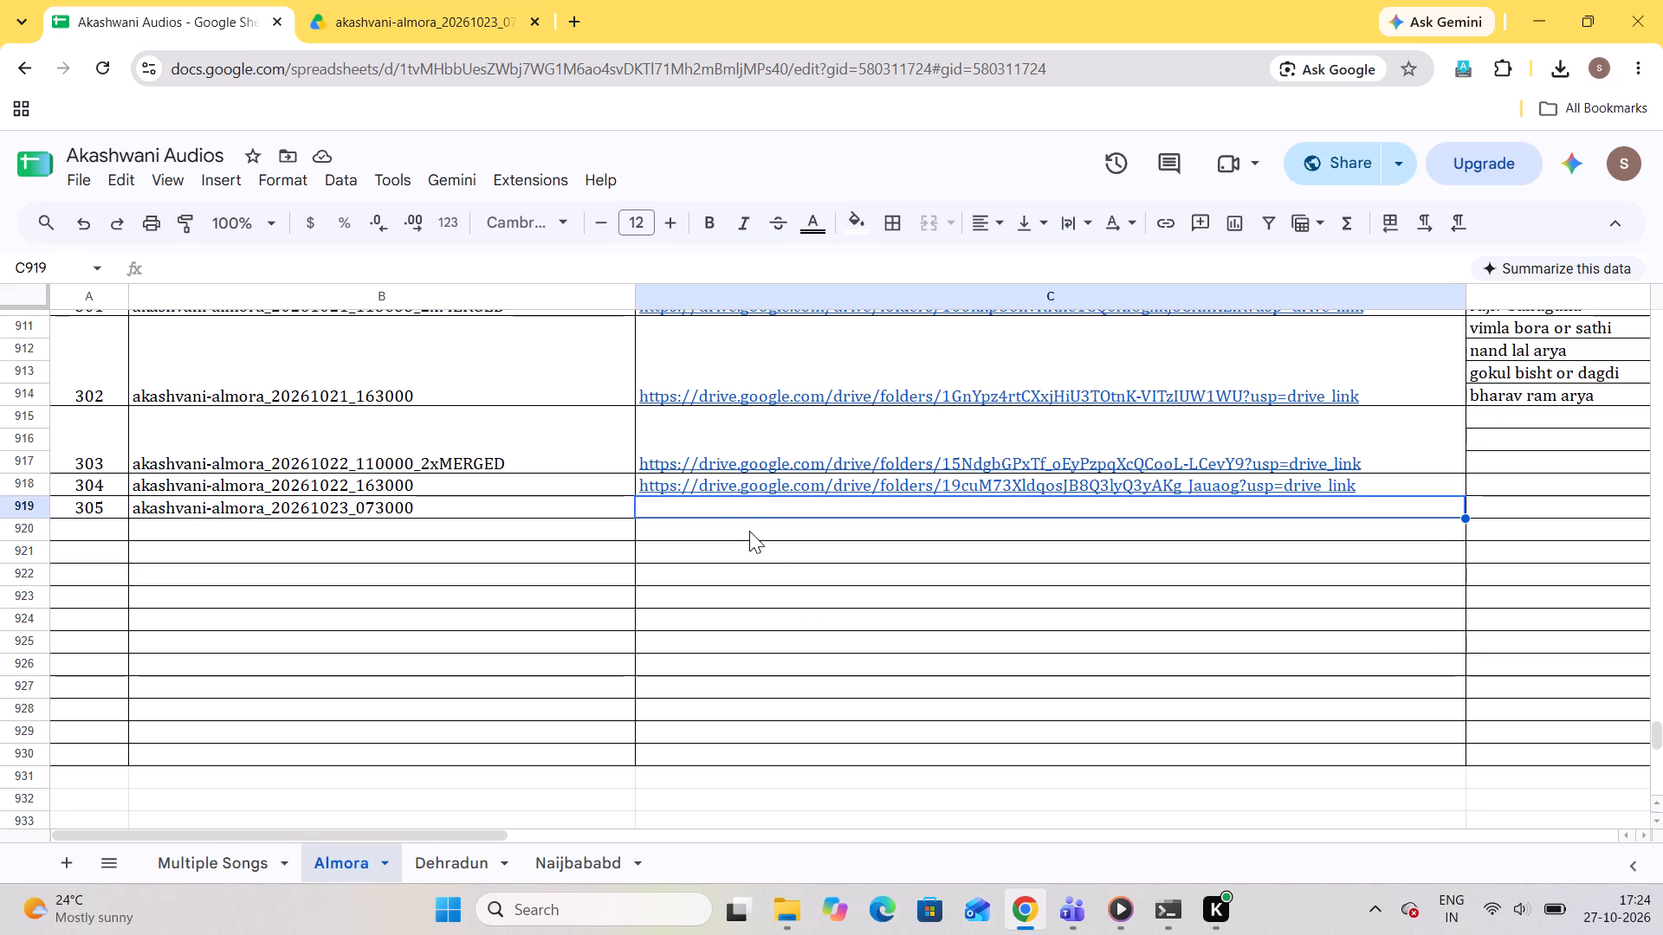
# Examine the folder, language, song-title and link columns around rows 911 to 919 of the Almora sheet.
pyautogui.hscroll(-3, 739, 506)
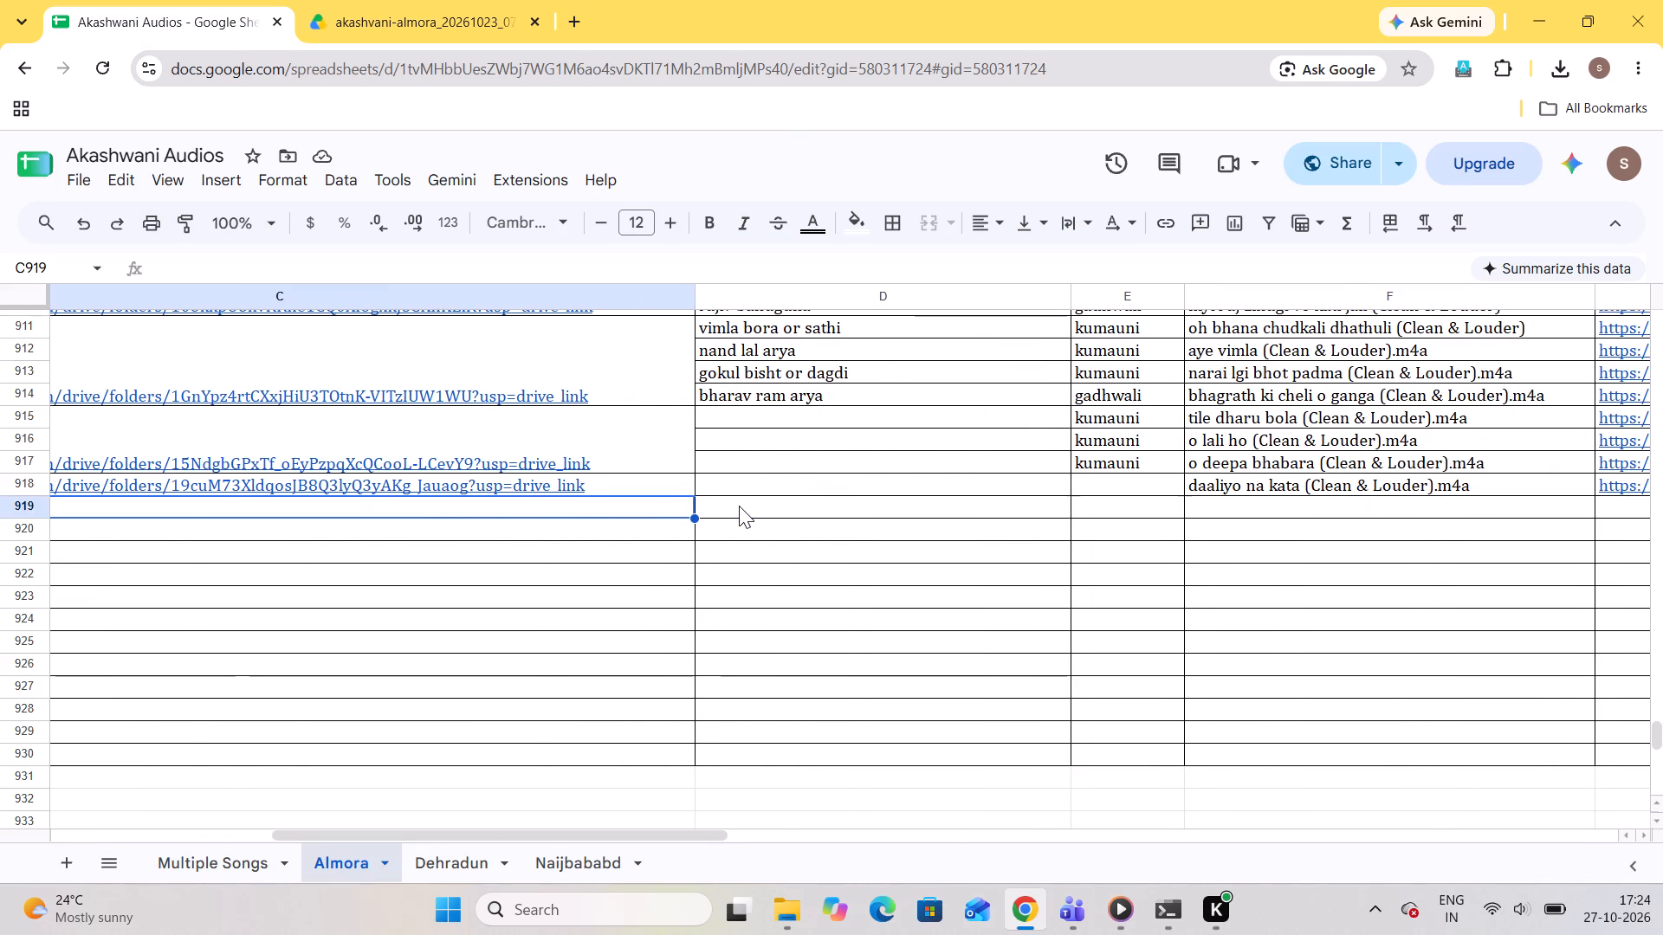
pyautogui.hscroll(-2, 739, 506)
pyautogui.hscroll(-2, 909, 501)
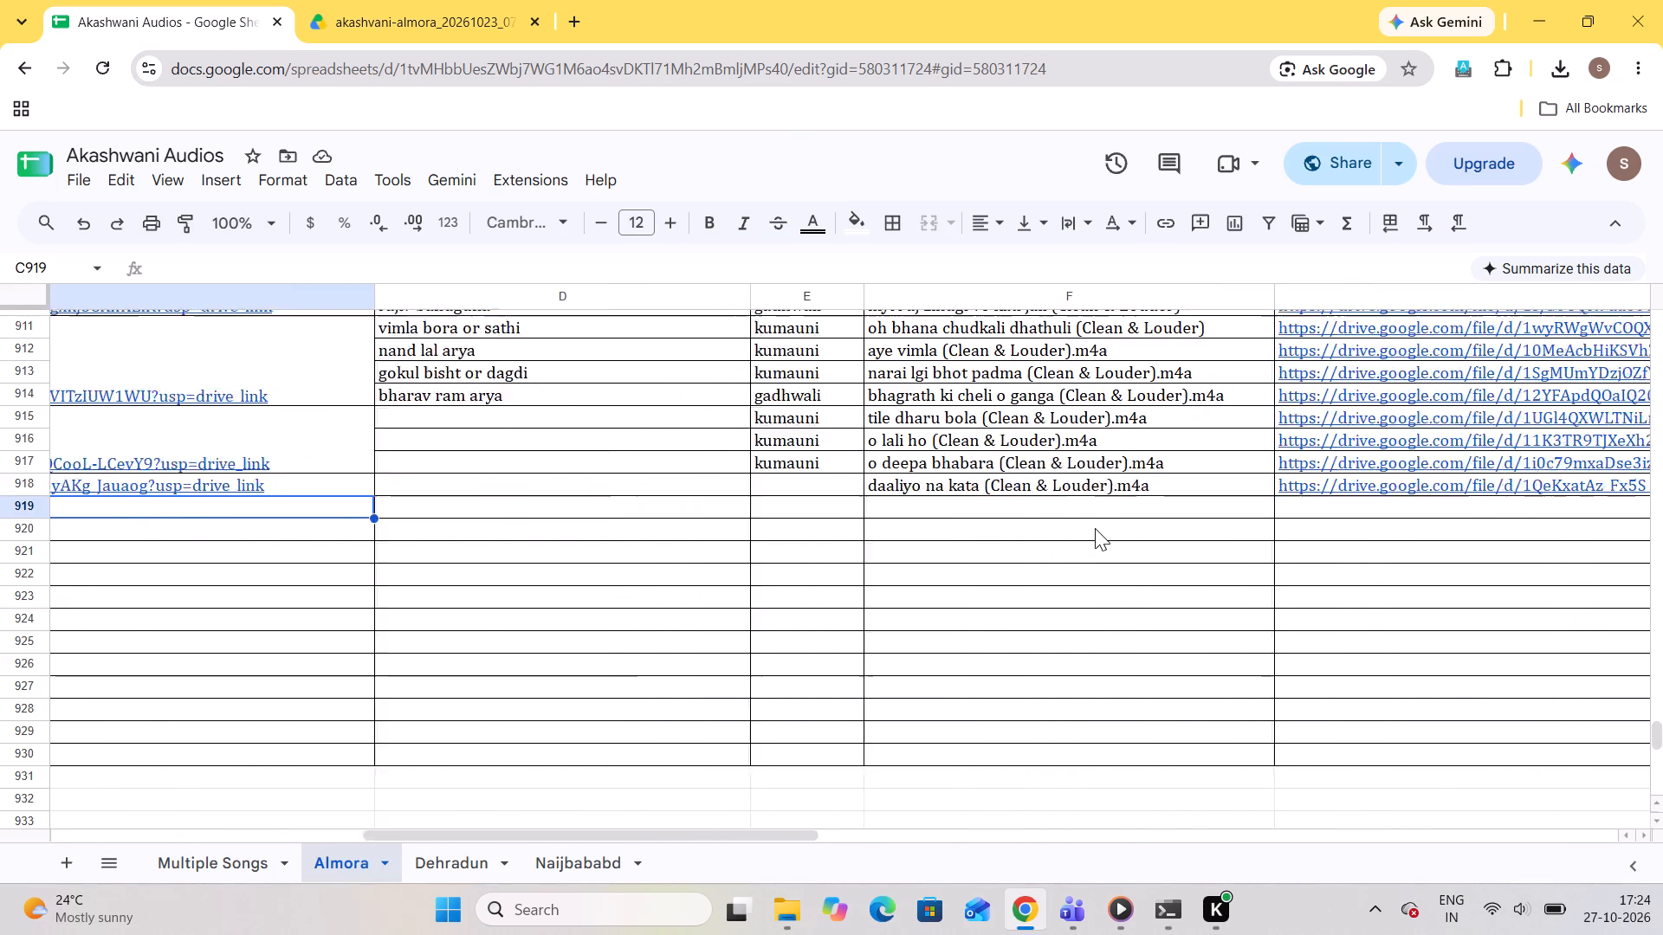
pyautogui.hscroll(-1, 1095, 528)
pyautogui.hscroll(8, 929, 535)
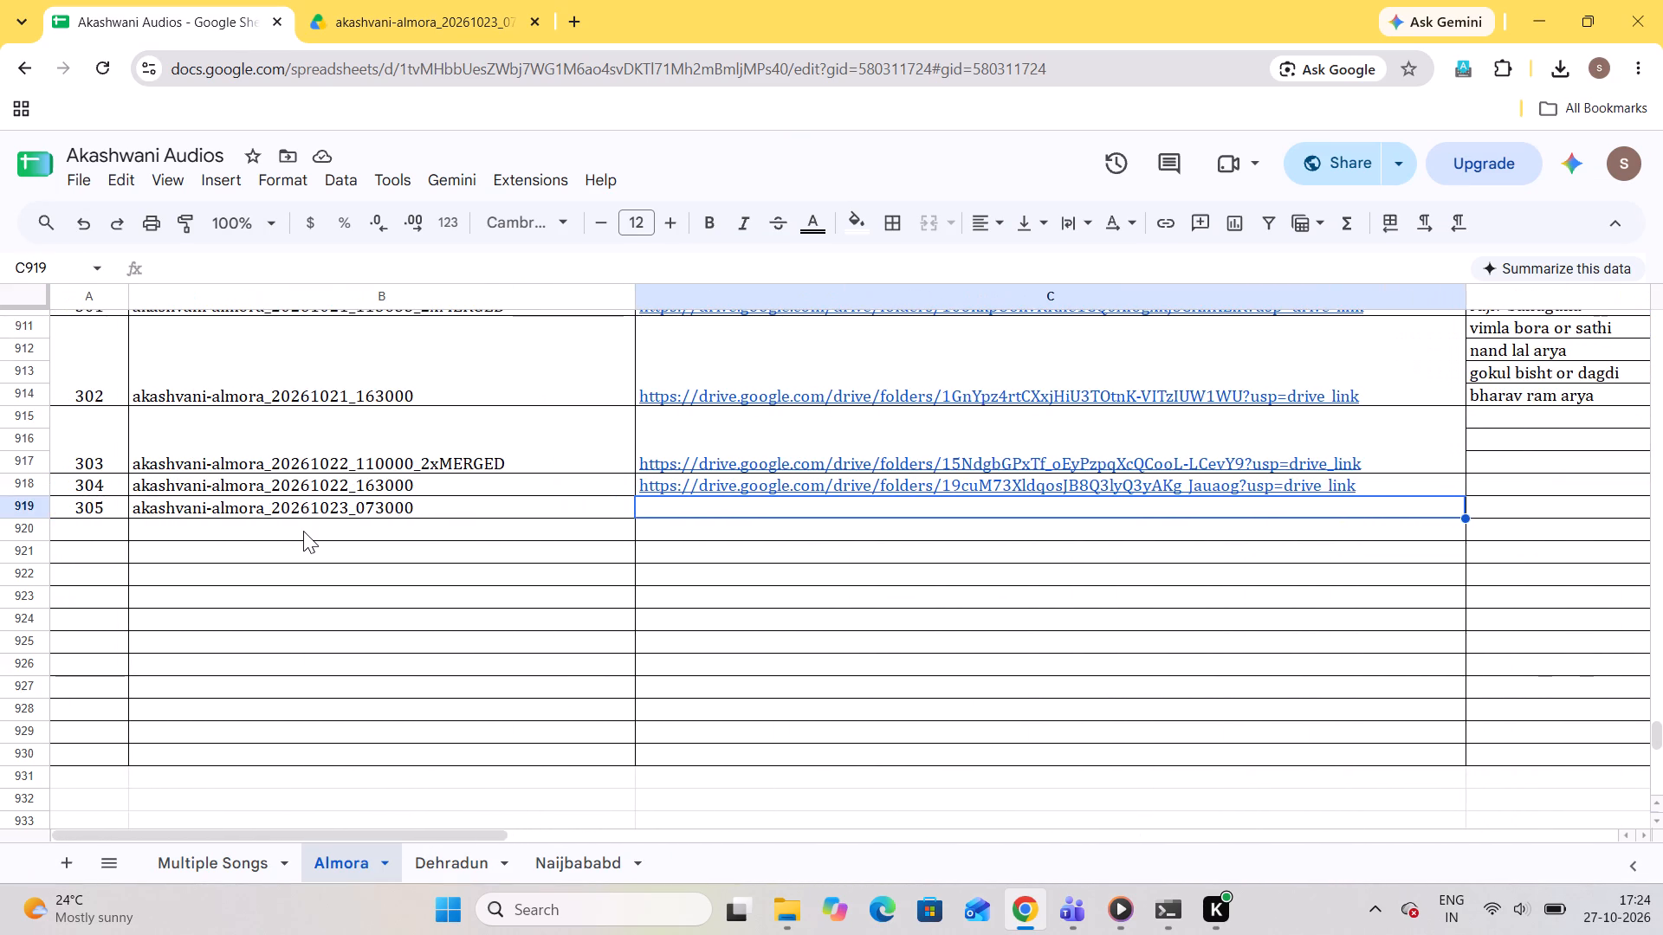
pyautogui.hscroll(-1, 303, 531)
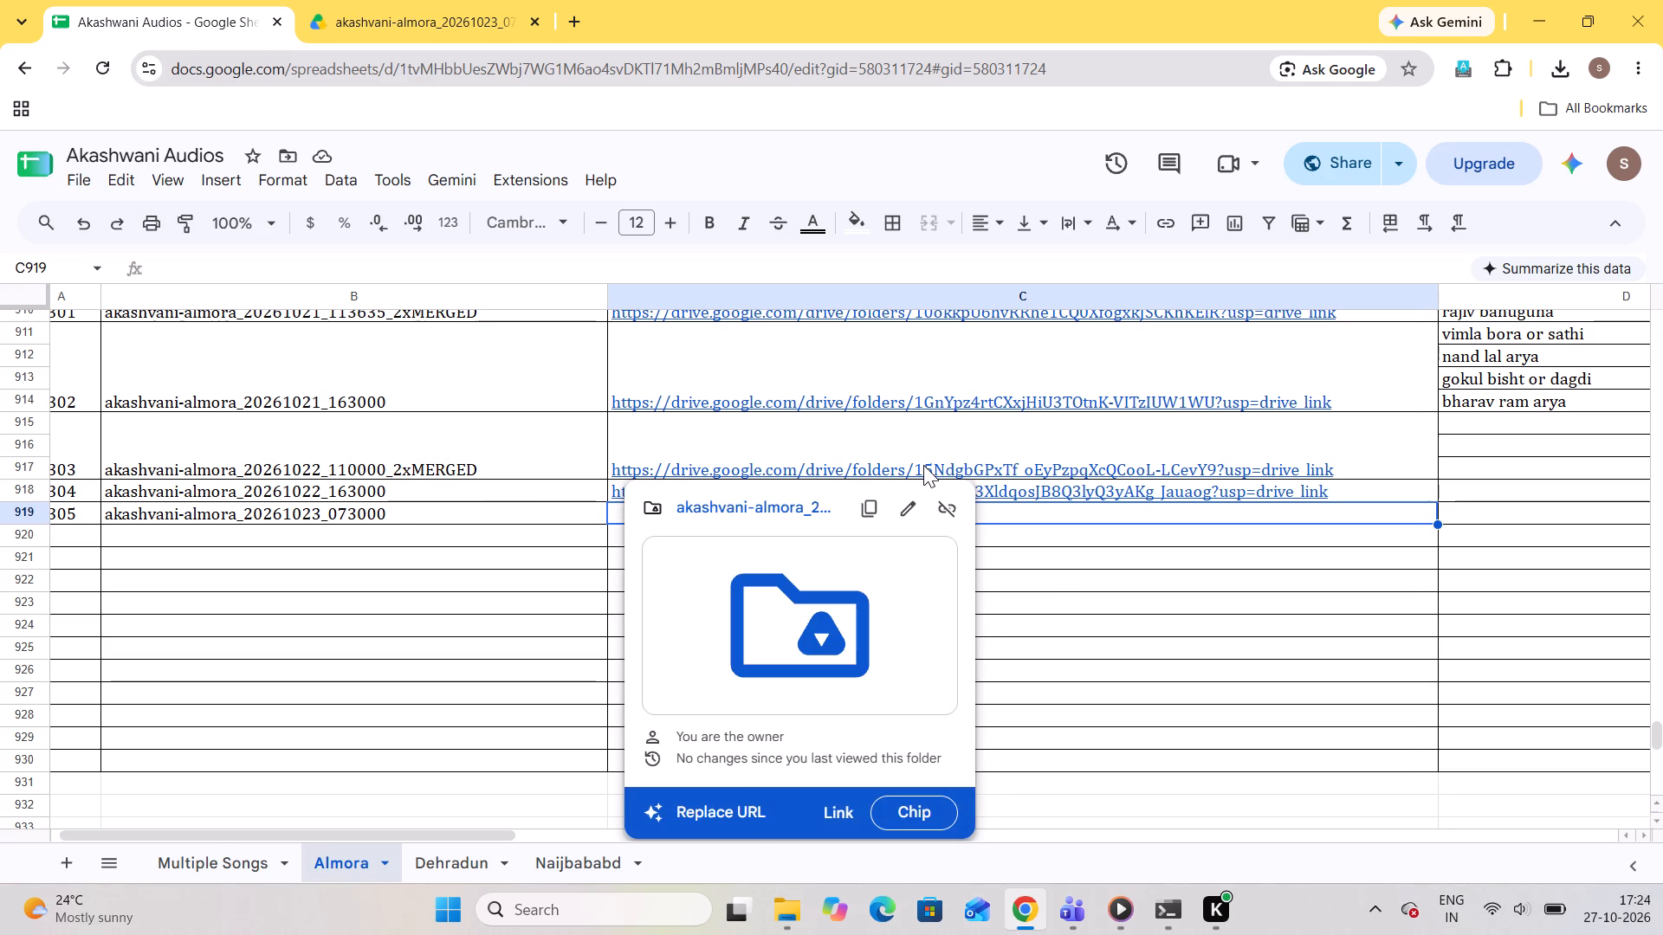
pyautogui.hscroll(-1, 1106, 524)
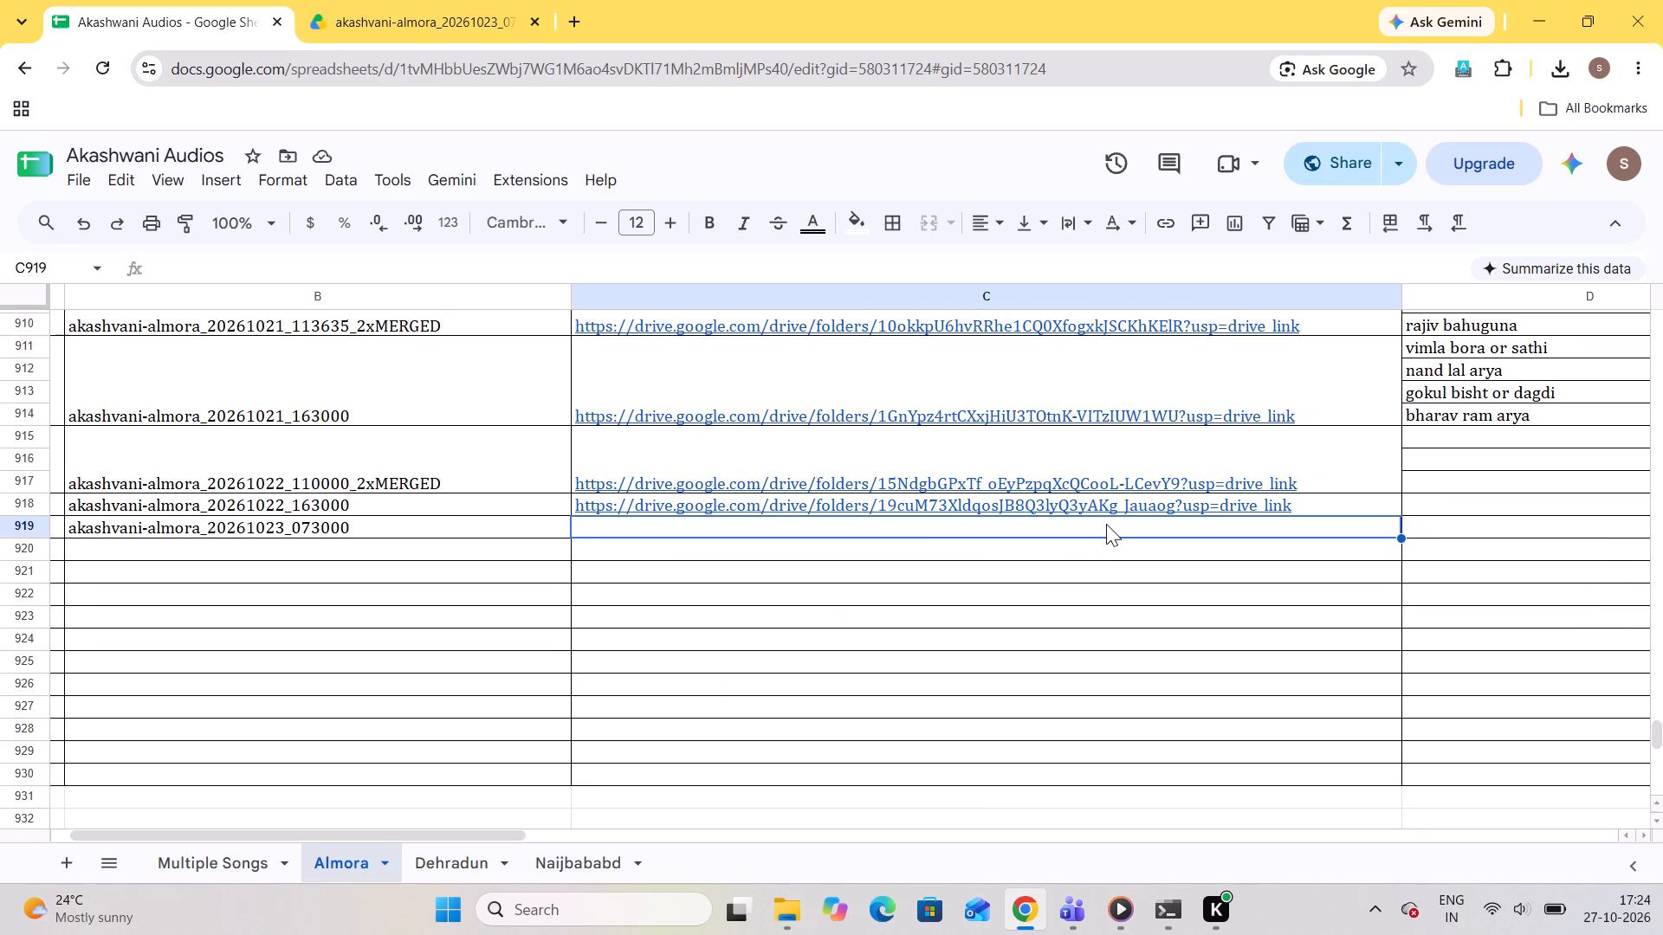
pyautogui.hscroll(-1, 1106, 524)
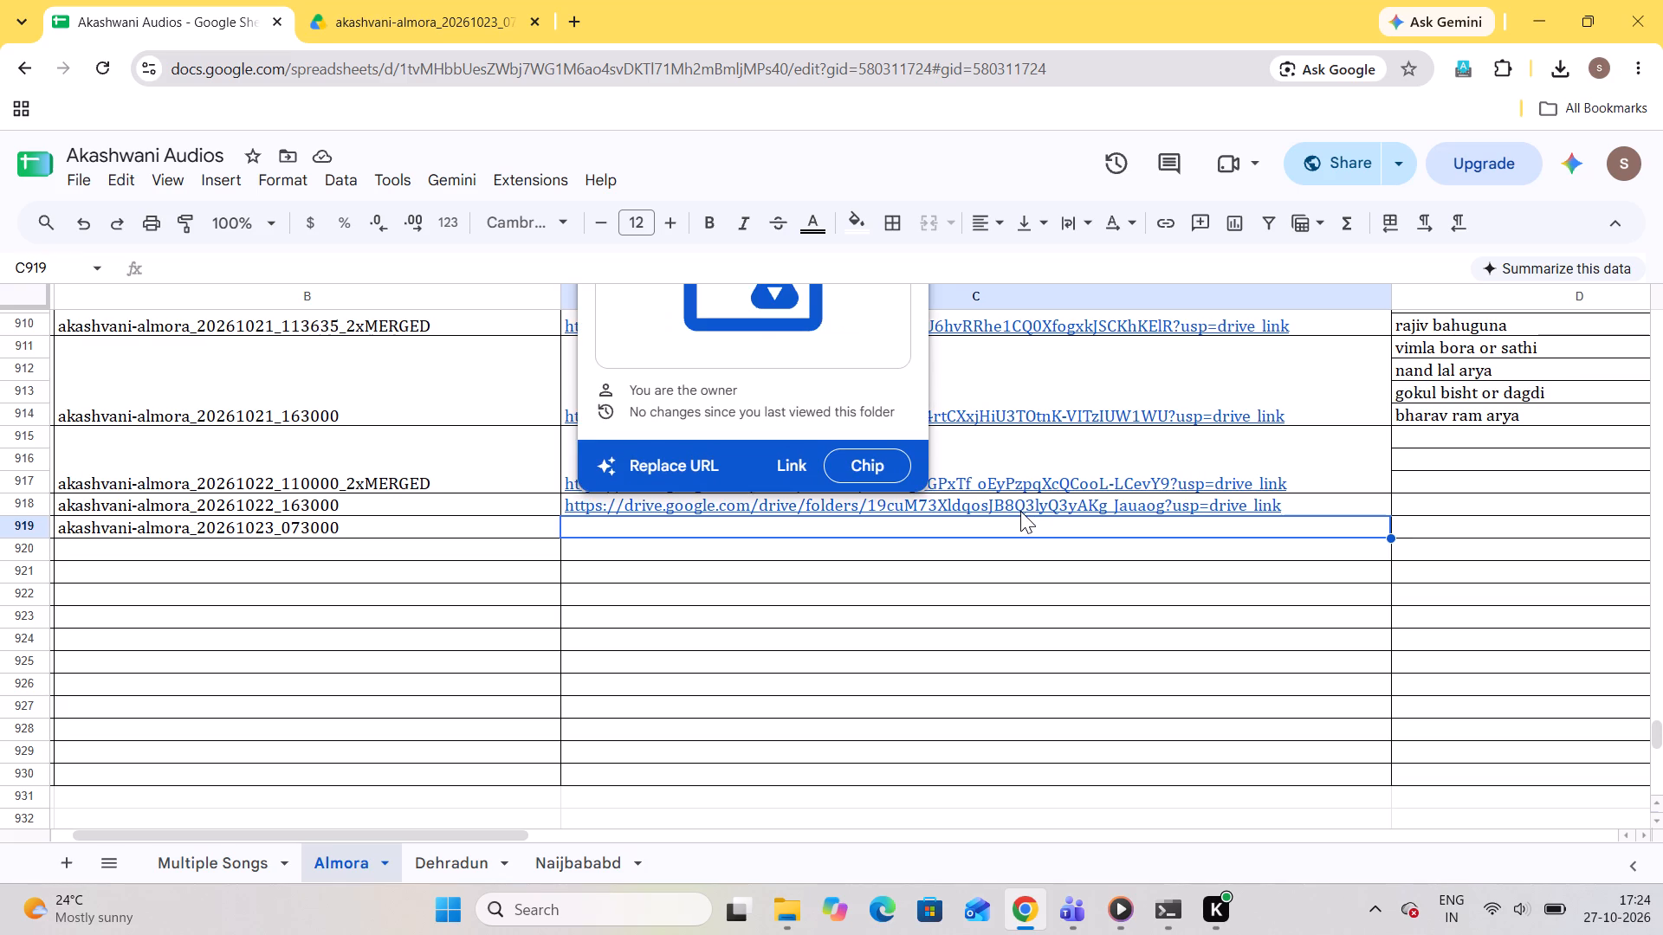
# Separate the Akashwani Audios spreadsheet from the Drive tab into its own maximized window.
pyautogui.click(455, 27)
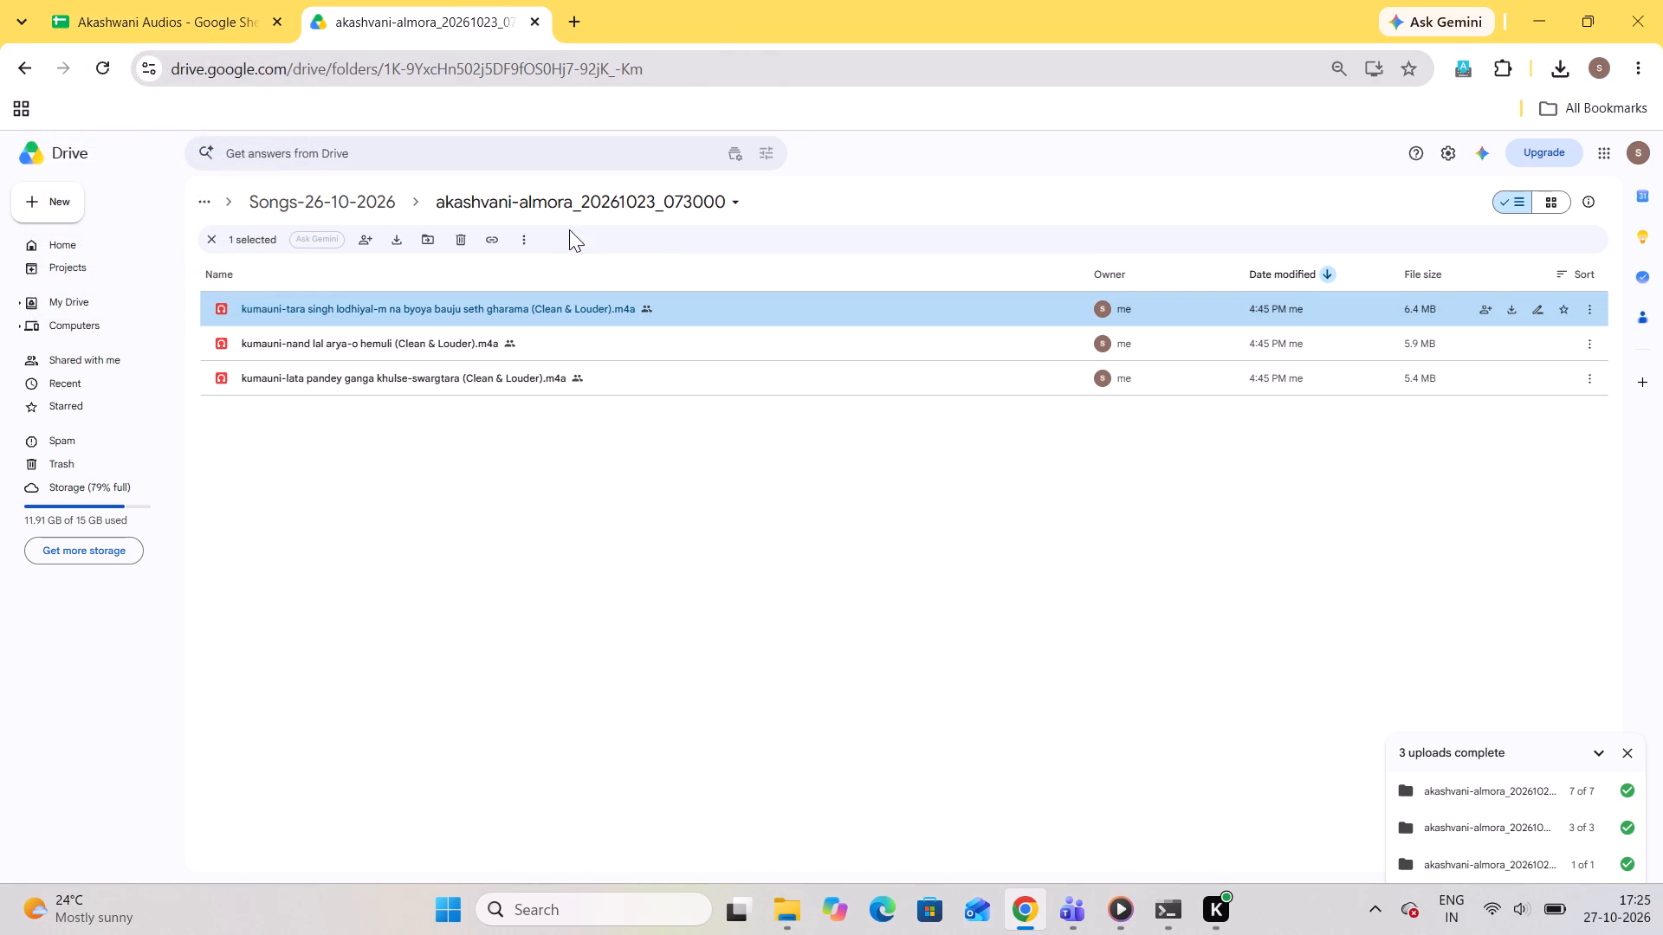
pyautogui.click(236, 29)
pyautogui.moveTo(236, 29); pyautogui.dragTo(256, 86)
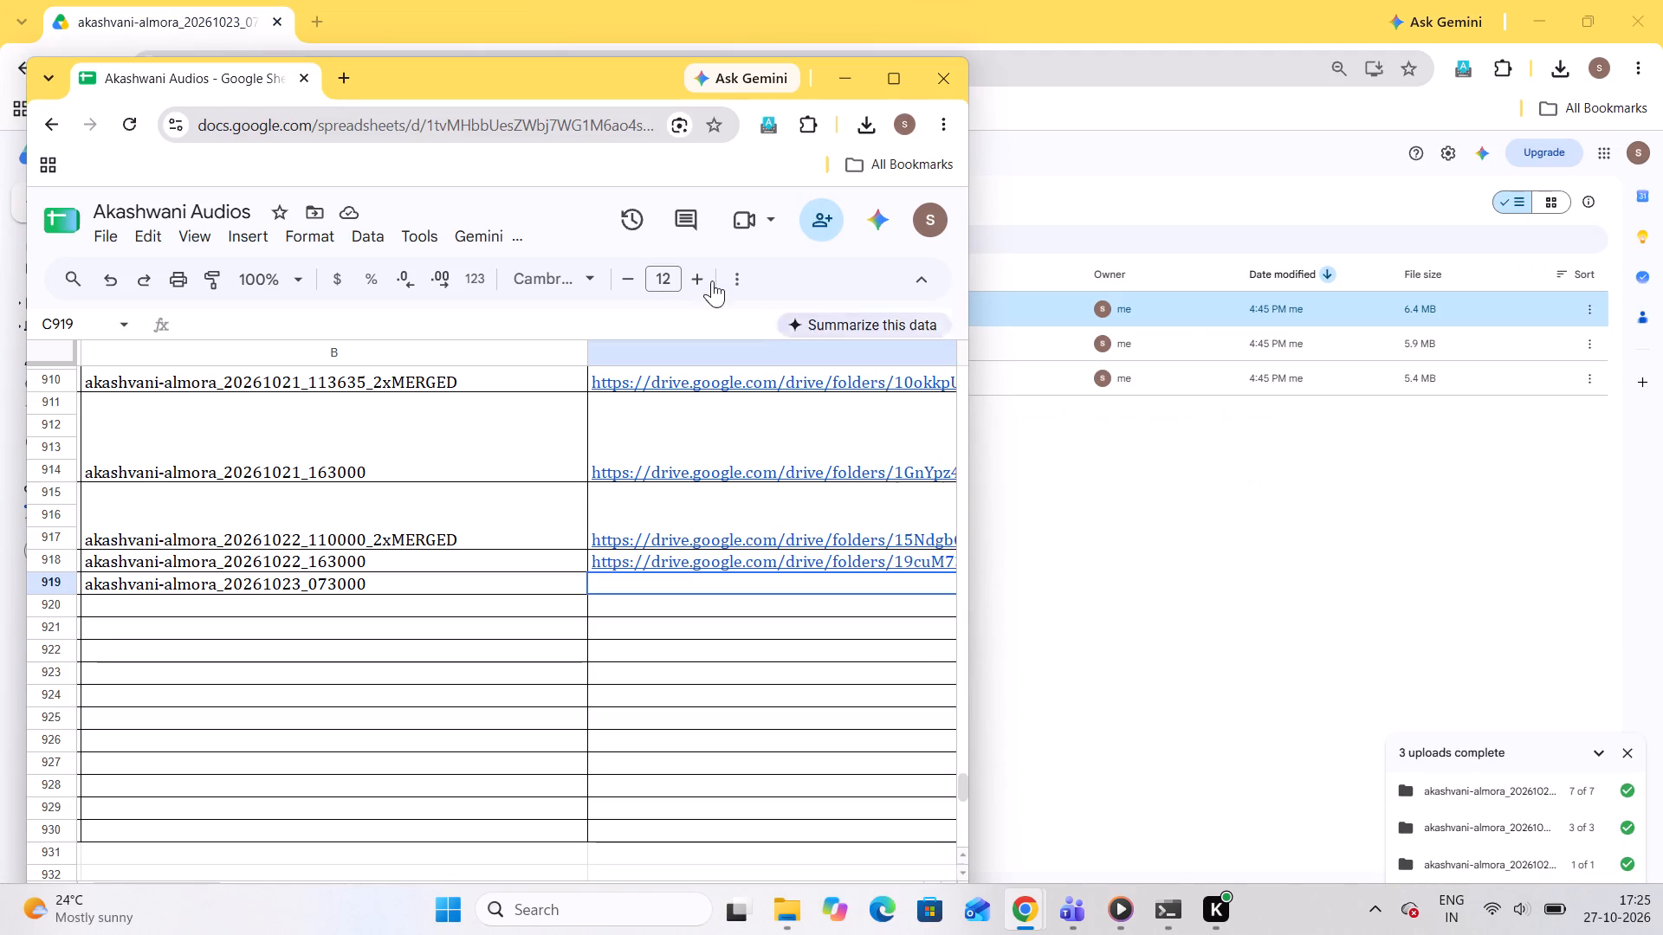
pyautogui.click(889, 80)
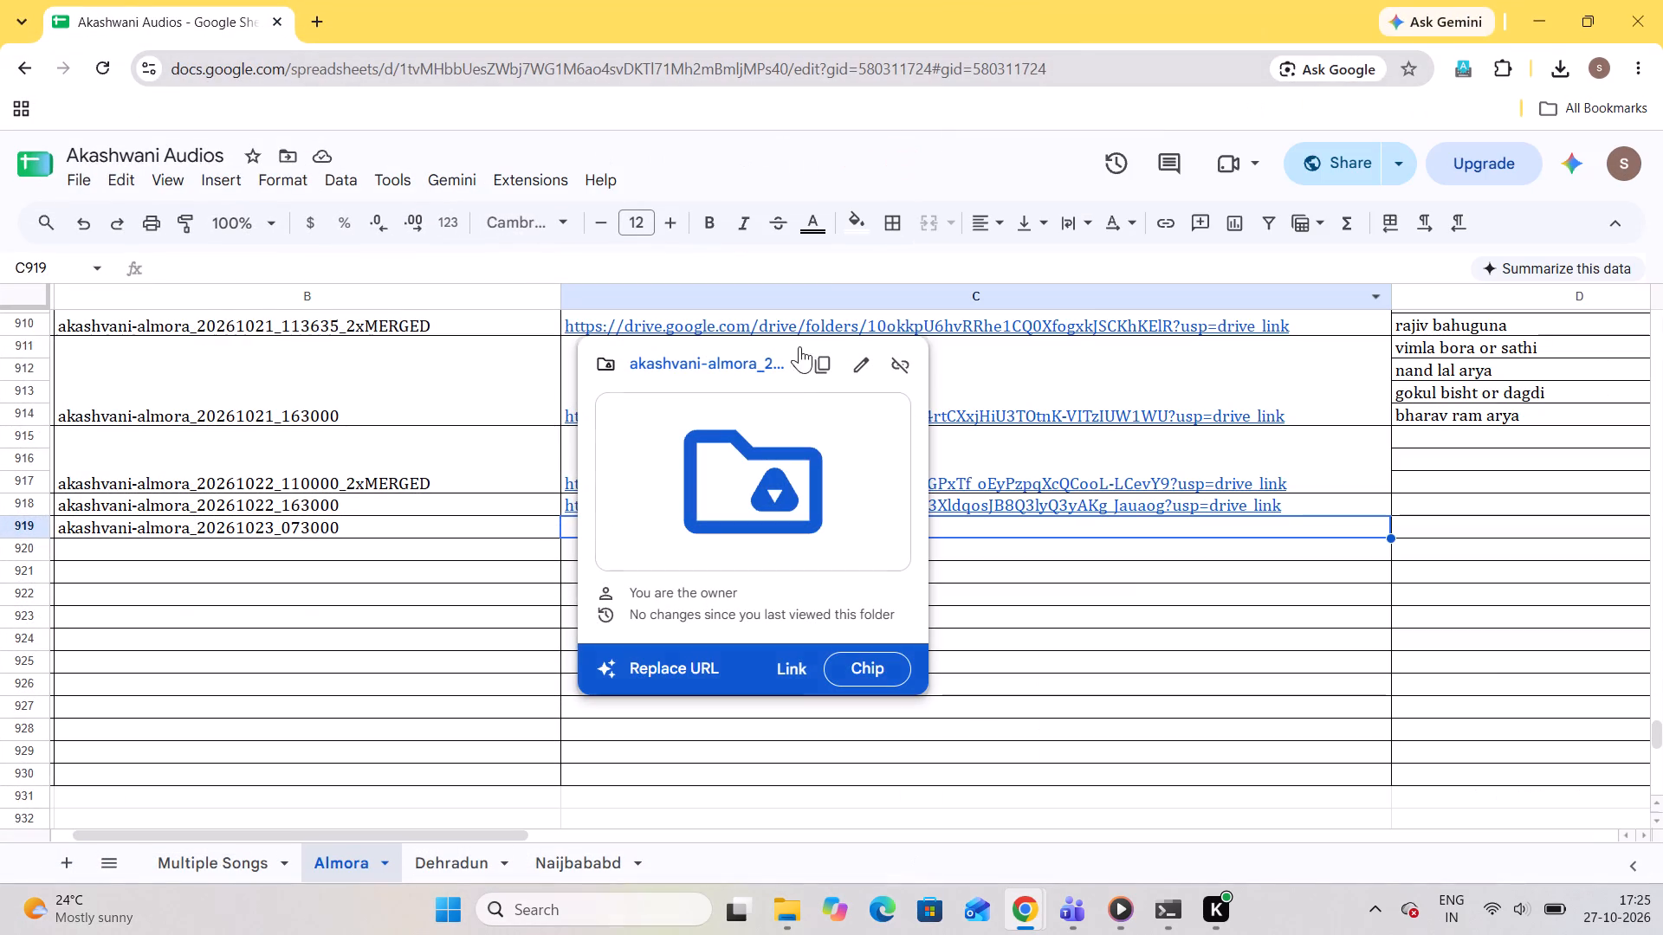
# Check the Almora sheet's rows 918 and 919 against the folders in 27-10-2026 in File Explorer.
pyautogui.click(1089, 531)
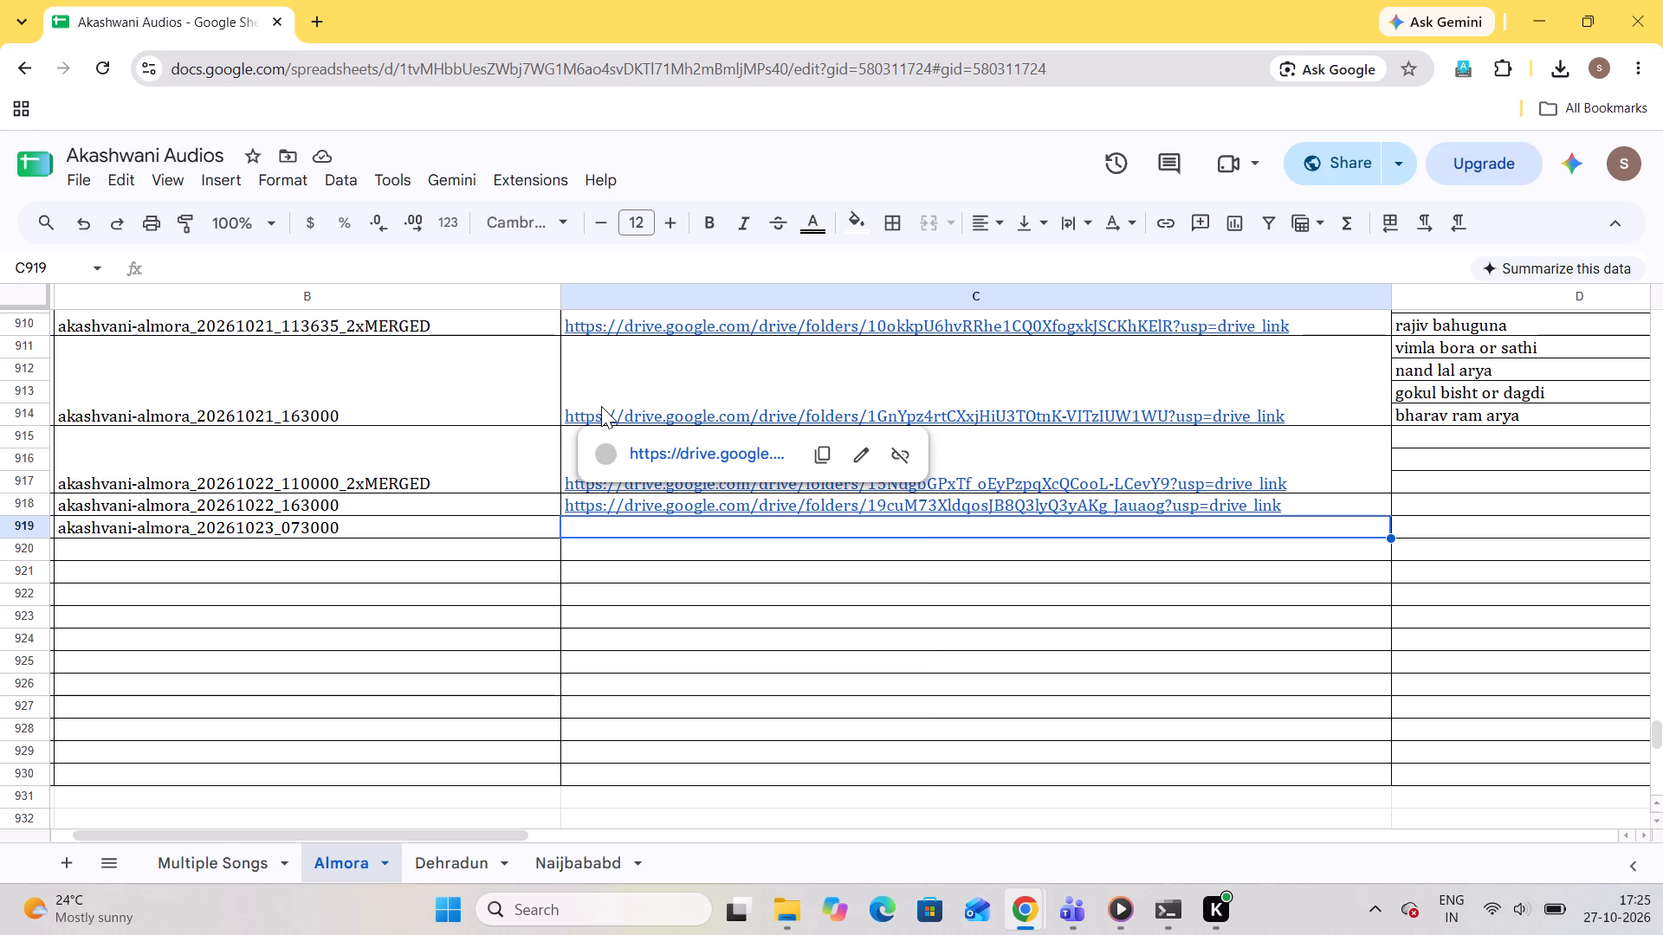
pyautogui.click(355, 509)
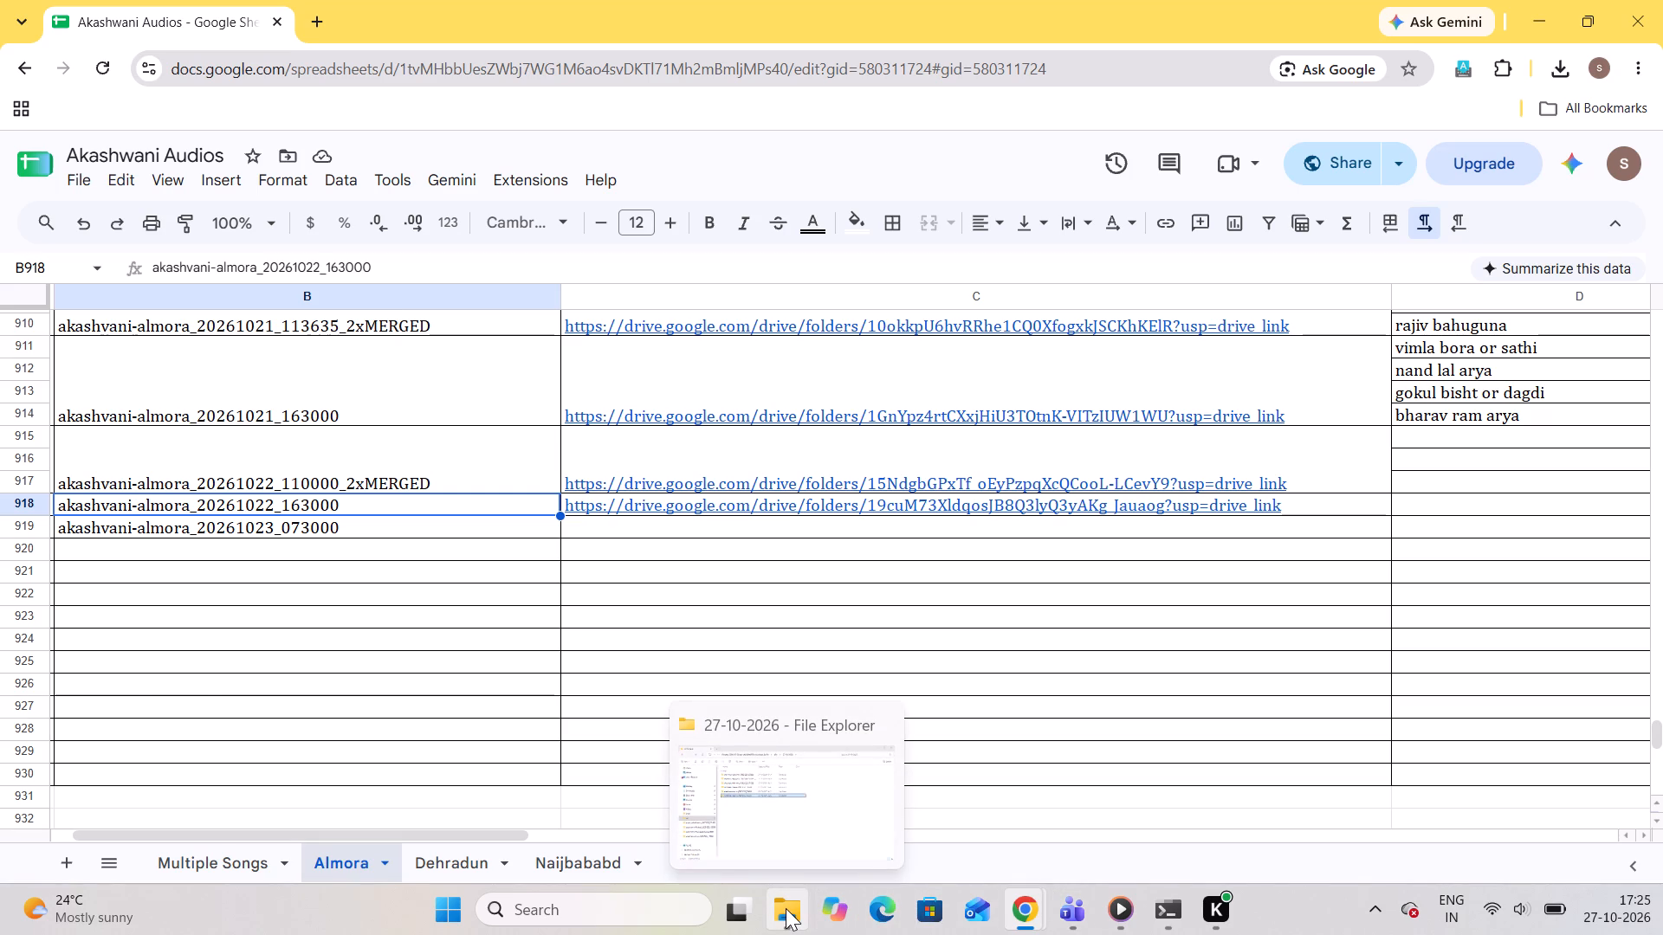
pyautogui.click(769, 839)
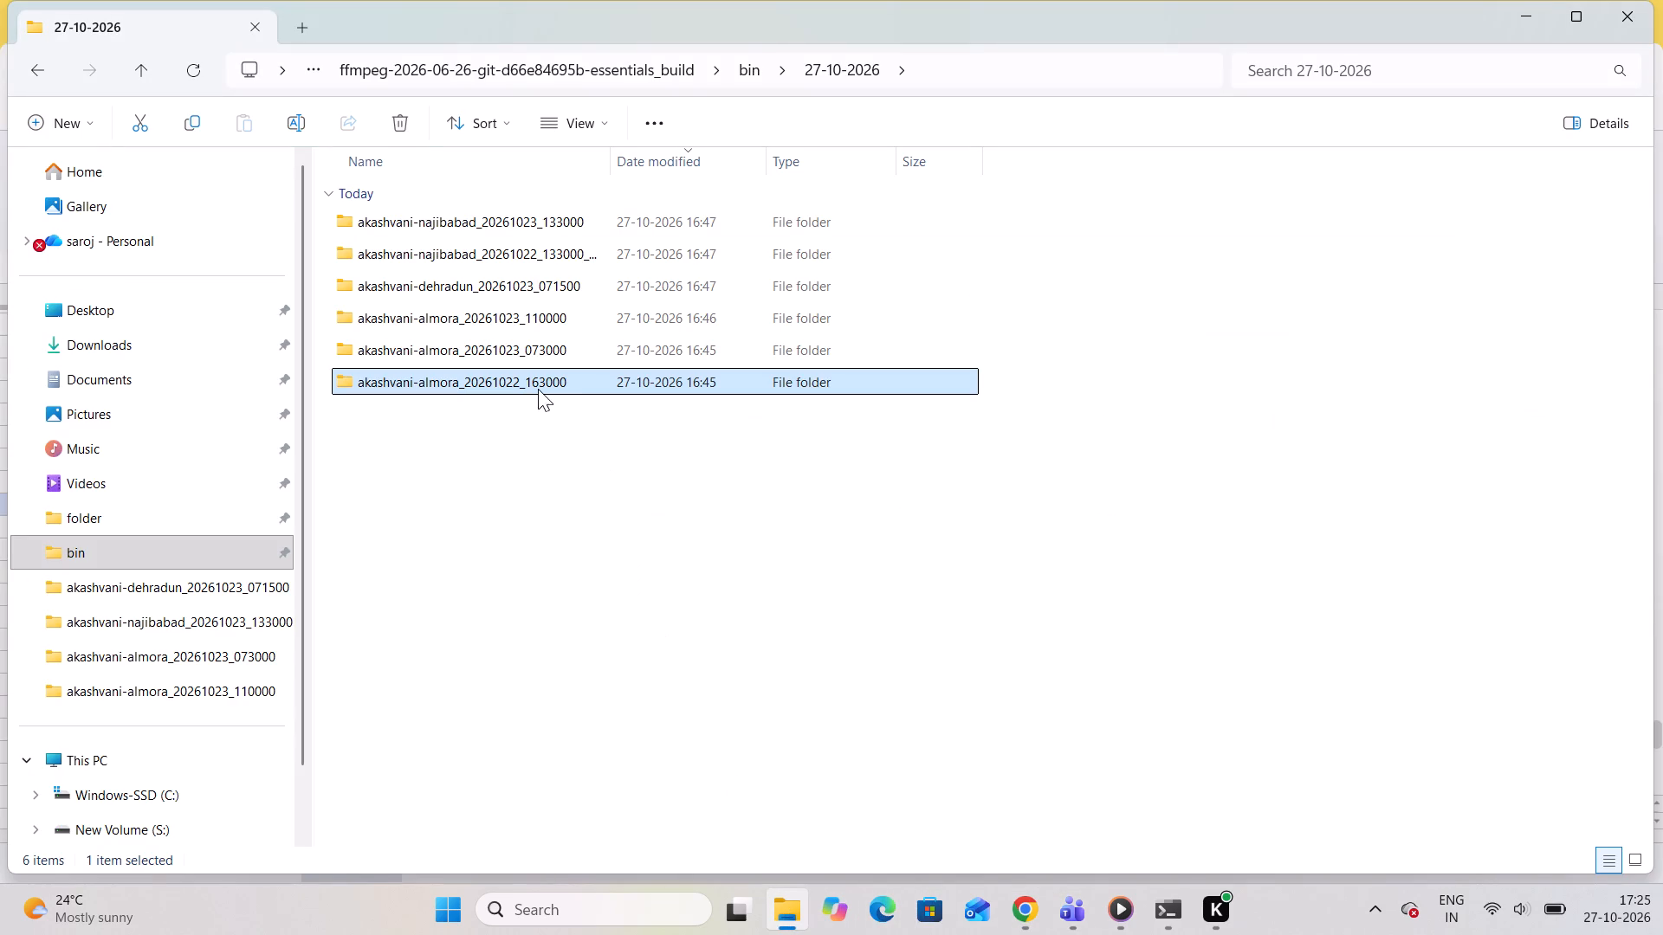
pyautogui.click(1525, 15)
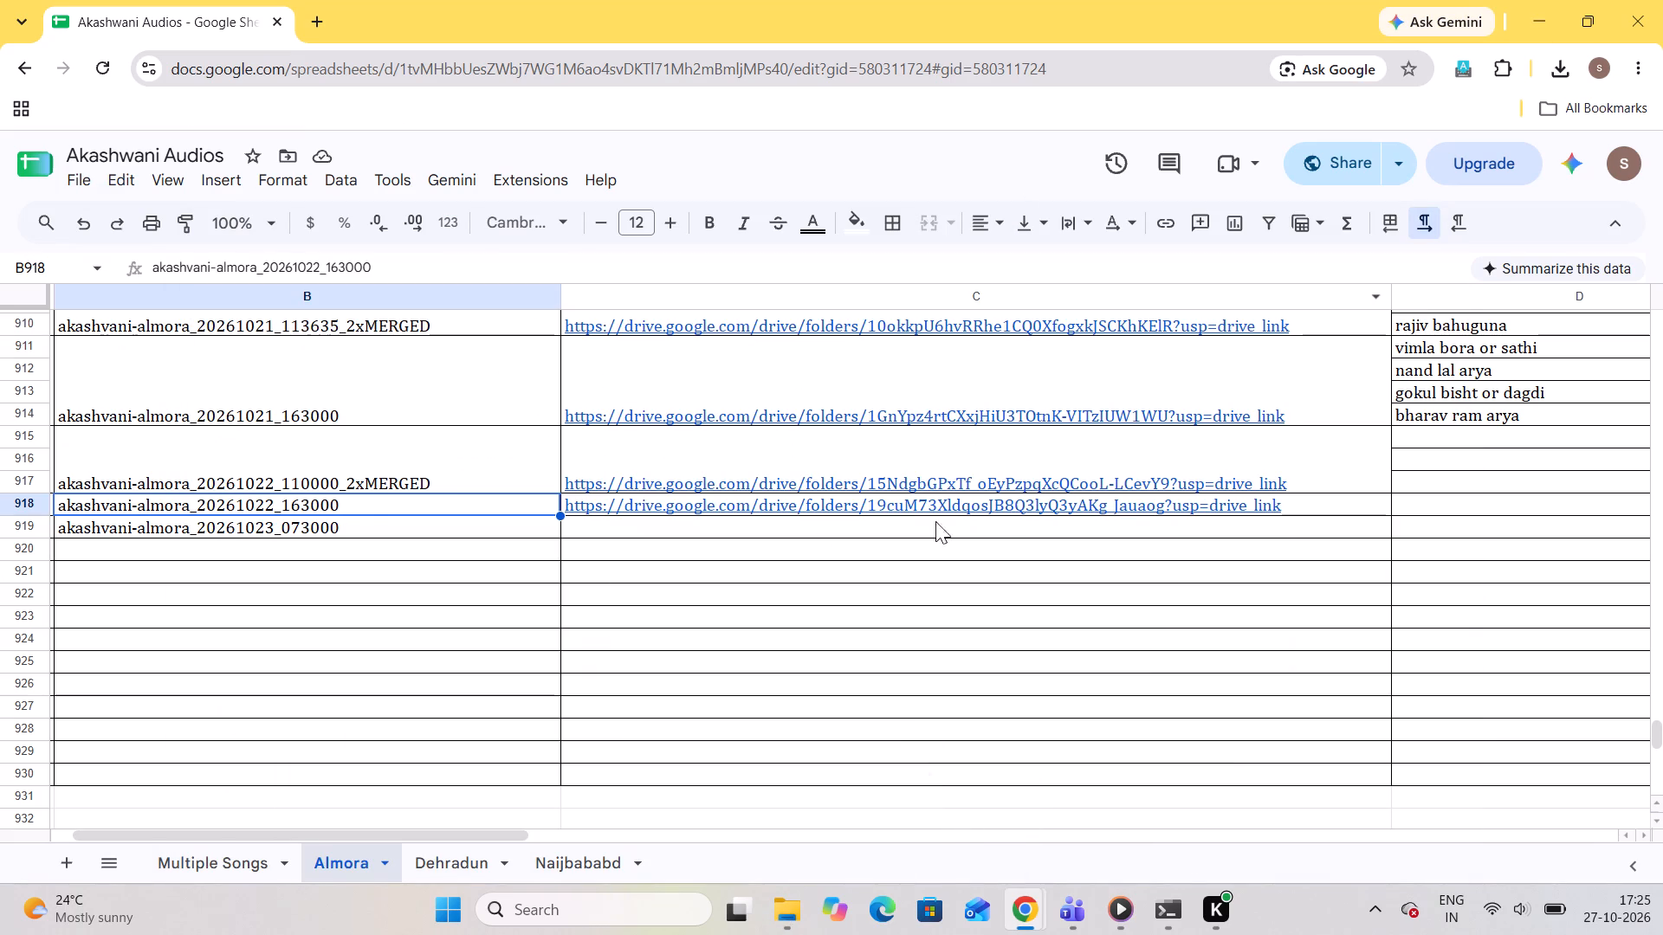
pyautogui.hscroll(-9, 996, 517)
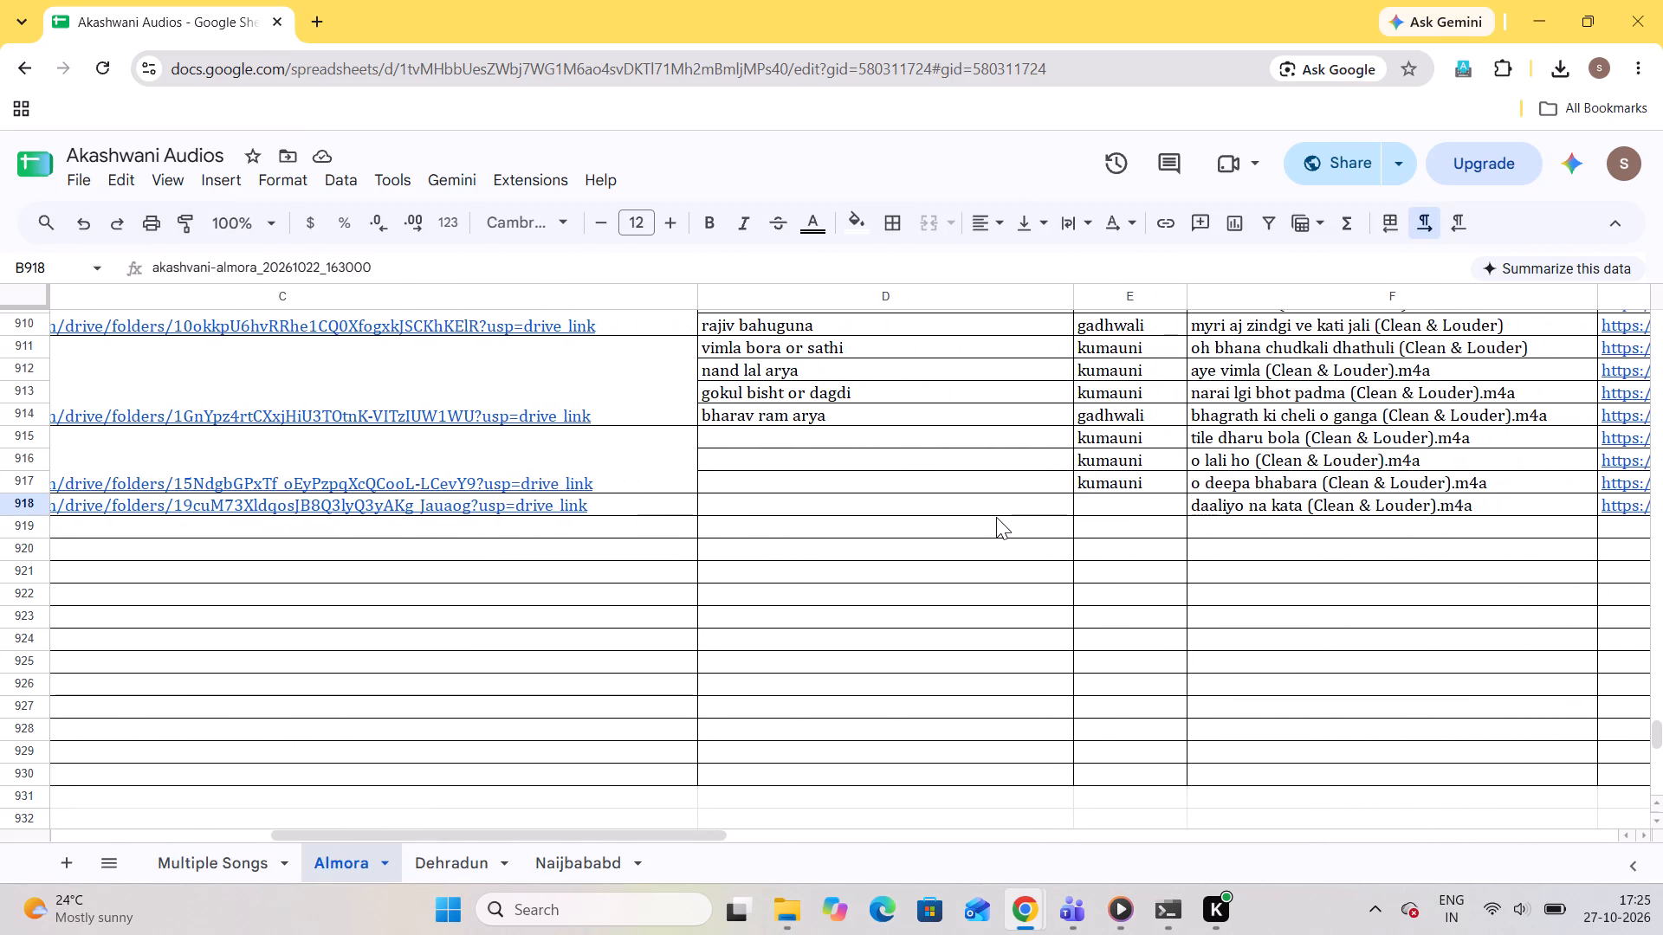
pyautogui.hscroll(1, 973, 517)
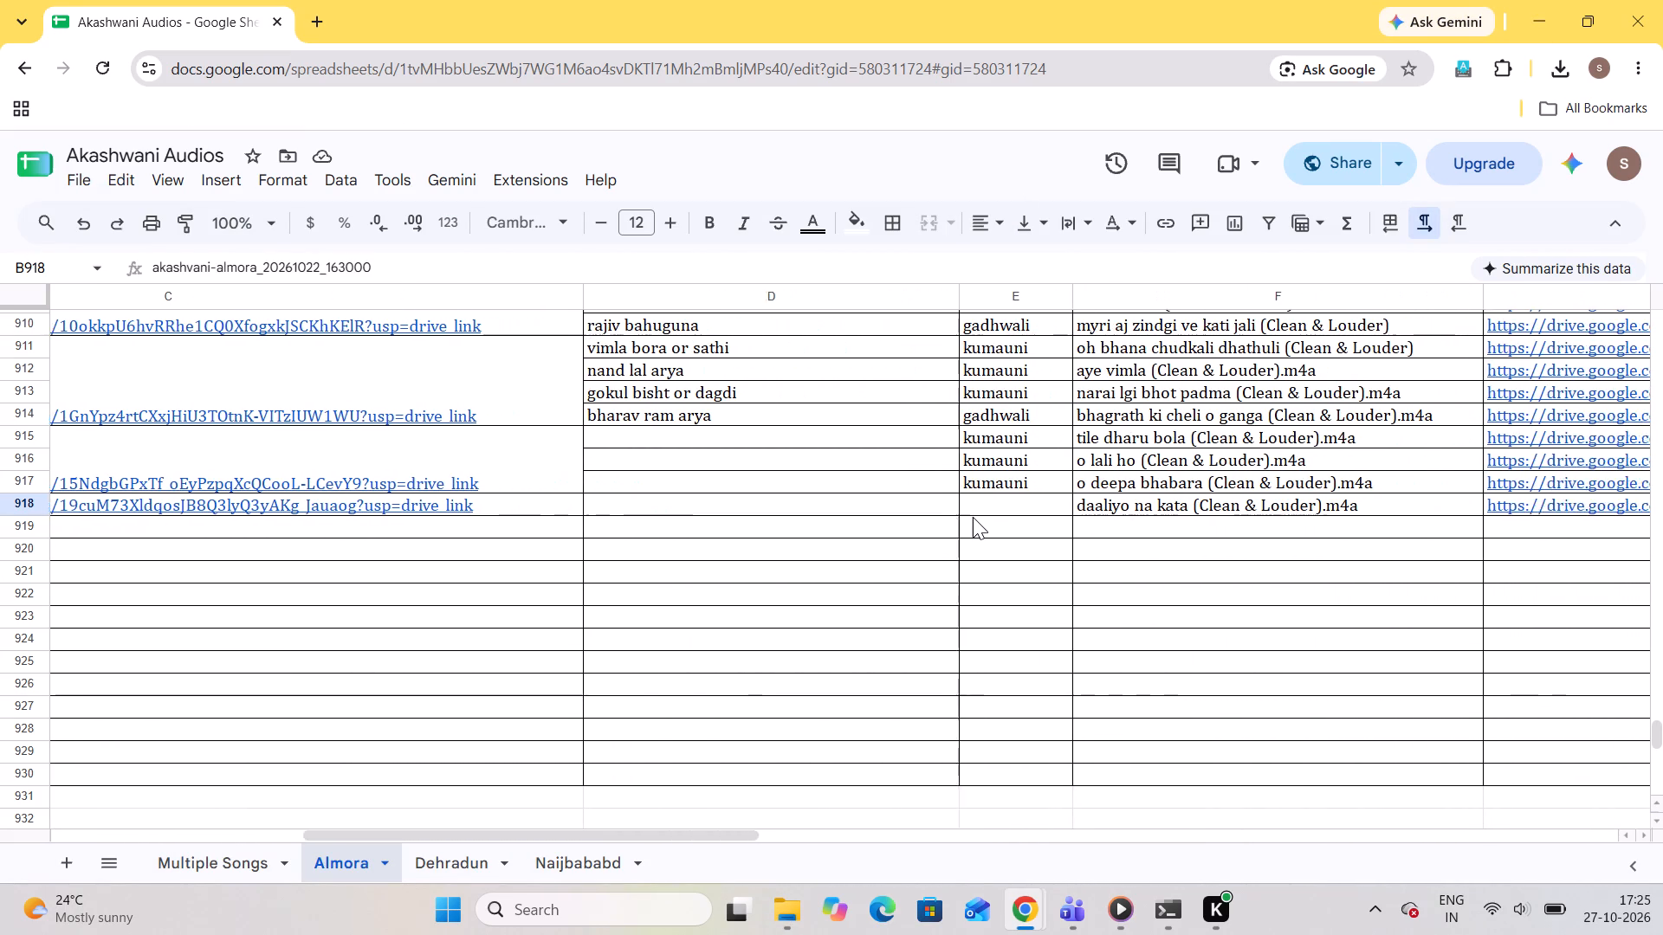
pyautogui.hscroll(1, 973, 517)
pyautogui.hscroll(-1, 617, 464)
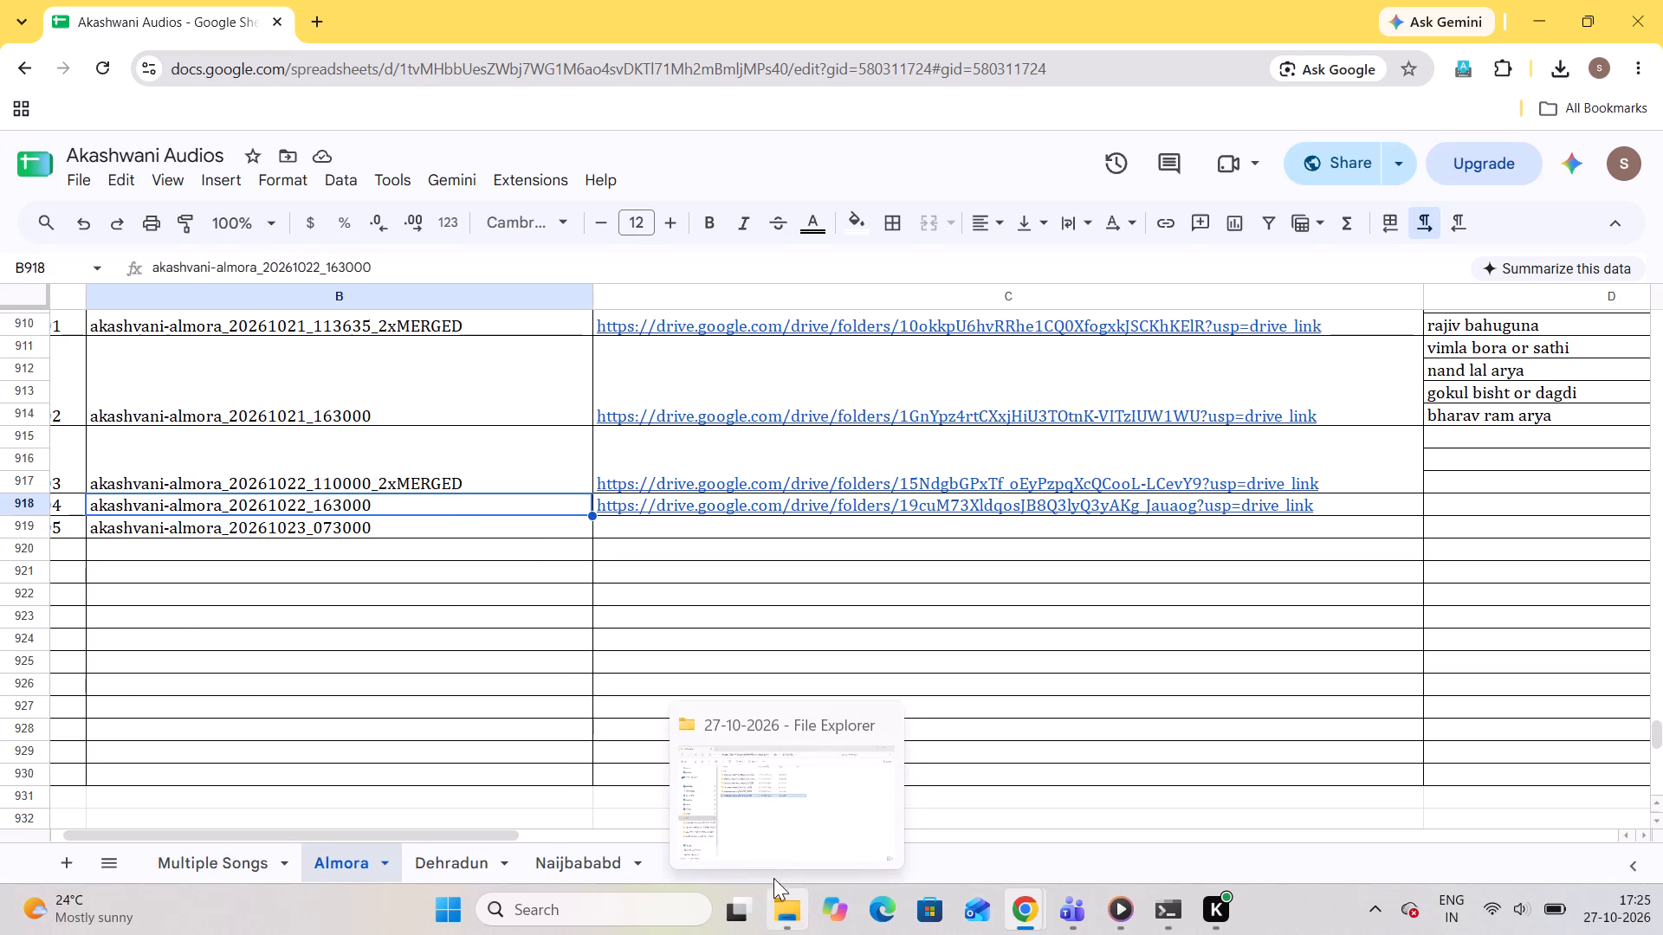
pyautogui.click(763, 844)
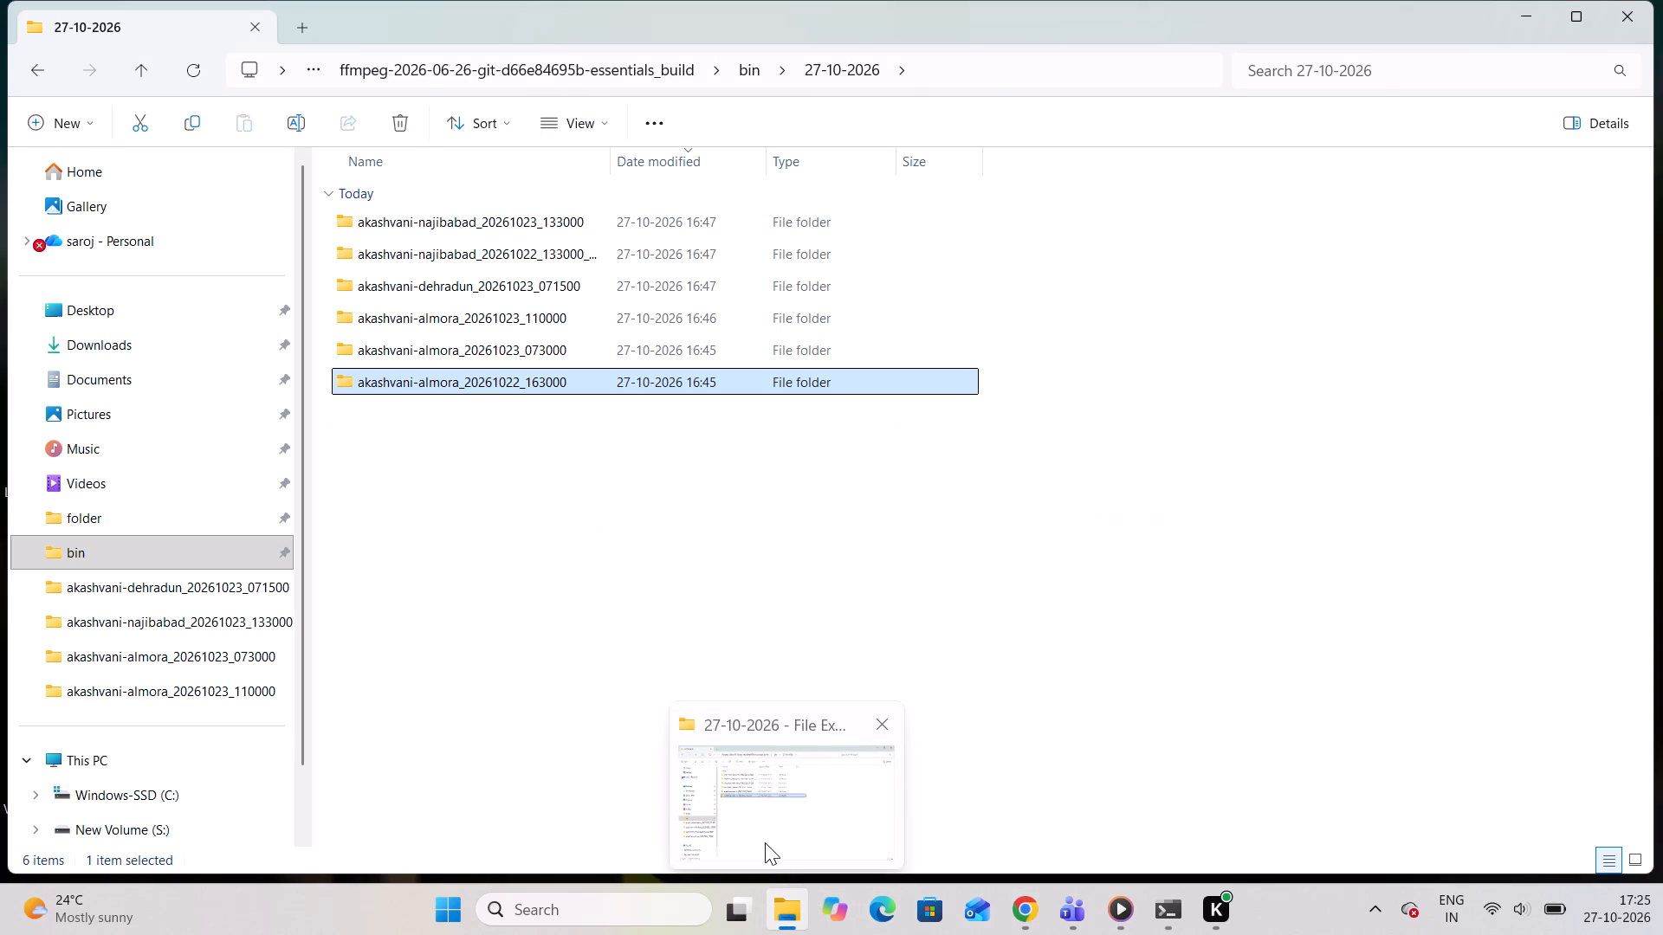
pyautogui.click(765, 842)
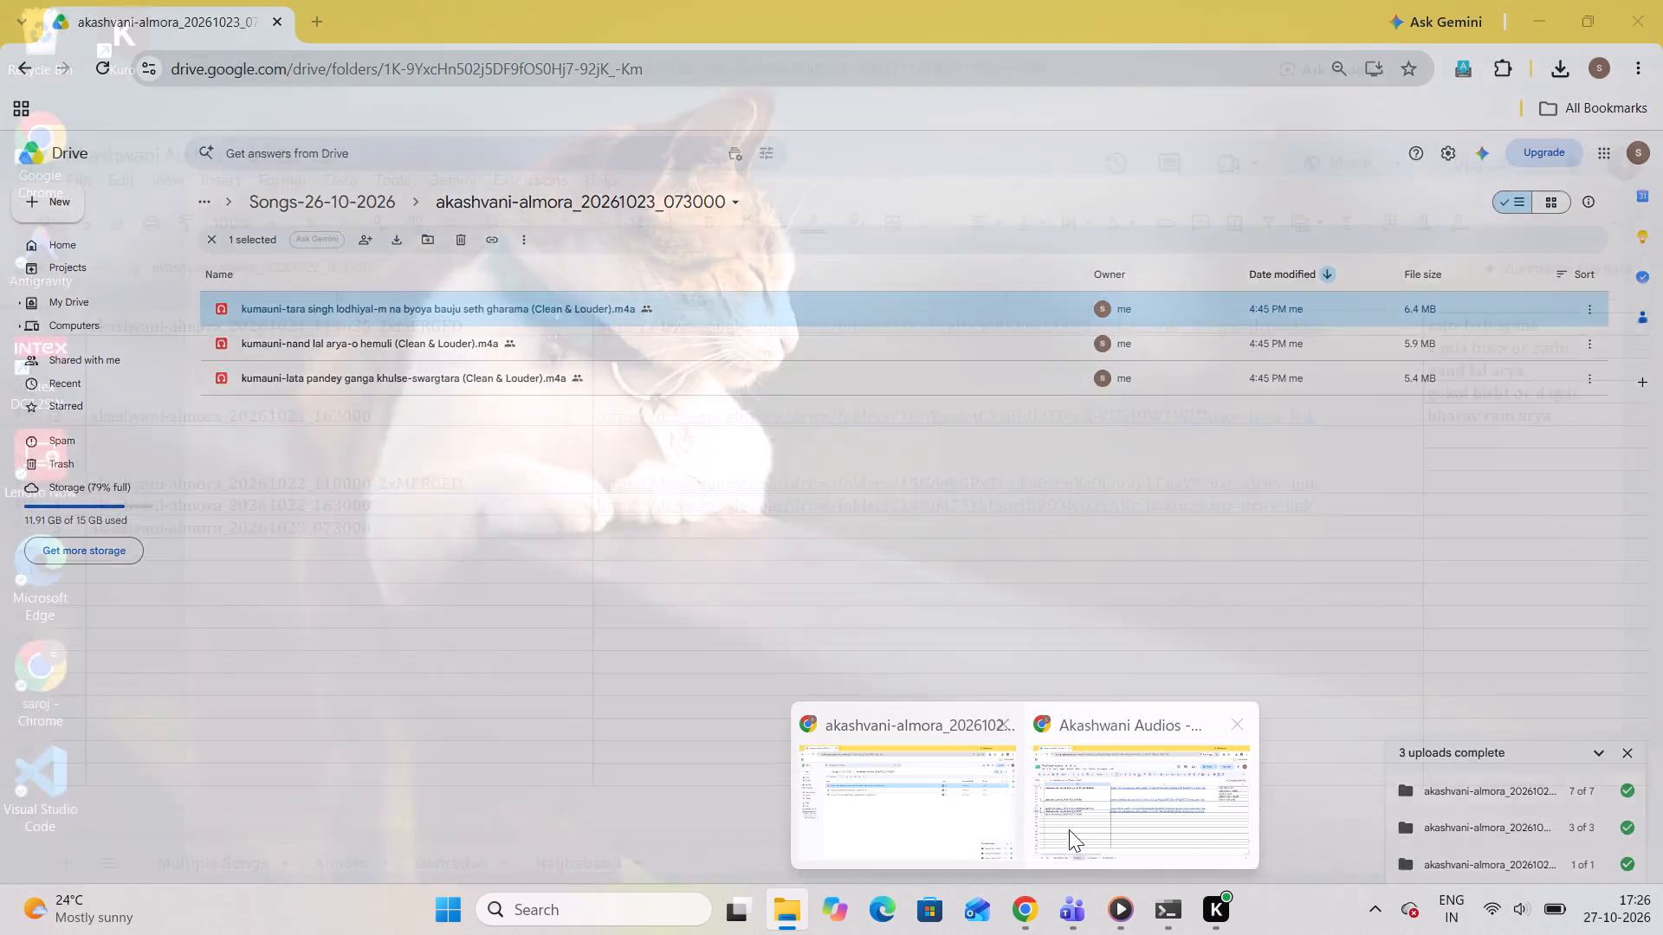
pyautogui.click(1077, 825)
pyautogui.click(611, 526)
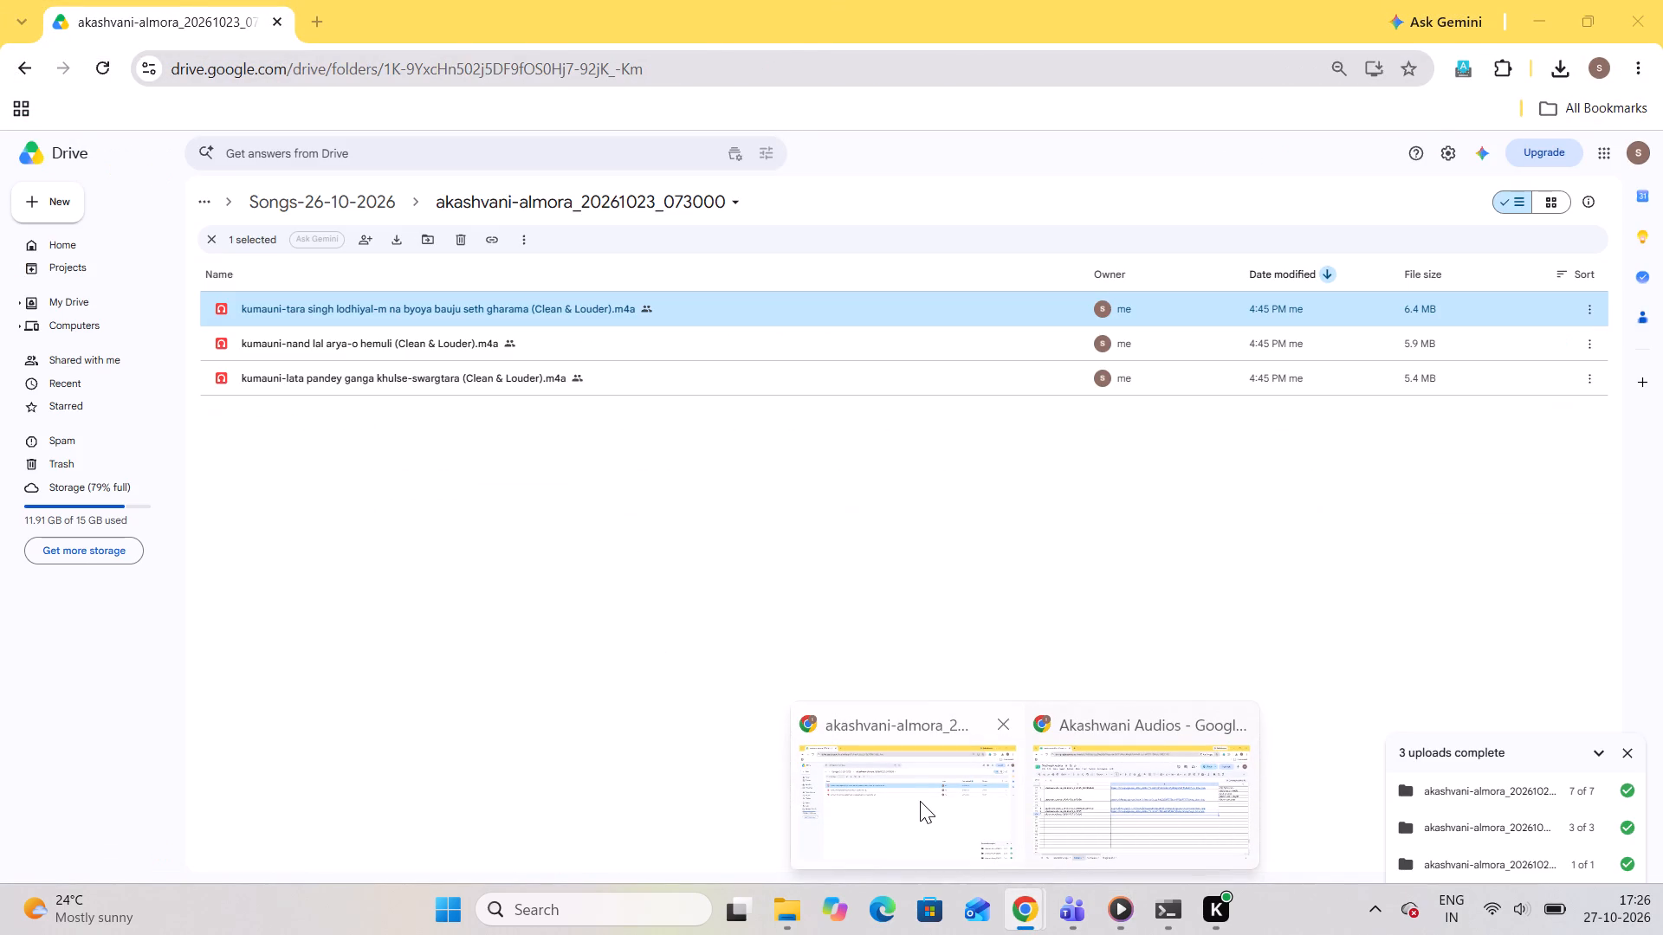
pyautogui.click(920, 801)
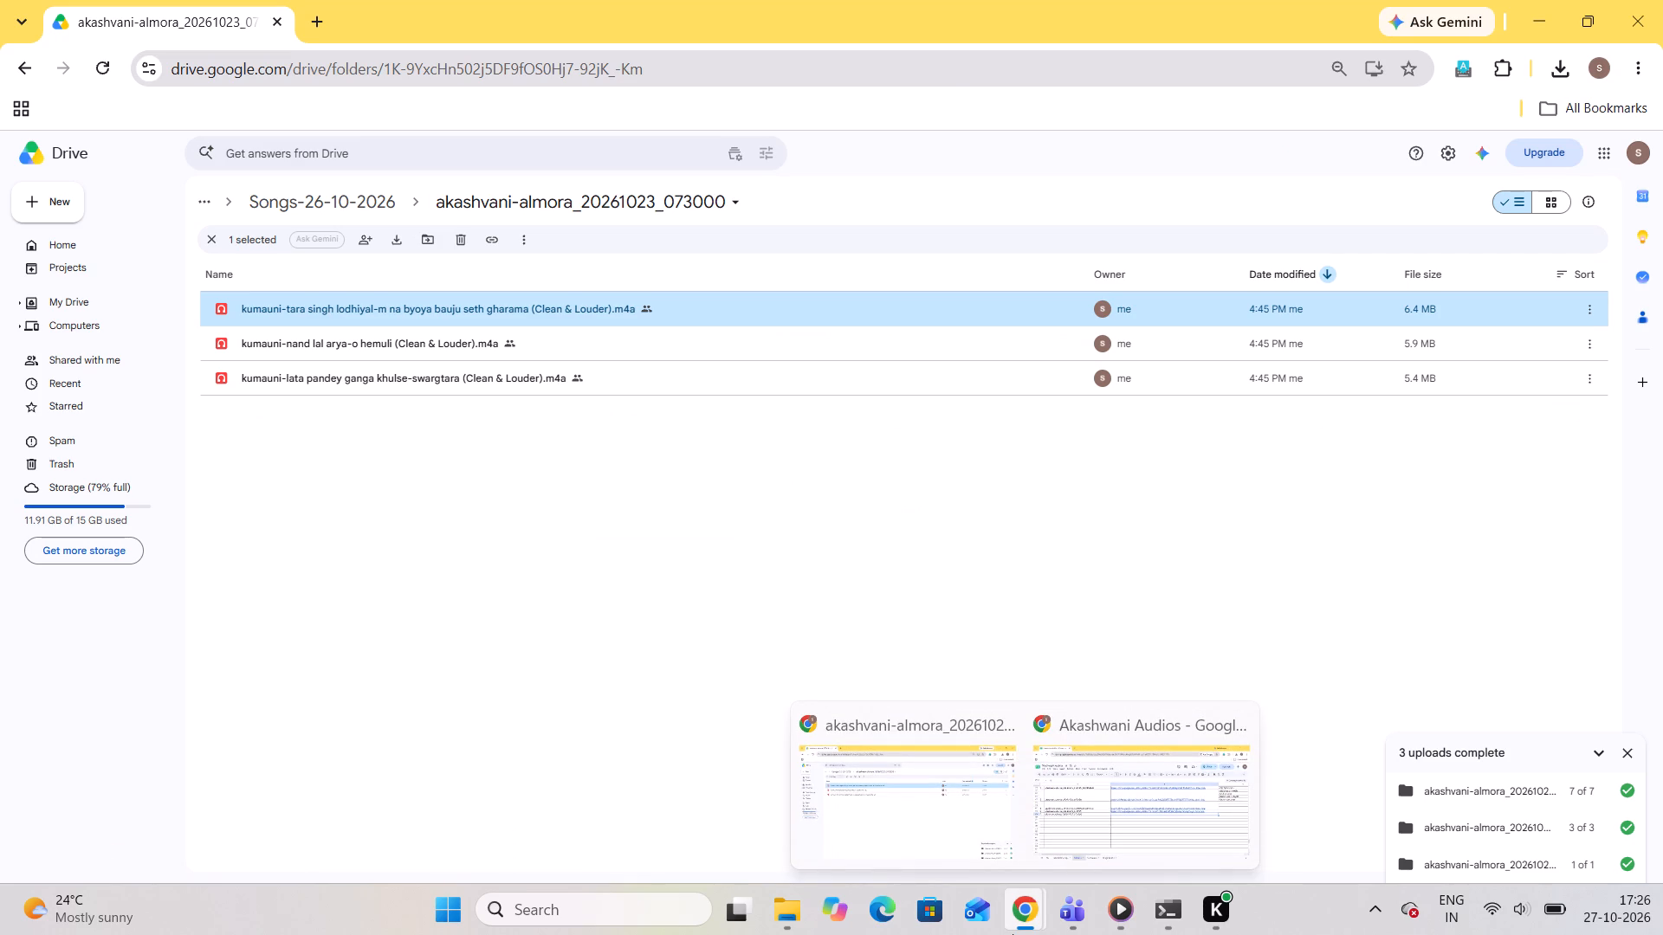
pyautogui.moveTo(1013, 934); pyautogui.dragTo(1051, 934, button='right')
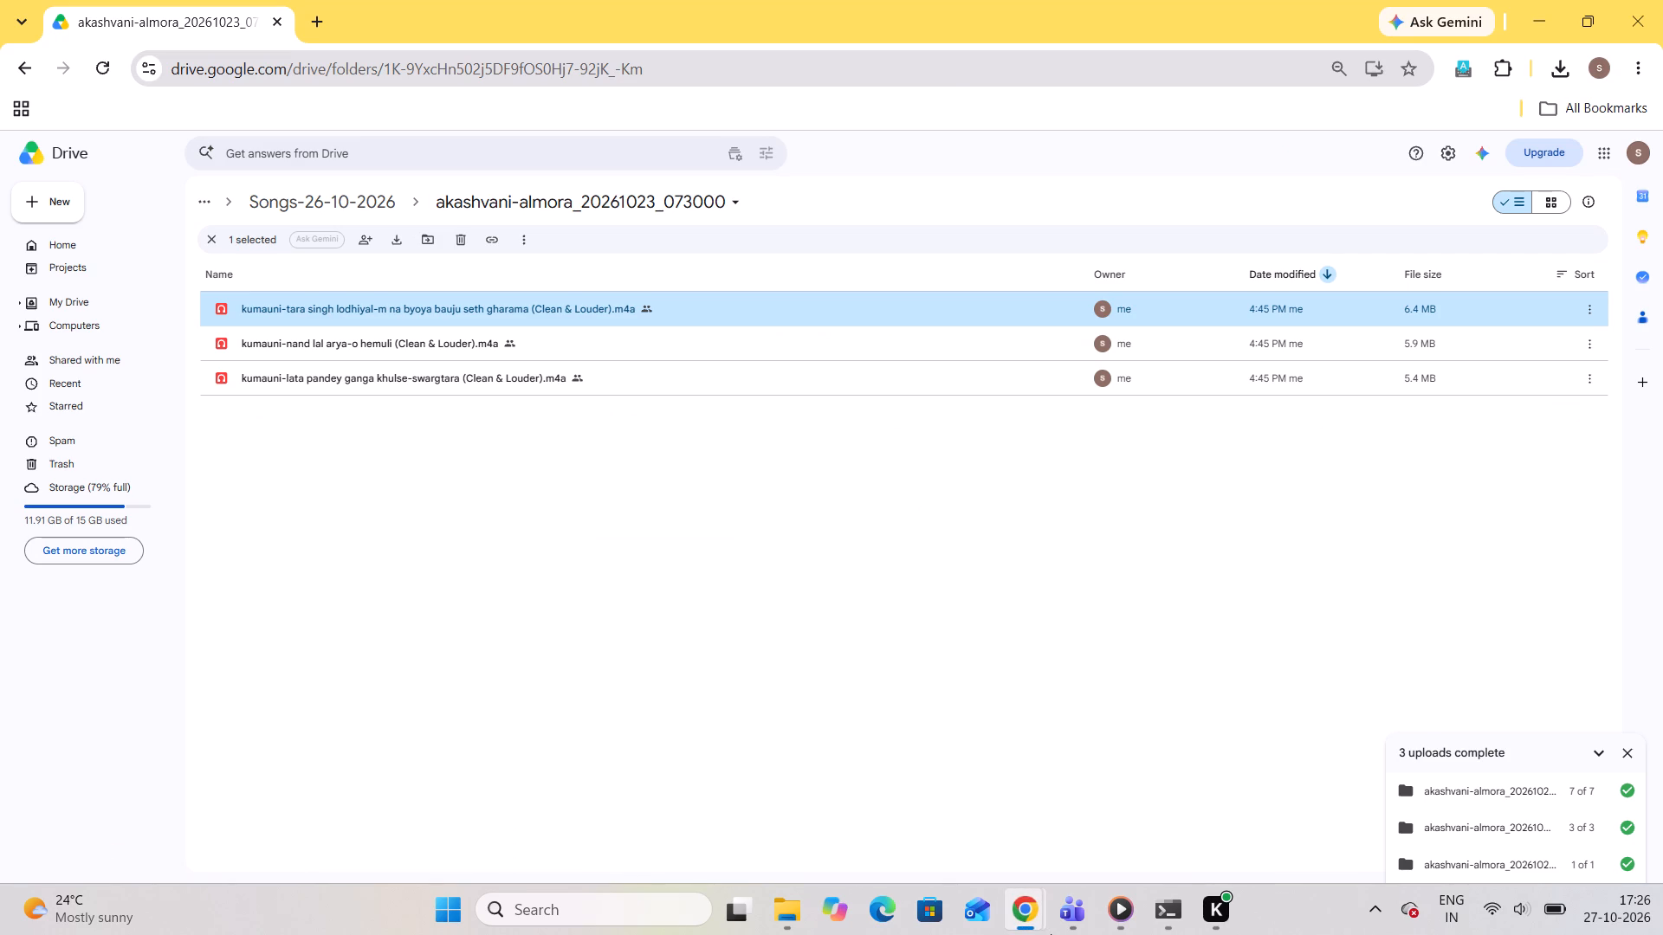
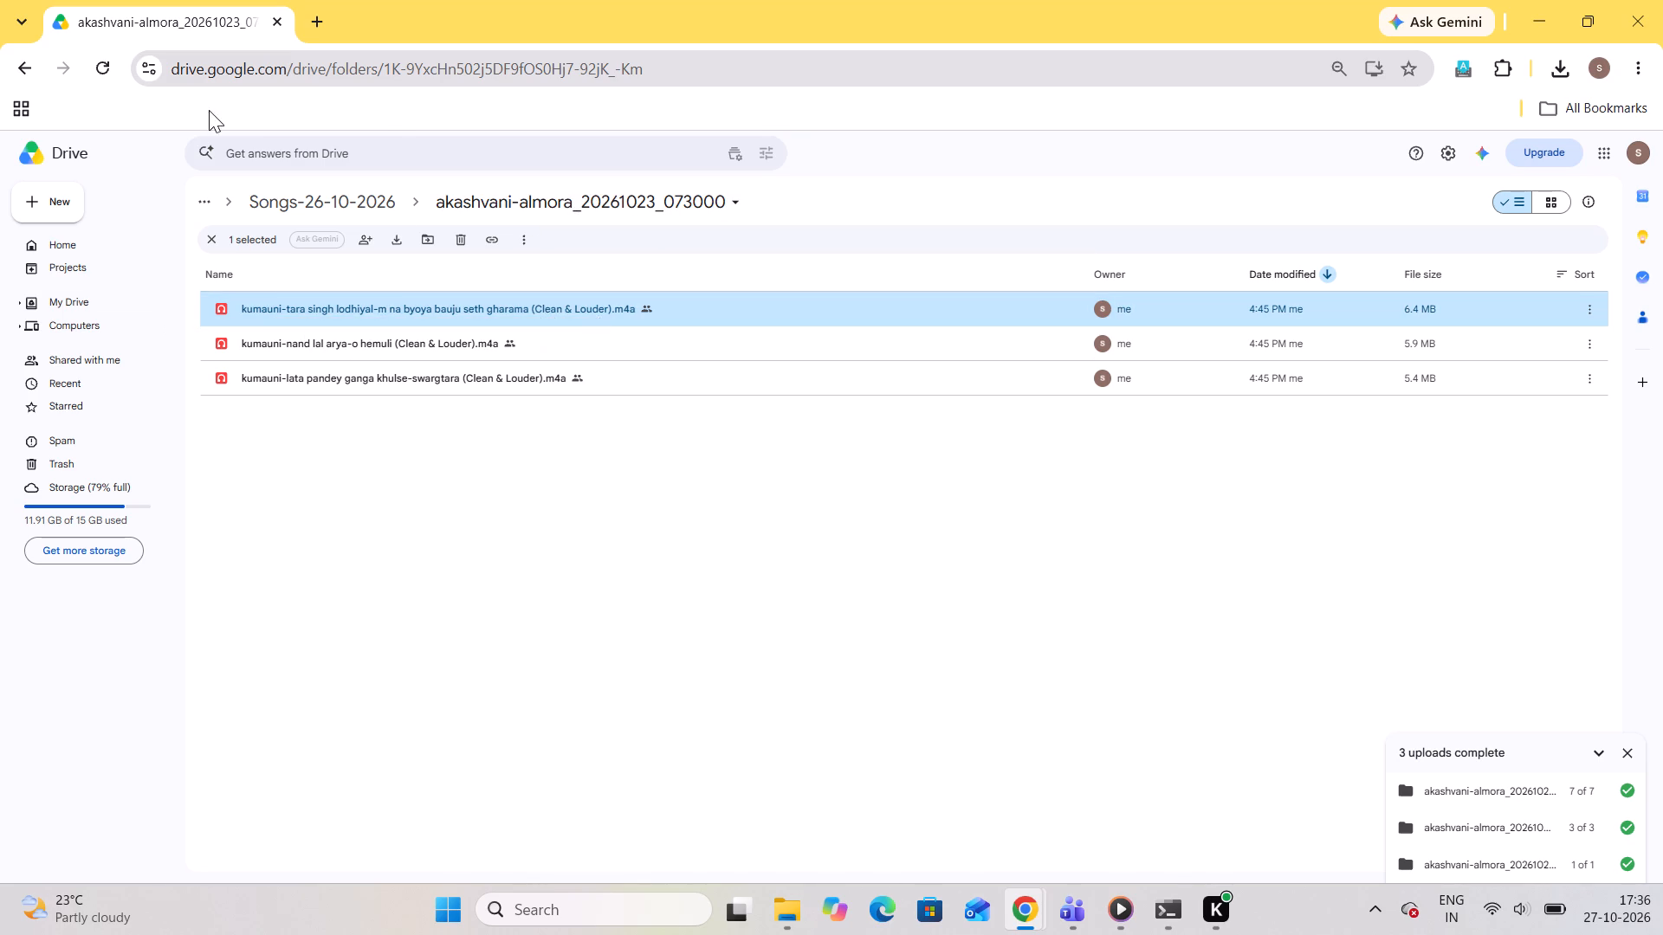
# Open the Akashwani Audios spreadsheet in a new browser tab beside the Drive folder.
pyautogui.click(317, 22)
pyautogui.write('akas')
pyautogui.press('Return')
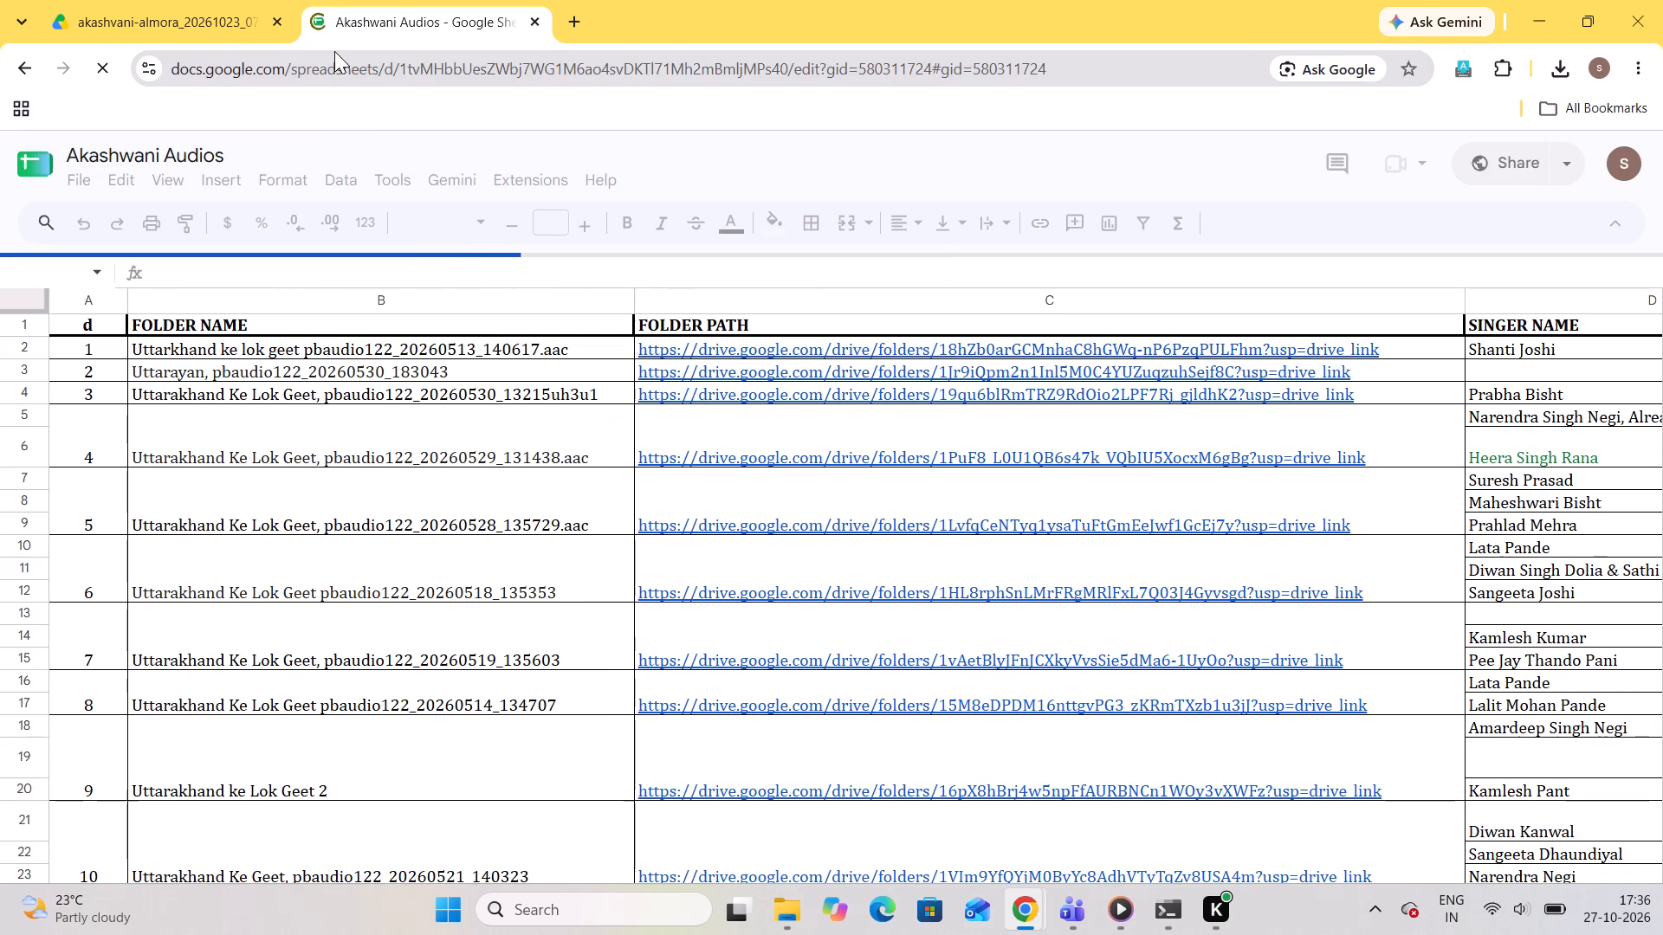
# Find the akashvani-almora_20261023_073000 entry in row 919 of the Almora sheet and examine its neighbouring columns.
pyautogui.scroll(-5, 628, 406)
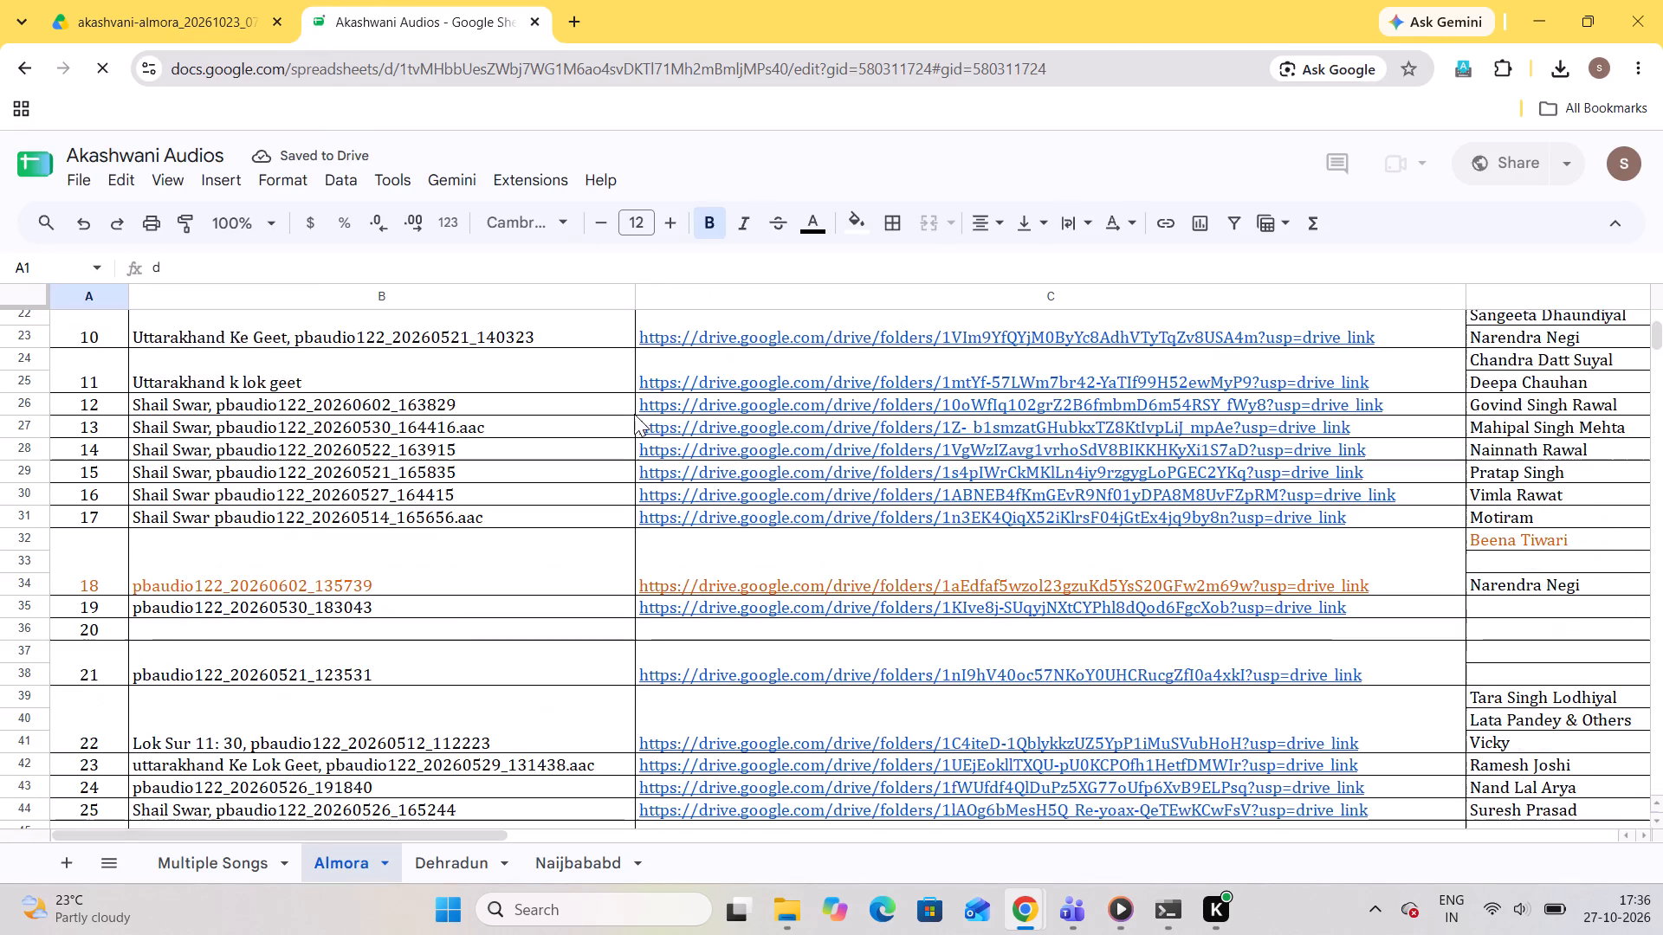
pyautogui.scroll(-15, 639, 419)
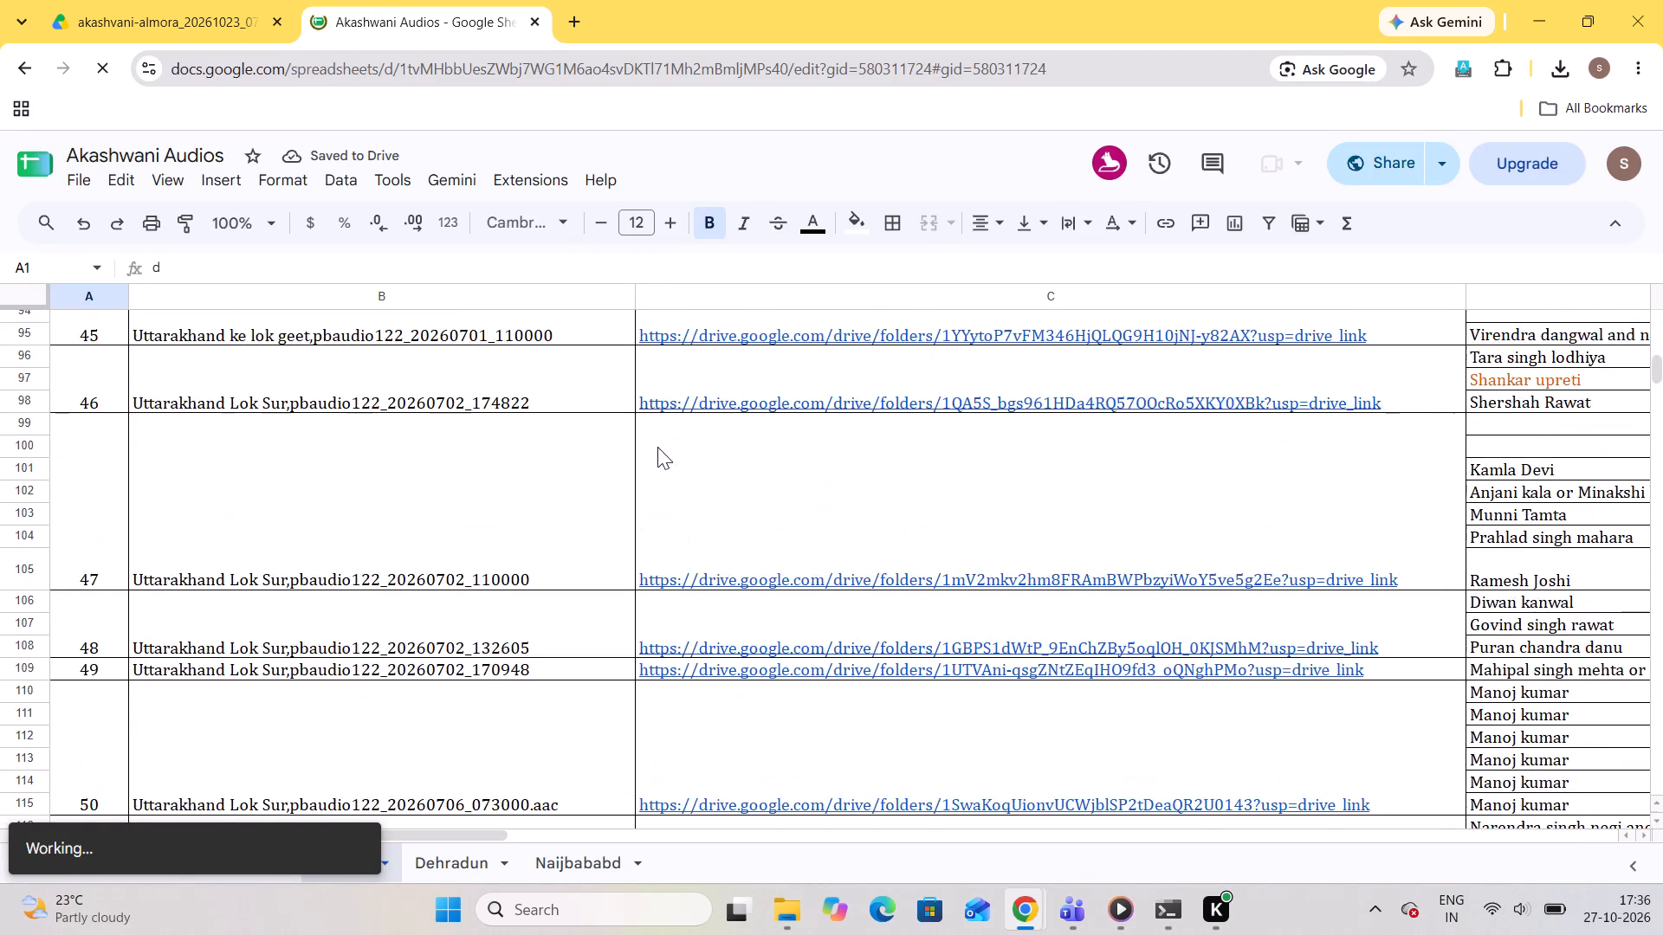
pyautogui.scroll(-17, 659, 450)
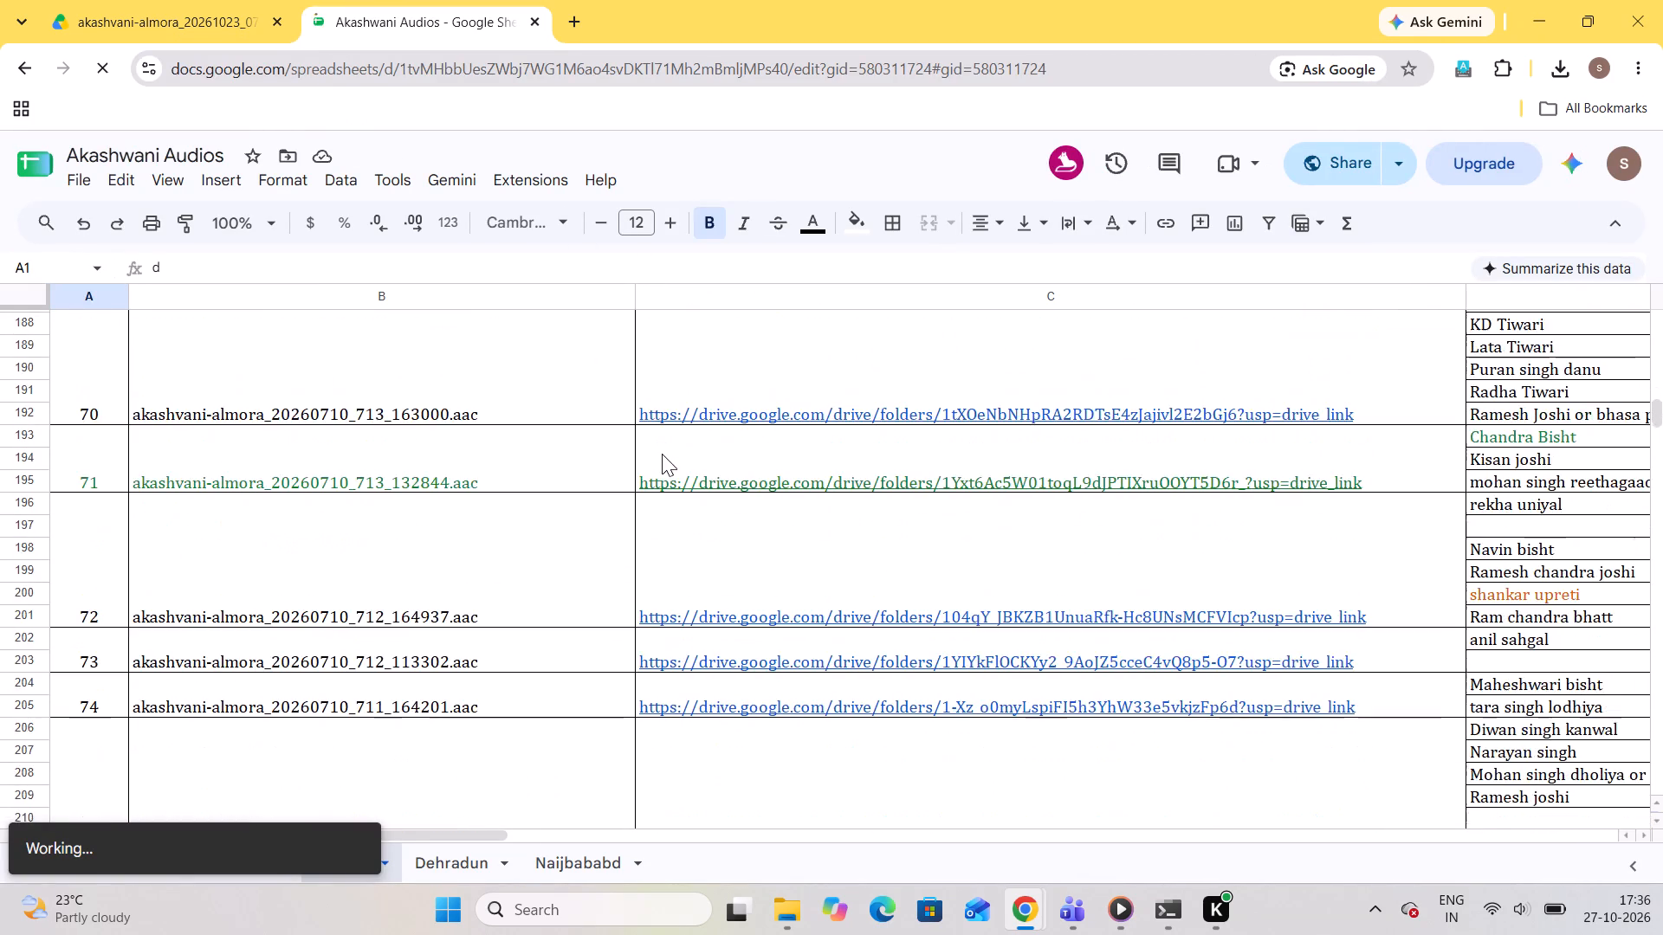
pyautogui.scroll(-19, 662, 454)
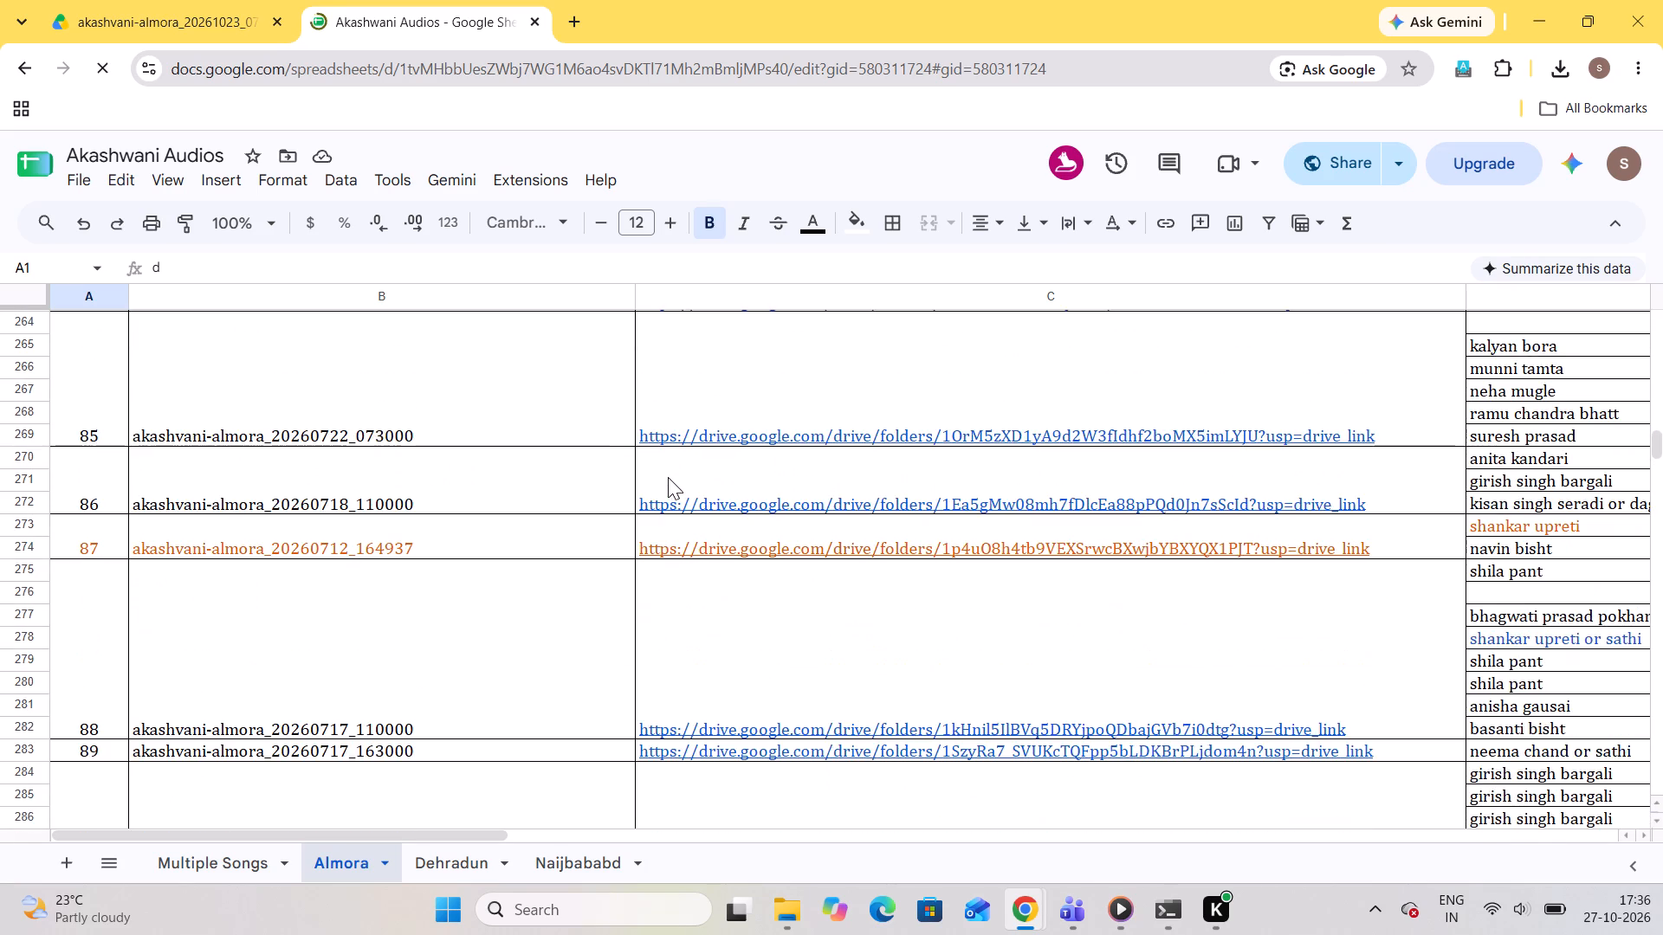
pyautogui.scroll(-4, 668, 476)
pyautogui.scroll(-19, 668, 475)
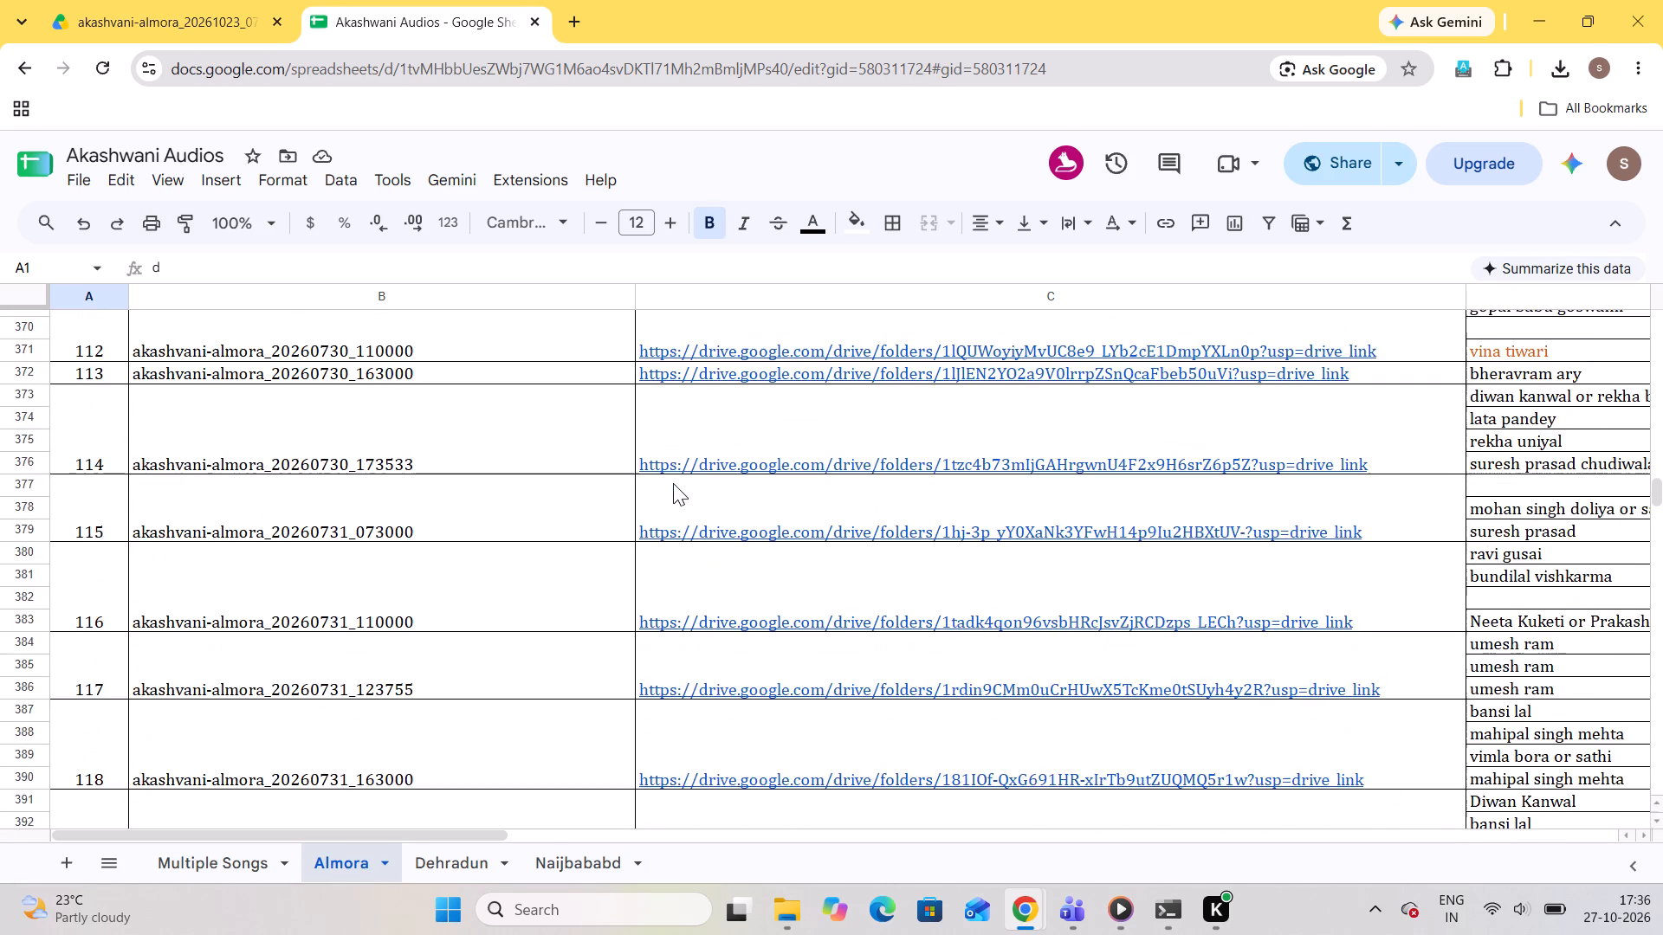
pyautogui.scroll(-20, 673, 483)
pyautogui.scroll(-6, 673, 483)
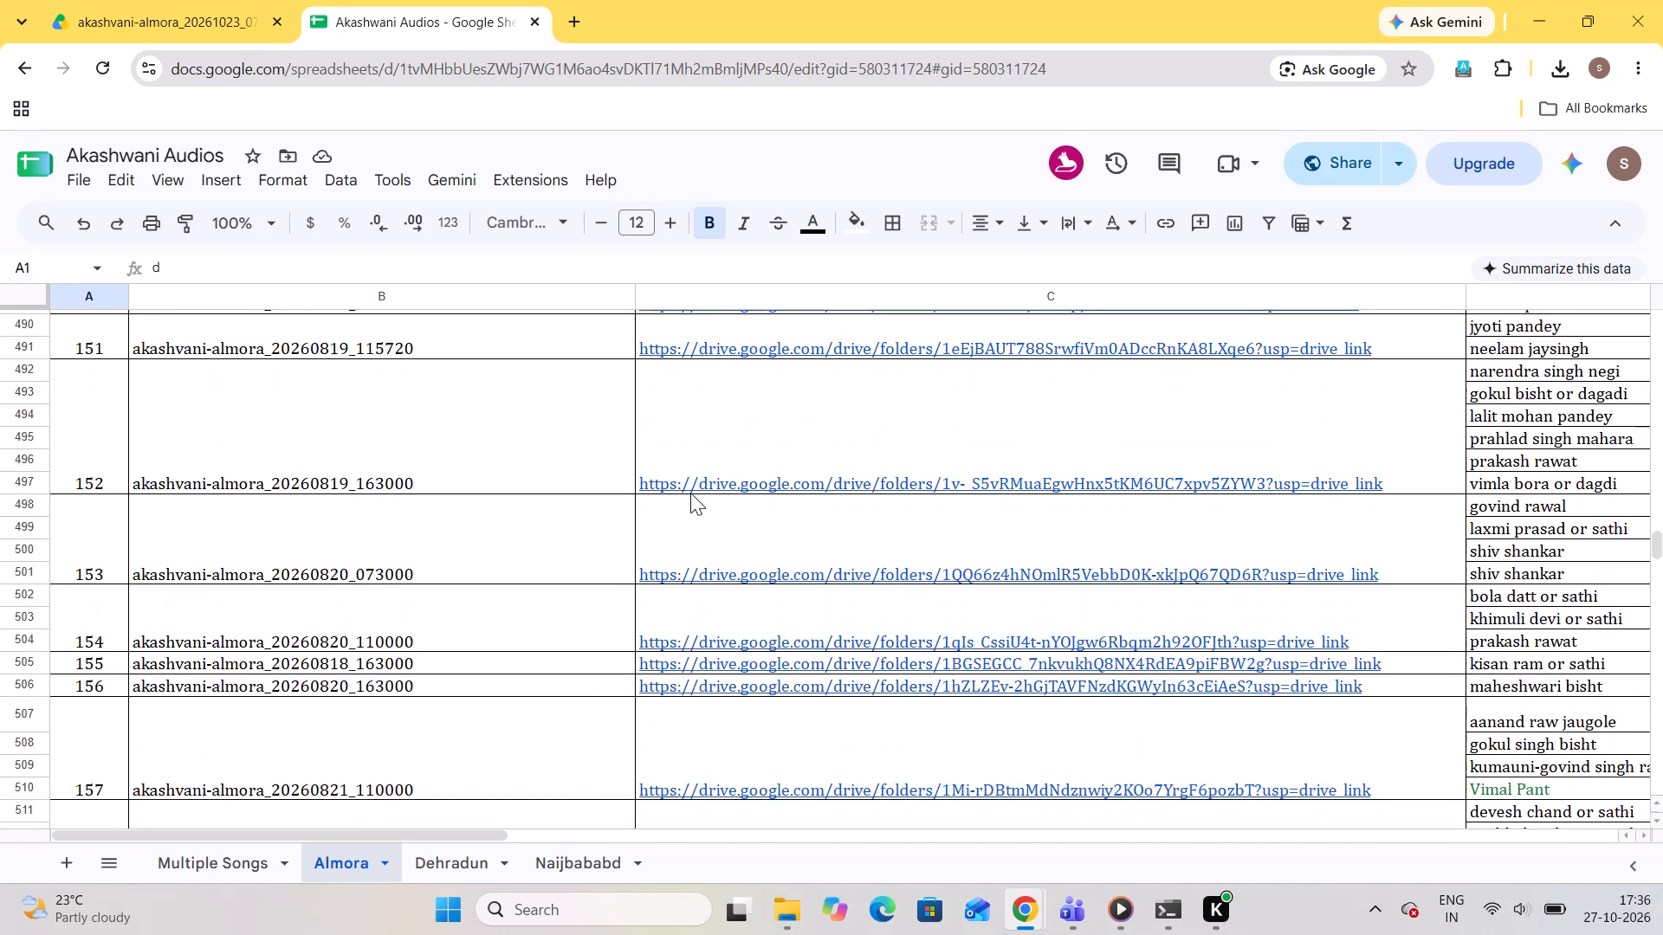
pyautogui.scroll(-10, 690, 493)
pyautogui.scroll(-15, 689, 485)
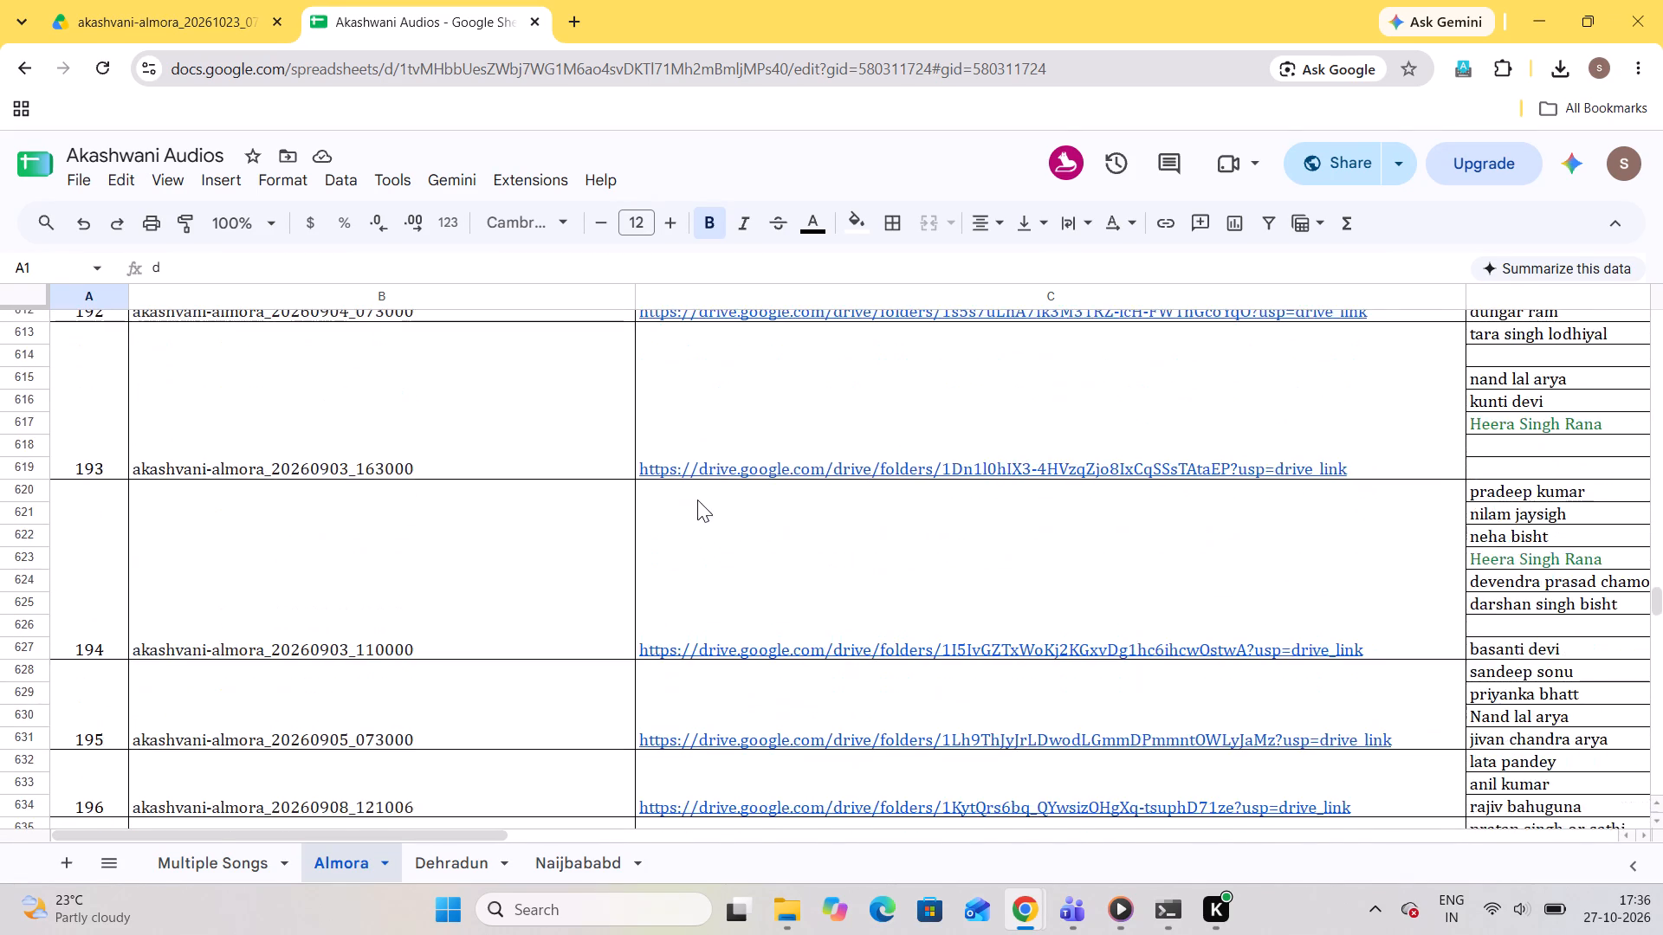
pyautogui.scroll(-18, 697, 500)
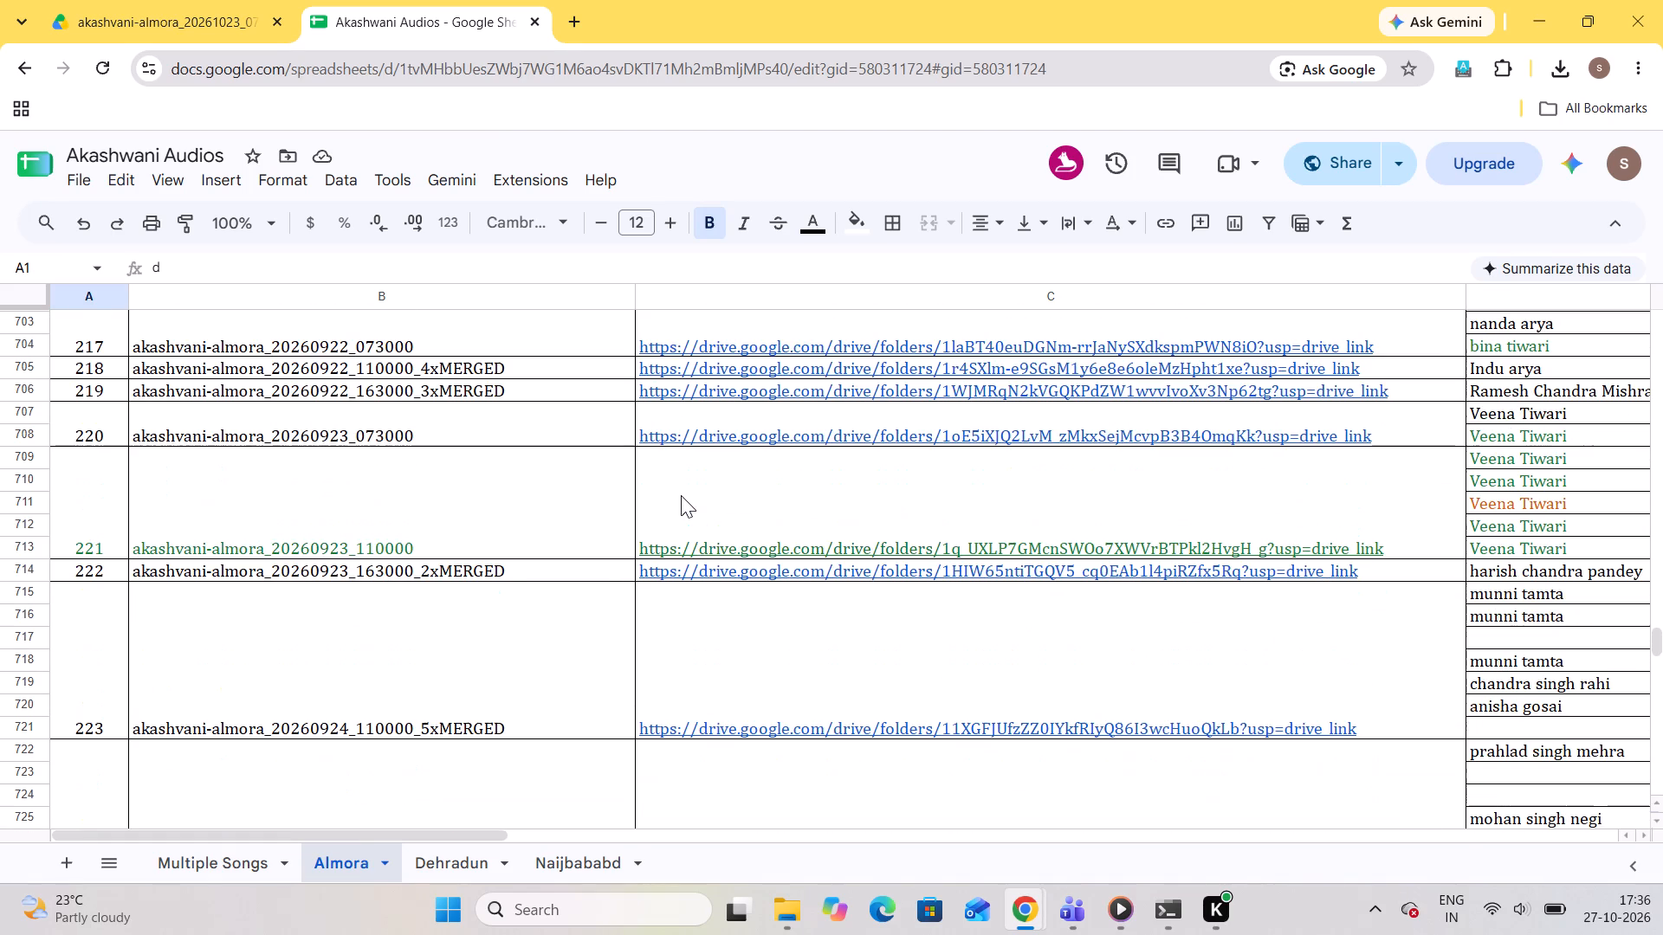
pyautogui.scroll(-4, 718, 663)
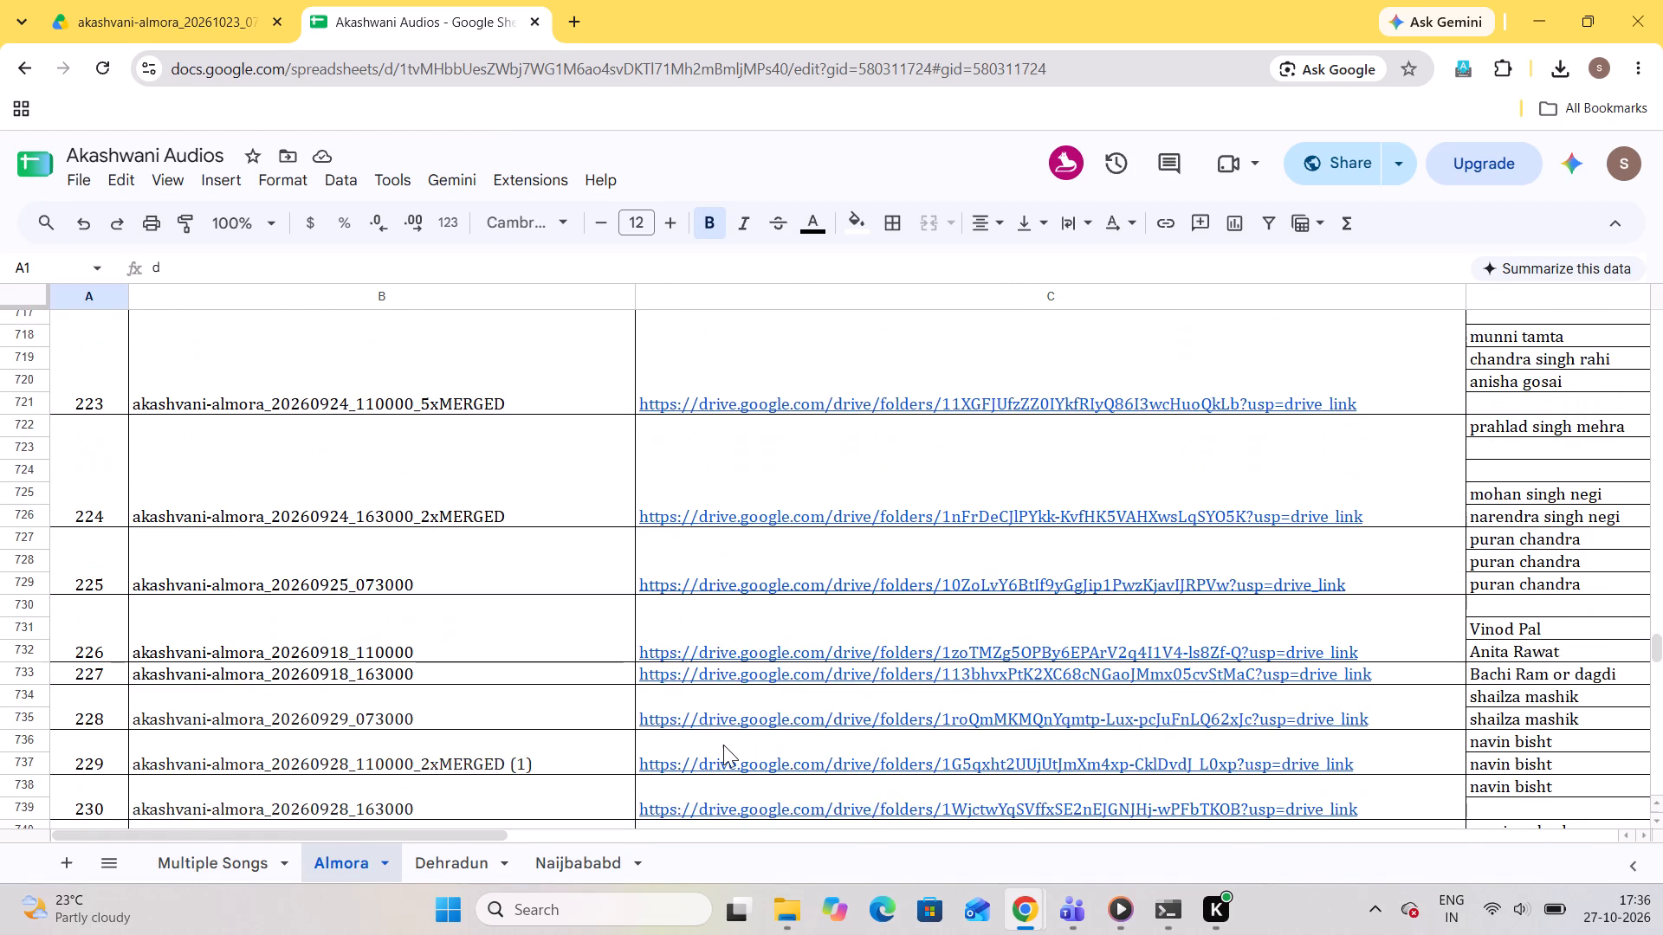
pyautogui.scroll(-5, 702, 690)
pyautogui.scroll(-13, 521, 687)
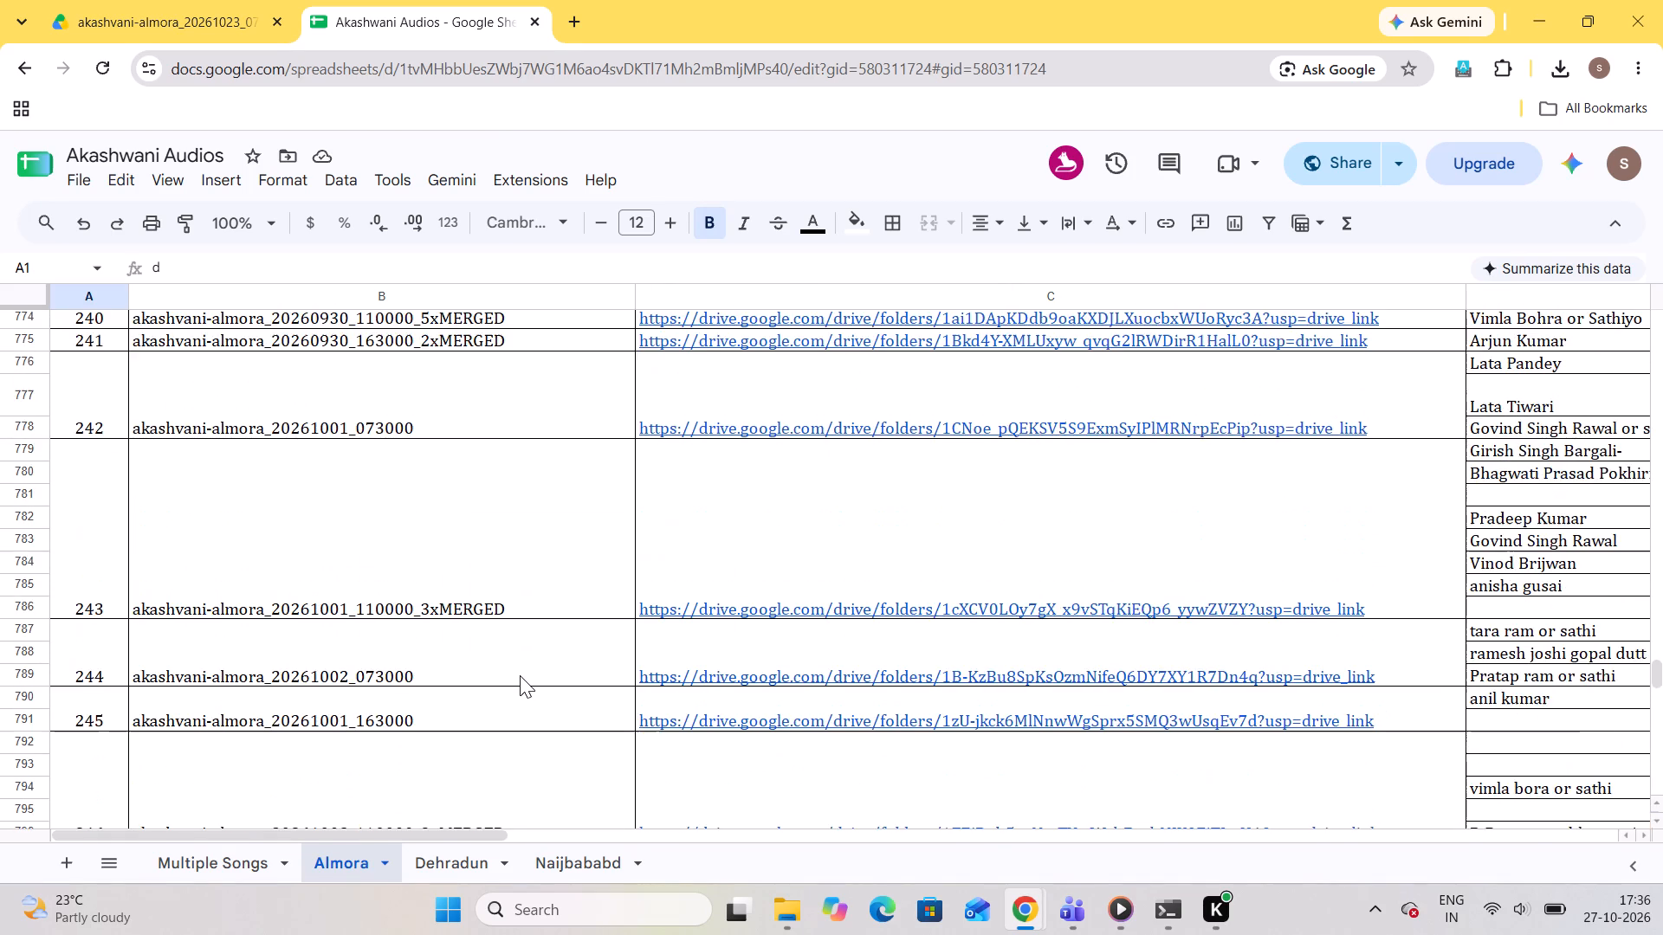
pyautogui.scroll(-17, 520, 674)
pyautogui.scroll(-4, 519, 673)
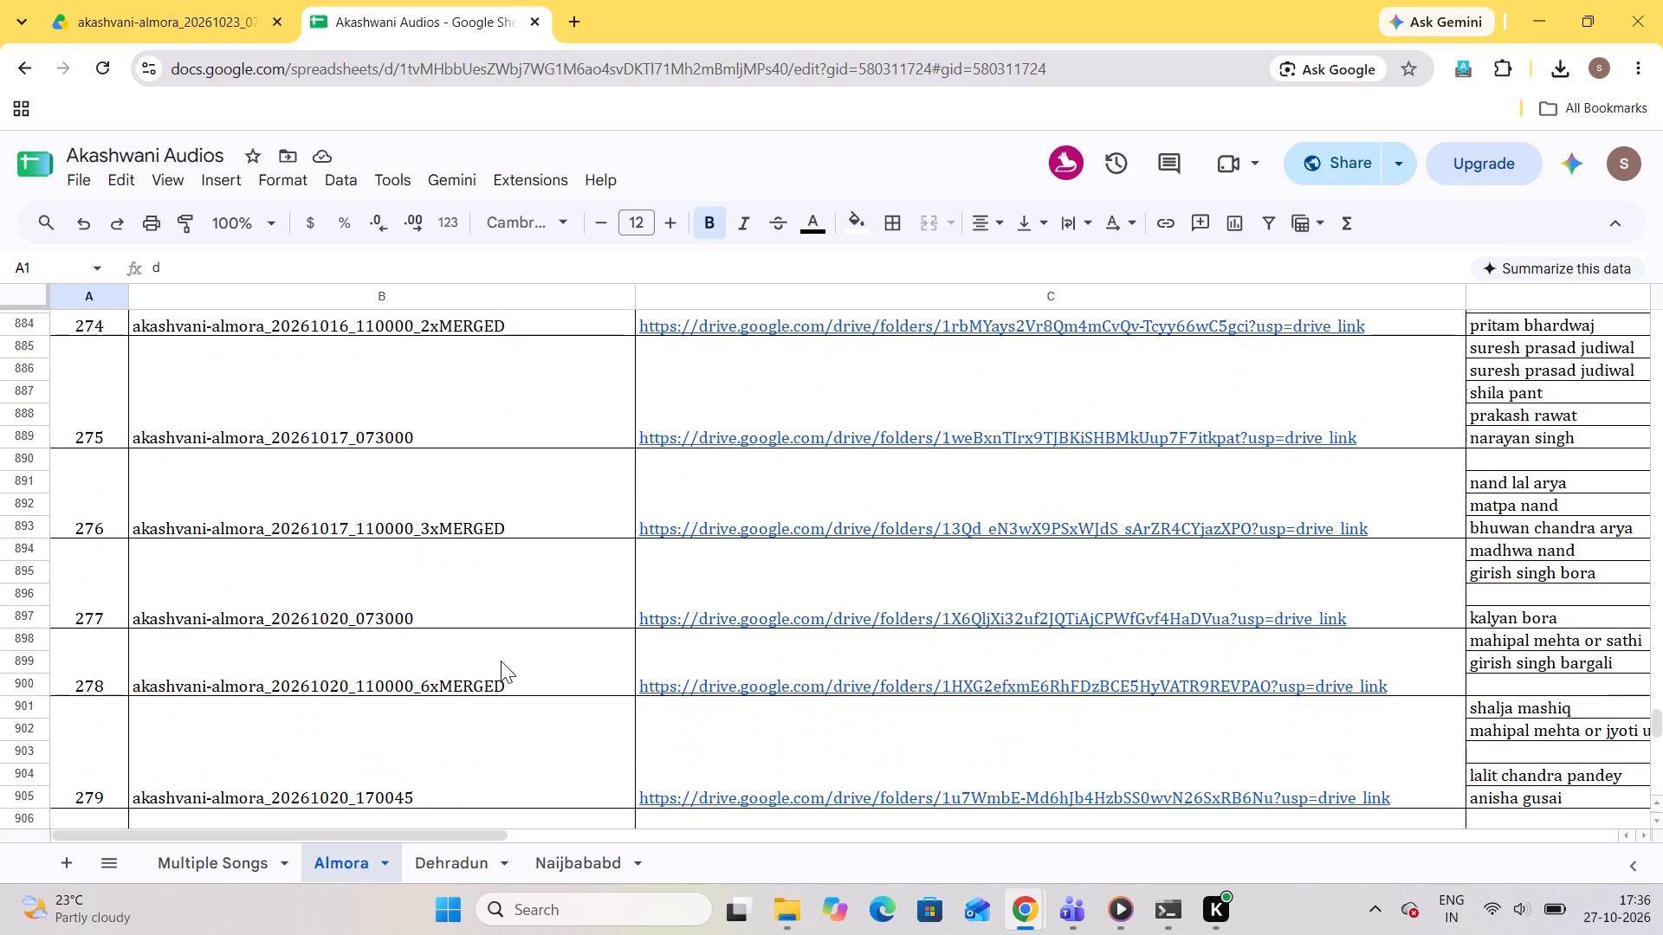
pyautogui.scroll(-7, 553, 631)
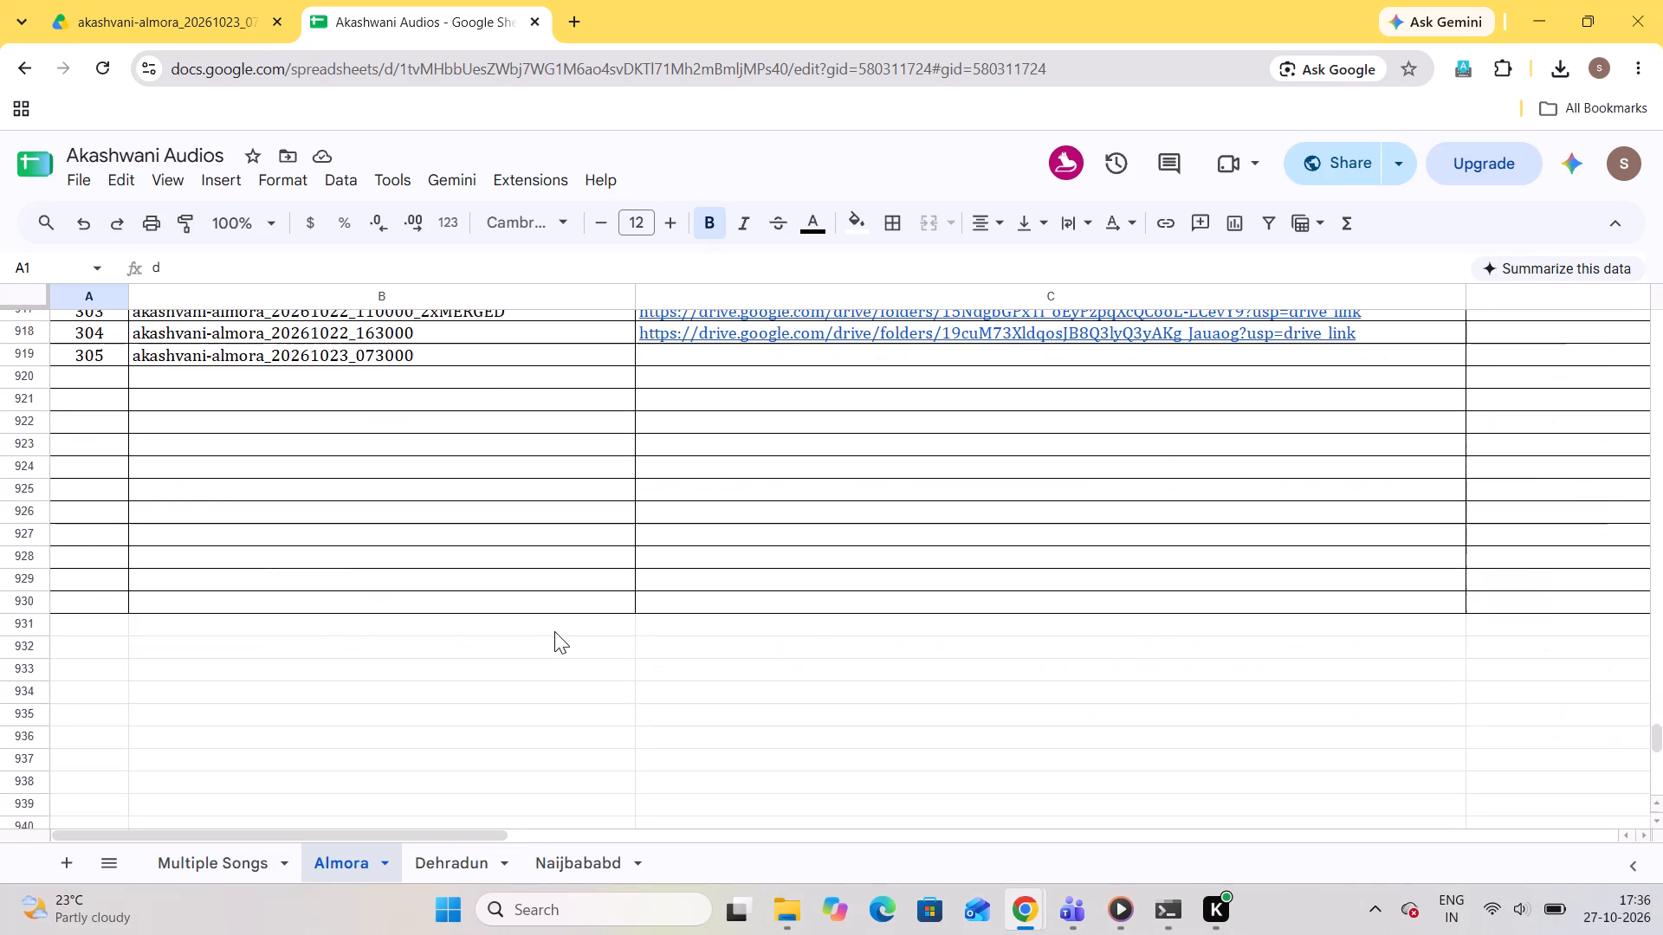
pyautogui.scroll(2, 552, 645)
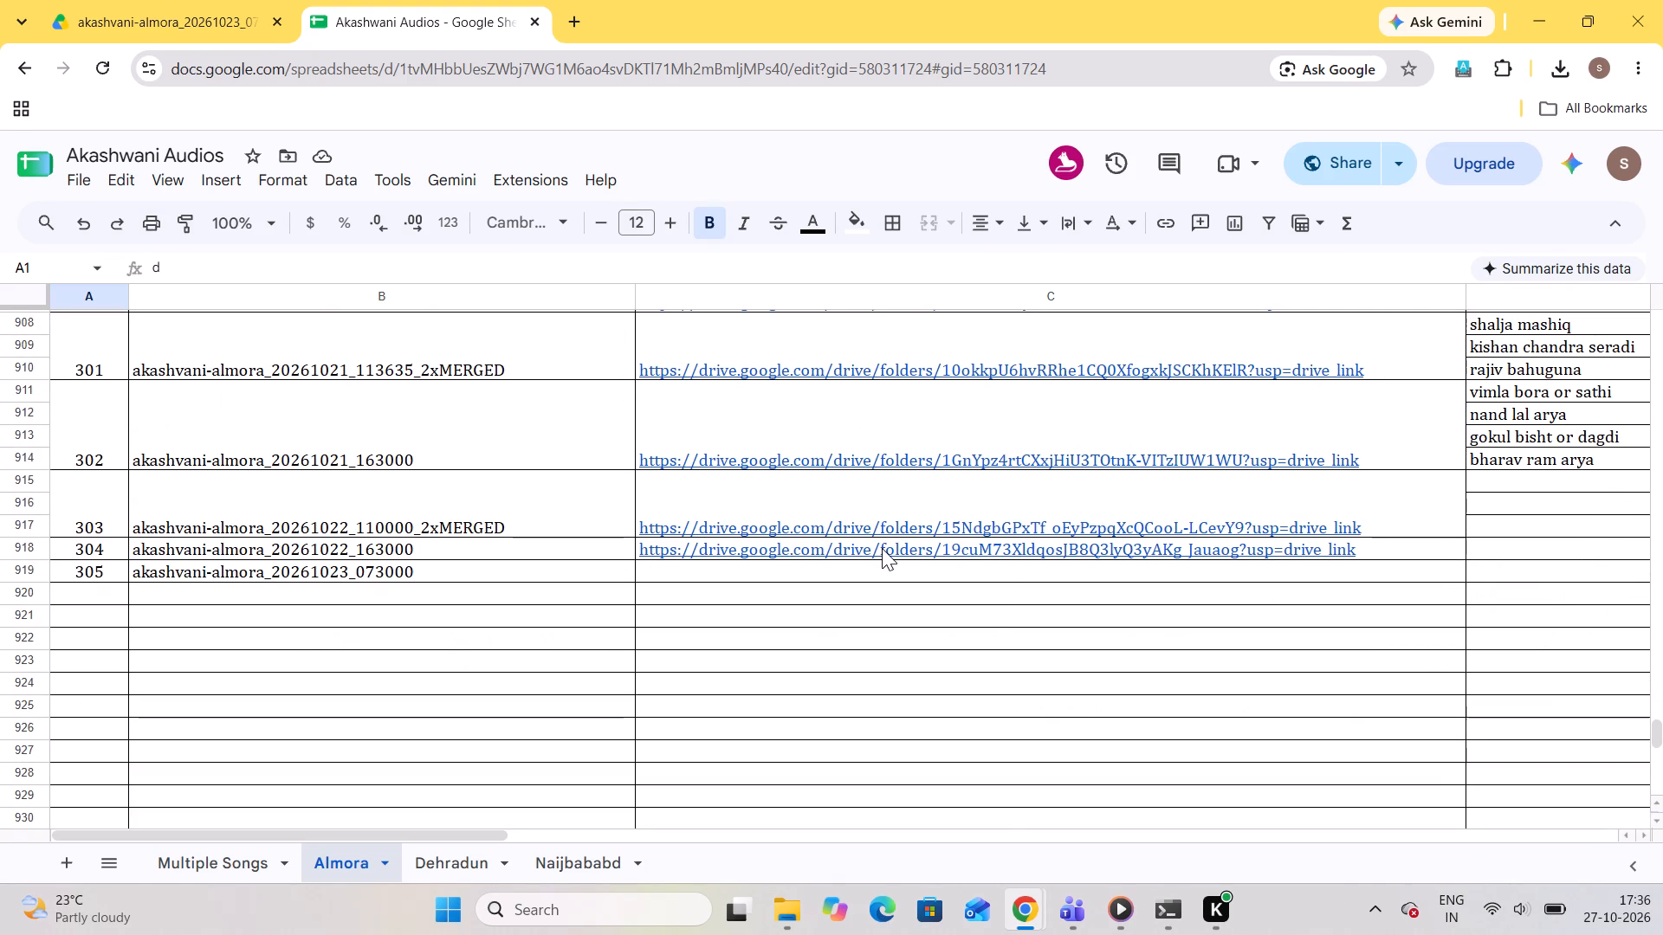
pyautogui.hscroll(-5, 1053, 555)
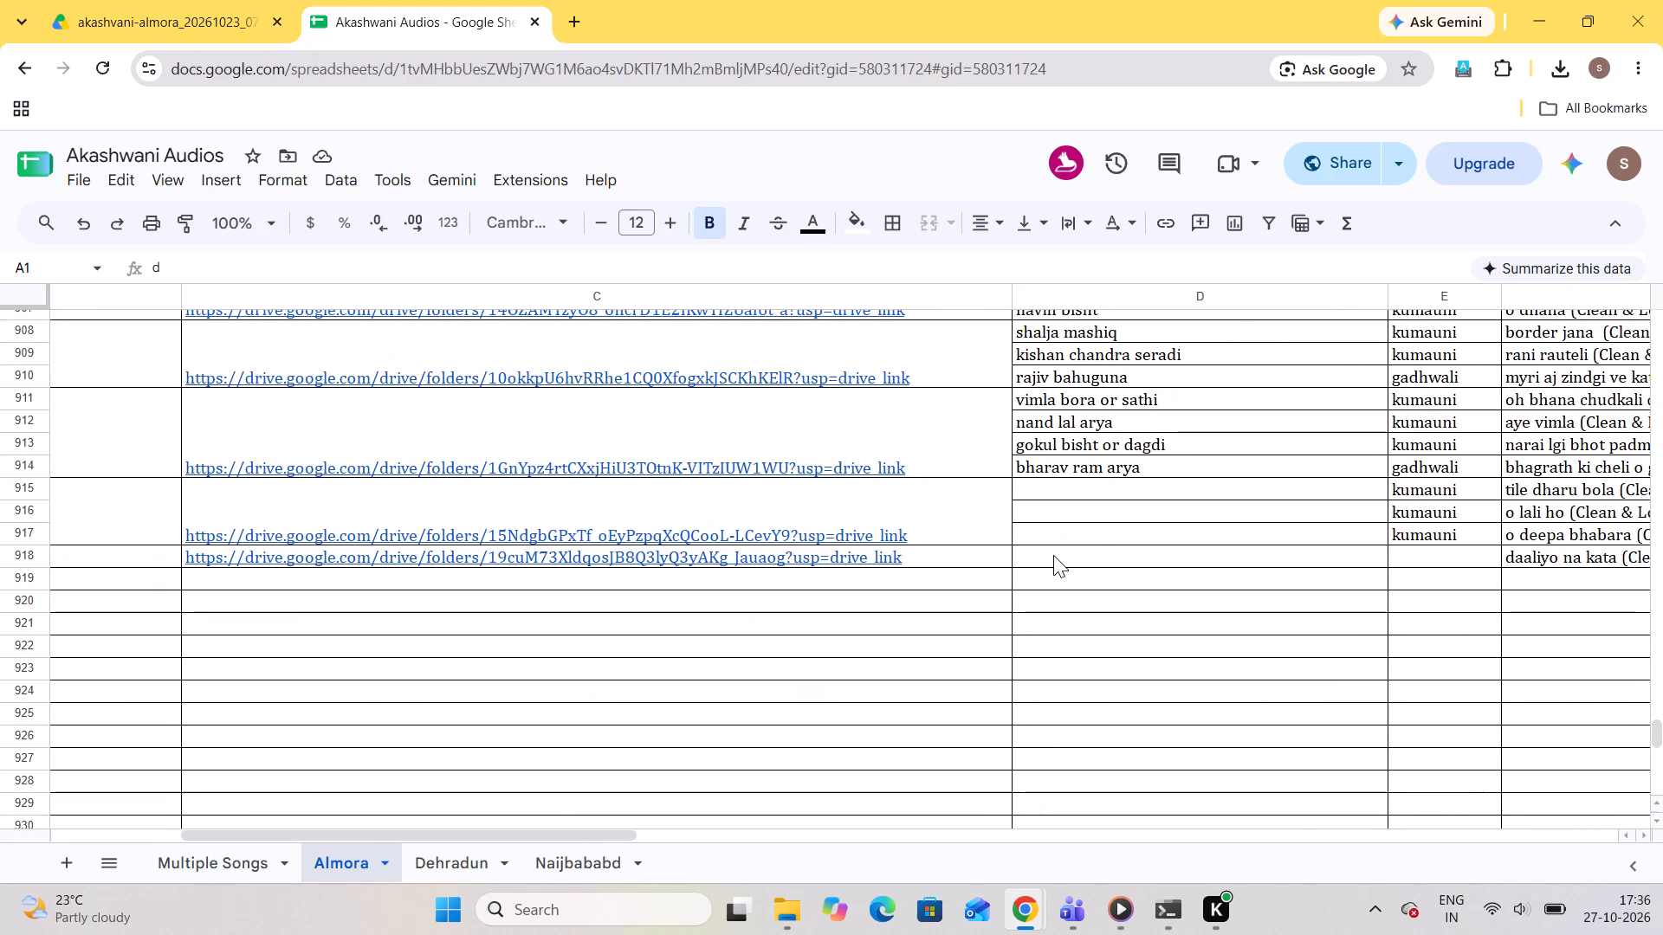
pyautogui.hscroll(1, 1053, 555)
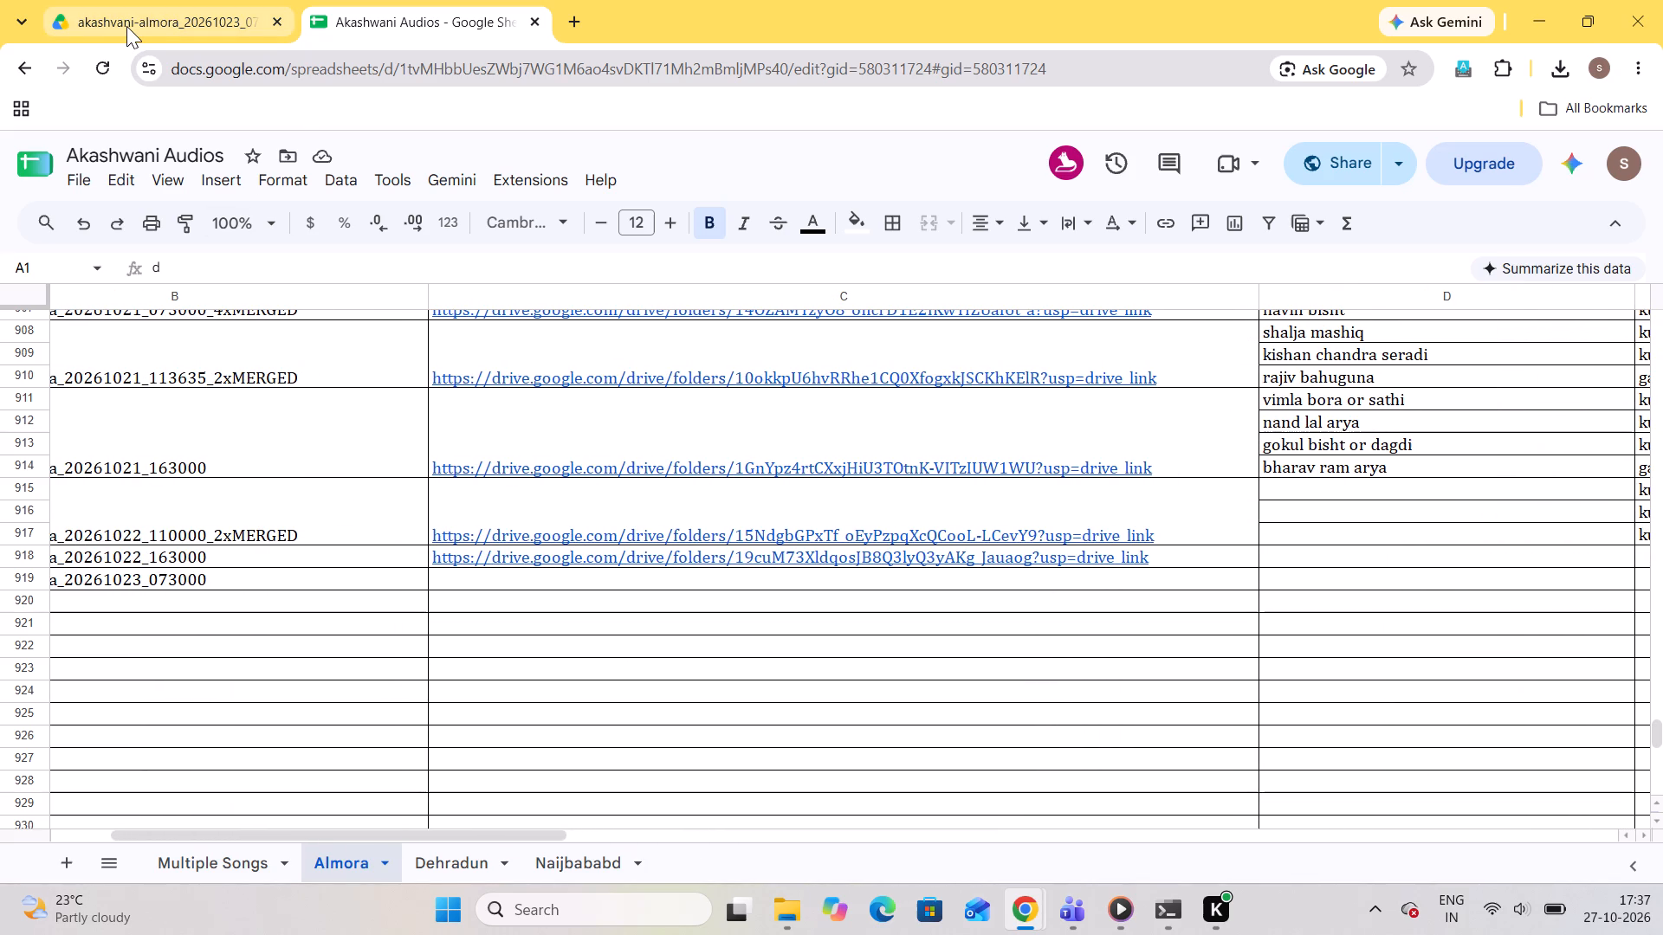
pyautogui.hscroll(2, 126, 26)
# Copy the full Drive file name of the "m na byoya bauju seth gharama" song into cell F919 of the Almora sheet.
pyautogui.click(154, 18)
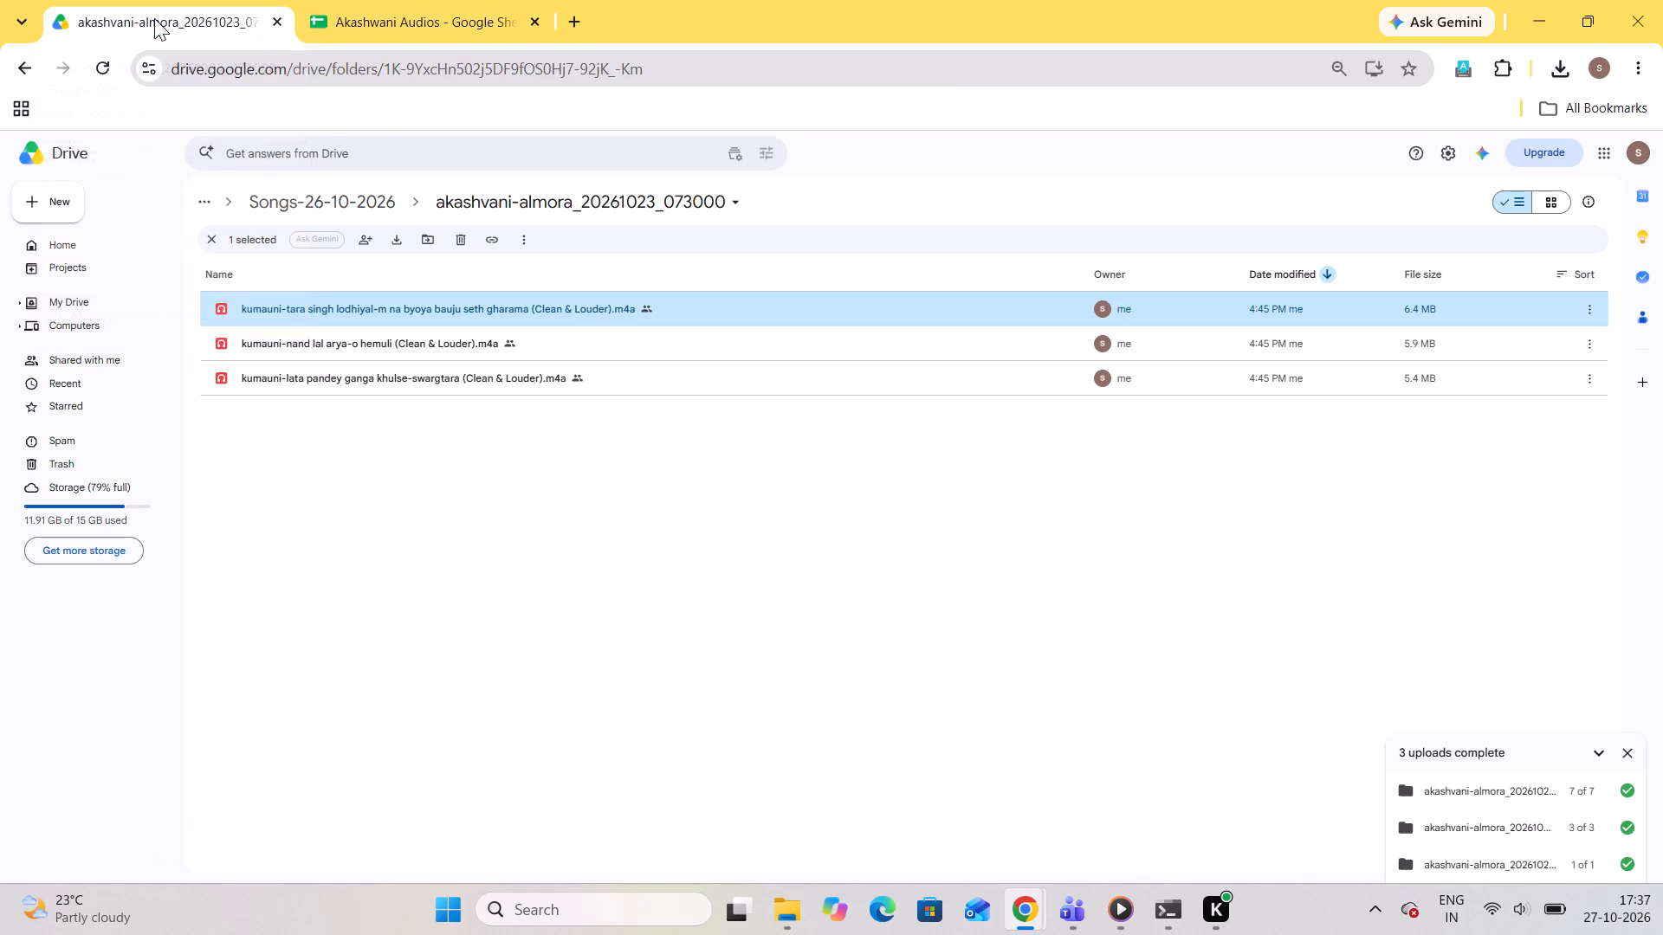
pyautogui.rightClick(538, 310)
pyautogui.click(576, 381)
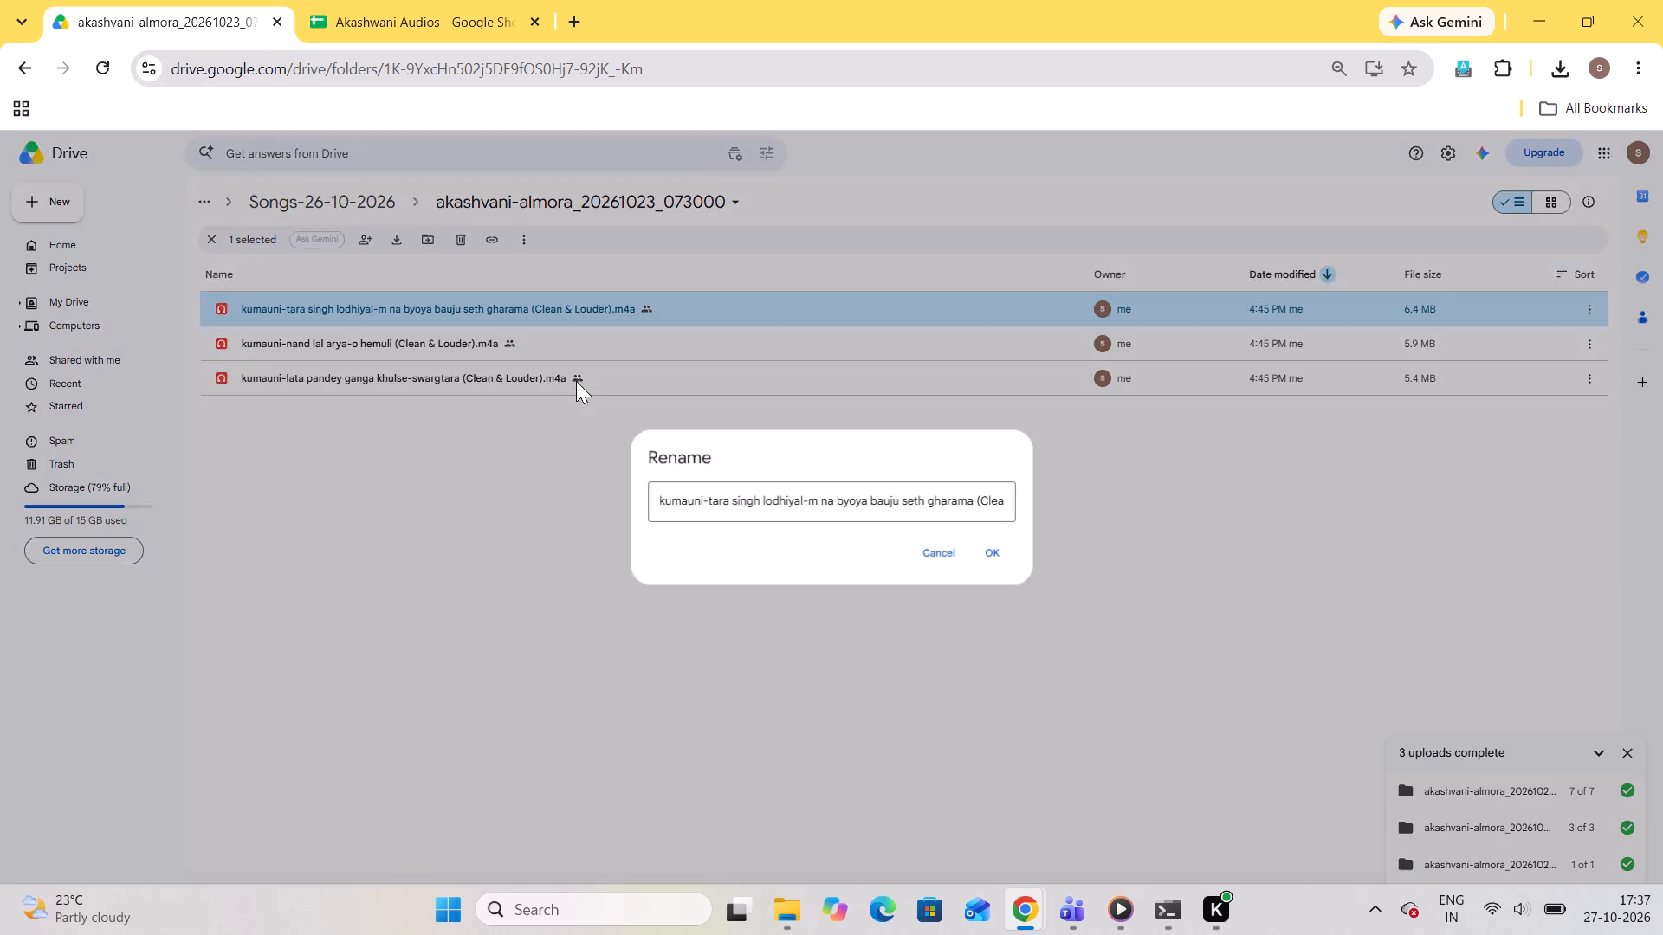
pyautogui.tripleClick(756, 507)
pyautogui.click(755, 506)
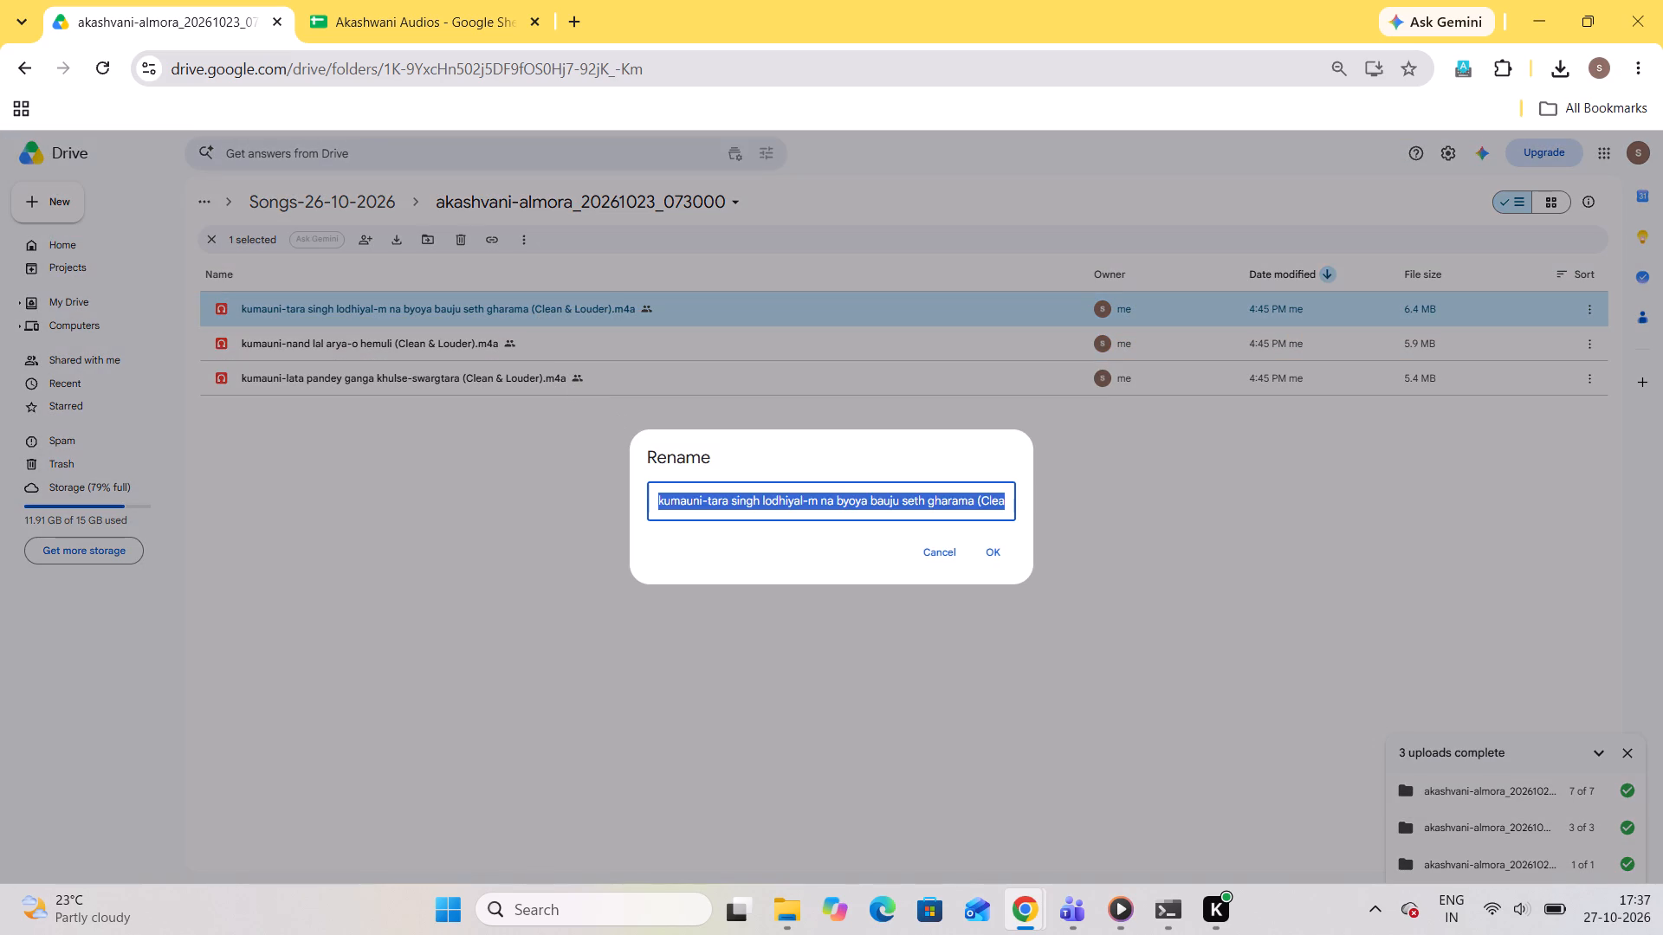
pyautogui.tripleClick(754, 504)
pyautogui.hotkey('ctrl', 'c')
pyautogui.click(366, 31)
pyautogui.hscroll(-2, 943, 549)
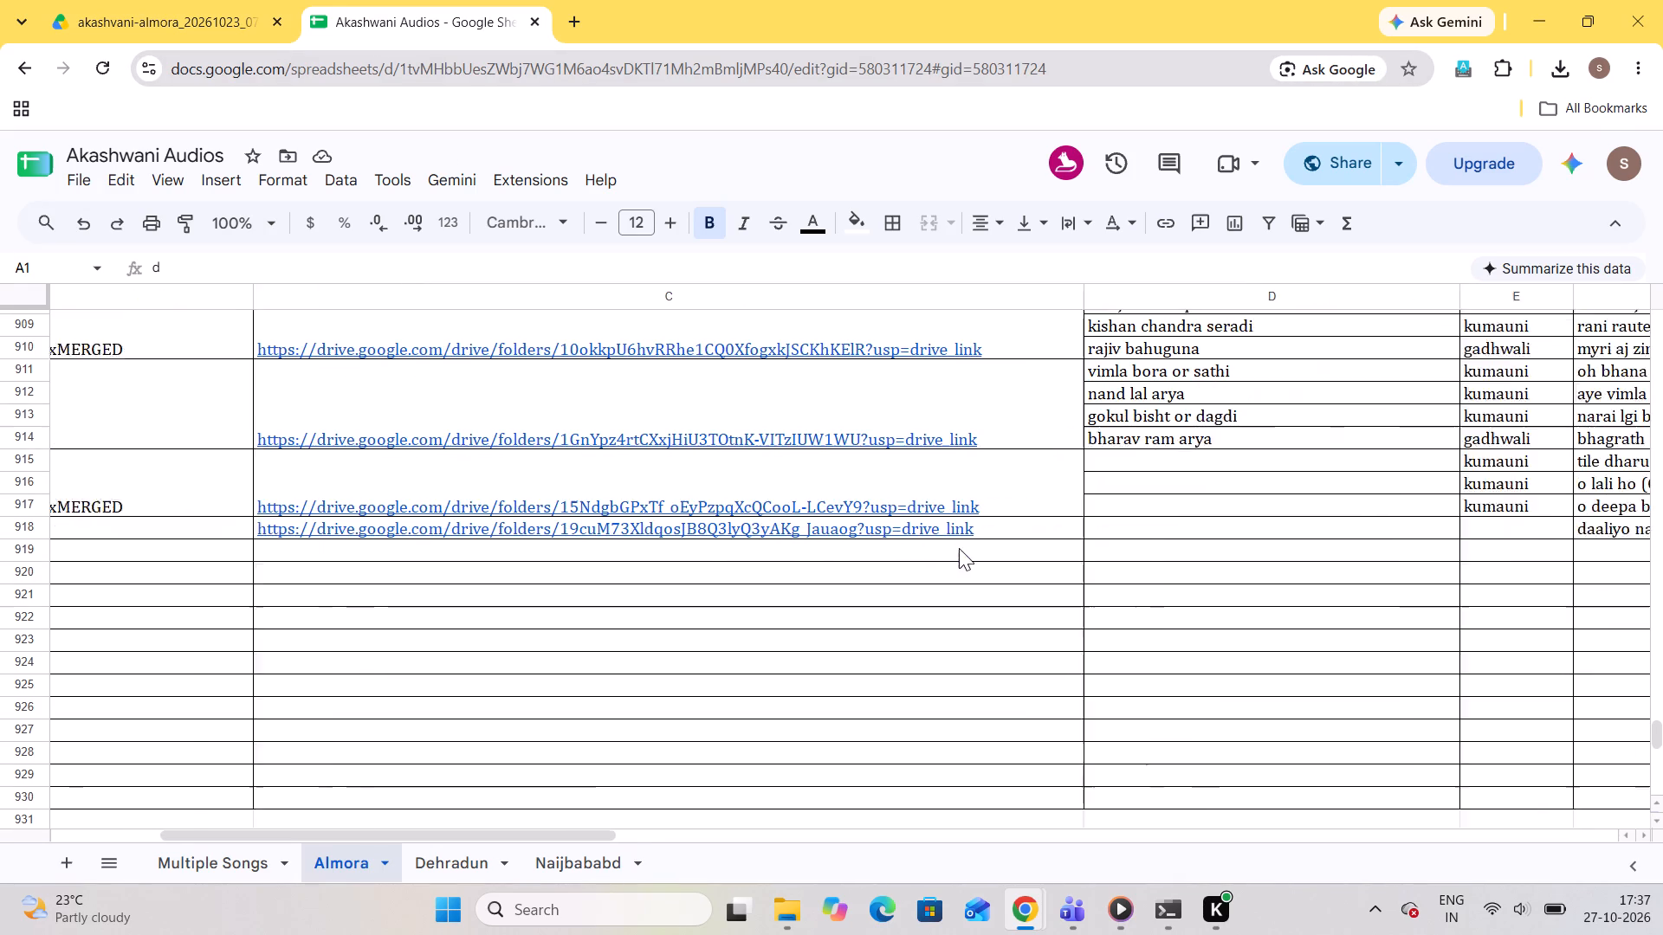
pyautogui.hscroll(-3, 959, 548)
pyautogui.click(1303, 547)
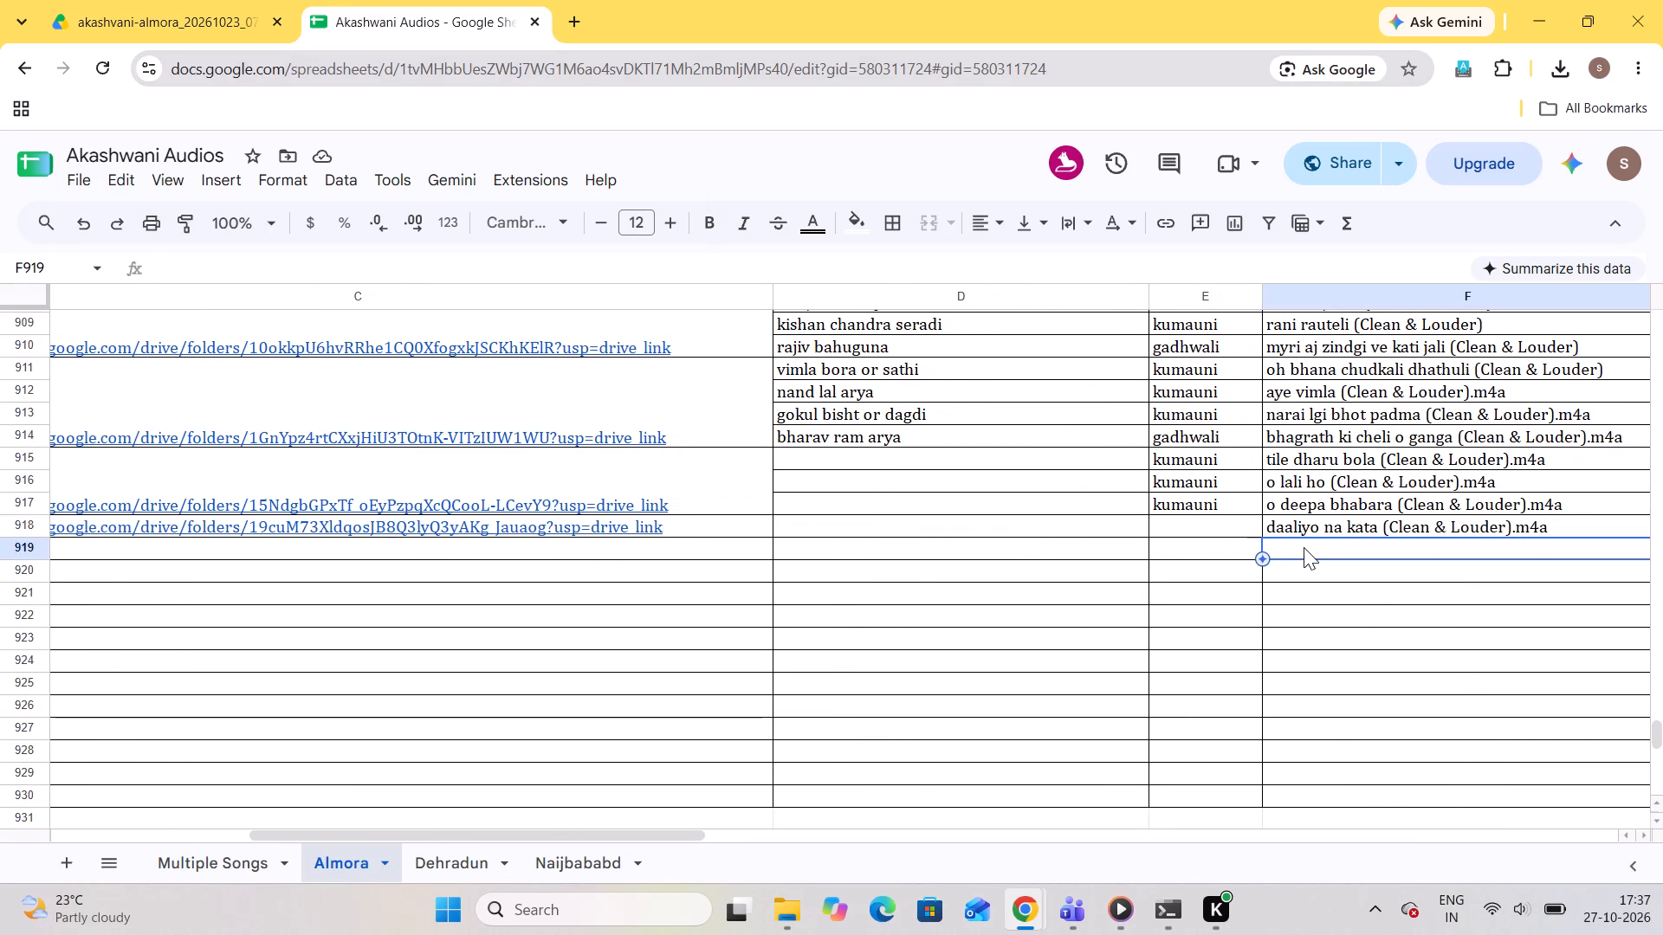
pyautogui.hotkey('ctrl', 'v')
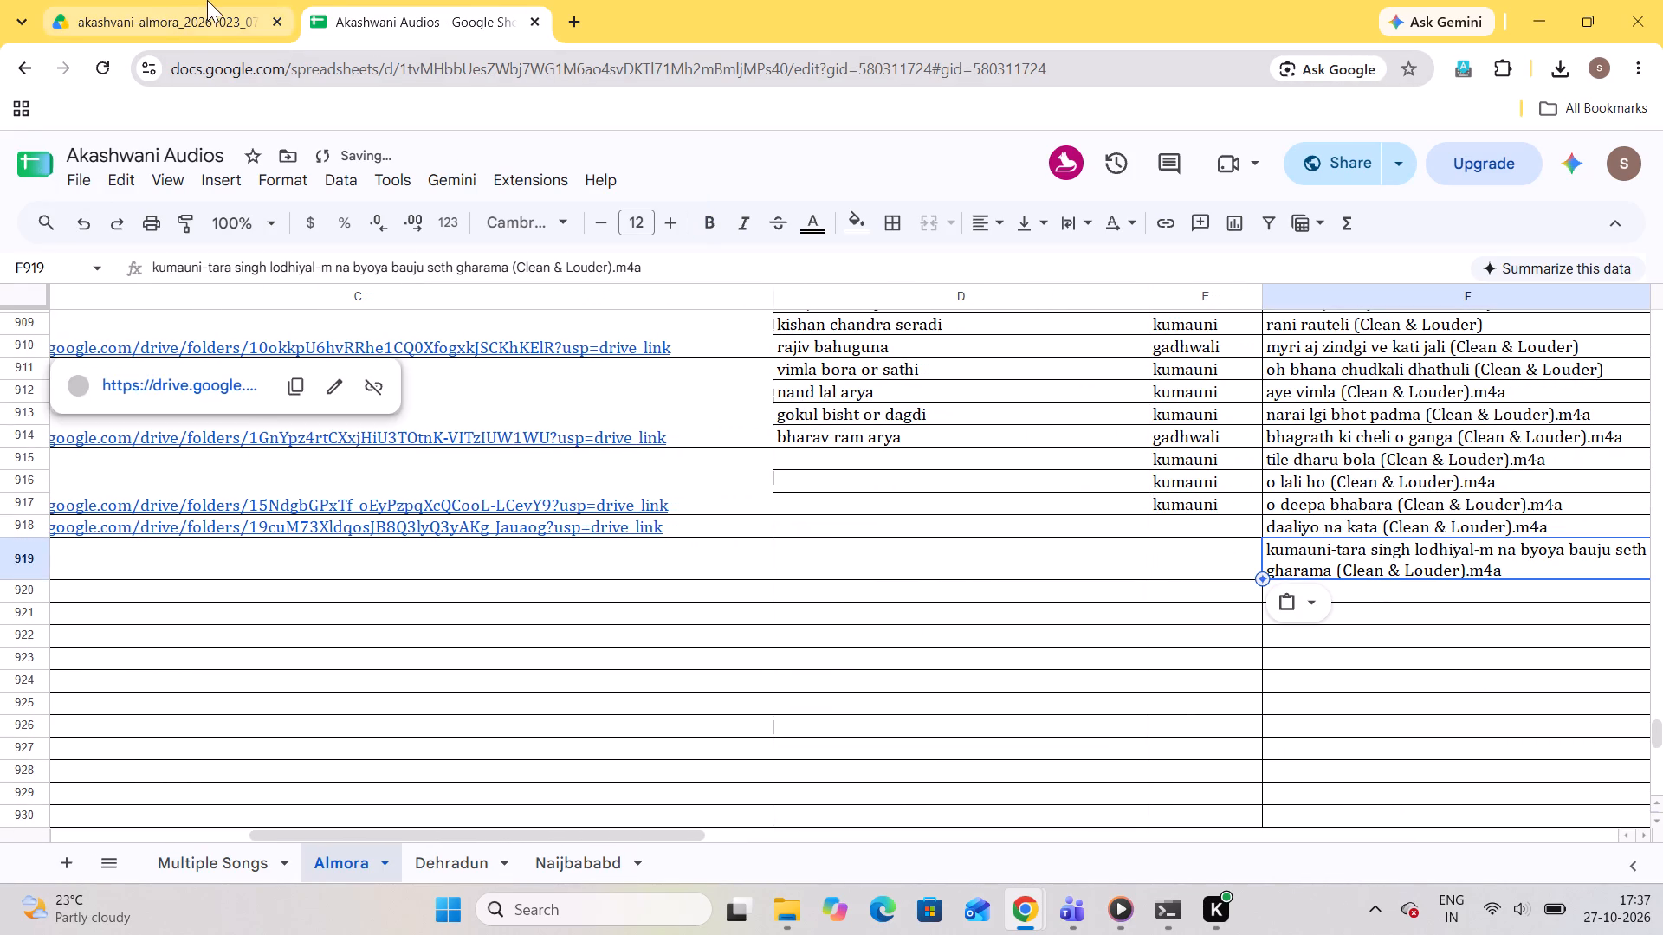
# Copy the full Drive file name of the "o hemuli" song into cell F920 of the Almora sheet.
pyautogui.click(207, 0)
pyautogui.click(400, 379)
pyautogui.click(395, 343)
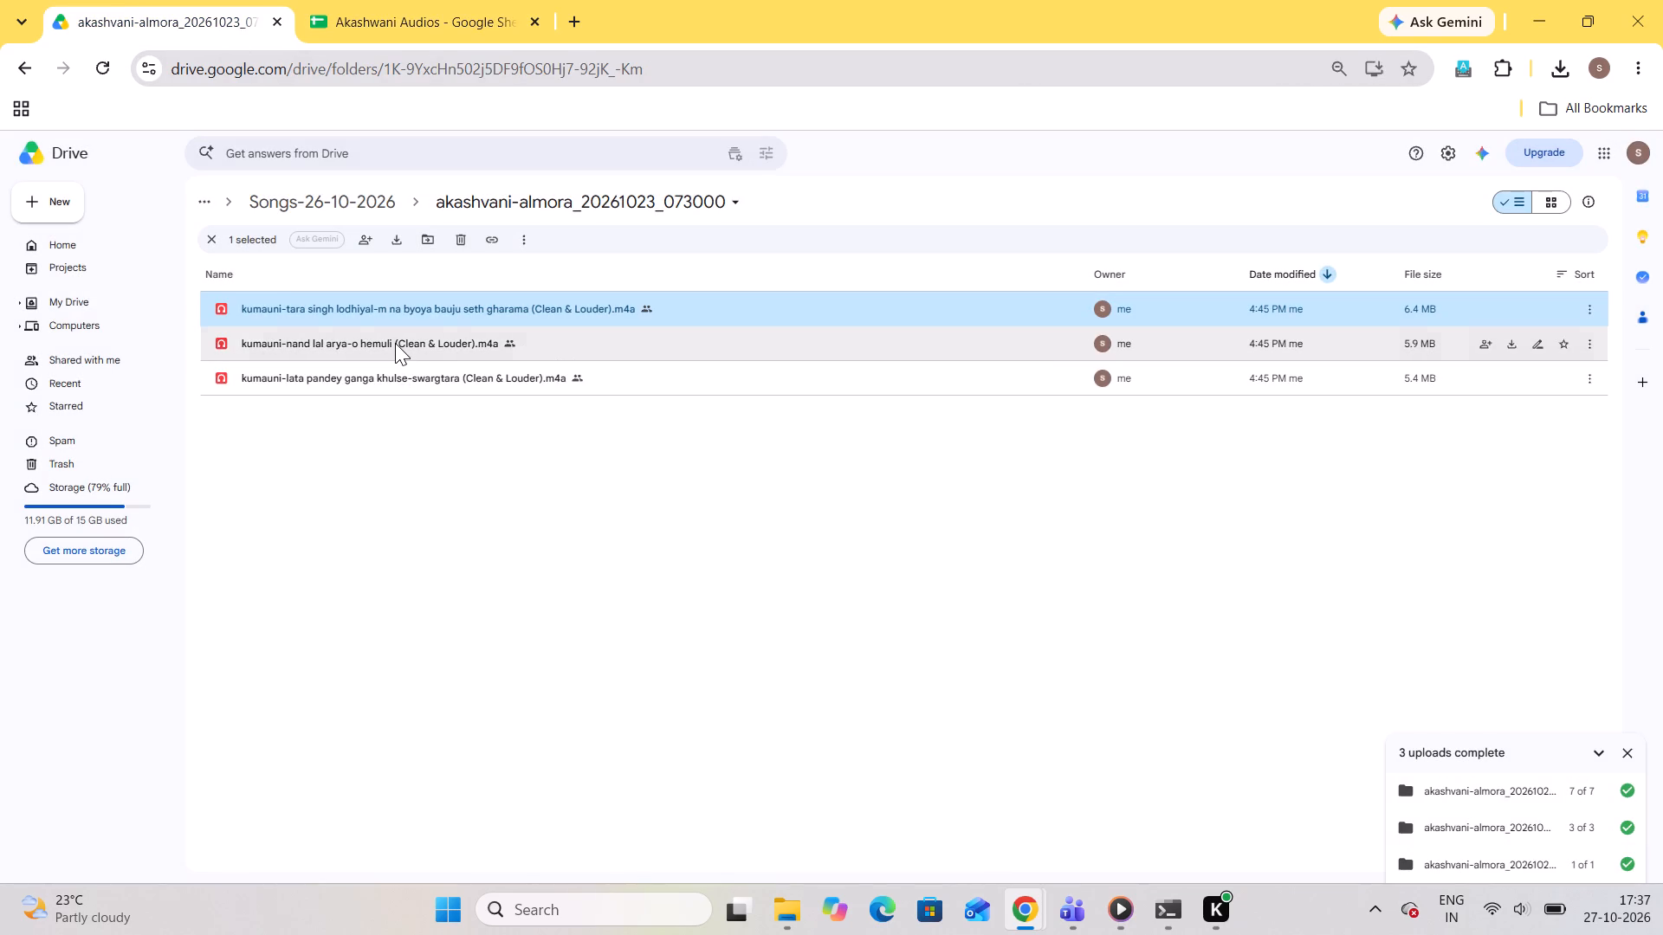
pyautogui.rightClick(395, 343)
pyautogui.click(485, 420)
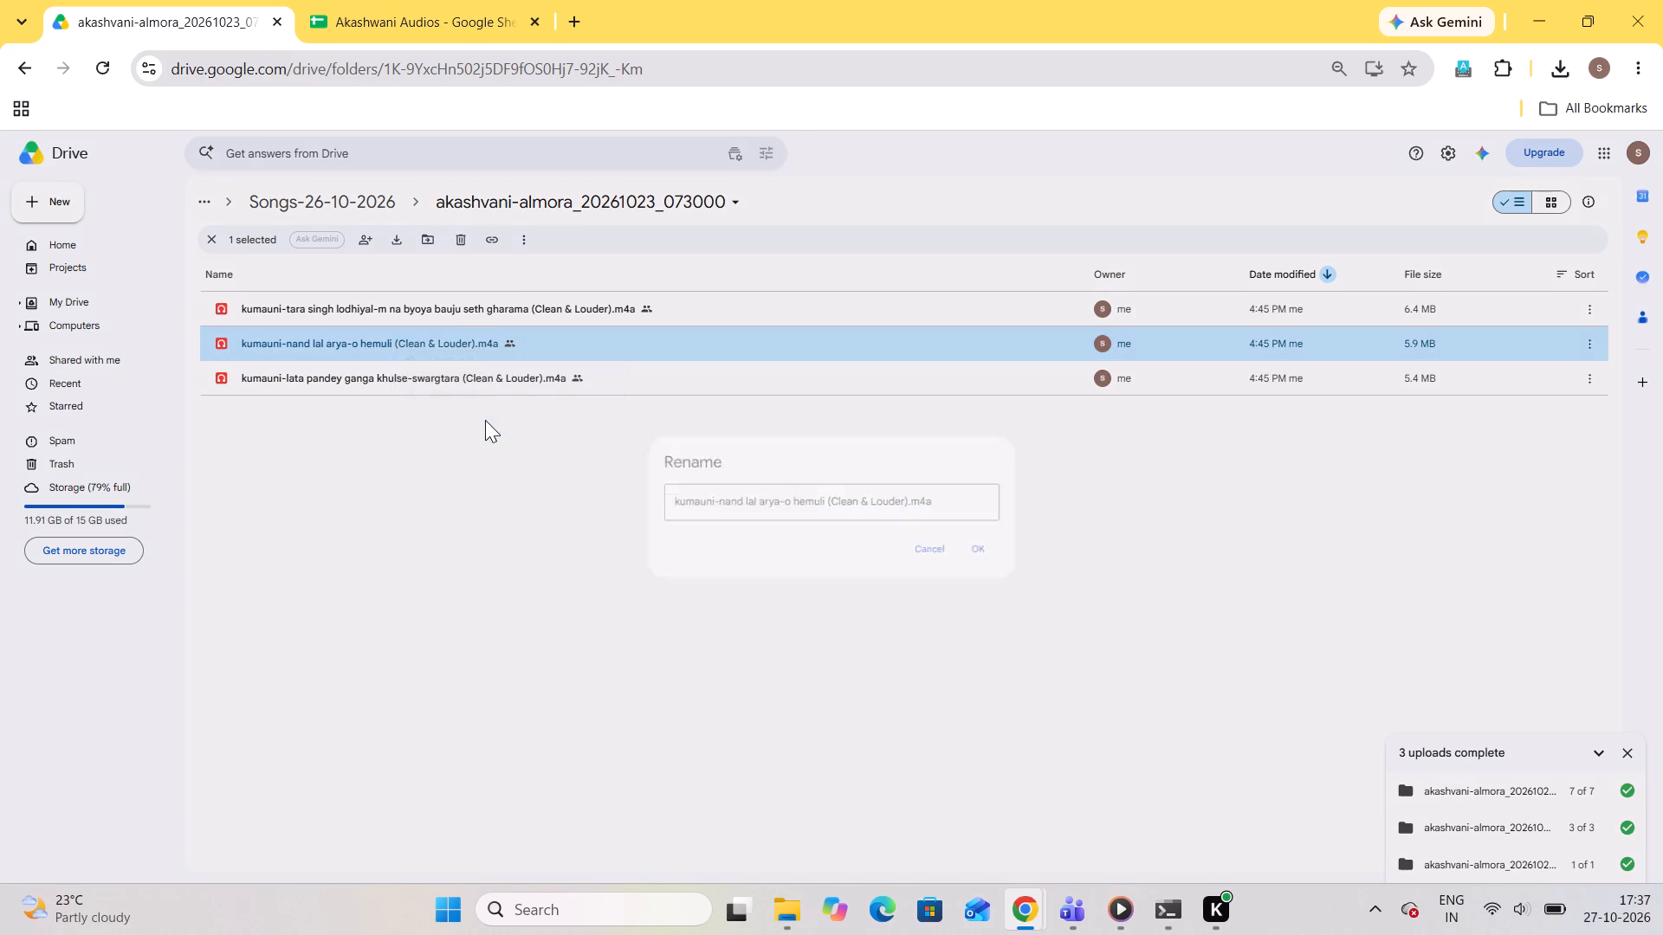
pyautogui.tripleClick(697, 497)
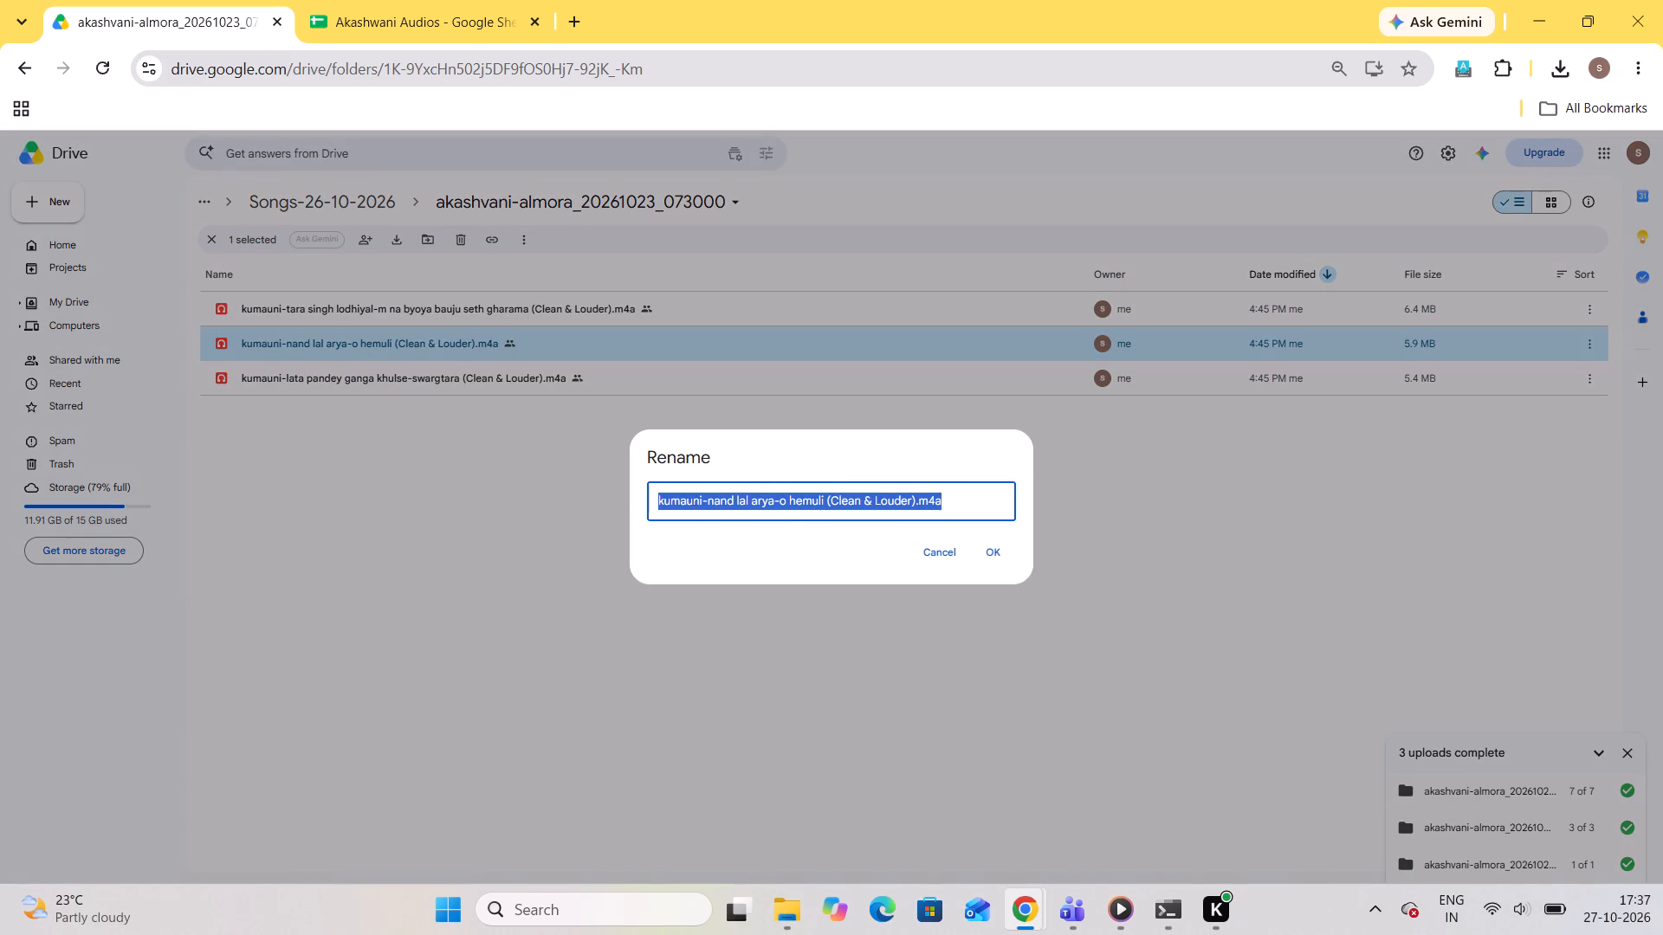
pyautogui.hotkey('ctrl', 'c')
pyautogui.click(431, 45)
pyautogui.click(411, 16)
pyautogui.click(1547, 596)
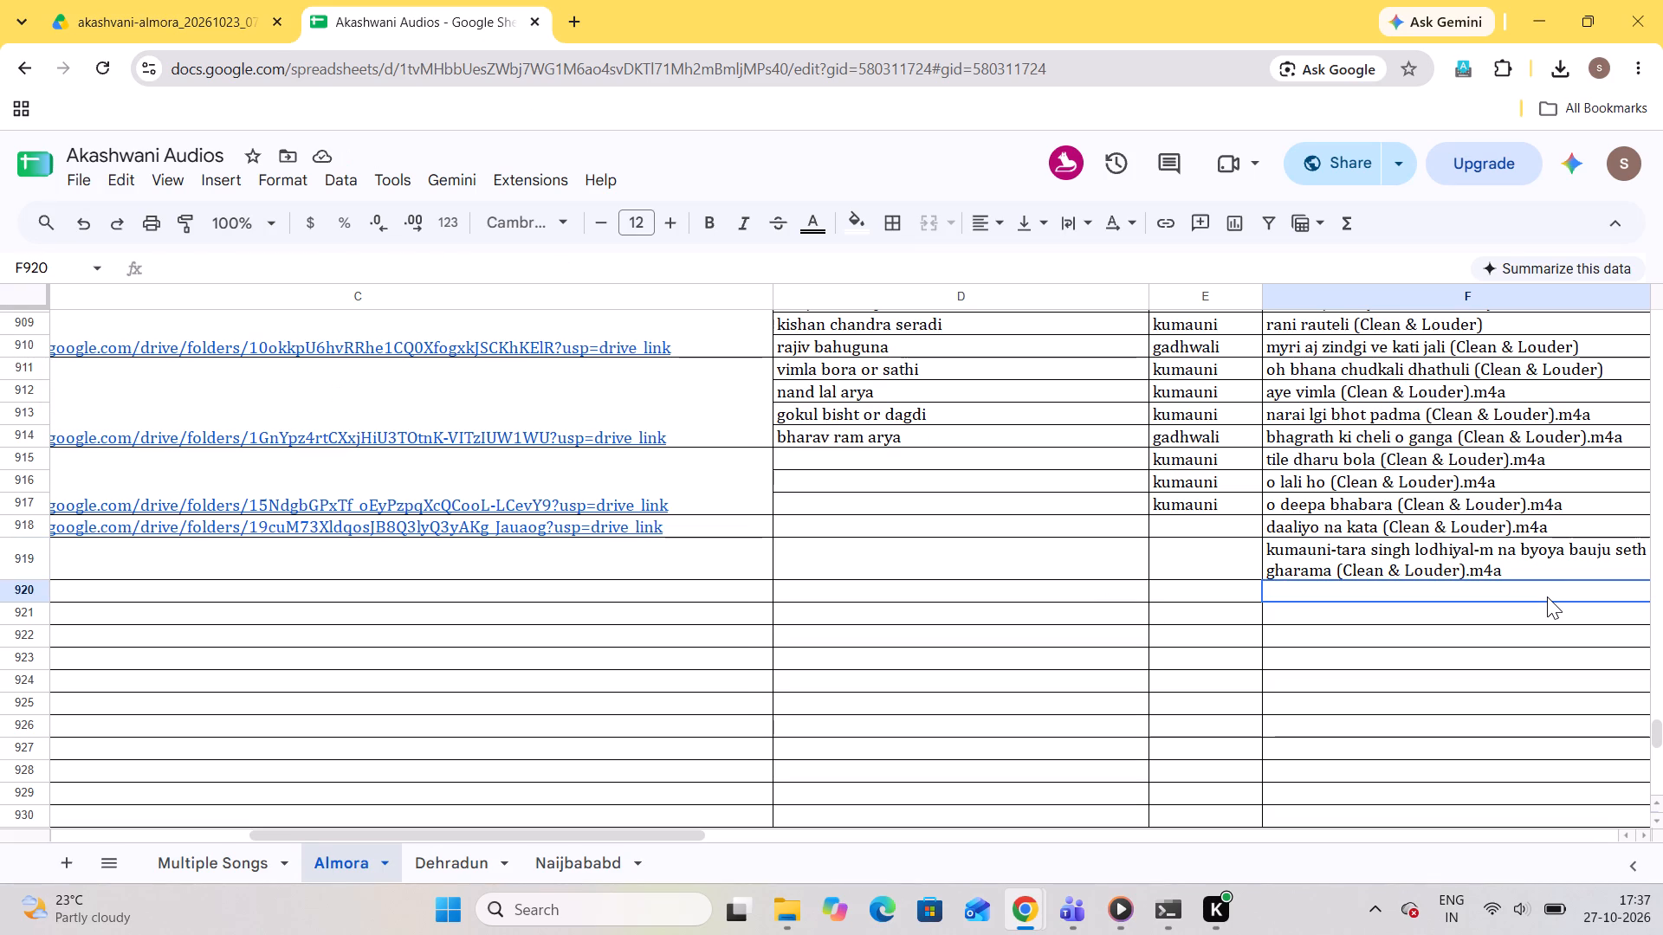
pyautogui.hotkey('ctrl', 'v')
# Copy the full Drive file name of the "swargtara" song into cell F921 of the Almora sheet.
pyautogui.hscroll(-4, 1546, 596)
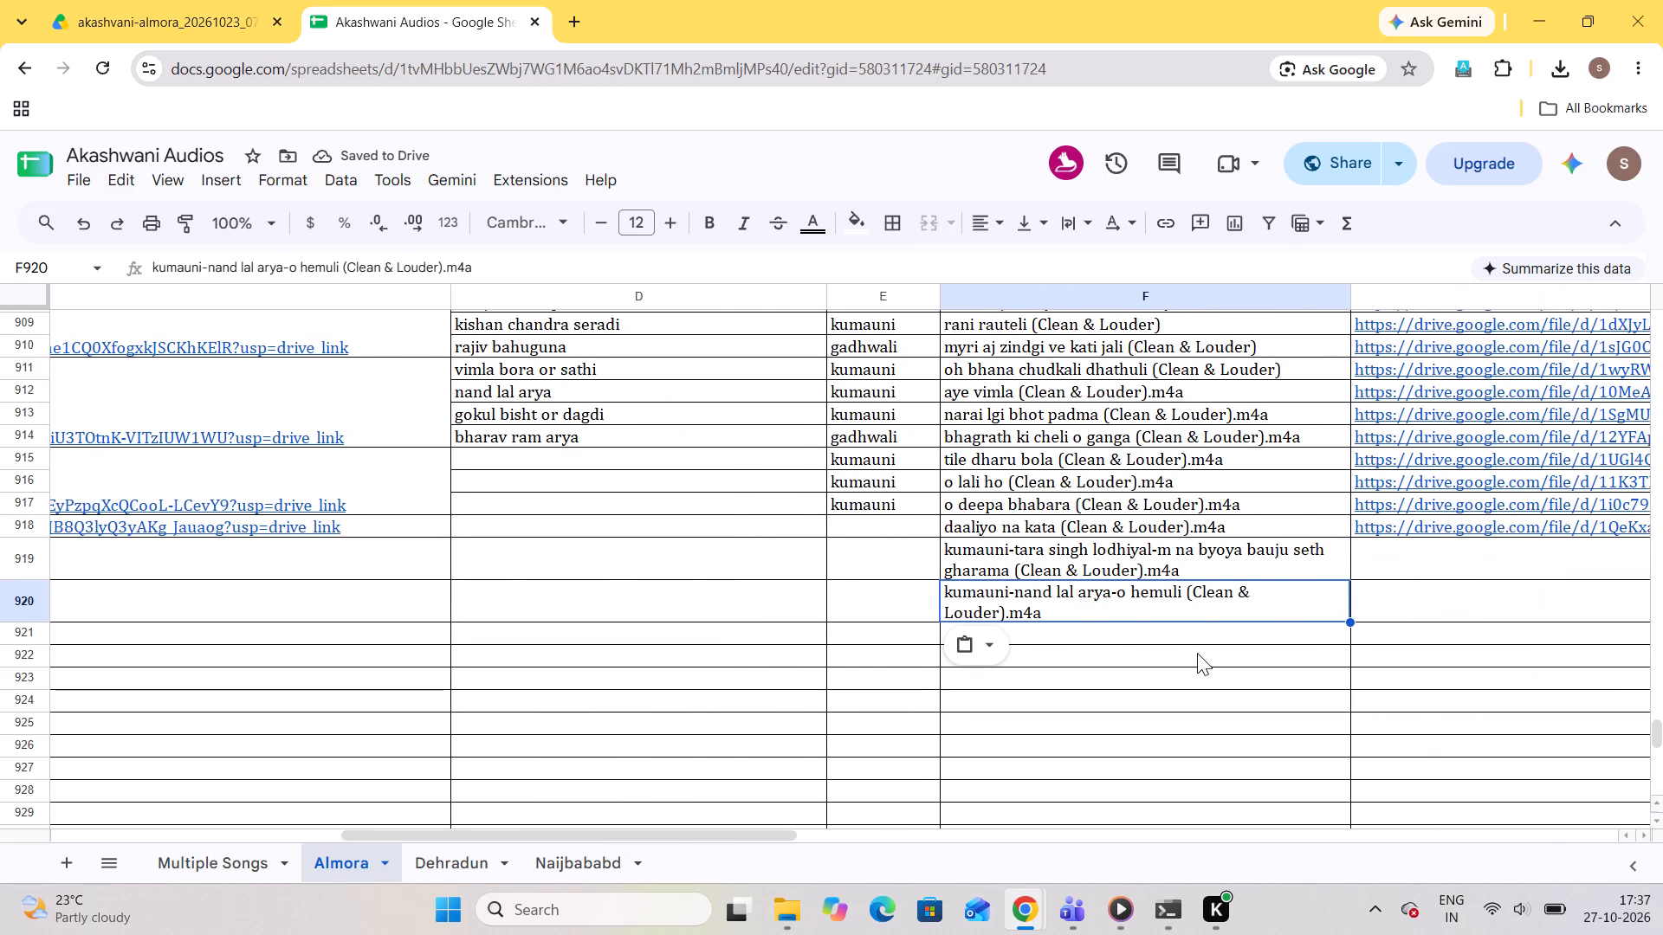
pyautogui.click(97, 22)
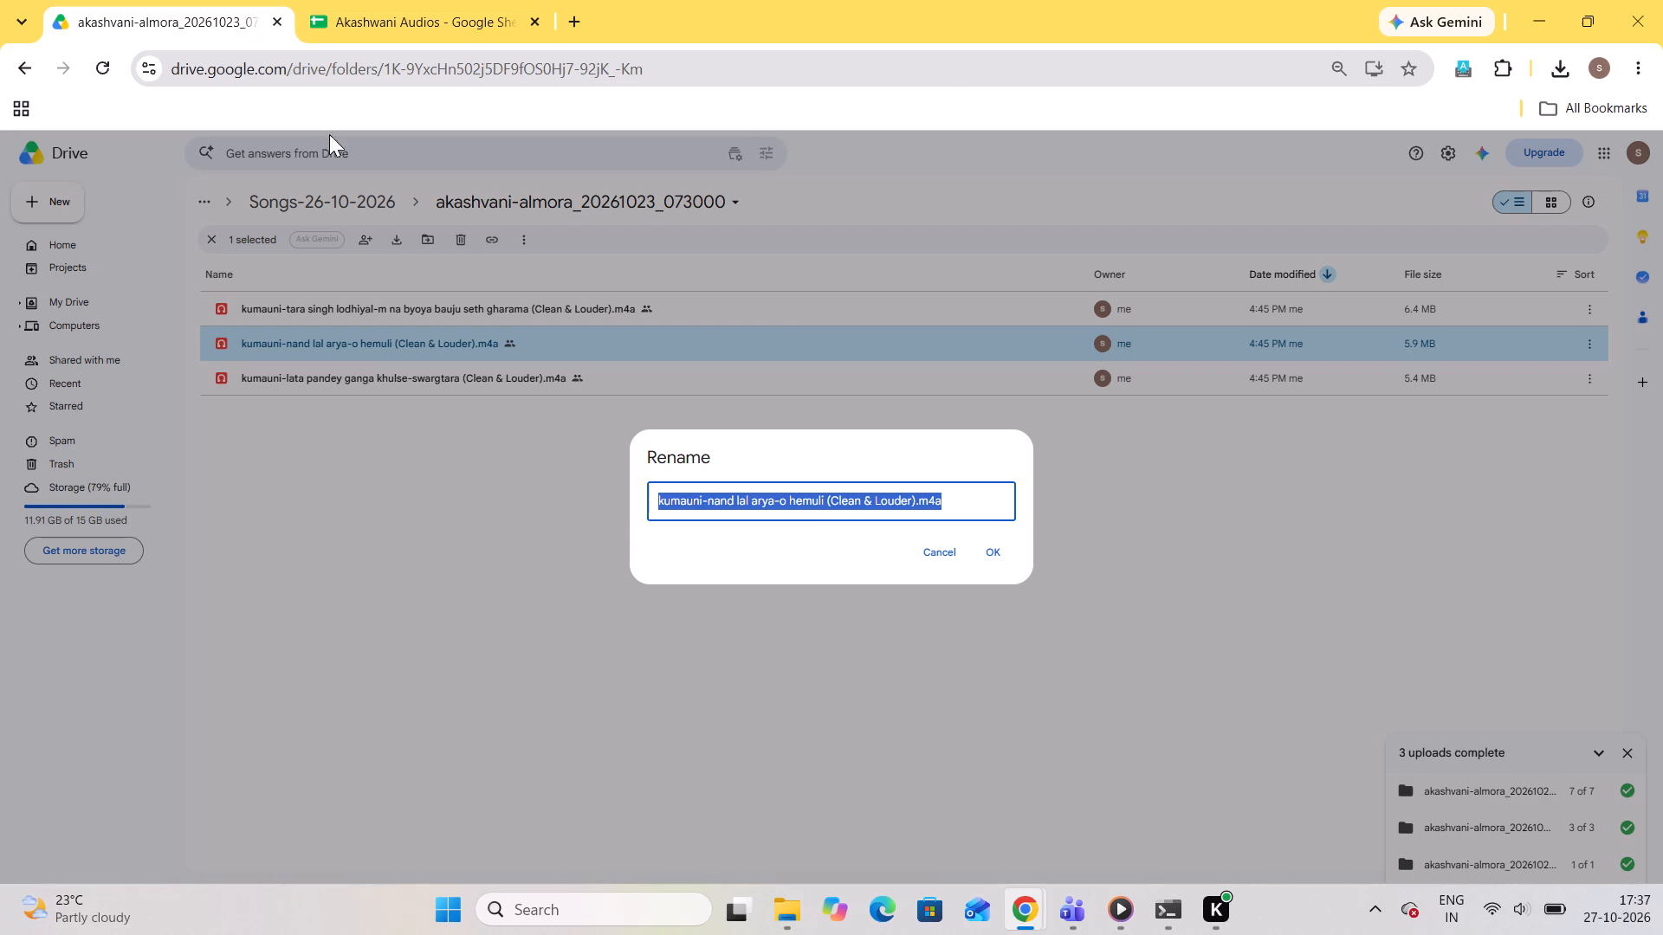
pyautogui.click(548, 434)
pyautogui.click(494, 381)
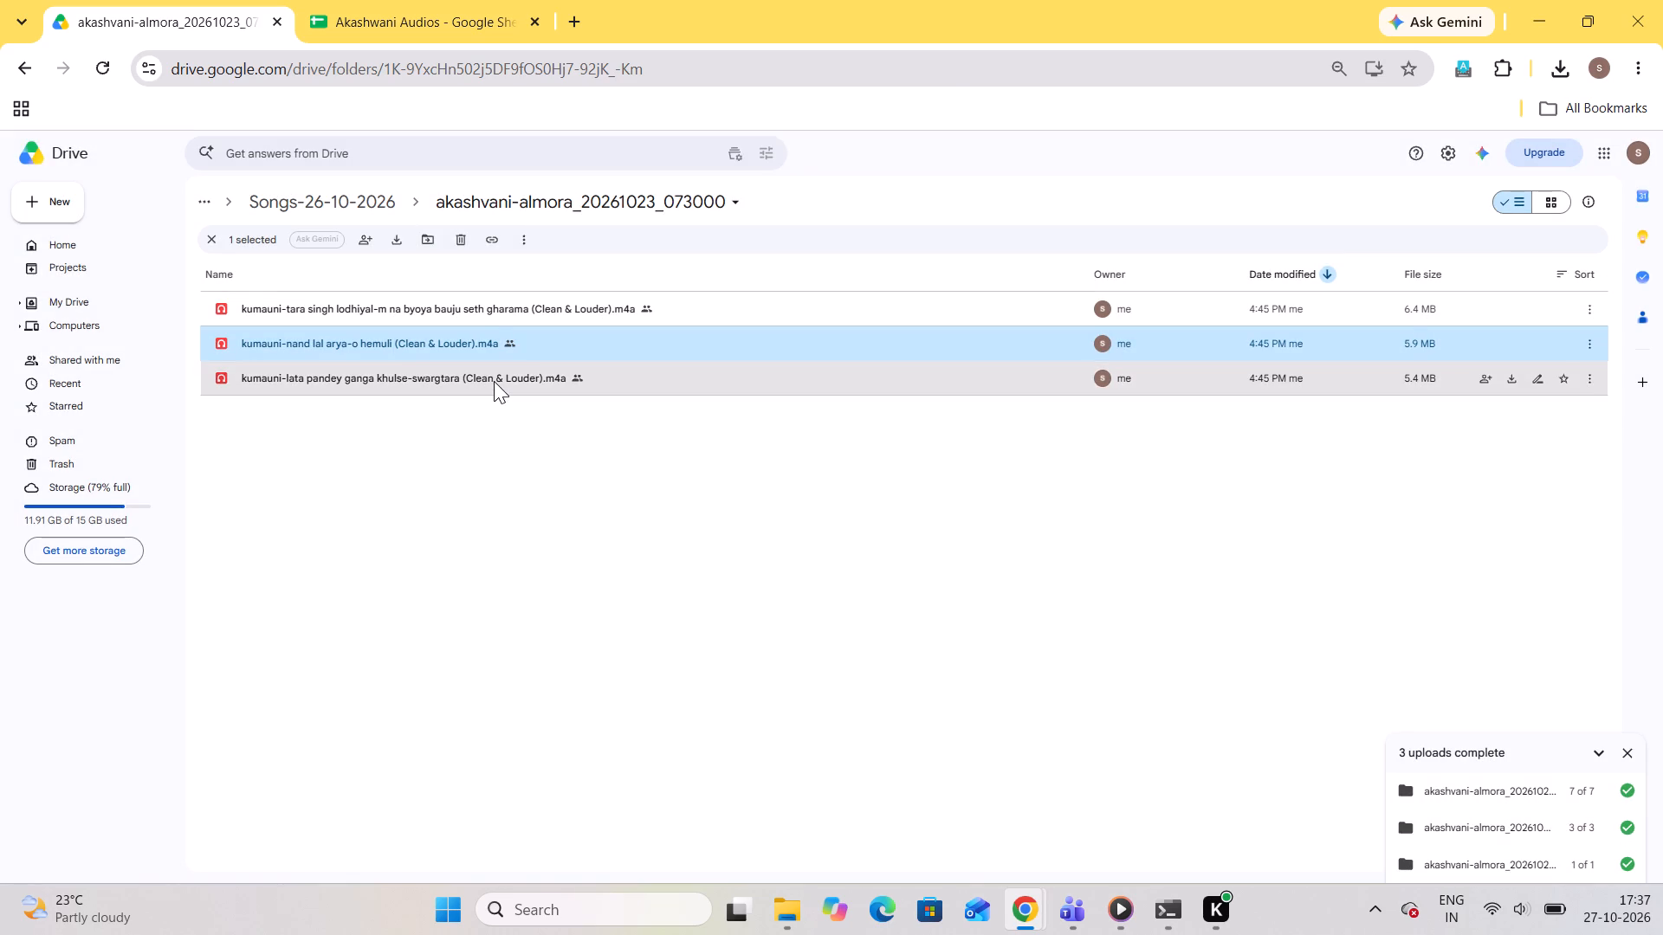
pyautogui.rightClick(494, 381)
pyautogui.click(547, 452)
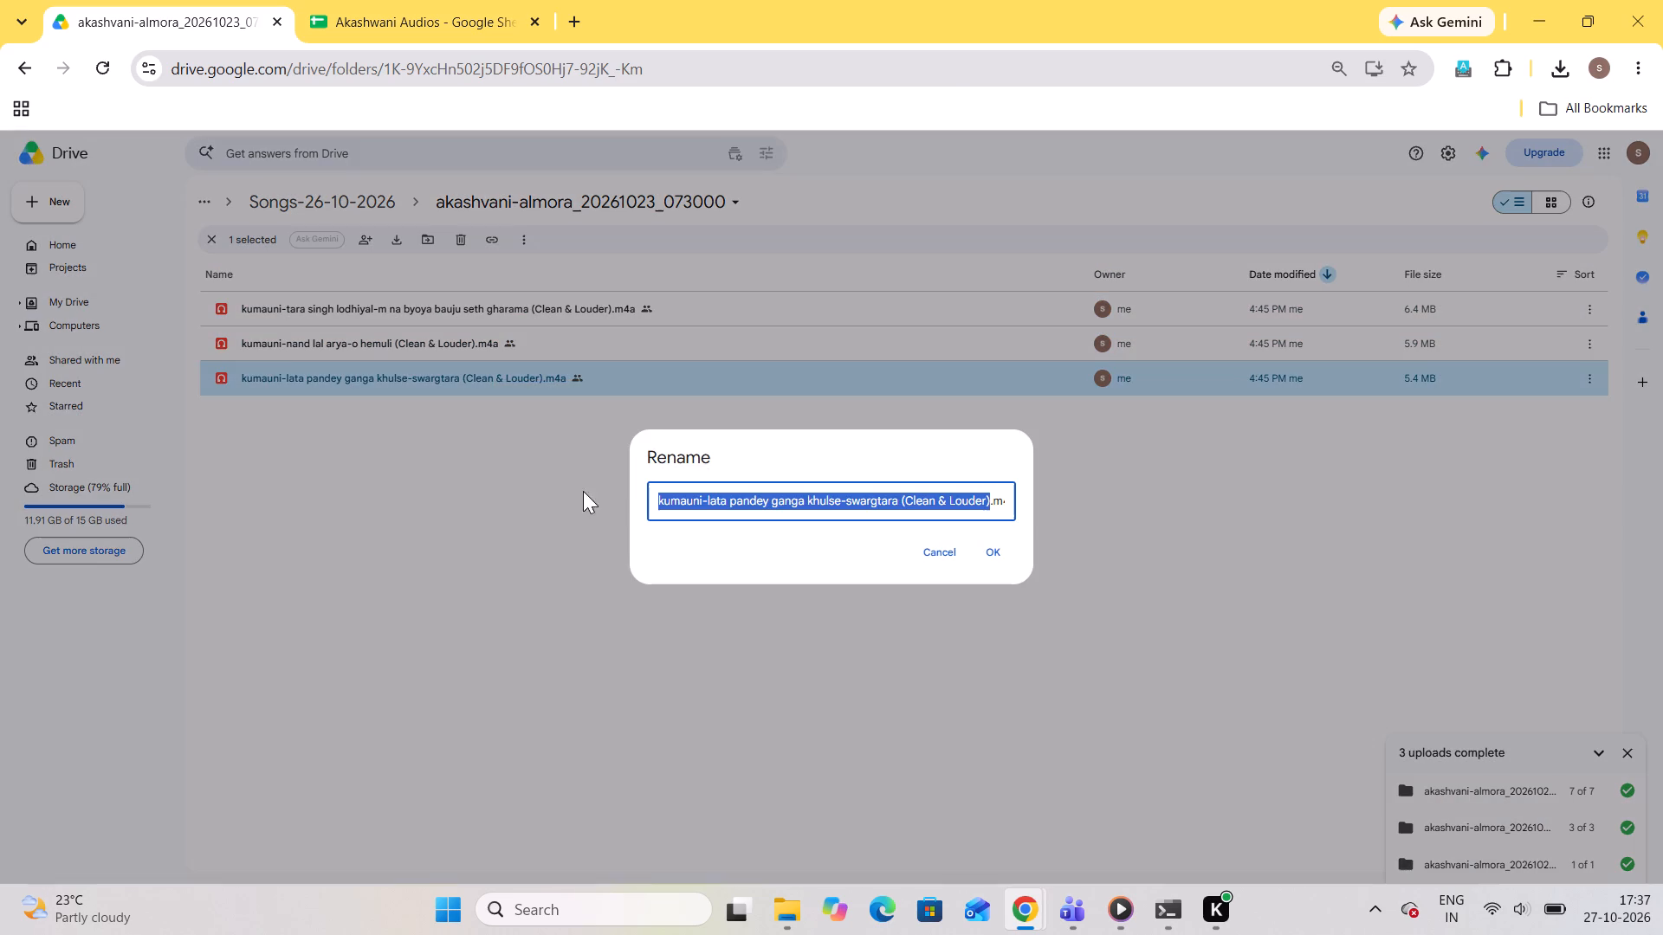
pyautogui.tripleClick(799, 506)
pyautogui.hotkey('ctrl', 'c')
pyautogui.click(434, 0)
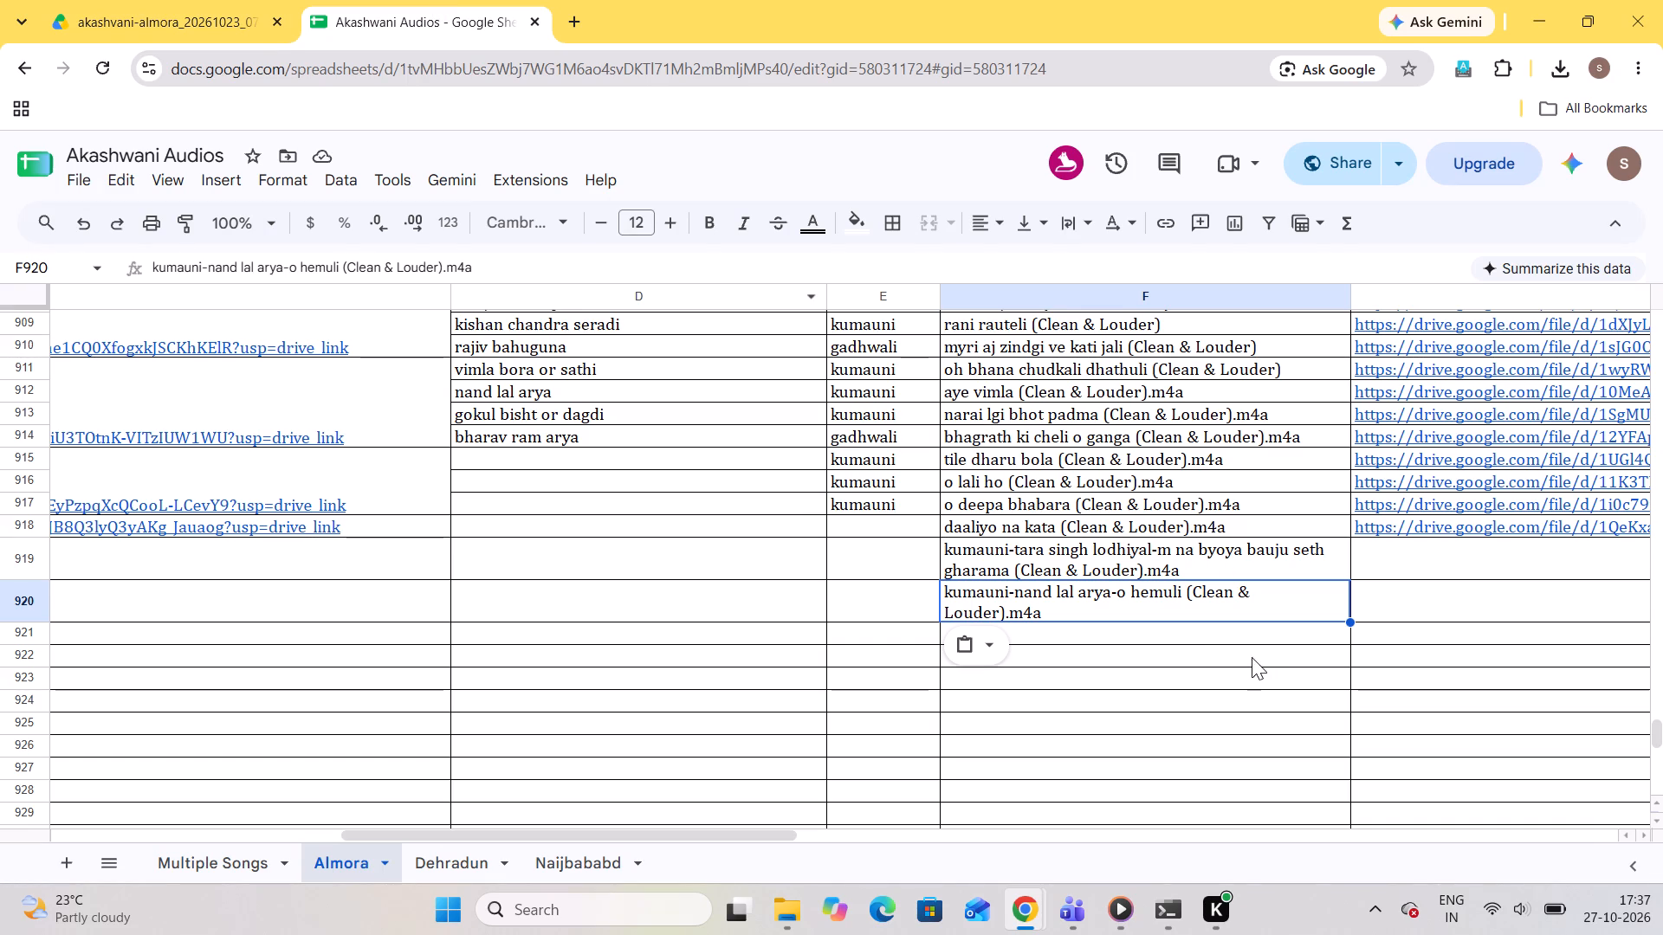
pyautogui.click(1216, 636)
pyautogui.hotkey('ctrl', 'v')
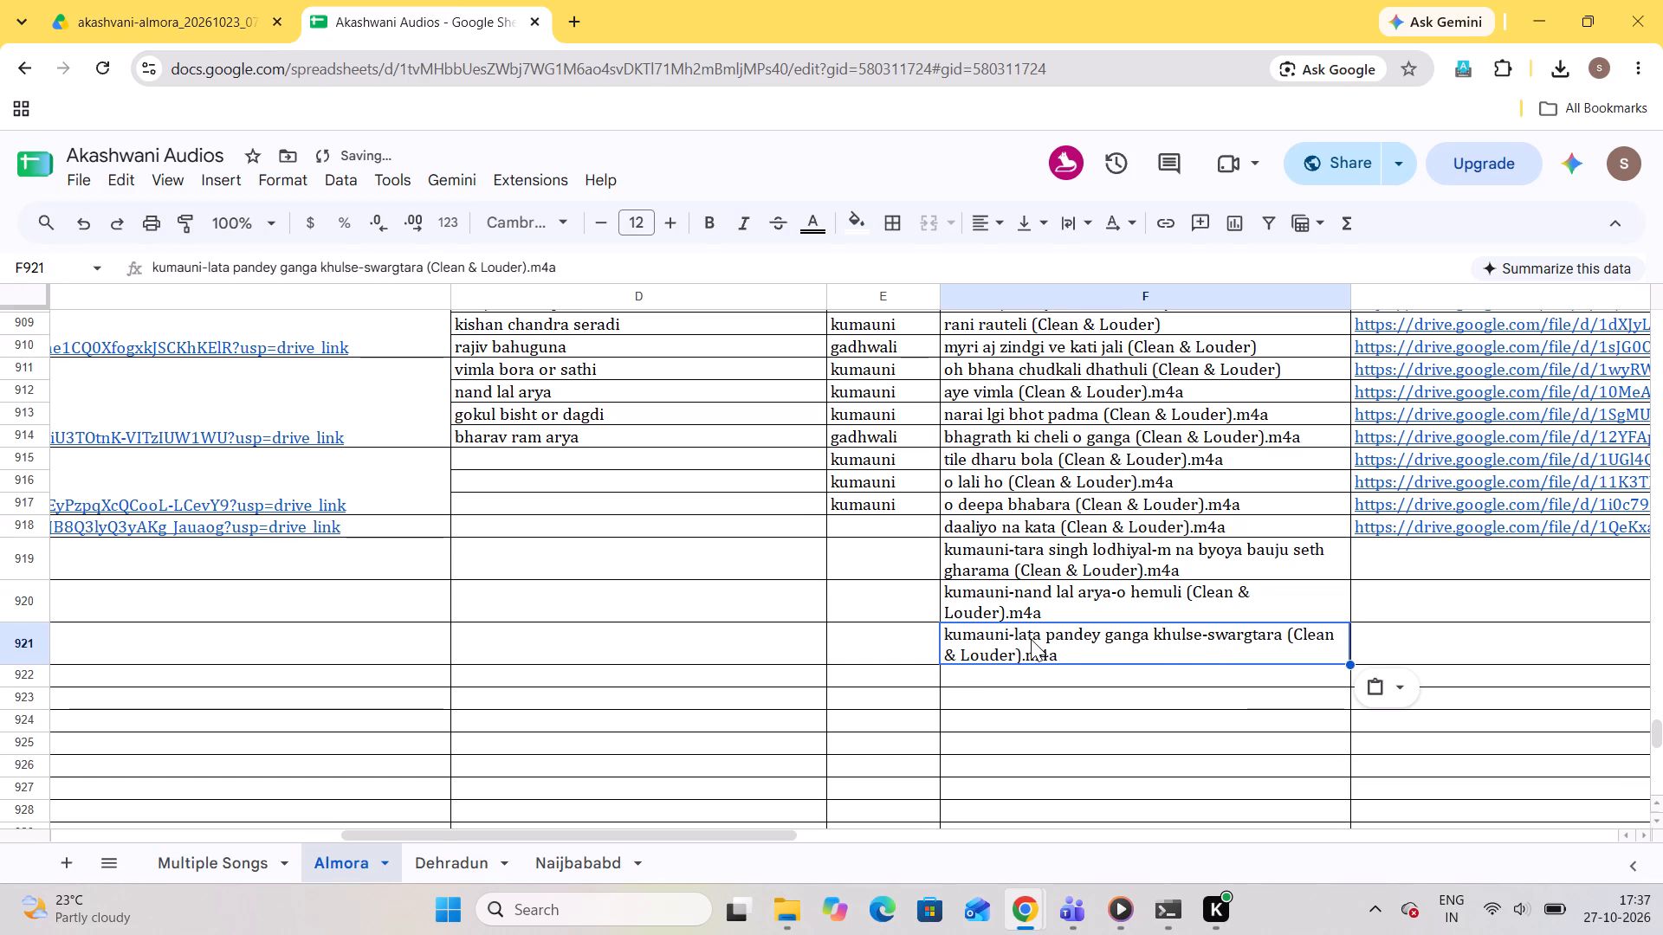
# Enter the language kumauni in cells E919, E920 and E921 of the Almora sheet.
pyautogui.click(846, 553)
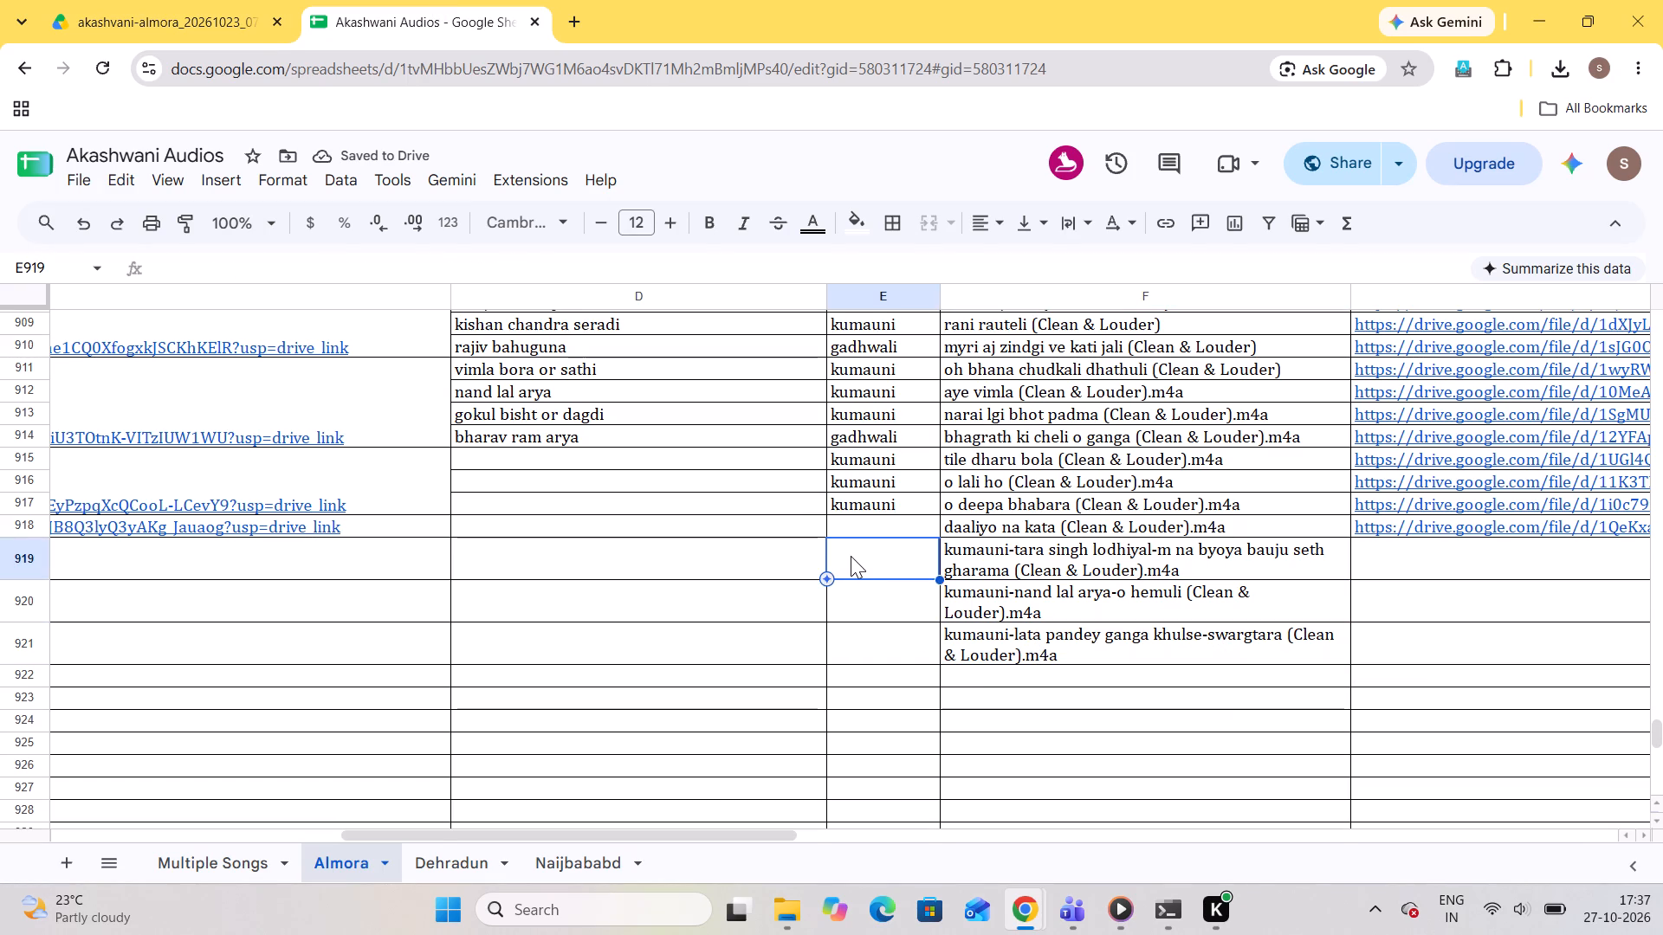
pyautogui.write('kumauni')
pyautogui.click(877, 604)
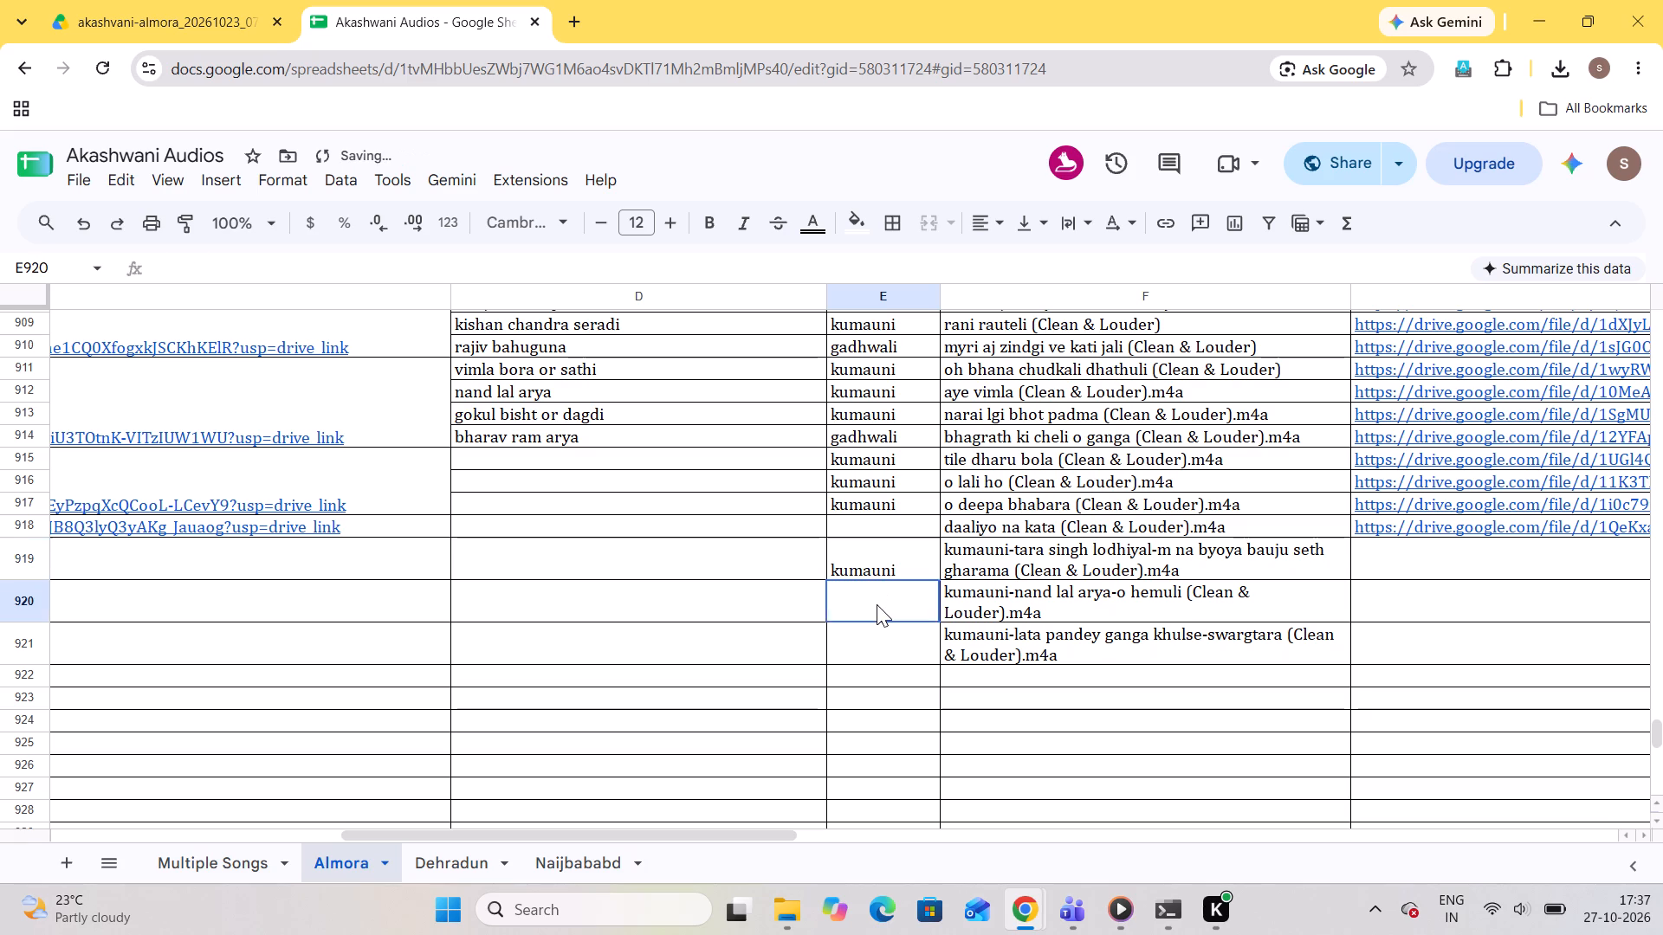
pyautogui.write('kumauni')
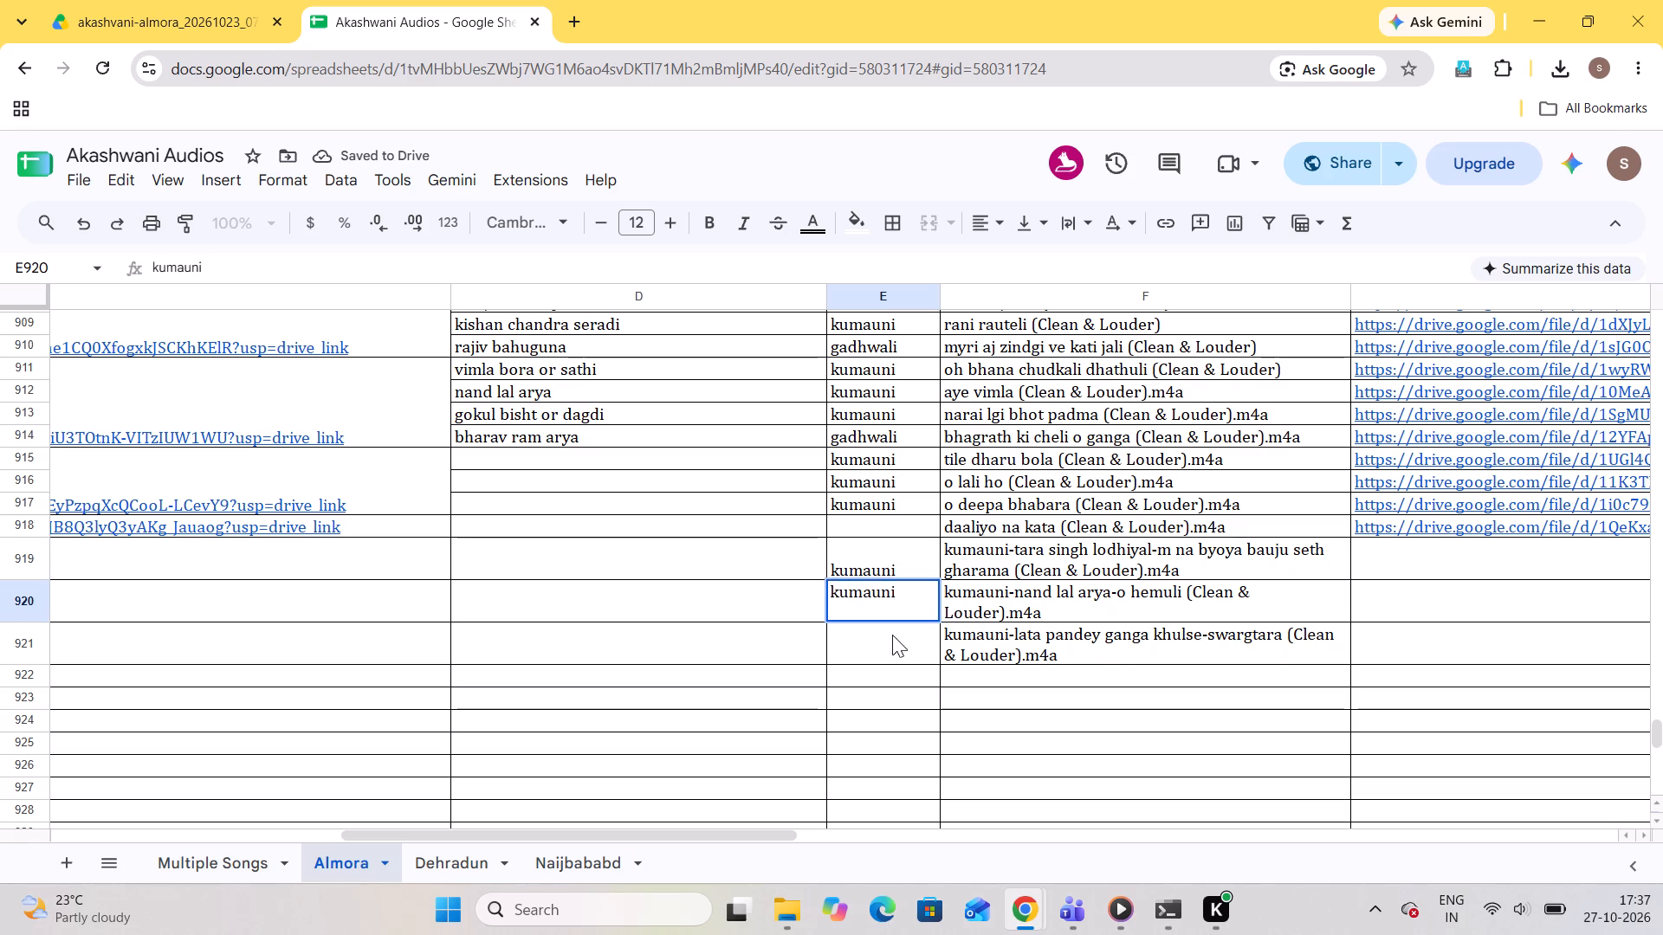
pyautogui.click(881, 642)
pyautogui.write('kumauni')
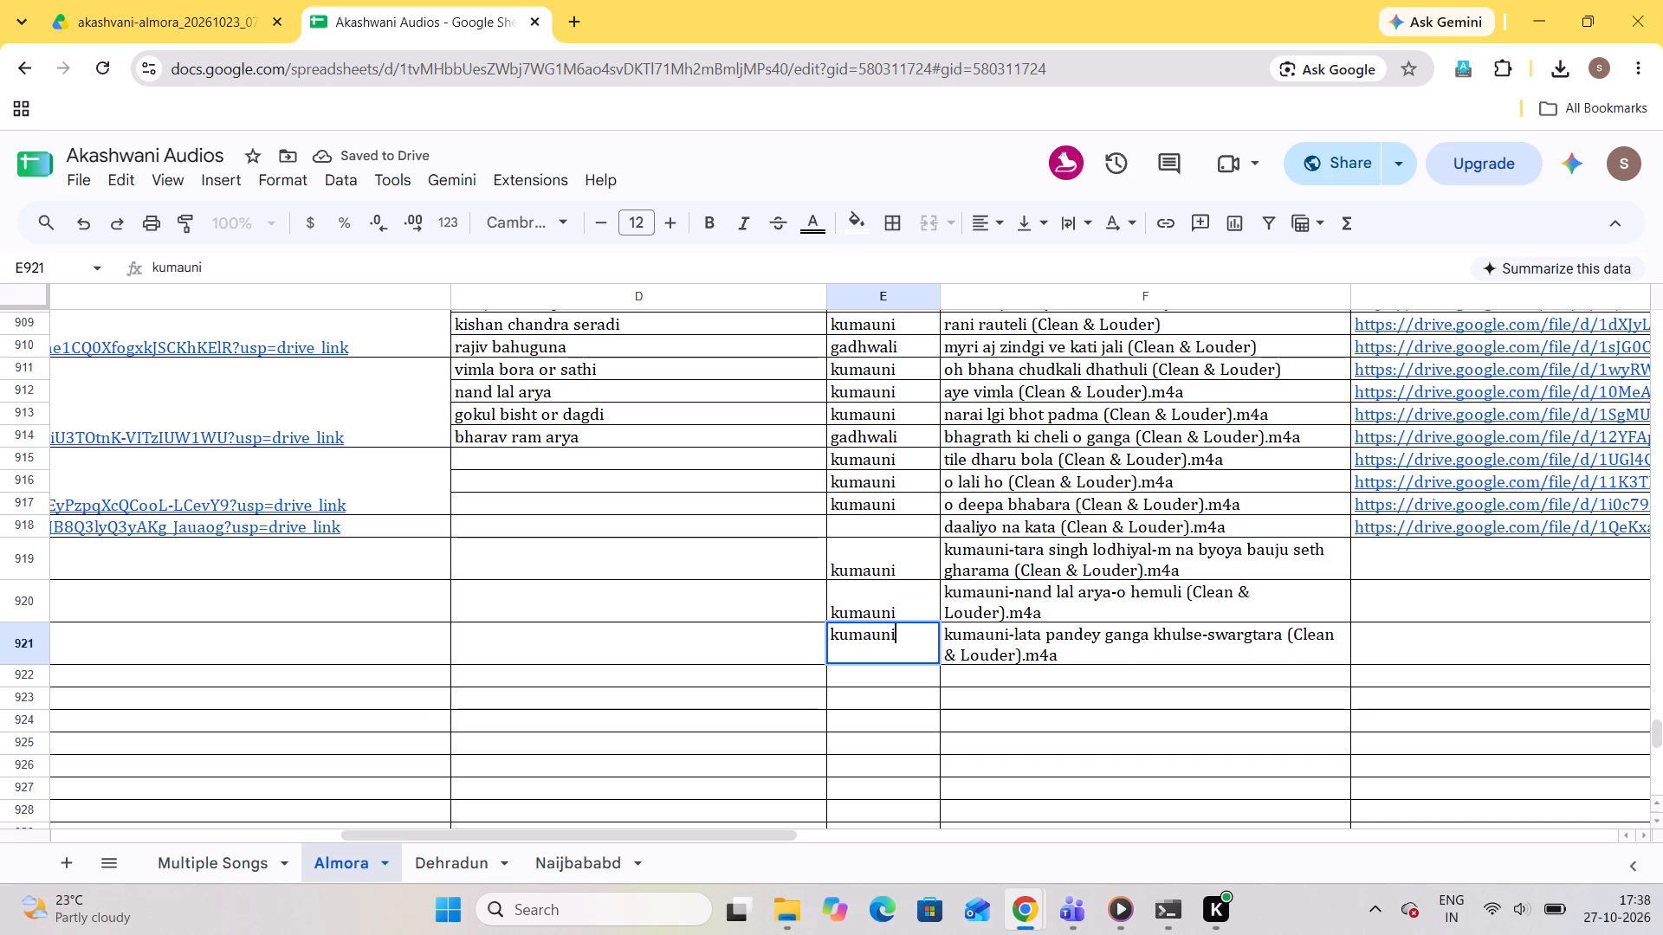
# Copy the singer's name from the file name in F919 into cell D919.
pyautogui.doubleClick(1019, 558)
pyautogui.moveTo(1014, 547); pyautogui.dragTo(1025, 548)
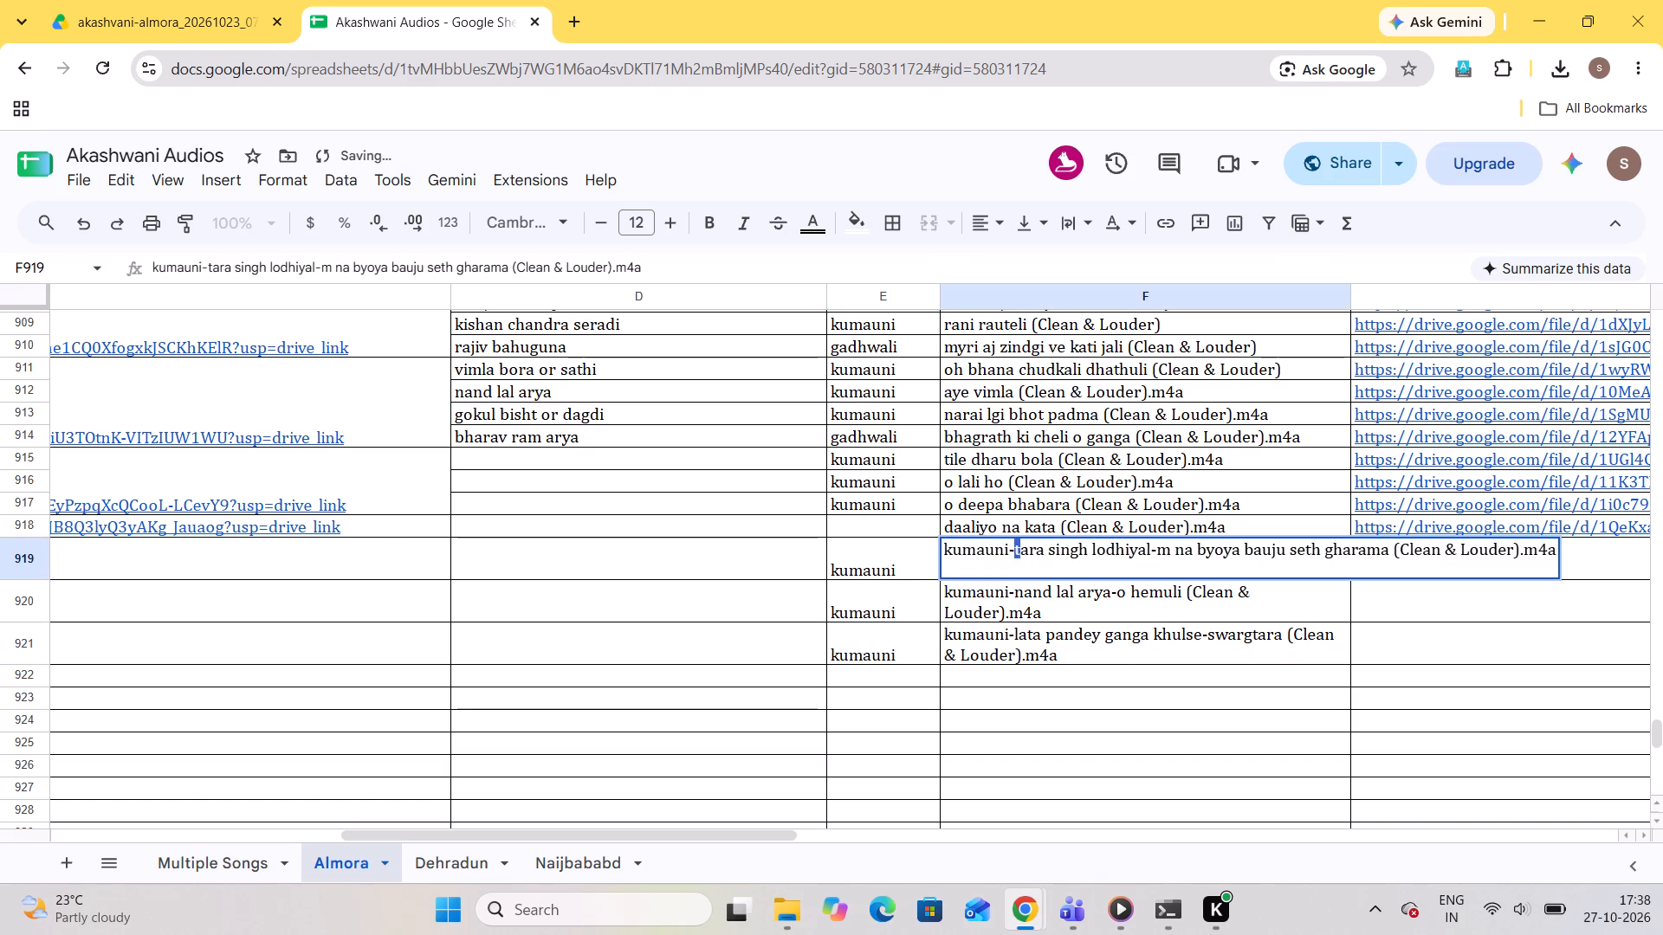
pyautogui.moveTo(1025, 548); pyautogui.dragTo(1151, 537)
pyautogui.hotkey('ctrl', 'c')
pyautogui.click(731, 557)
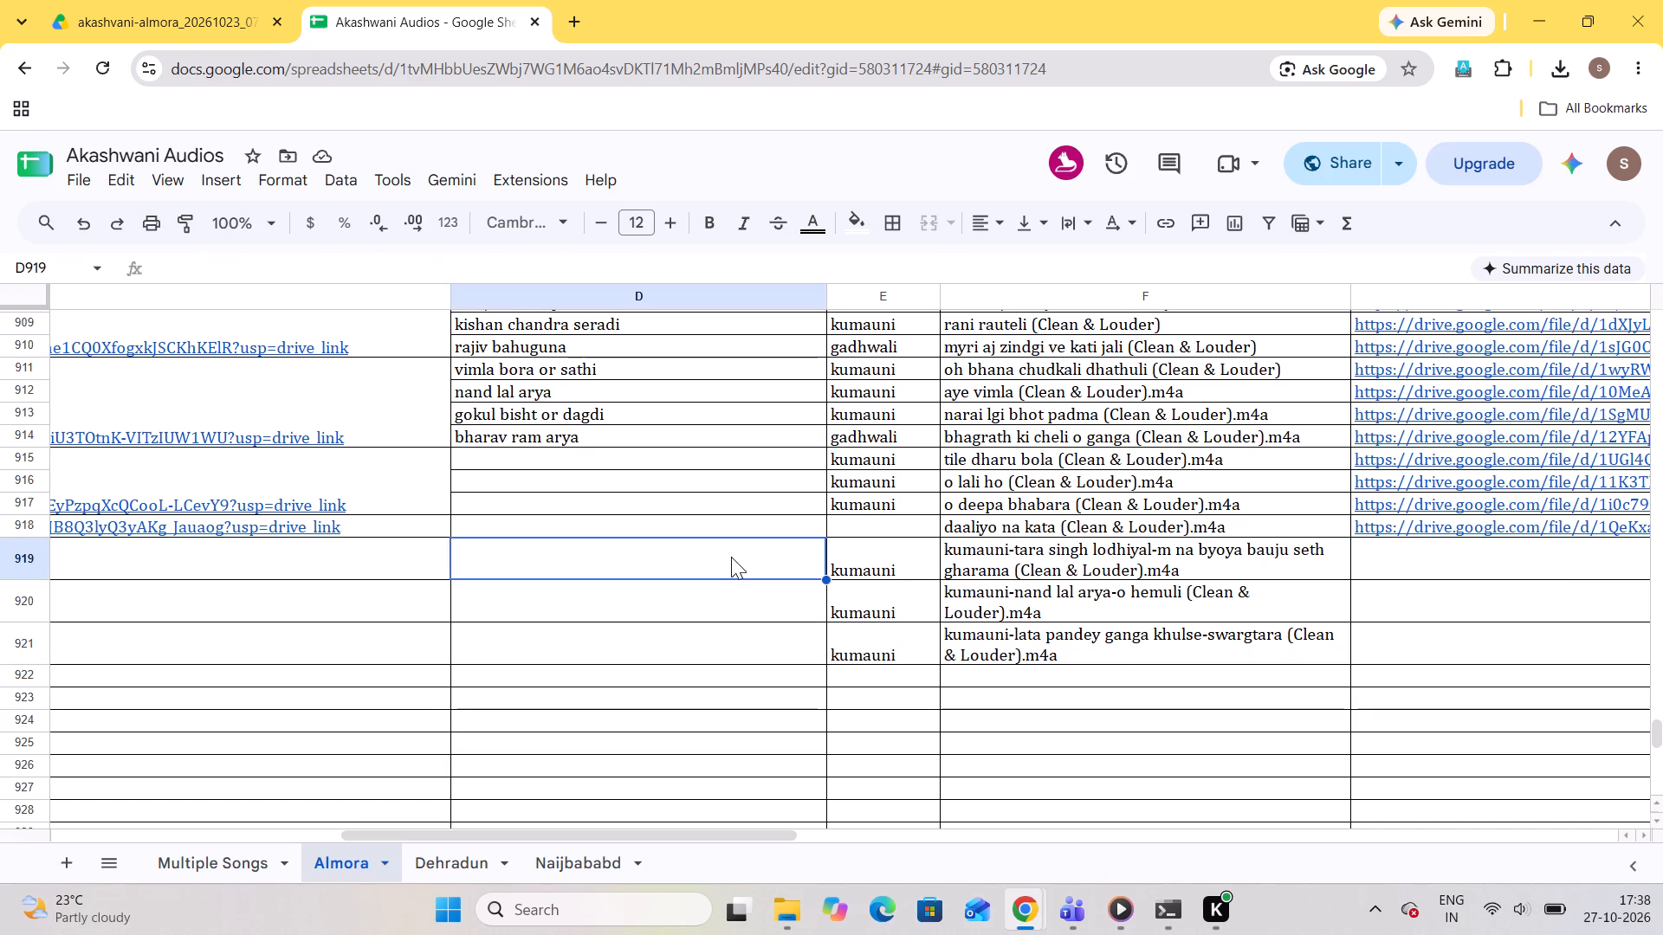
pyautogui.hotkey('ctrl', 'v')
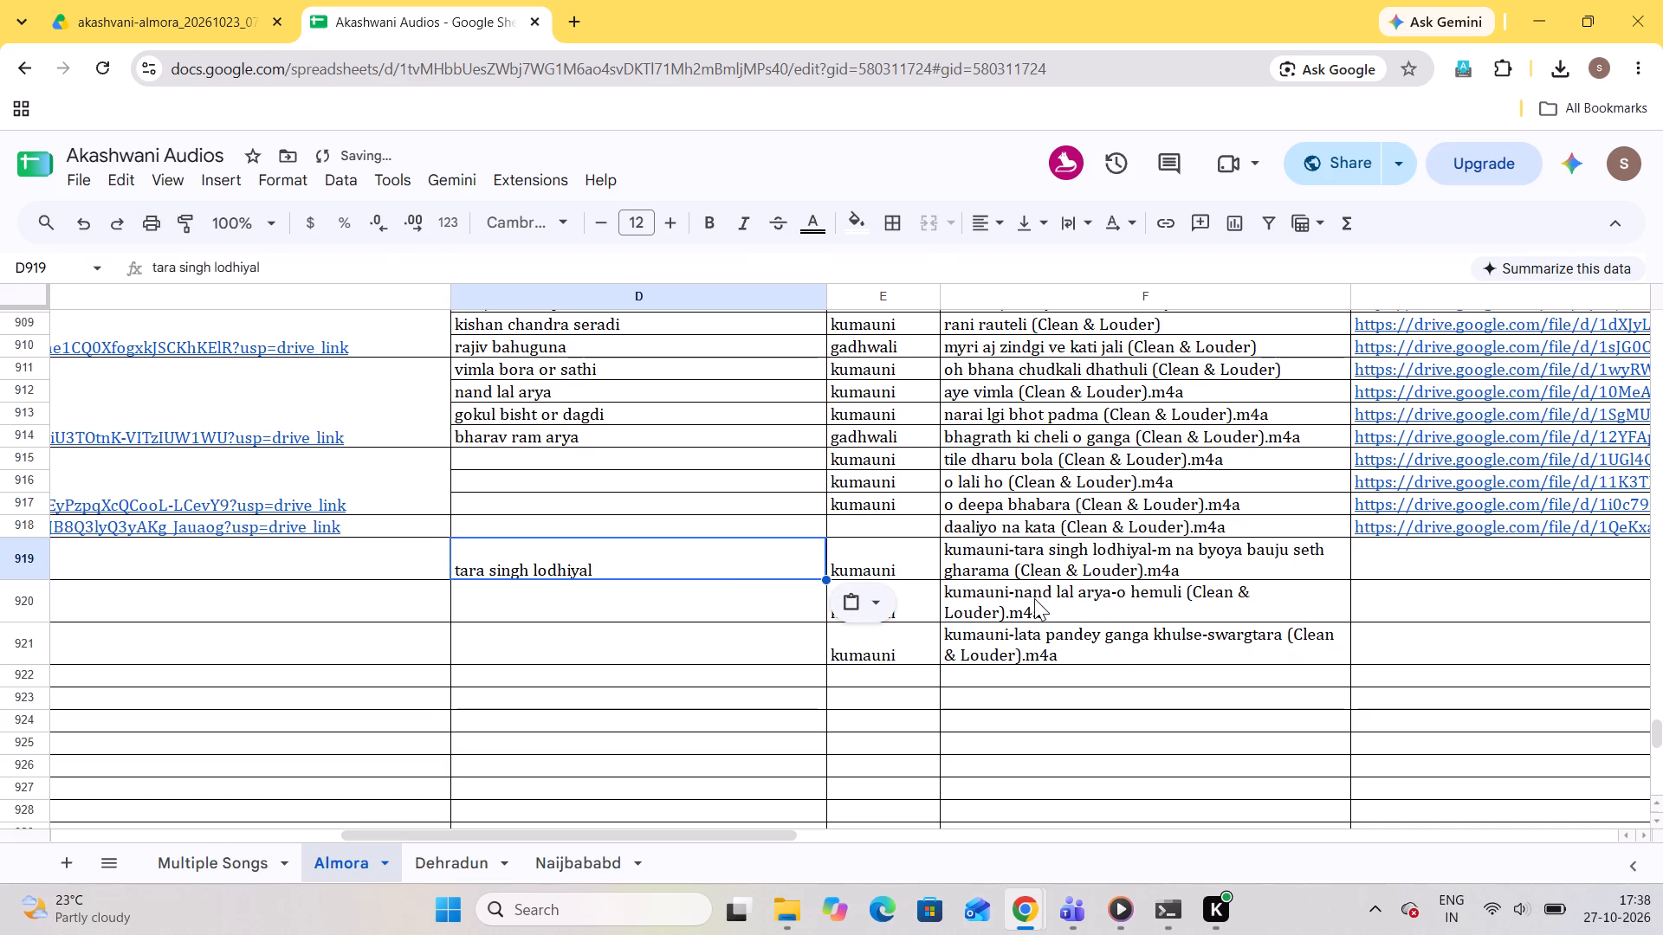
# Copy the singer's name from the "o hemuli" file name in F920 into cell D920.
pyautogui.doubleClick(1034, 598)
pyautogui.moveTo(1013, 590); pyautogui.dragTo(1068, 586)
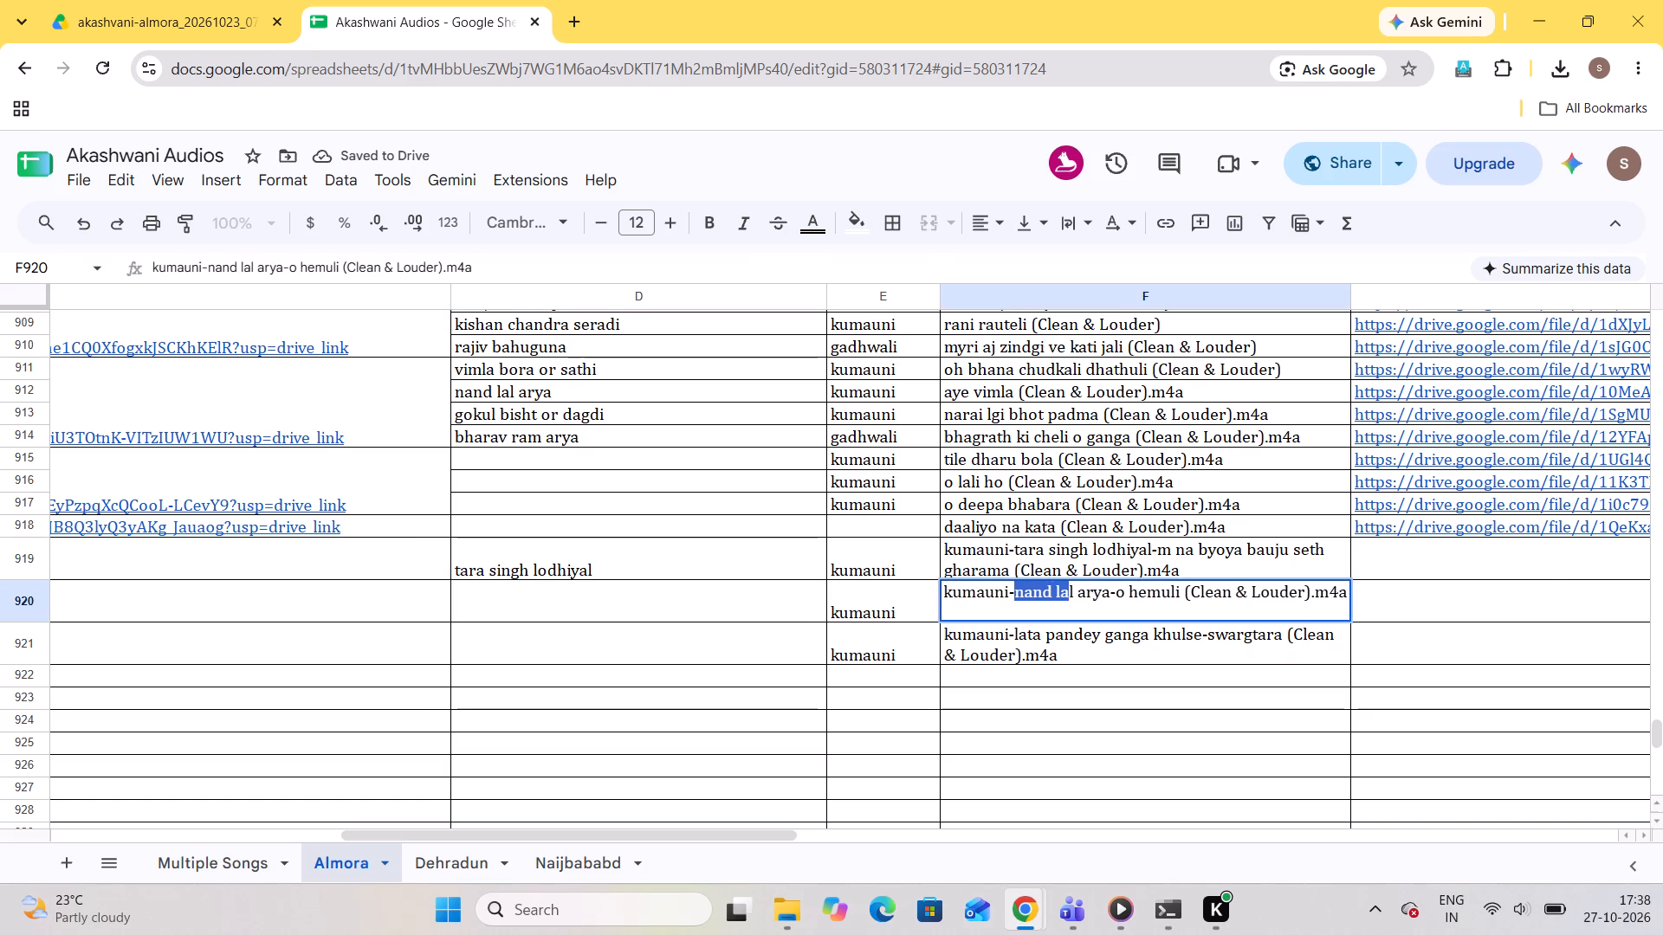
pyautogui.moveTo(1068, 586); pyautogui.dragTo(1113, 586)
pyautogui.click(1113, 586)
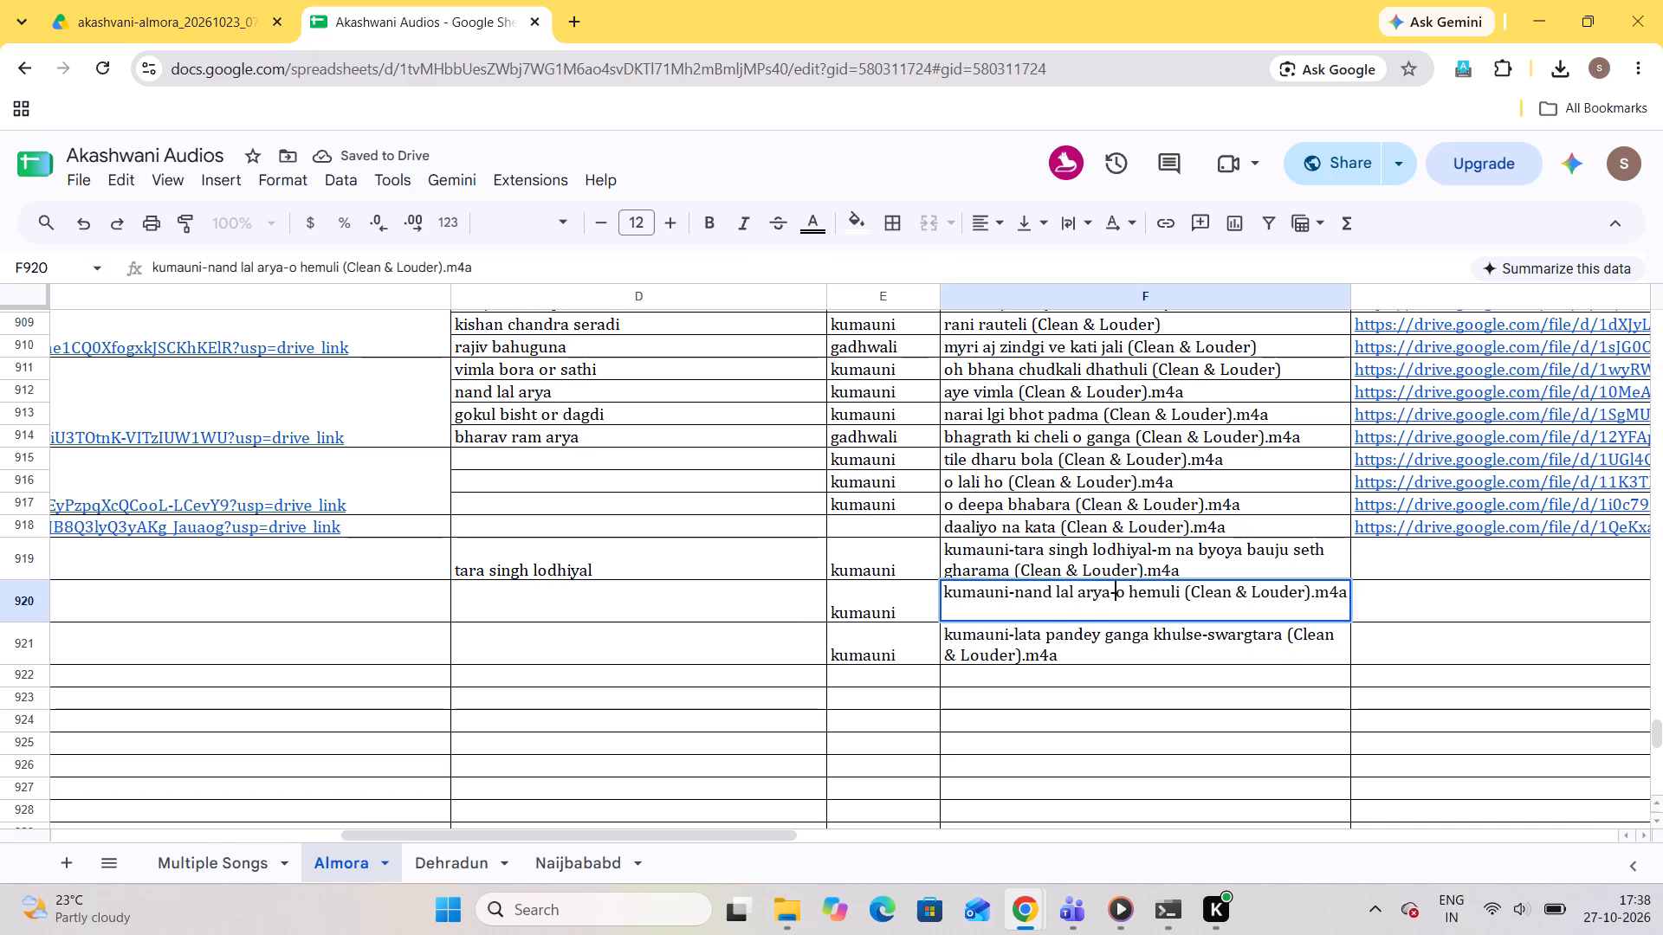
pyautogui.moveTo(1108, 589); pyautogui.dragTo(1071, 594)
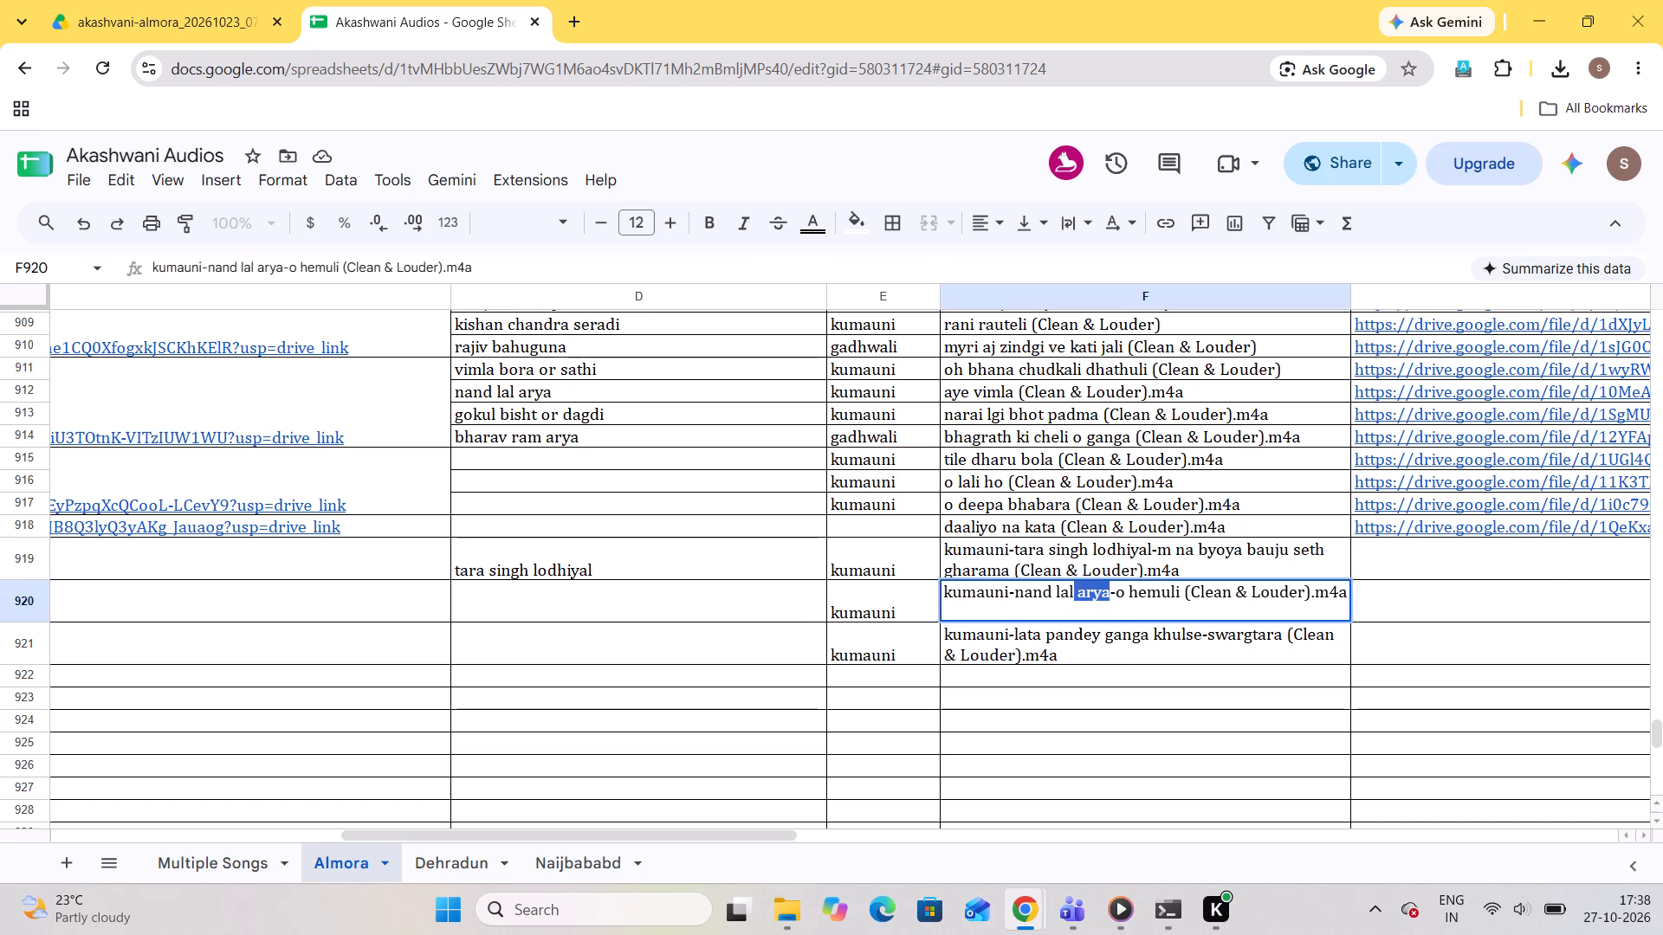
pyautogui.moveTo(1071, 594); pyautogui.dragTo(1014, 596)
pyautogui.hotkey('ctrl', 'c')
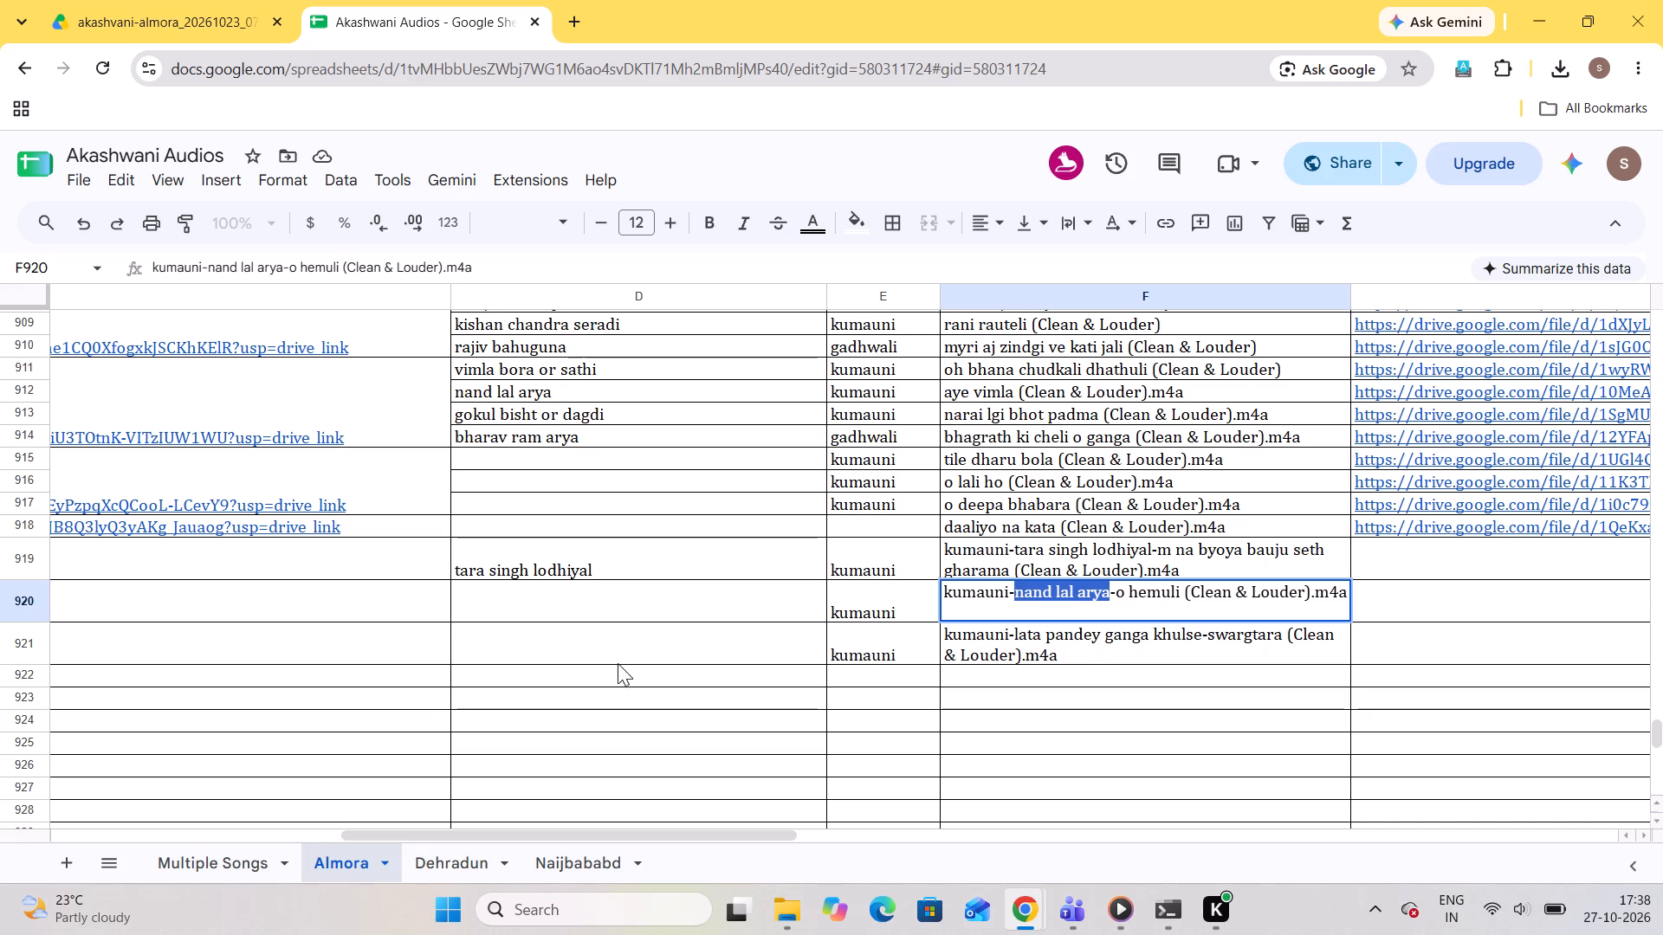
pyautogui.click(596, 588)
pyautogui.hotkey('ctrl', 'v')
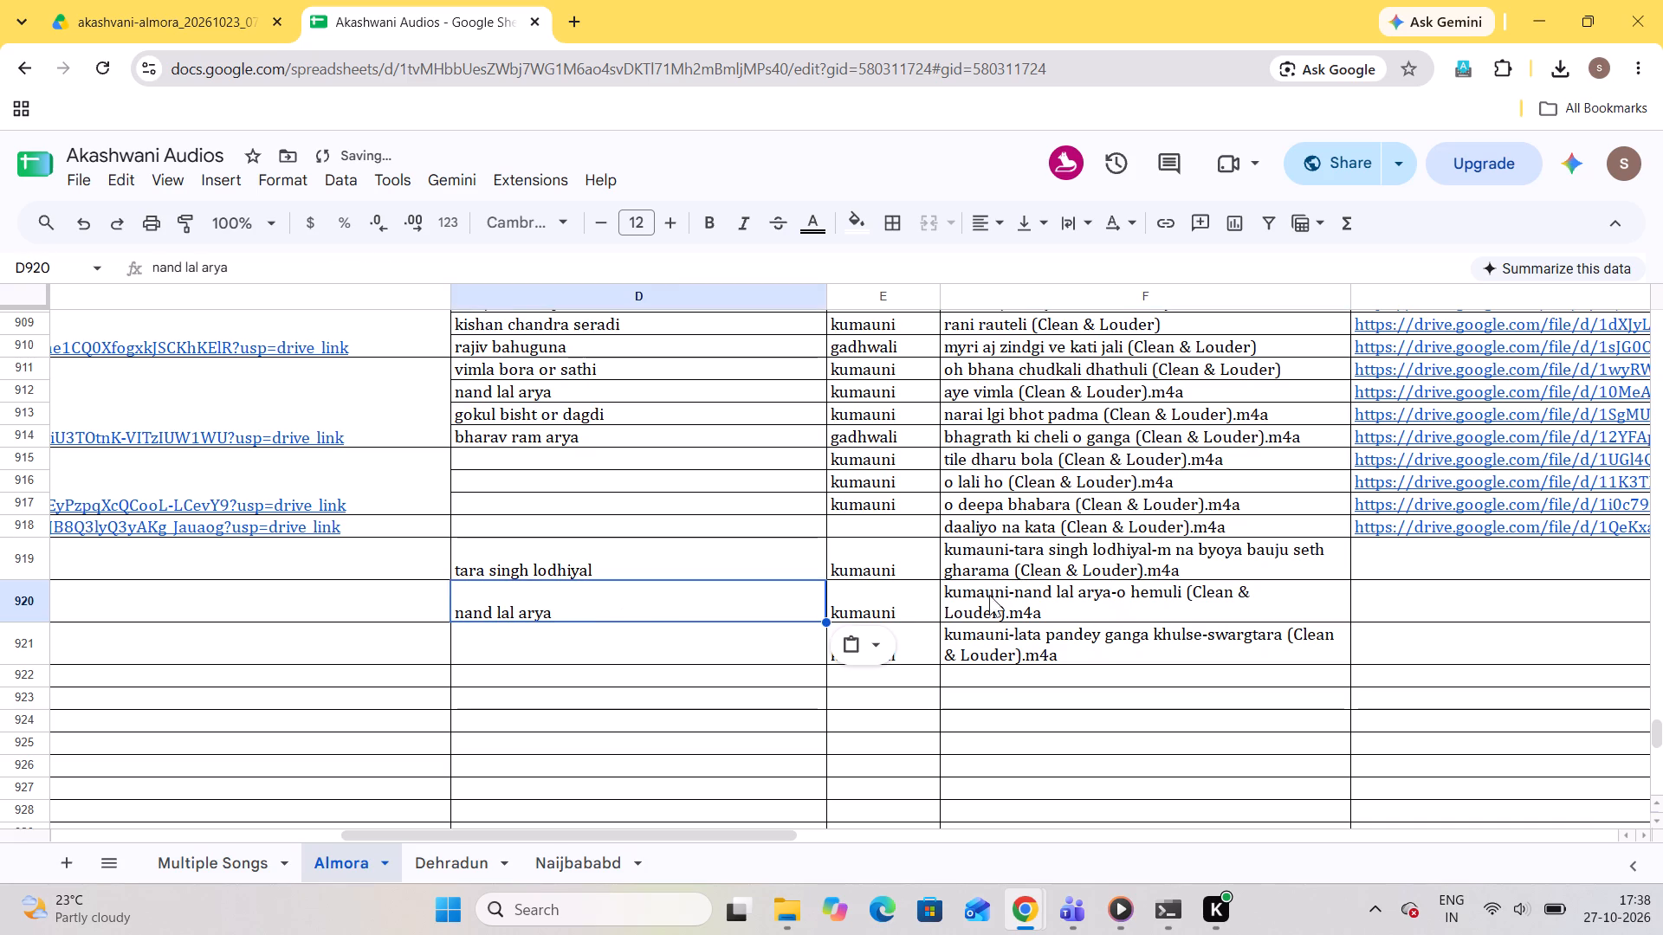
# Copy the singers' names from the "swargtara" file name in F921 into cell D921.
pyautogui.tripleClick(1001, 631)
pyautogui.click(1010, 635)
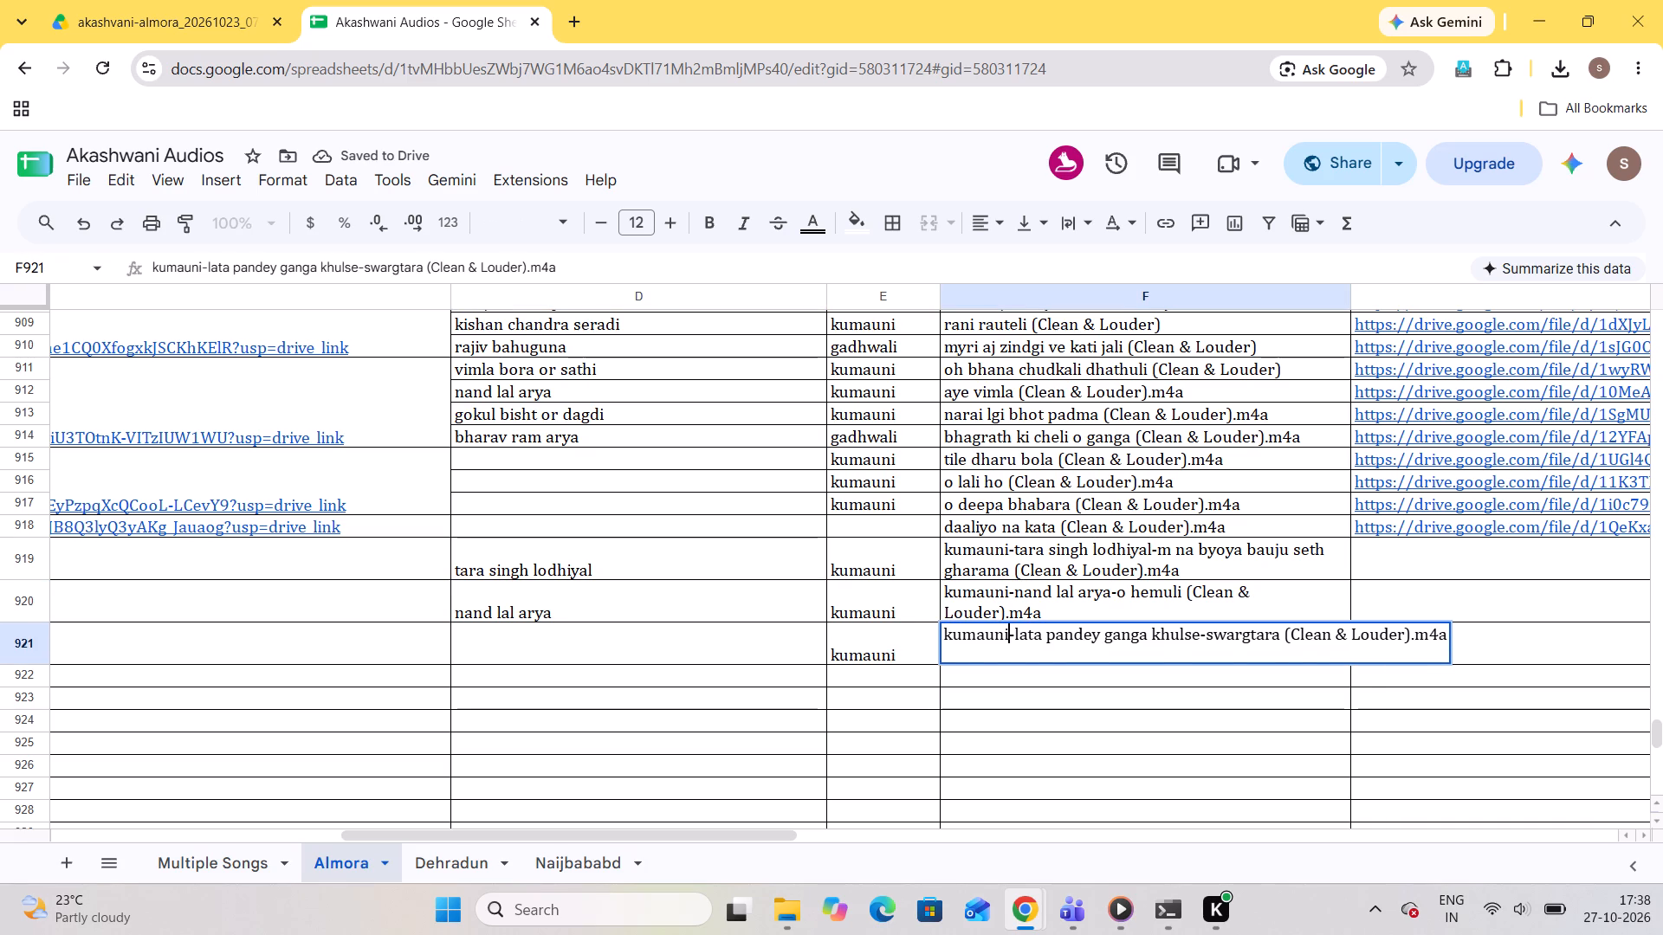
pyautogui.moveTo(1013, 635); pyautogui.dragTo(1077, 622)
pyautogui.moveTo(1077, 622); pyautogui.dragTo(1198, 638)
pyautogui.hotkey('ctrl', 'c')
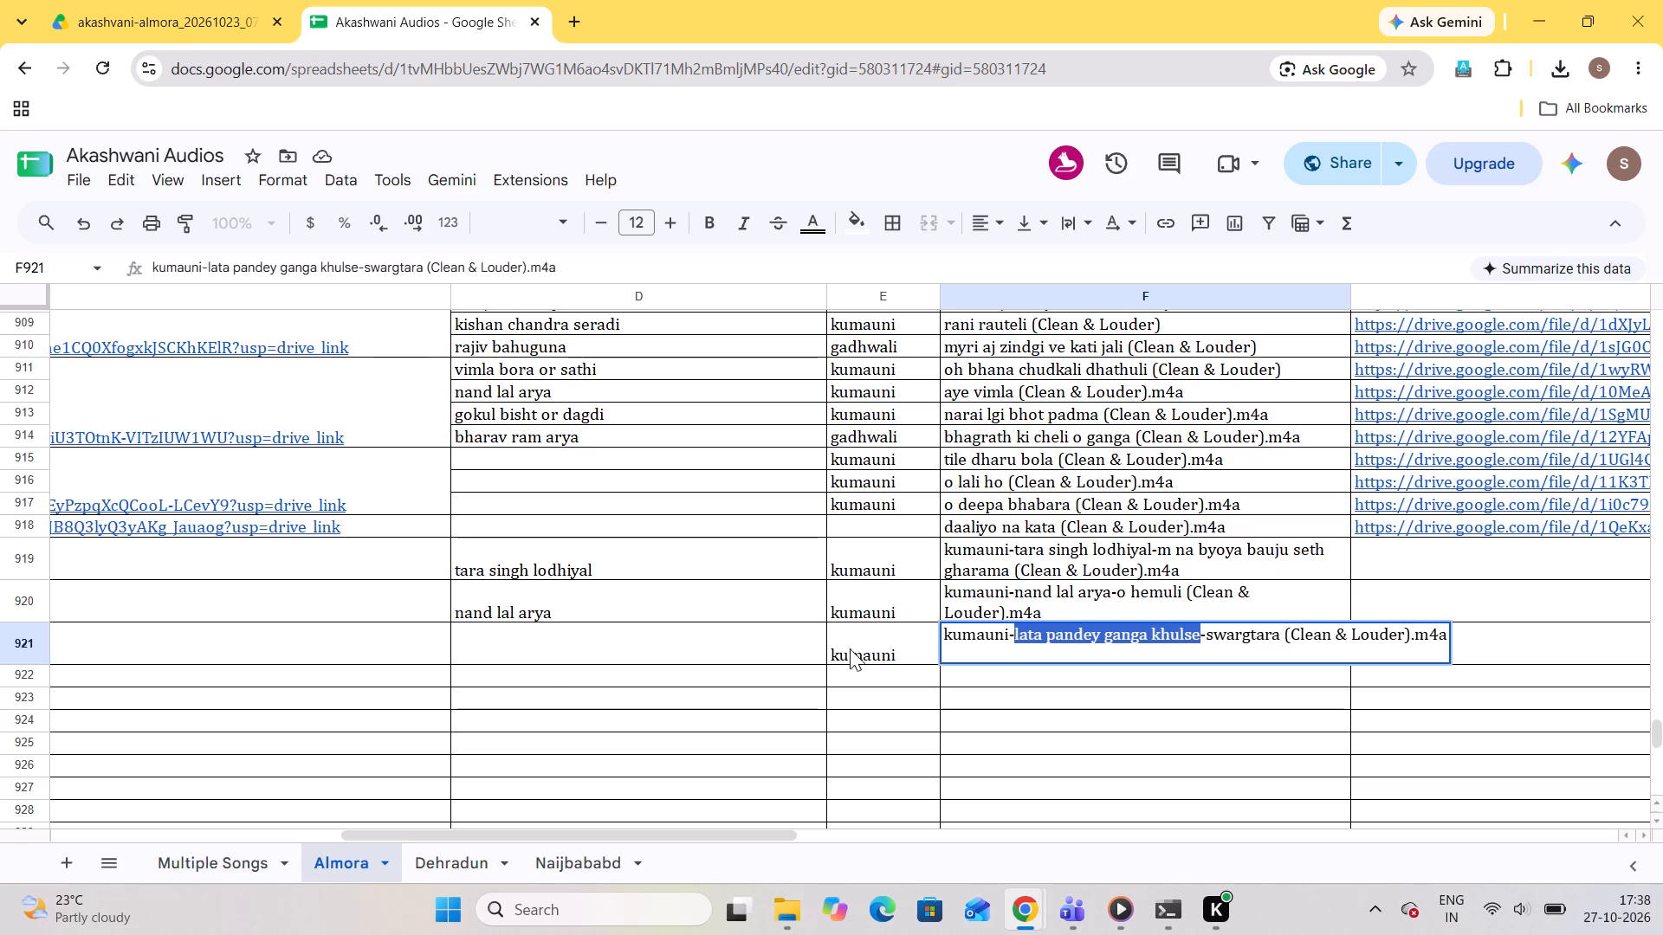
pyautogui.click(543, 648)
pyautogui.hotkey('ctrl', 'v')
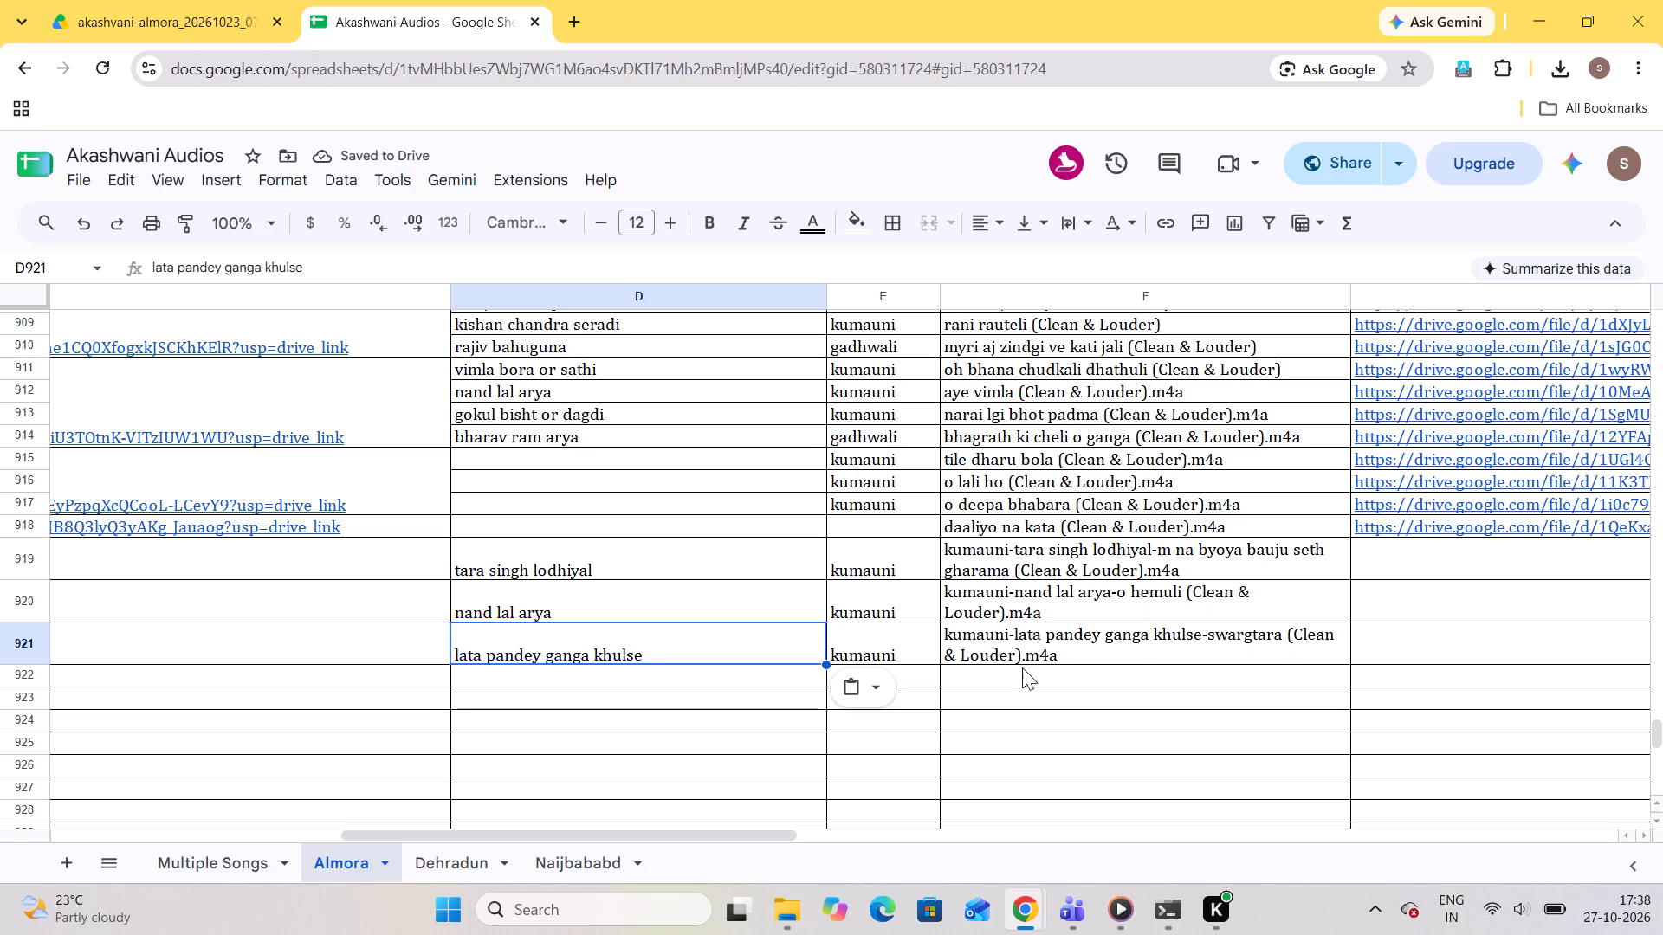
# Remove the language and singer prefixes from F921, F920 and F919, keeping each song title with "(Clean & Louder).m4a".
pyautogui.tripleClick(1044, 654)
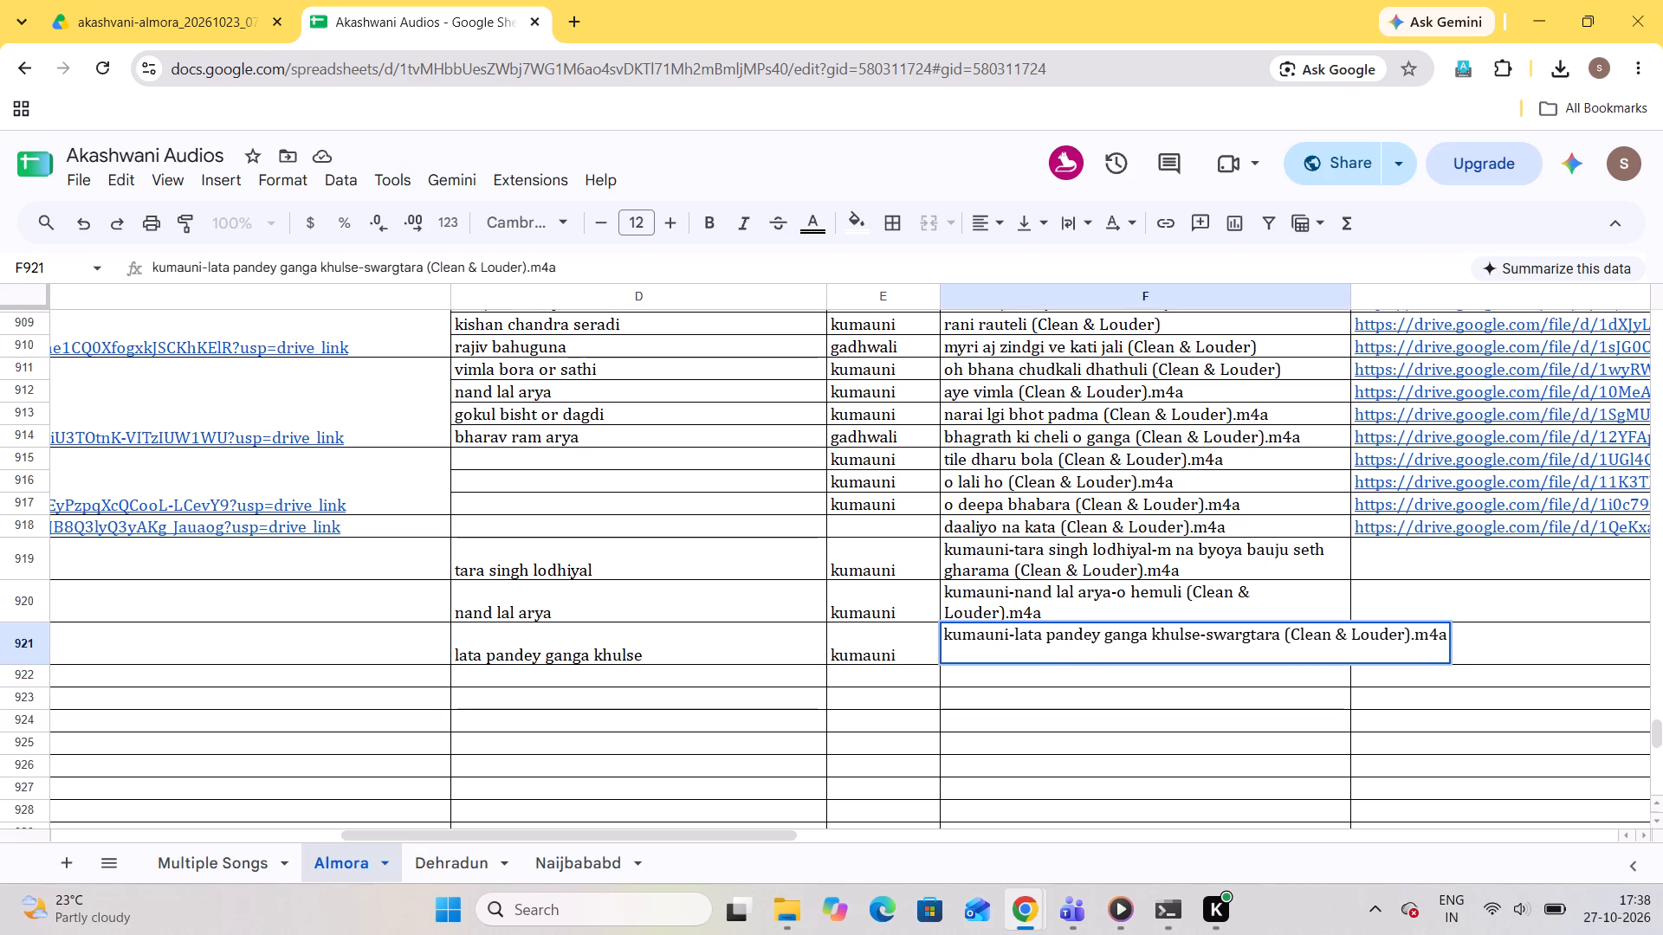
pyautogui.moveTo(1207, 635); pyautogui.dragTo(941, 654)
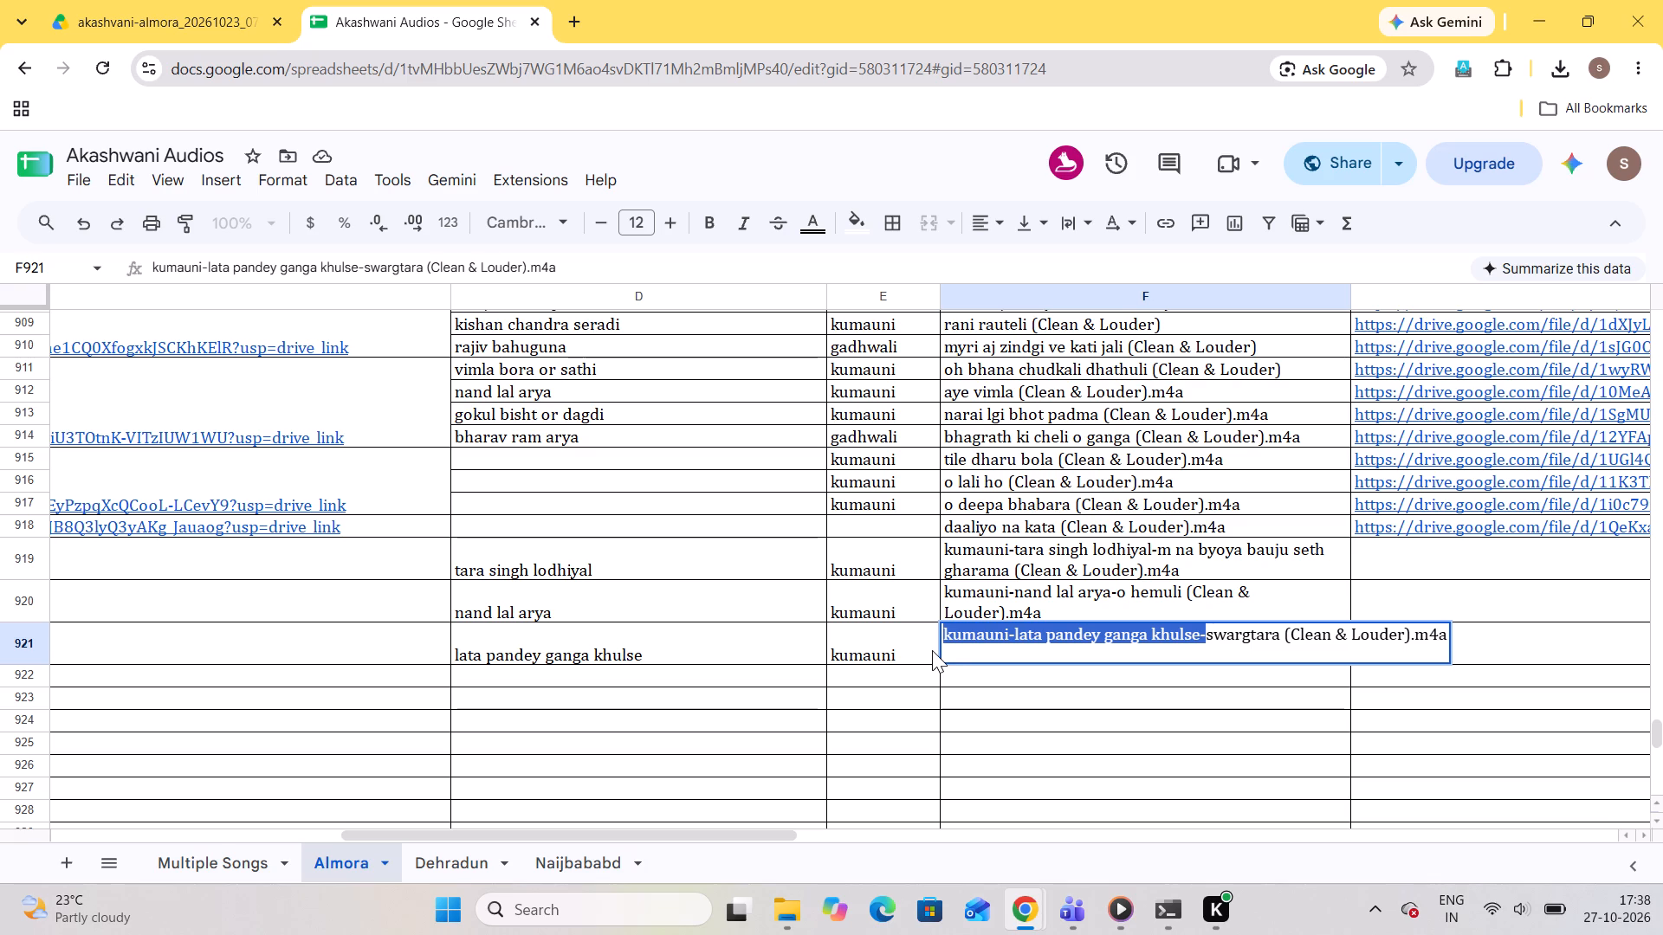
pyautogui.press('BackSpace')
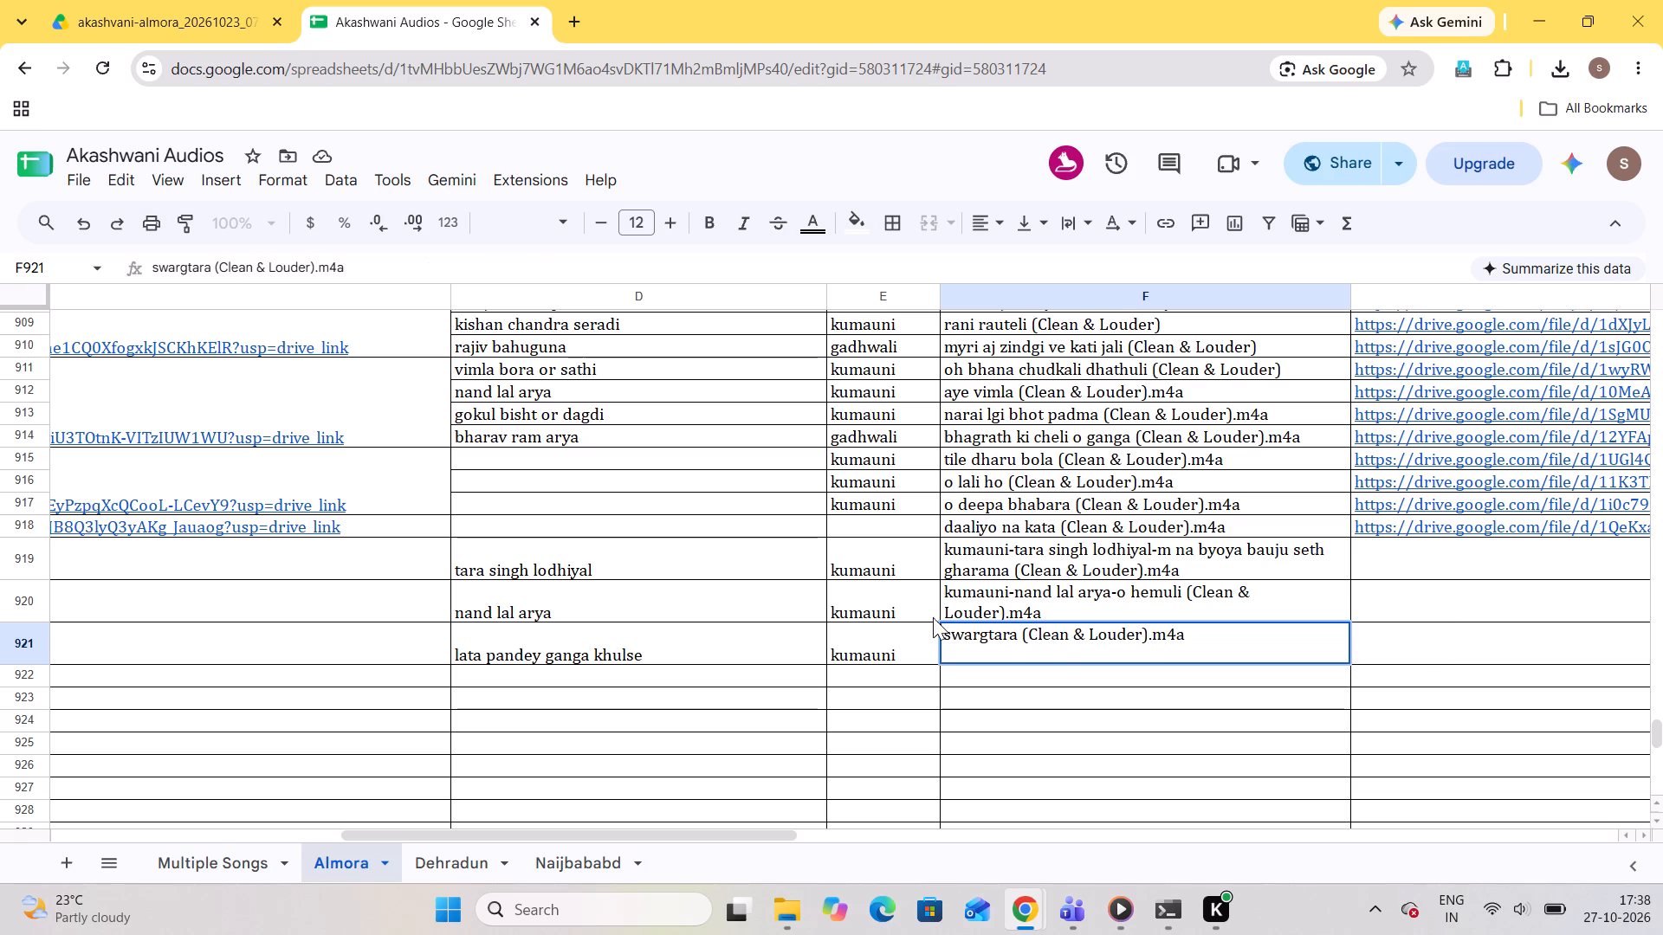
pyautogui.click(974, 607)
pyautogui.doubleClick(974, 607)
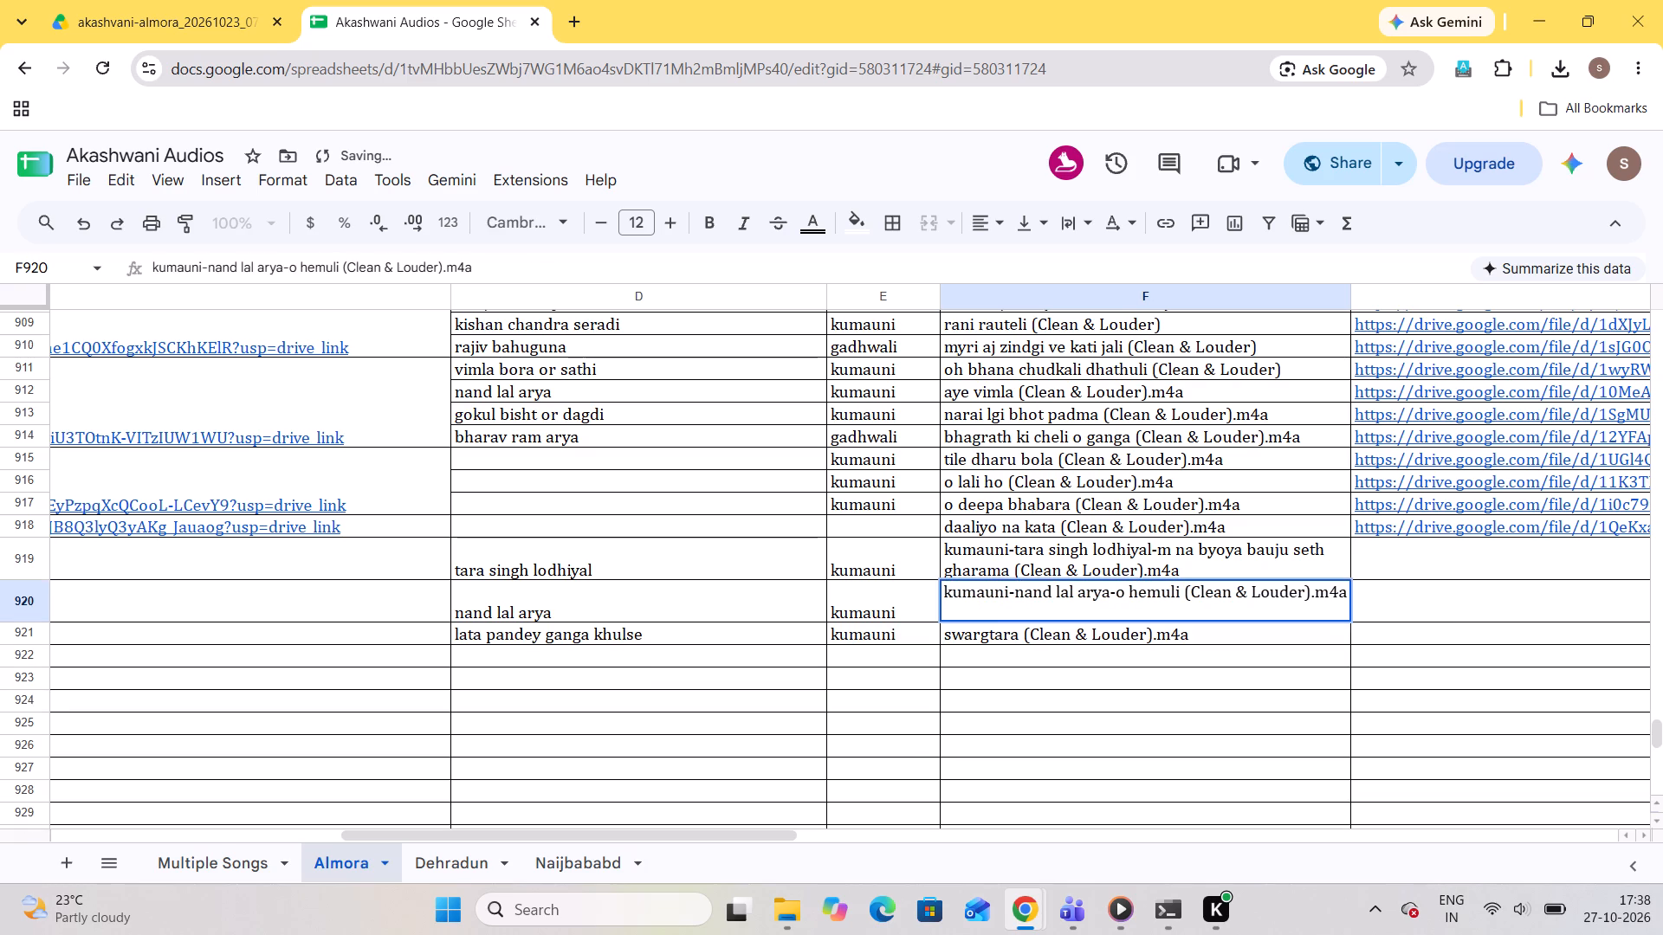
pyautogui.click(1110, 587)
pyautogui.moveTo(1117, 588); pyautogui.dragTo(985, 606)
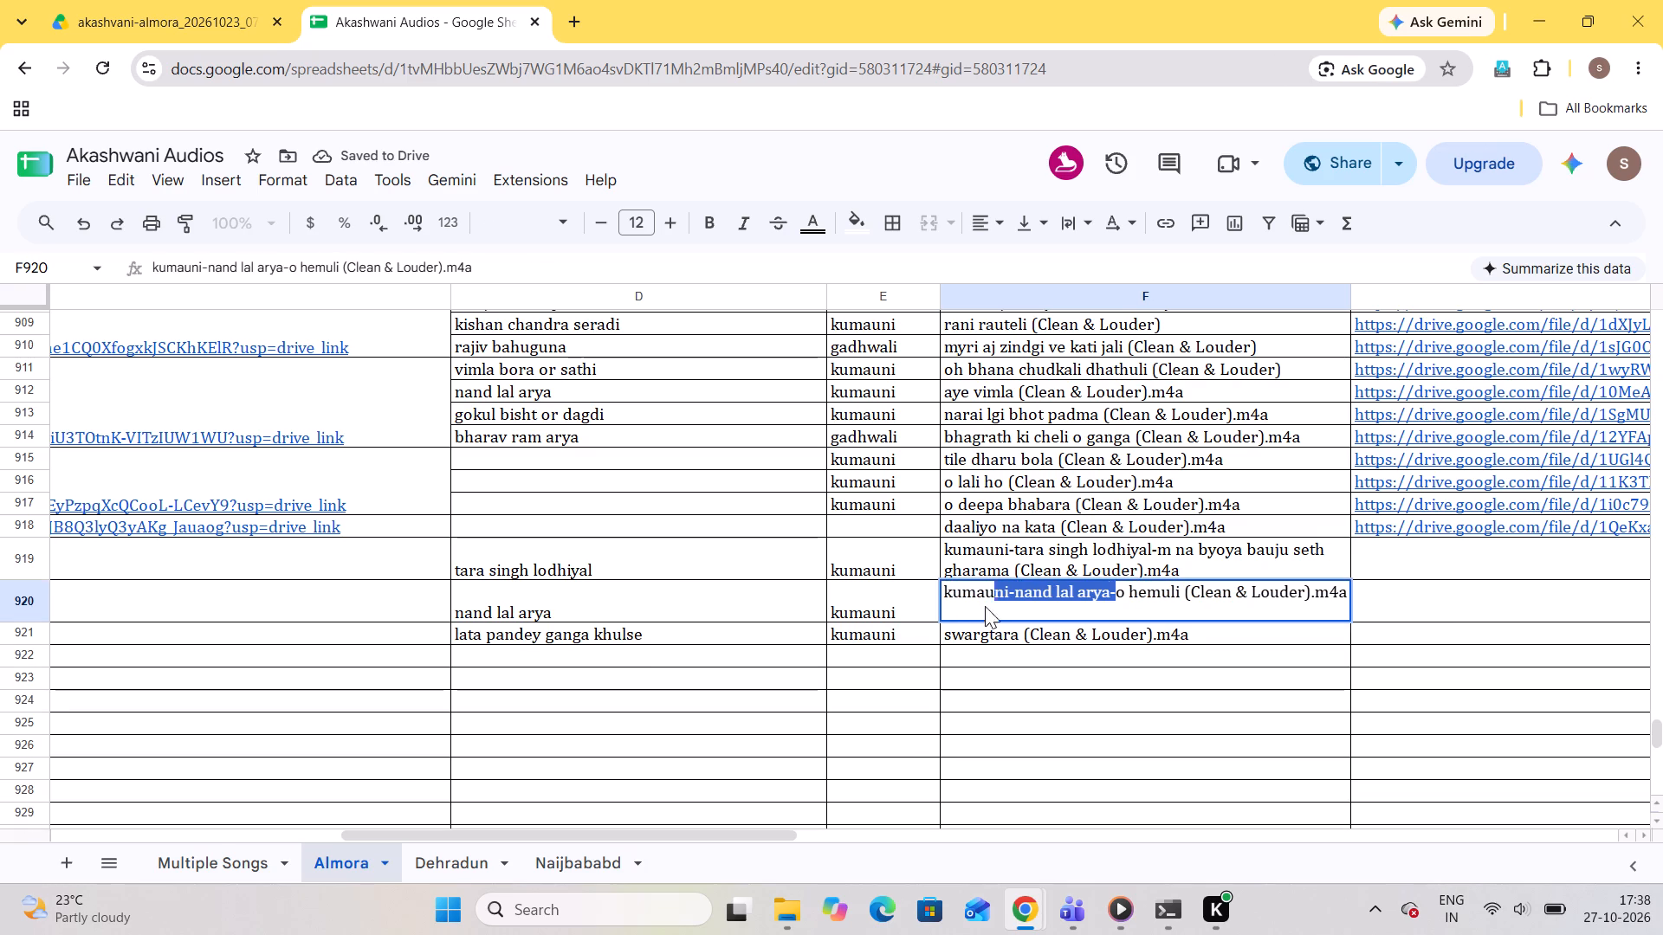
pyautogui.moveTo(985, 606); pyautogui.dragTo(936, 601)
pyautogui.press('BackSpace')
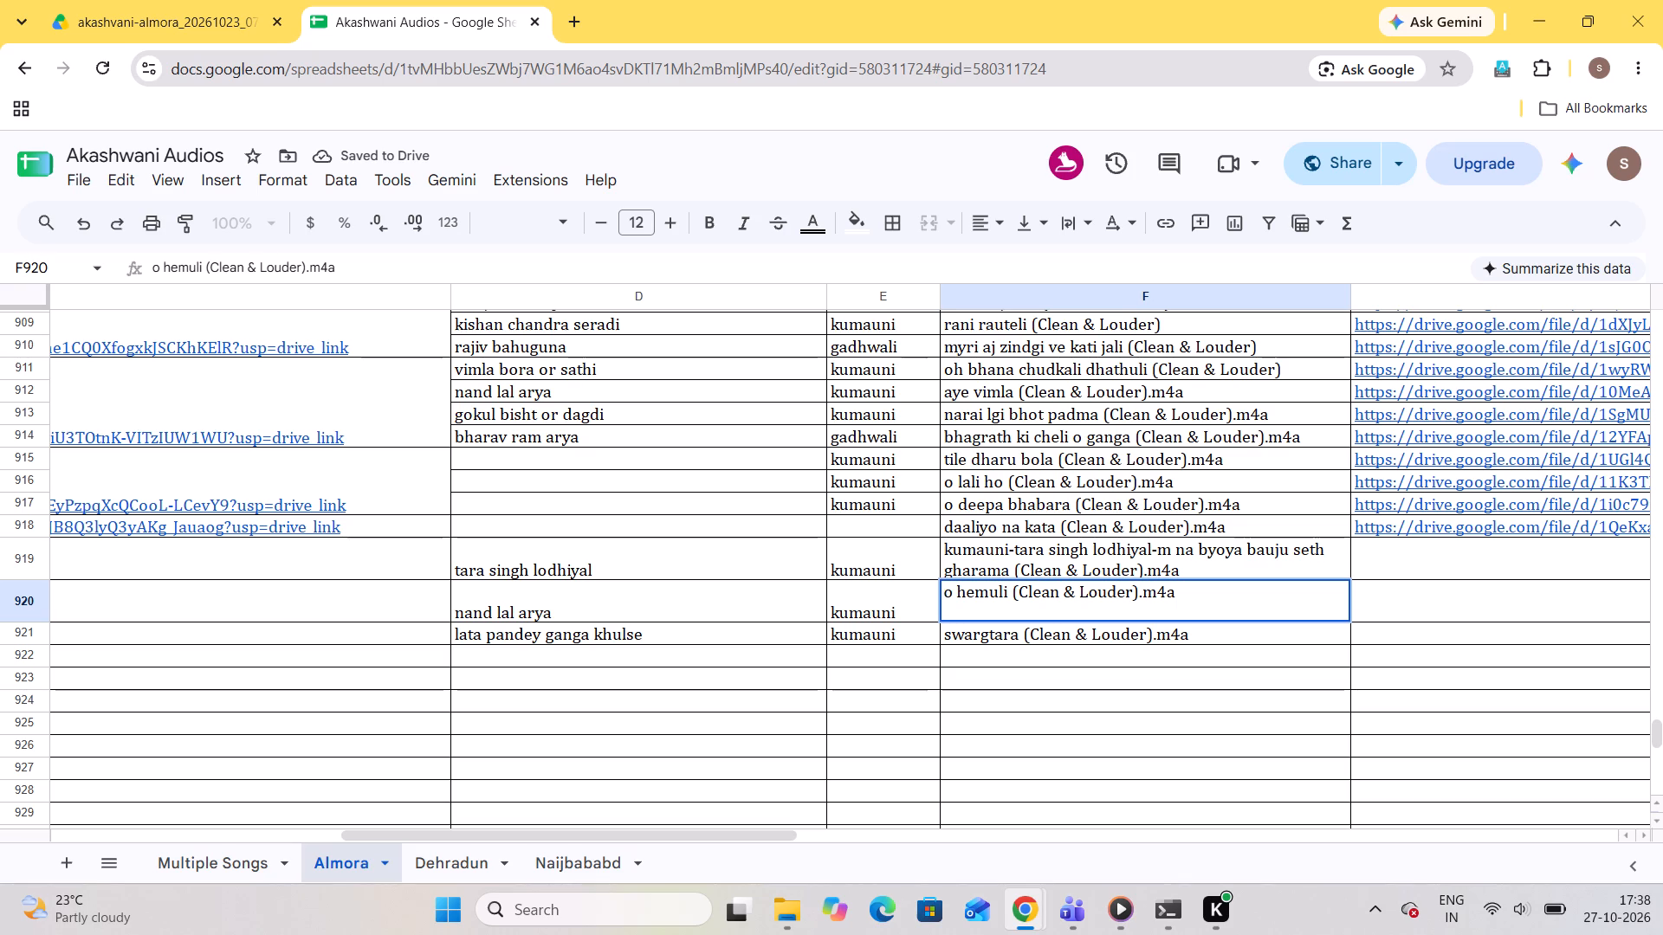
pyautogui.doubleClick(953, 568)
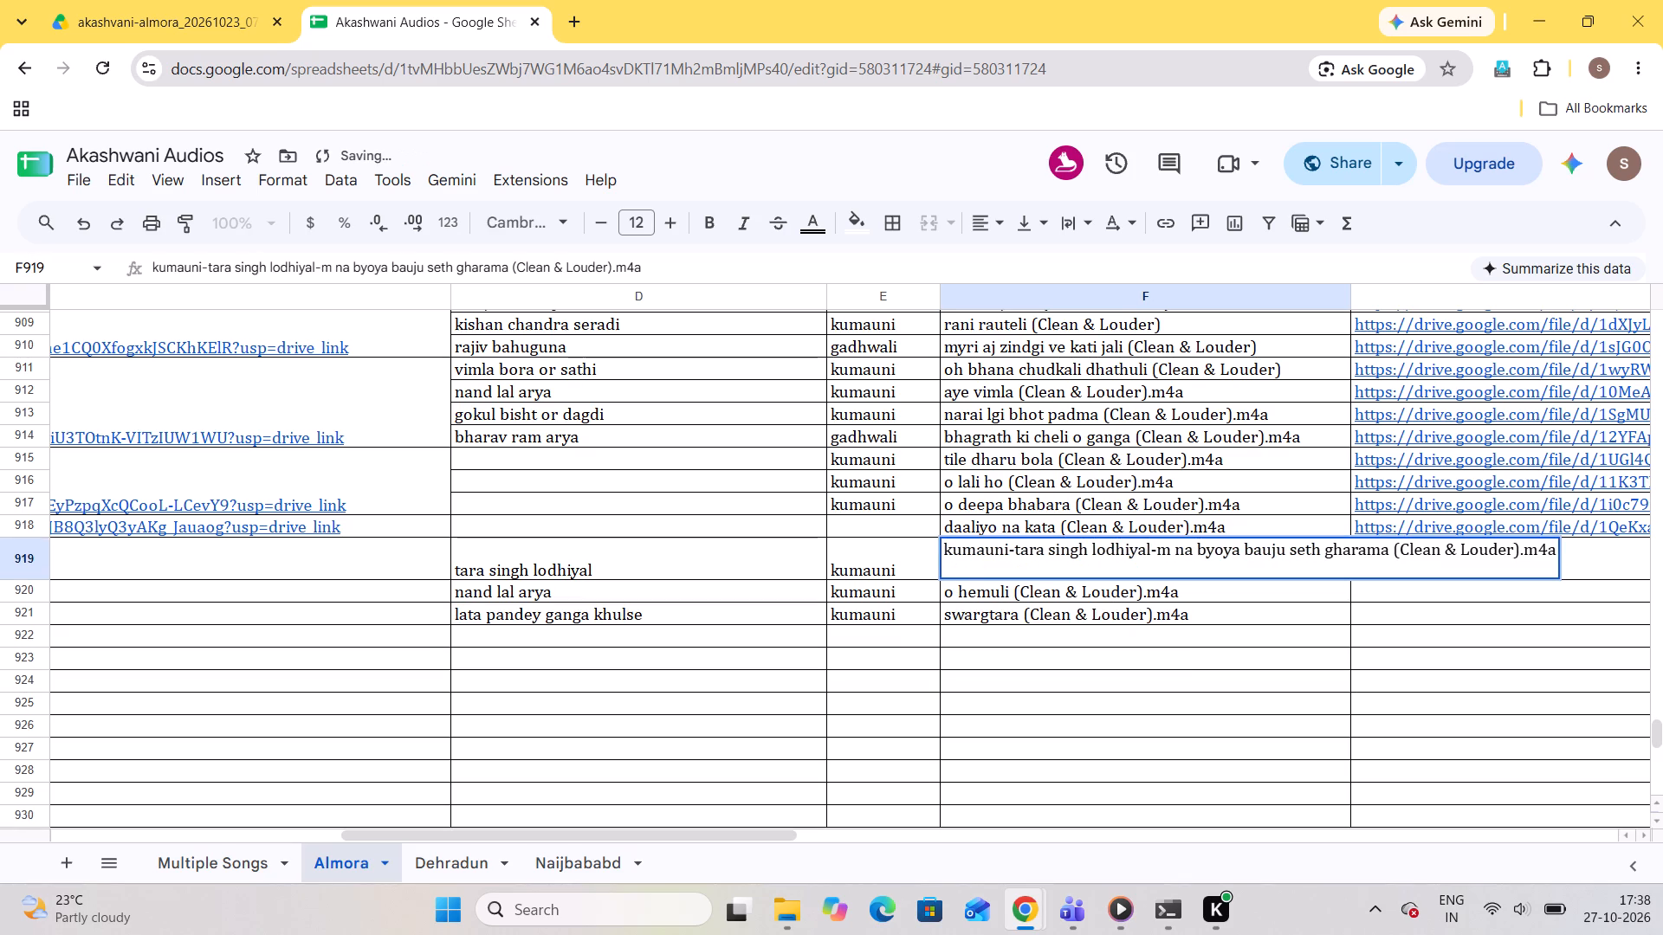
pyautogui.moveTo(1157, 546); pyautogui.dragTo(942, 579)
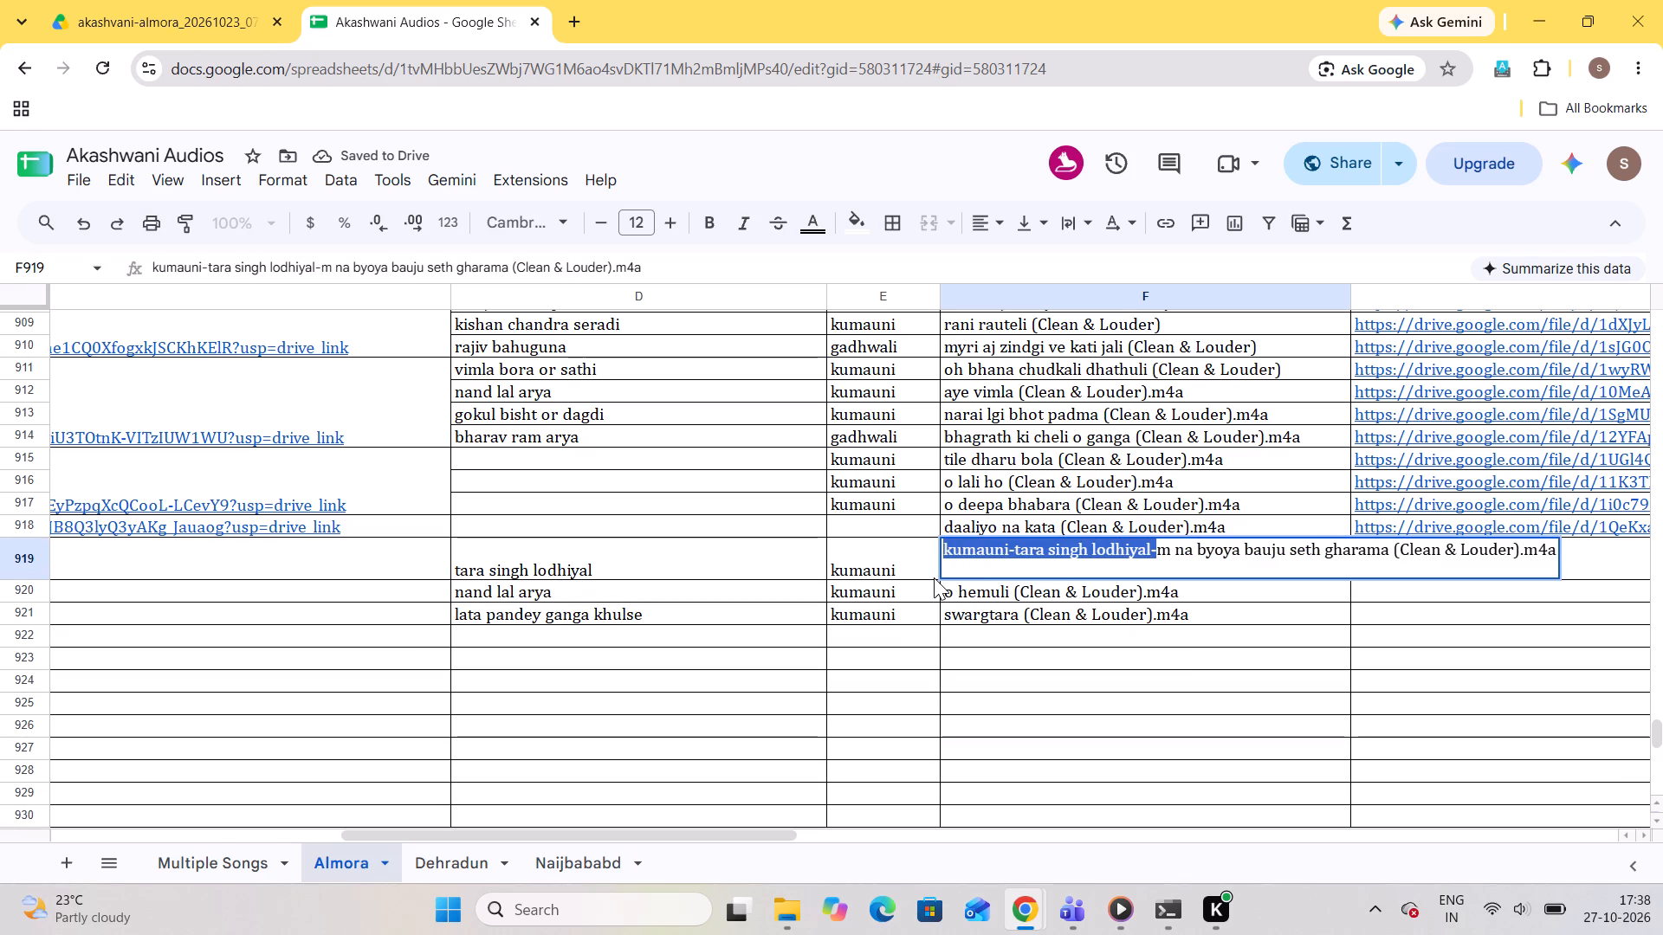
pyautogui.press('BackSpace')
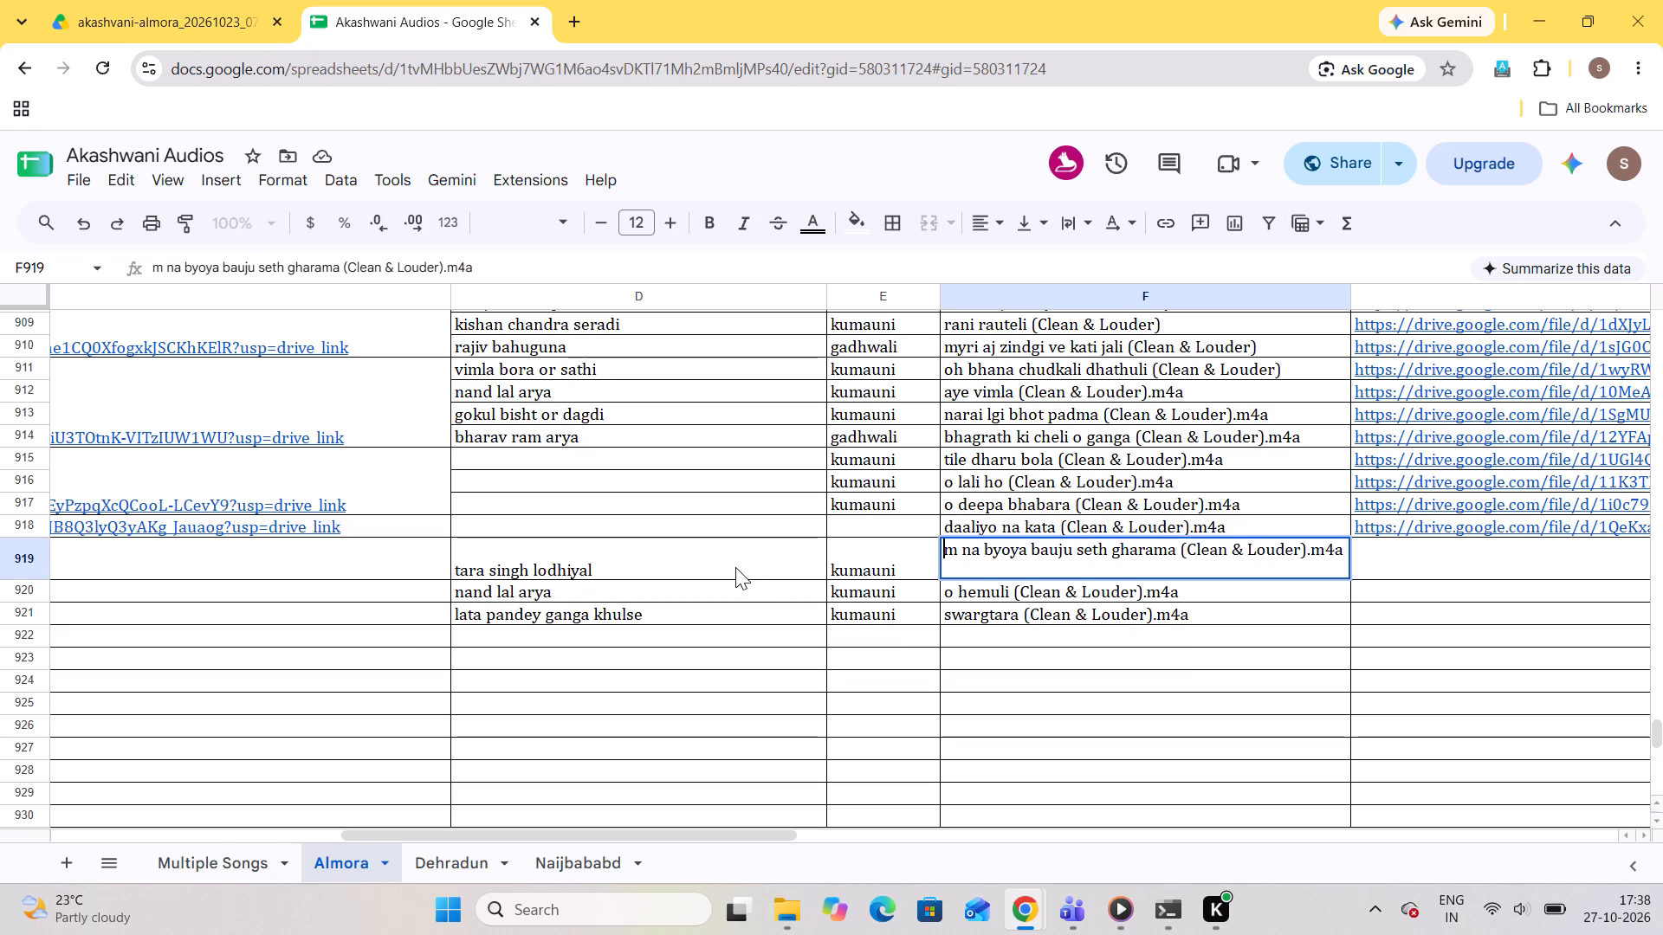
# Finish editing cell F919 with the song title "m na byoya bauju seth gharama (Clean & Louder).m4a".
pyautogui.hscroll(-1, 1350, 569)
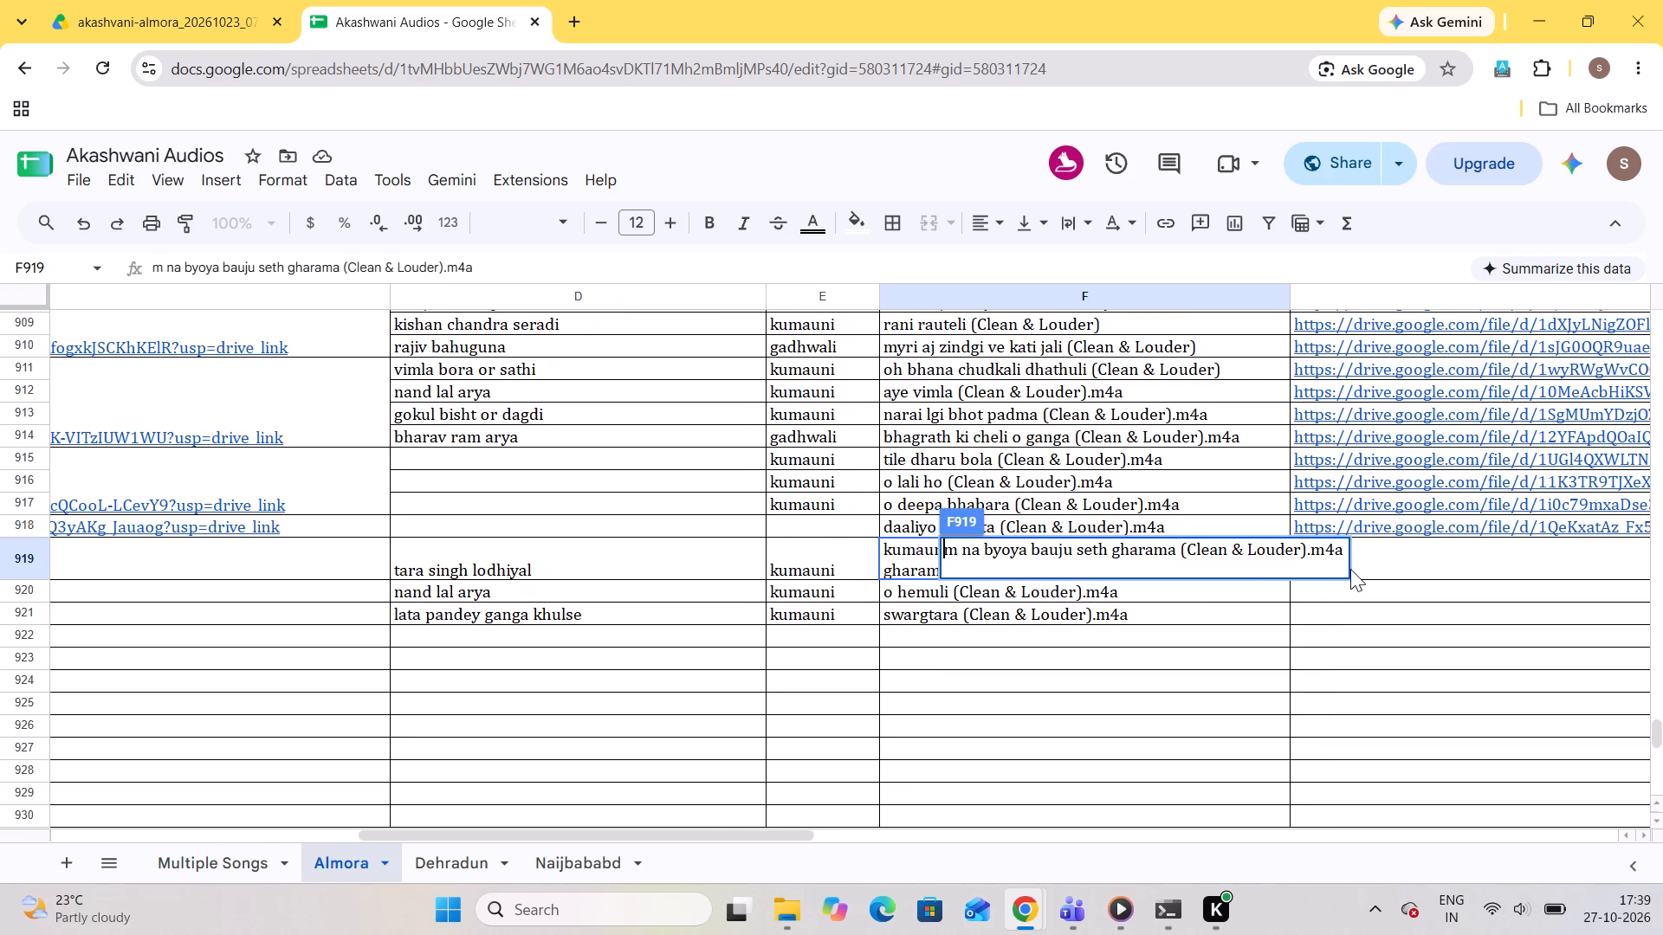
pyautogui.click(1350, 569)
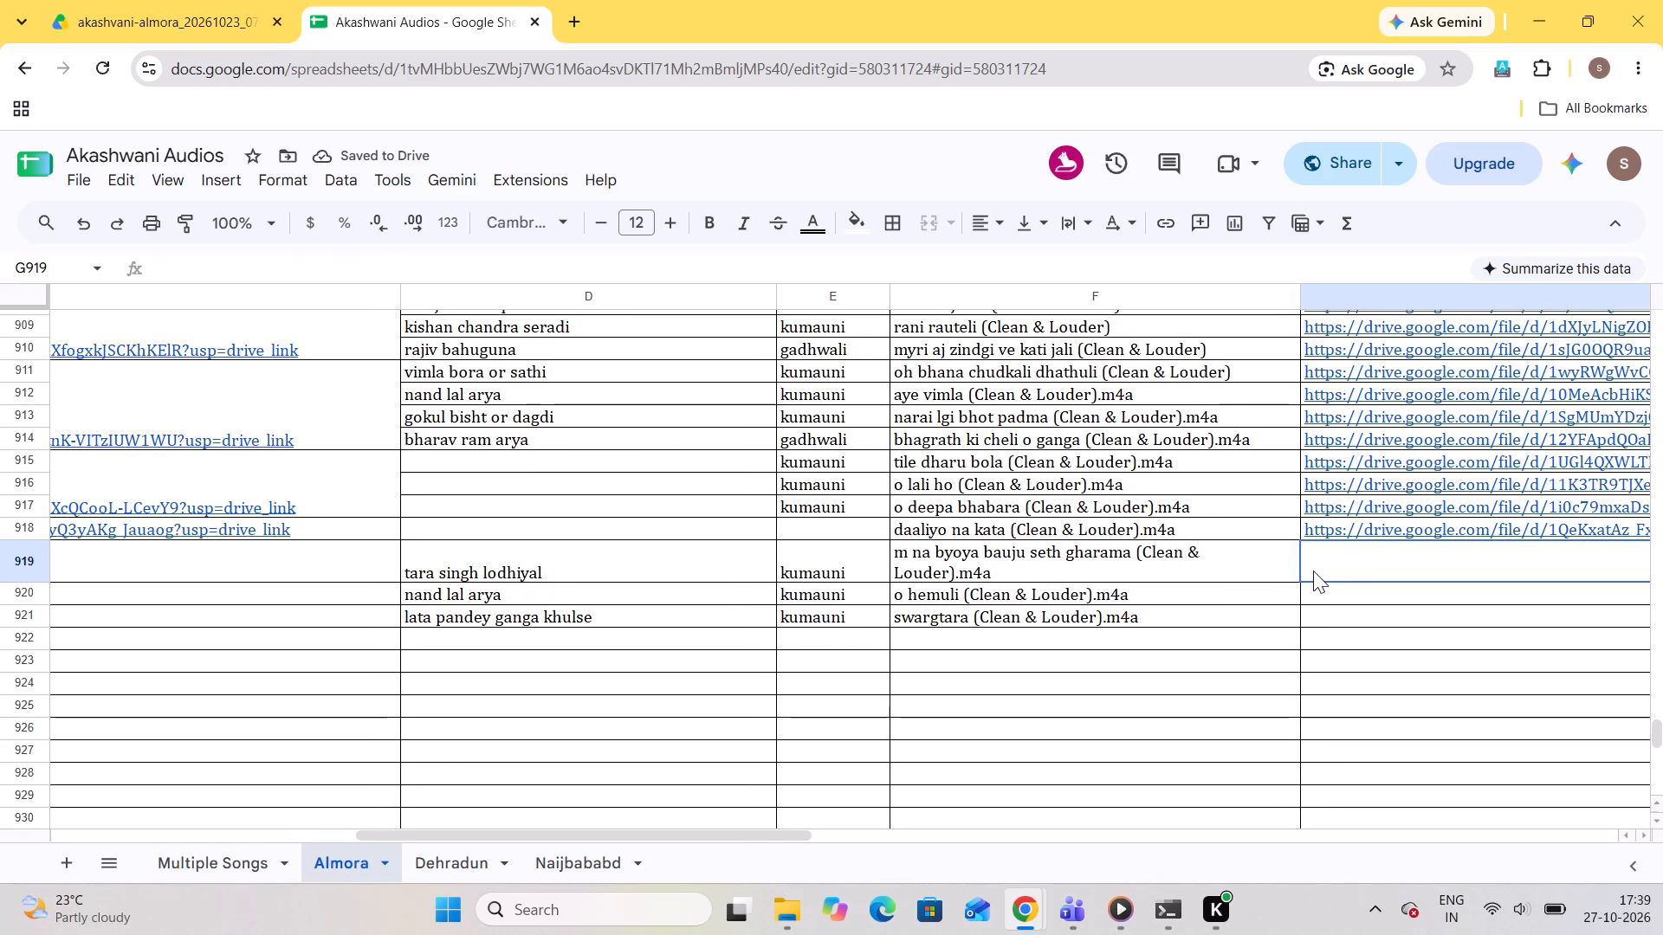
# Copy the share link of the akashvani-almora_20261023_073000 folder from Drive into cell C919 of the Almora sheet.
pyautogui.hscroll(2, 1313, 571)
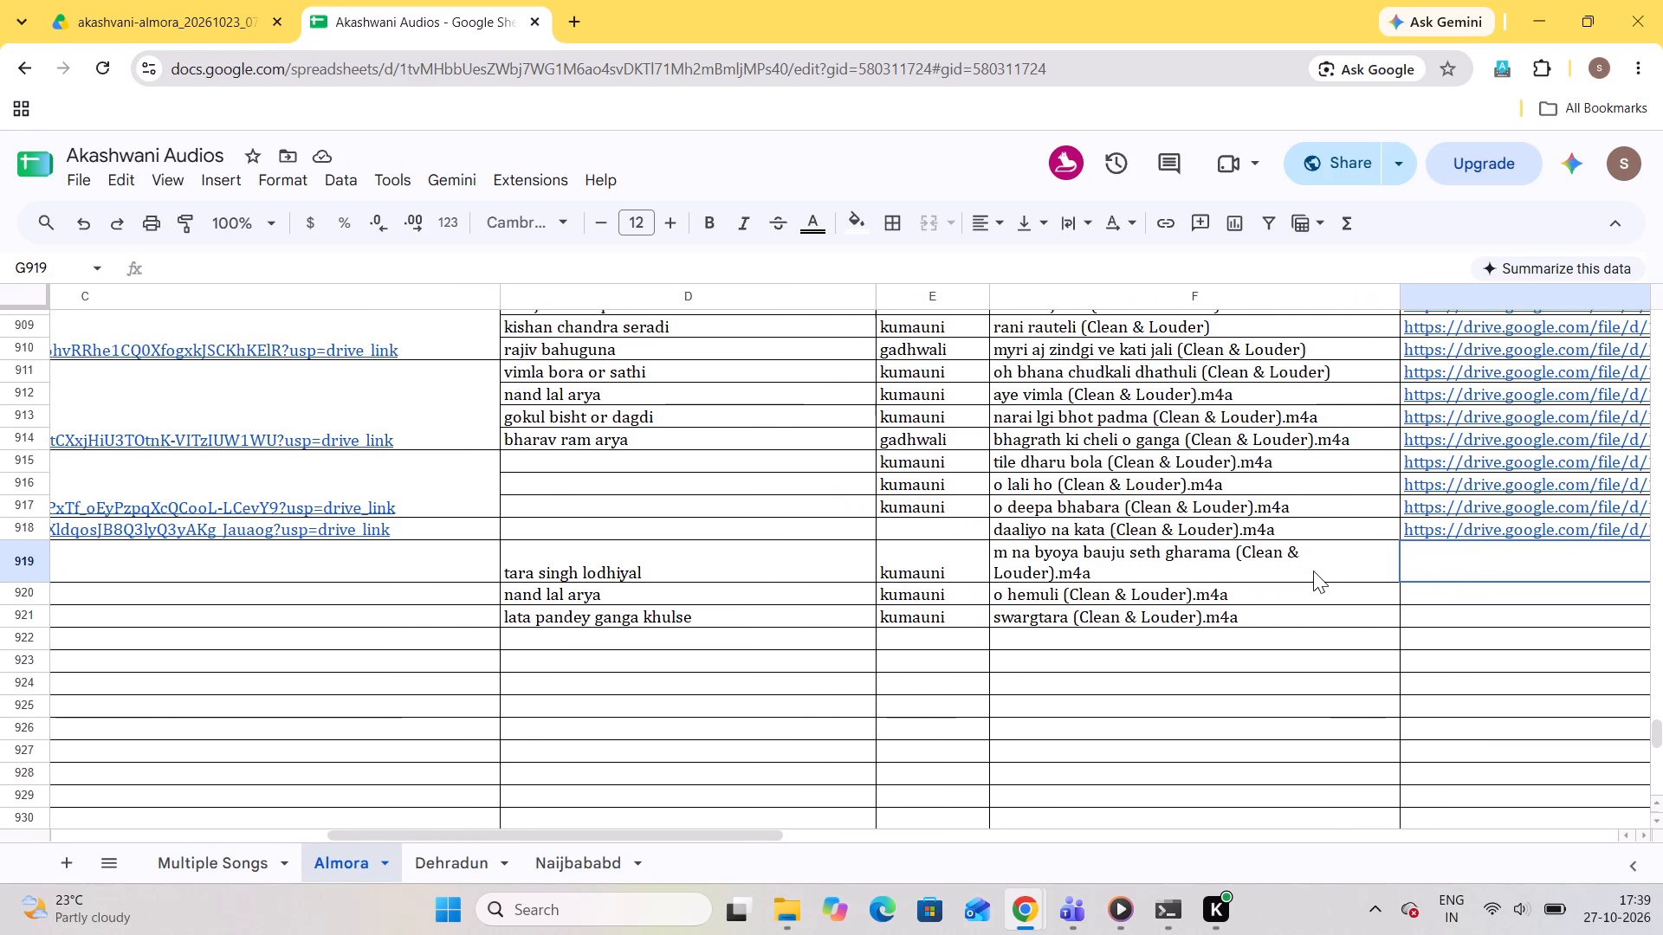
pyautogui.hscroll(2, 1313, 571)
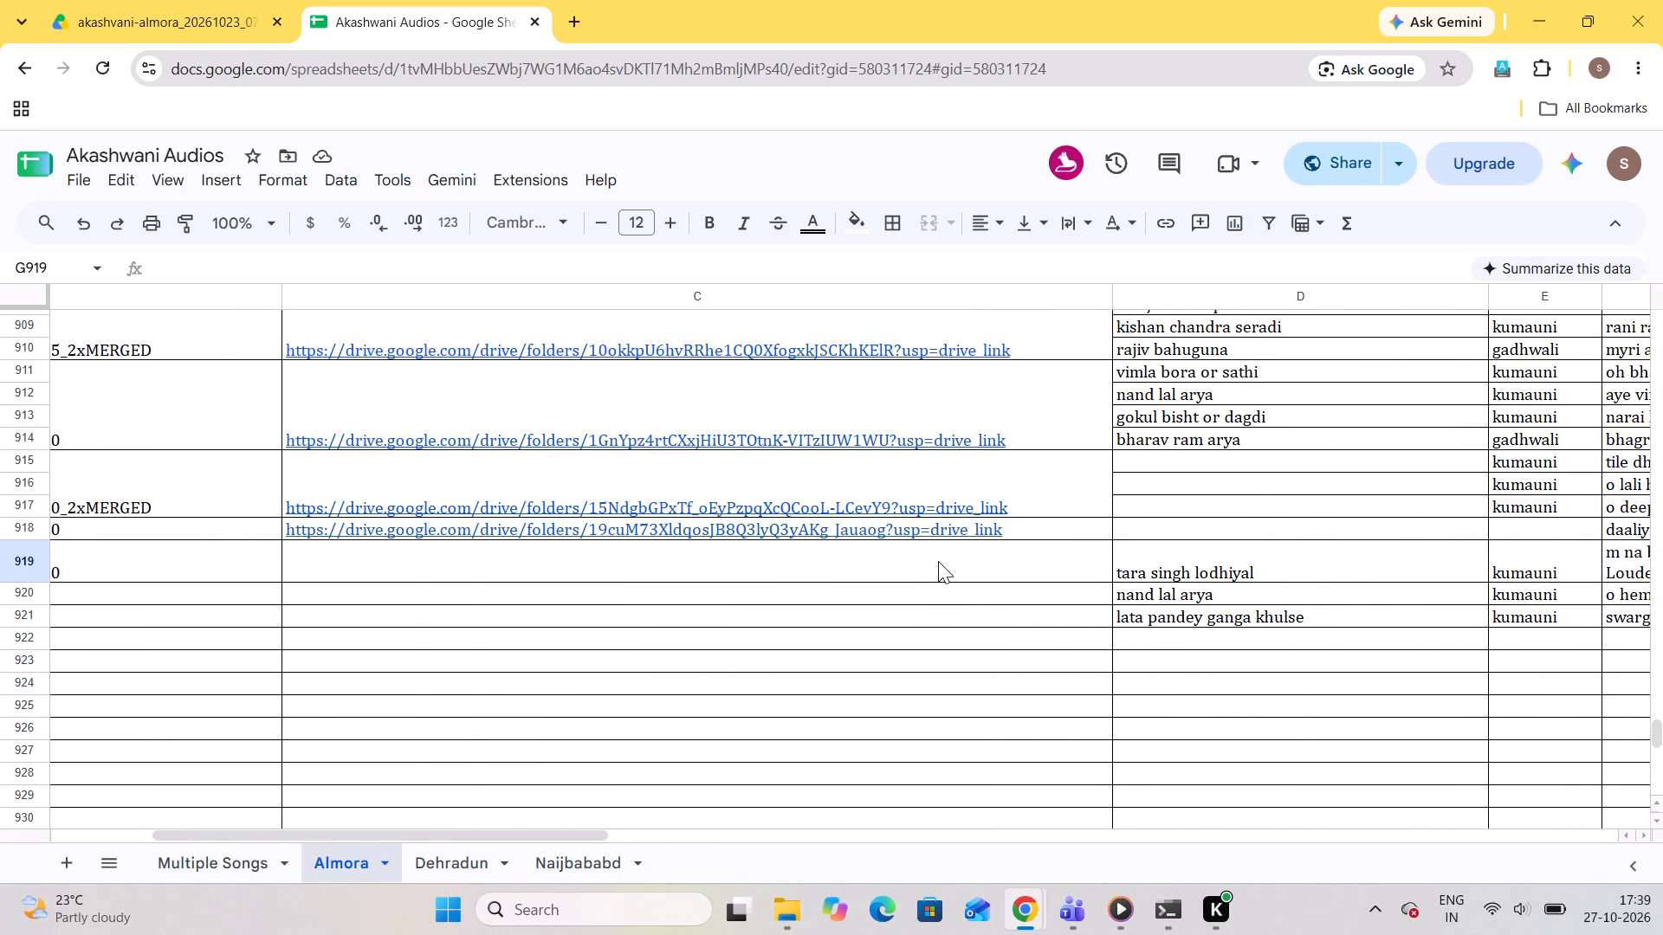
pyautogui.hscroll(1, 938, 561)
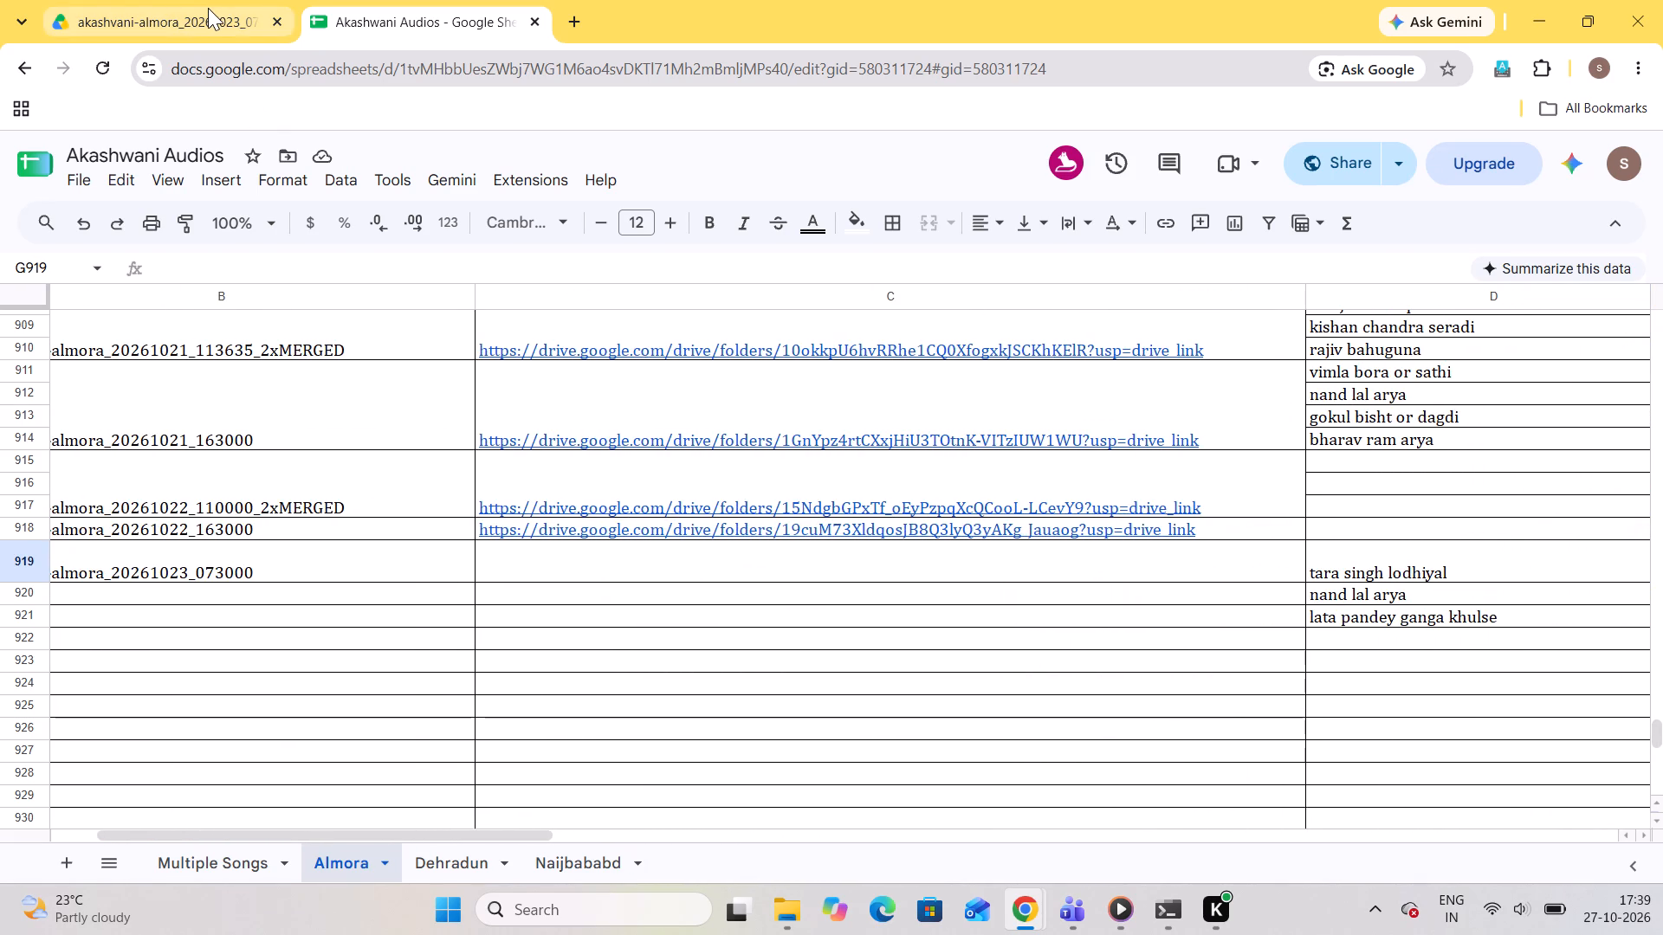
pyautogui.click(208, 8)
pyautogui.click(734, 283)
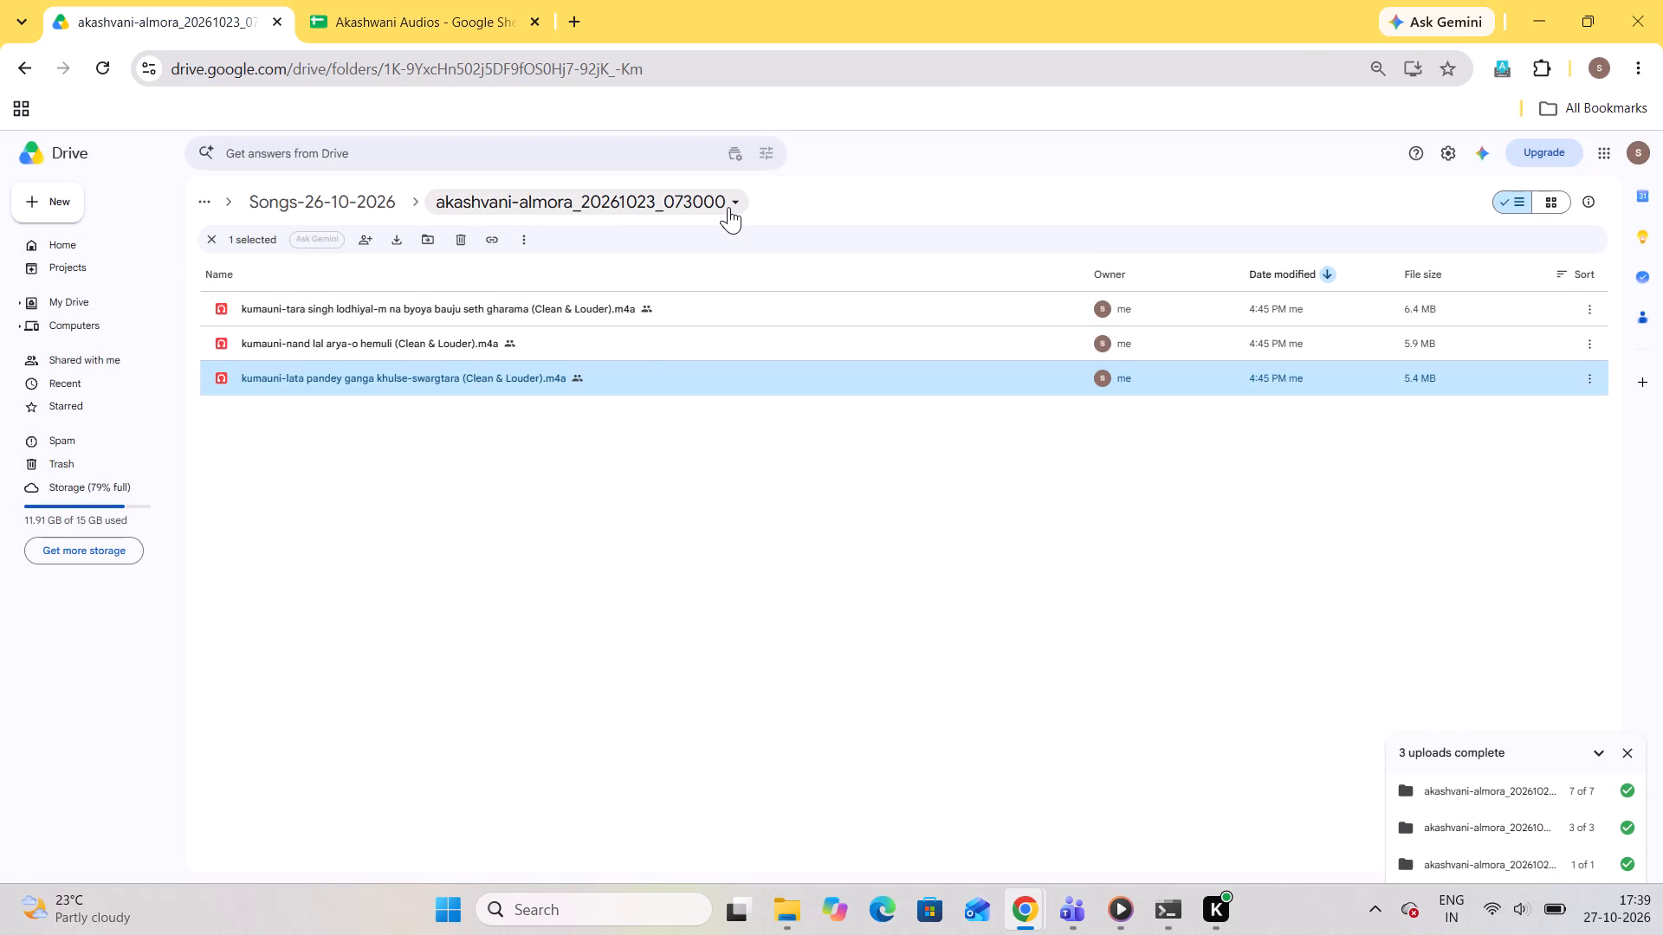
pyautogui.click(728, 206)
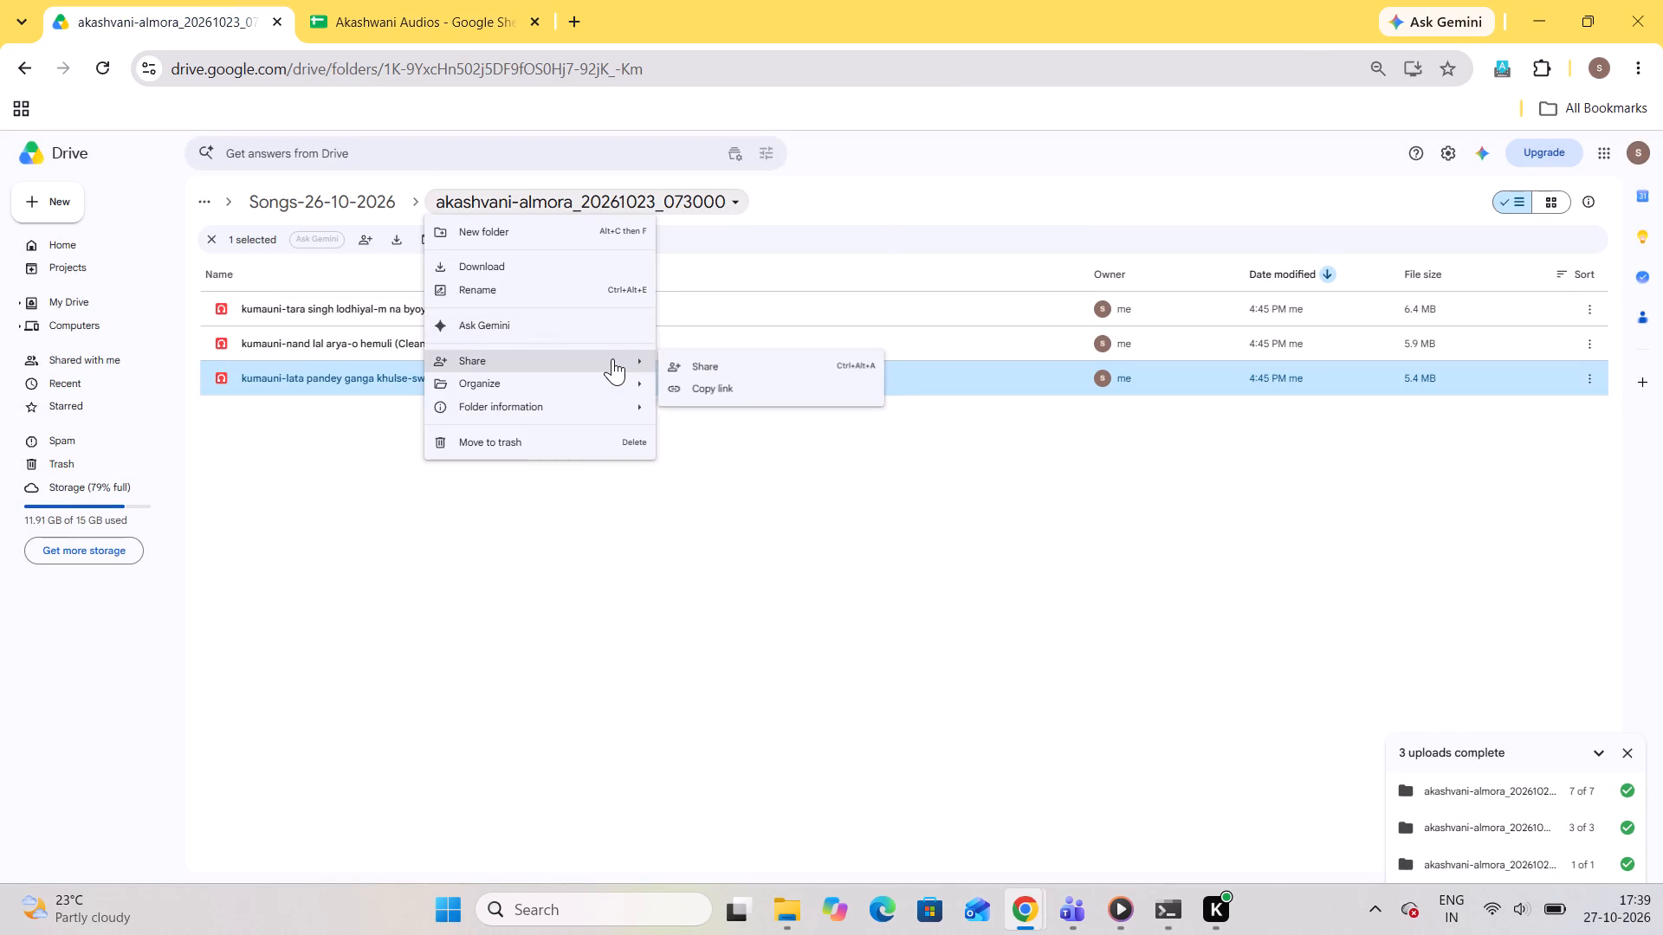
pyautogui.click(682, 384)
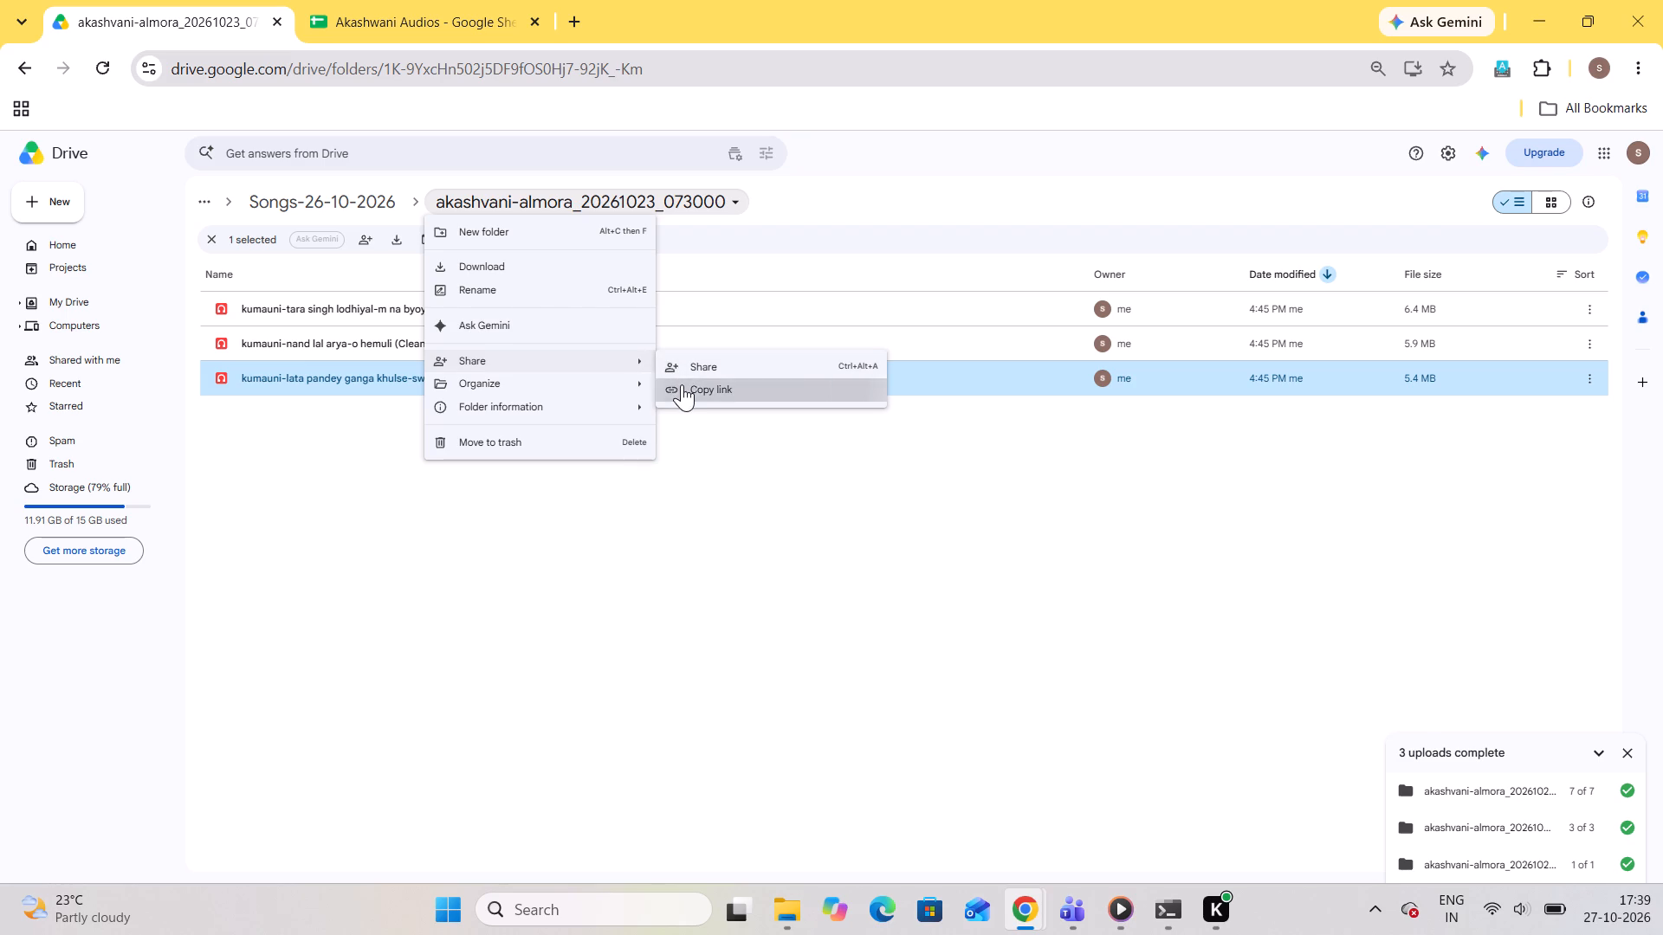
pyautogui.click(413, 23)
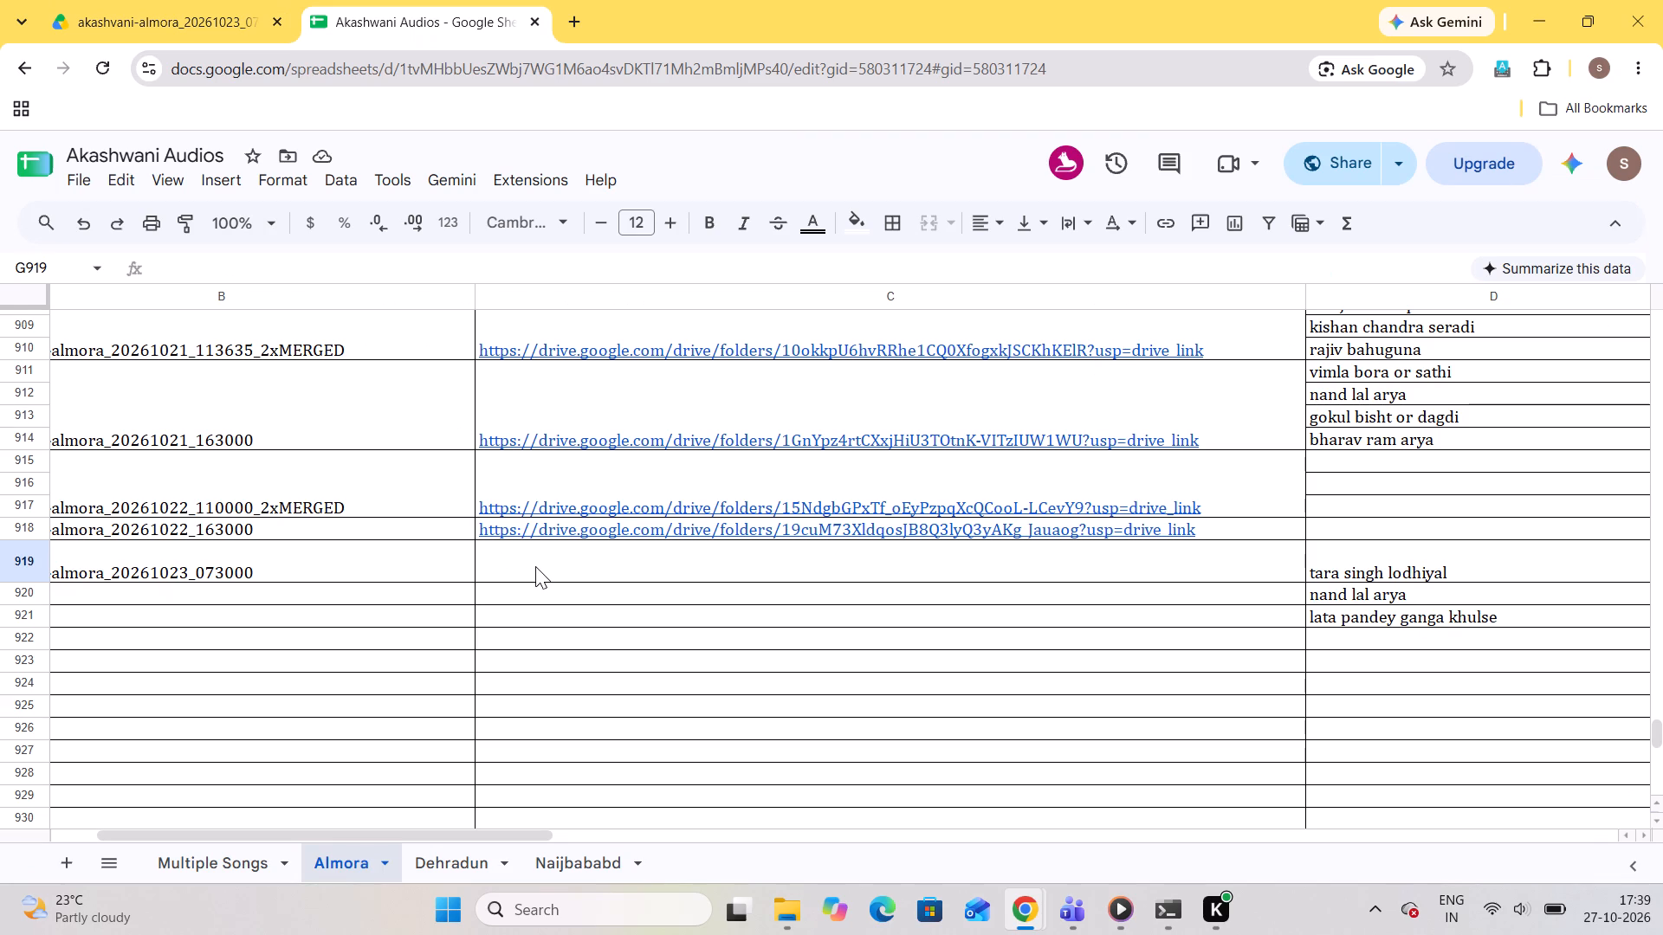
pyautogui.click(535, 566)
pyautogui.hotkey('ctrl', 'v')
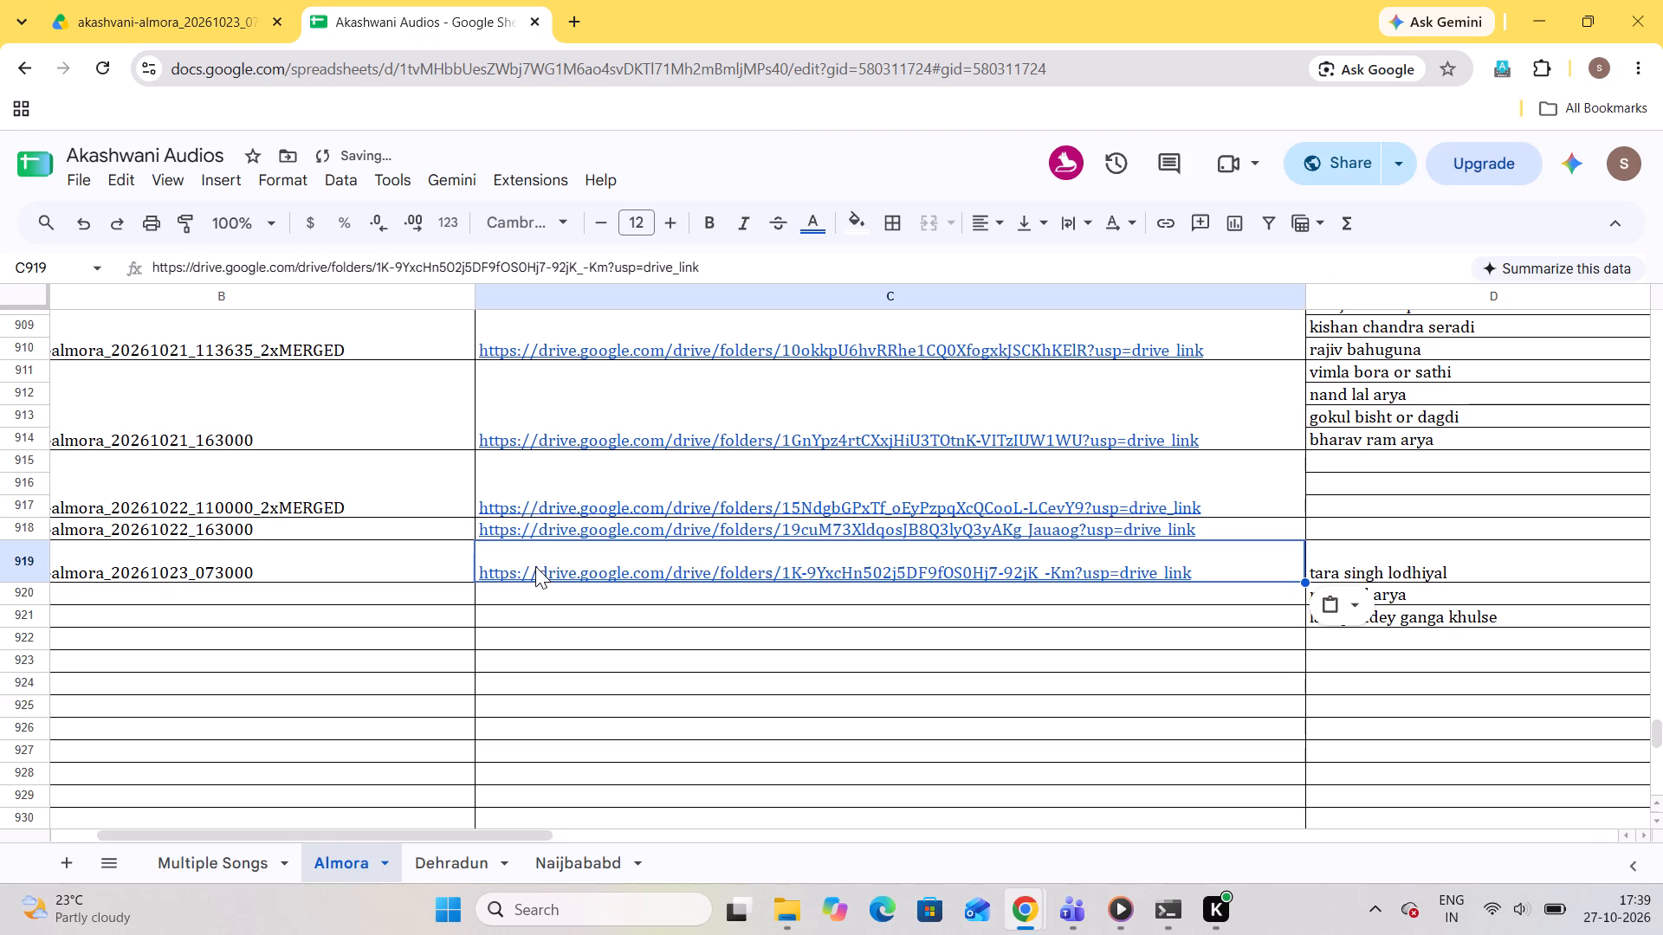
# Merge cells C919:C921 so the folder link spans the folder's three song rows.
pyautogui.hscroll(-4, 535, 566)
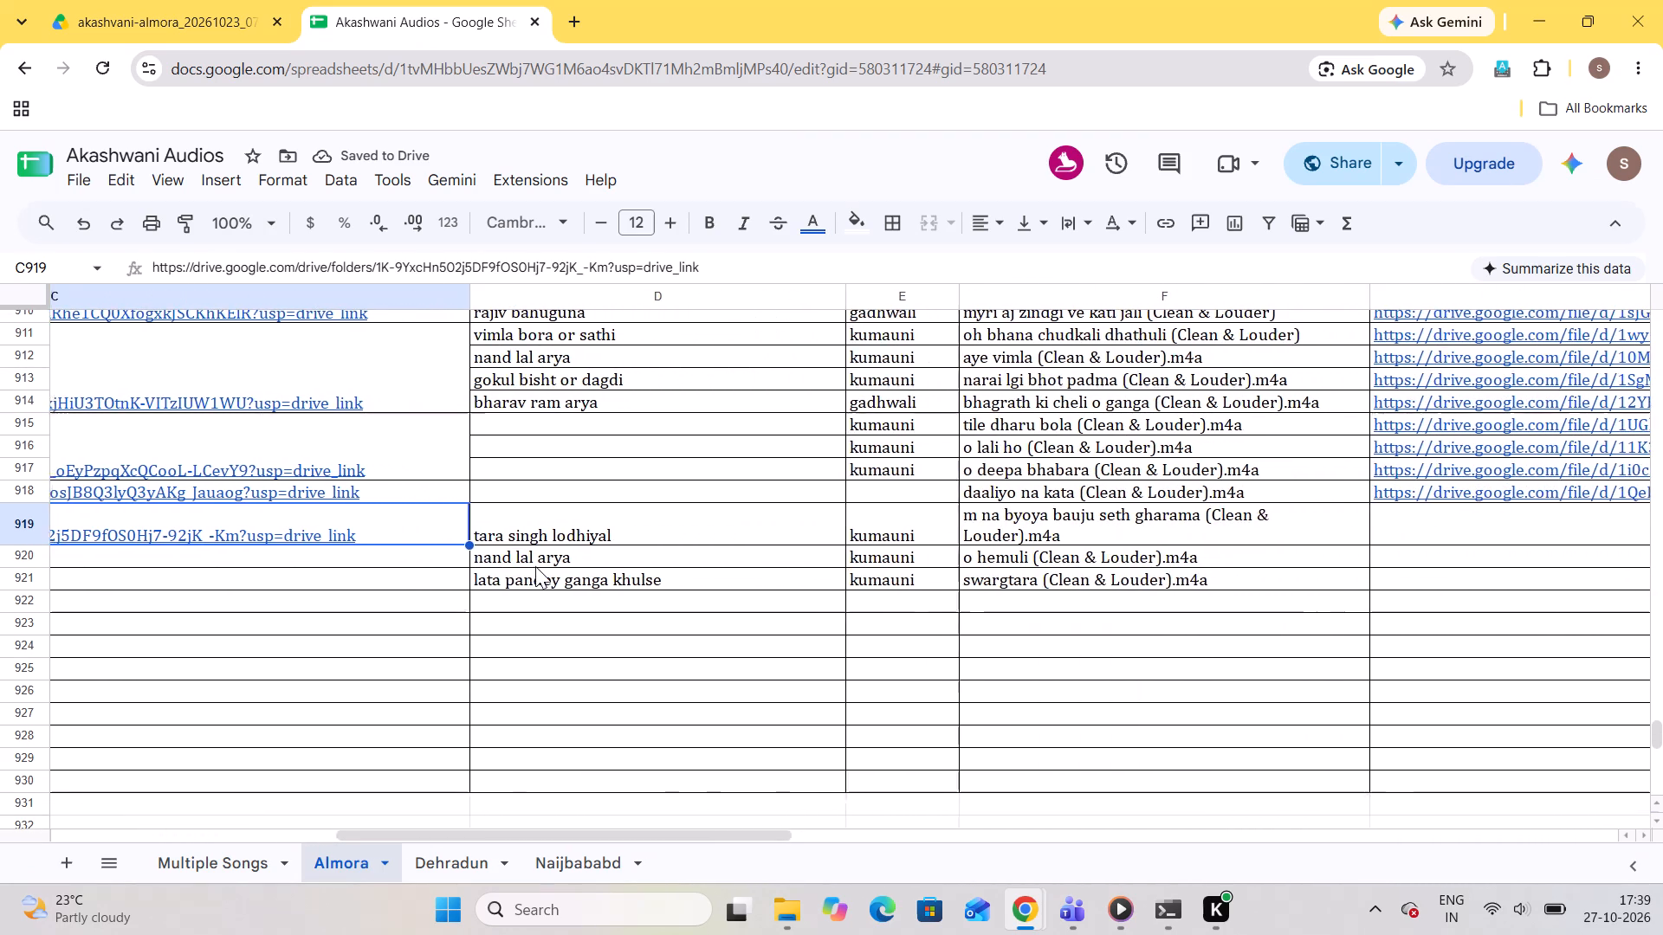
pyautogui.hscroll(2, 535, 565)
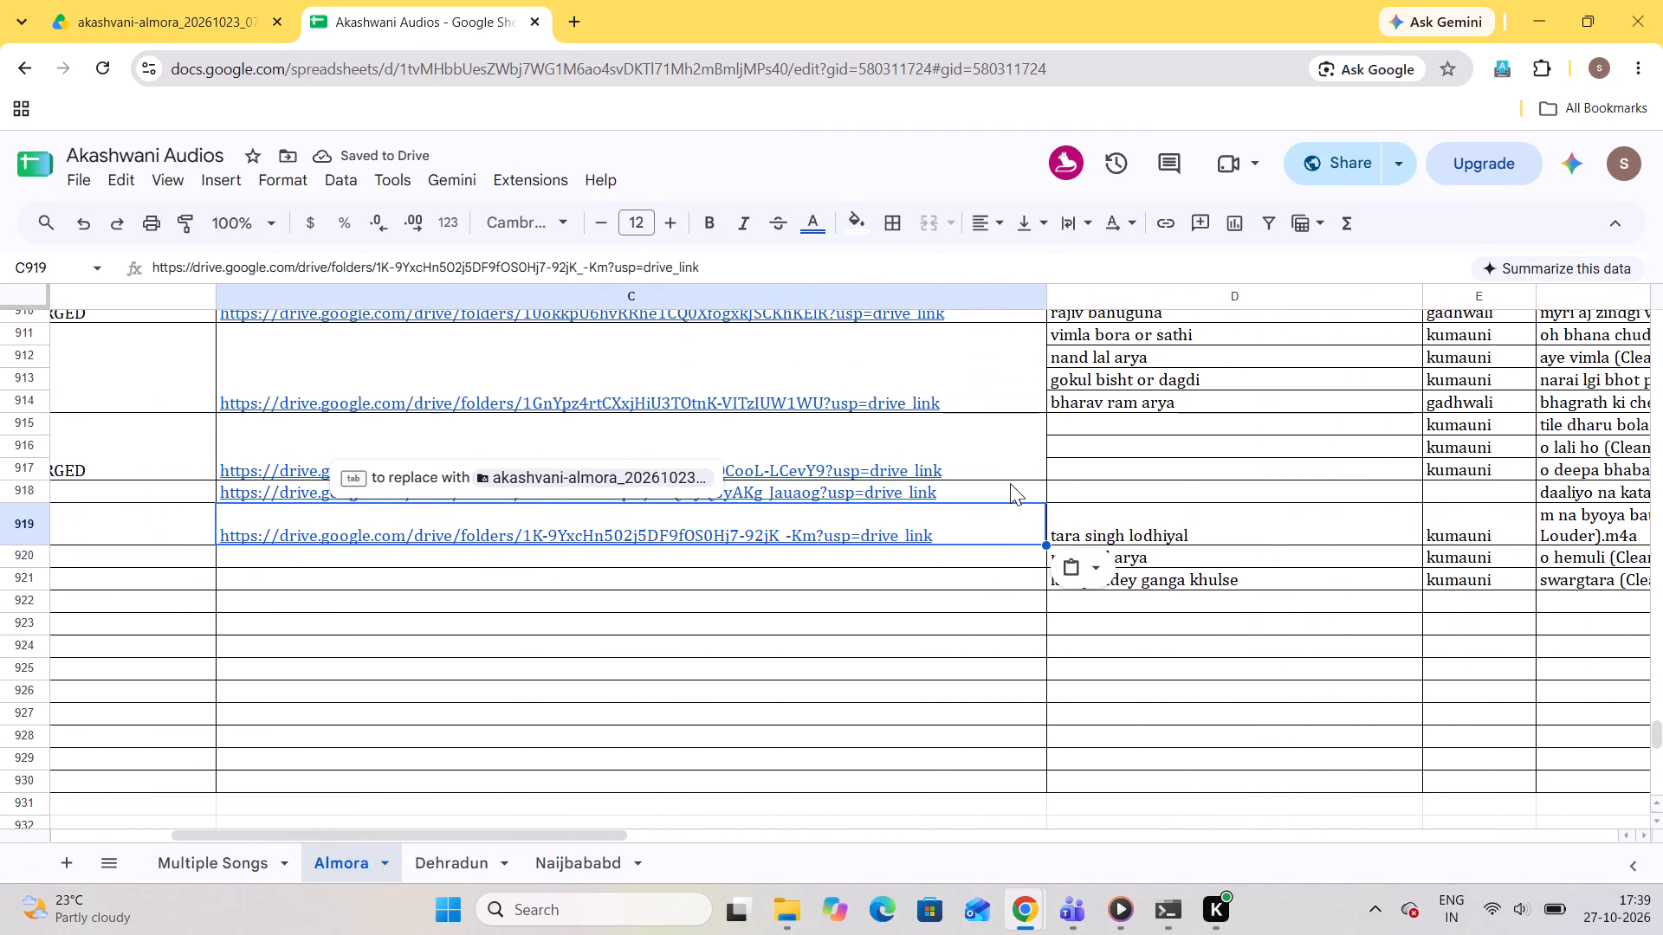
pyautogui.keyDown('ctrl'); pyautogui.click(977, 553); pyautogui.keyUp('ctrl')
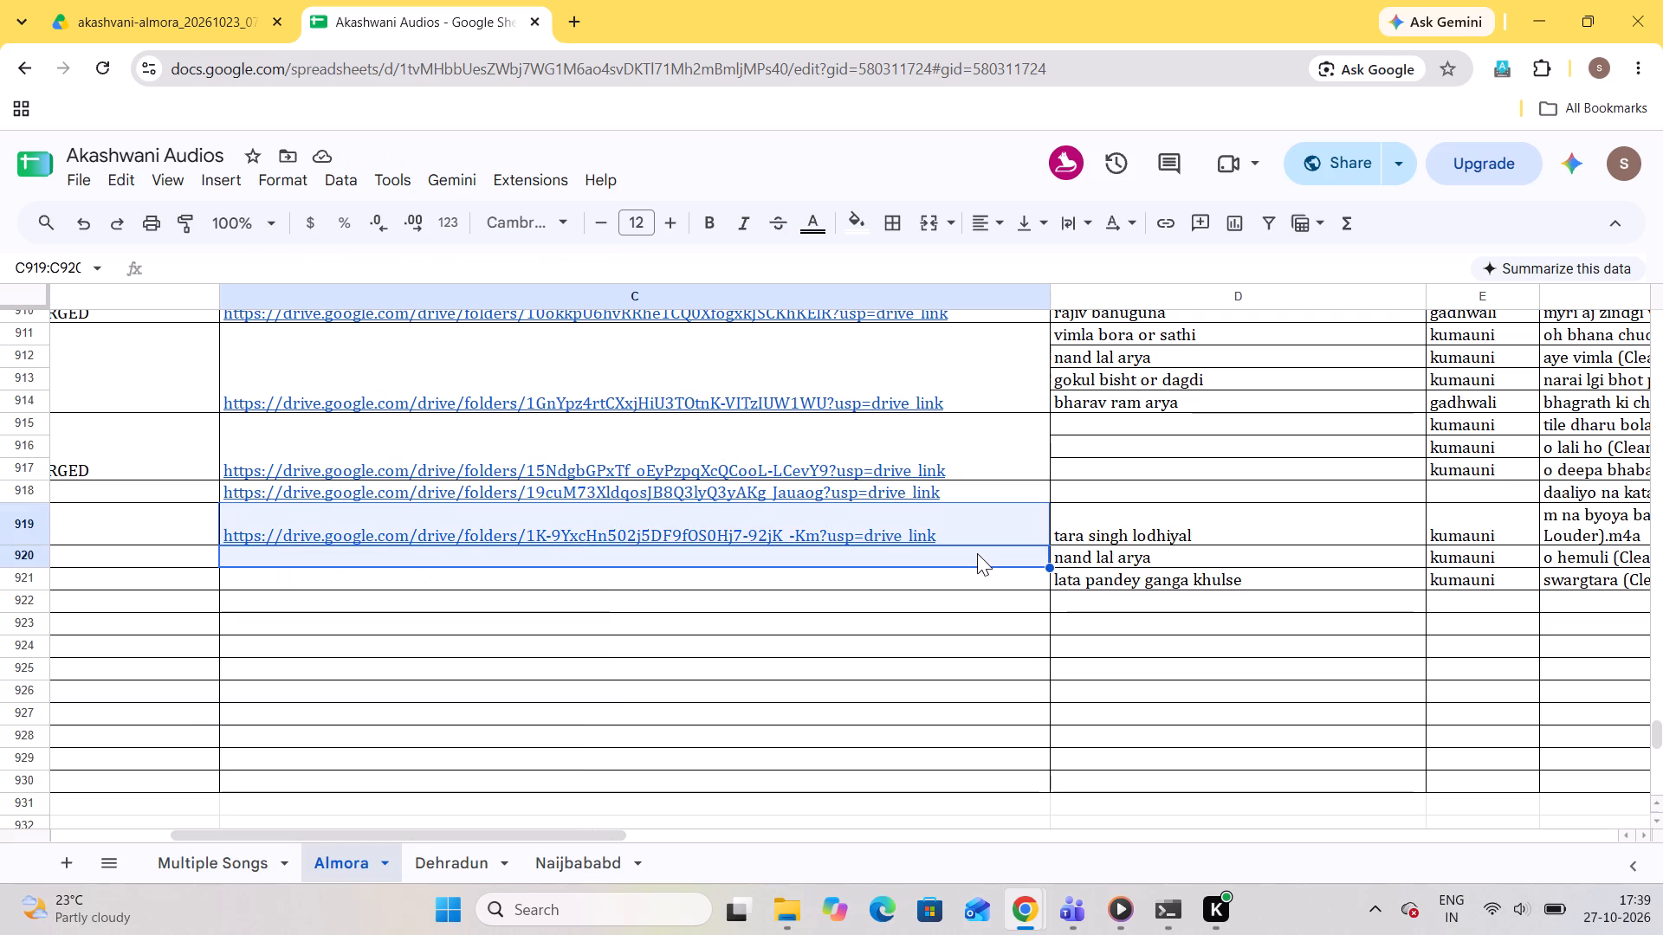
pyautogui.keyDown('ctrl'); pyautogui.click(965, 577); pyautogui.keyUp('ctrl')
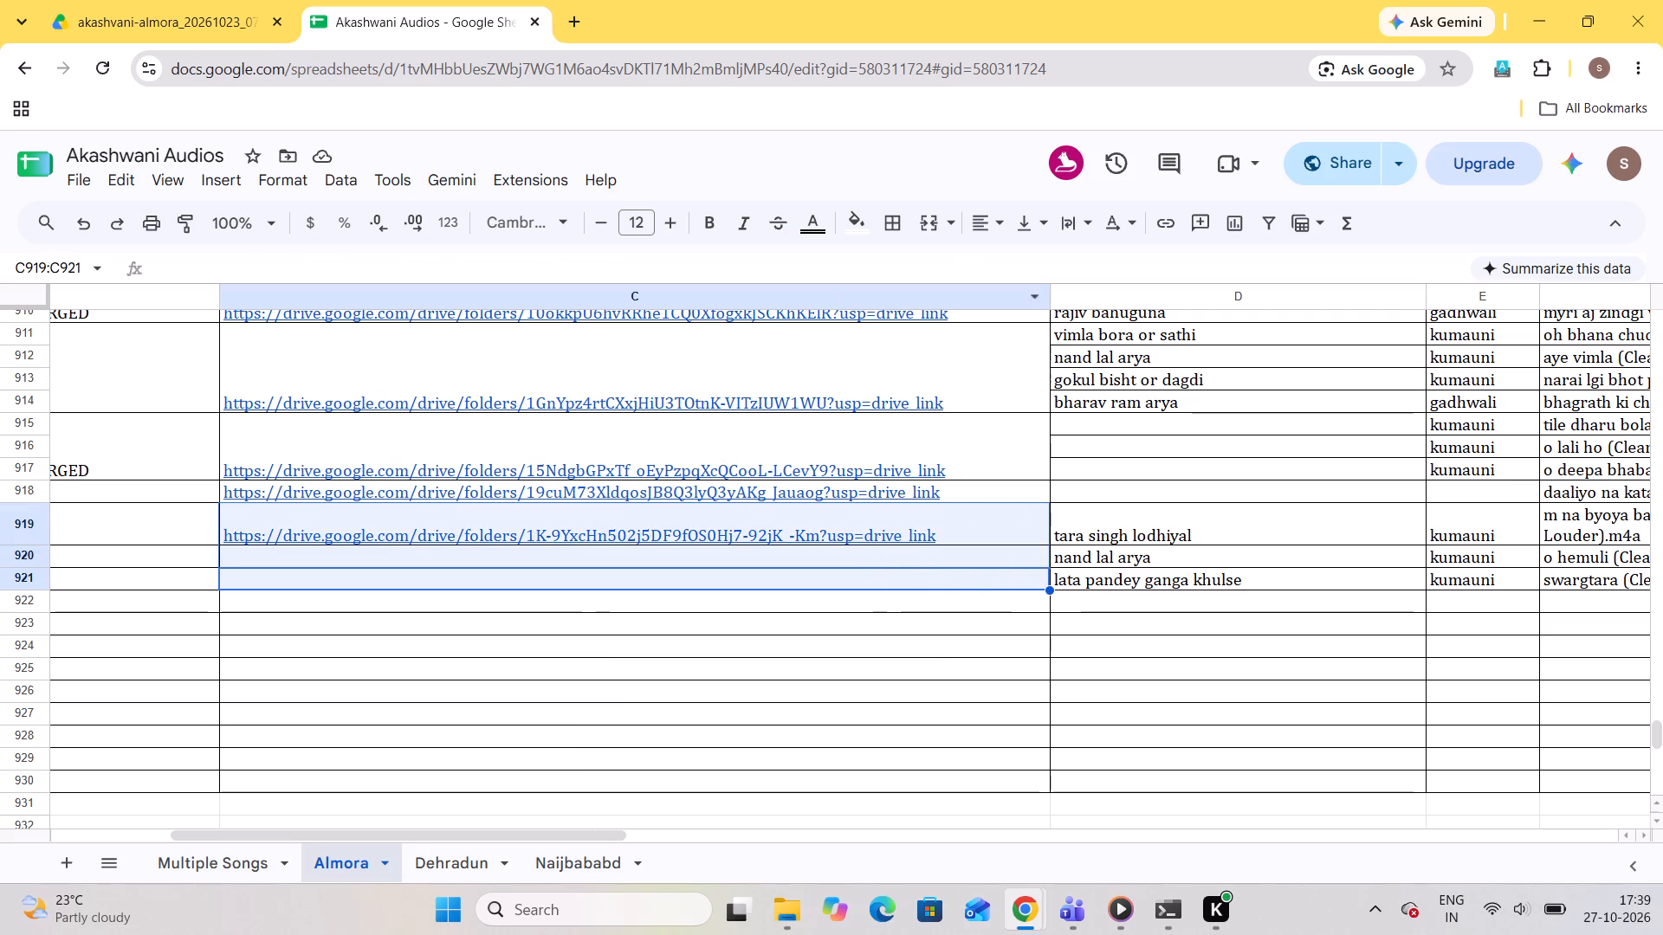
pyautogui.click(933, 222)
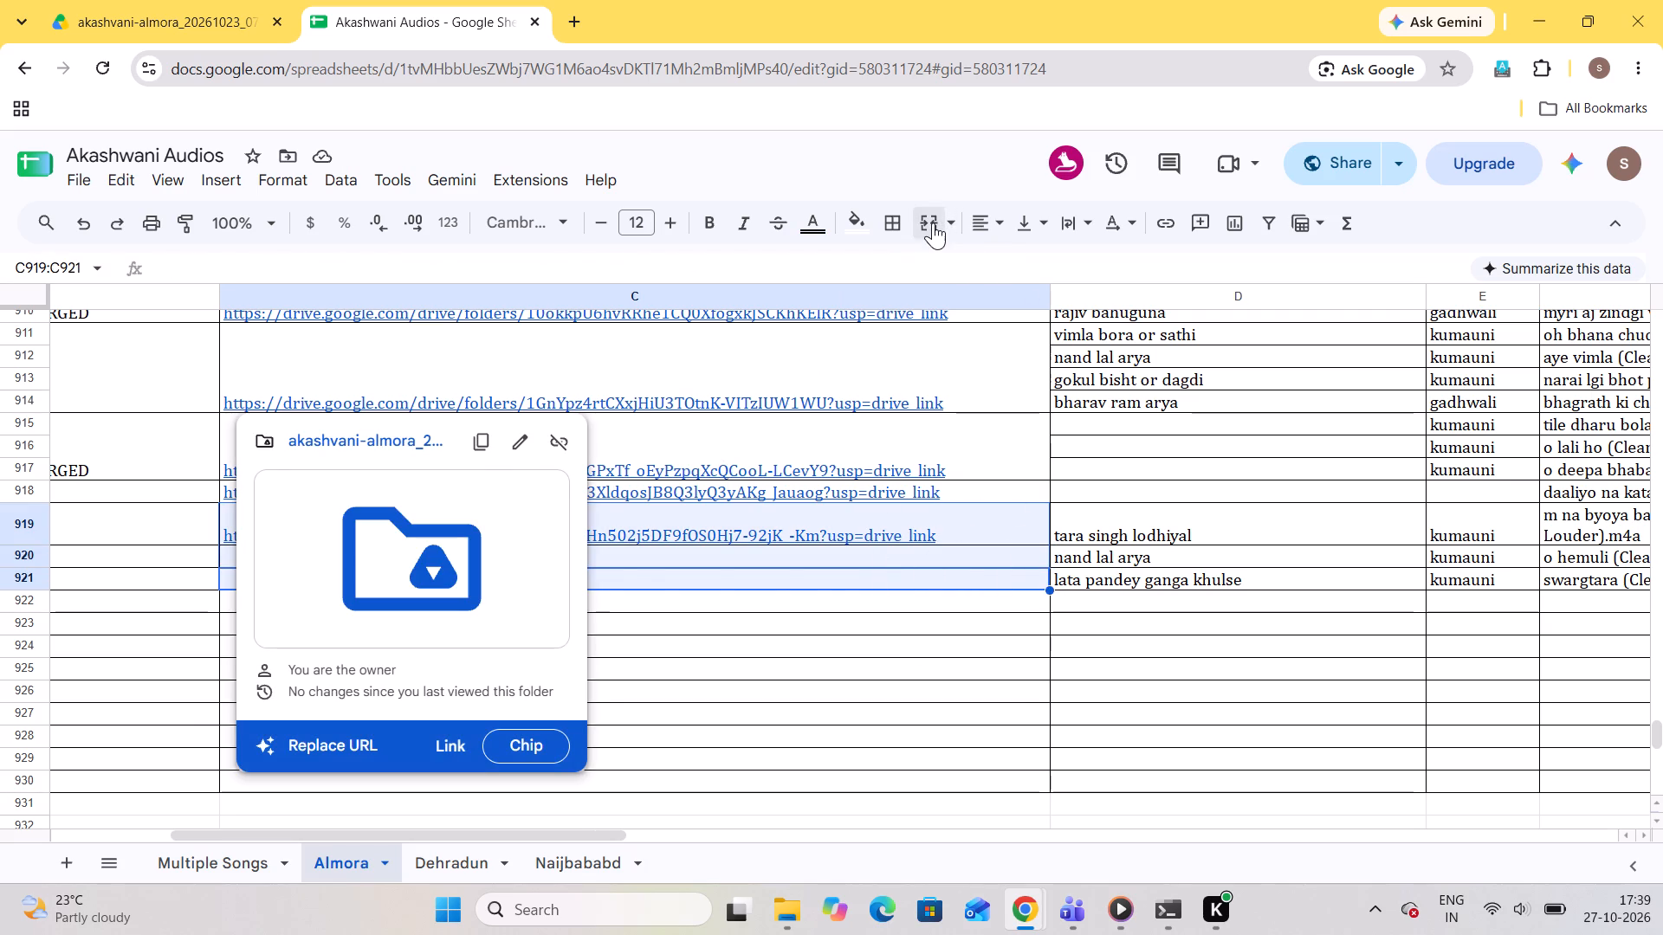
# Merge cells B919:B921 so the folder name akashvani-almora_20261023_073000 spans its three song rows.
pyautogui.hscroll(3, 437, 580)
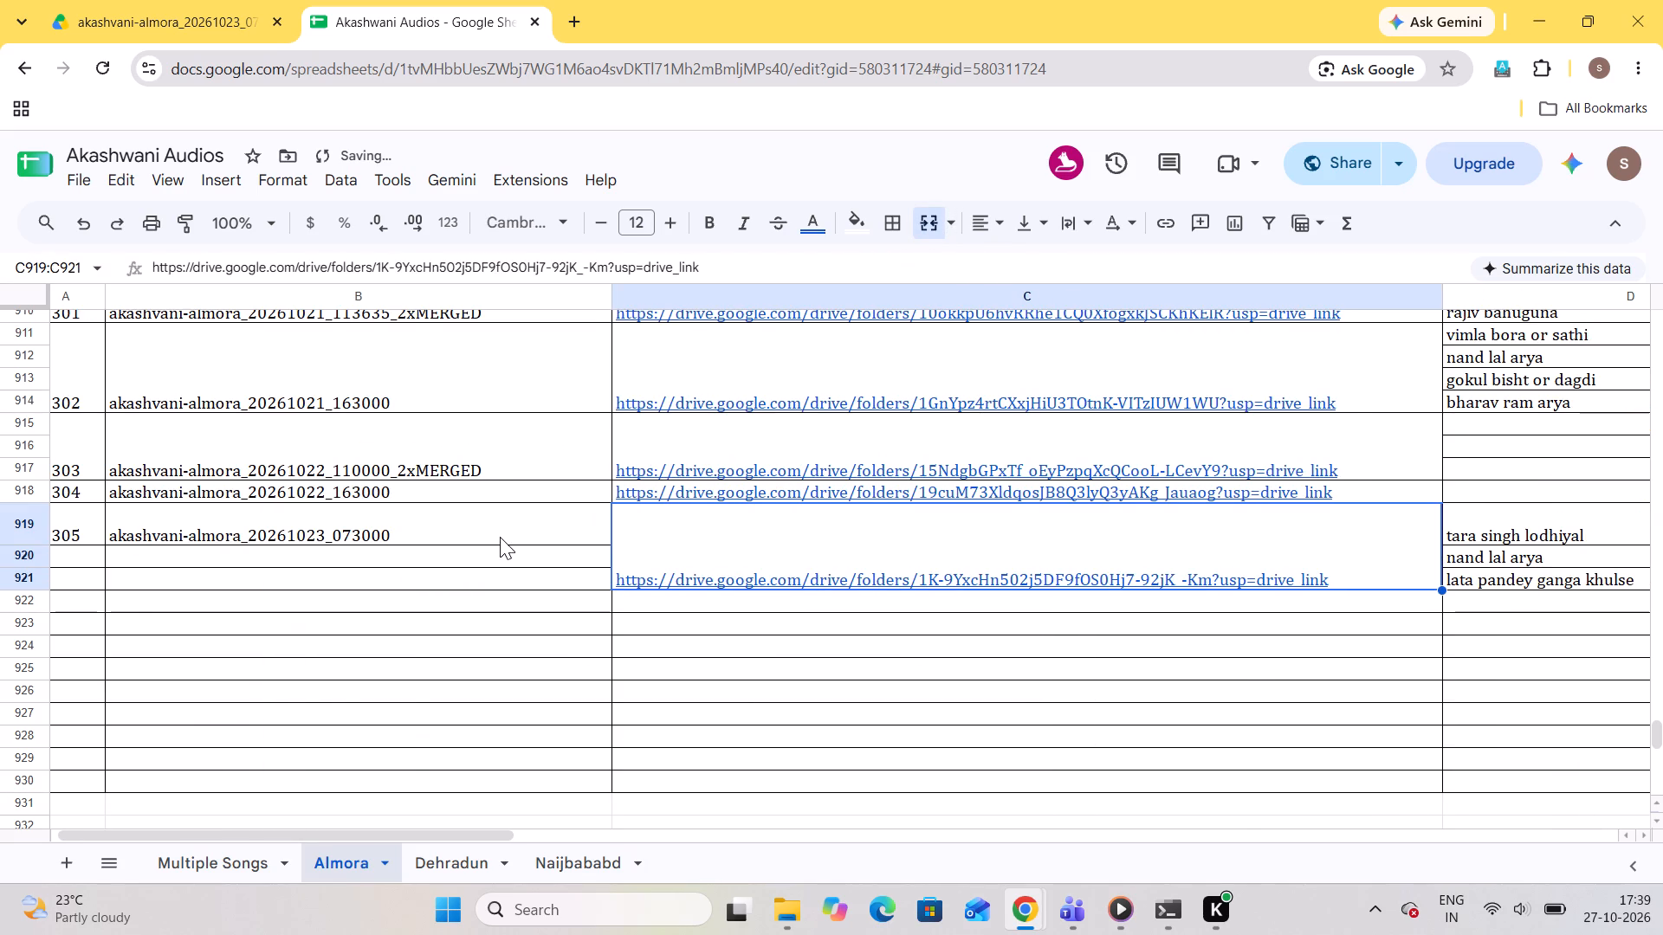
pyautogui.click(500, 537)
pyautogui.keyDown('ctrl'); pyautogui.click(485, 552); pyautogui.keyUp('ctrl')
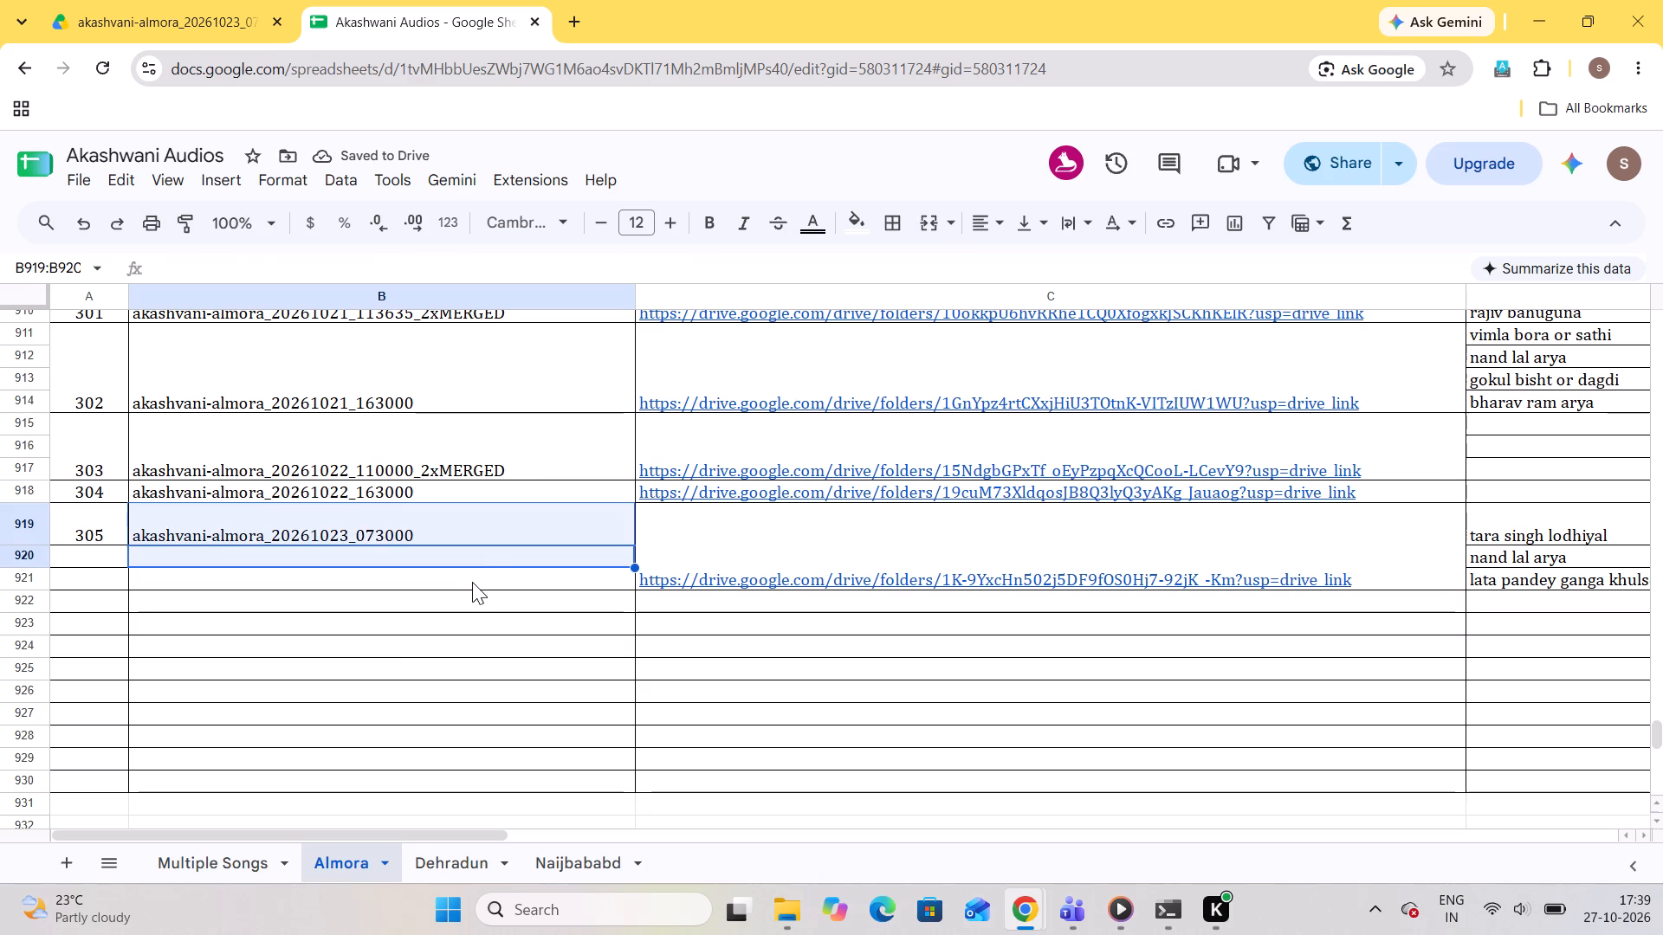
pyautogui.keyDown('ctrl'); pyautogui.click(472, 582); pyautogui.keyUp('ctrl')
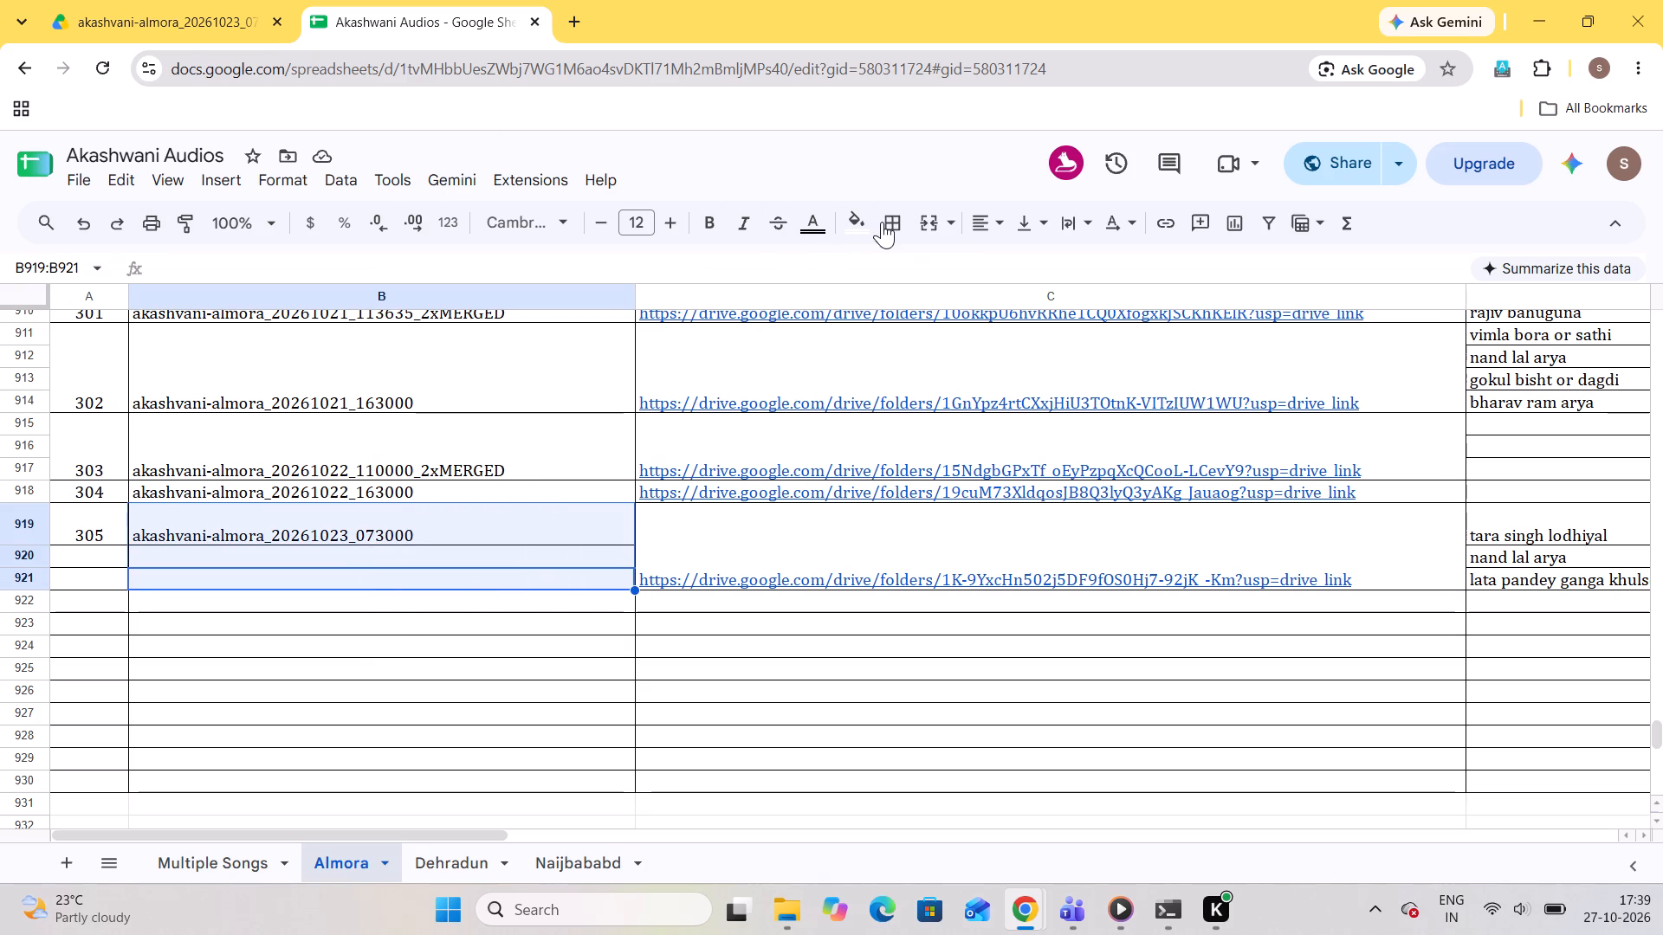
pyautogui.click(924, 225)
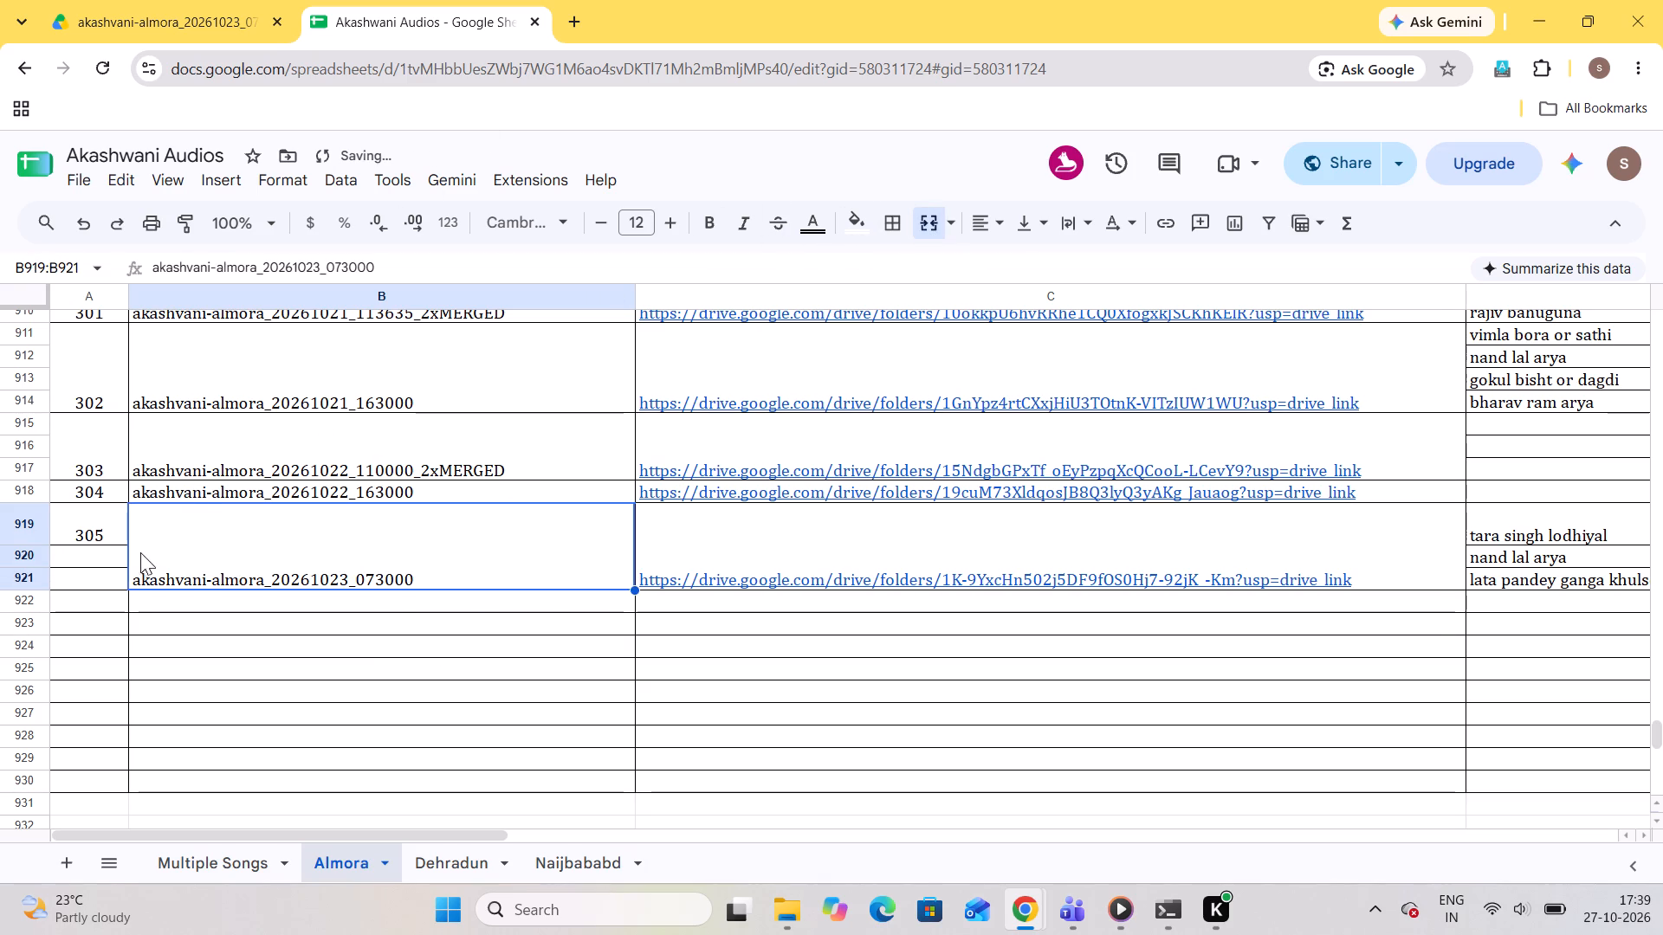
# Merge cells A919:A921 so serial number 305 spans the folder's three song rows.
pyautogui.click(107, 536)
pyautogui.click(100, 561)
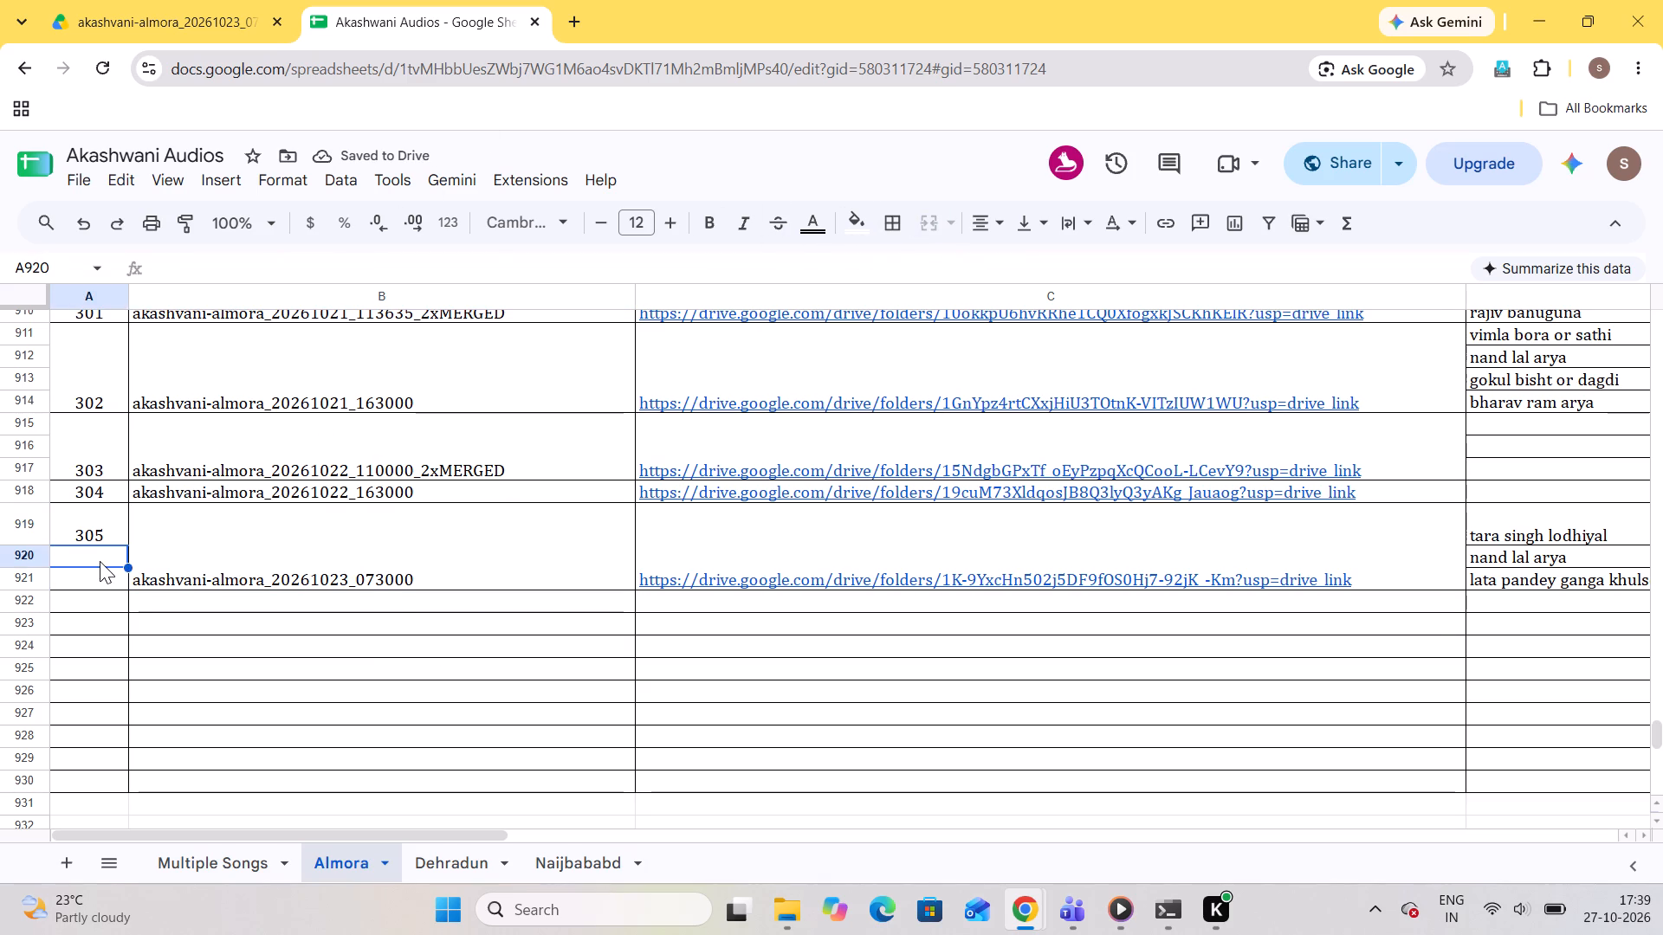
pyautogui.click(107, 532)
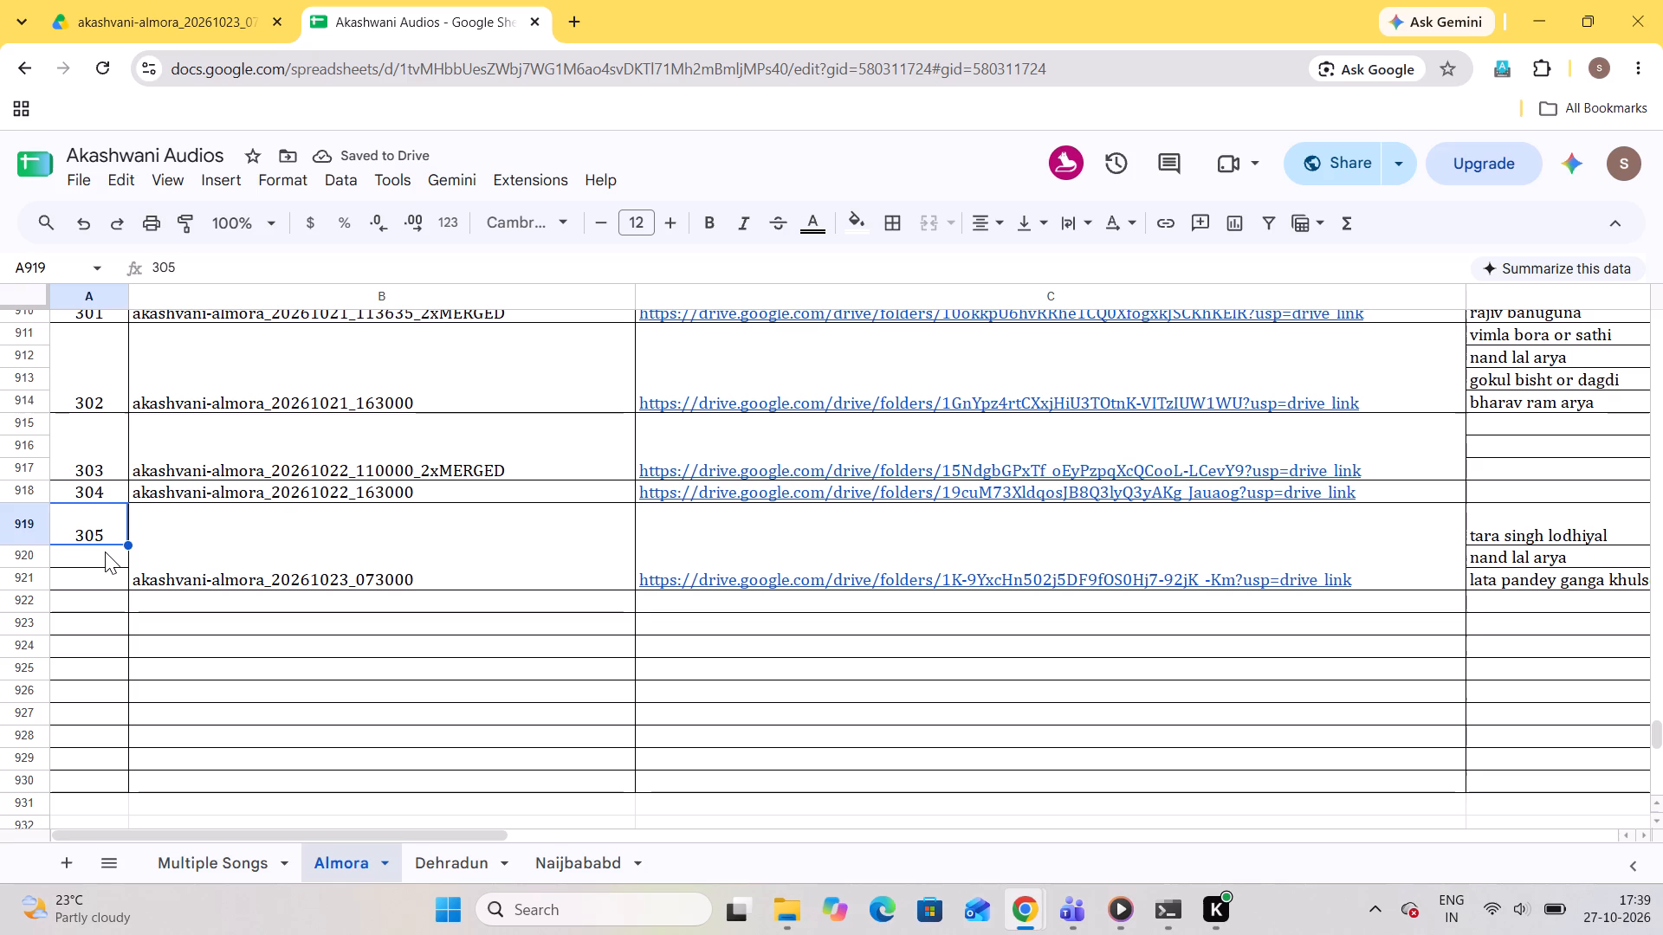
pyautogui.keyDown('ctrl'); pyautogui.click(105, 551); pyautogui.keyUp('ctrl')
pyautogui.keyDown('ctrl'); pyautogui.click(90, 579); pyautogui.keyUp('ctrl')
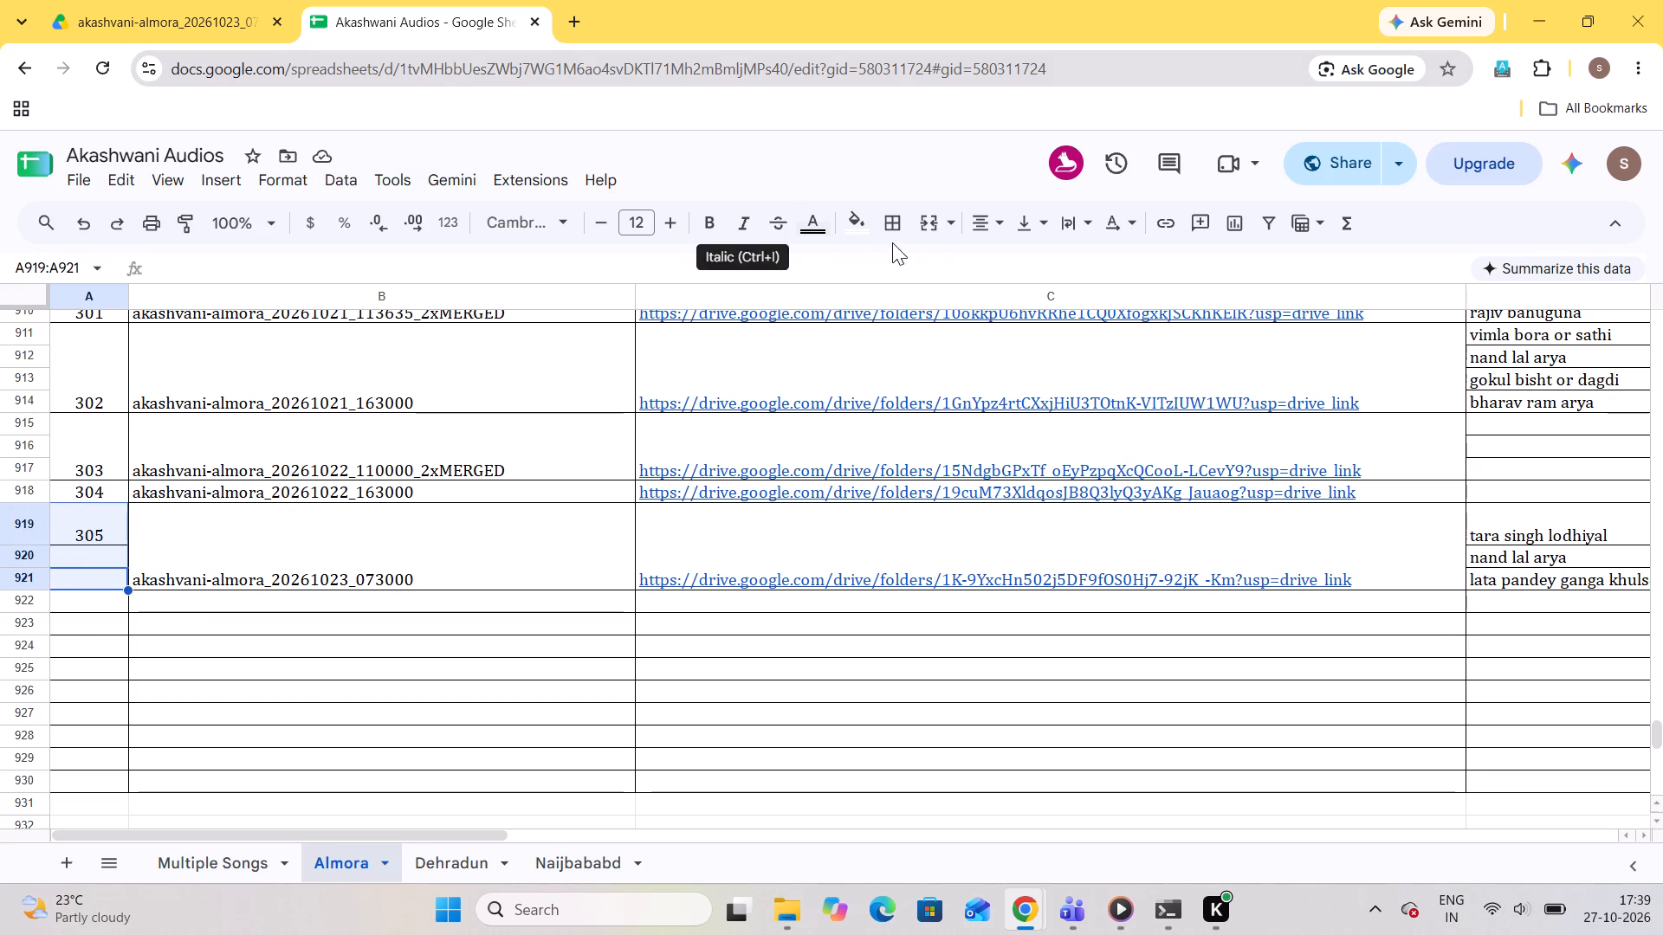
pyautogui.click(940, 220)
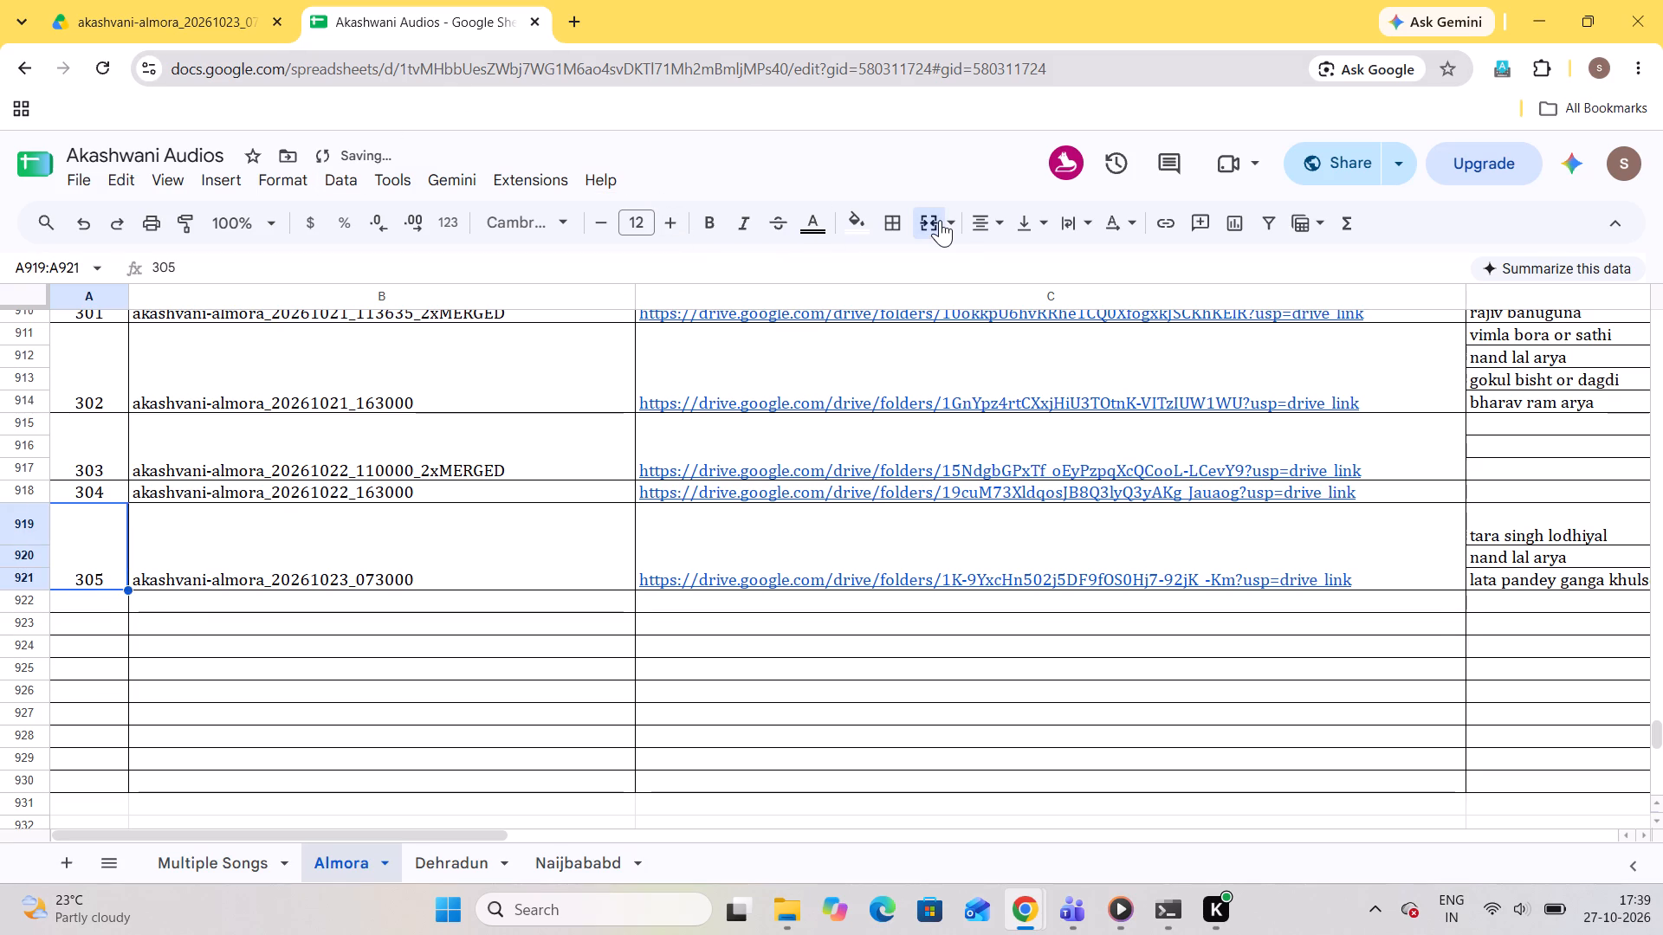
# Copy the Drive share link of the "m na byoya bauju seth gharama" audio file into cell G919.
pyautogui.hscroll(-2, 604, 534)
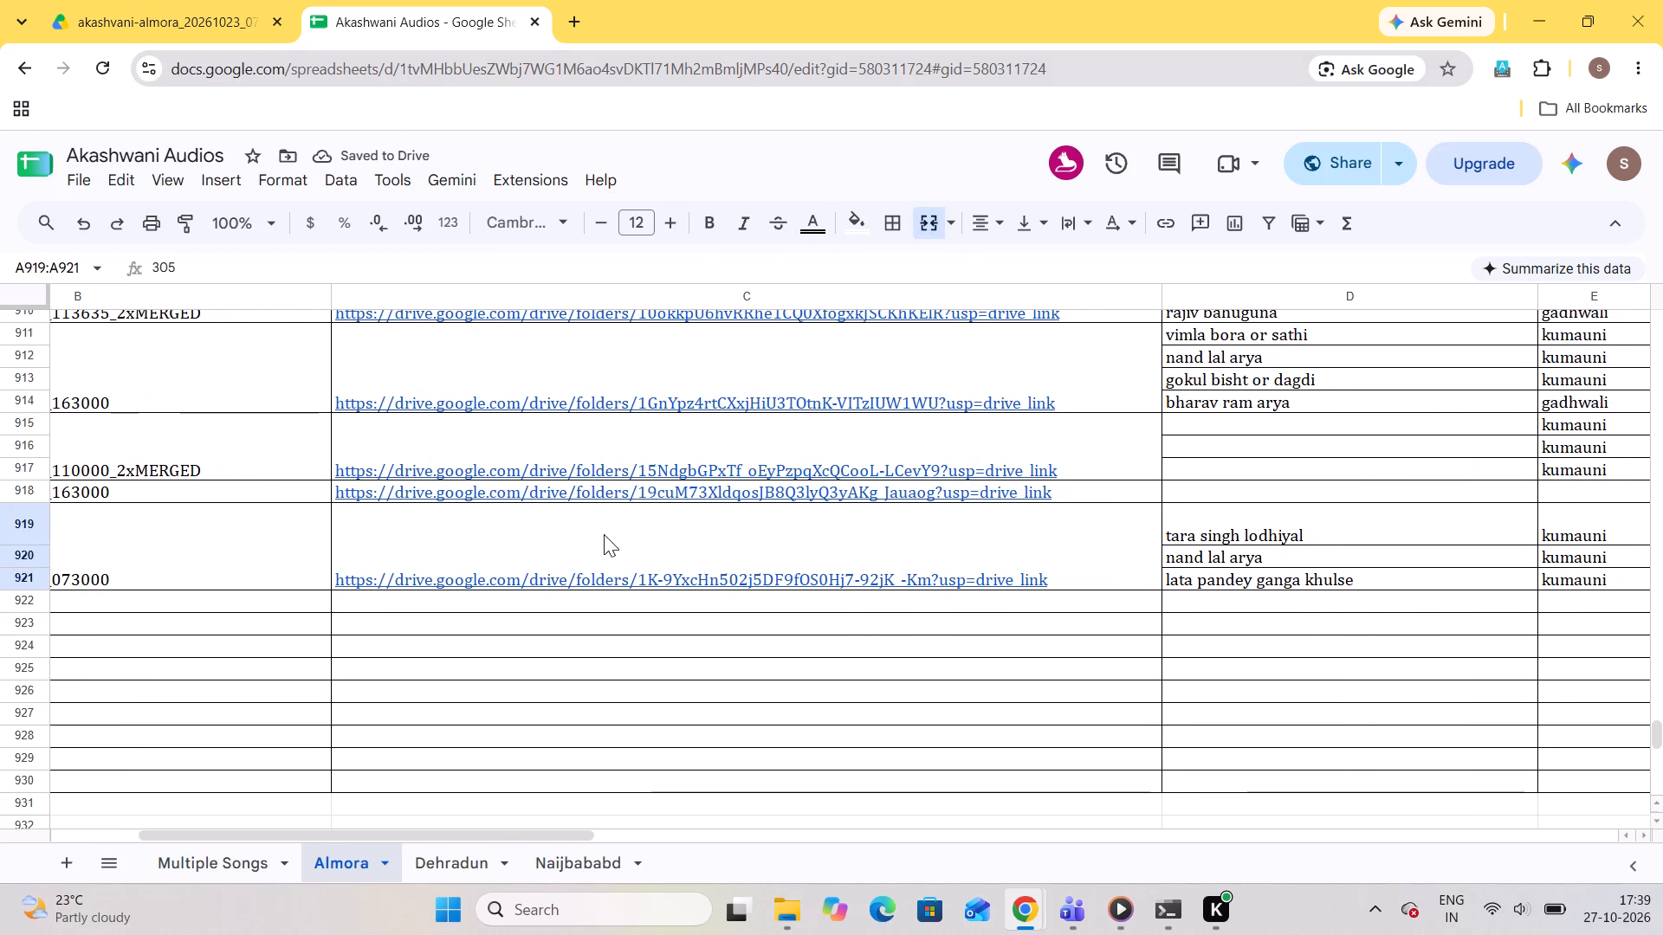
pyautogui.hscroll(-2, 604, 534)
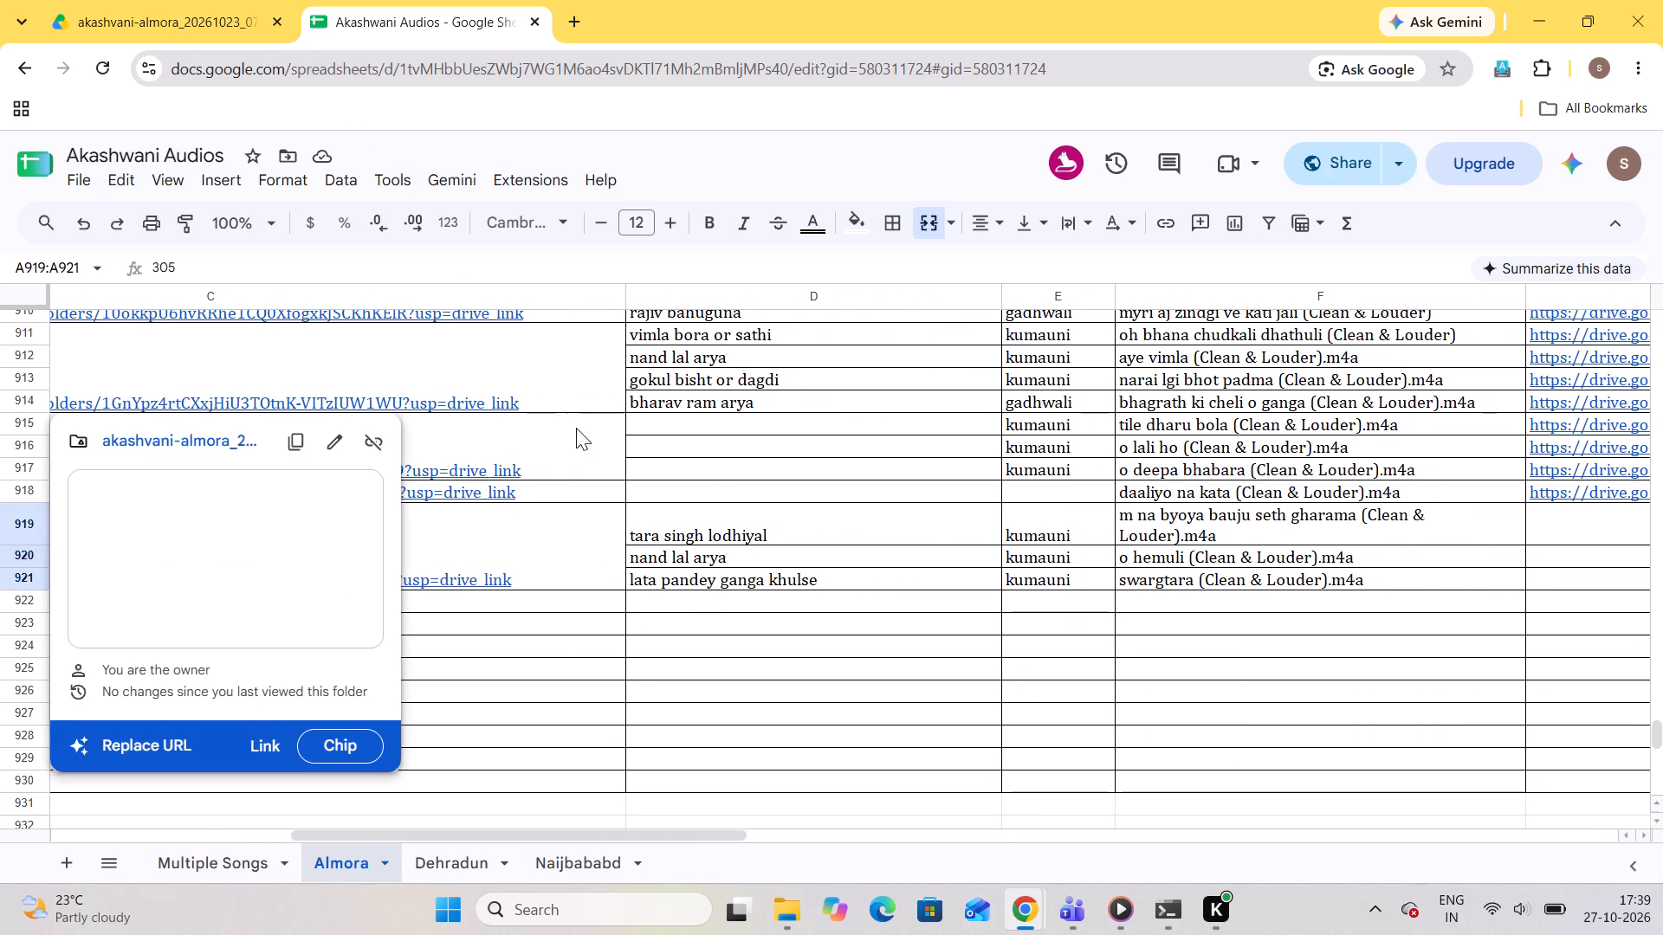
pyautogui.hscroll(1, 593, 573)
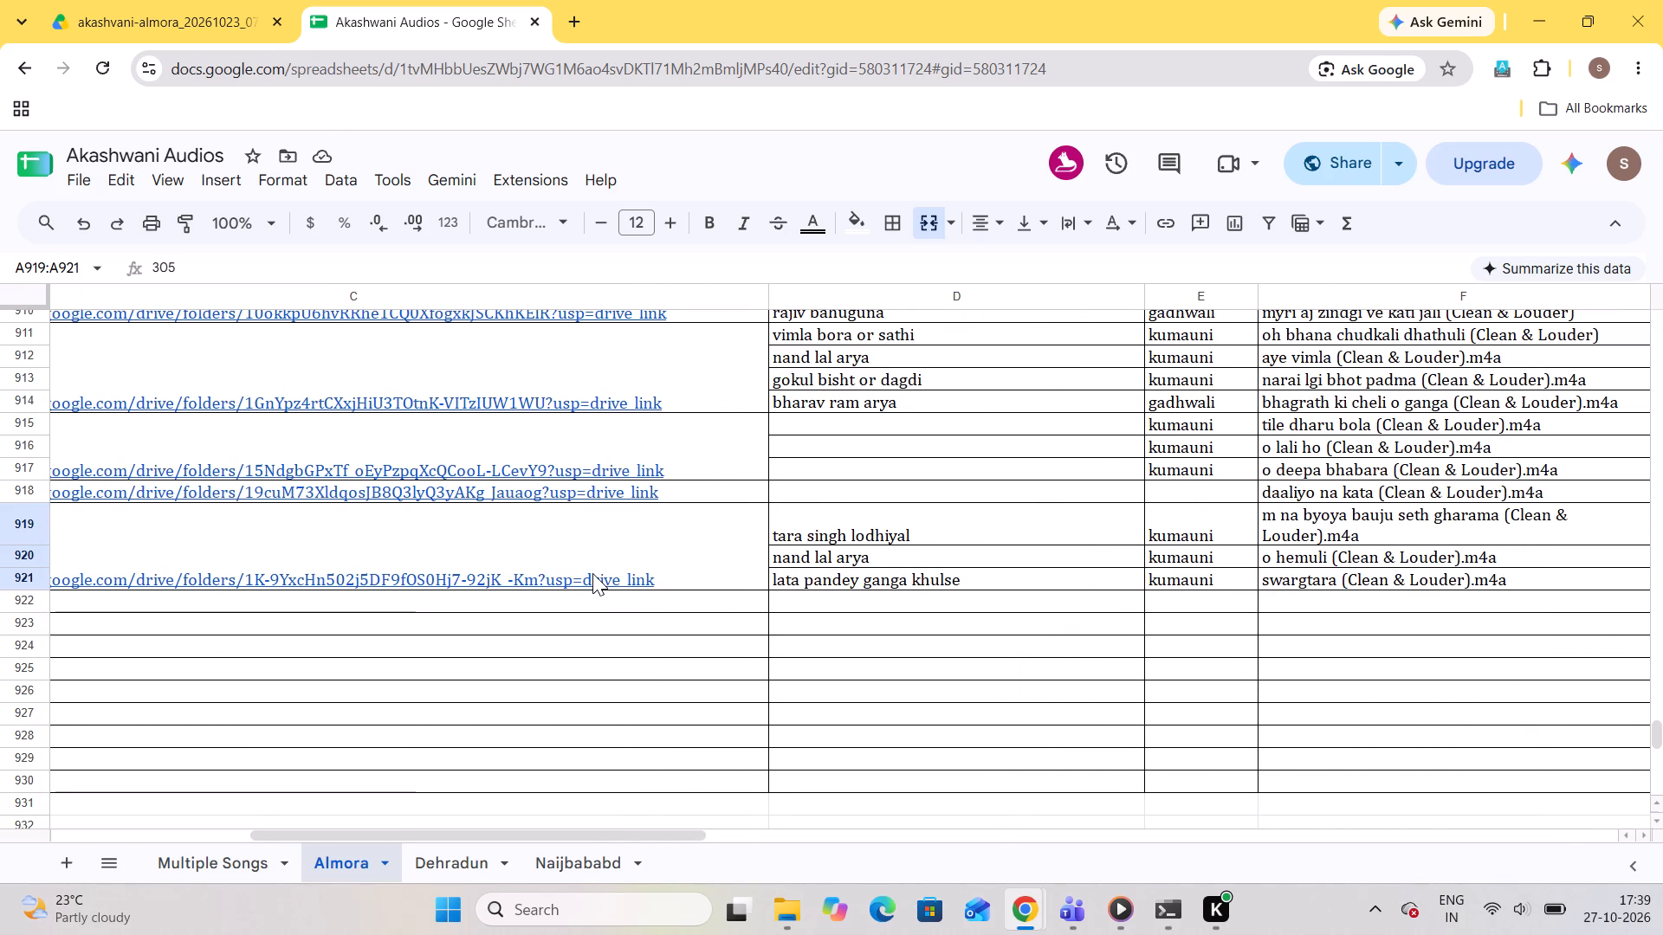
pyautogui.hscroll(-1, 783, 542)
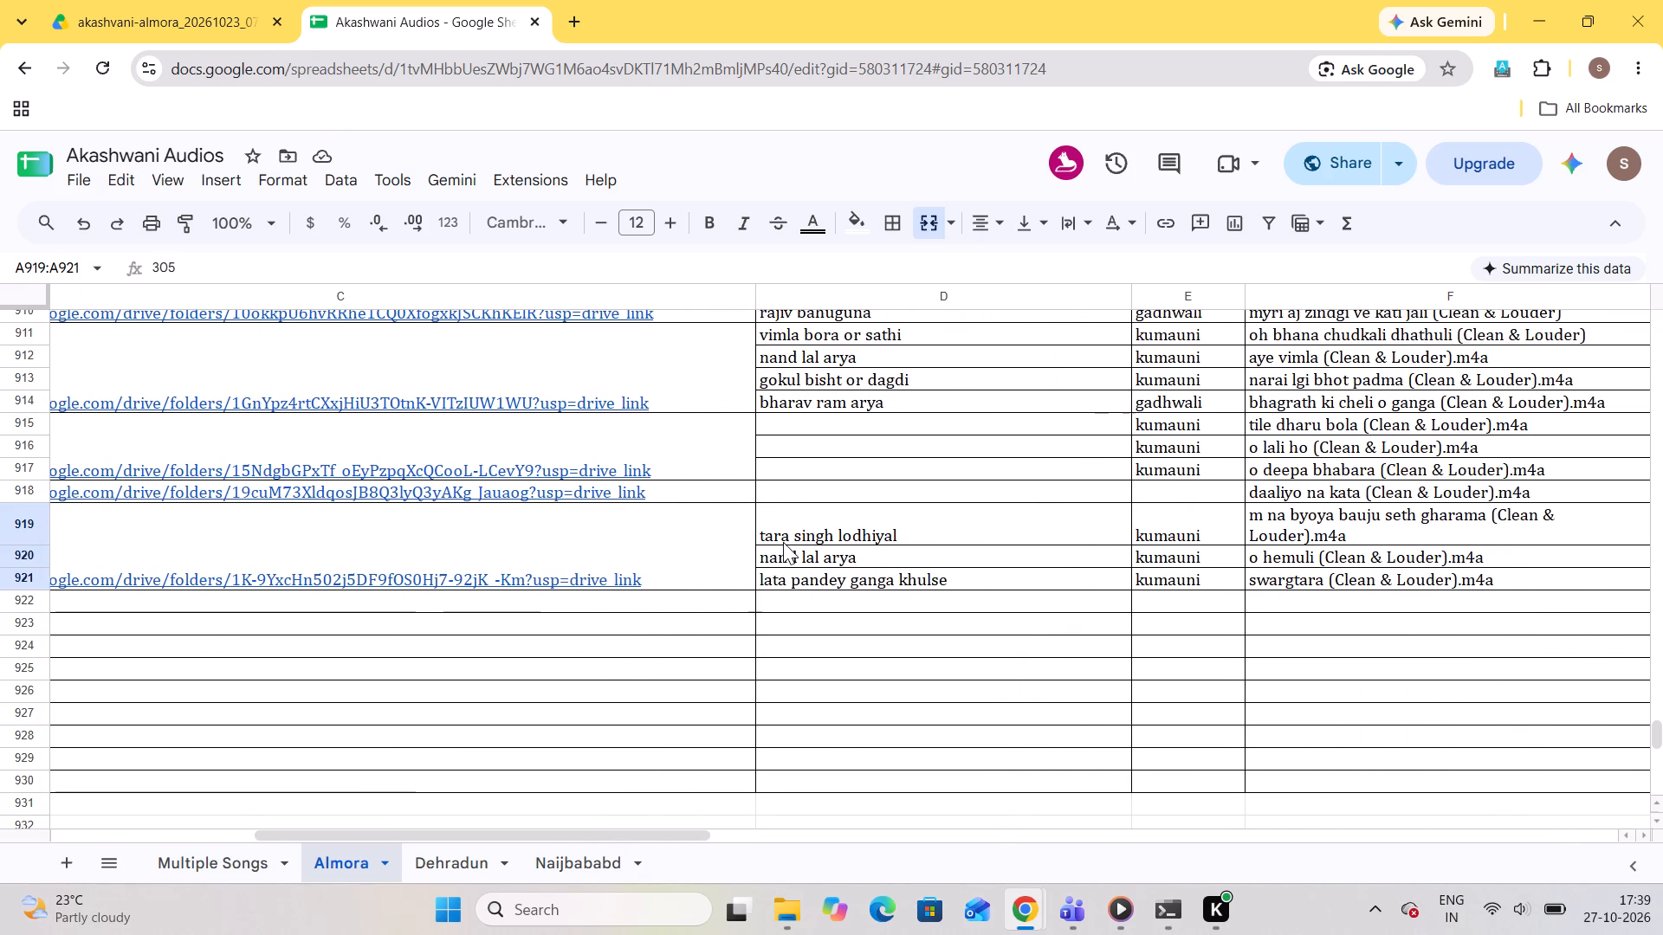
pyautogui.hscroll(-3, 783, 542)
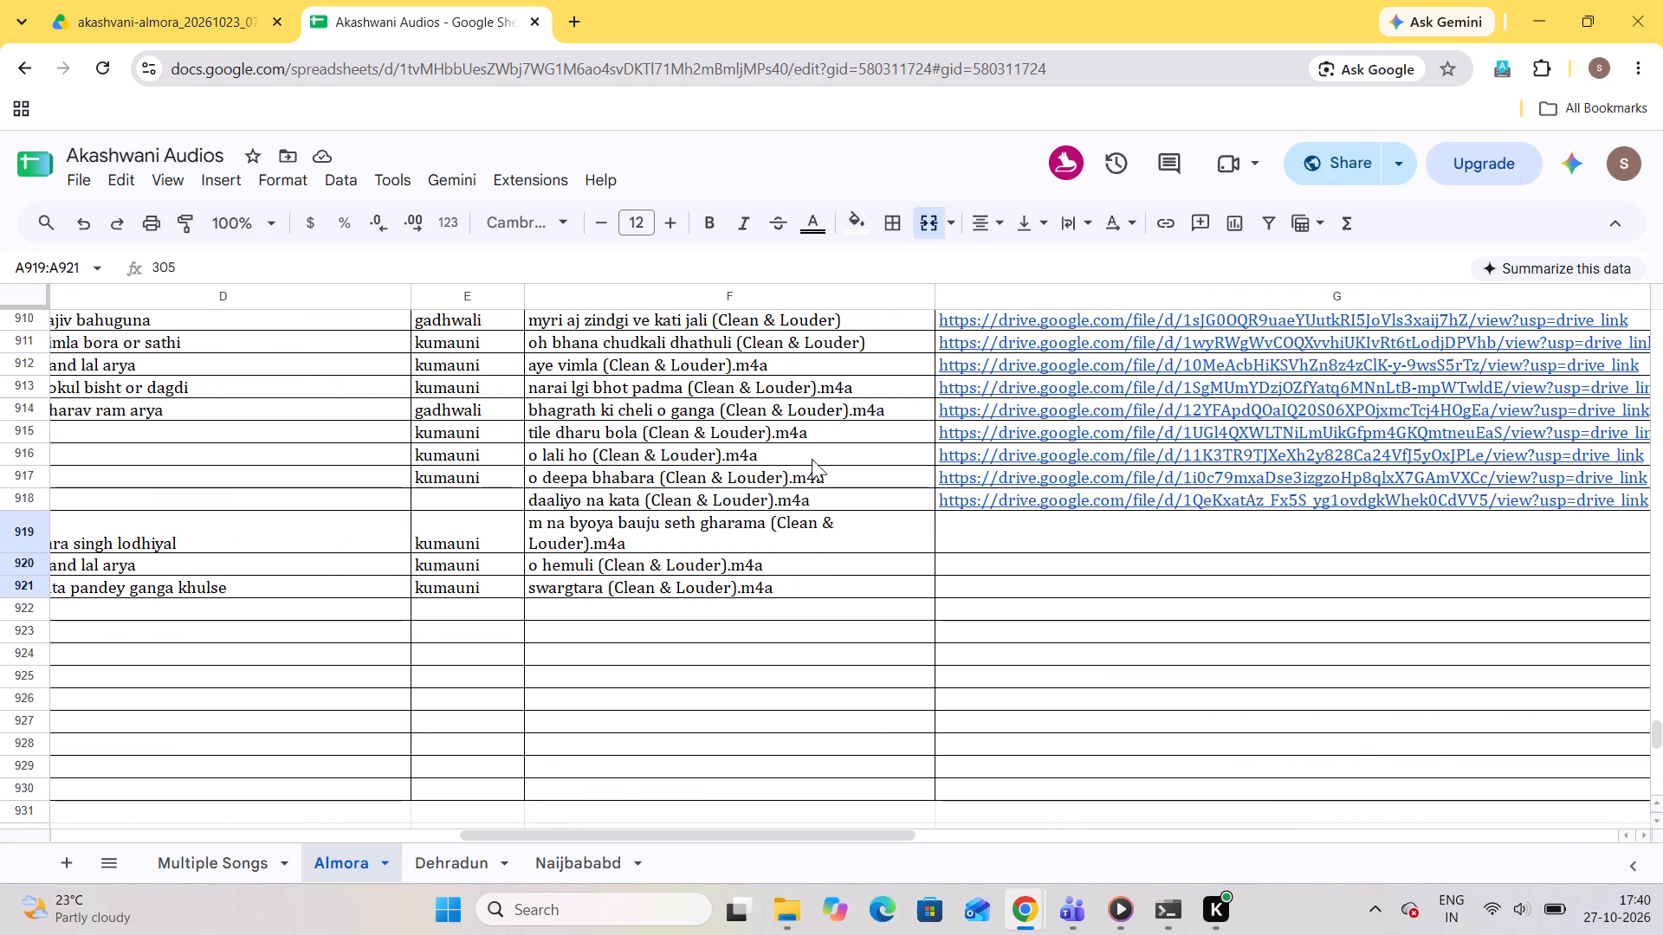
pyautogui.click(223, 12)
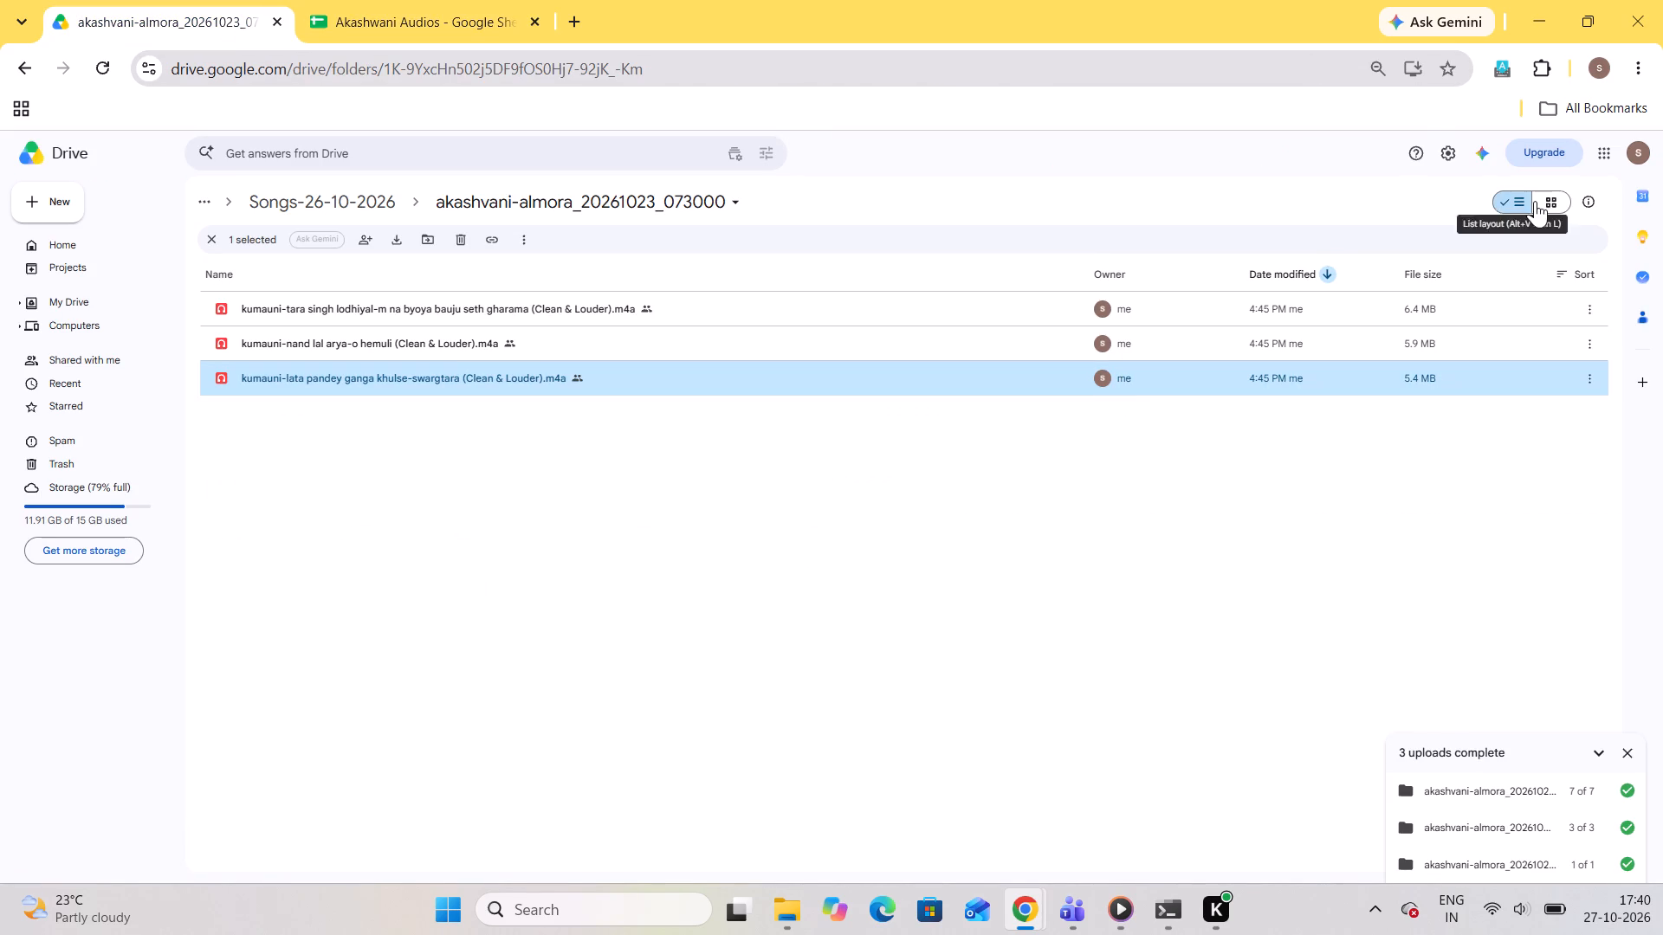
pyautogui.click(1587, 306)
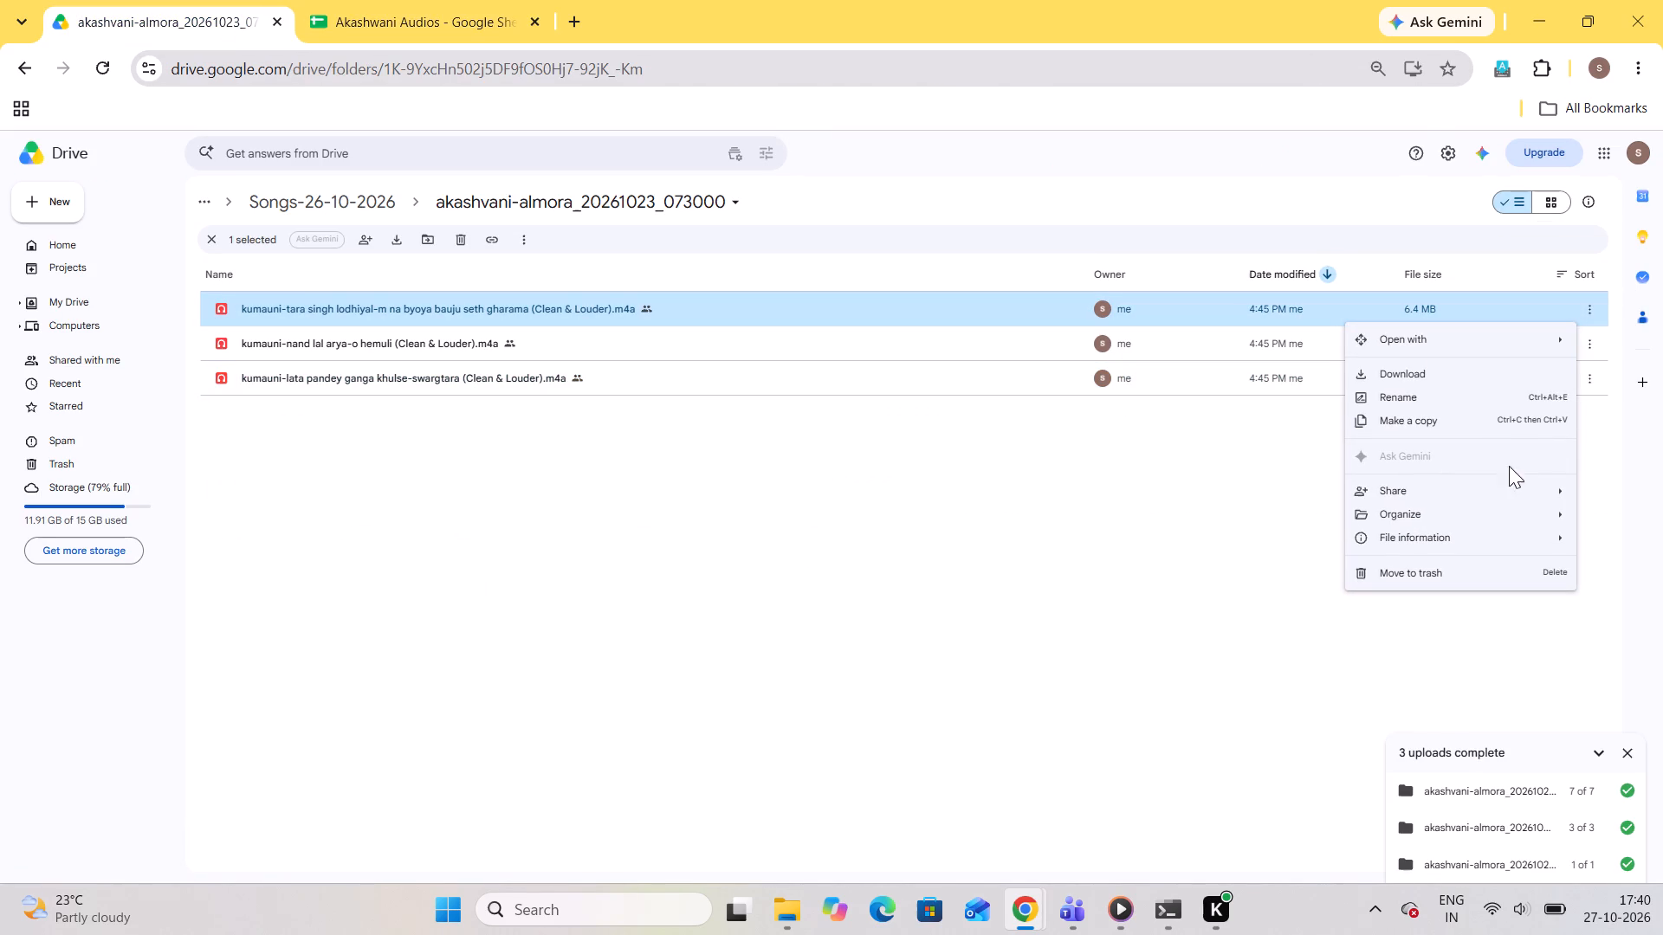
pyautogui.click(1313, 512)
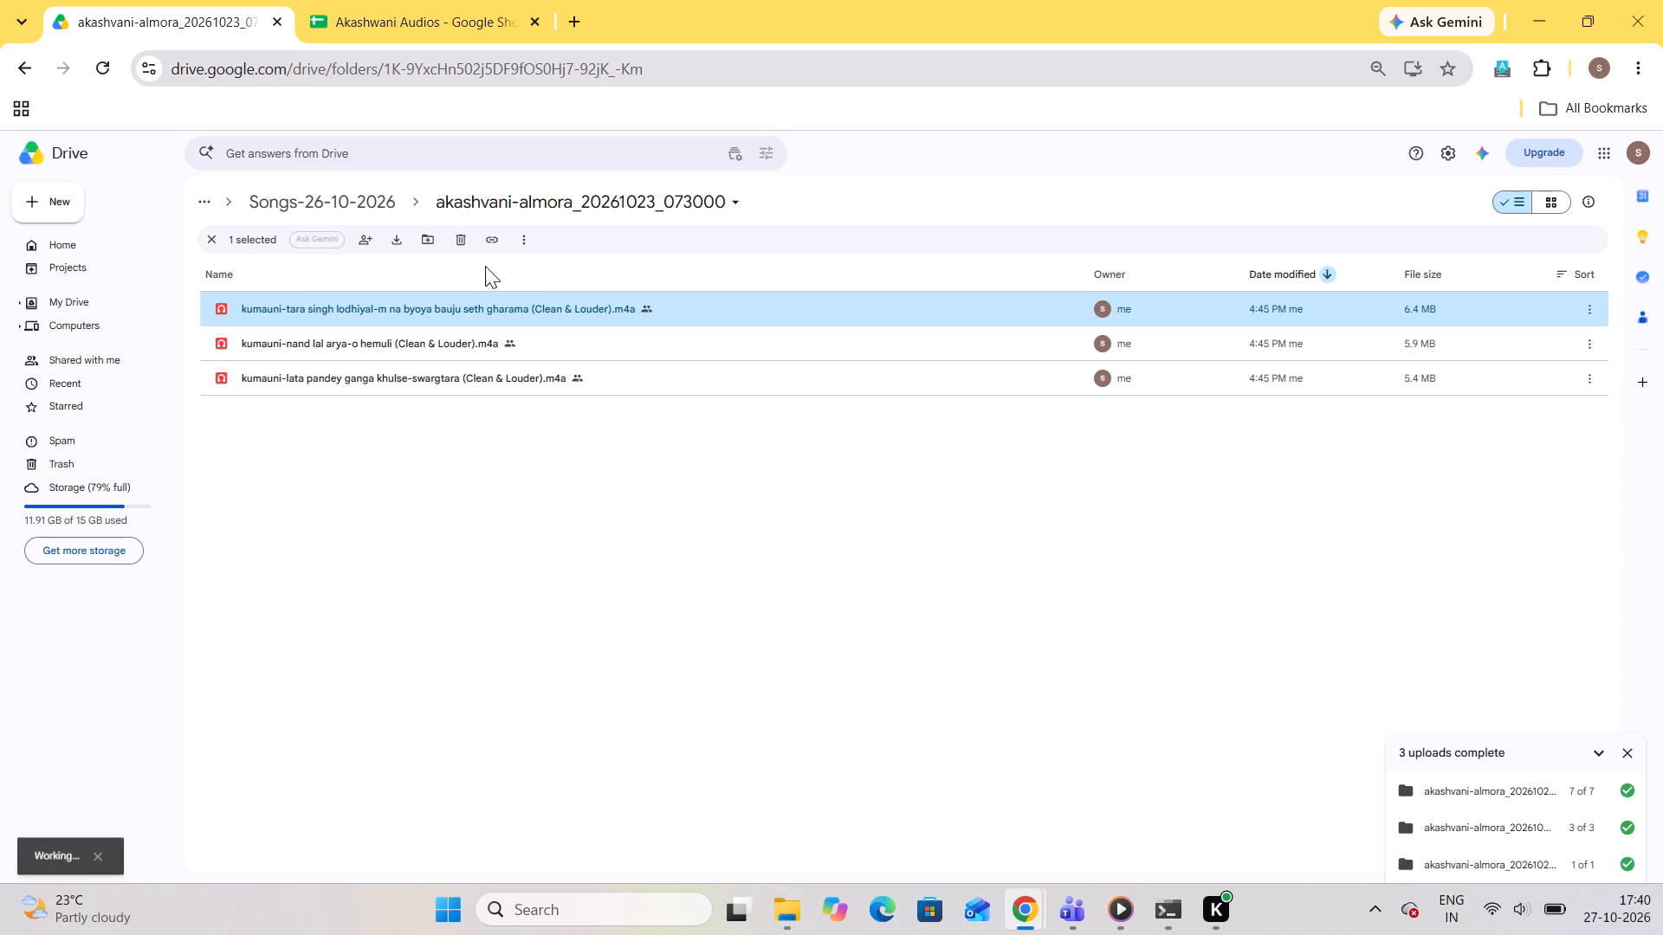
pyautogui.click(414, 21)
pyautogui.click(1092, 529)
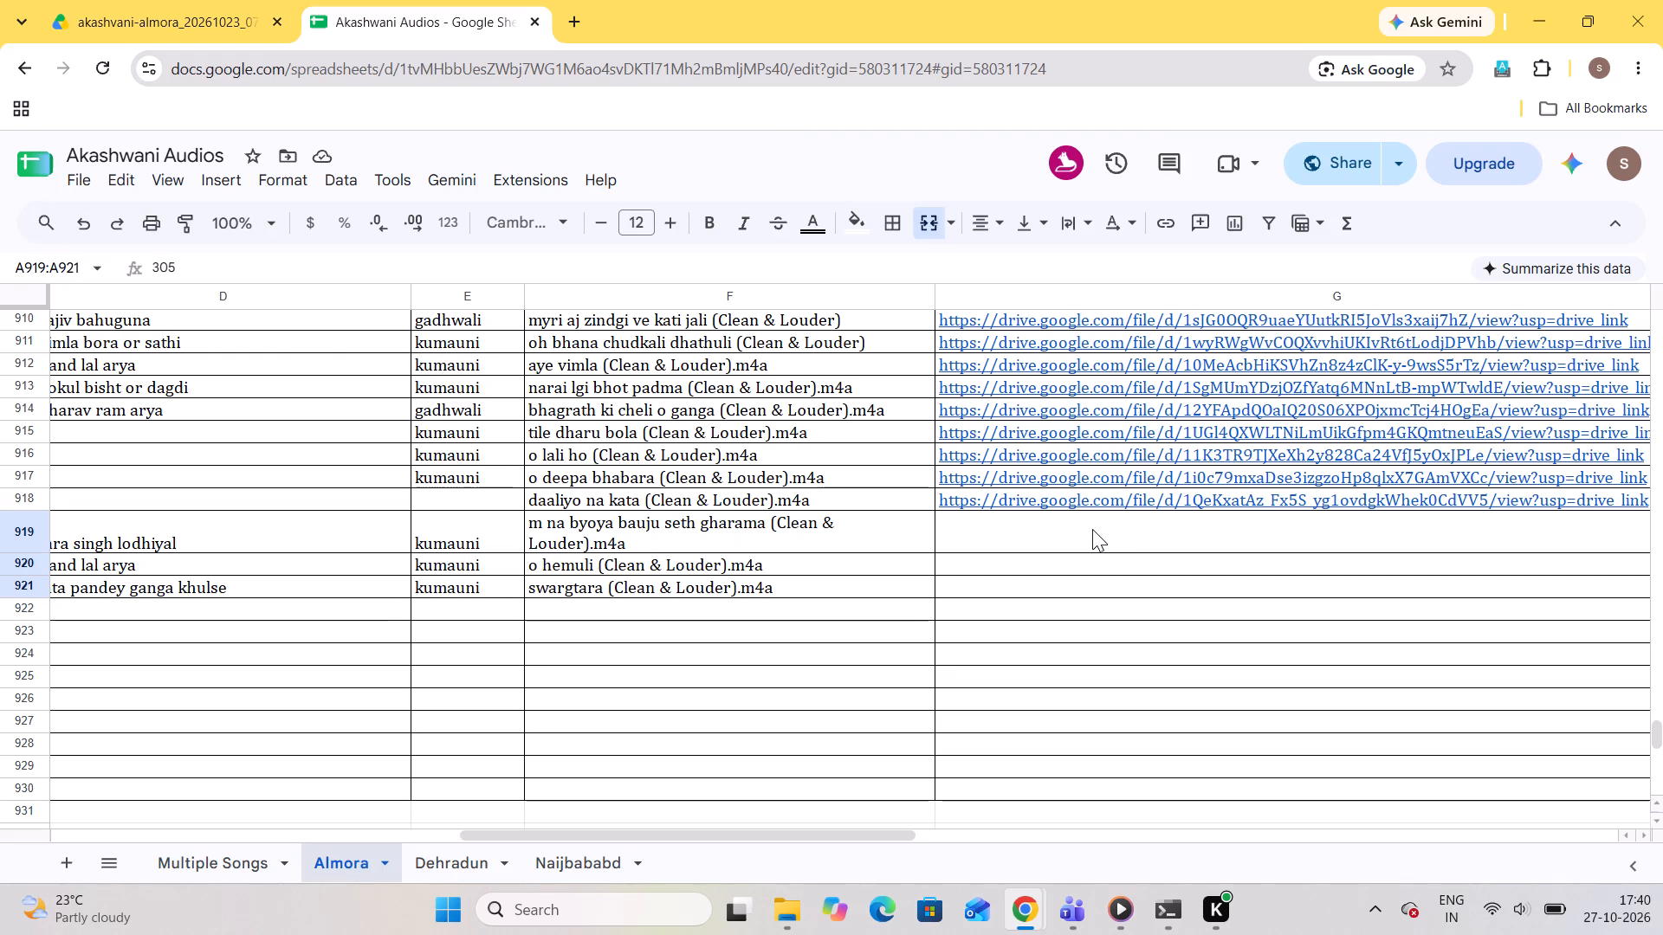
pyautogui.hotkey('ctrl', 'v')
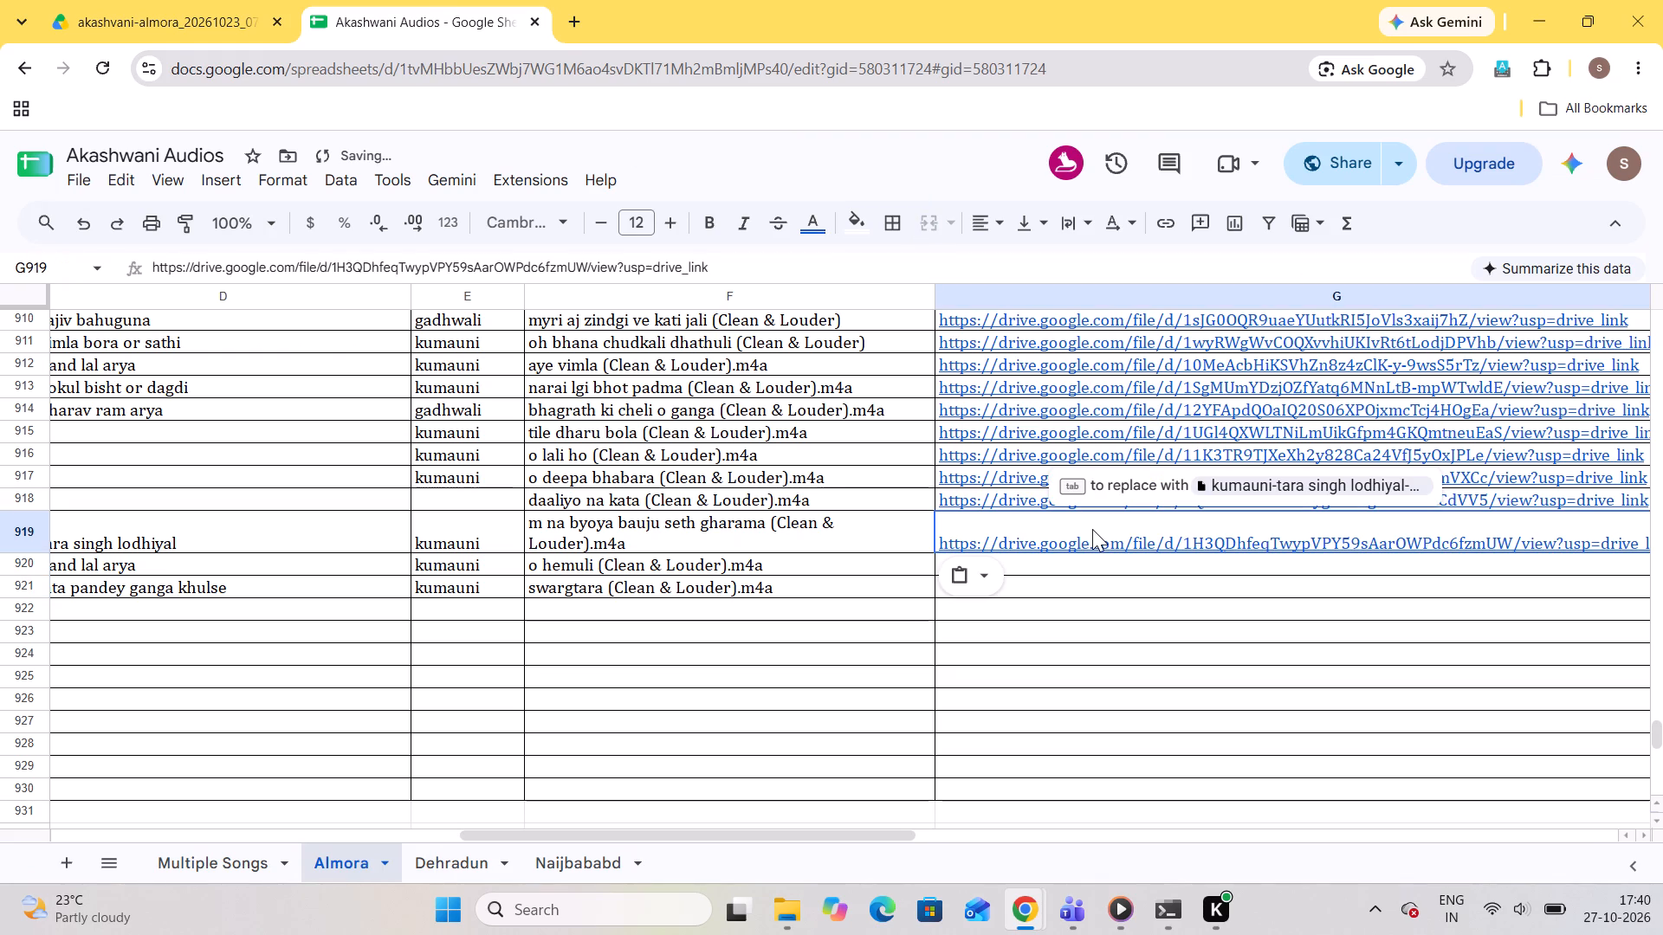
# Copy the Drive share link of the "o hemuli" audio file into cell G920.
pyautogui.click(176, 25)
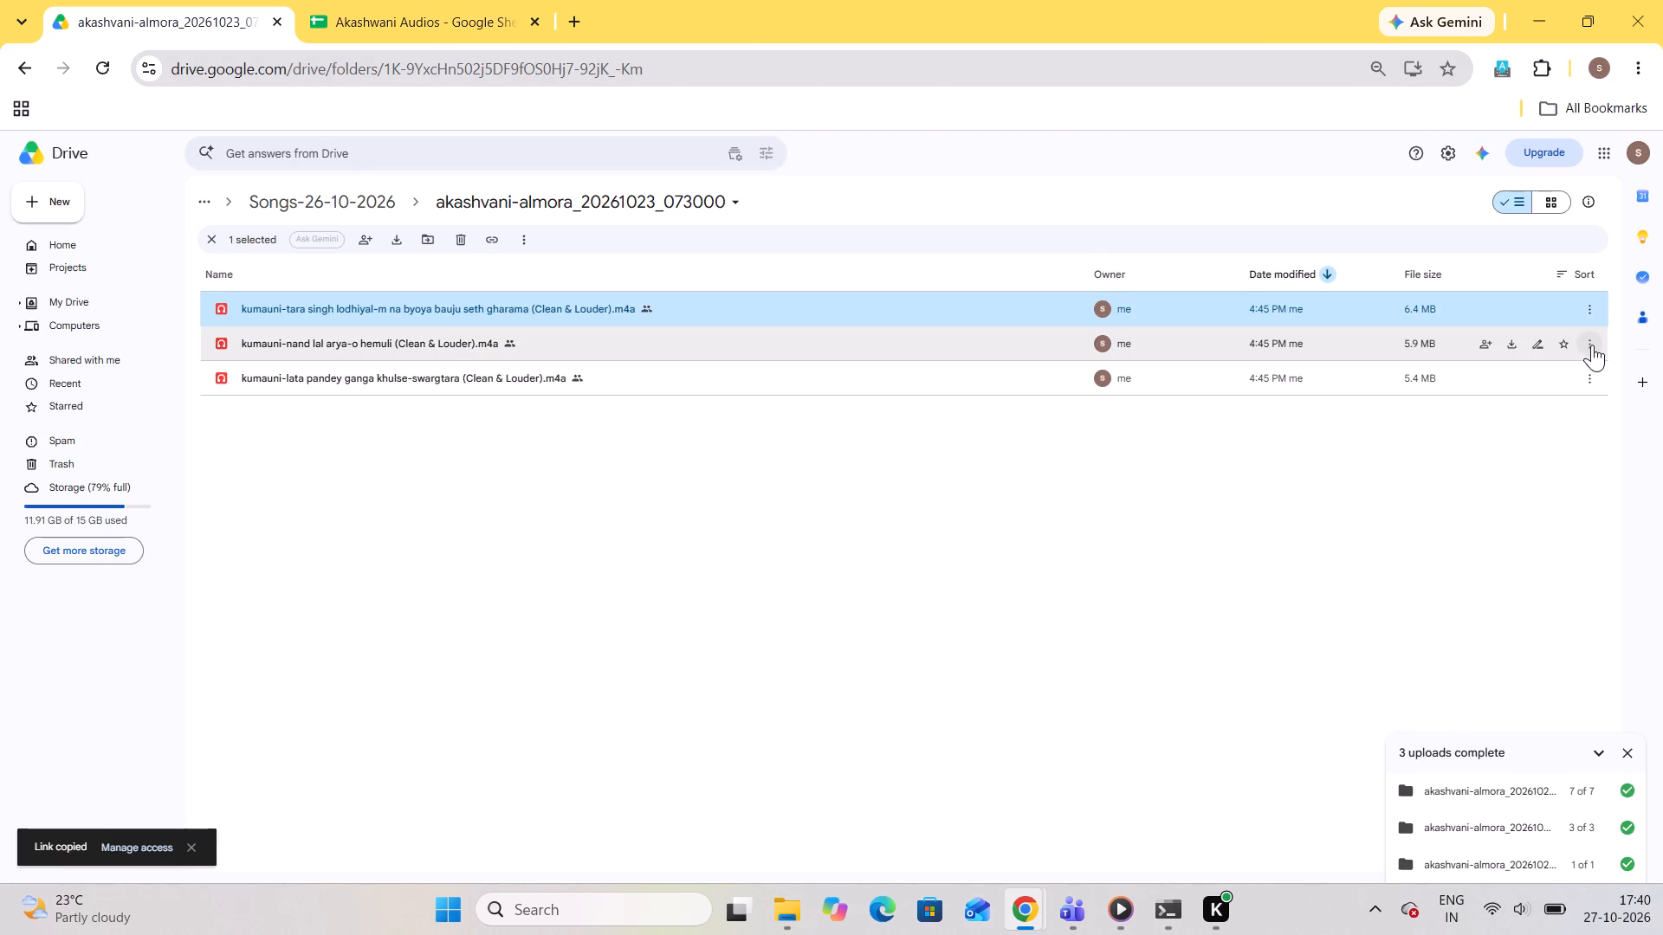
pyautogui.click(1594, 344)
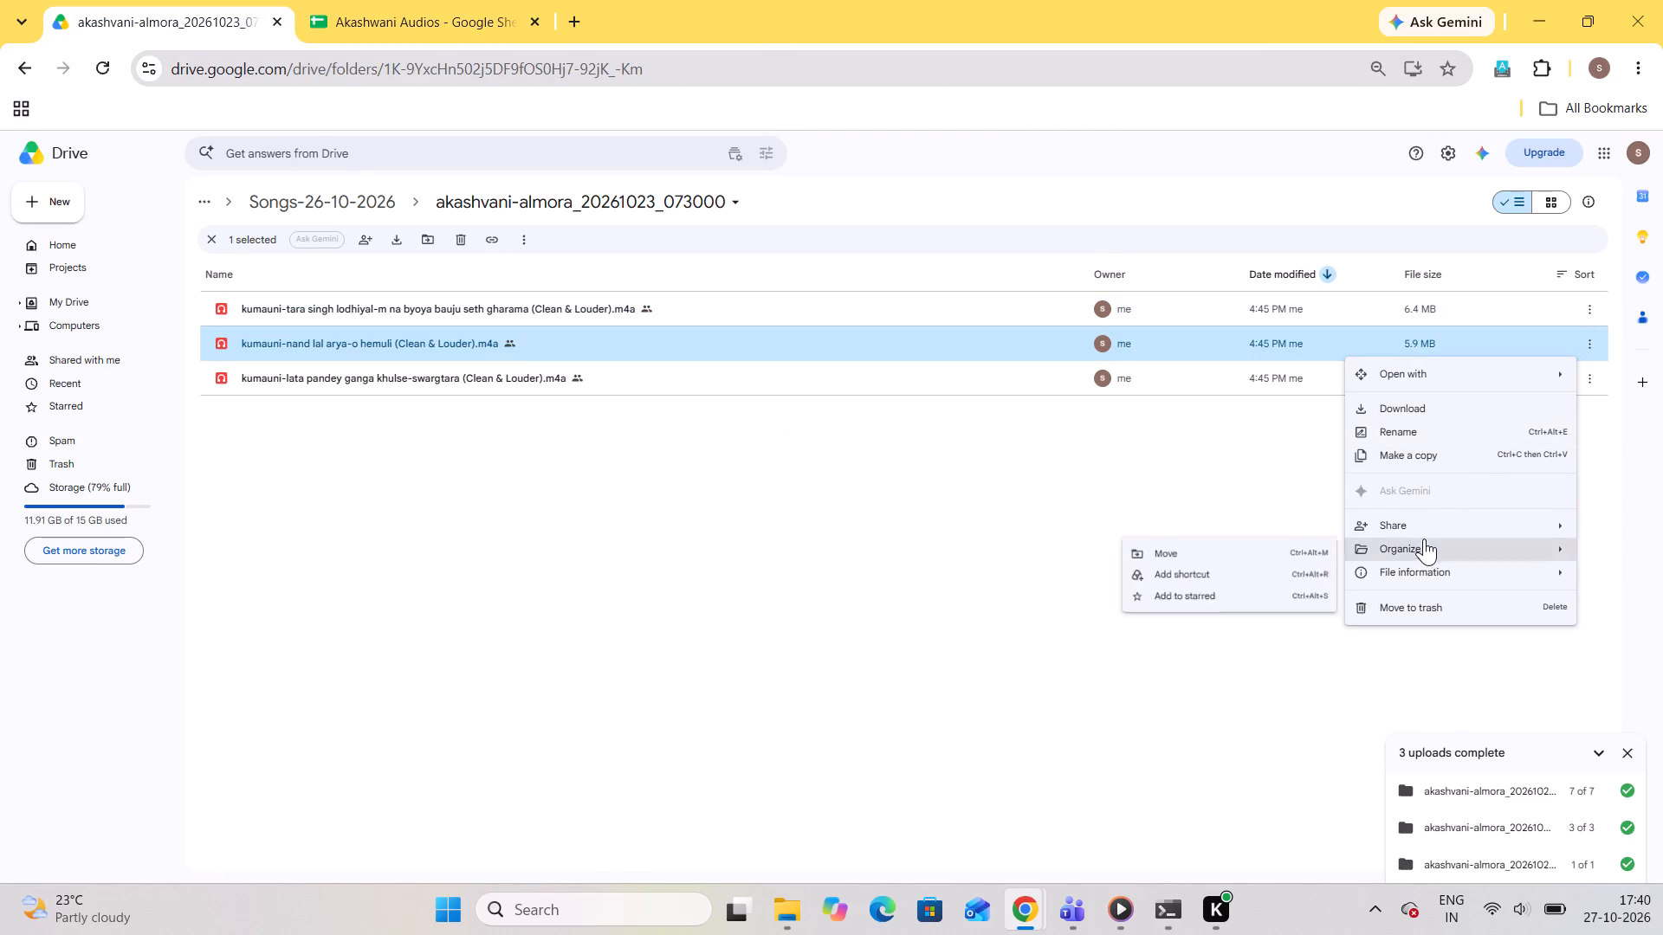
pyautogui.click(1318, 551)
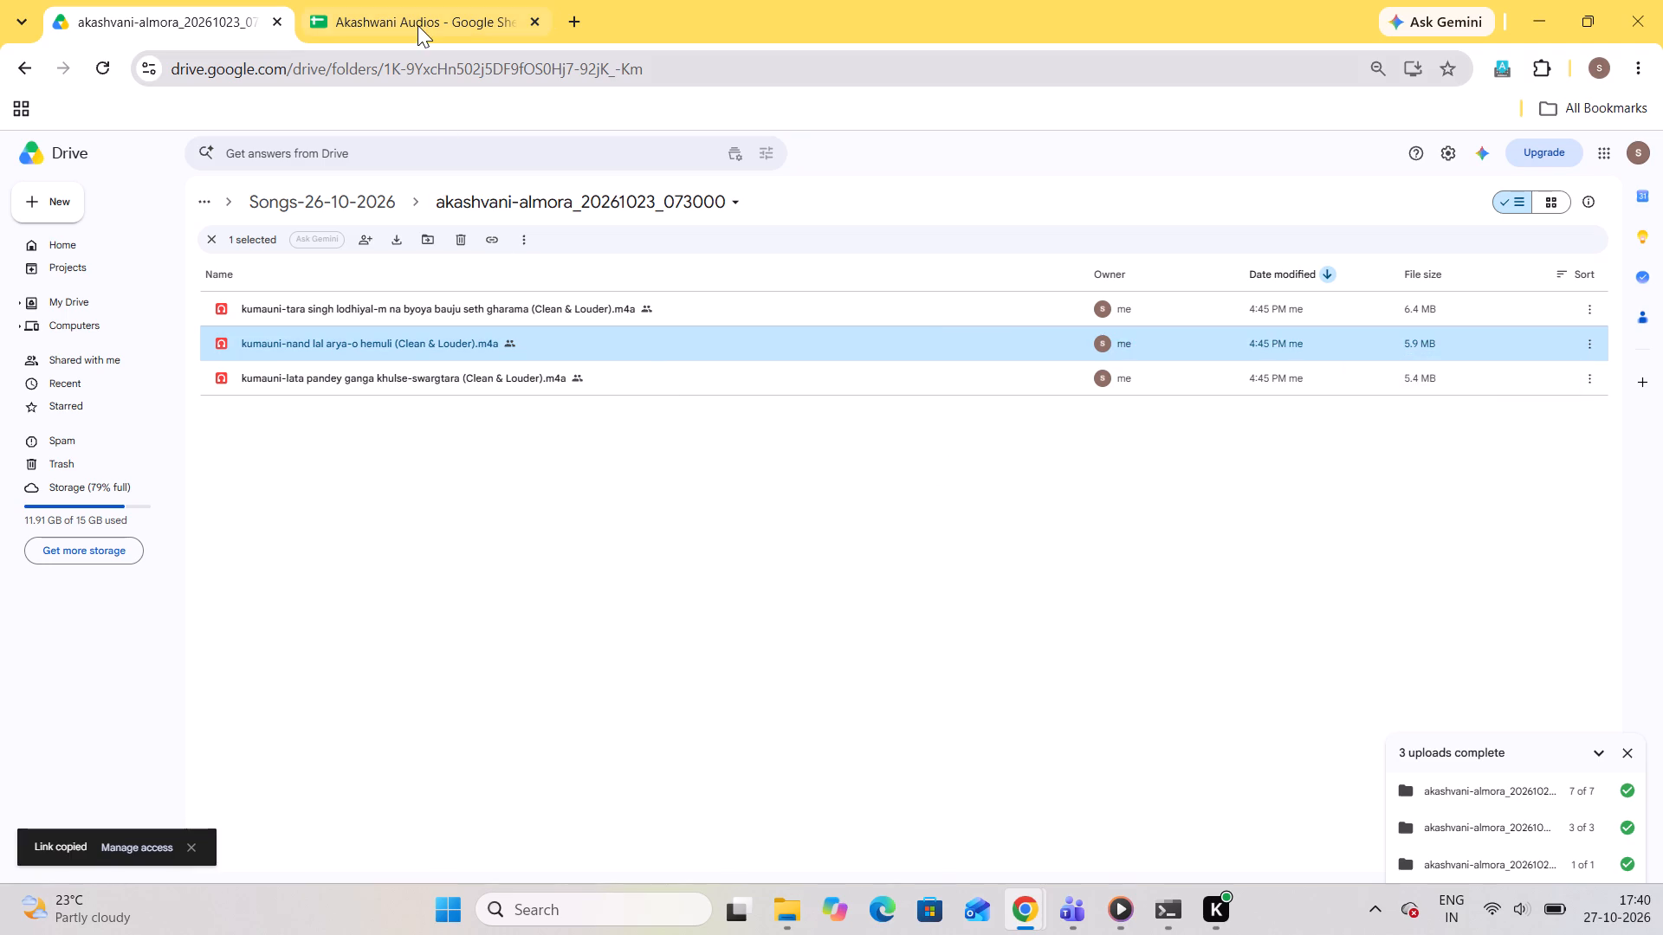
pyautogui.click(416, 20)
pyautogui.click(1107, 568)
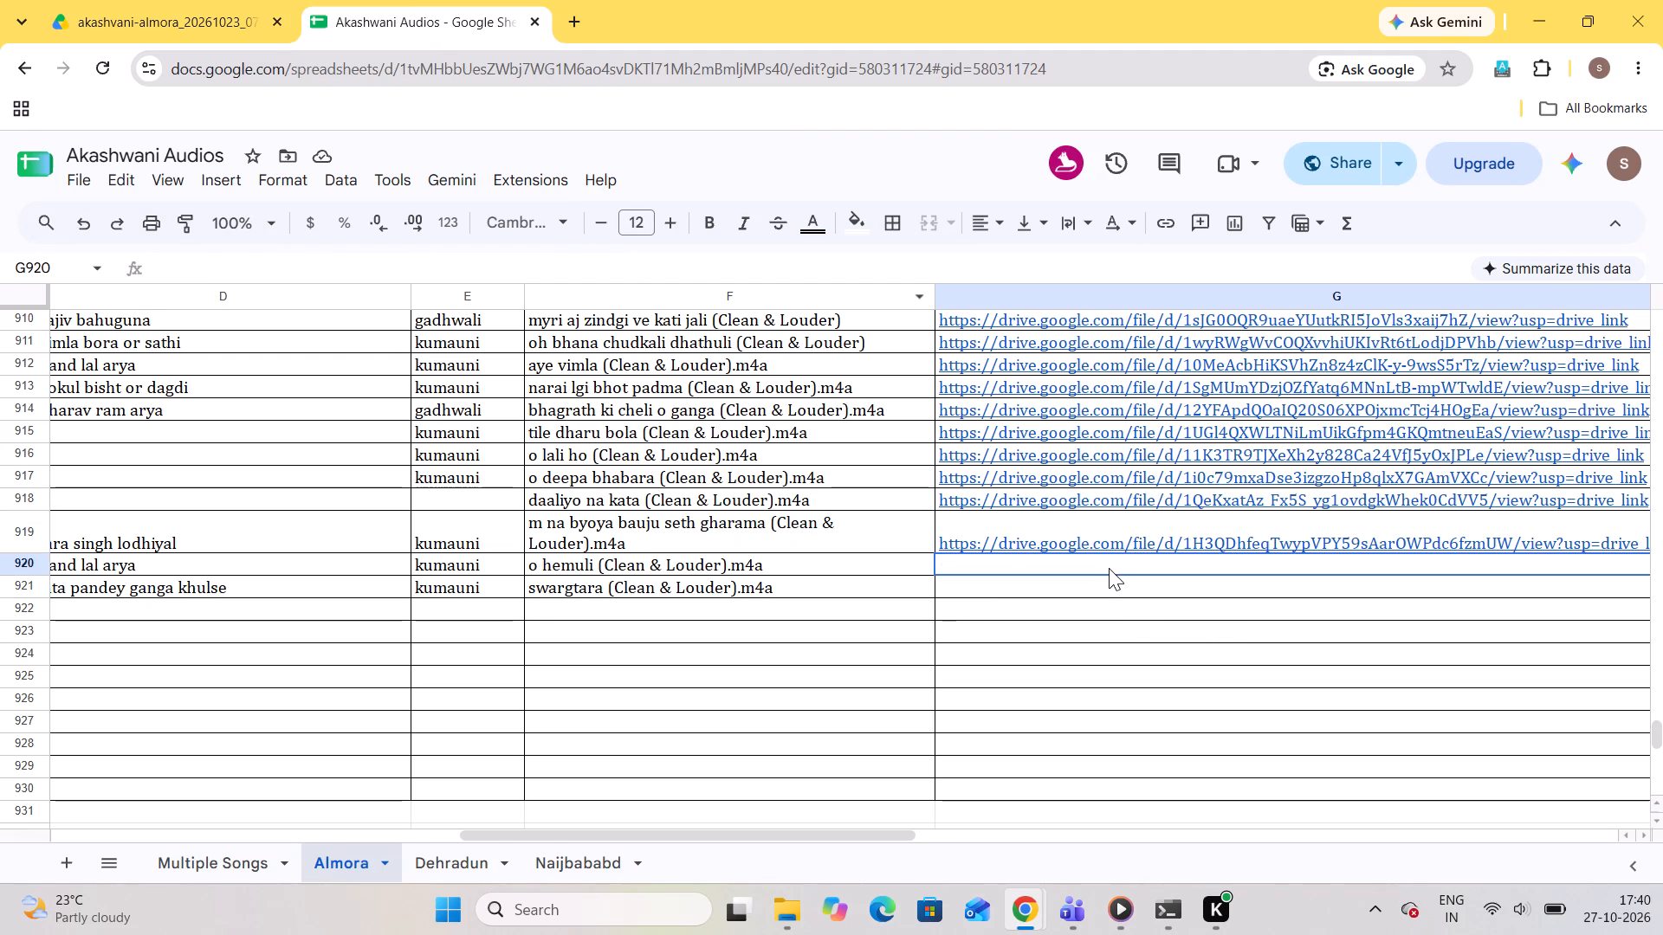
pyautogui.hotkey('ctrl', 'v')
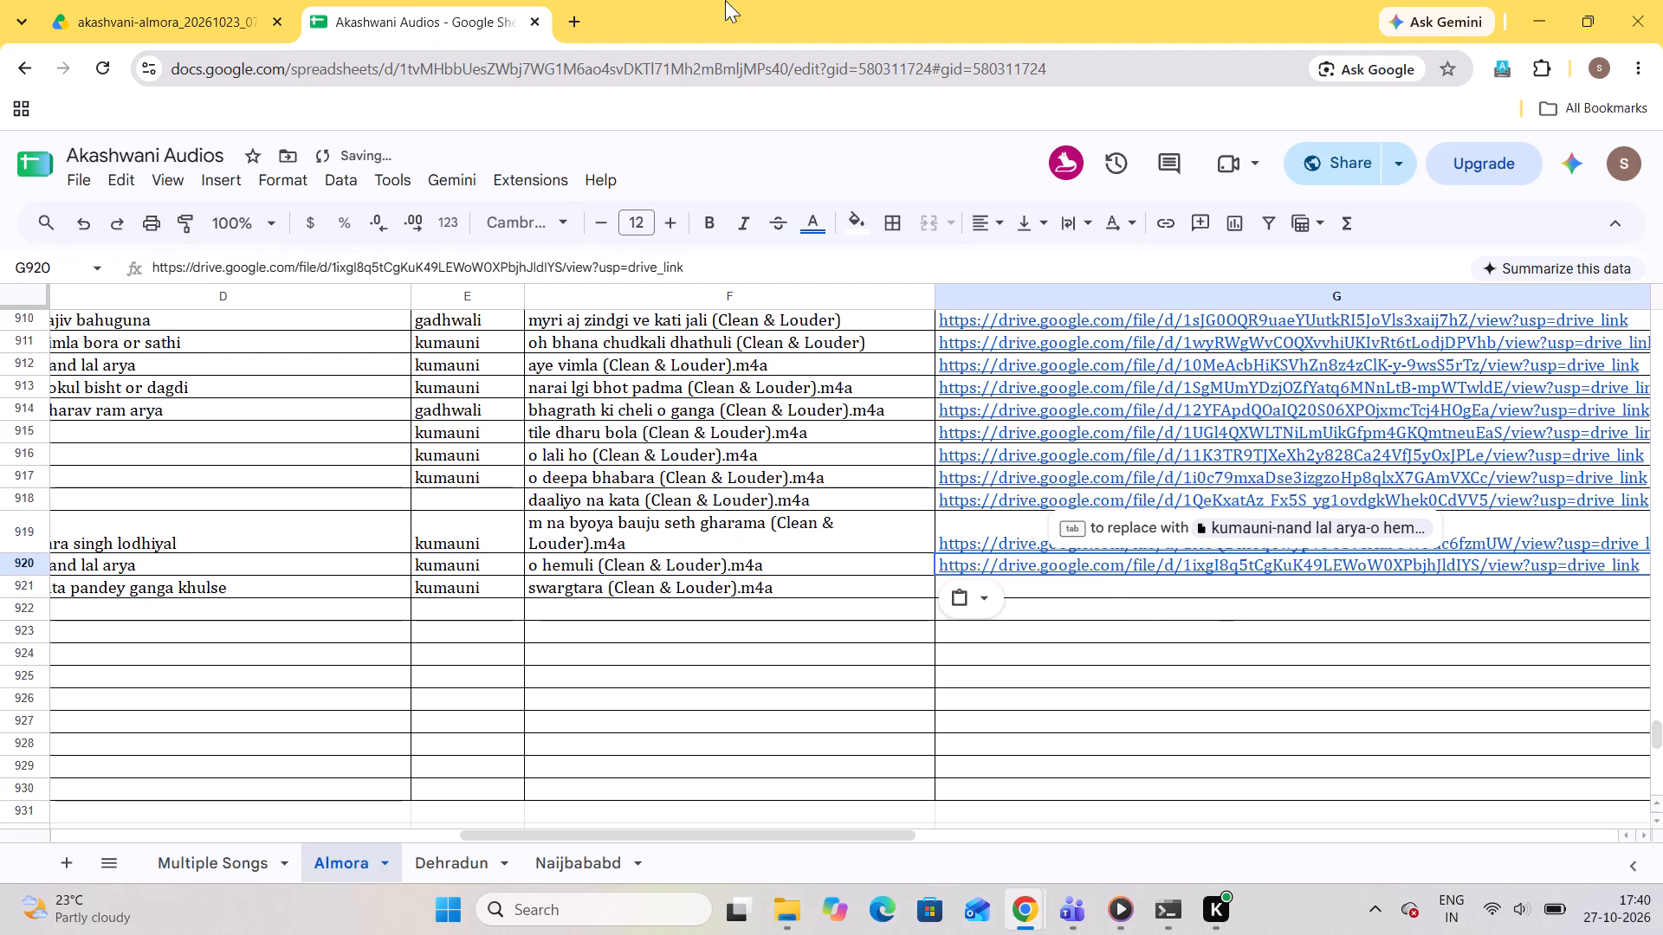
# Copy the Drive share link of the "swargtara" audio file into cell G921.
pyautogui.click(128, 22)
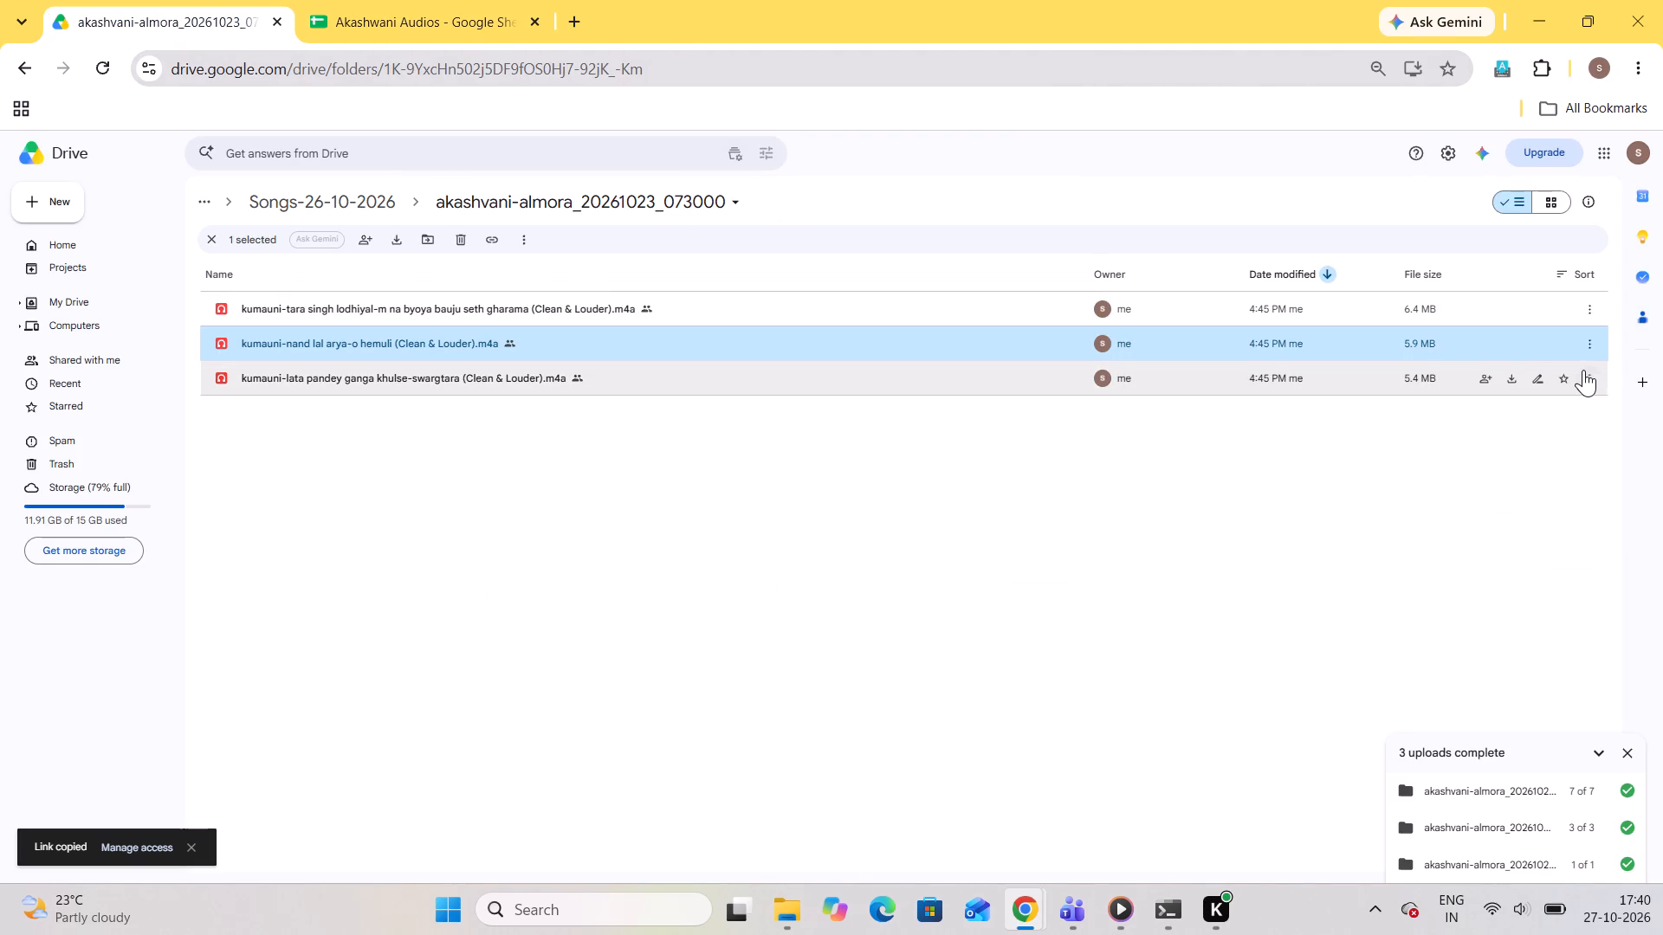
pyautogui.click(1584, 371)
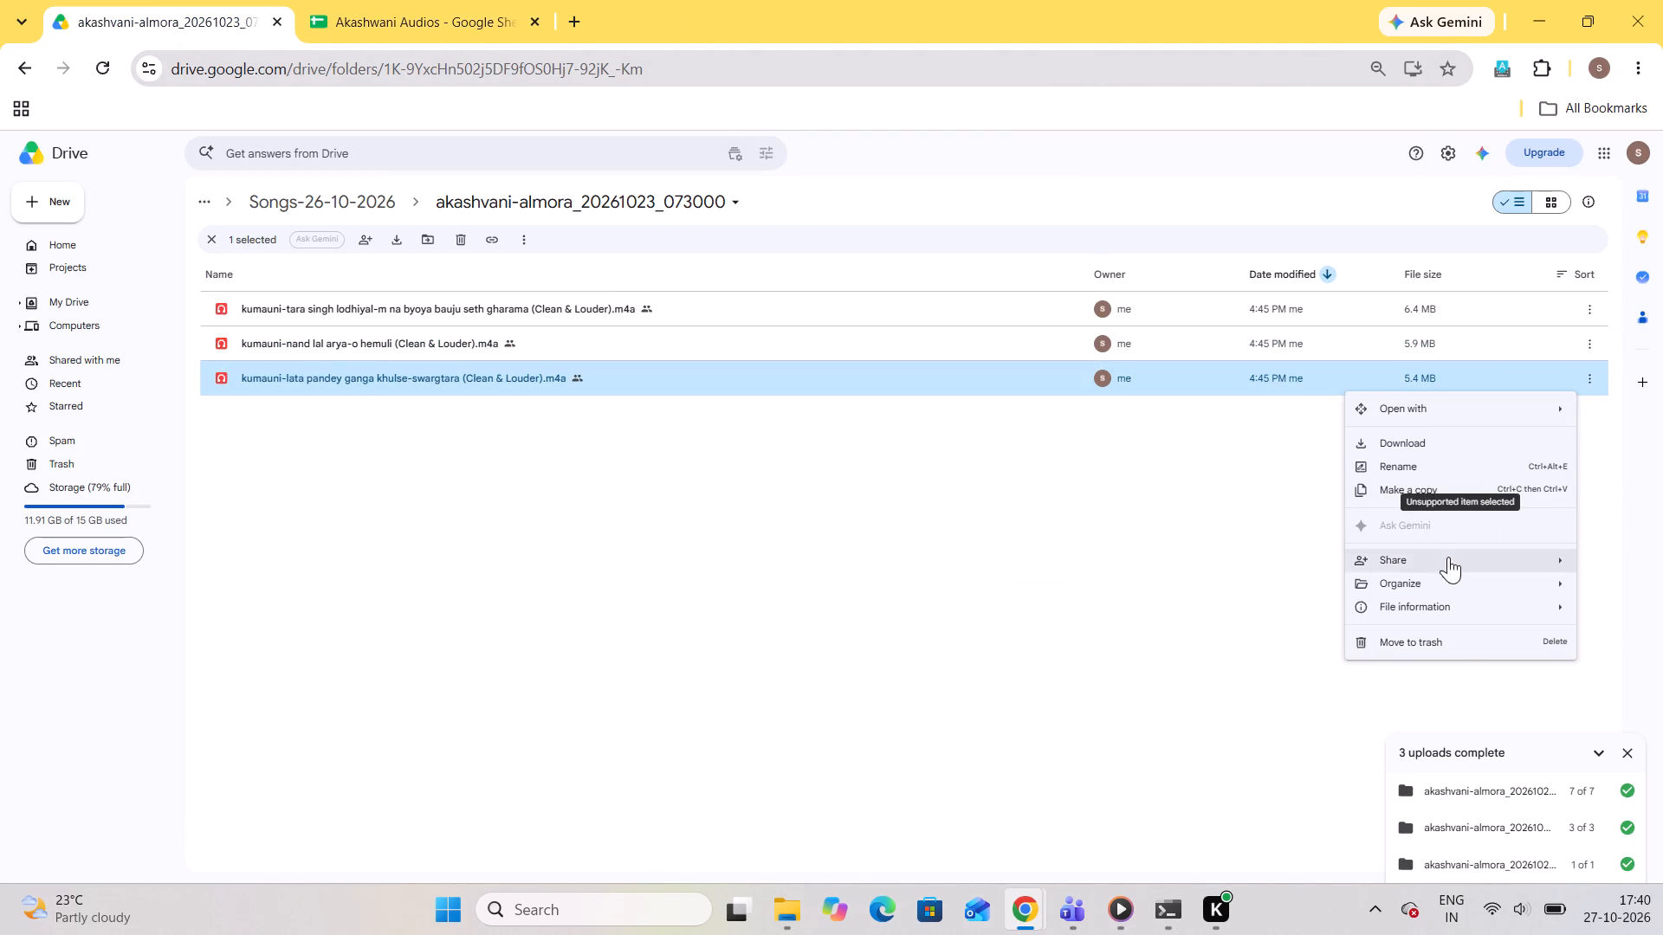
pyautogui.click(1301, 586)
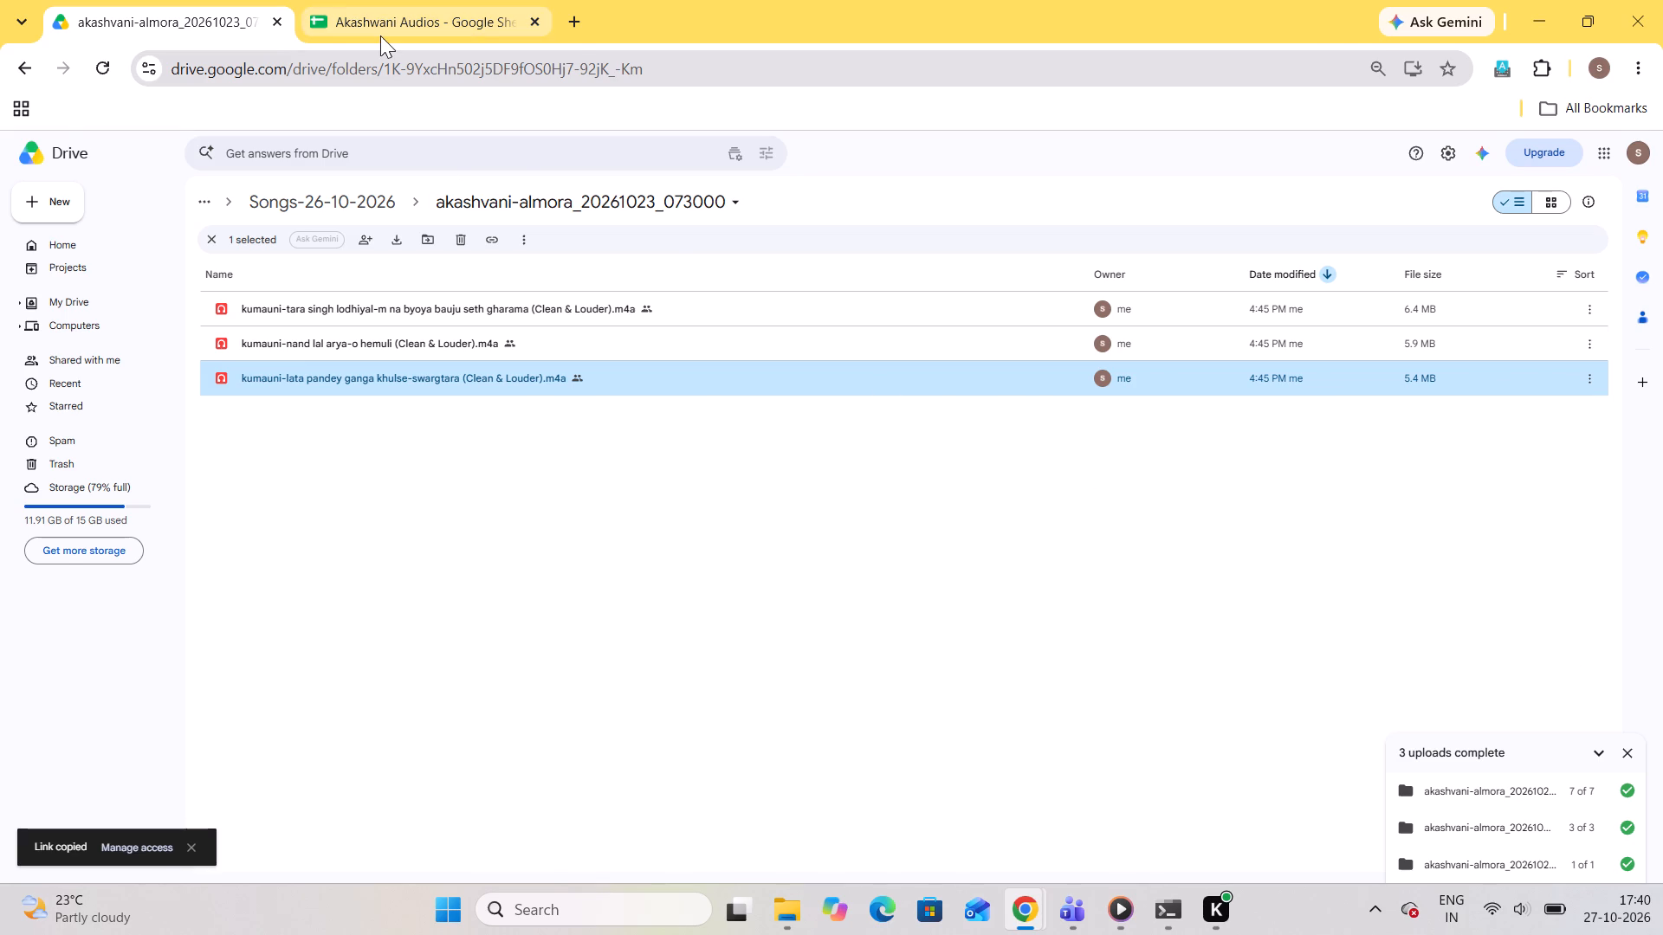
pyautogui.click(380, 35)
pyautogui.click(1166, 592)
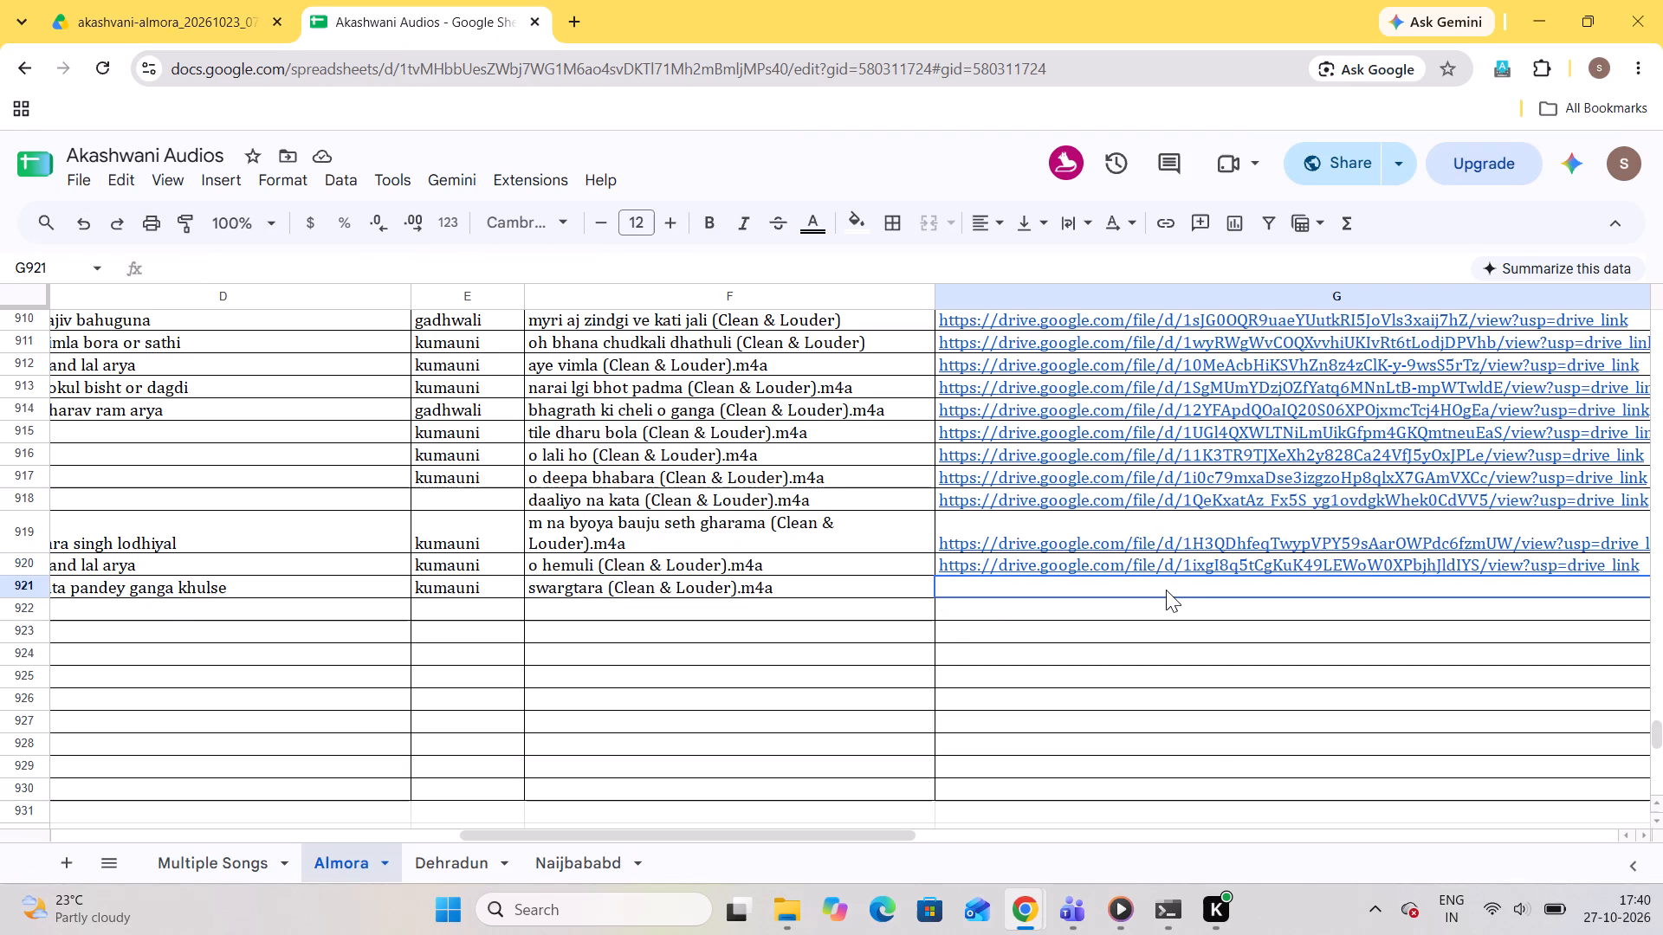
pyautogui.hotkey('ctrl', 'v')
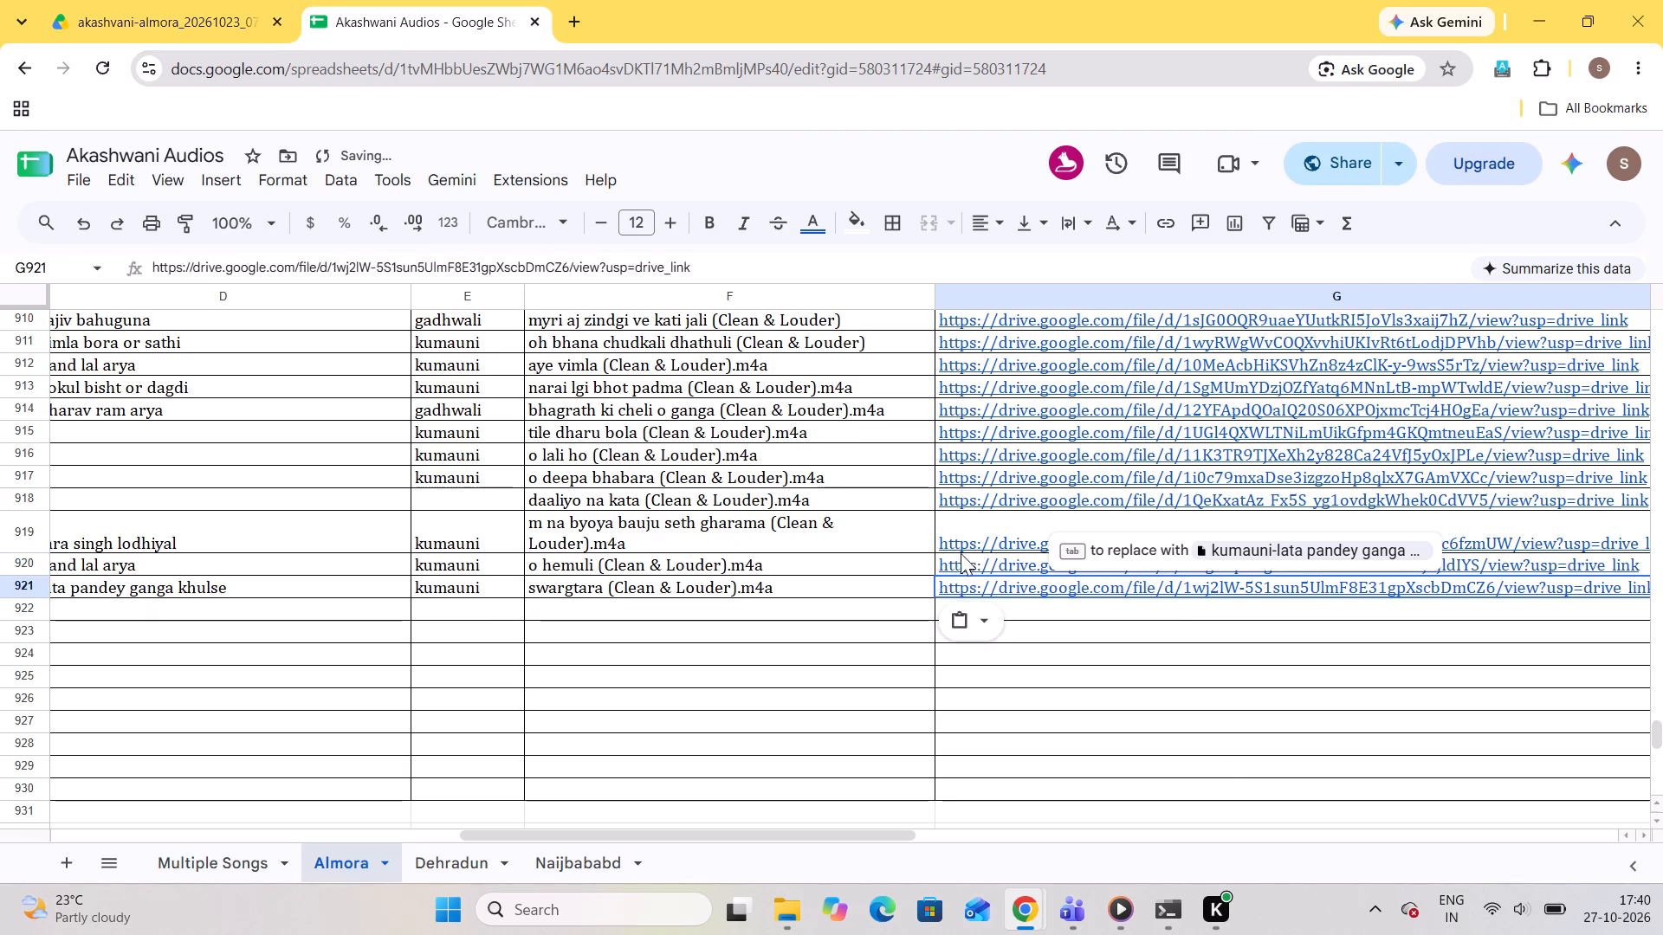
# Open Drive's akashvani-almora_20261023_110000 folder in Songs-26-10-2026, copy its share link, and return to the Akashwani Audios spreadsheet.
pyautogui.hscroll(5, 858, 537)
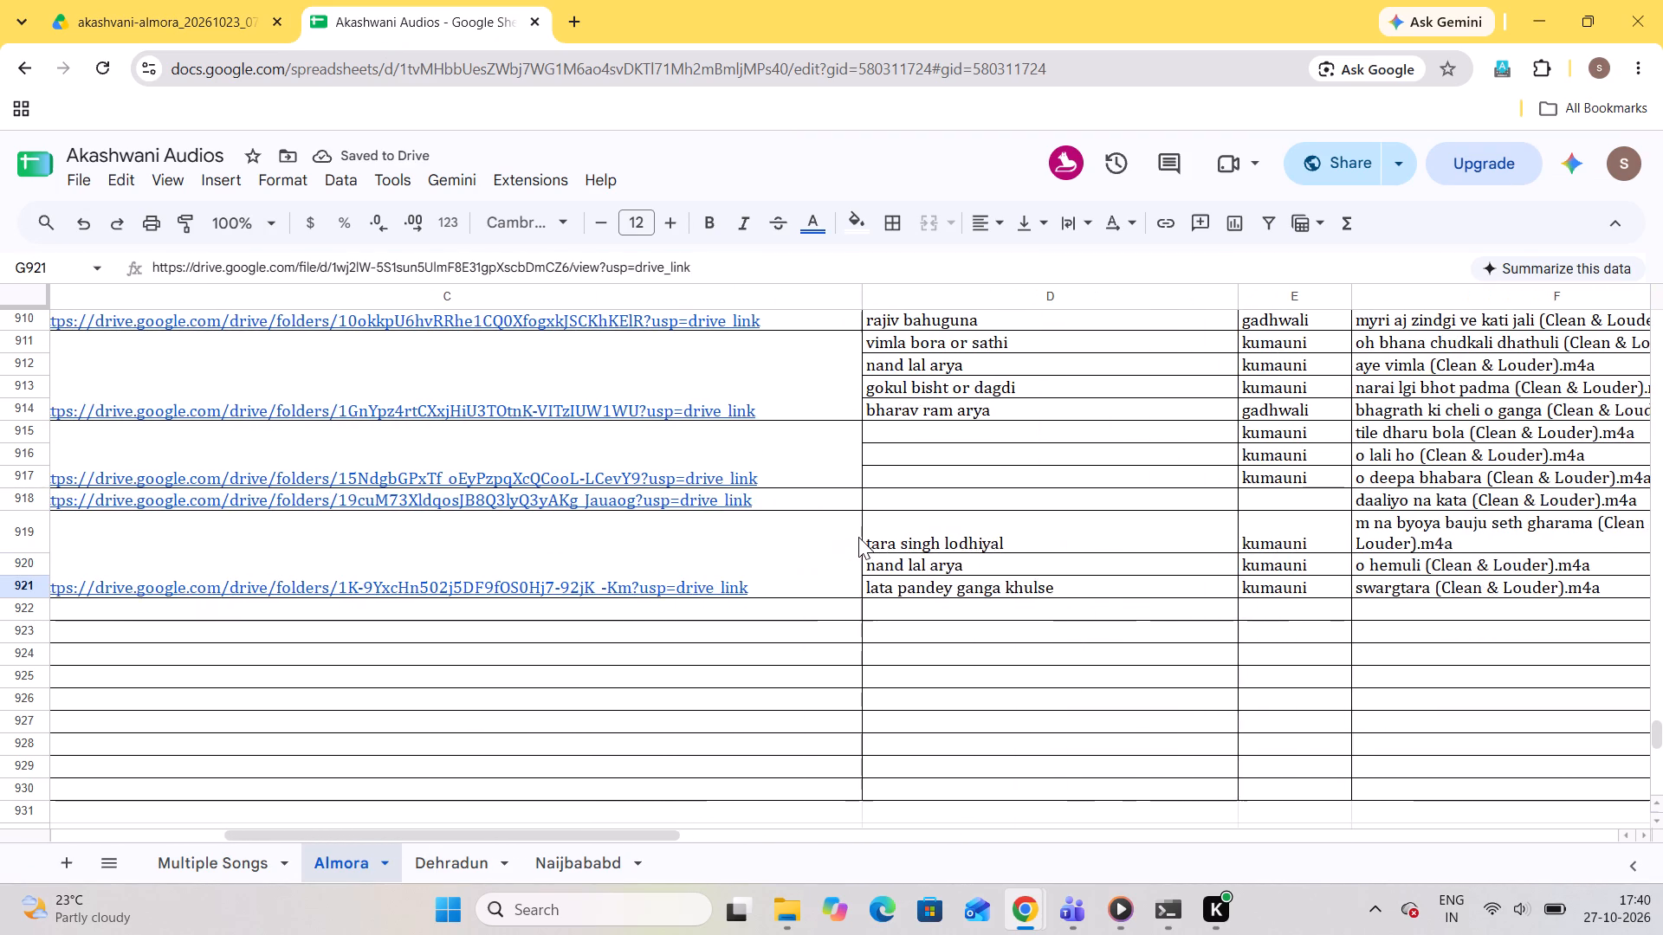
pyautogui.hscroll(4, 858, 537)
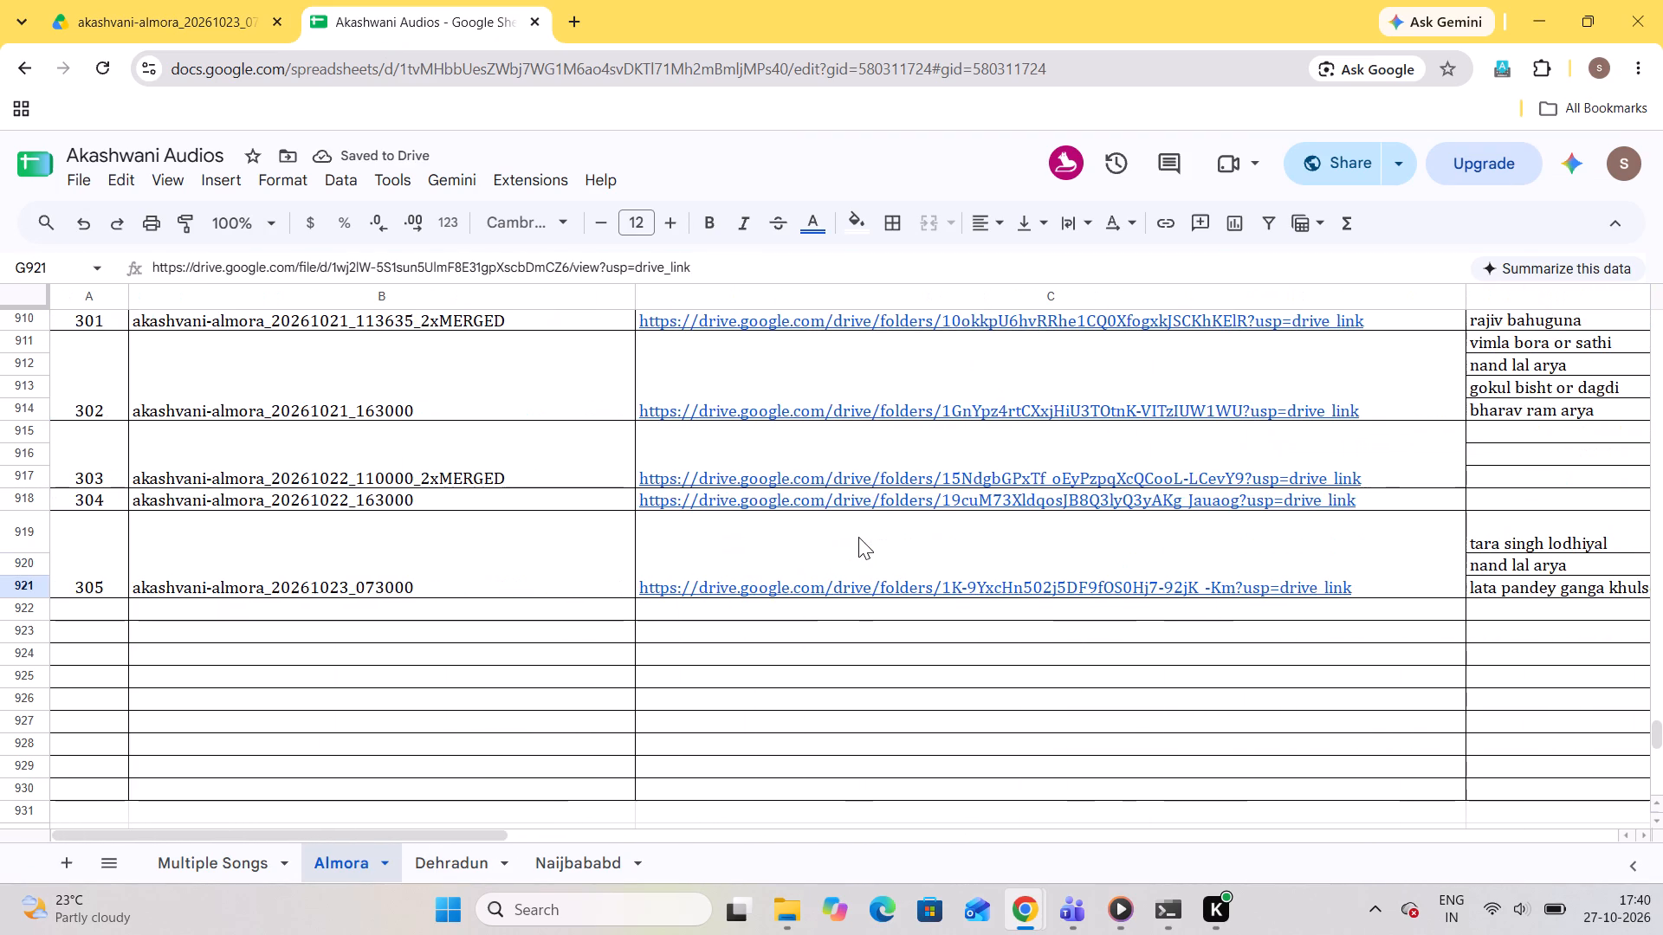
pyautogui.click(223, 24)
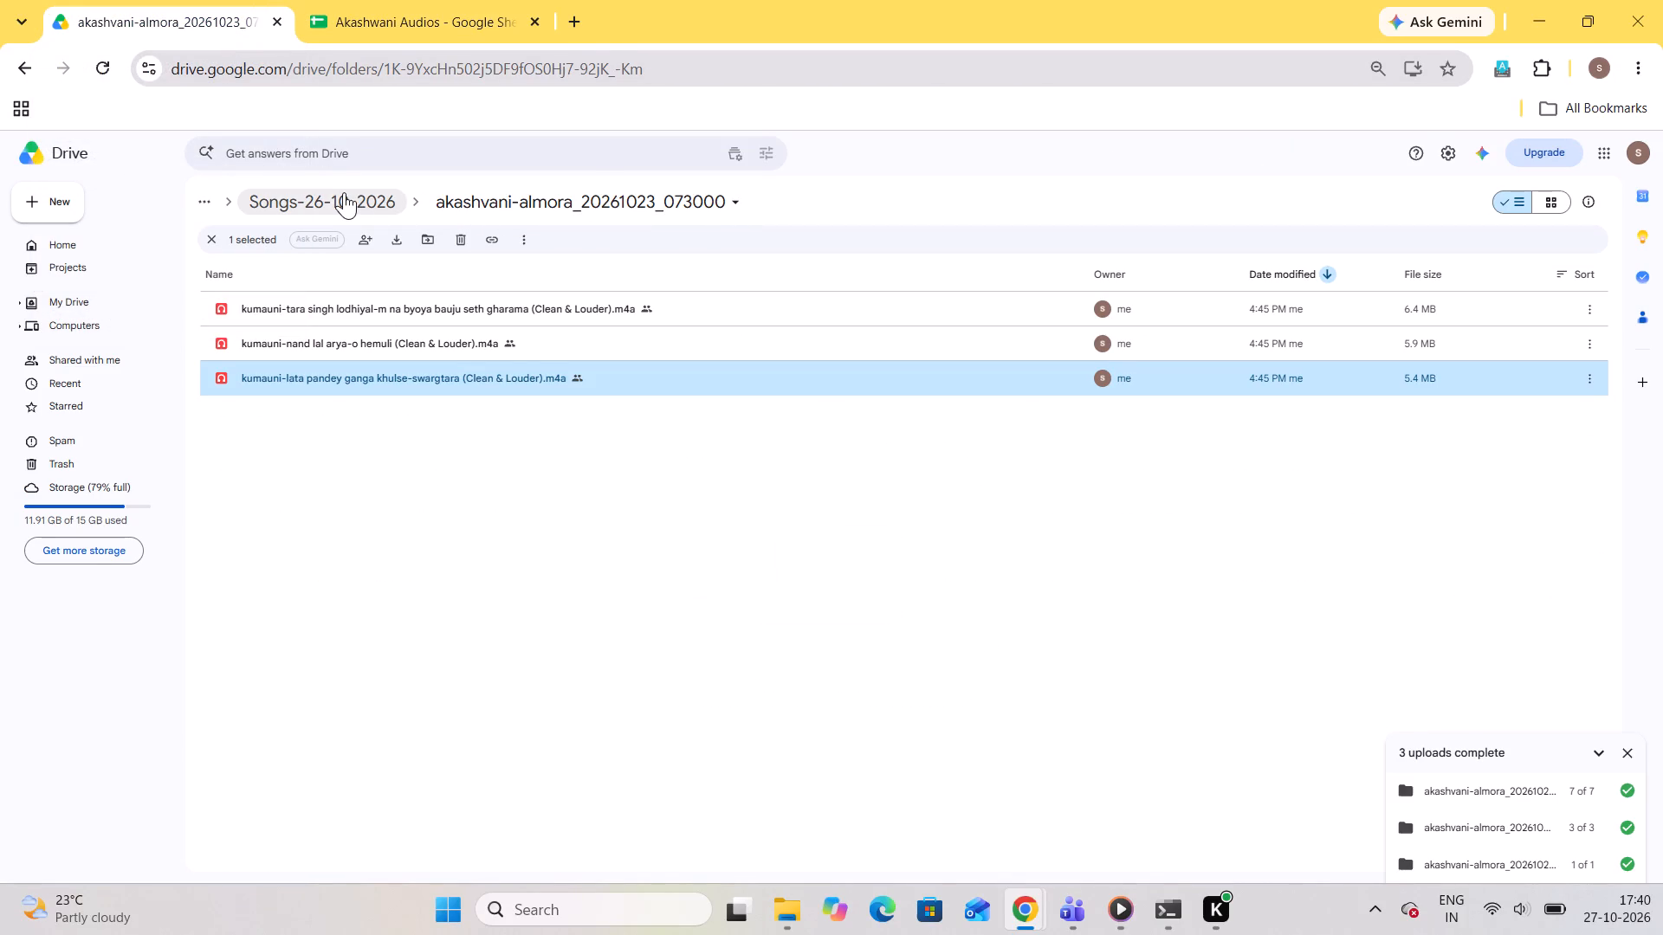
pyautogui.click(344, 192)
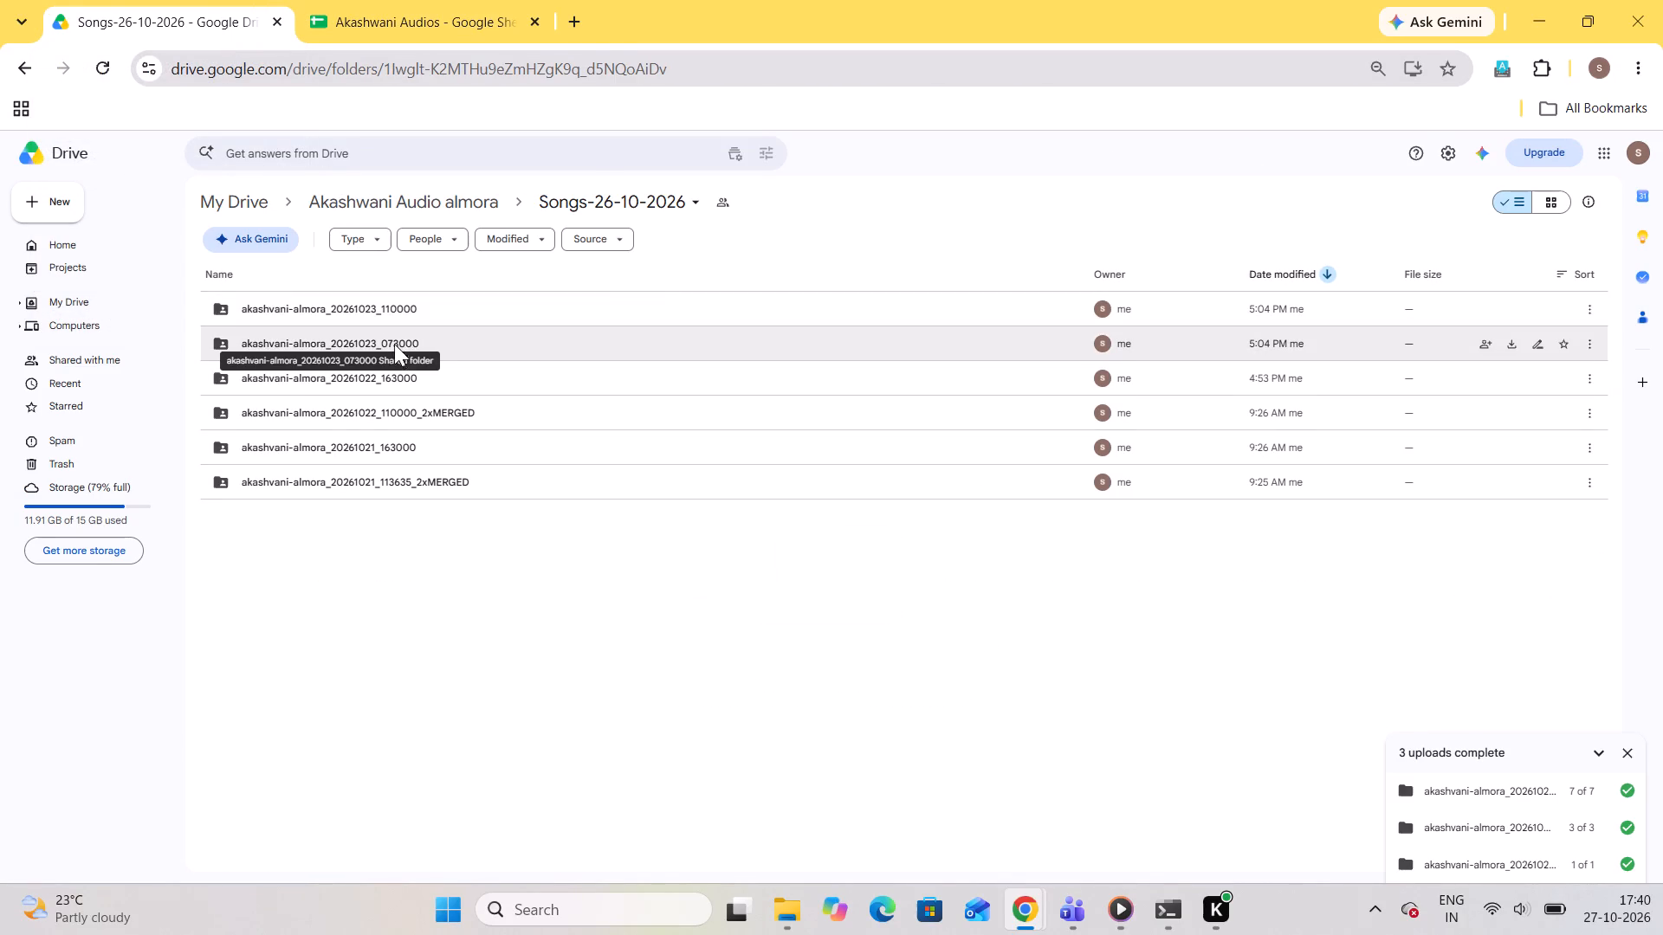
pyautogui.doubleClick(396, 304)
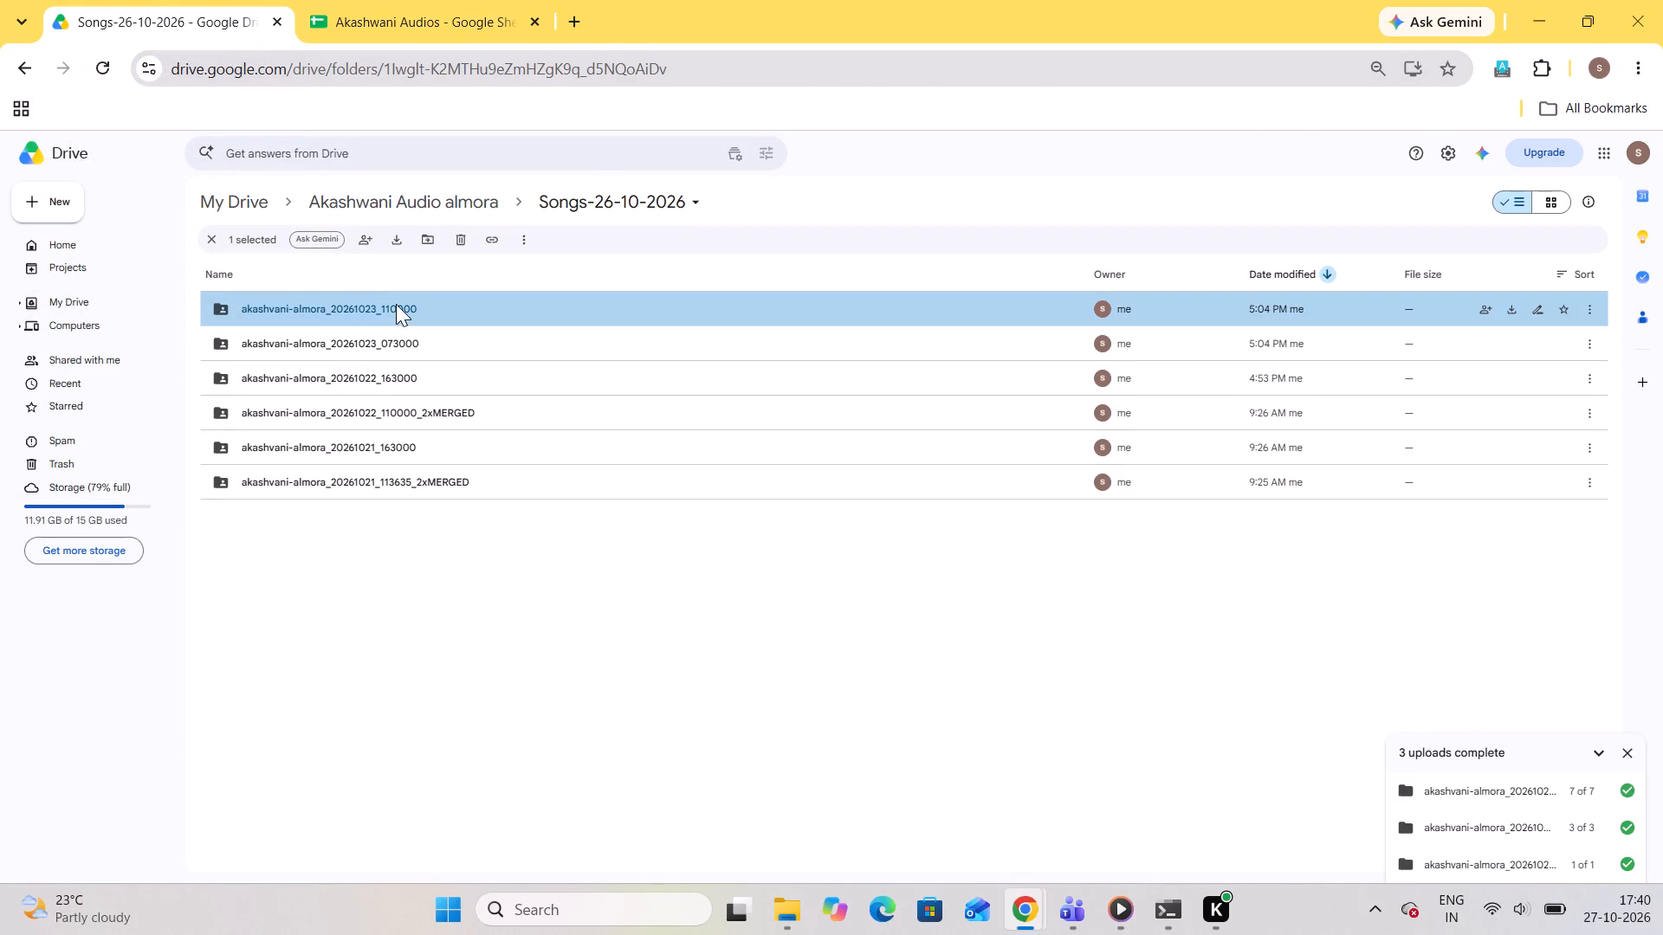
pyautogui.click(597, 205)
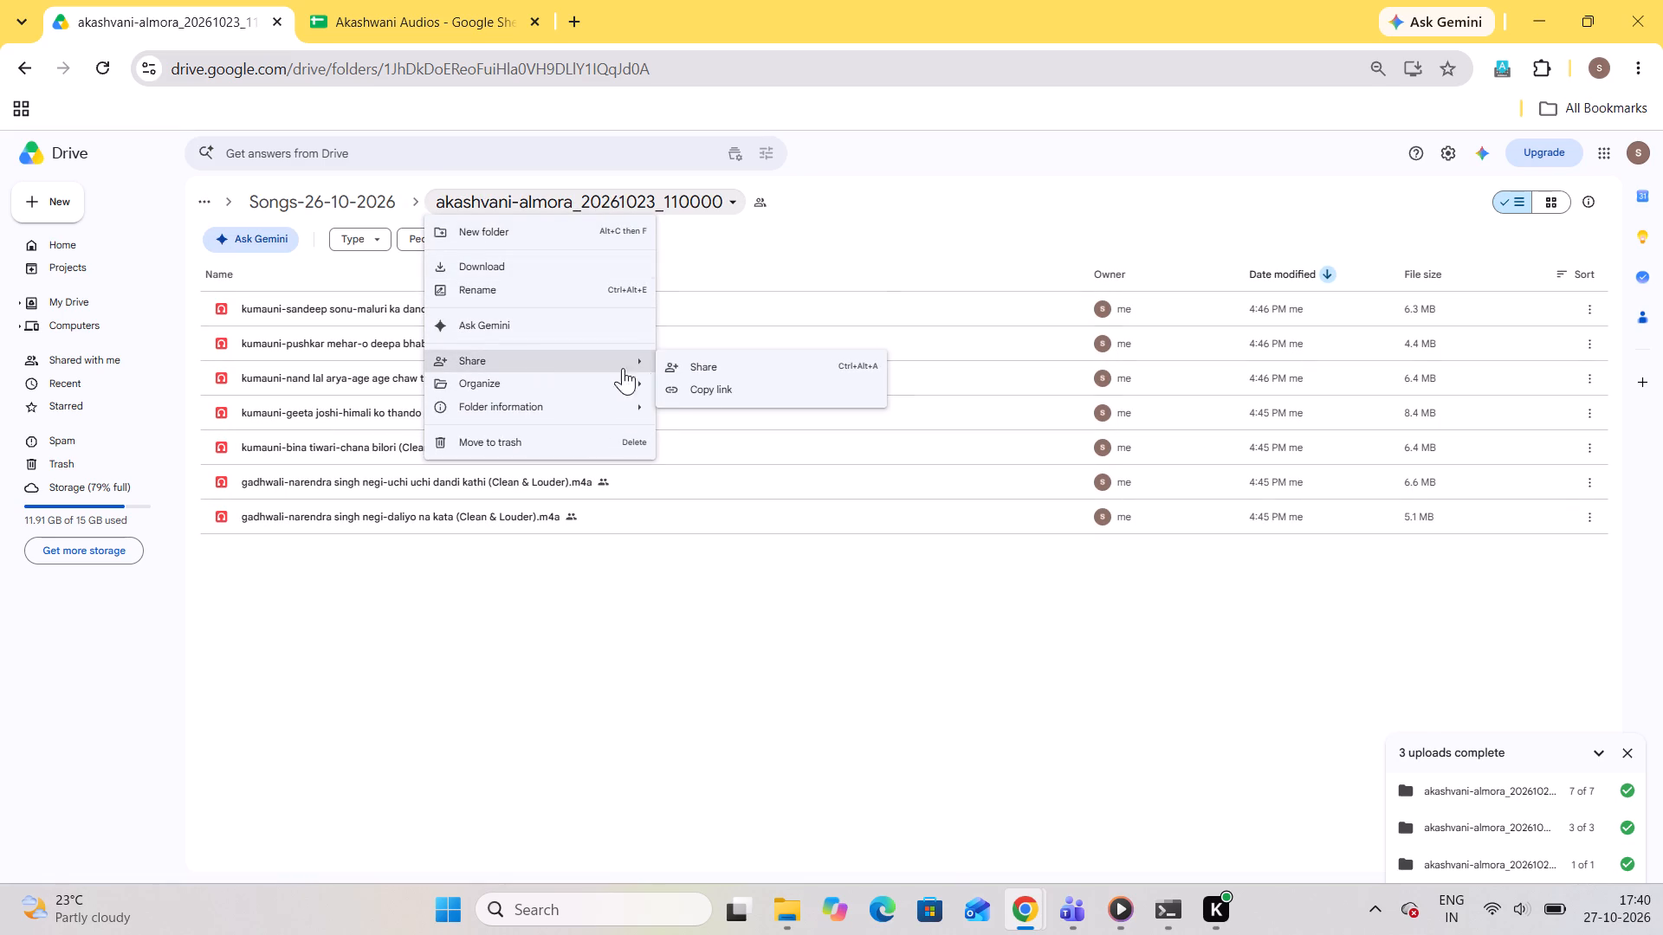
pyautogui.click(702, 397)
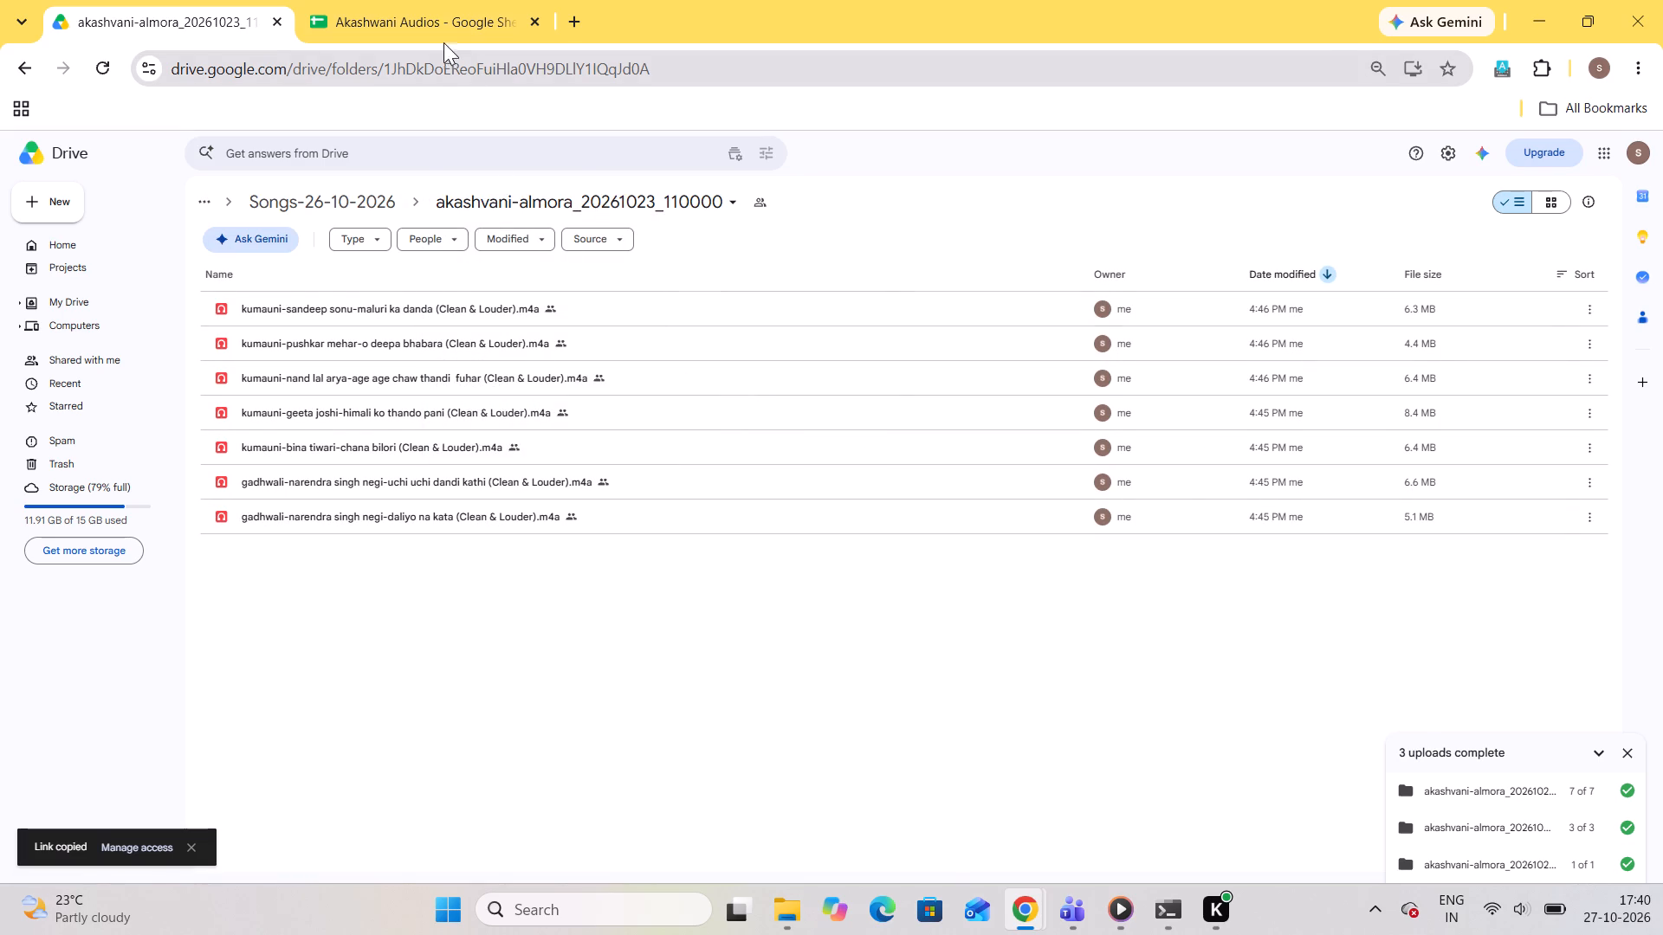
pyautogui.click(422, 7)
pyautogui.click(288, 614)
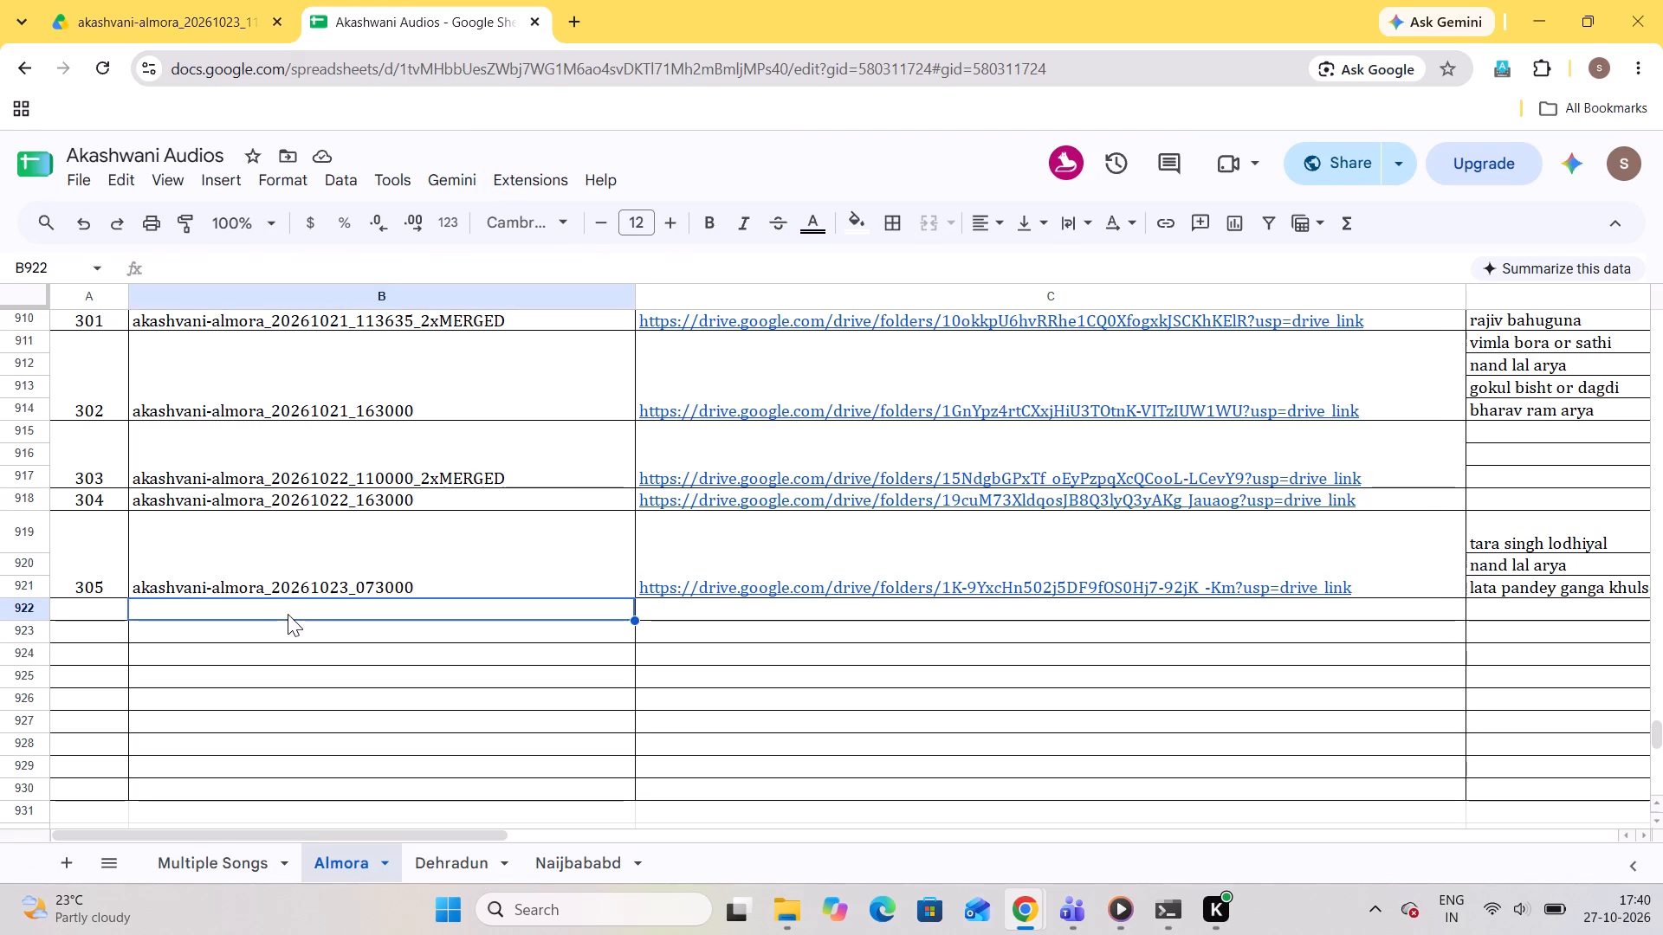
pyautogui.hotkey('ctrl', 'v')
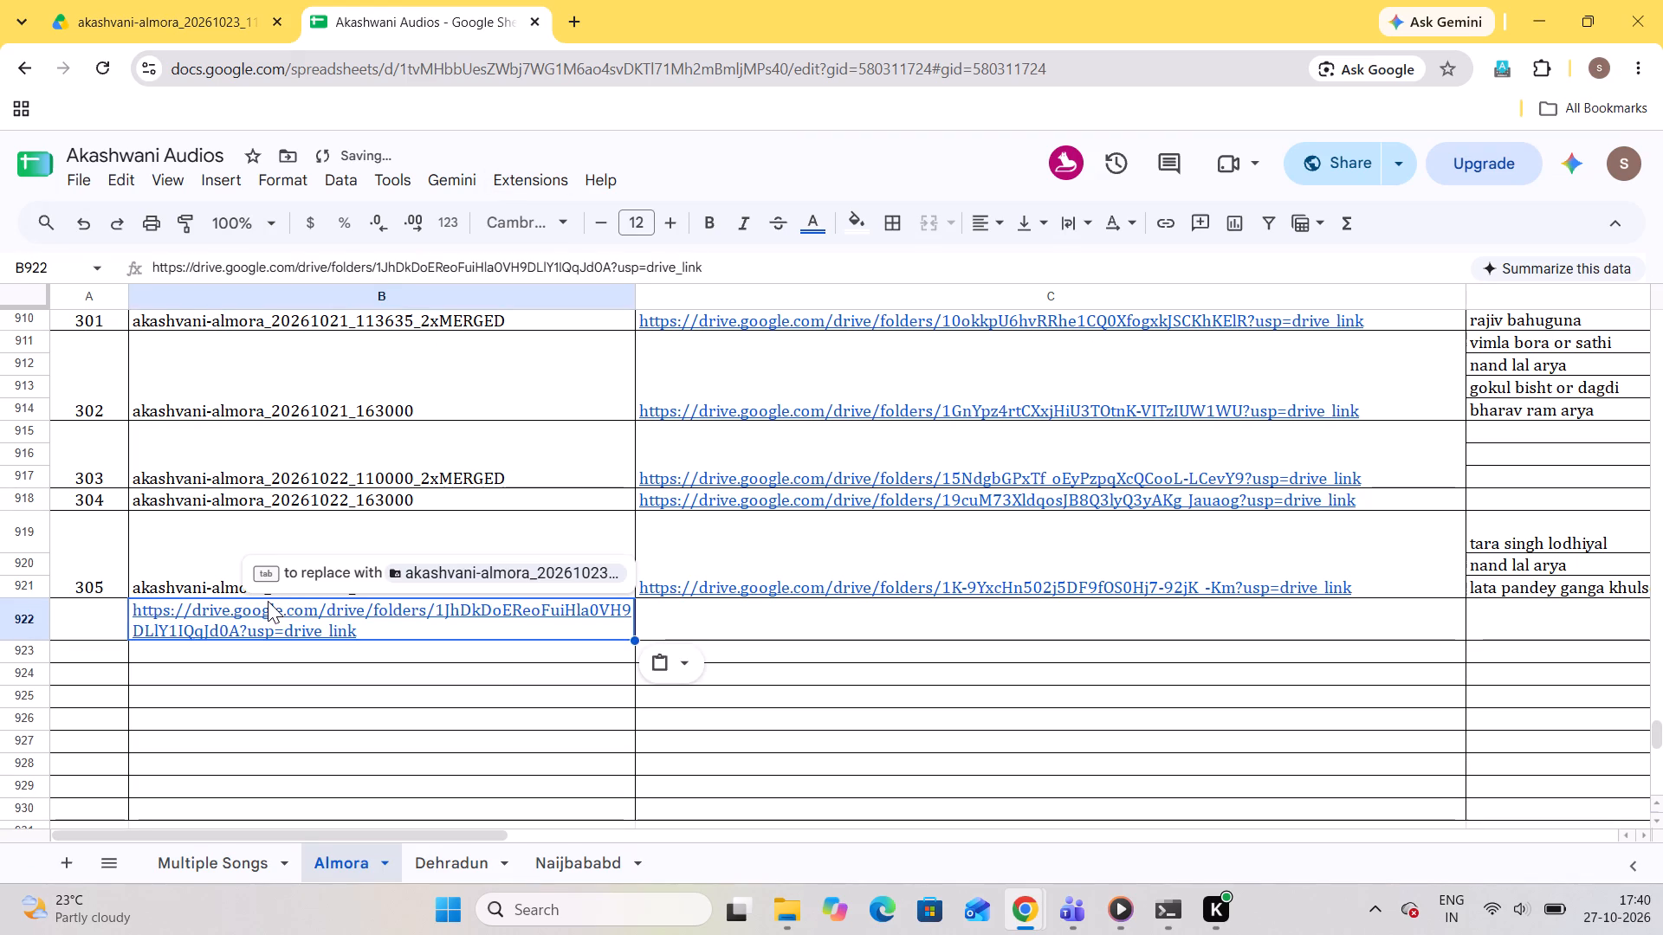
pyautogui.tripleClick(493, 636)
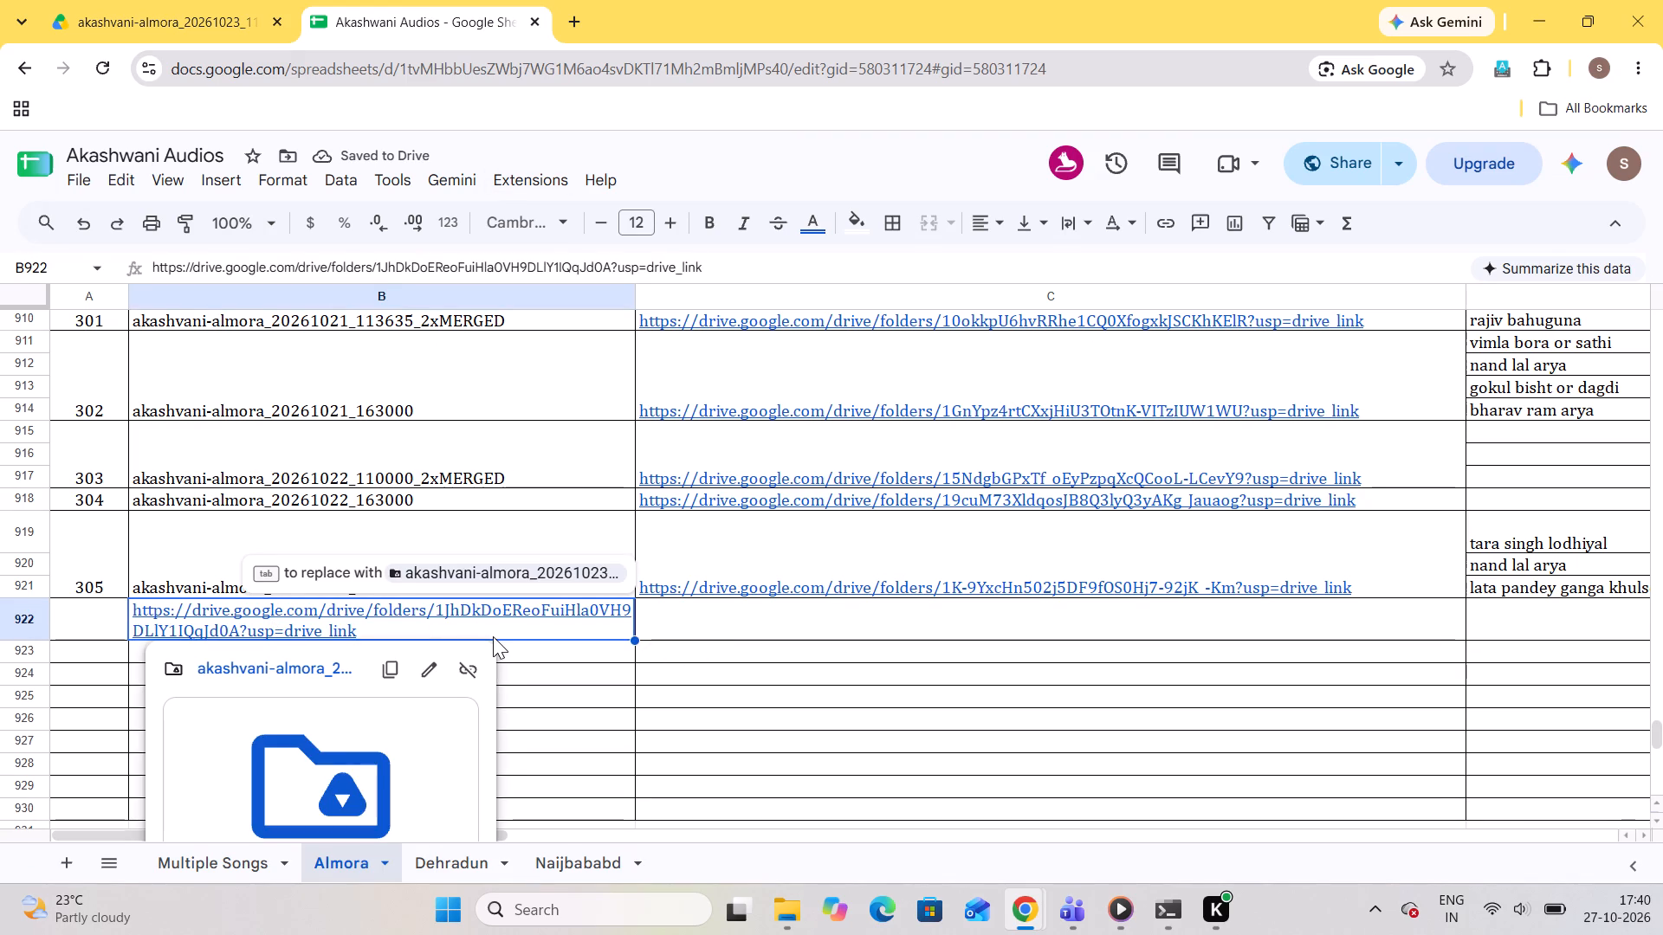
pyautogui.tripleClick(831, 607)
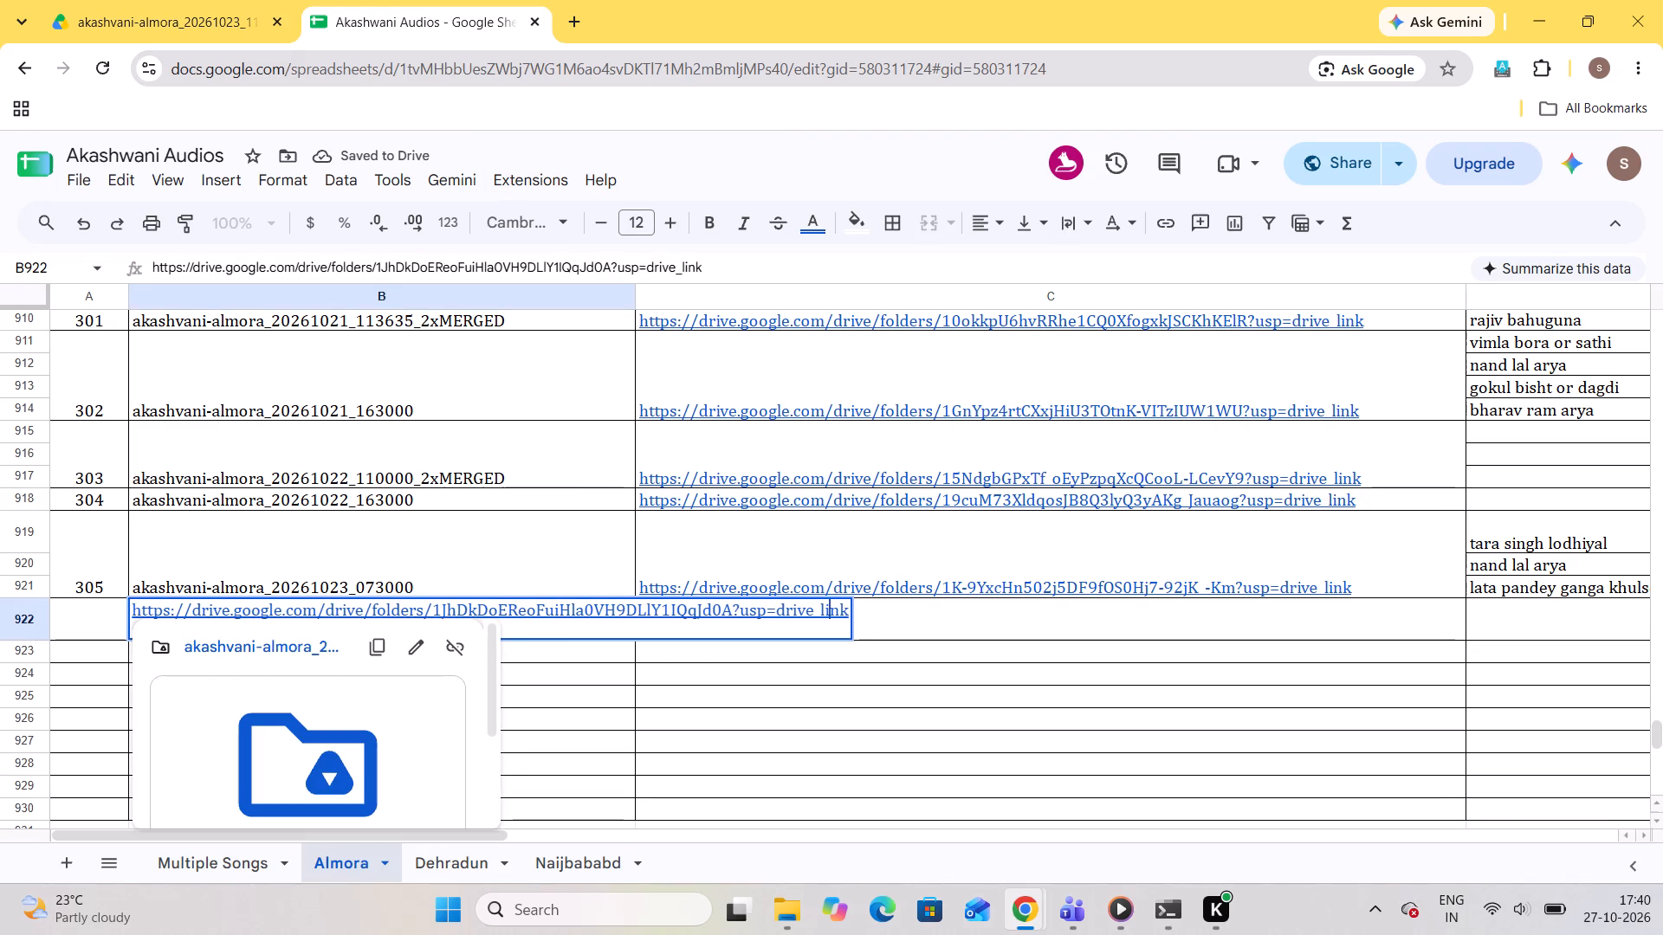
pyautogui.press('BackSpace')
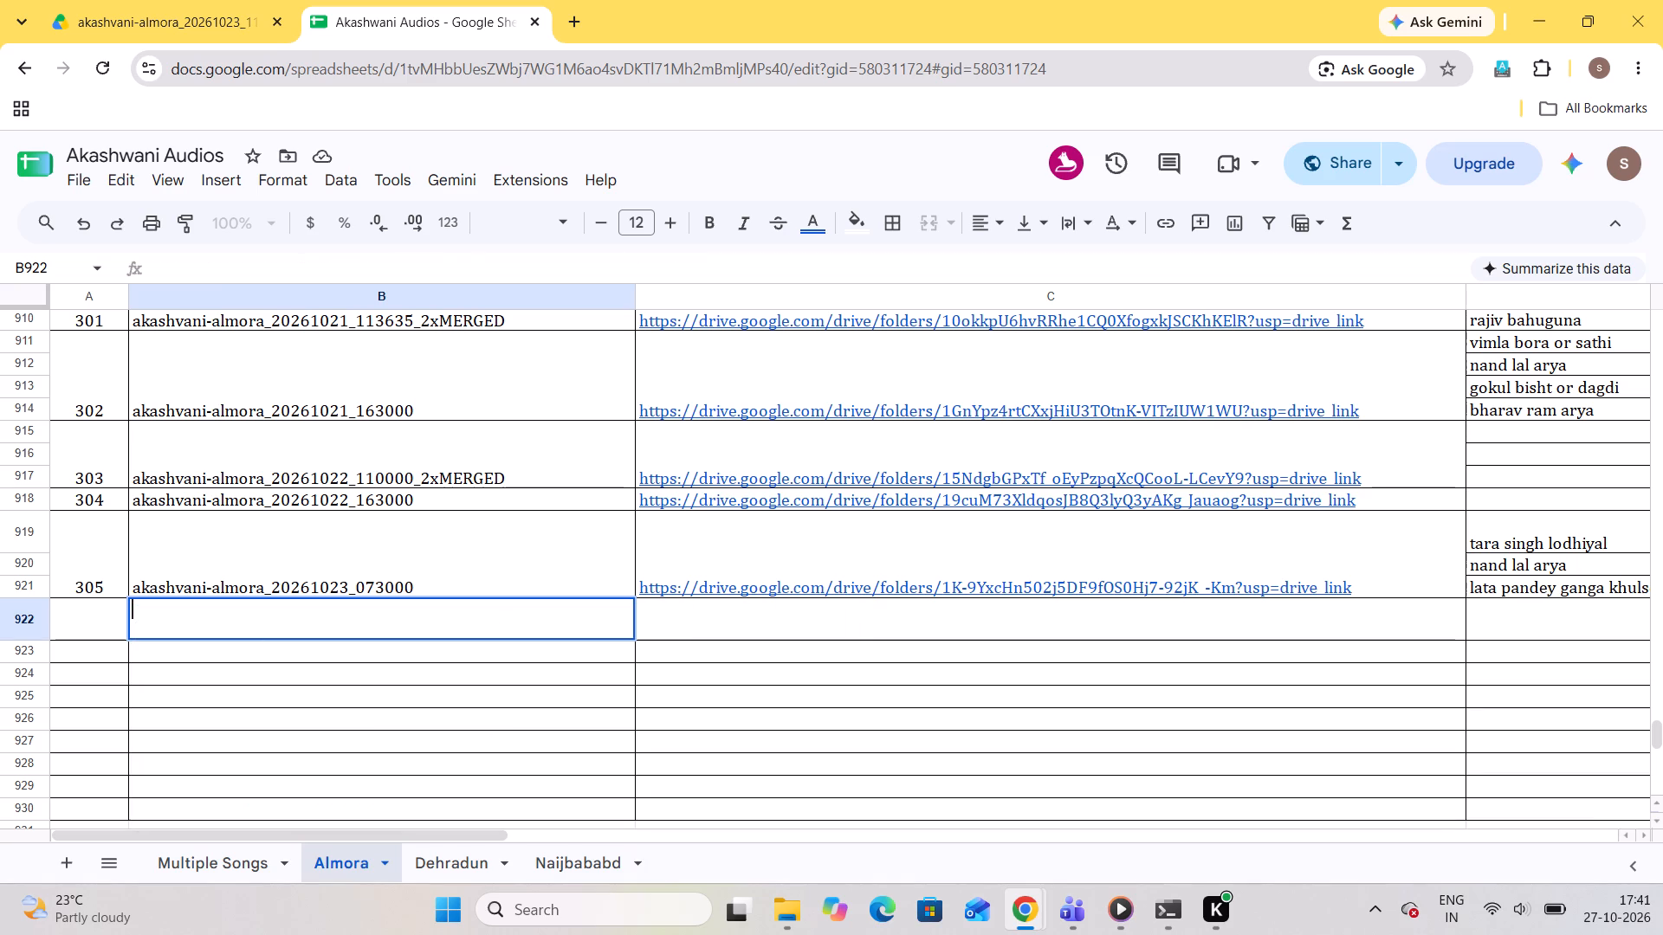
# Paste the akashvani-almora_20261023_110000 folder's share link into cell C922.
pyautogui.click(716, 634)
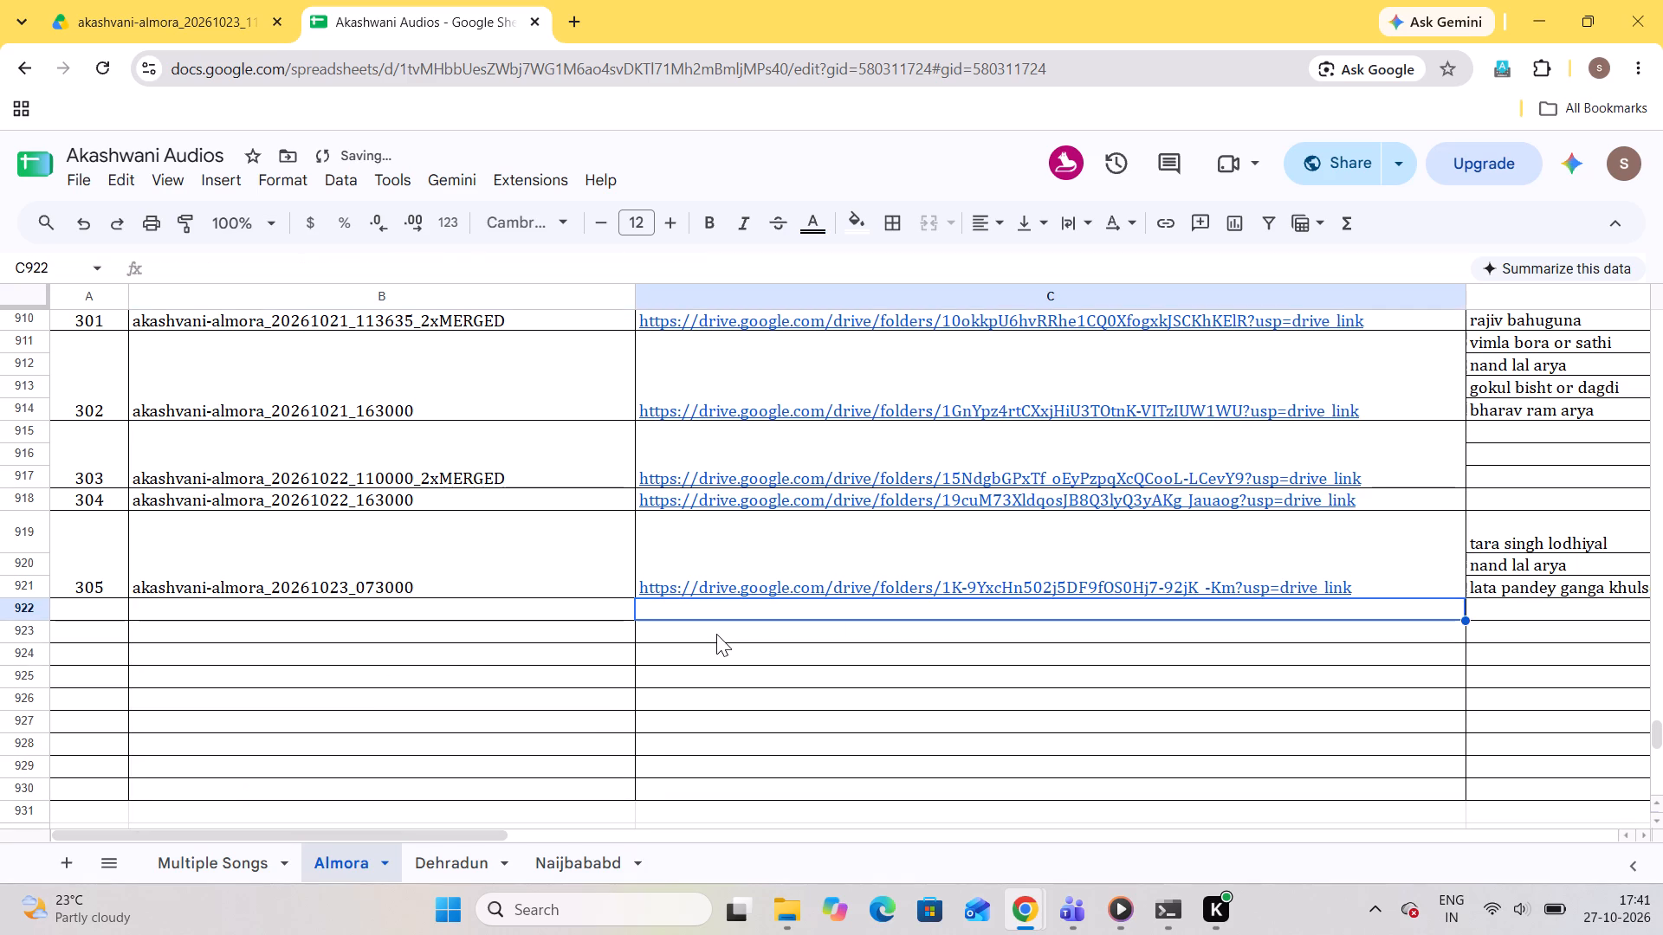
pyautogui.hotkey('ctrl', 'v')
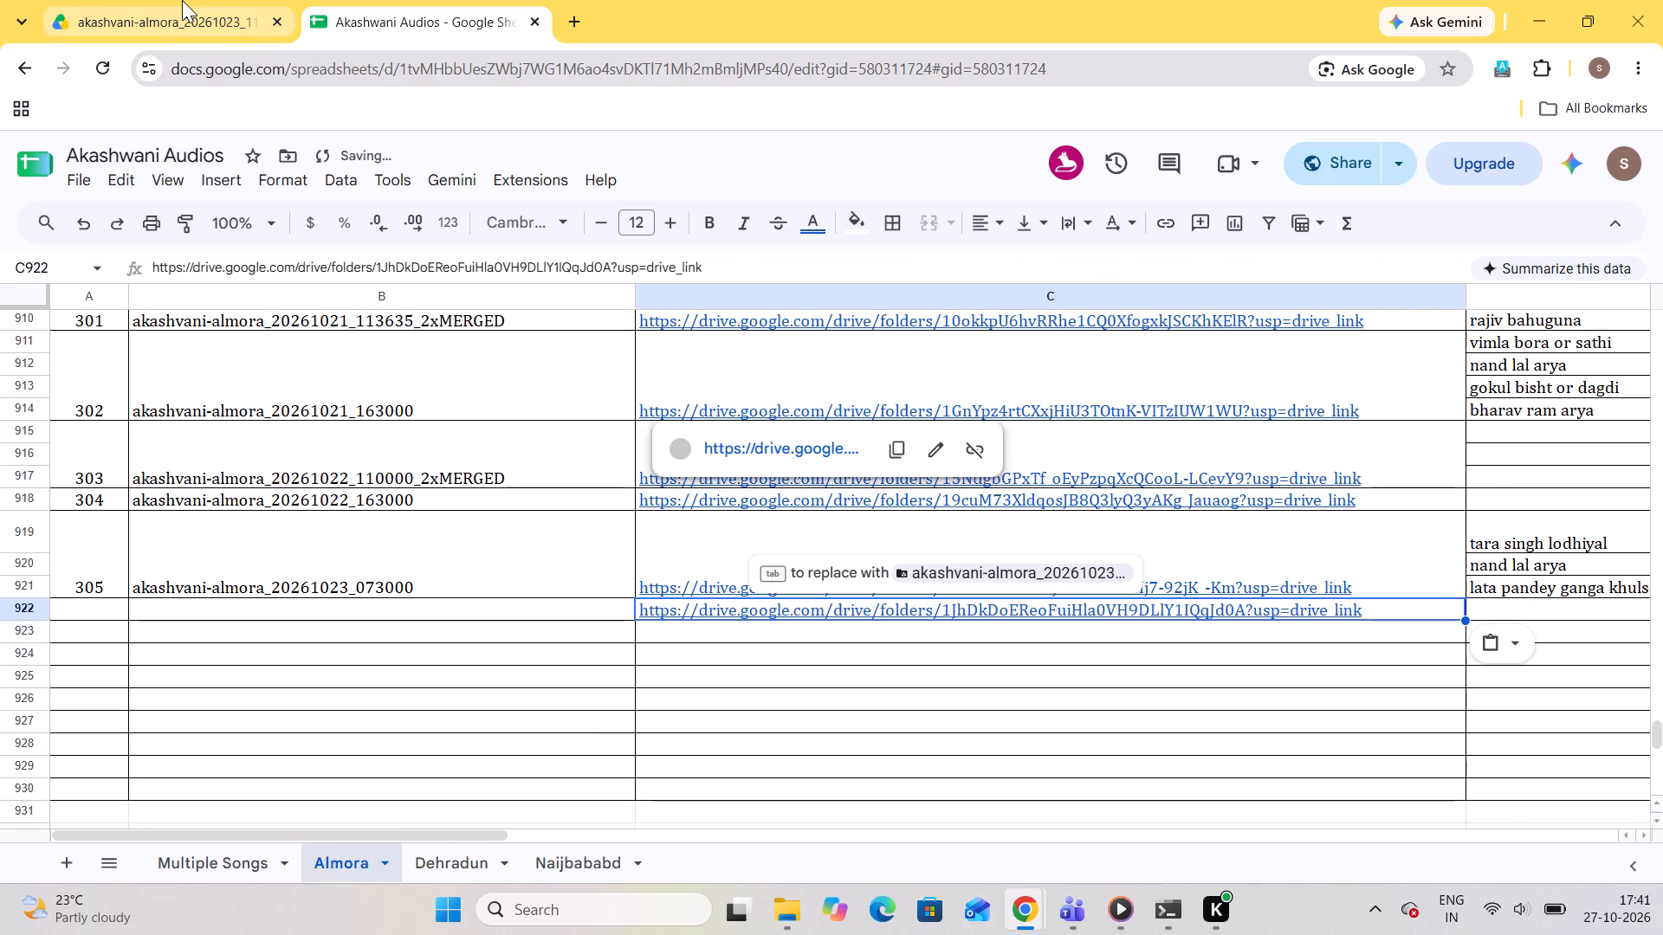
# Copy the folder name akashvani-almora_20261023_110000 from Drive's Rename dialog into cell B922, and leave the folder's name unchanged in Drive.
pyautogui.click(182, 0)
pyautogui.click(676, 203)
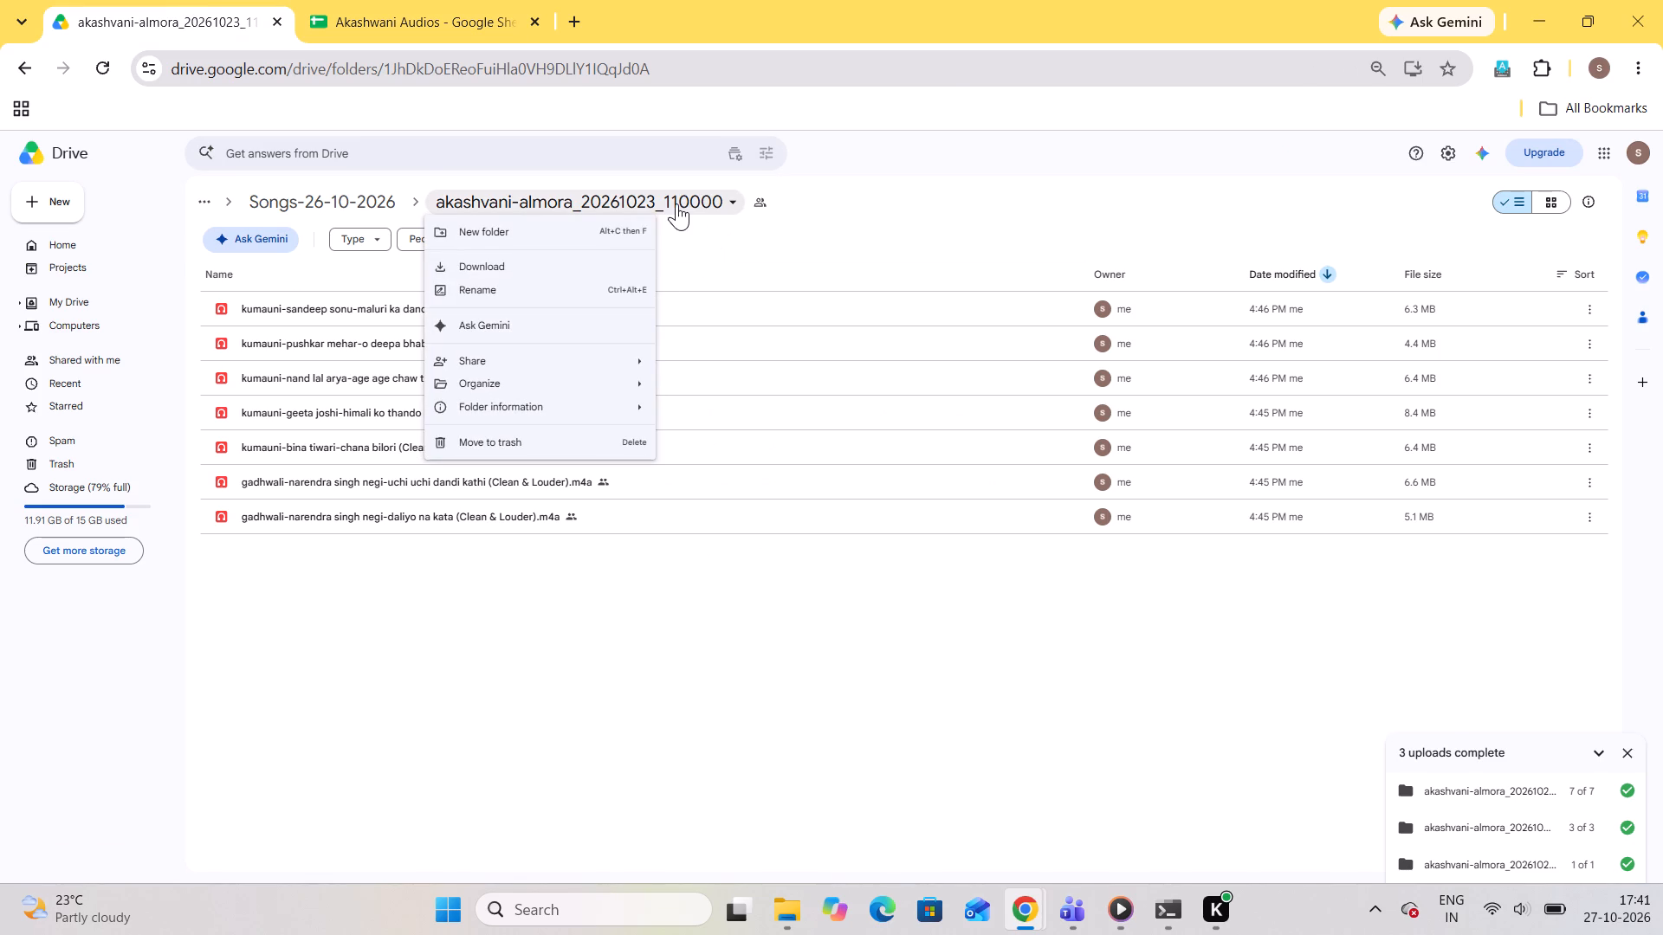
pyautogui.click(614, 287)
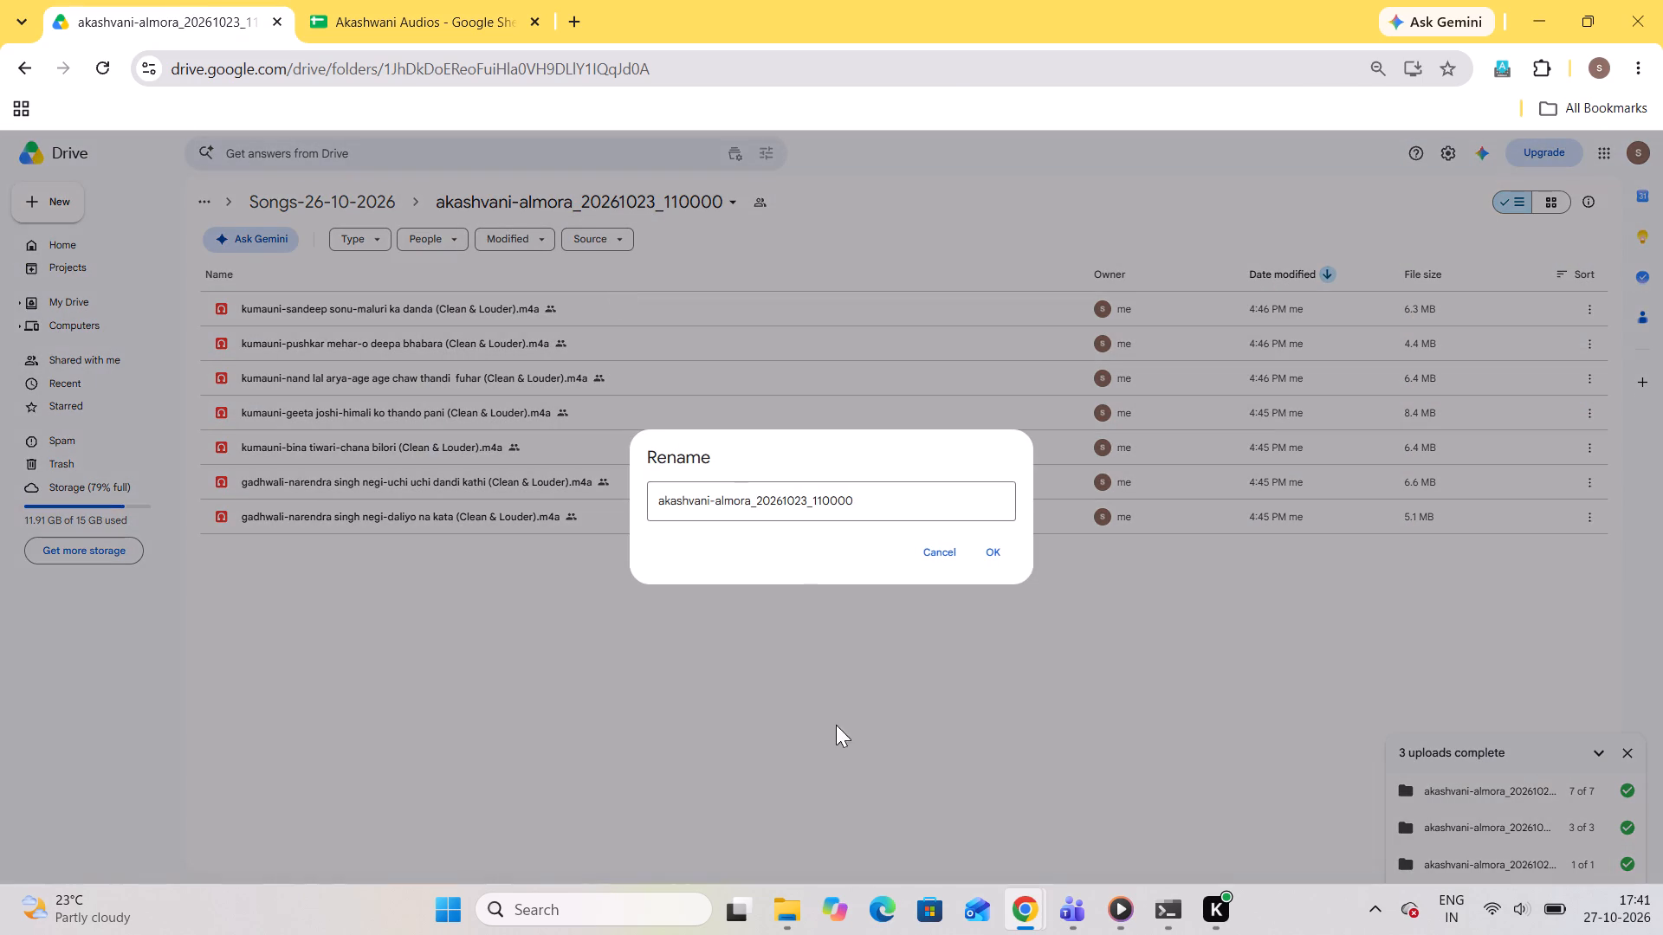
pyautogui.doubleClick(852, 512)
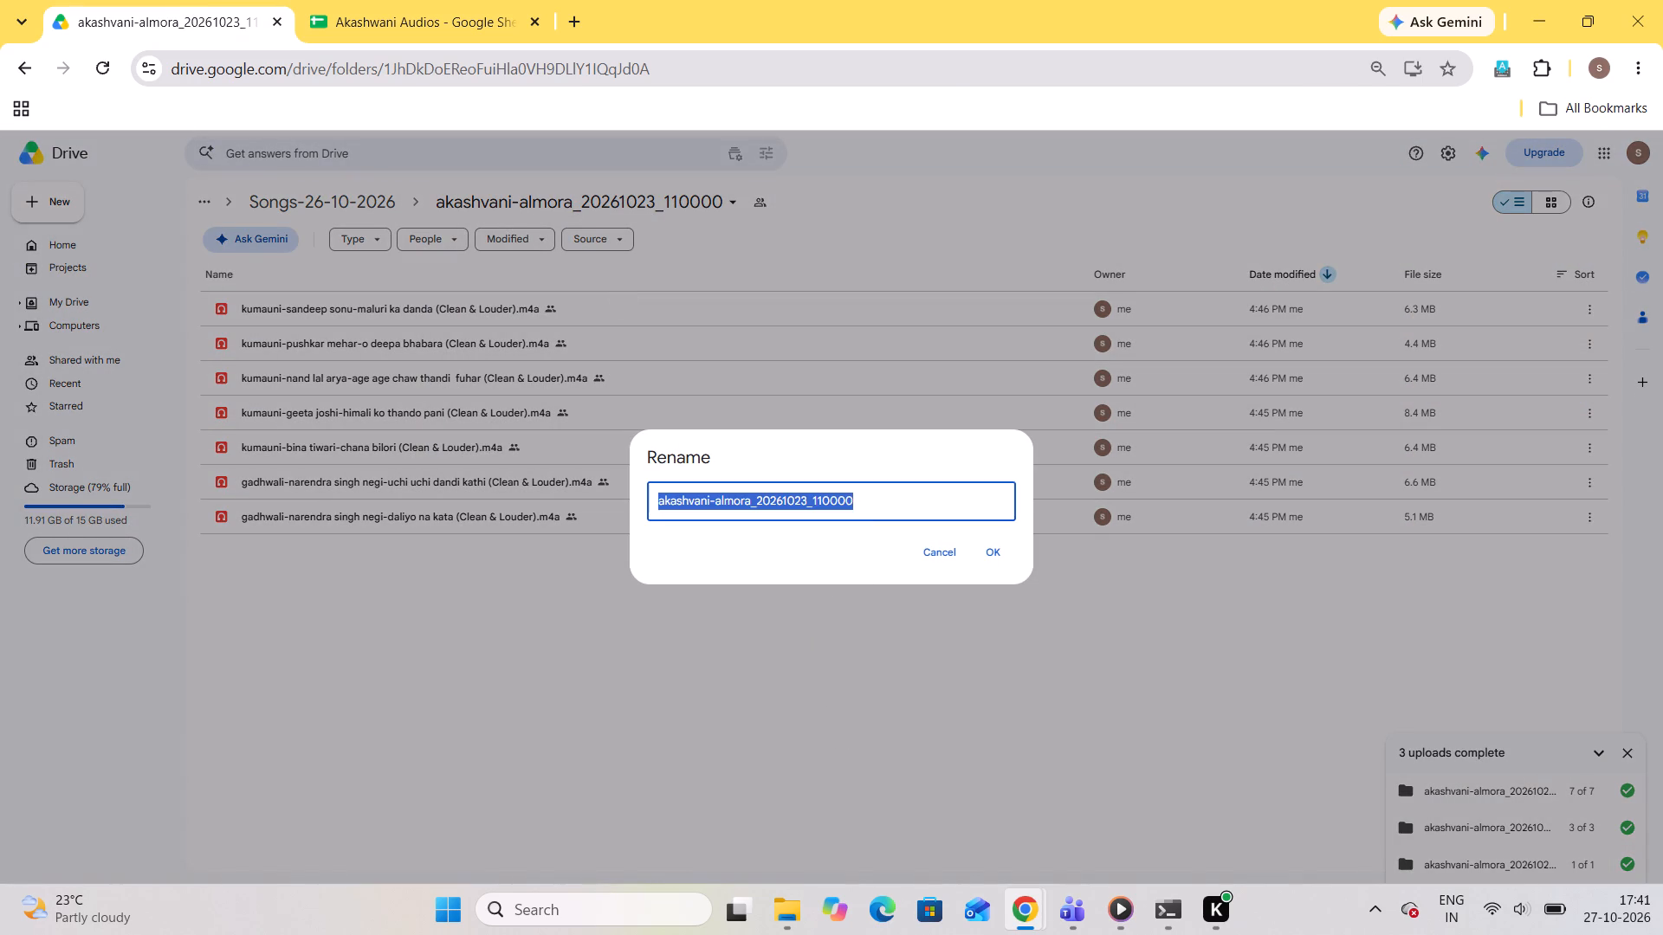
pyautogui.hotkey('ctrl', 'c')
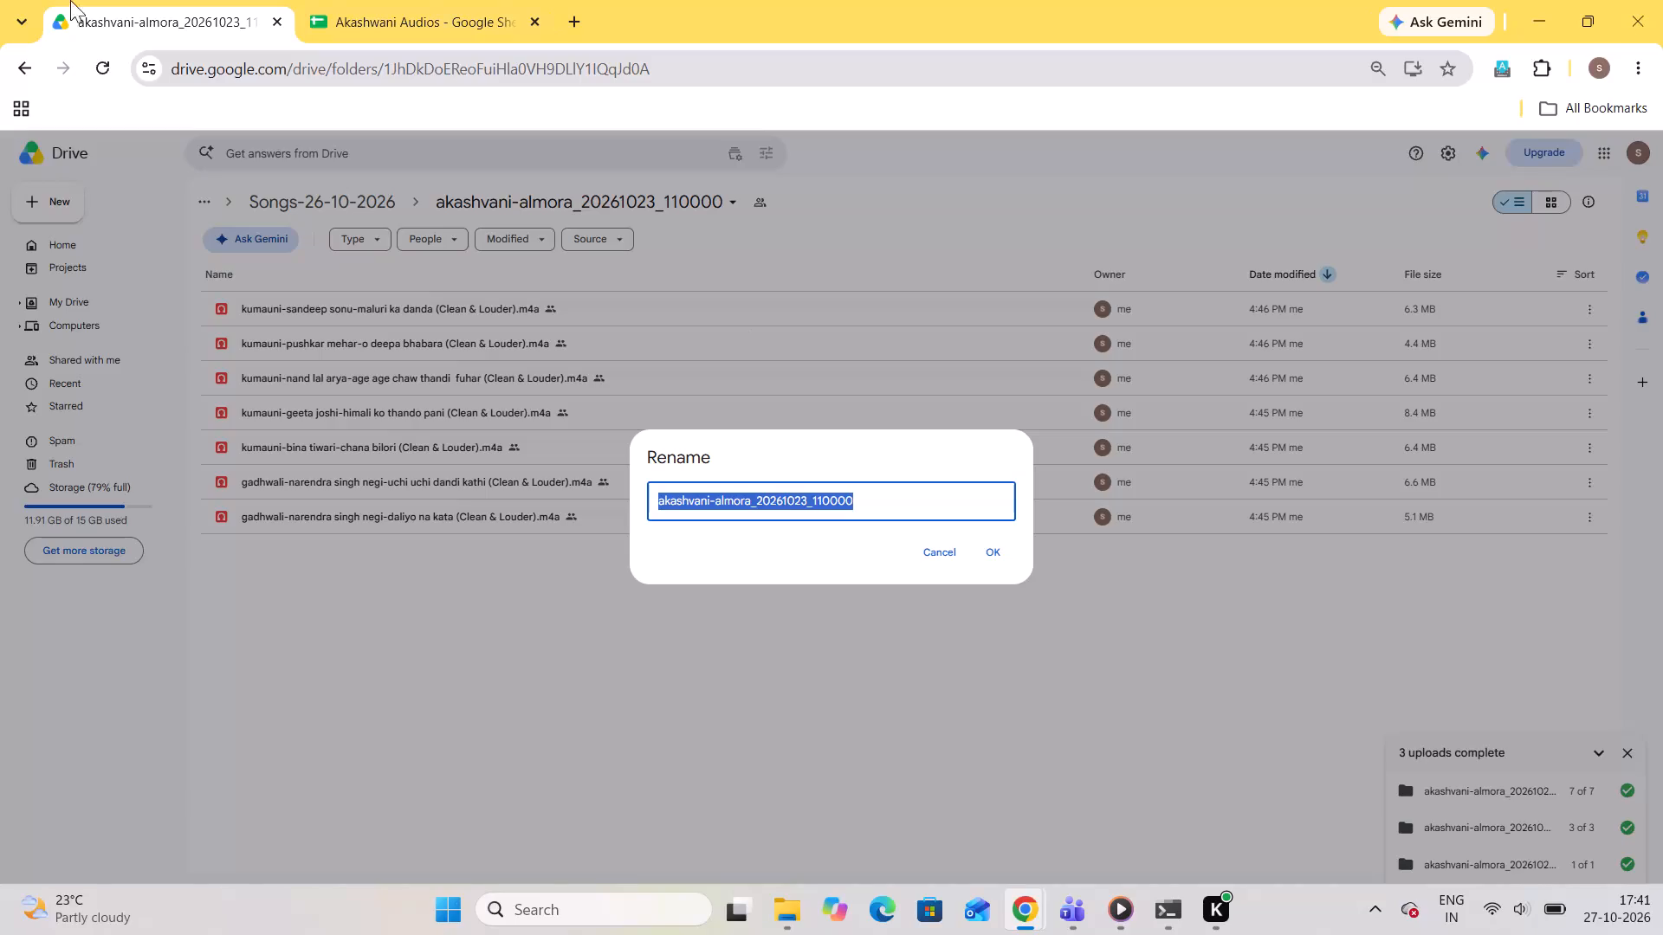
pyautogui.click(372, 3)
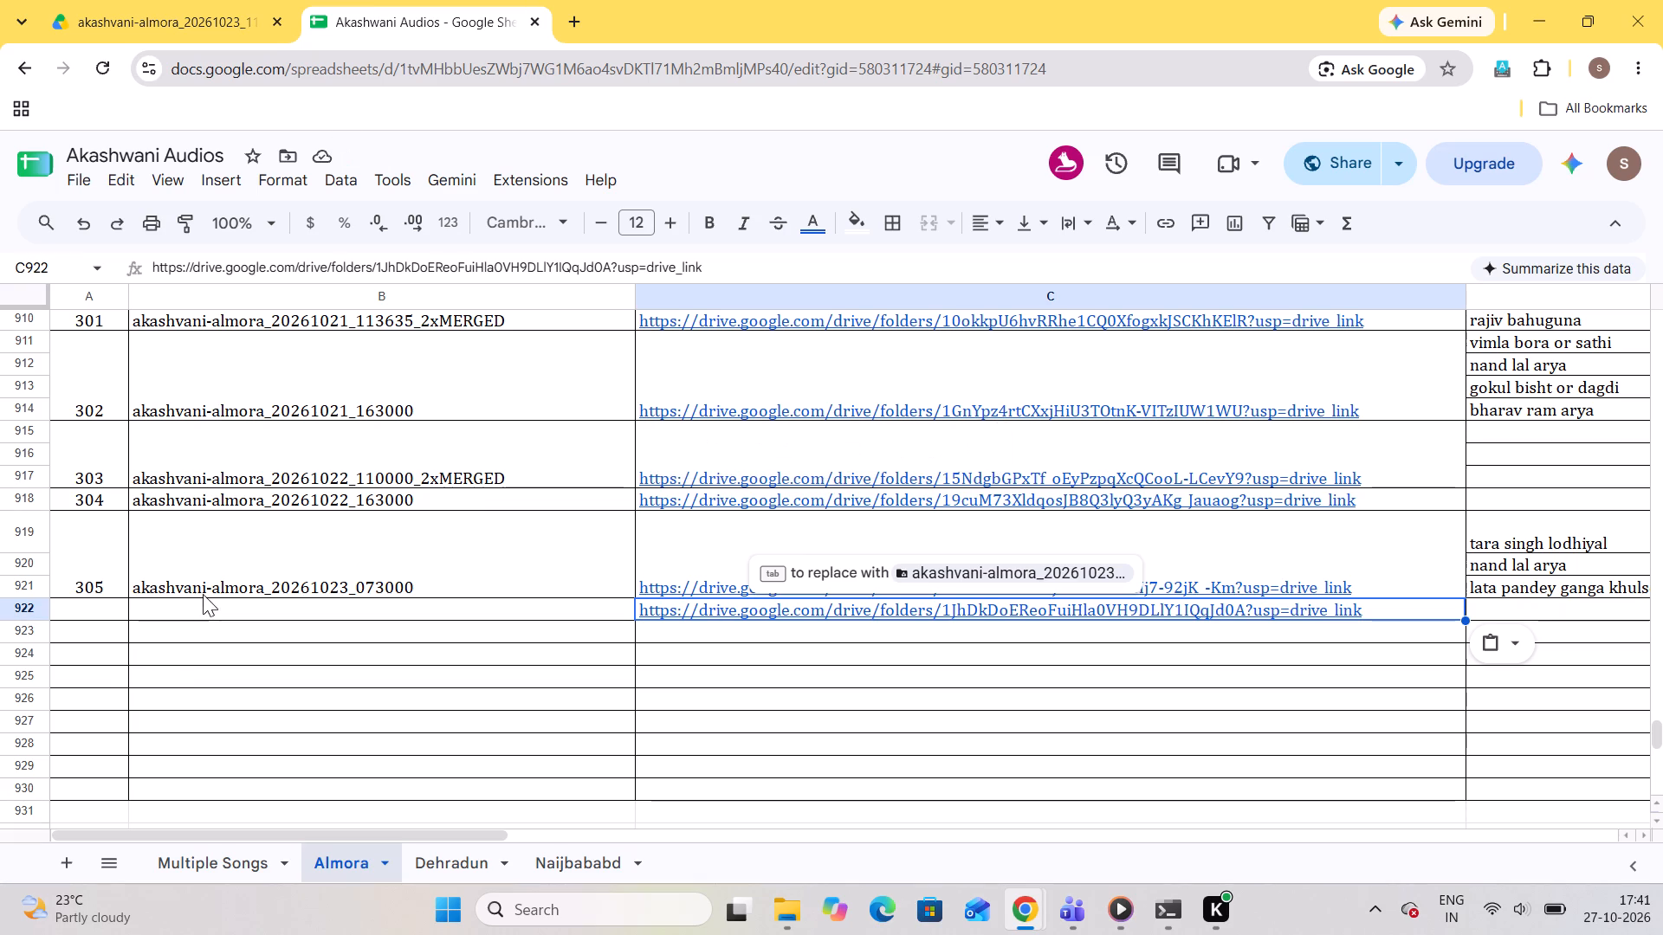
pyautogui.click(203, 609)
pyautogui.hotkey('ctrl', 'v')
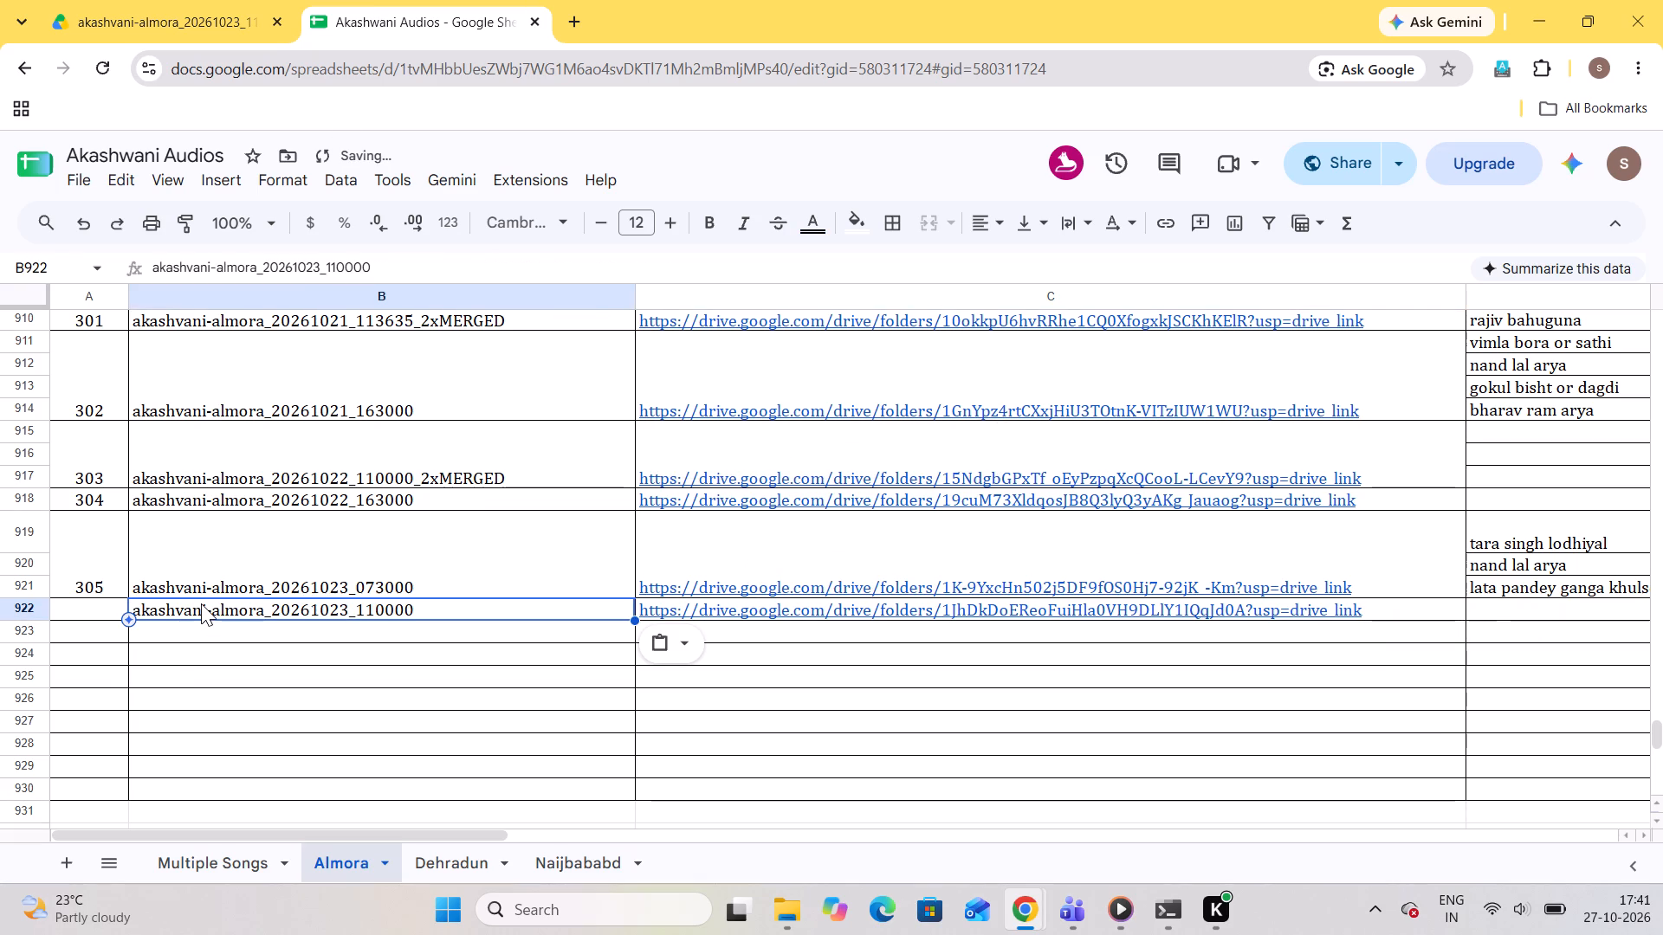
pyautogui.click(226, 7)
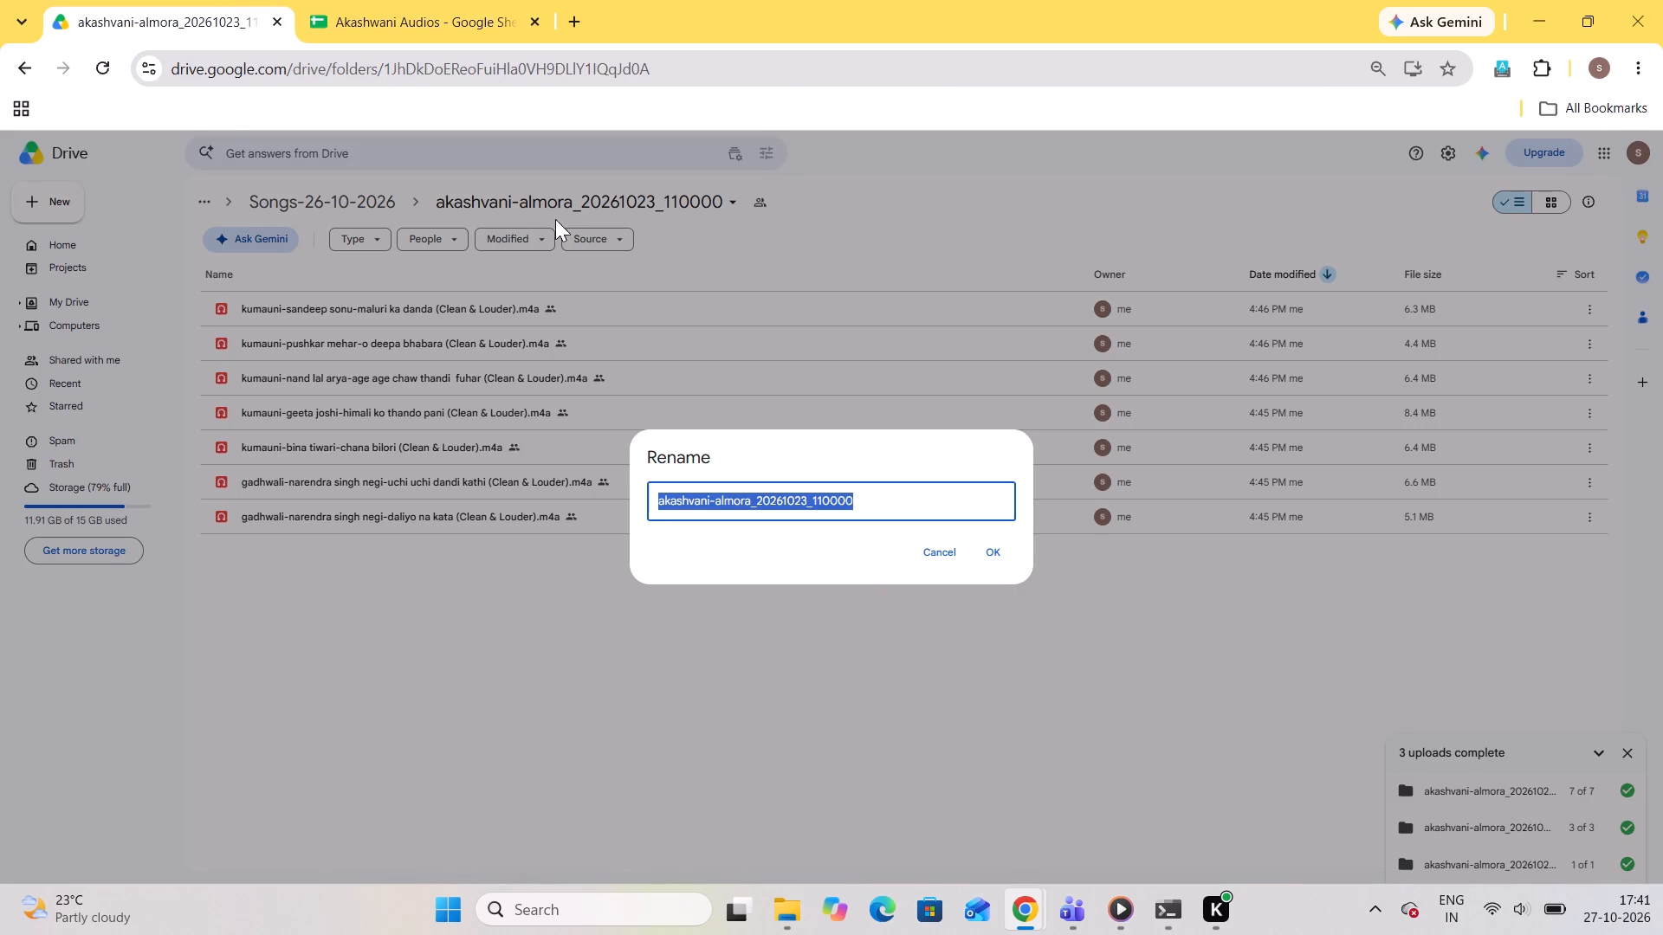
pyautogui.click(729, 234)
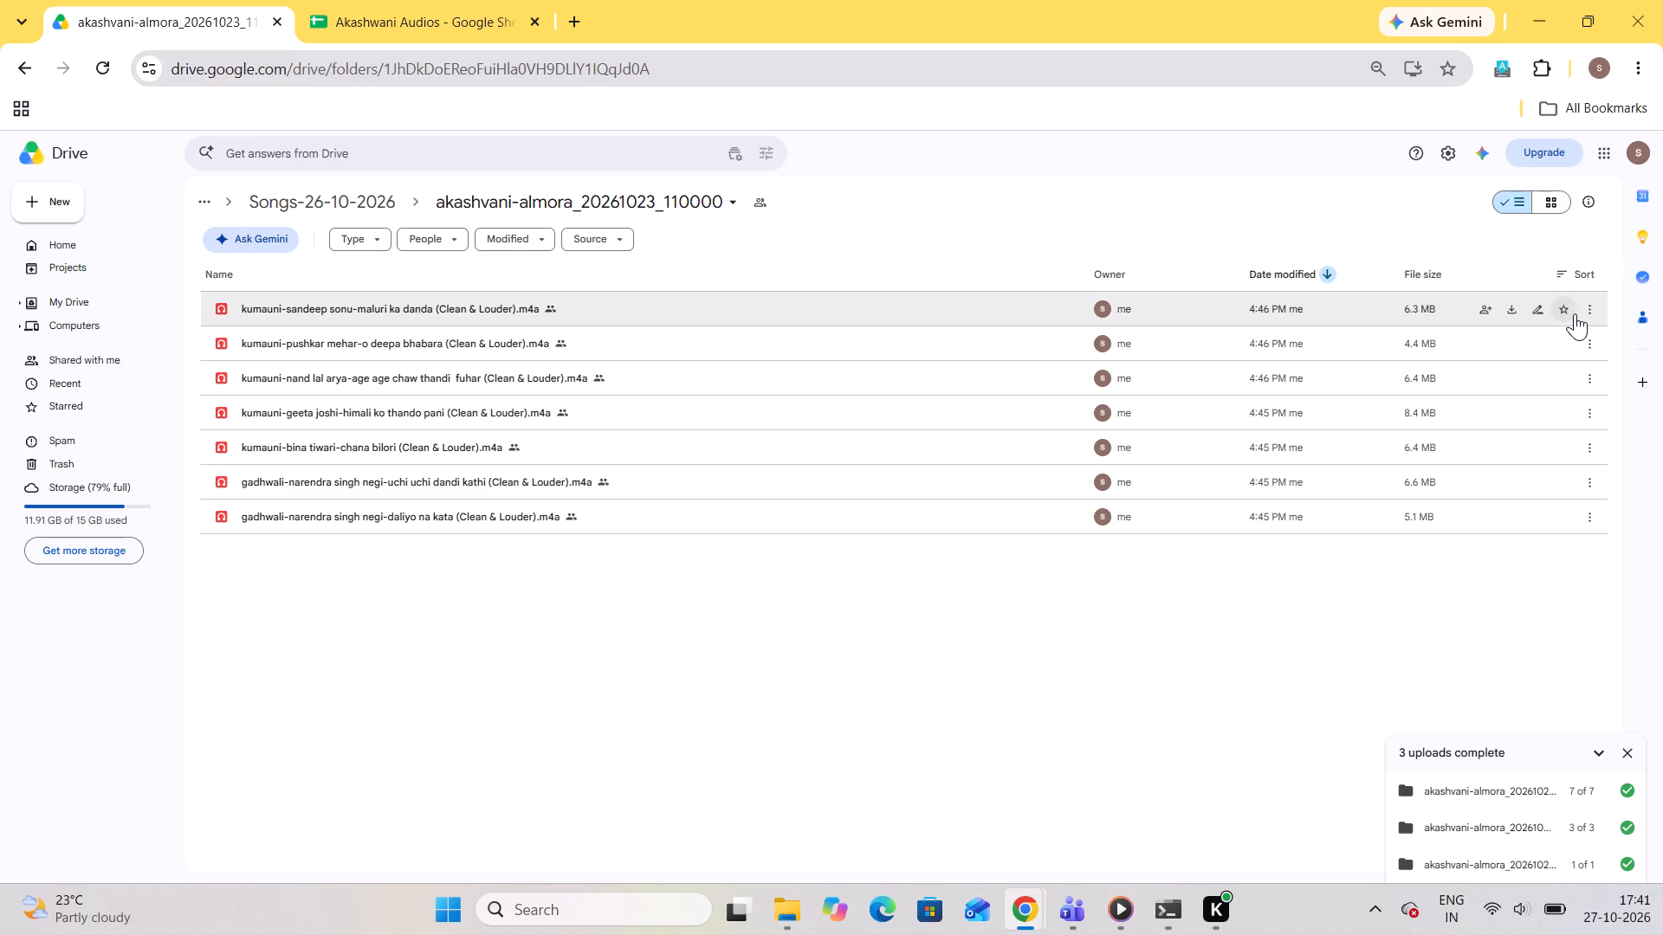
# Copy the full name of the "maluri ka danda" audio file, including .m4a, from Drive's Rename dialog.
pyautogui.click(508, 305)
pyautogui.rightClick(508, 305)
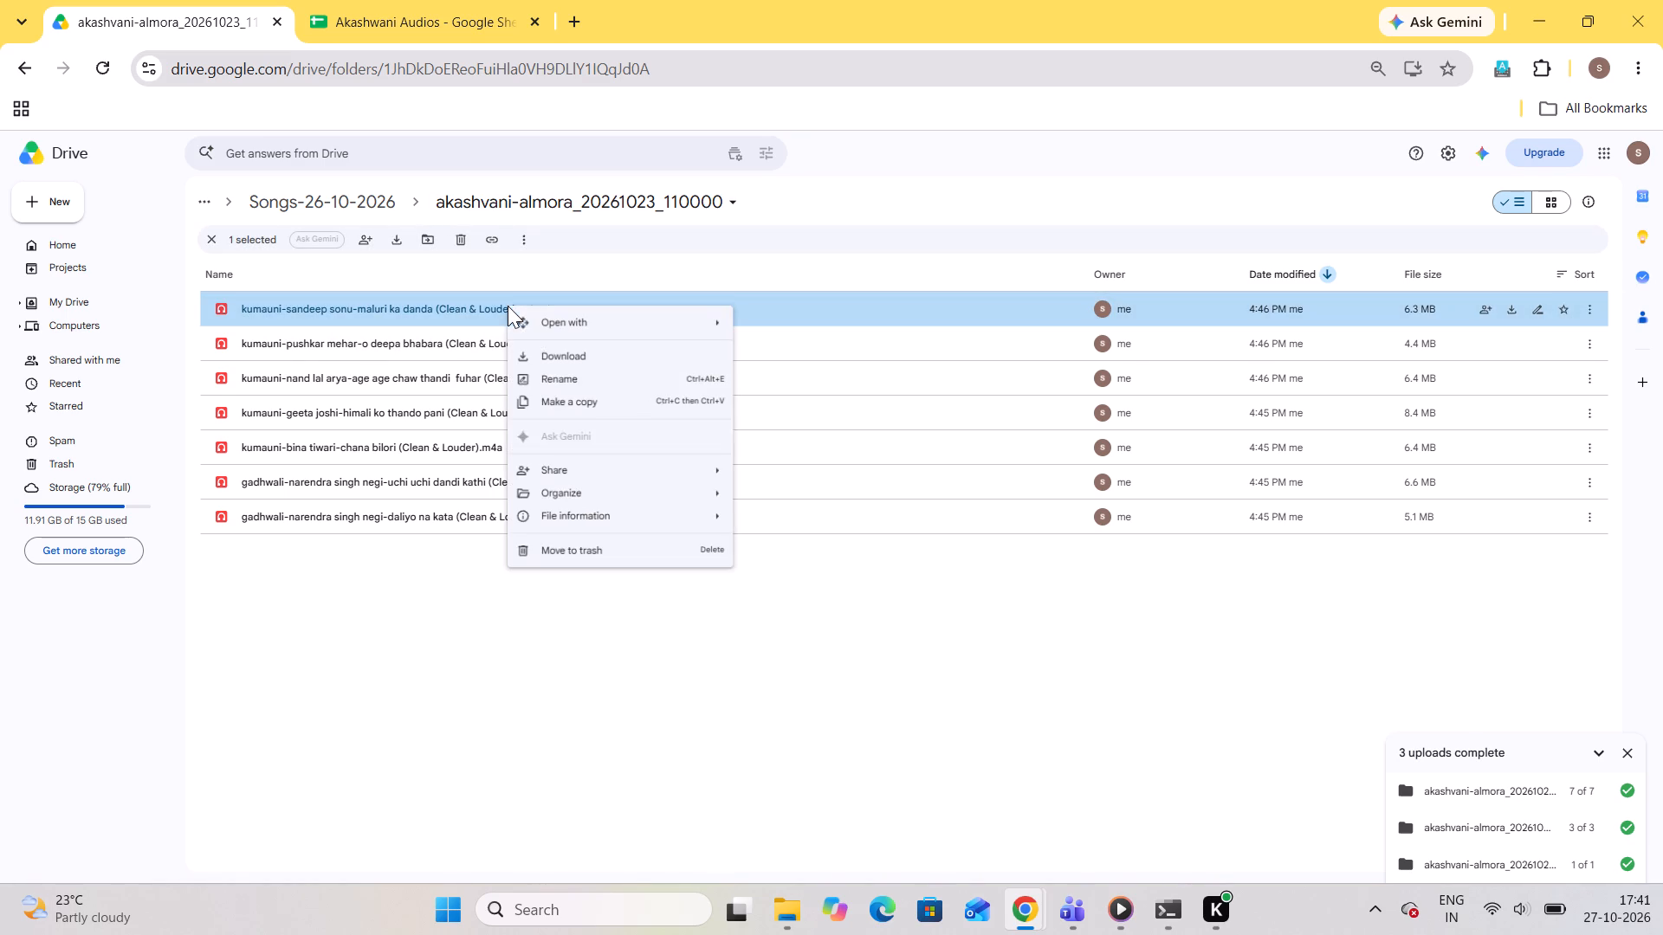
pyautogui.click(526, 382)
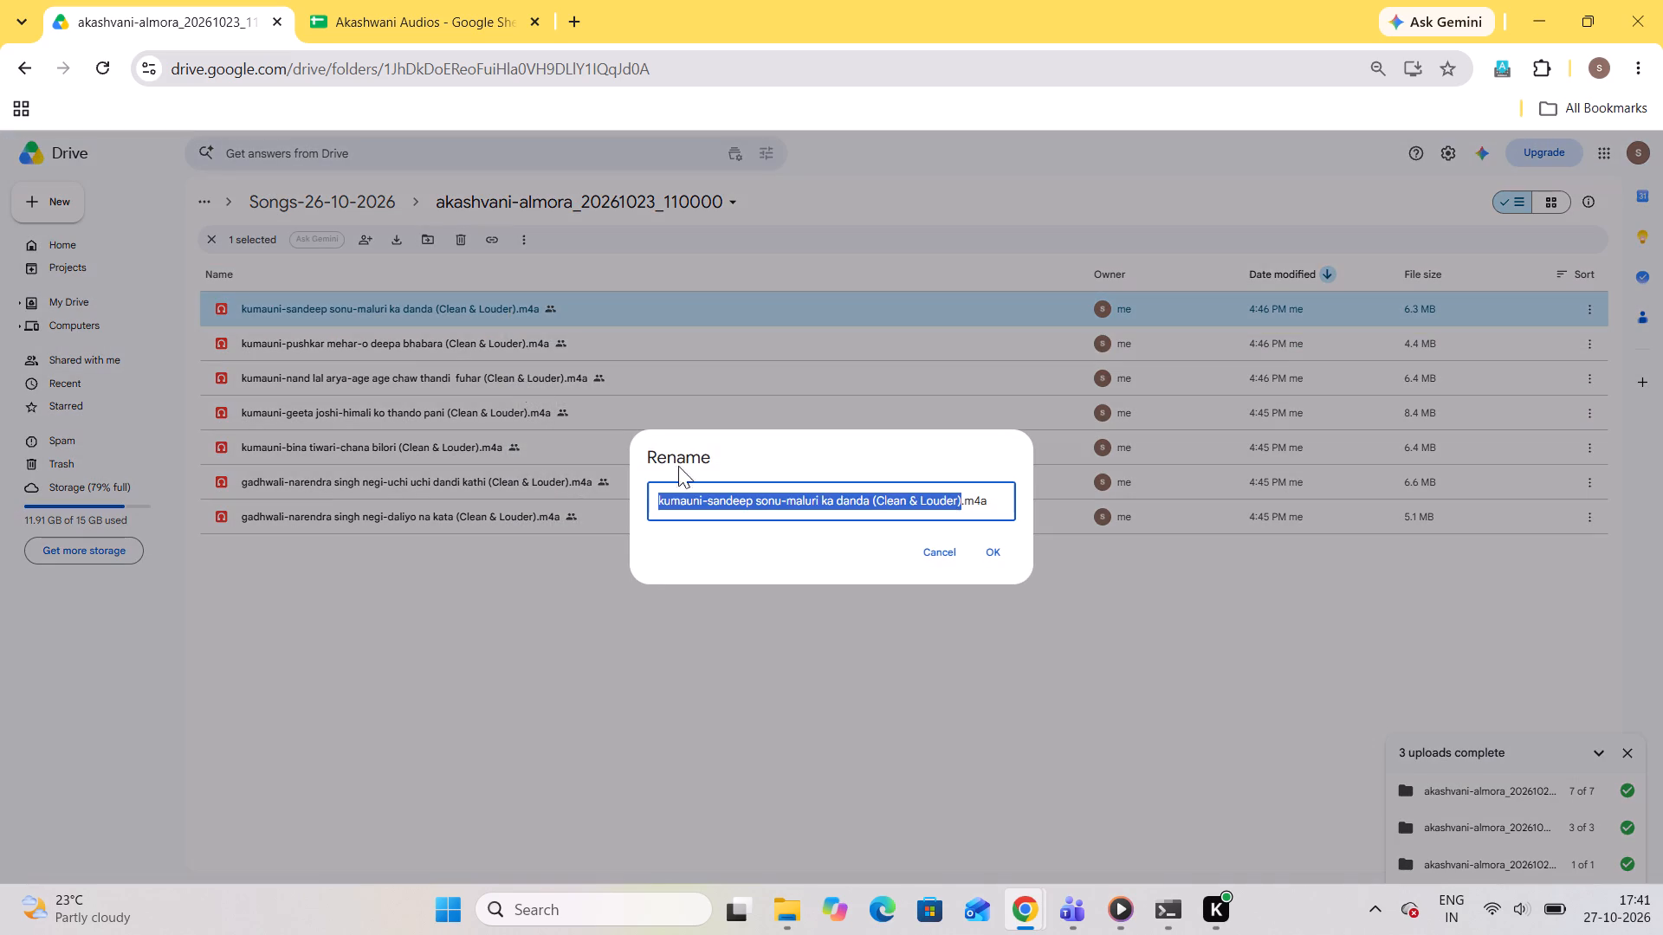
pyautogui.tripleClick(828, 502)
pyautogui.hotkey('ctrl', 'c')
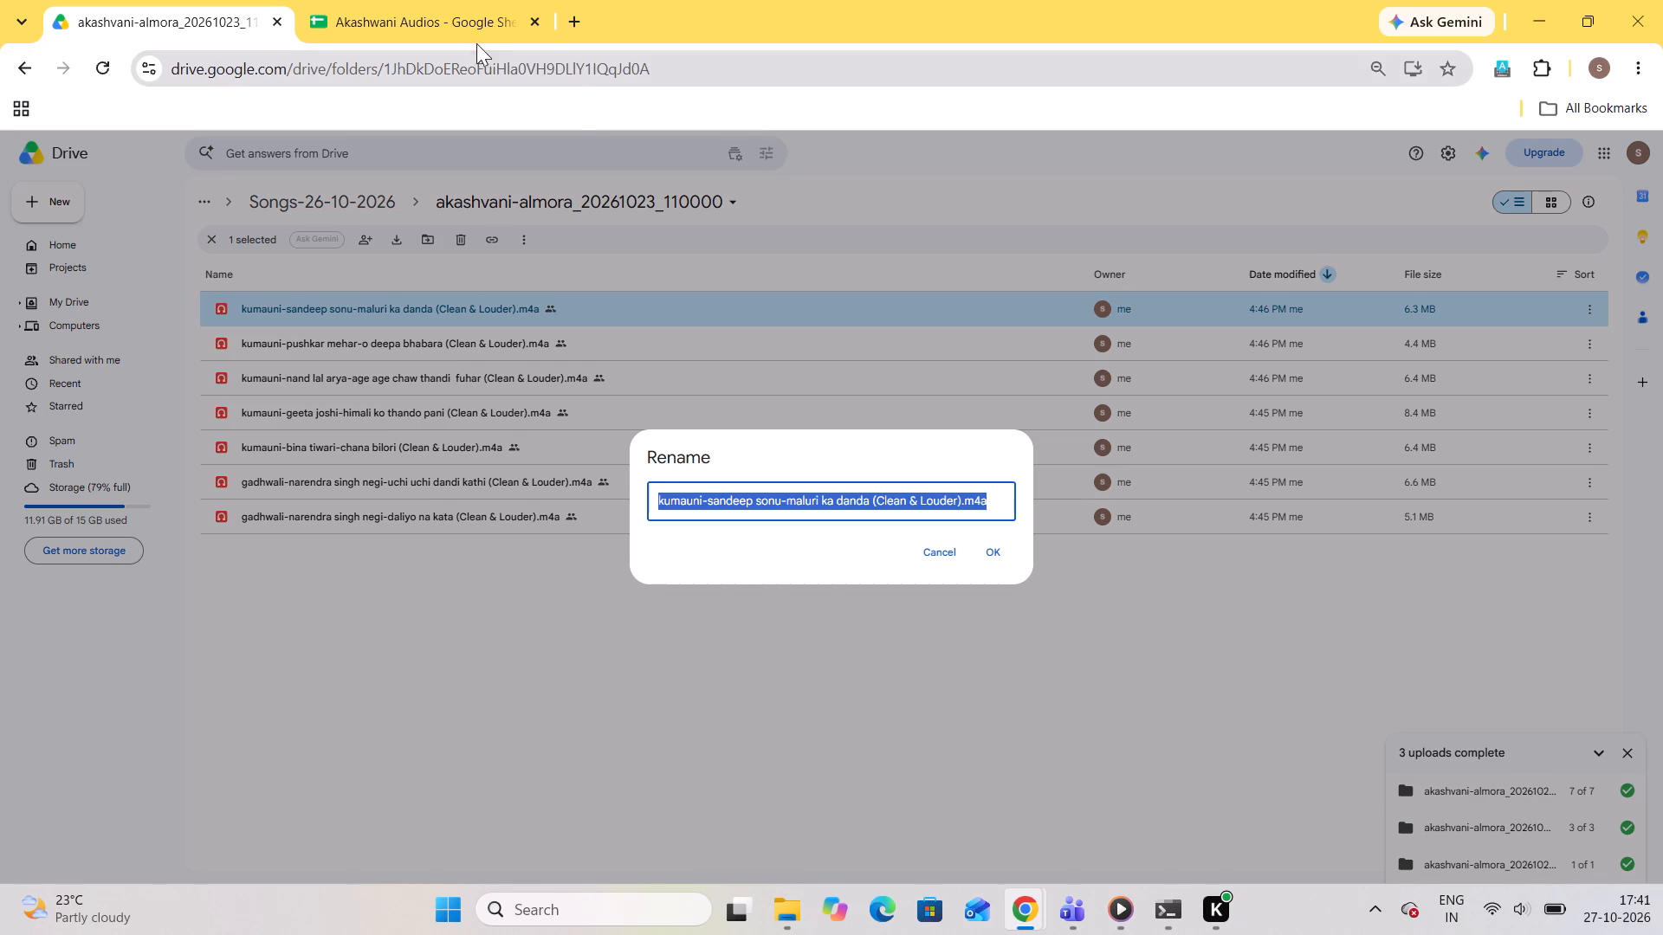
# Switch to the Akashwani Audios spreadsheet and enter serial number 306 in cell A922 for the akashvani-almora_20261023_110000 folder.
pyautogui.click(470, 30)
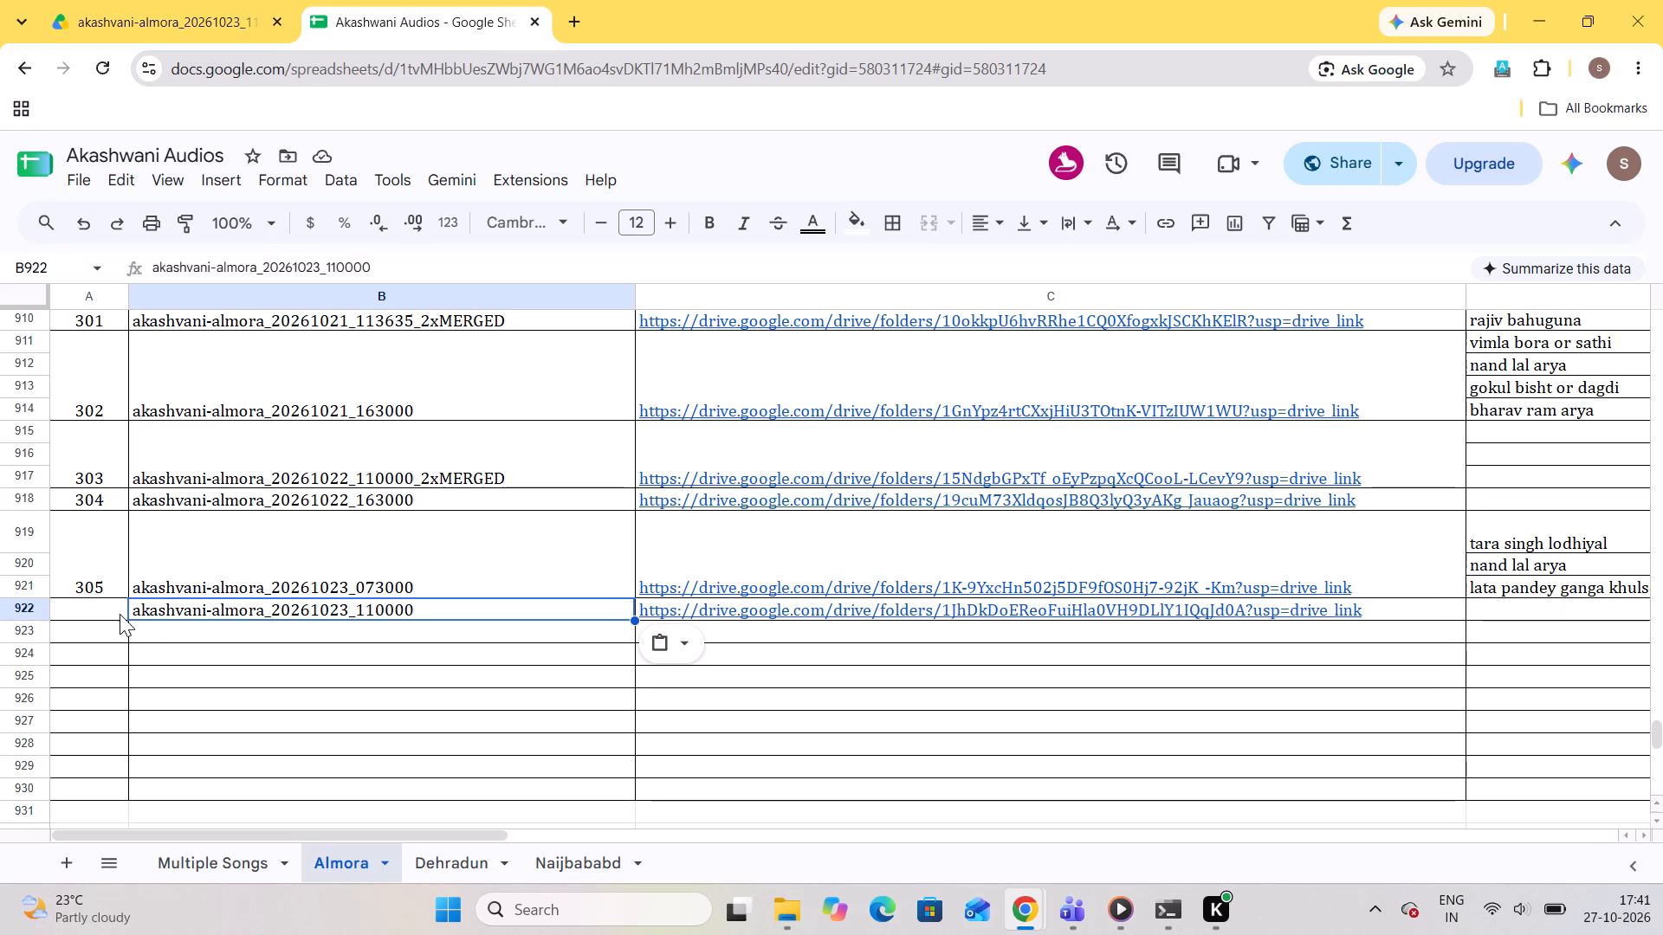
pyautogui.click(116, 614)
pyautogui.write('30')
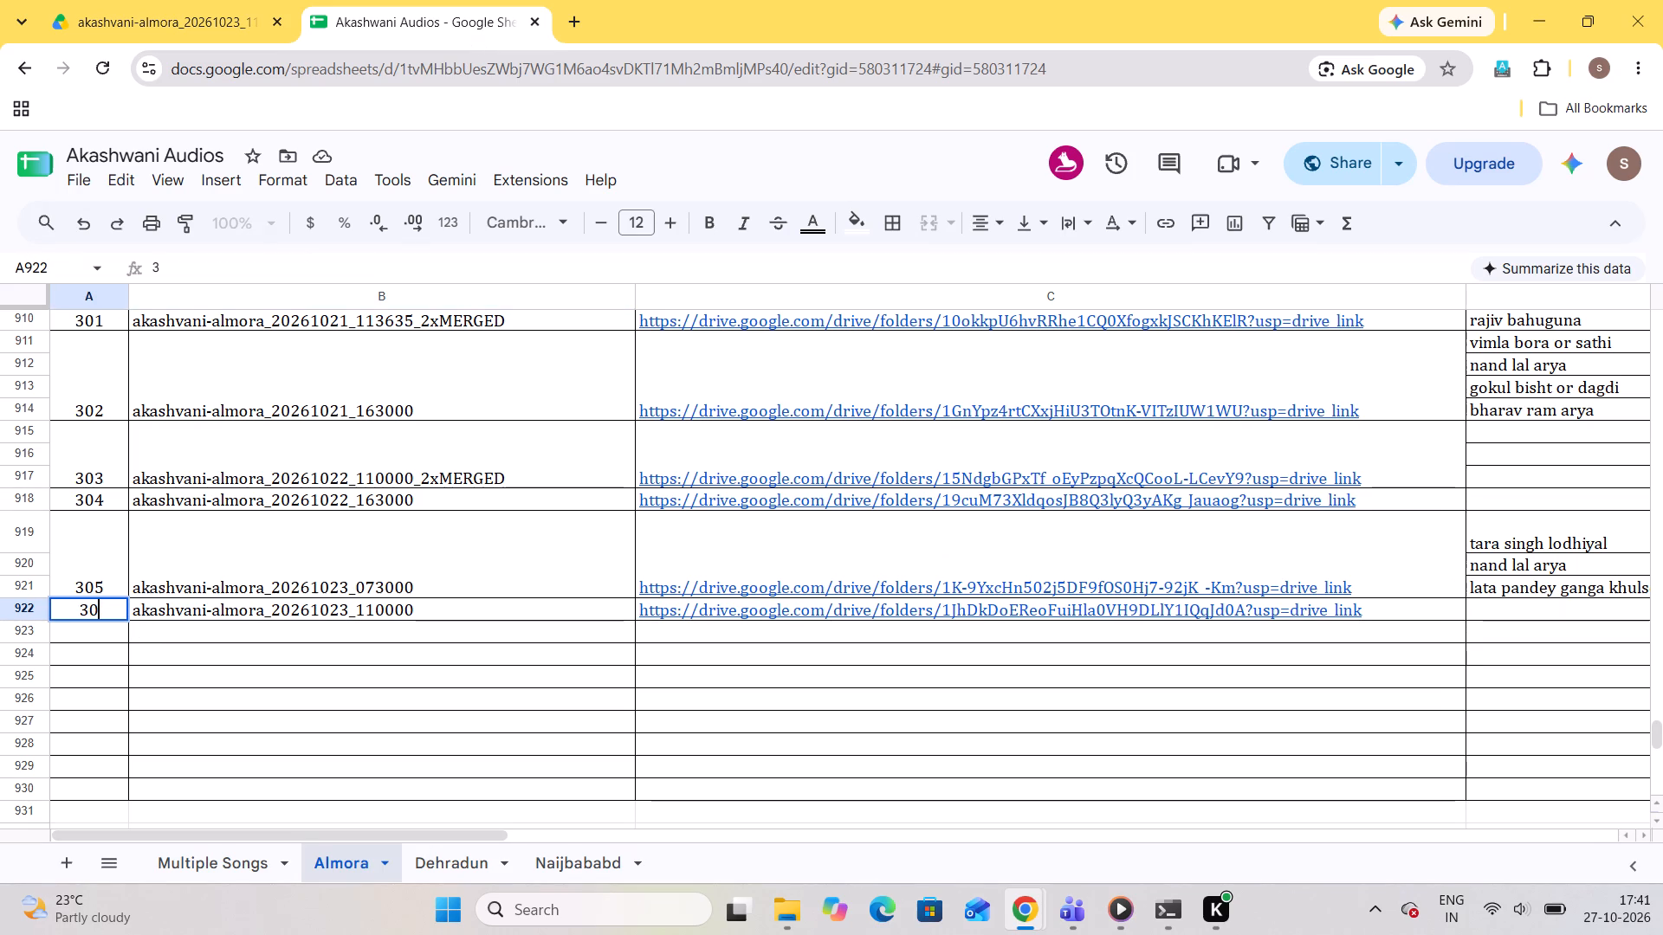
pyautogui.press('6')
pyautogui.hscroll(-3, 818, 701)
pyautogui.hscroll(-1, 1382, 635)
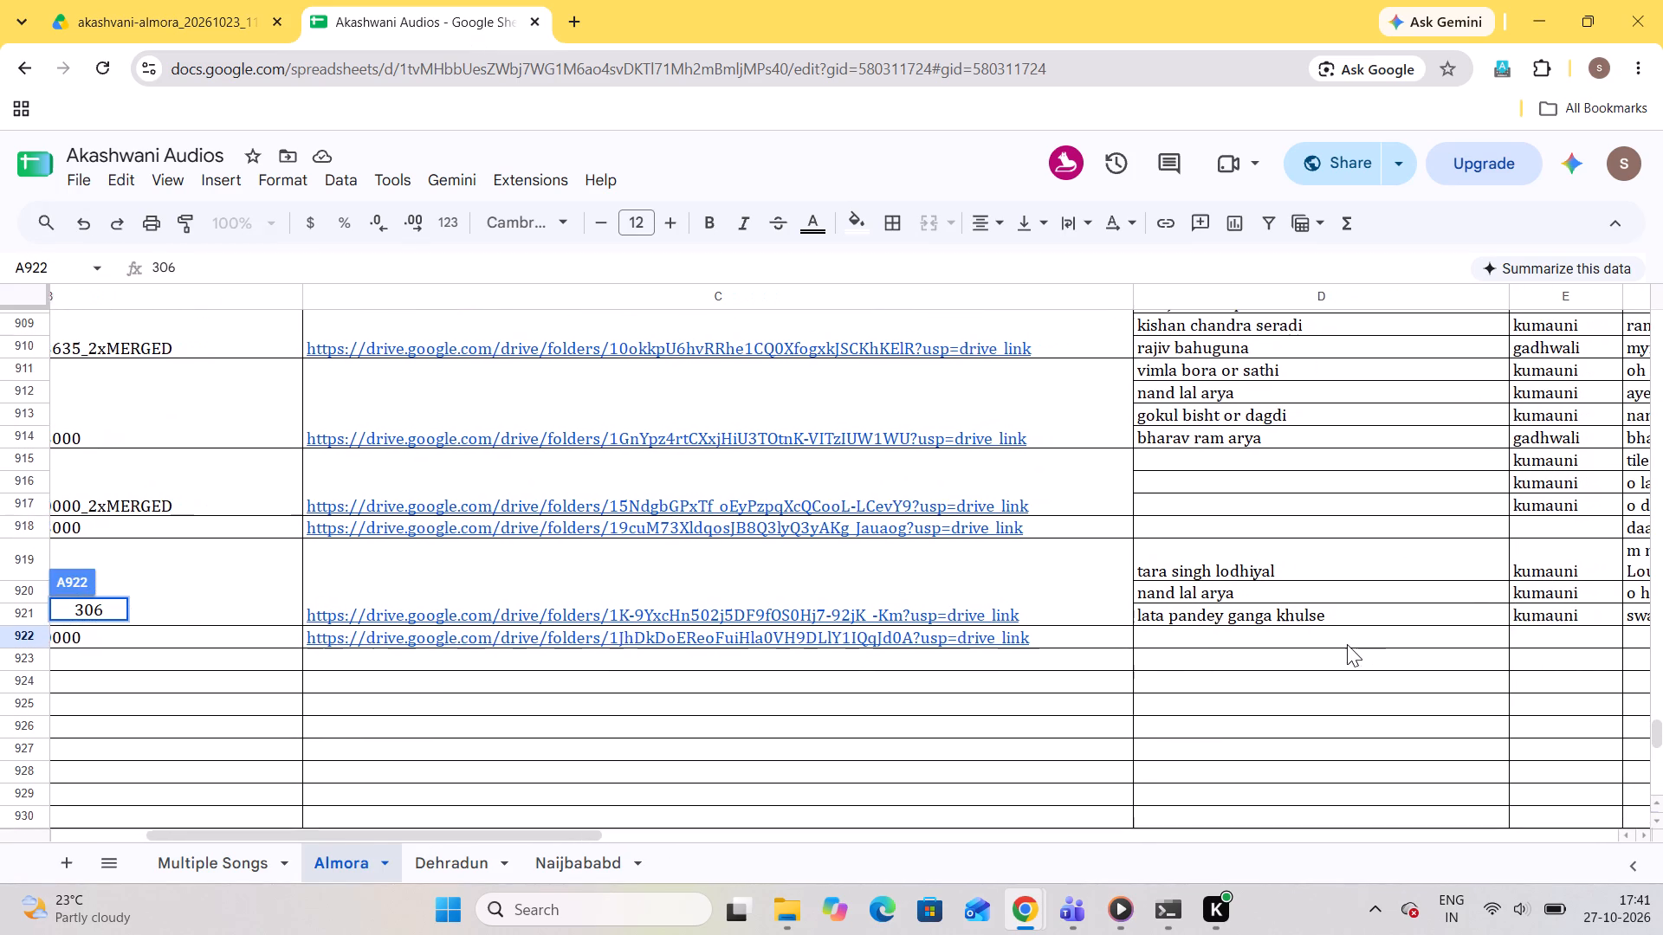
pyautogui.hscroll(-1, 1347, 644)
pyautogui.click(1342, 644)
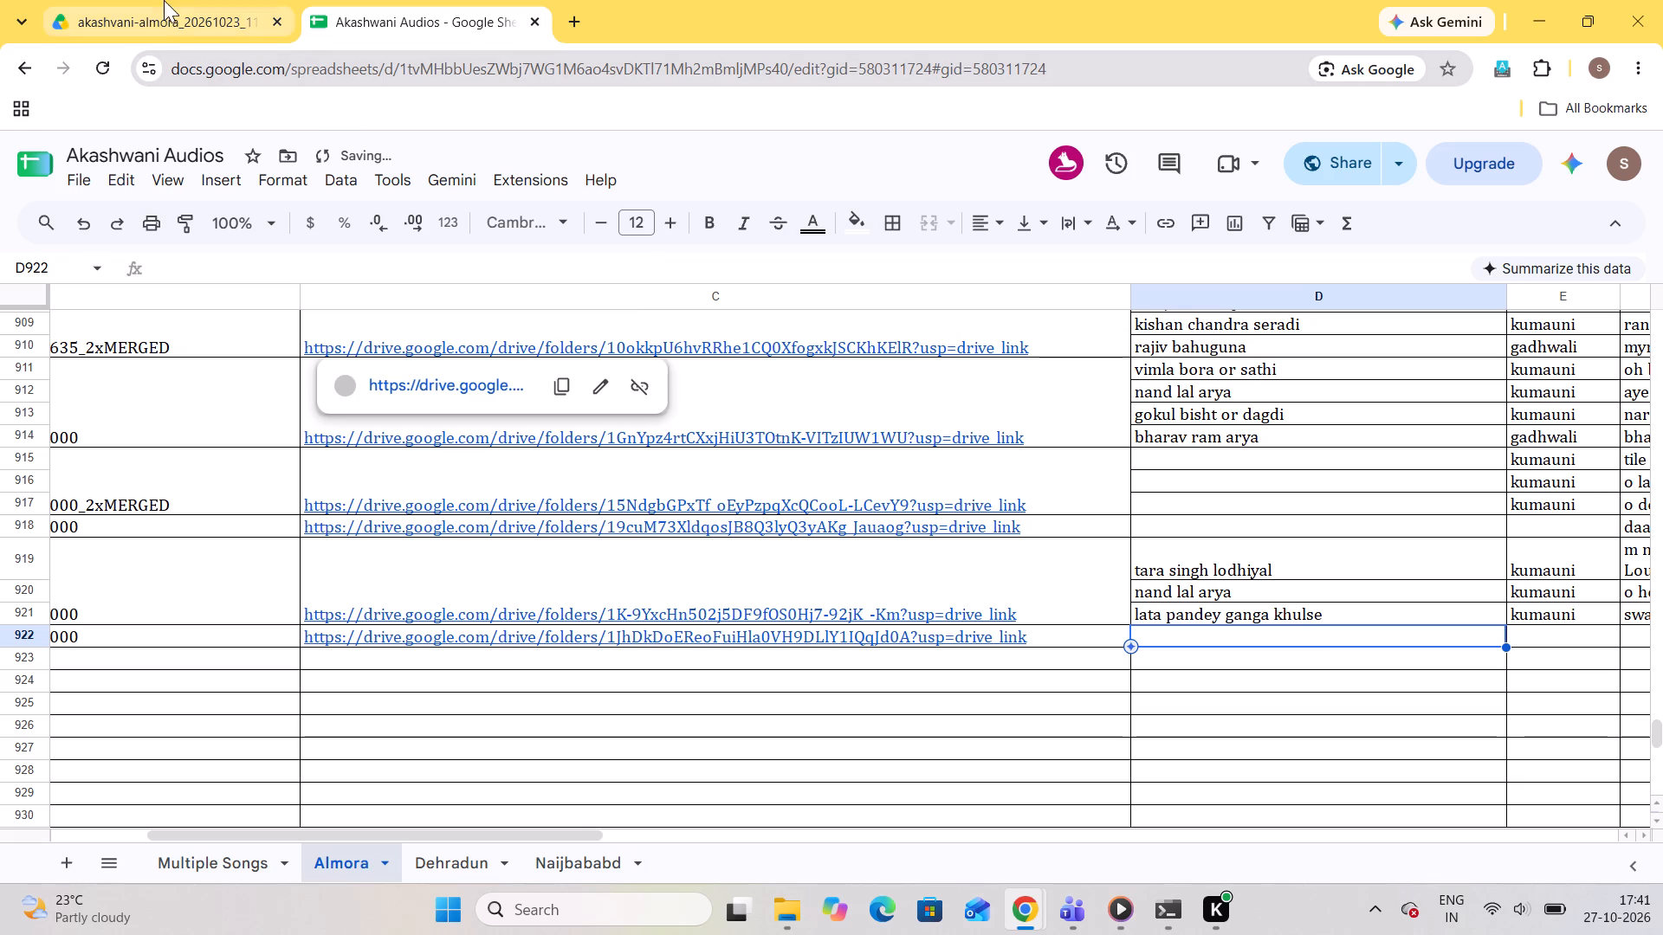
# Copy the "maluri ka danda" file's full name again from Drive's Rename dialog and paste it into cell F922 of the spreadsheet.
pyautogui.click(171, 22)
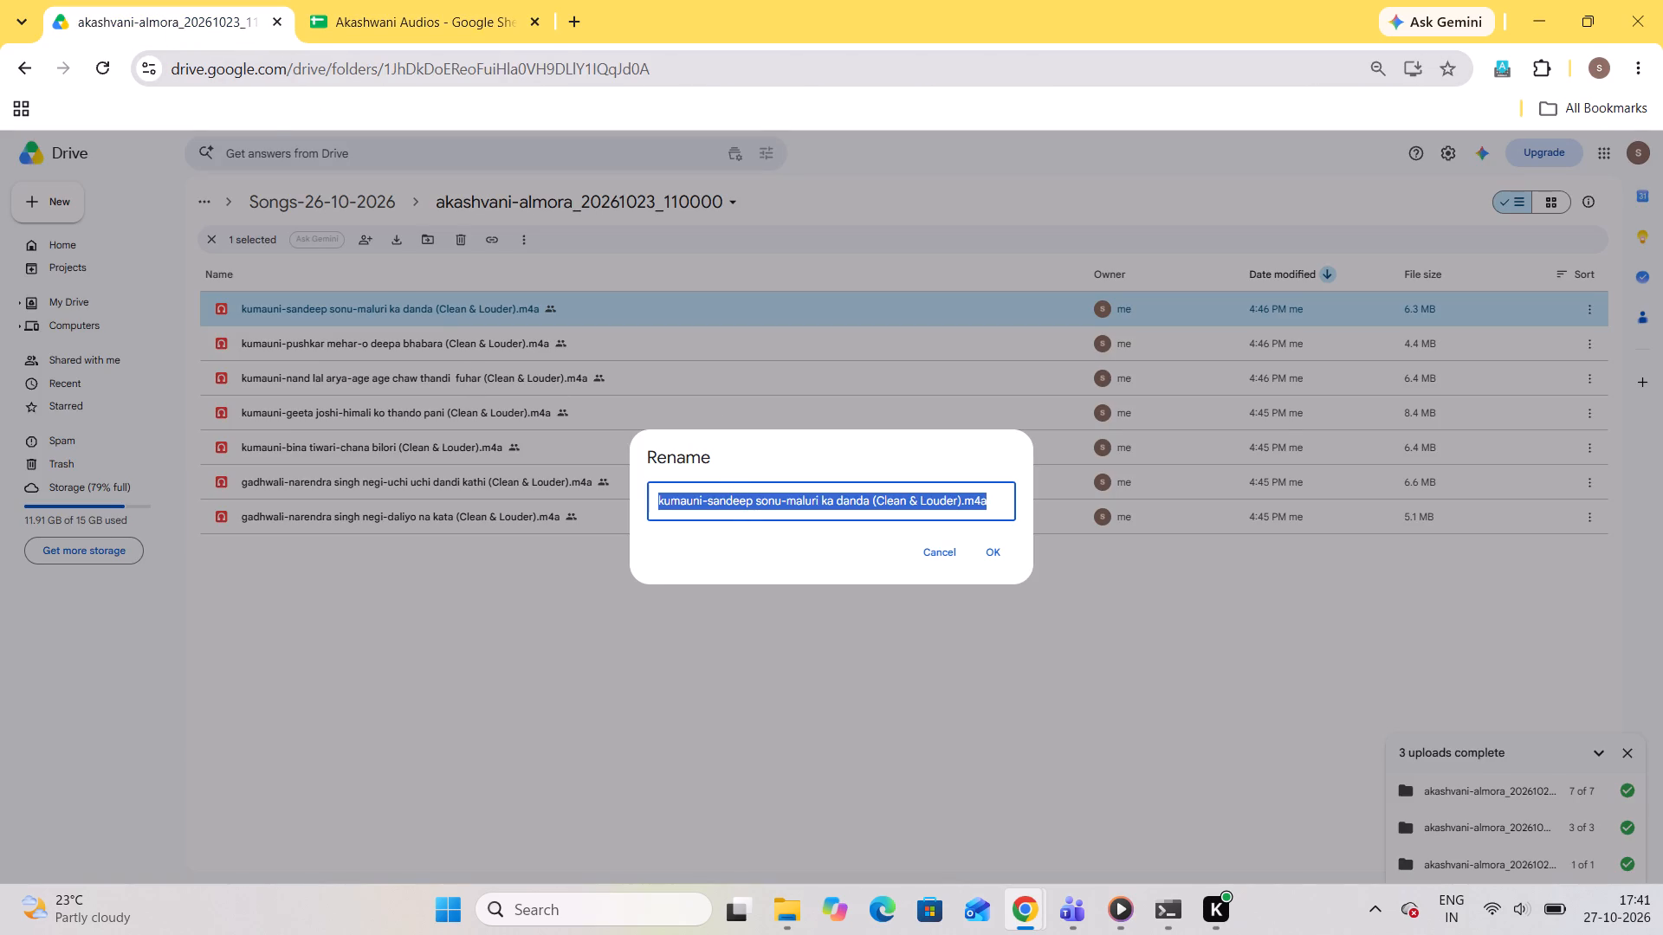
pyautogui.tripleClick(722, 501)
pyautogui.hotkey('ctrl', 'c')
pyautogui.tripleClick(910, 501)
pyautogui.doubleClick(910, 500)
pyautogui.click(414, 10)
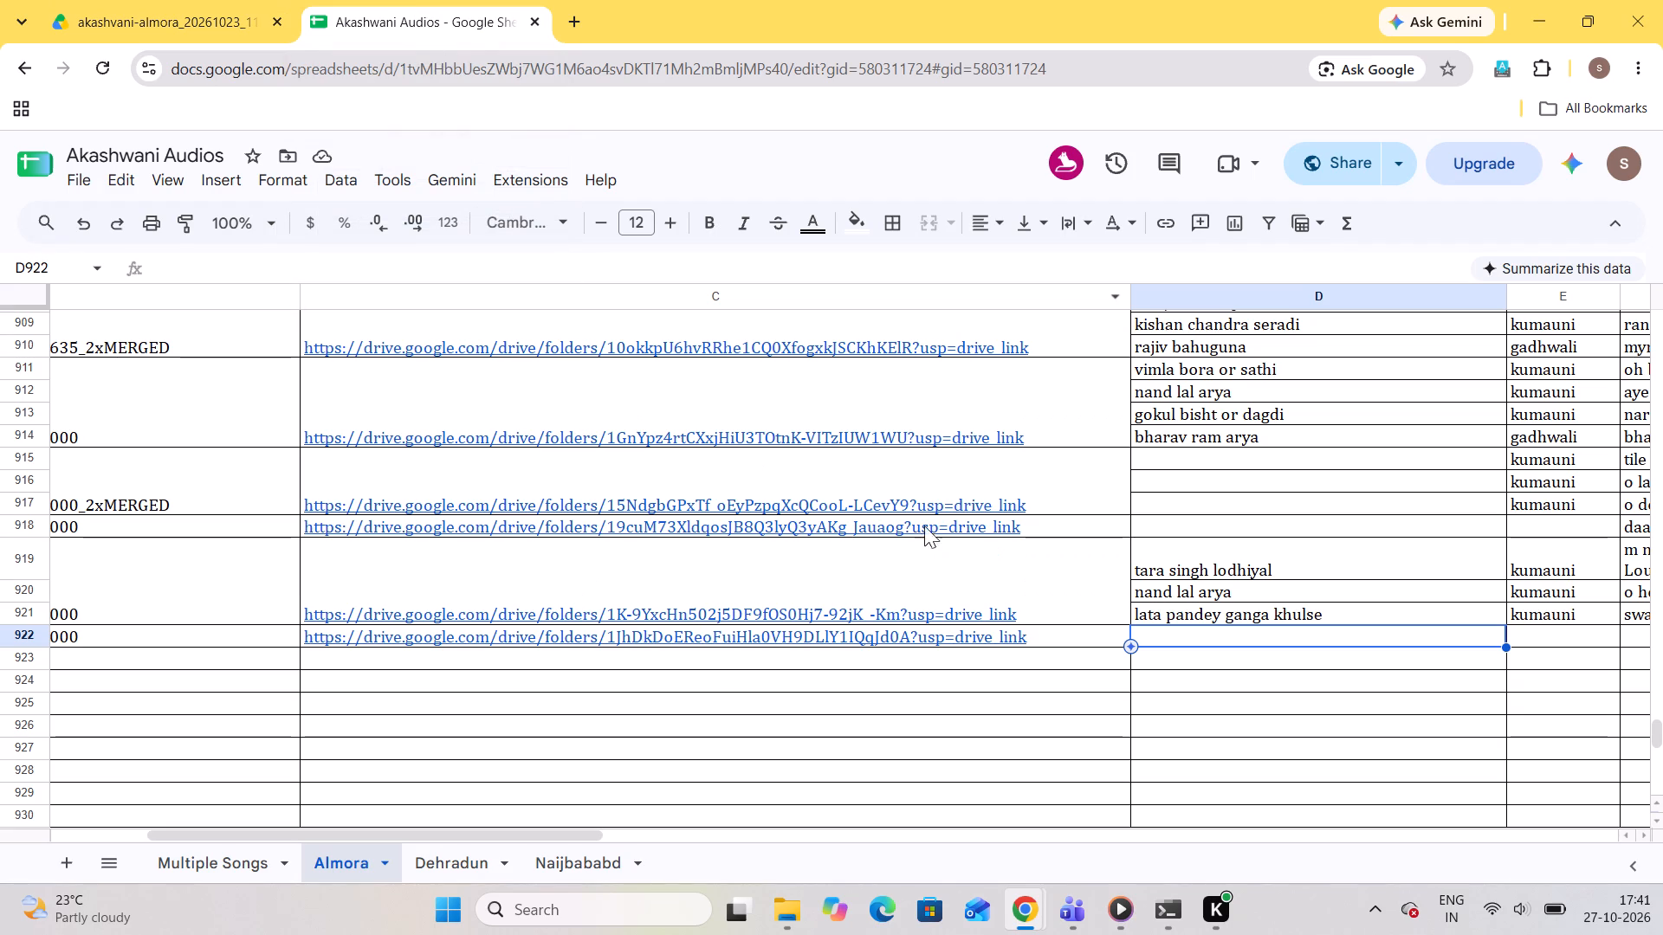
pyautogui.hscroll(-4, 1570, 642)
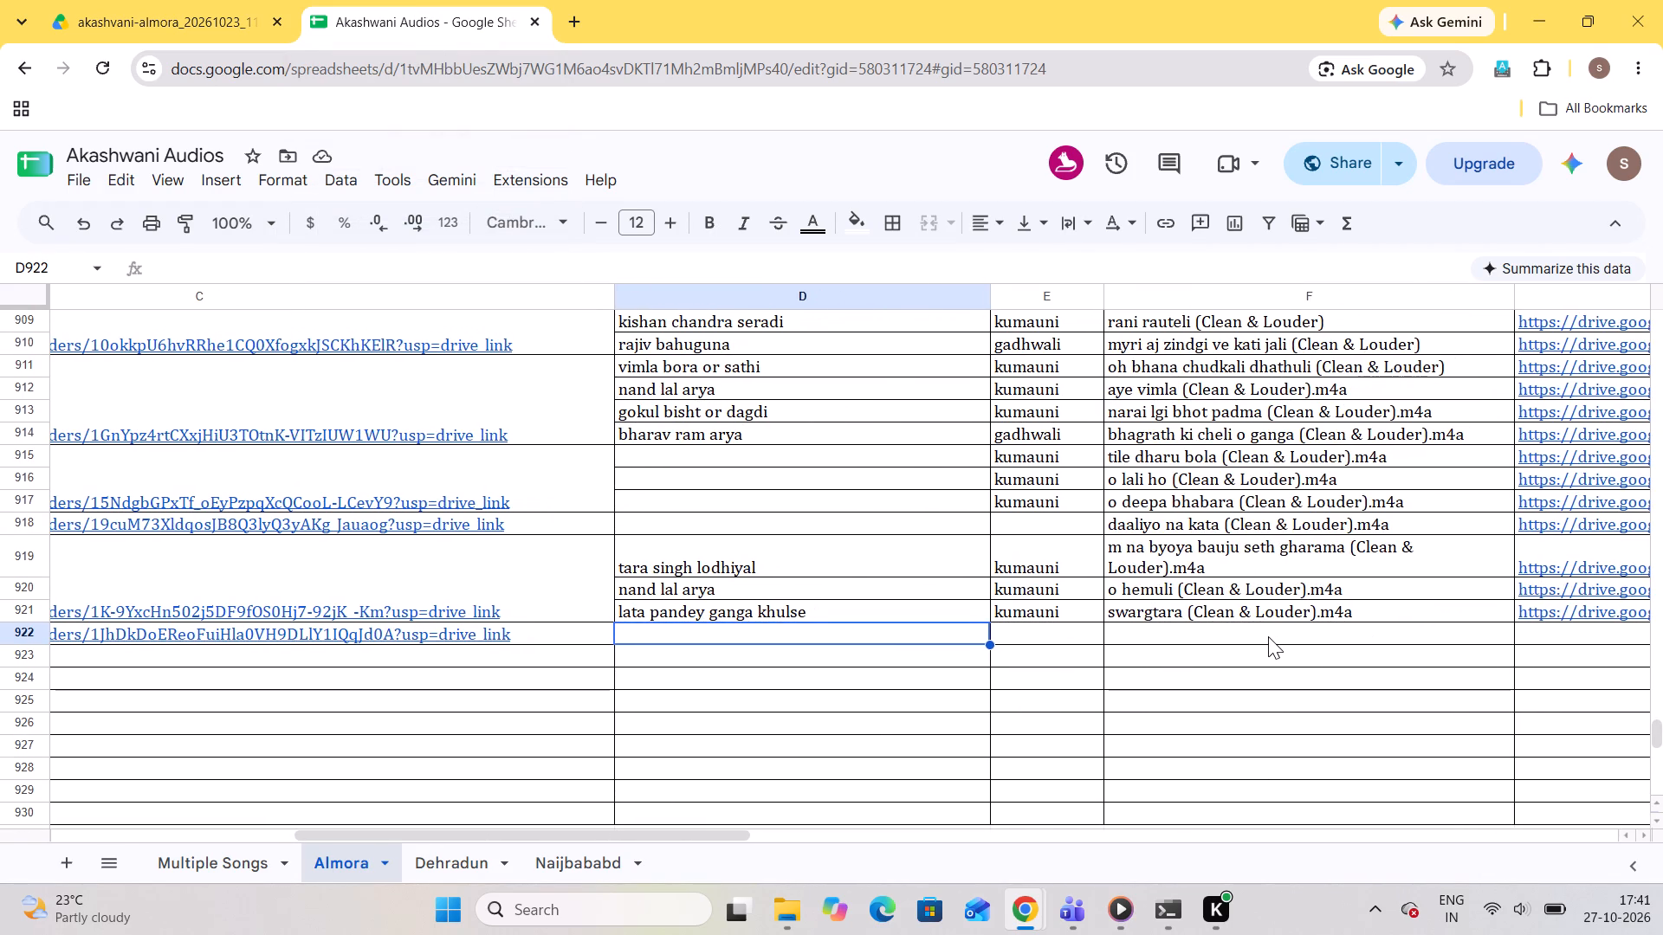
pyautogui.click(1268, 636)
pyautogui.hotkey('ctrl', 'v')
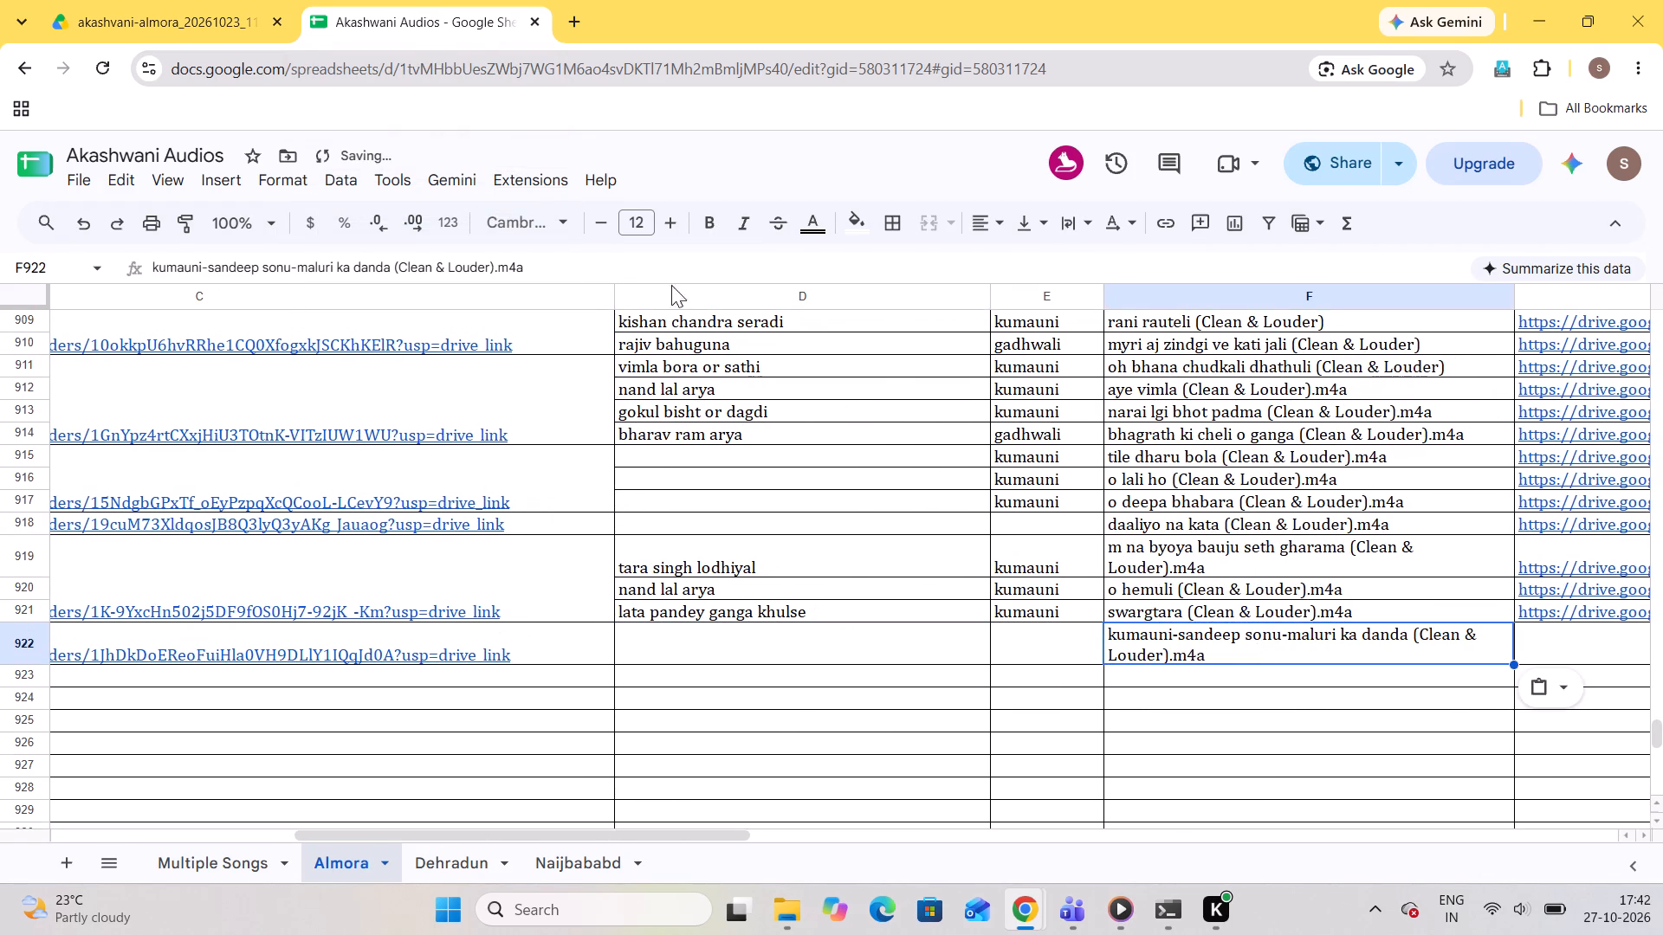
# Copy the full name of Drive's "o deepa bhabara" audio file from its Rename dialog into cell F923 of the spreadsheet.
pyautogui.click(213, 34)
pyautogui.click(543, 349)
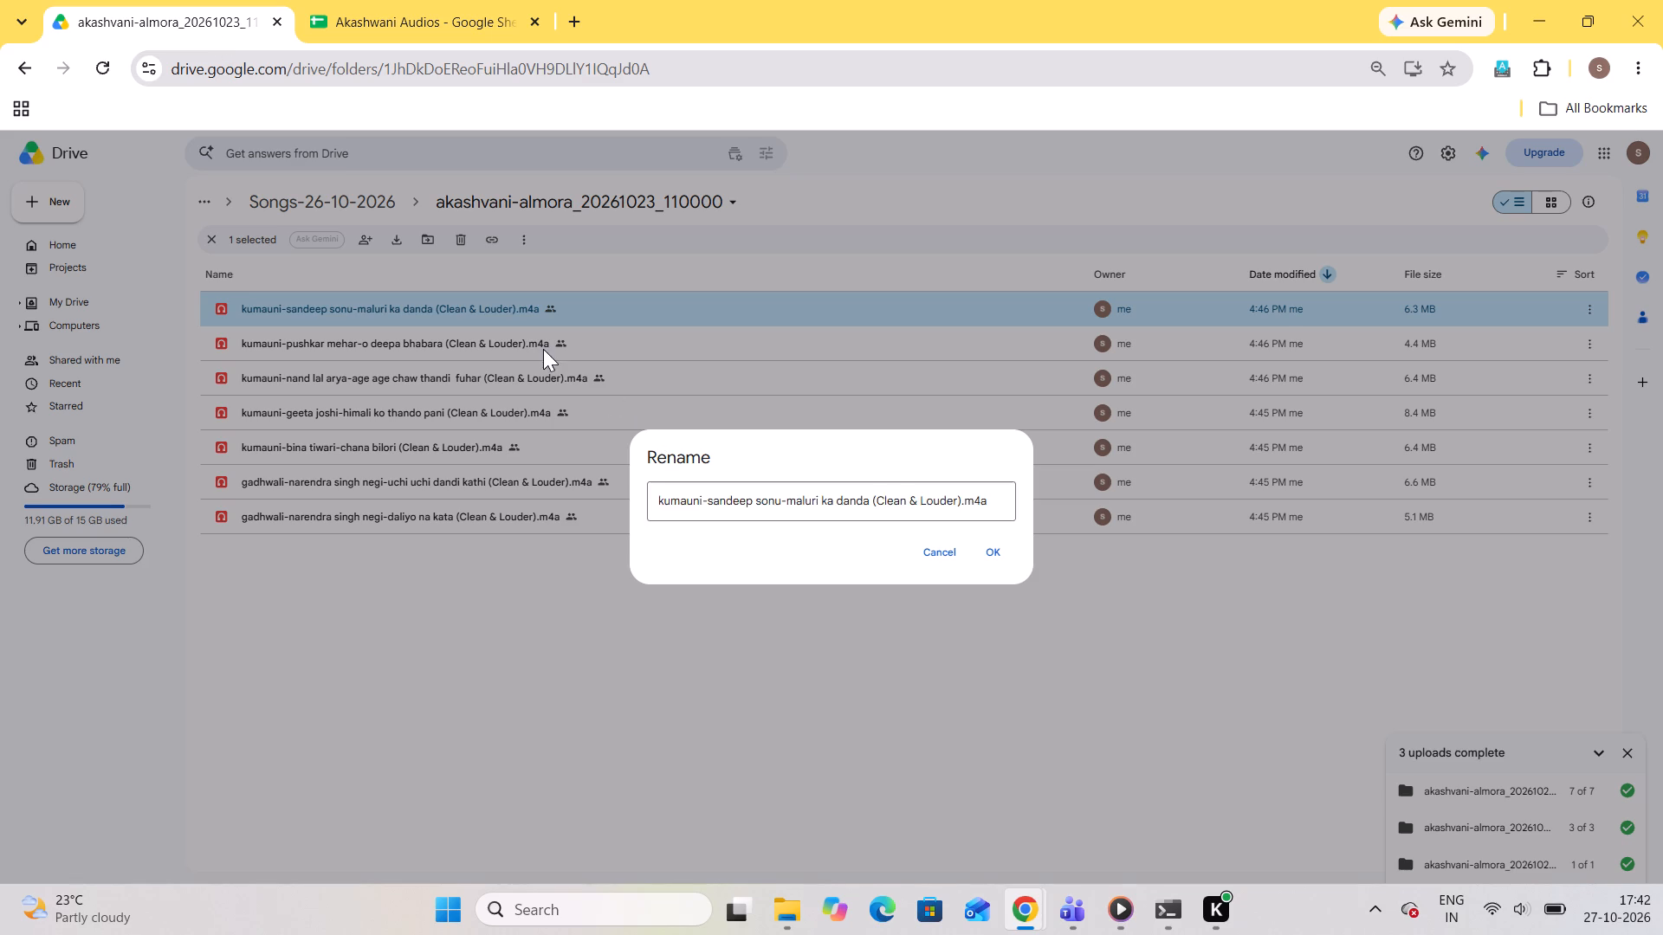
pyautogui.click(508, 343)
pyautogui.rightClick(508, 343)
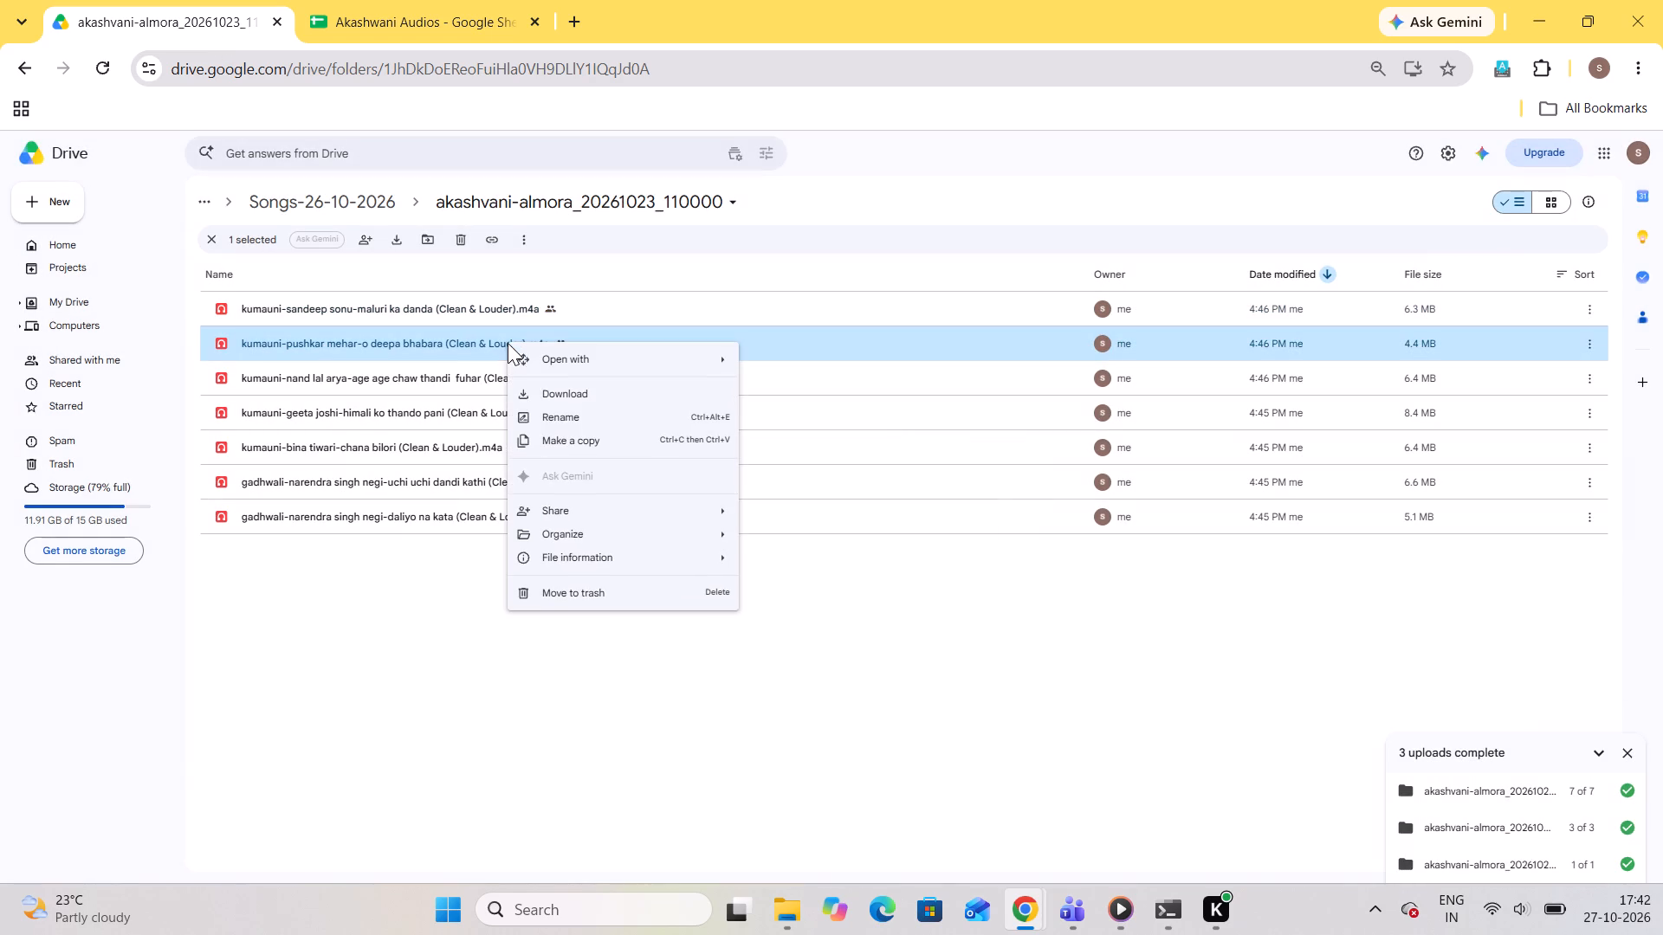
pyautogui.click(549, 419)
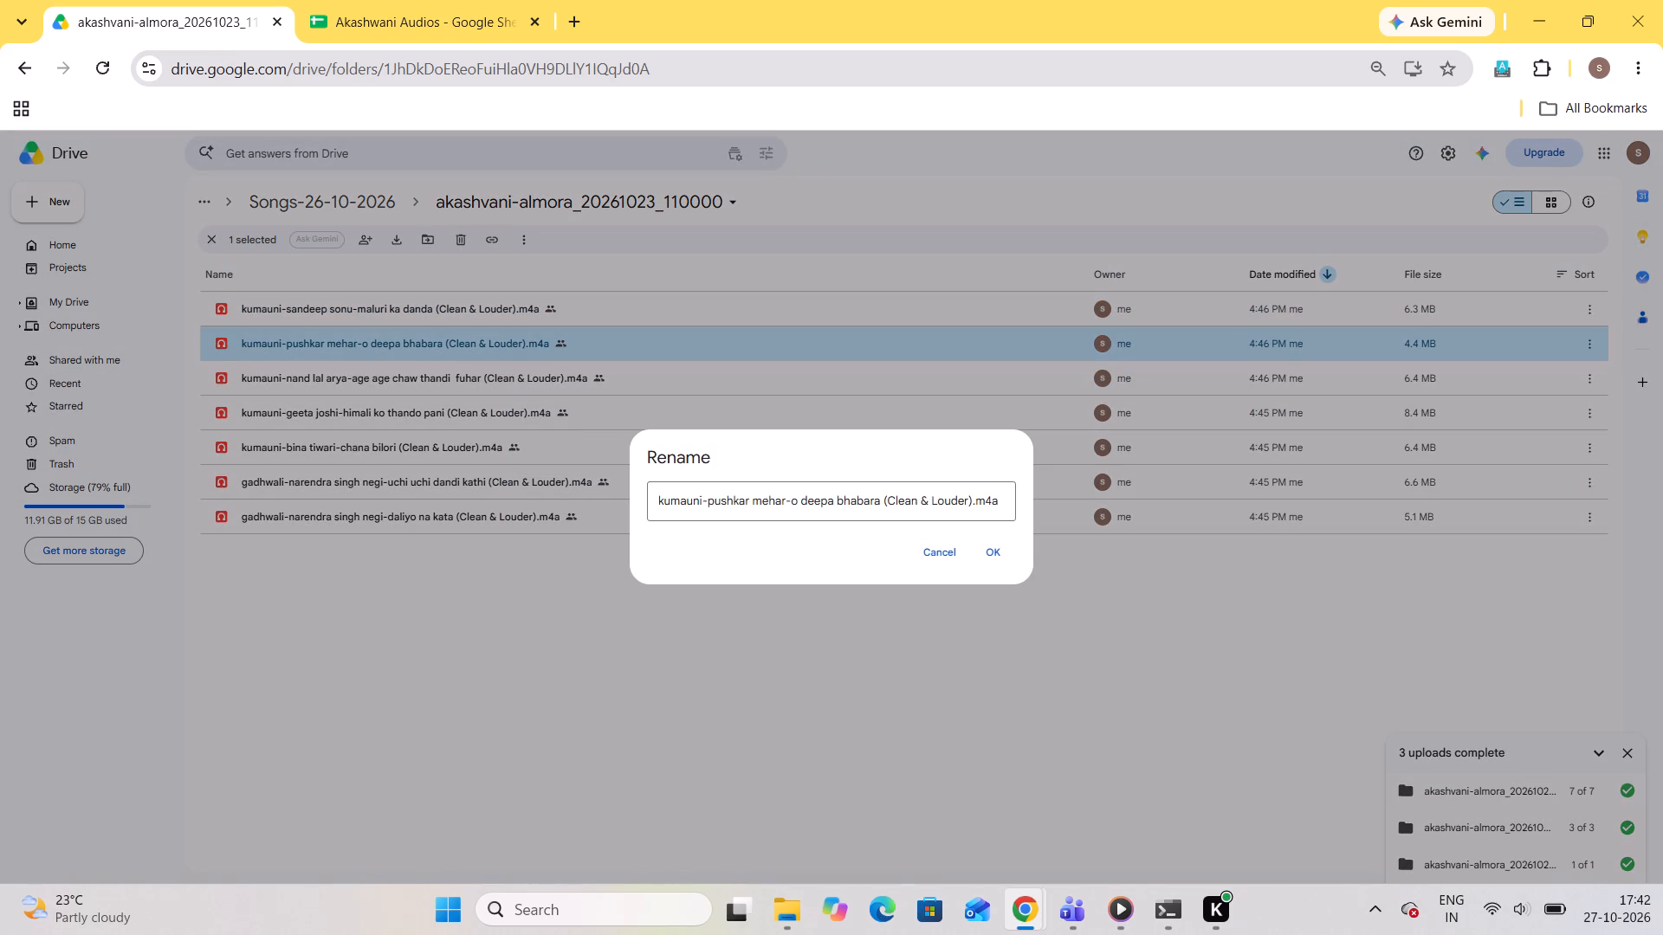
pyautogui.tripleClick(928, 495)
pyautogui.hotkey('ctrl', 'c')
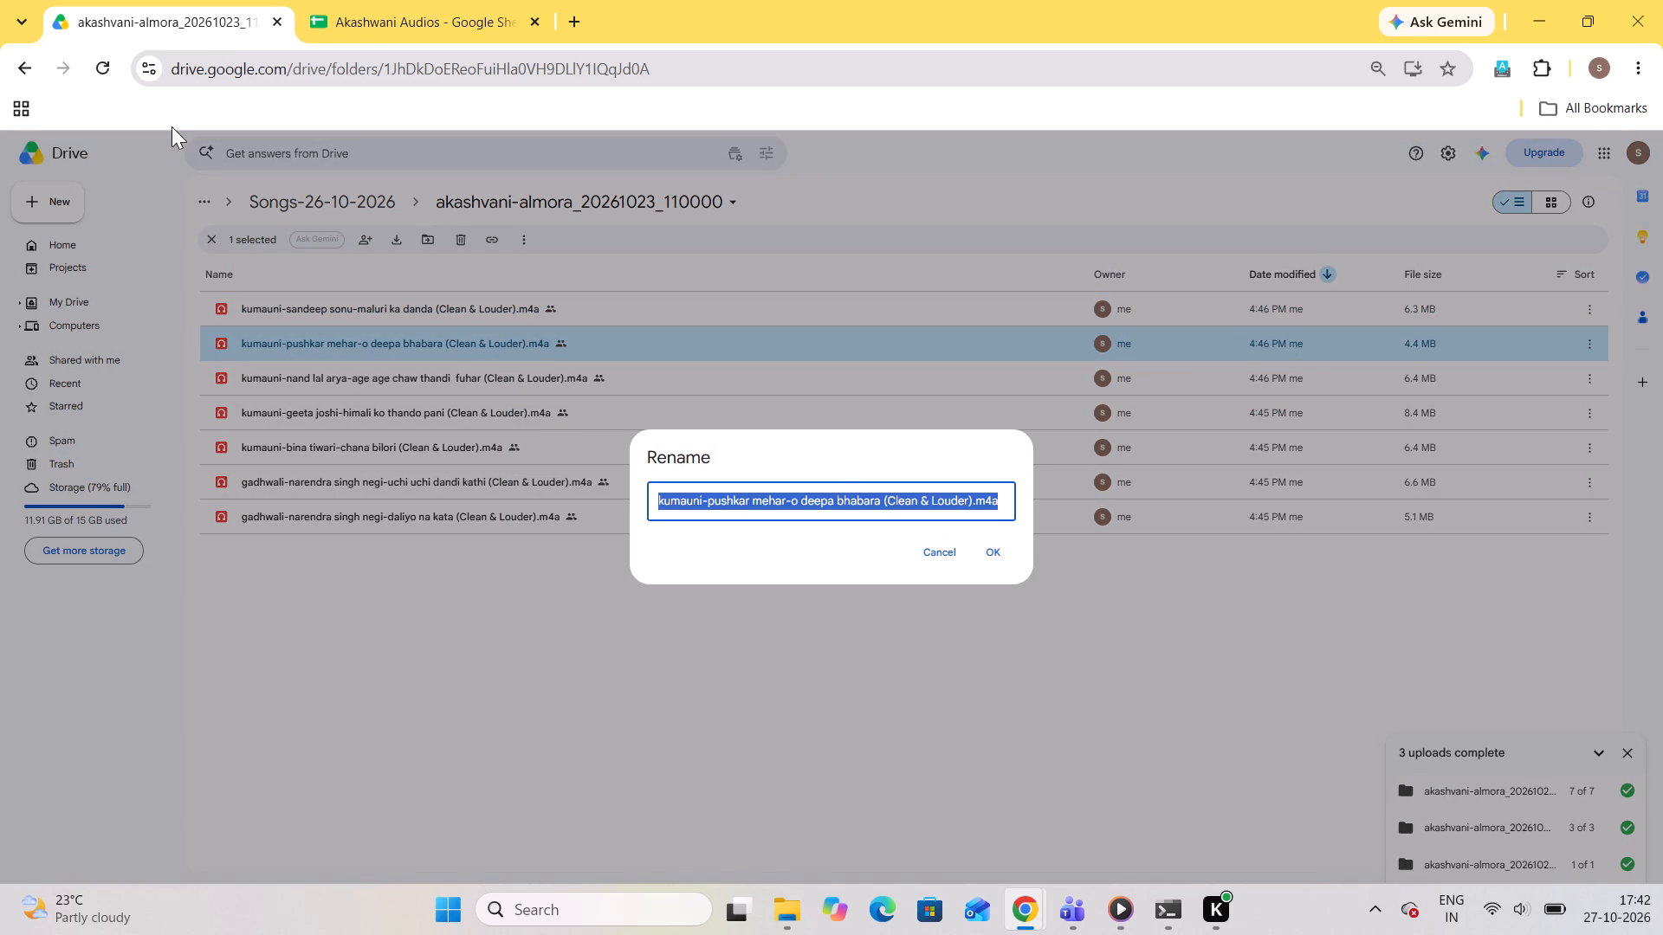
pyautogui.click(398, 14)
pyautogui.click(1214, 685)
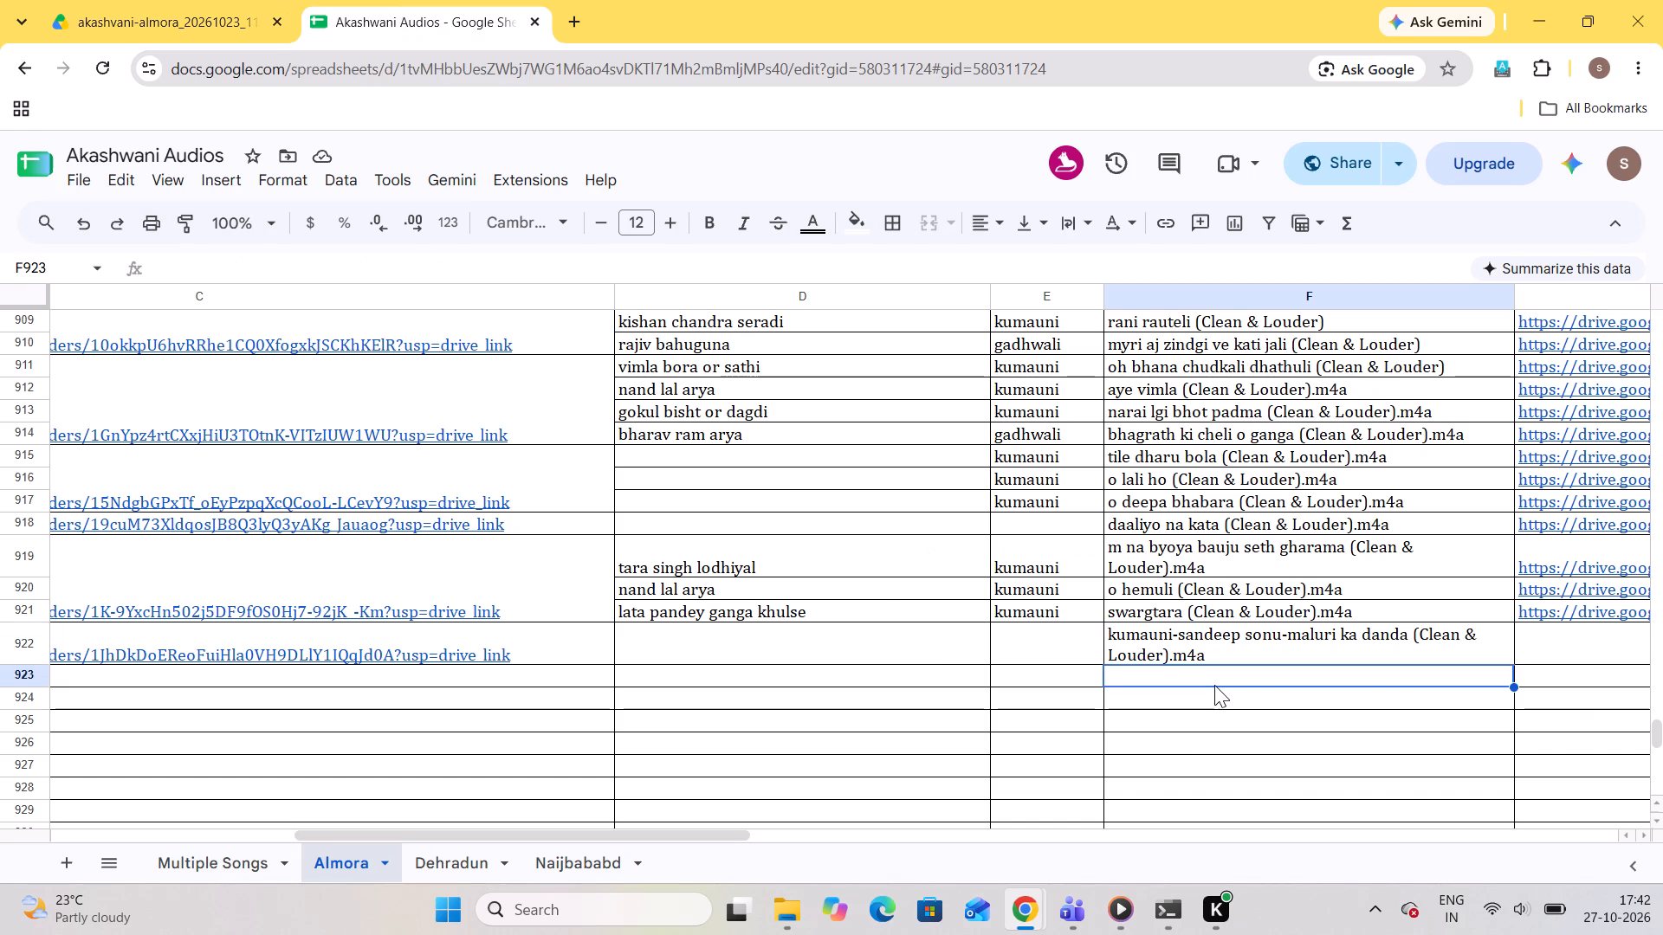
pyautogui.hotkey('ctrl', 'v')
# Copy the full name of Drive's "age age chaw thandi fuhar" audio file from its Rename dialog into cell F924 of the spreadsheet.
pyautogui.click(173, 27)
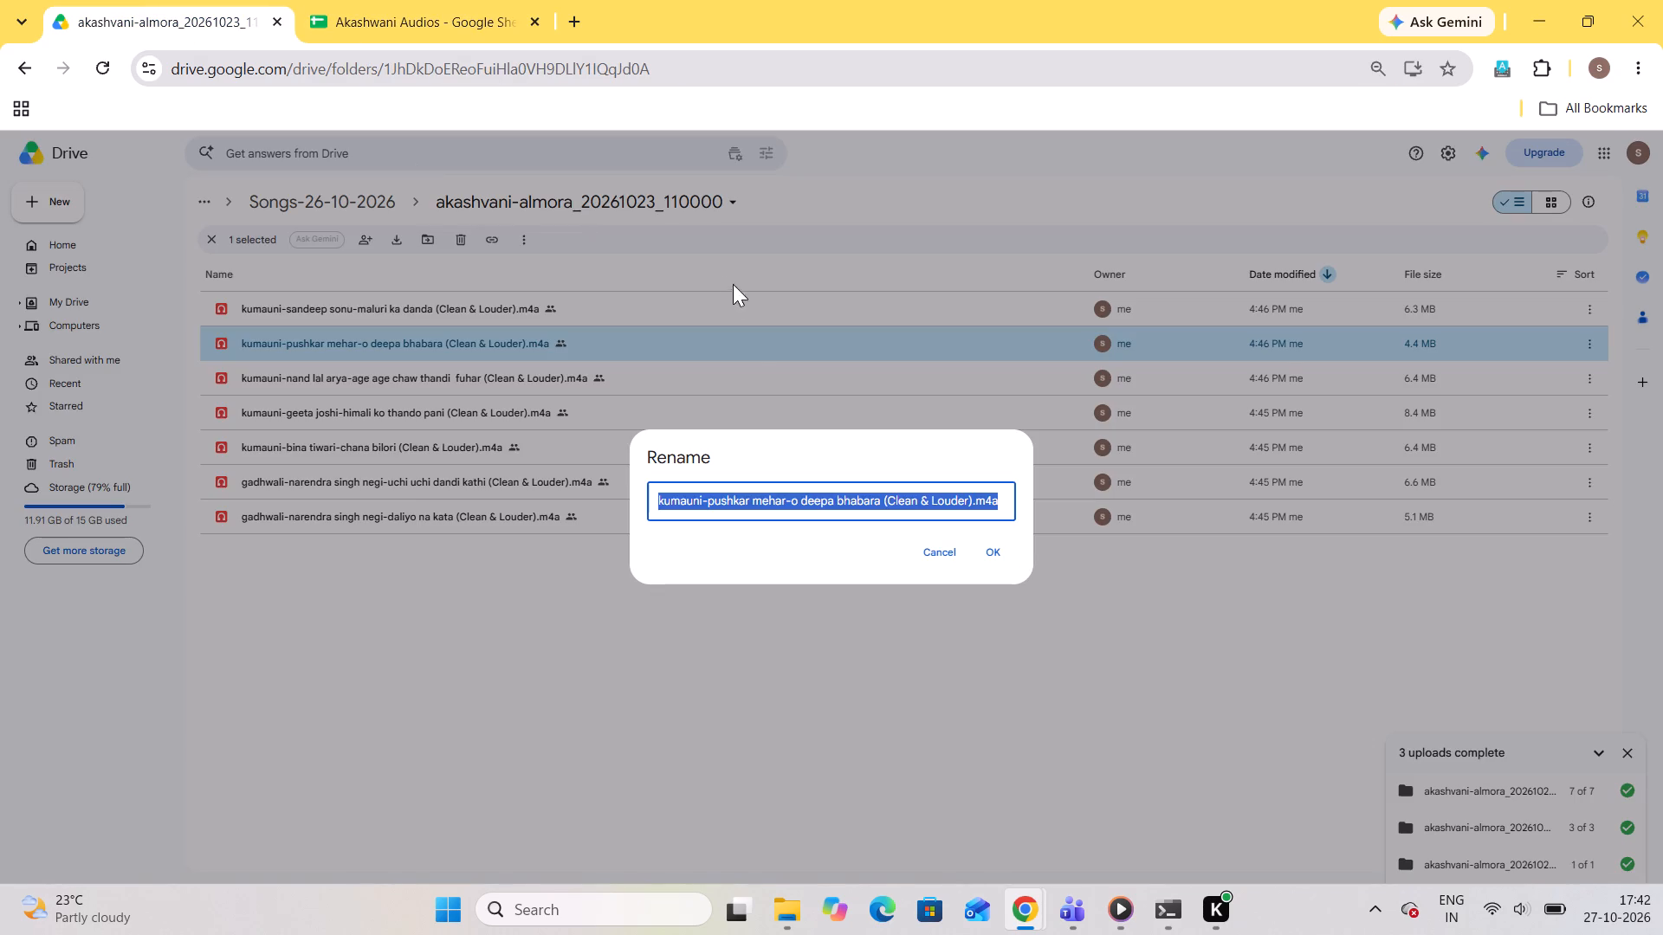
pyautogui.click(745, 350)
pyautogui.click(518, 382)
pyautogui.rightClick(518, 382)
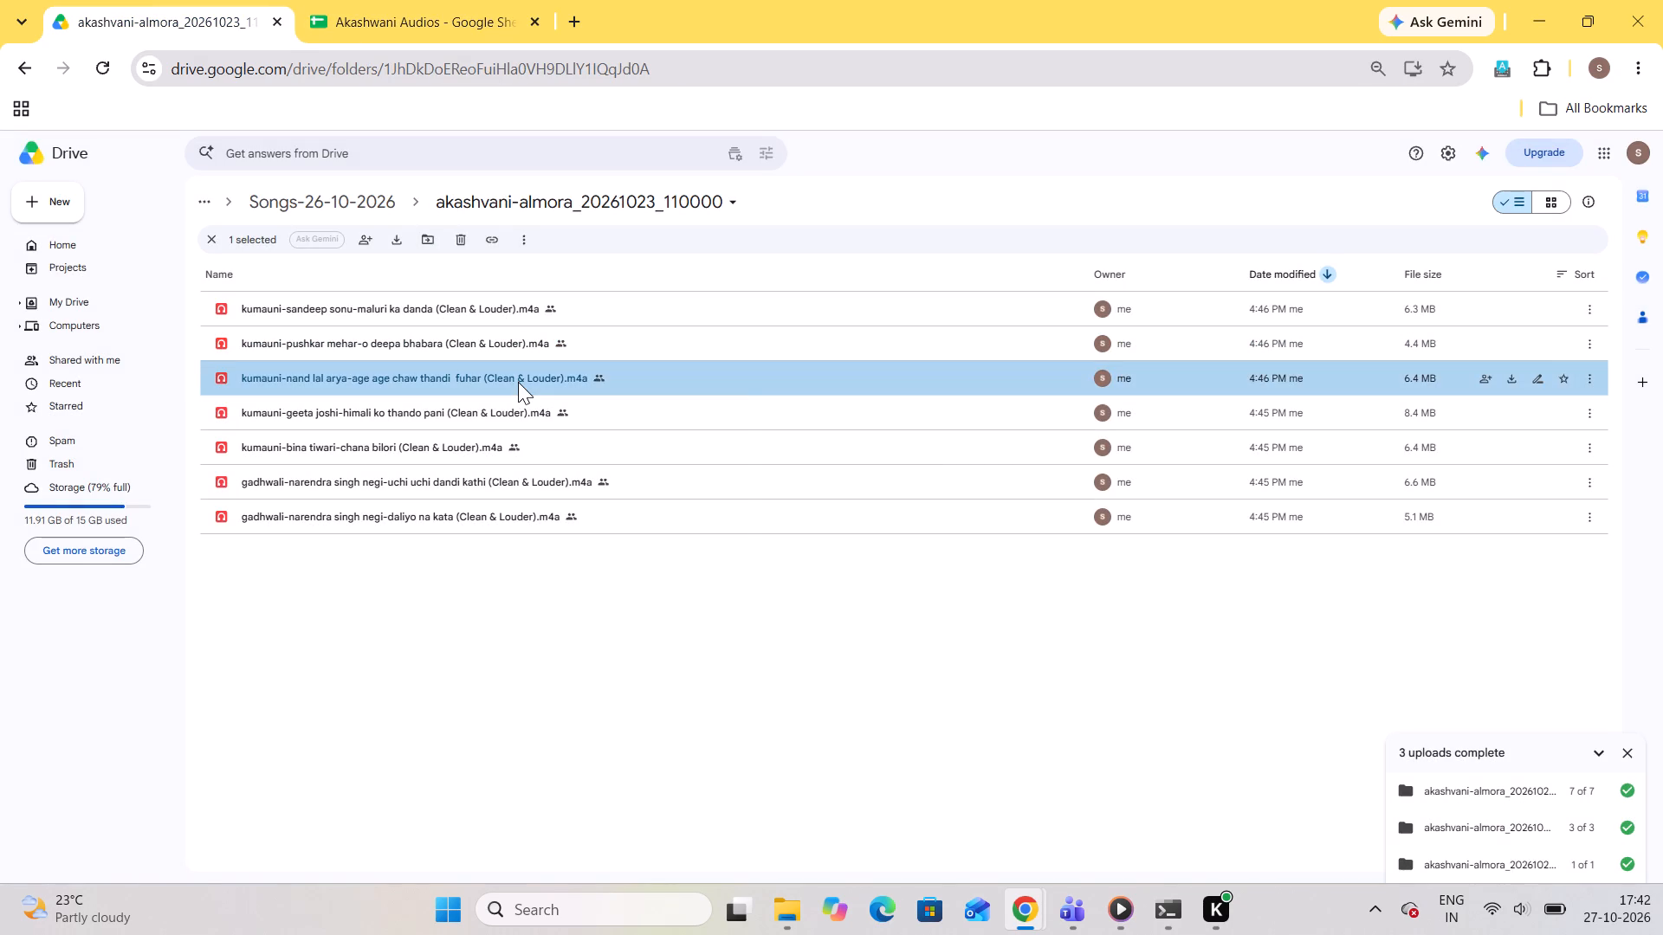
pyautogui.click(565, 447)
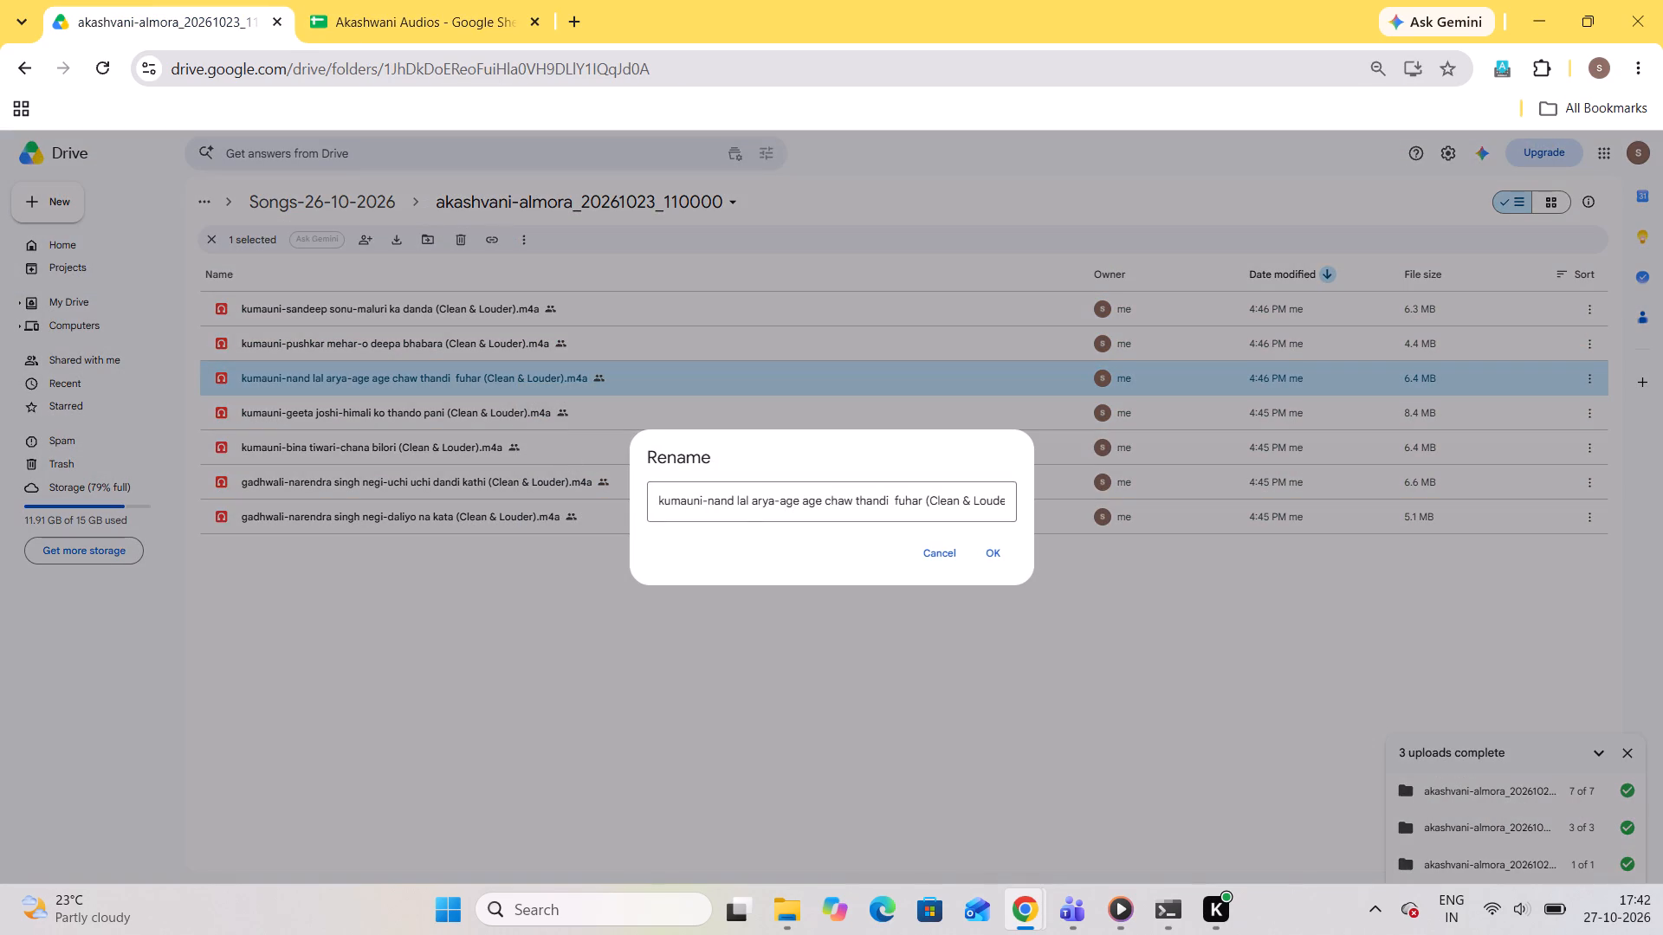
pyautogui.tripleClick(746, 502)
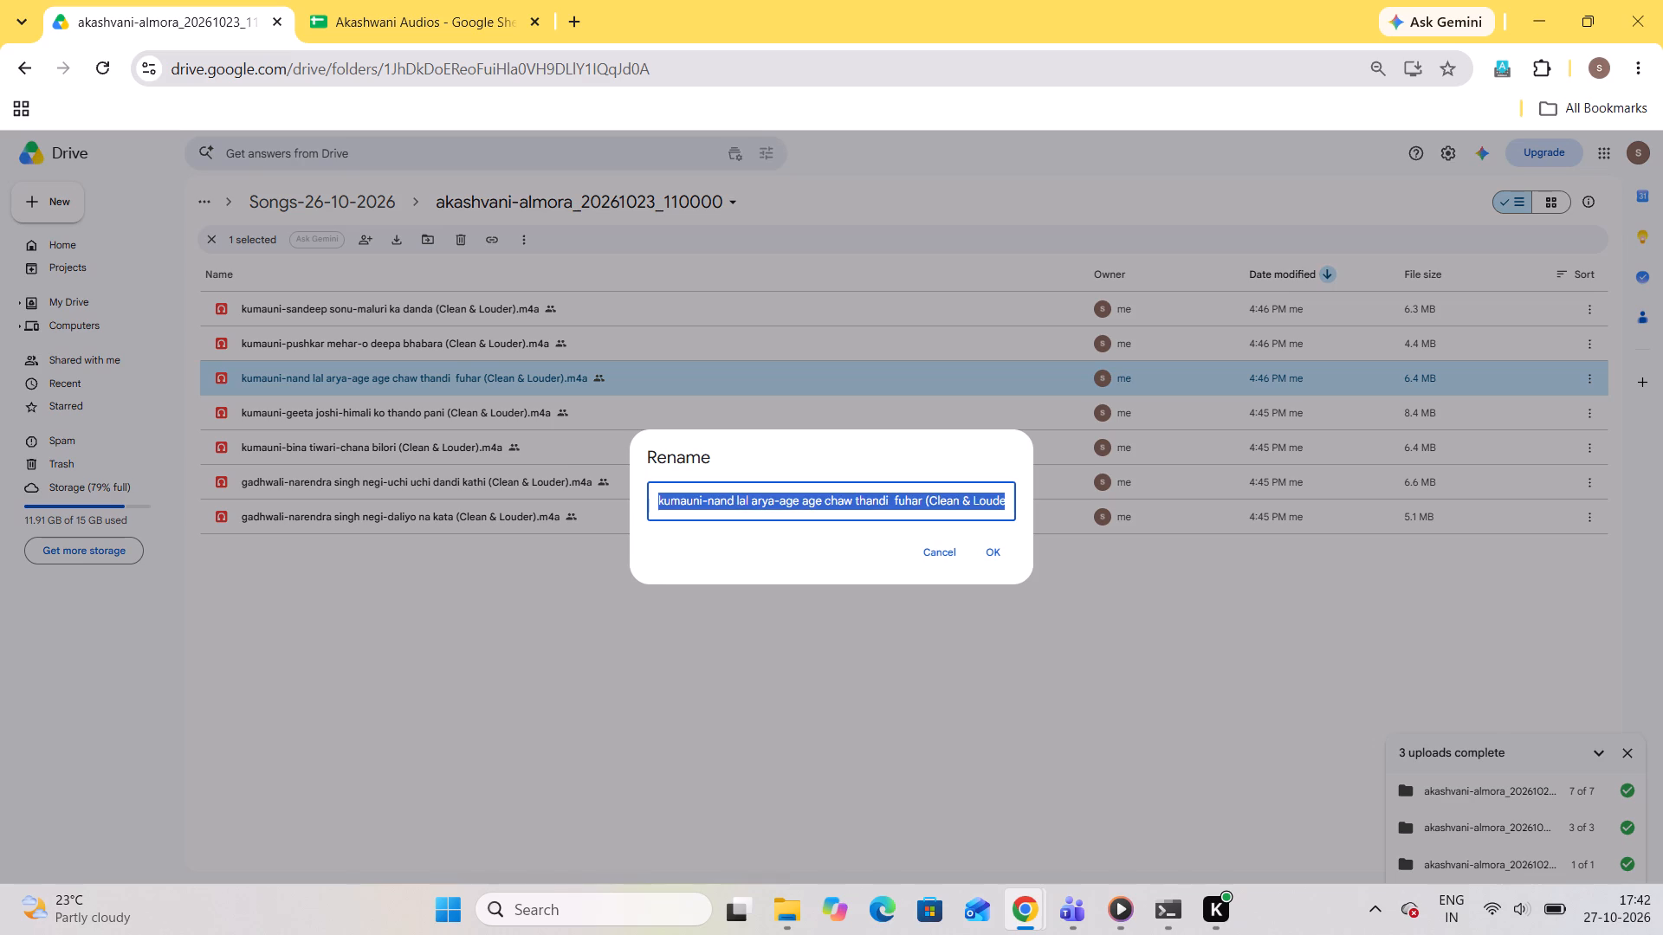
pyautogui.hotkey('ctrl', 'c')
pyautogui.click(391, 12)
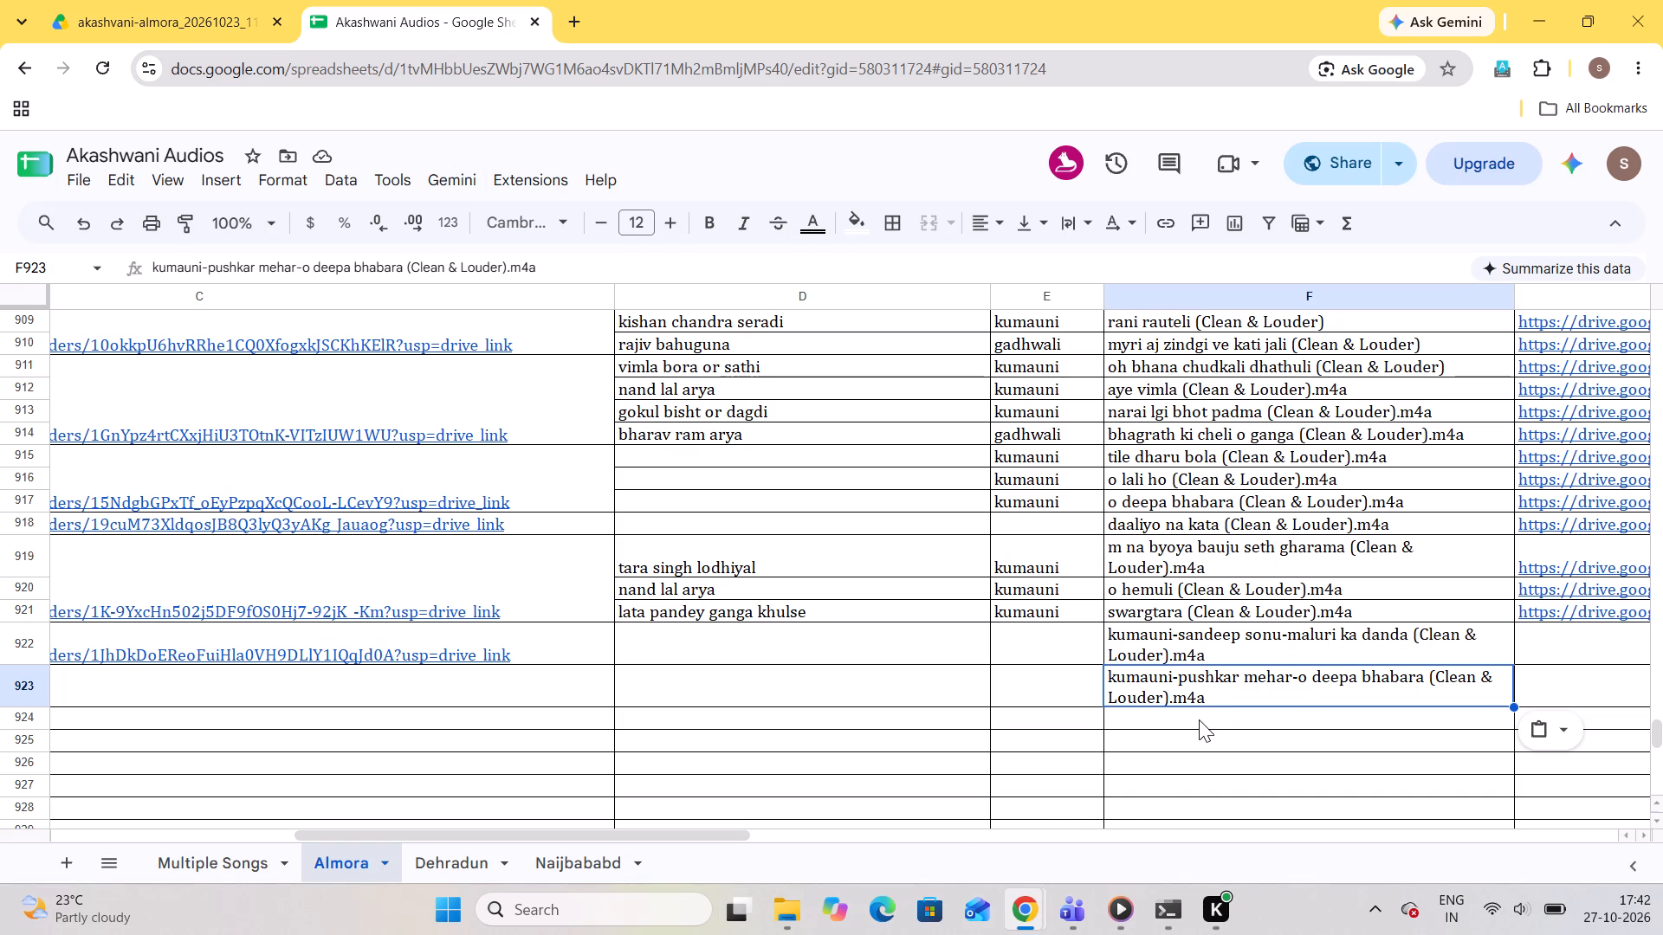
pyautogui.click(1199, 719)
pyautogui.hotkey('ctrl', 'v')
# Copy the full name of Drive's "himali ko thando pani" audio file from its Rename dialog into cell F925 of the spreadsheet.
pyautogui.scroll(-1, 1197, 725)
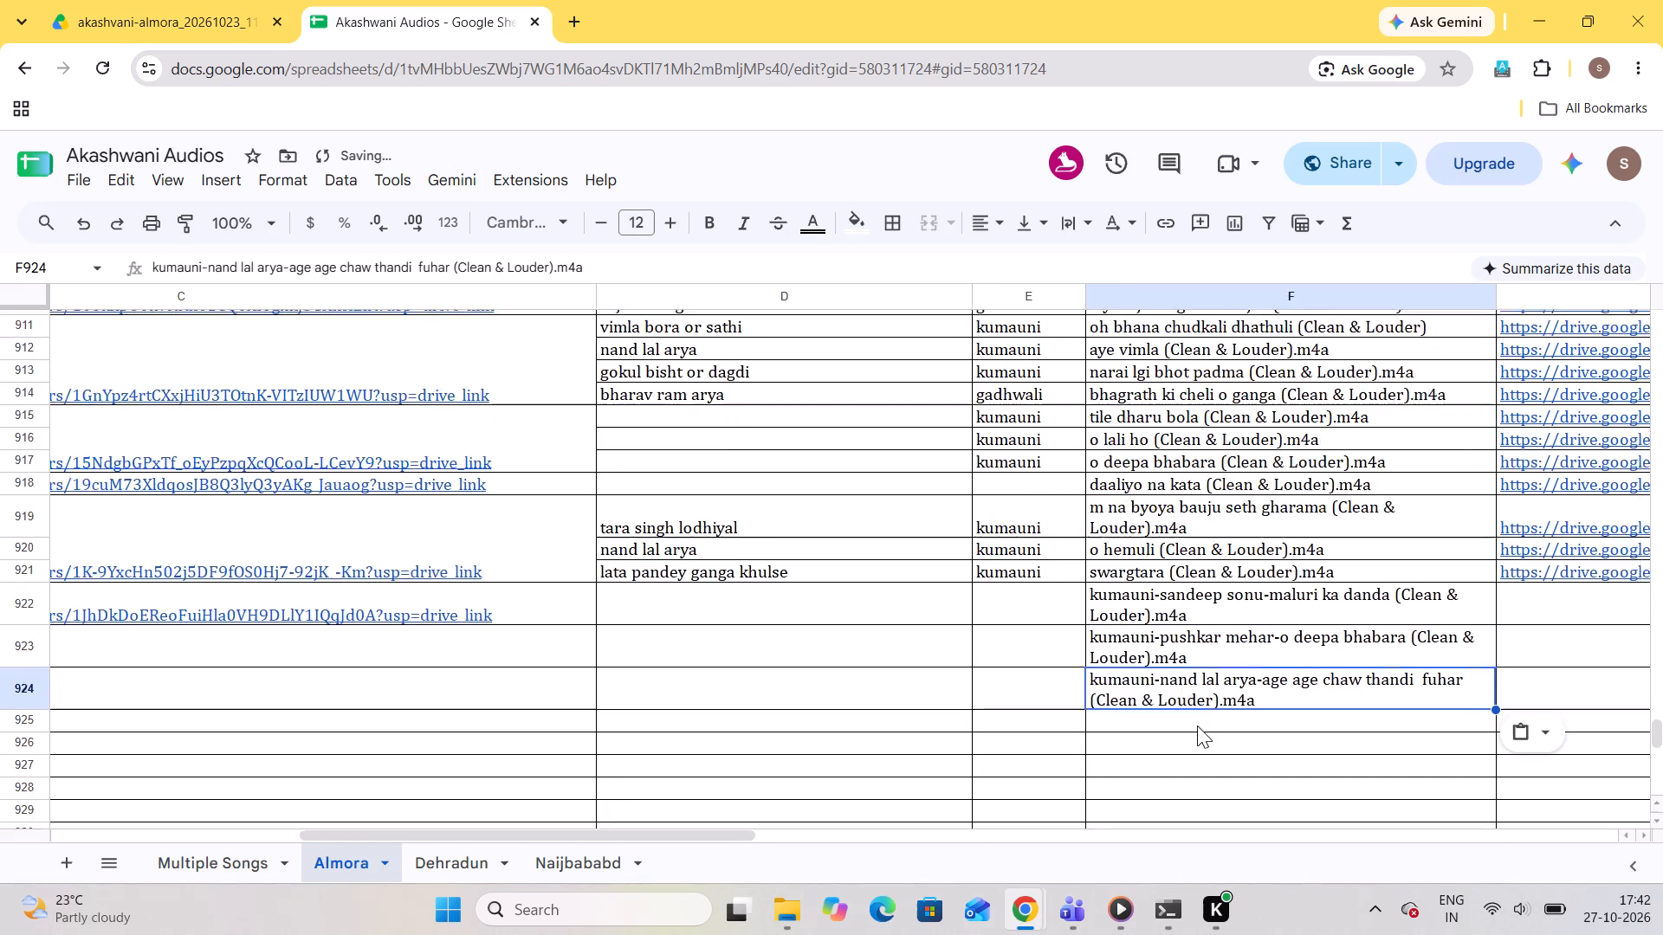
pyautogui.scroll(-1, 1197, 725)
pyautogui.click(1110, 614)
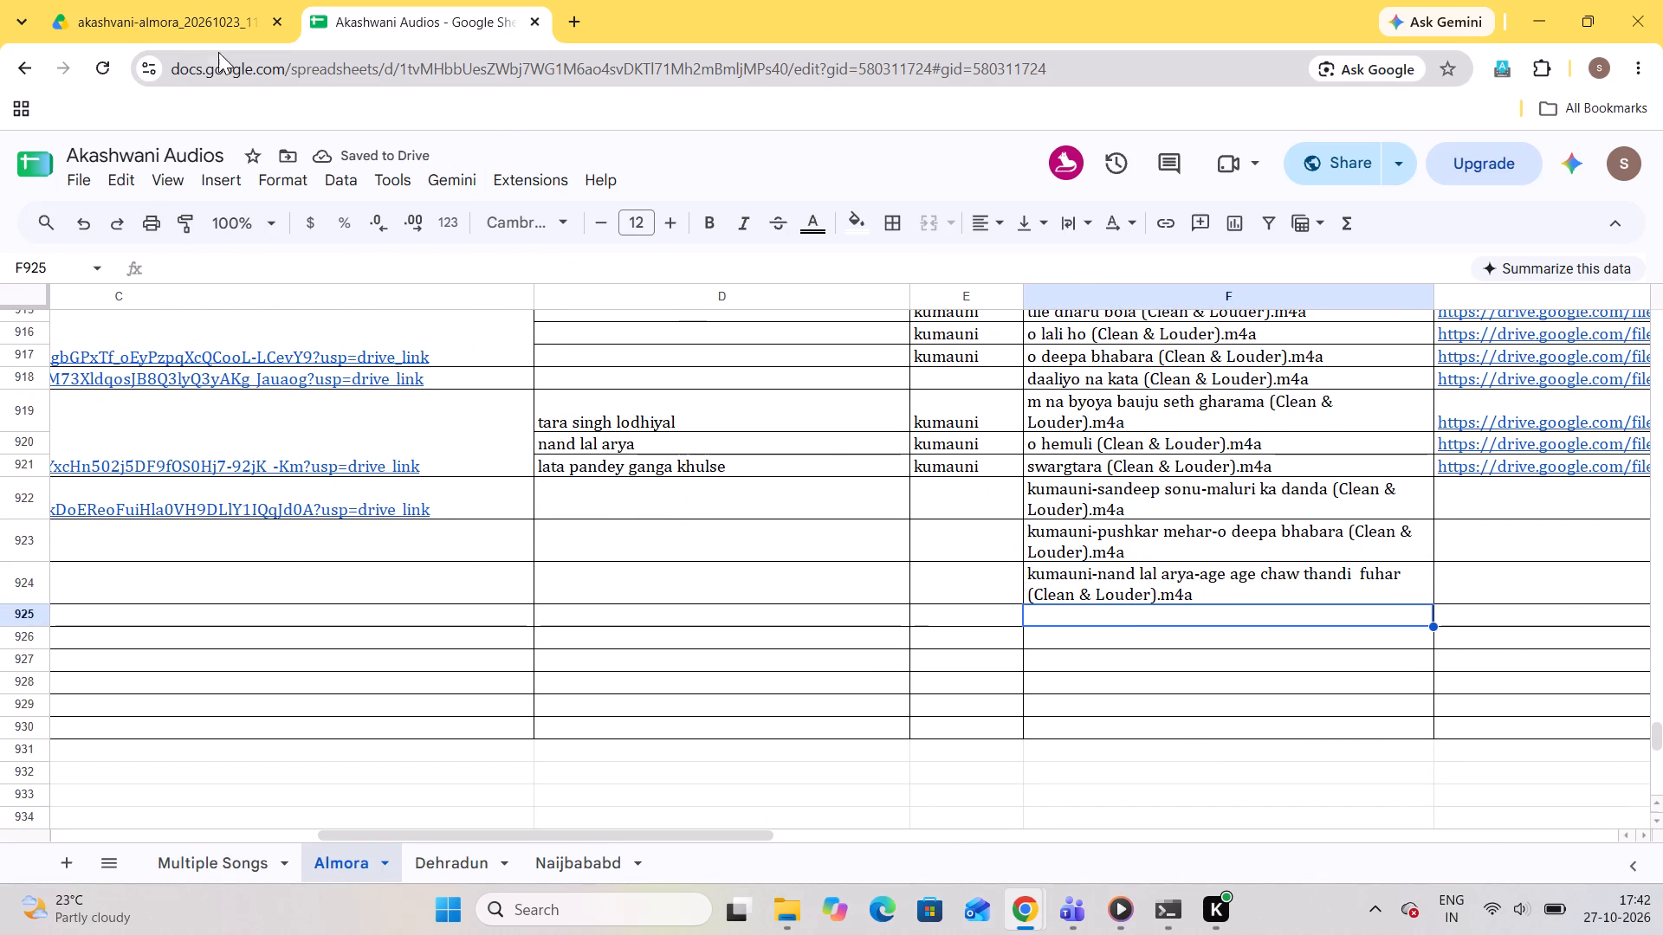
pyautogui.click(184, 19)
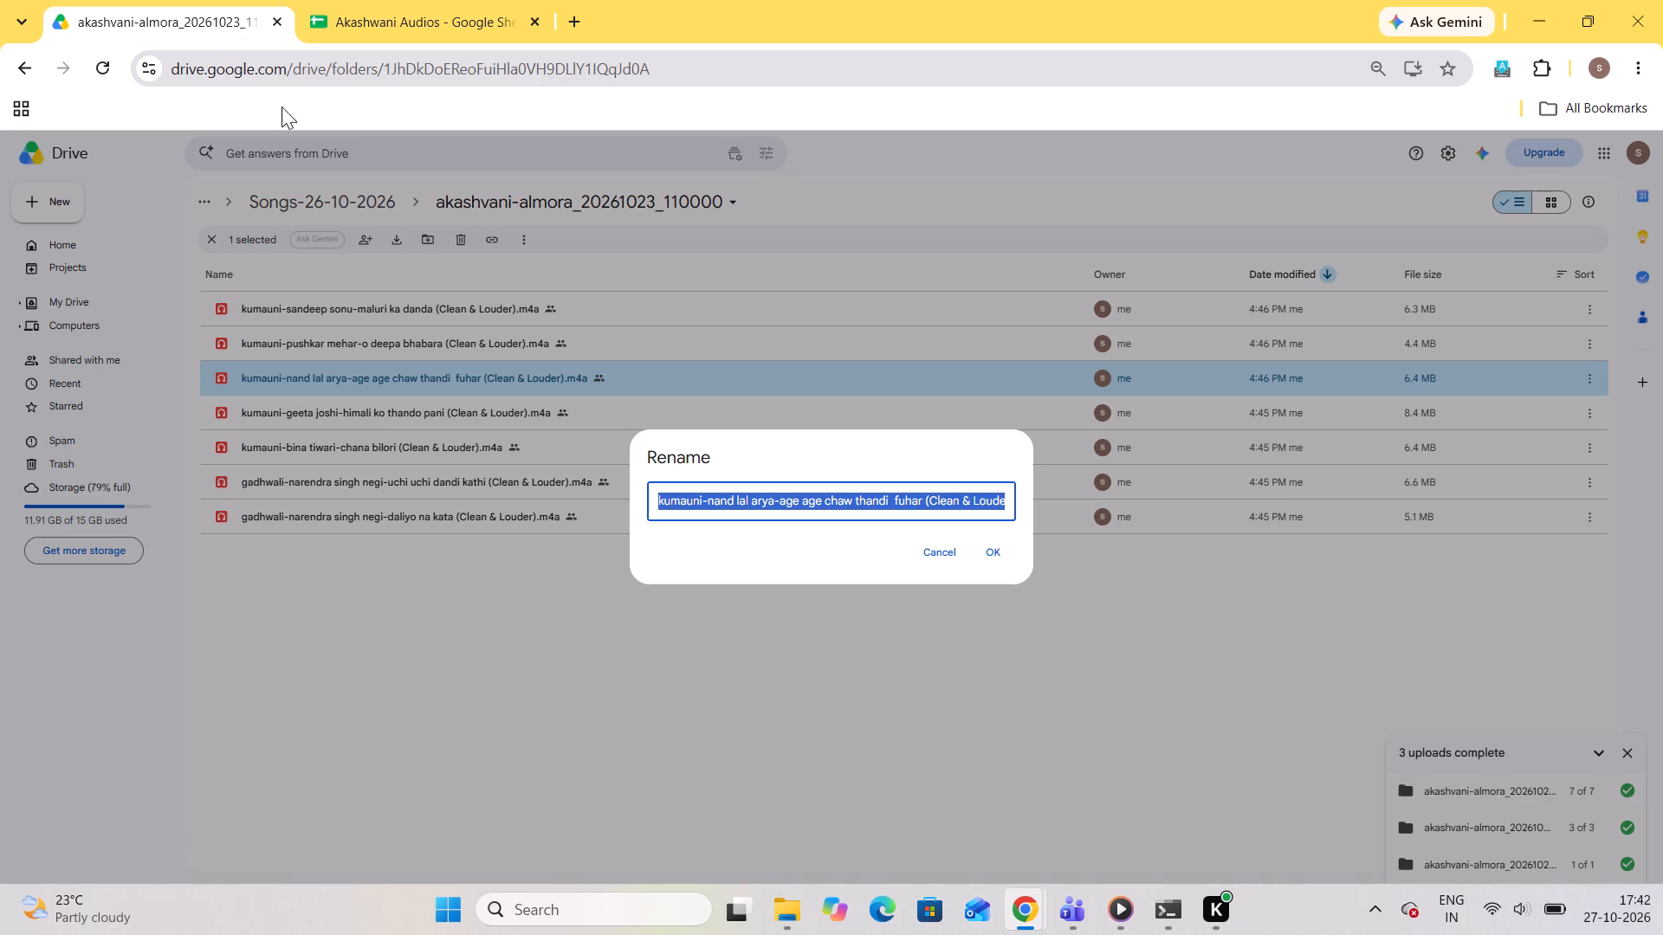
pyautogui.click(466, 406)
pyautogui.click(467, 408)
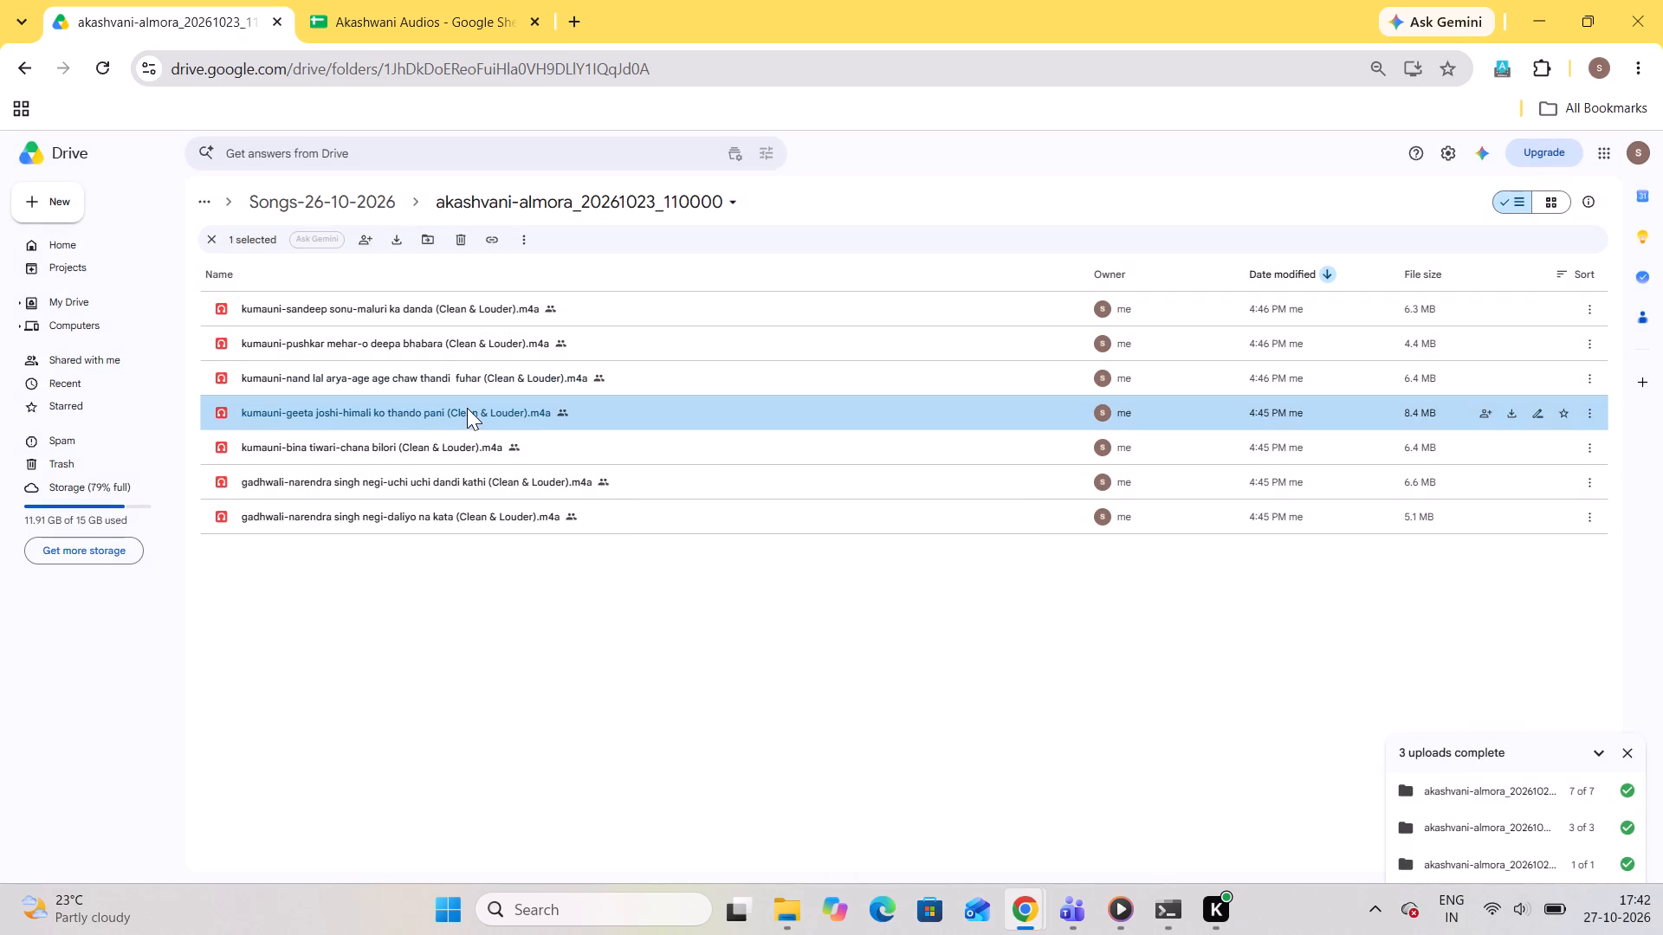
pyautogui.rightClick(467, 408)
pyautogui.click(527, 481)
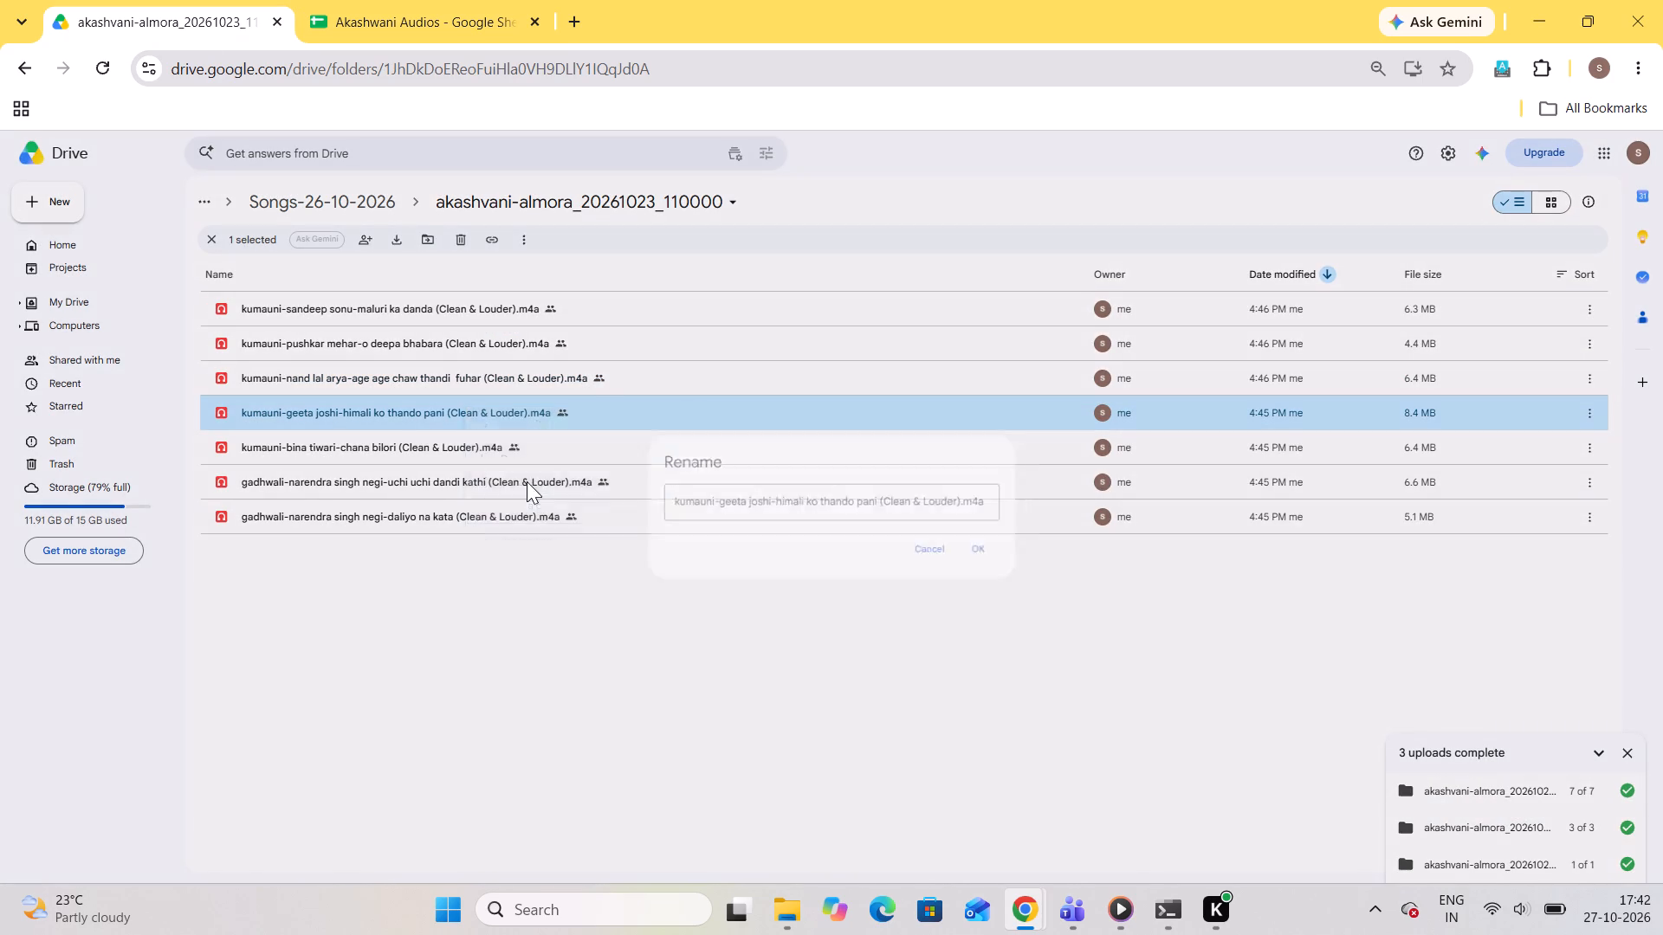
pyautogui.tripleClick(771, 508)
pyautogui.hotkey('ctrl', 'c')
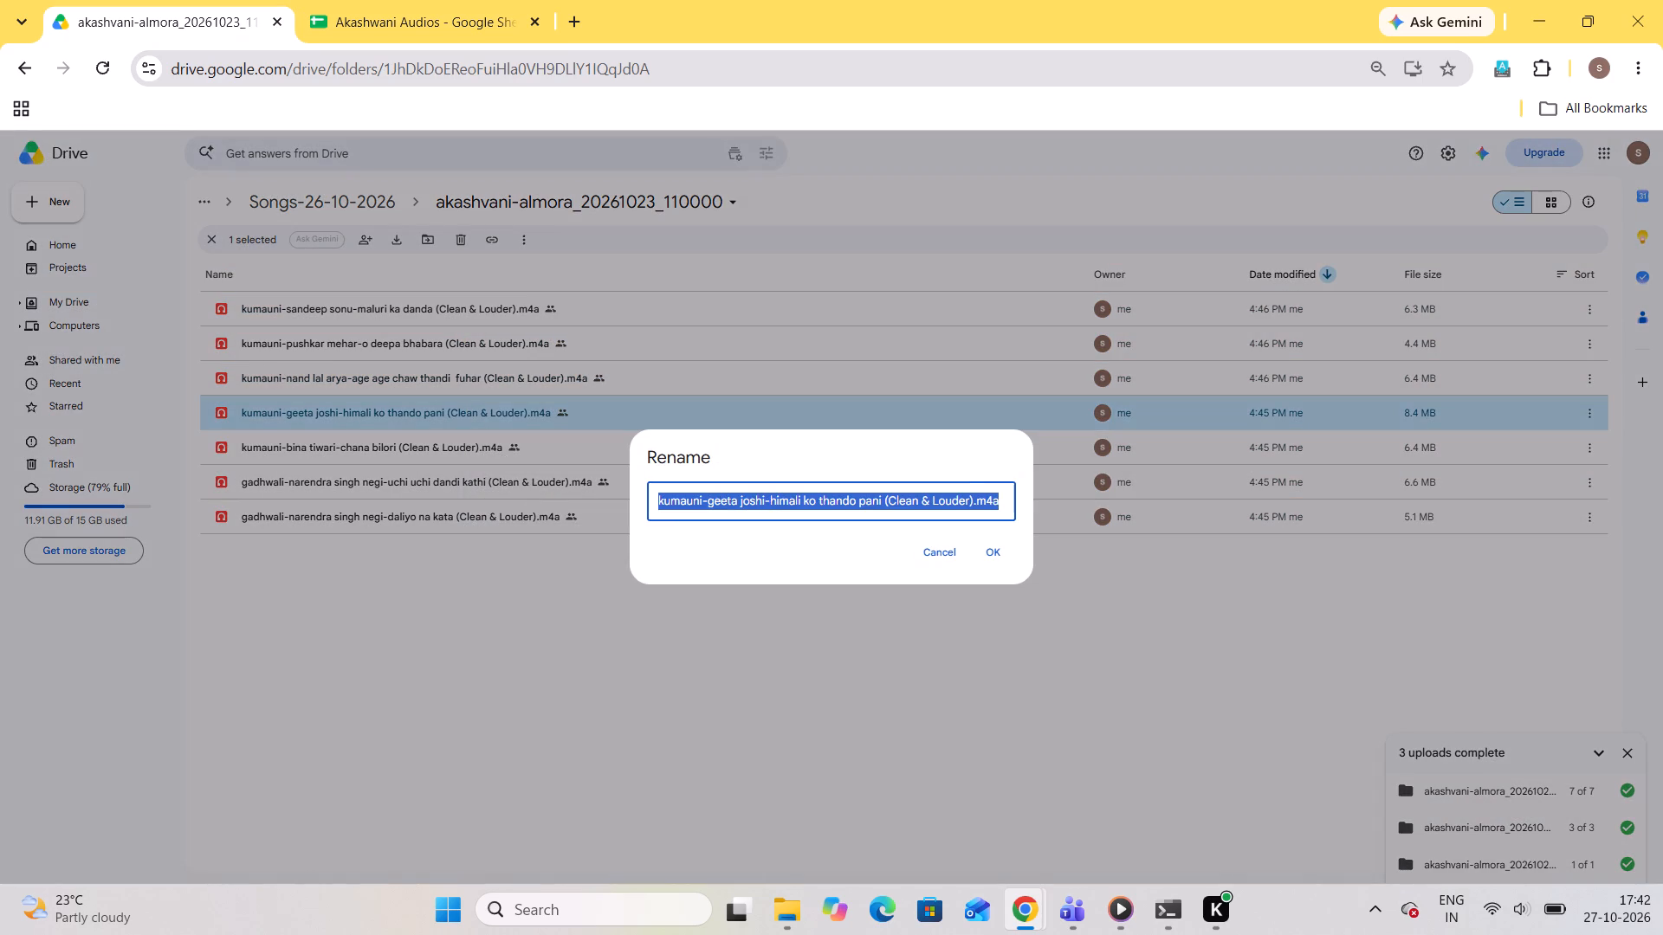
pyautogui.click(379, 11)
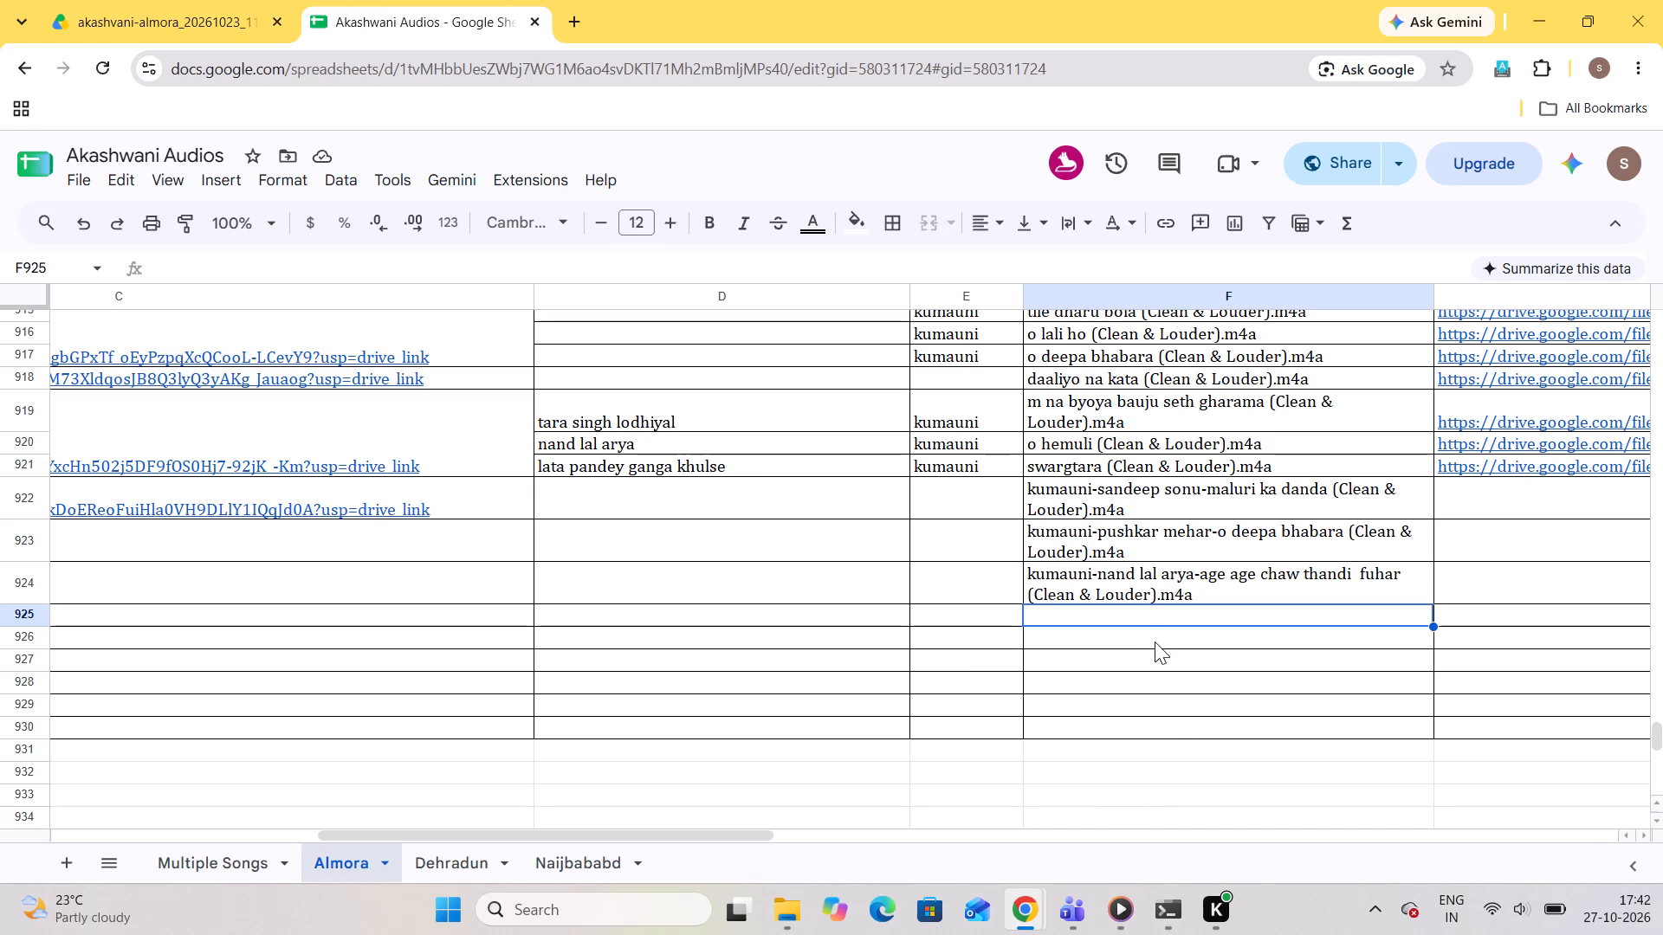
pyautogui.click(1141, 624)
pyautogui.hotkey('ctrl', 'v')
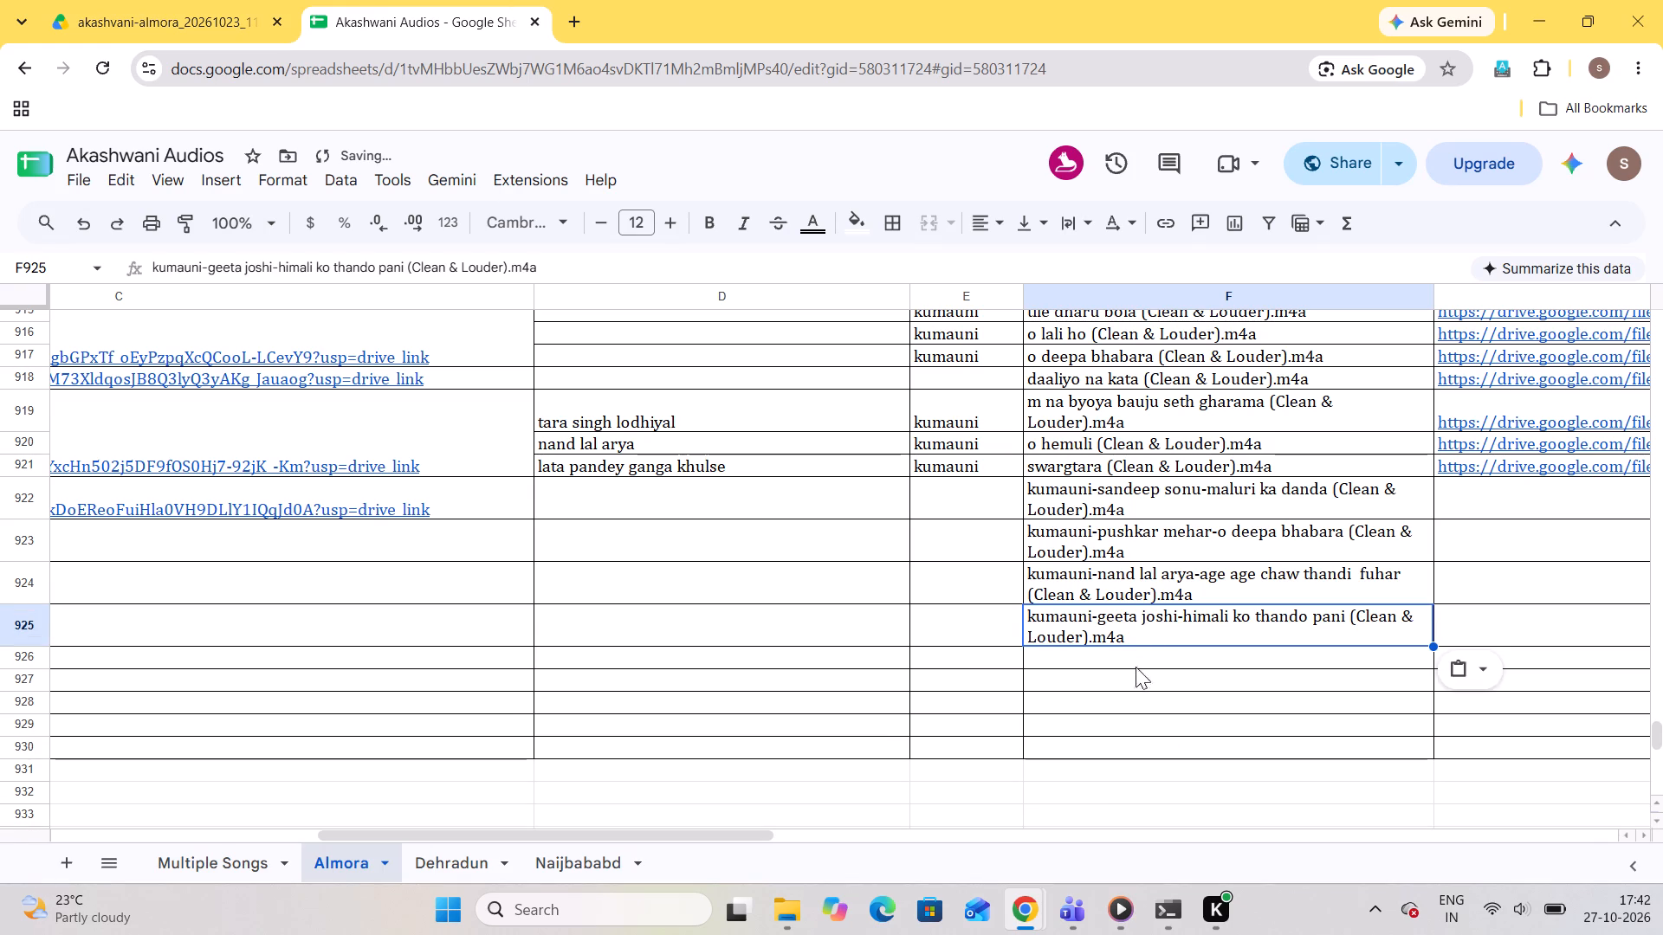
# Copy the full name of Drive's "chana bilori" audio file from its Rename dialog into cell F926 of the spreadsheet.
pyautogui.click(1135, 674)
pyautogui.click(1123, 654)
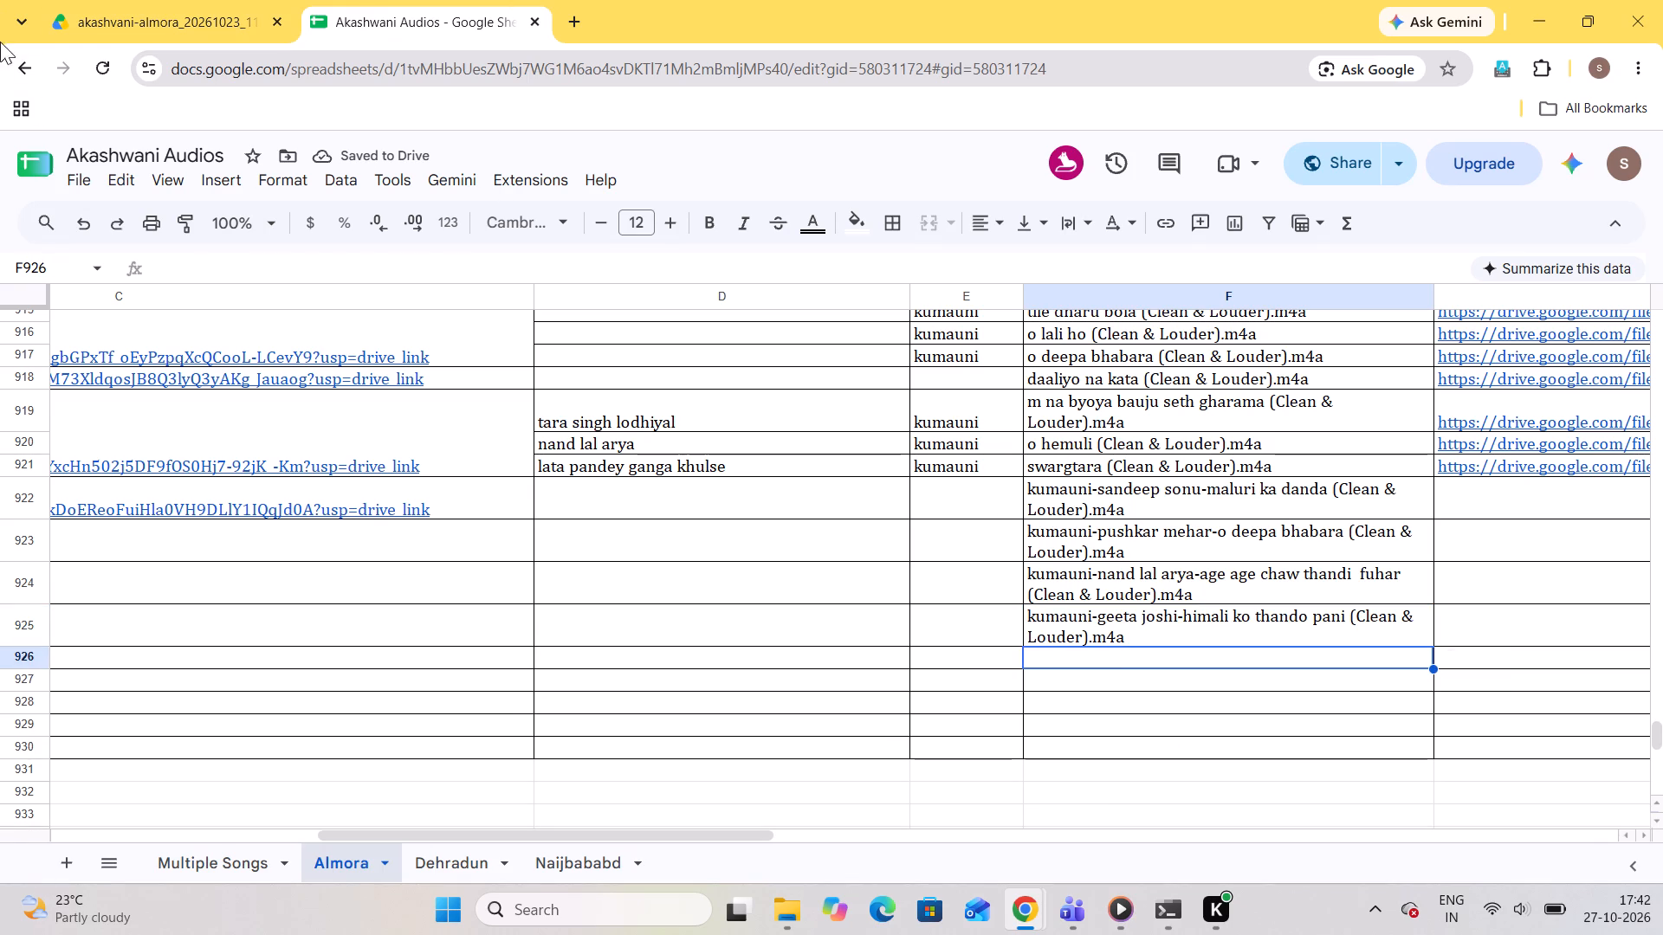
pyautogui.click(149, 5)
pyautogui.click(471, 445)
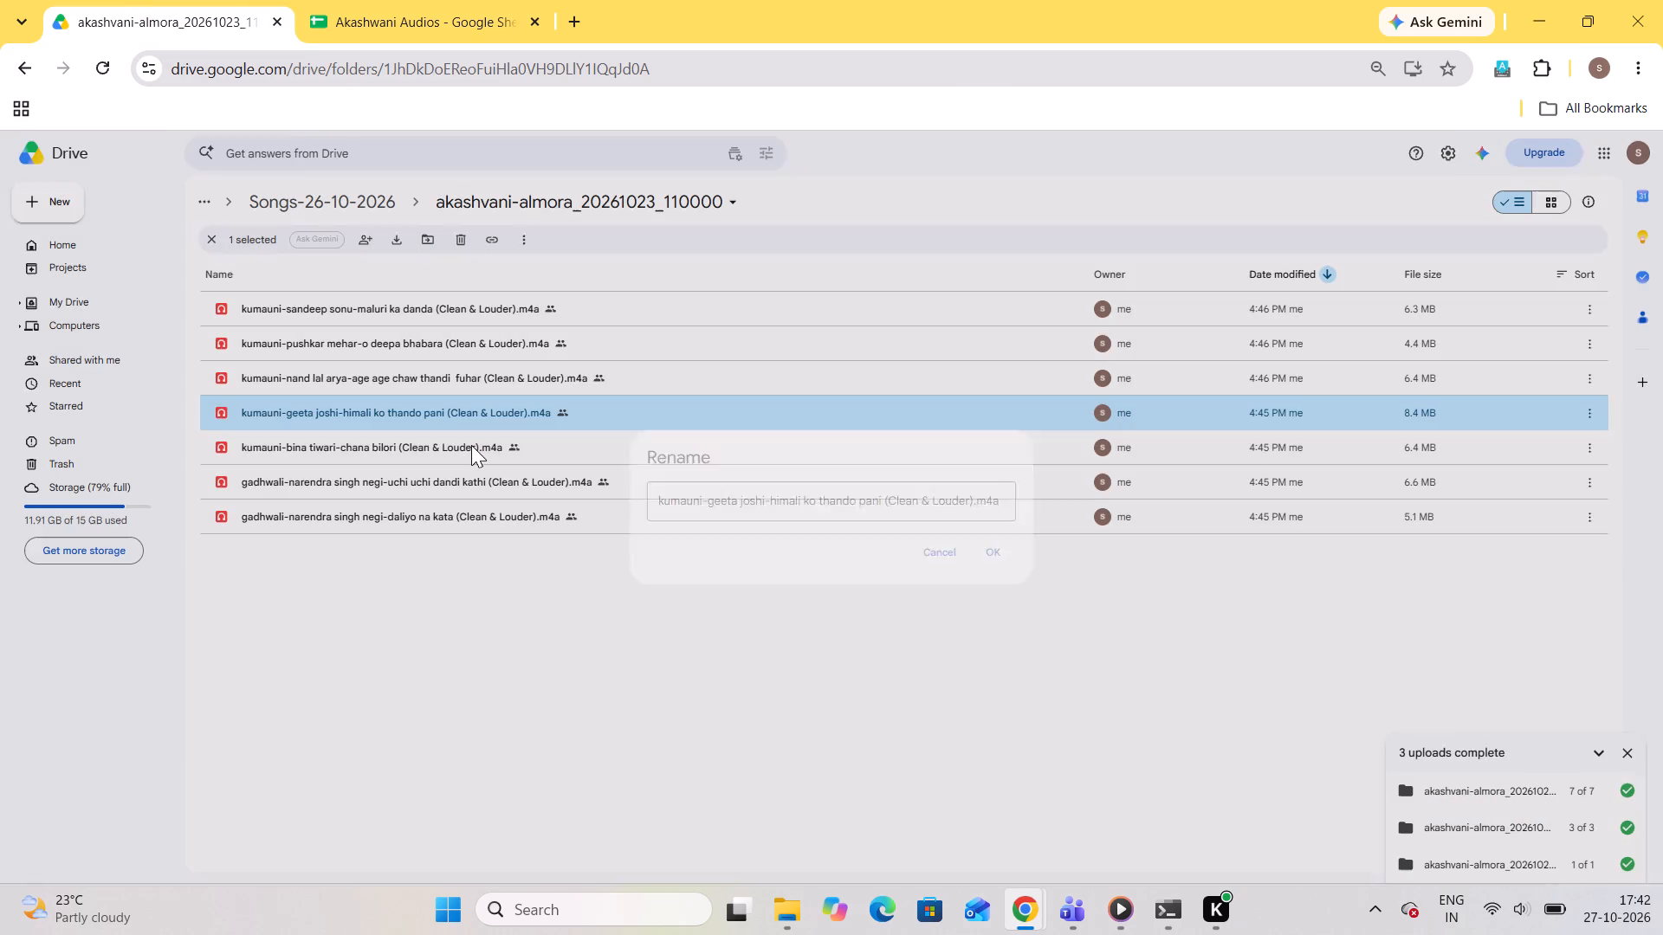
pyautogui.click(471, 445)
pyautogui.rightClick(471, 446)
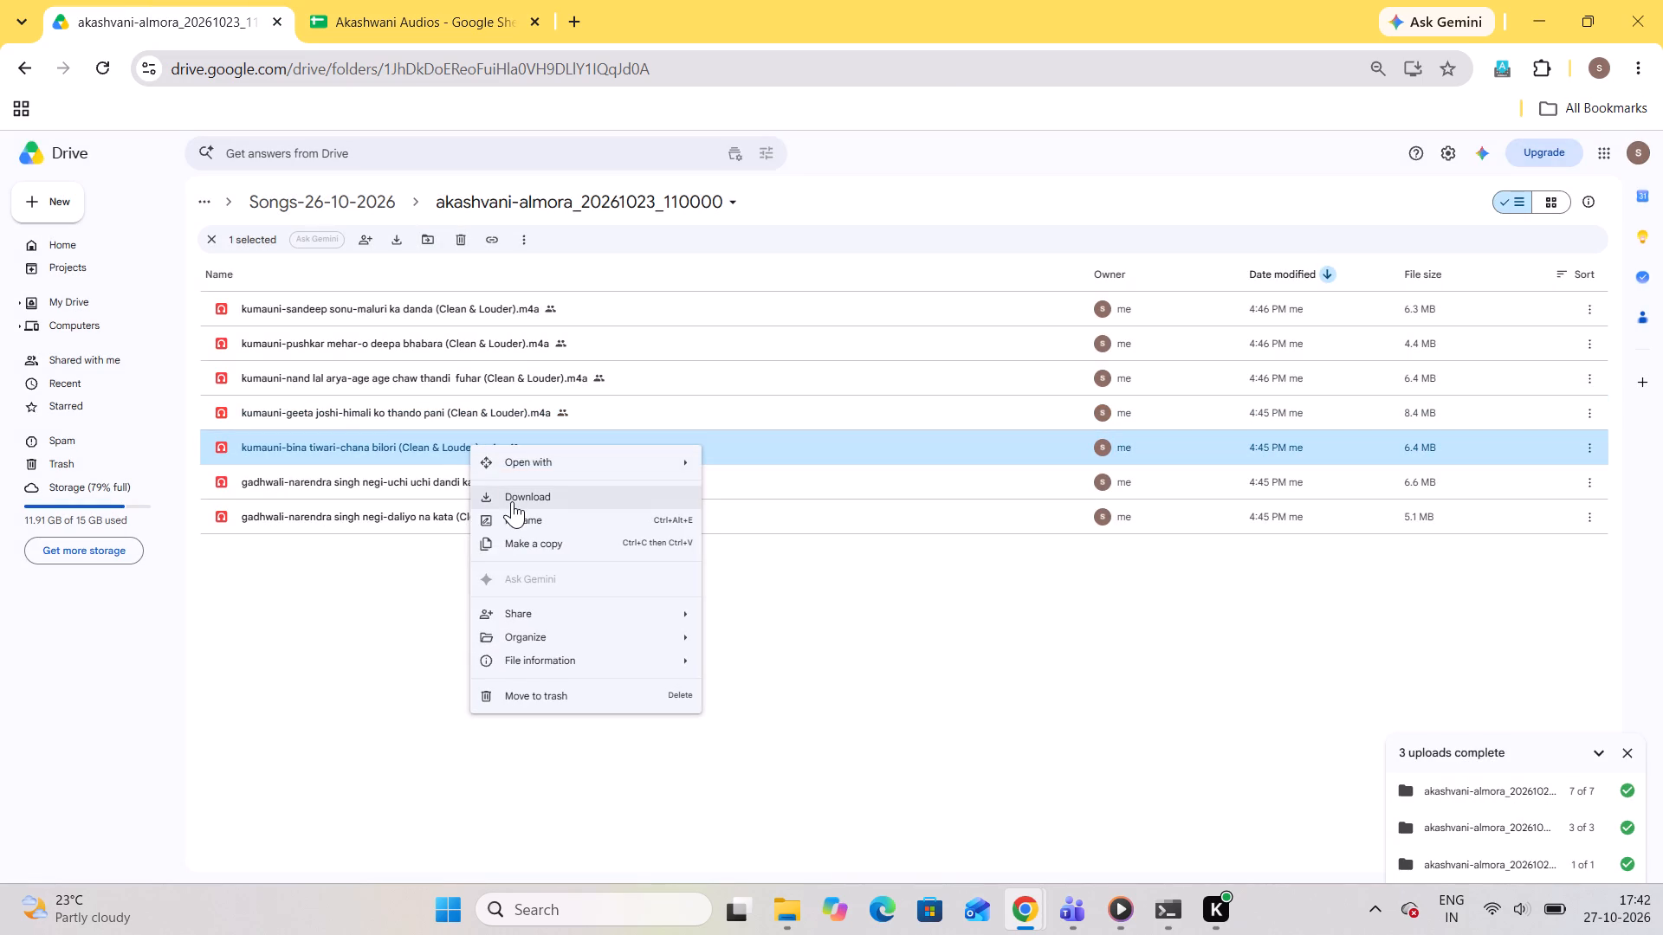
pyautogui.click(518, 515)
pyautogui.click(745, 487)
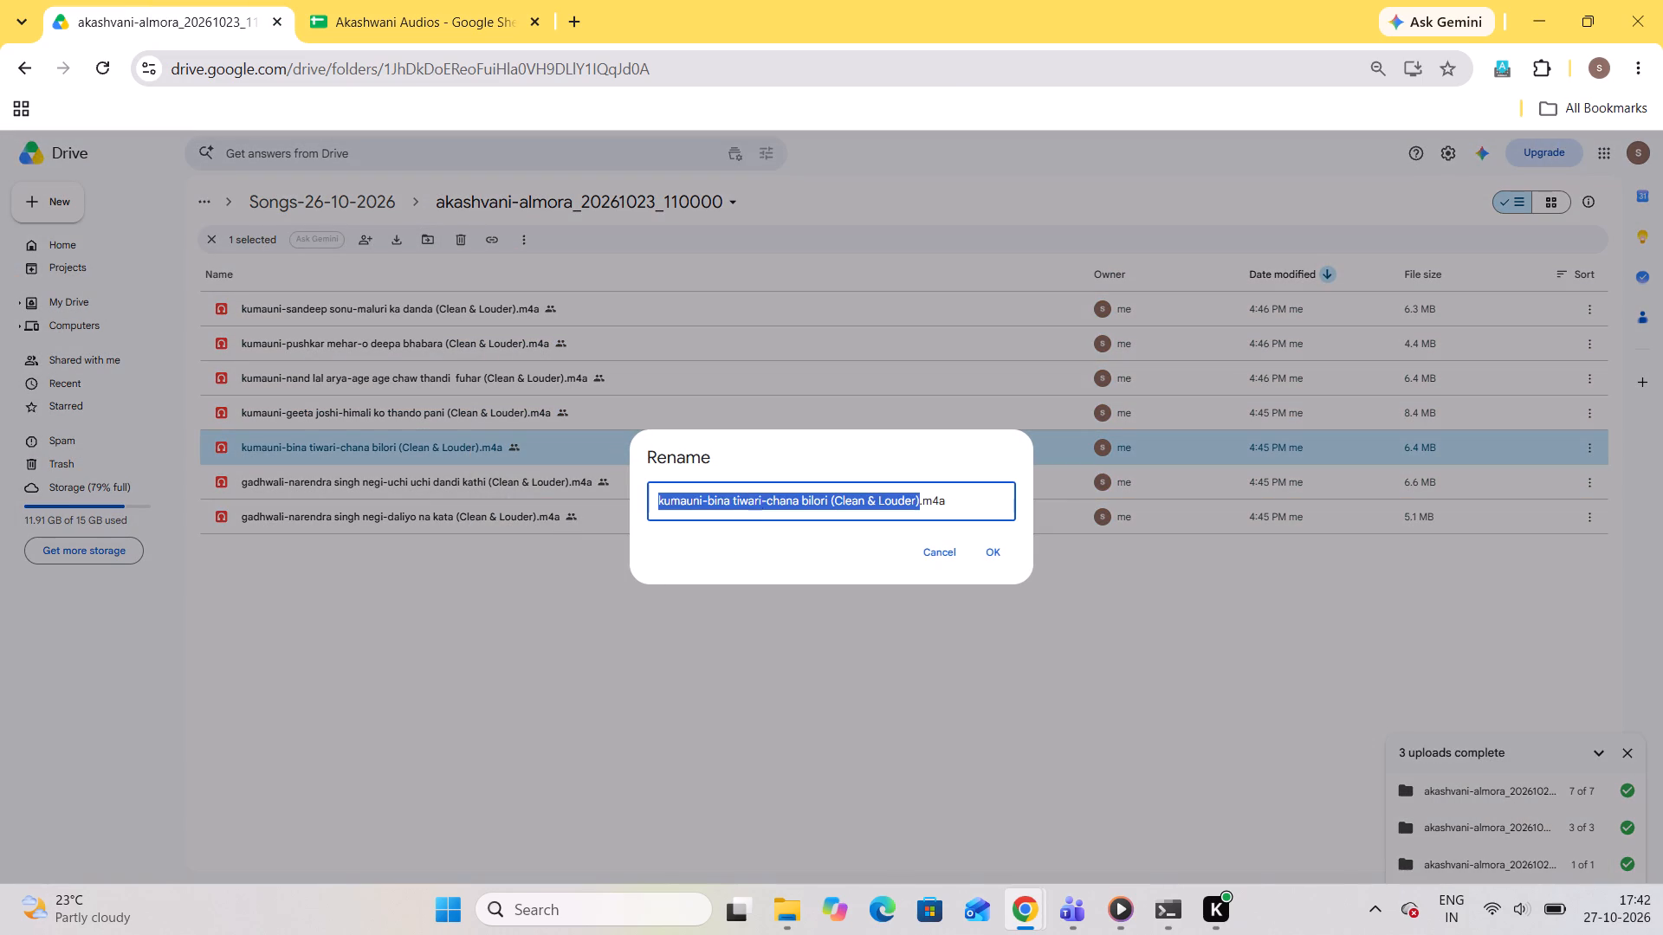
pyautogui.tripleClick(747, 495)
pyautogui.hotkey('ctrl', 'c')
pyautogui.click(435, 28)
pyautogui.click(1172, 664)
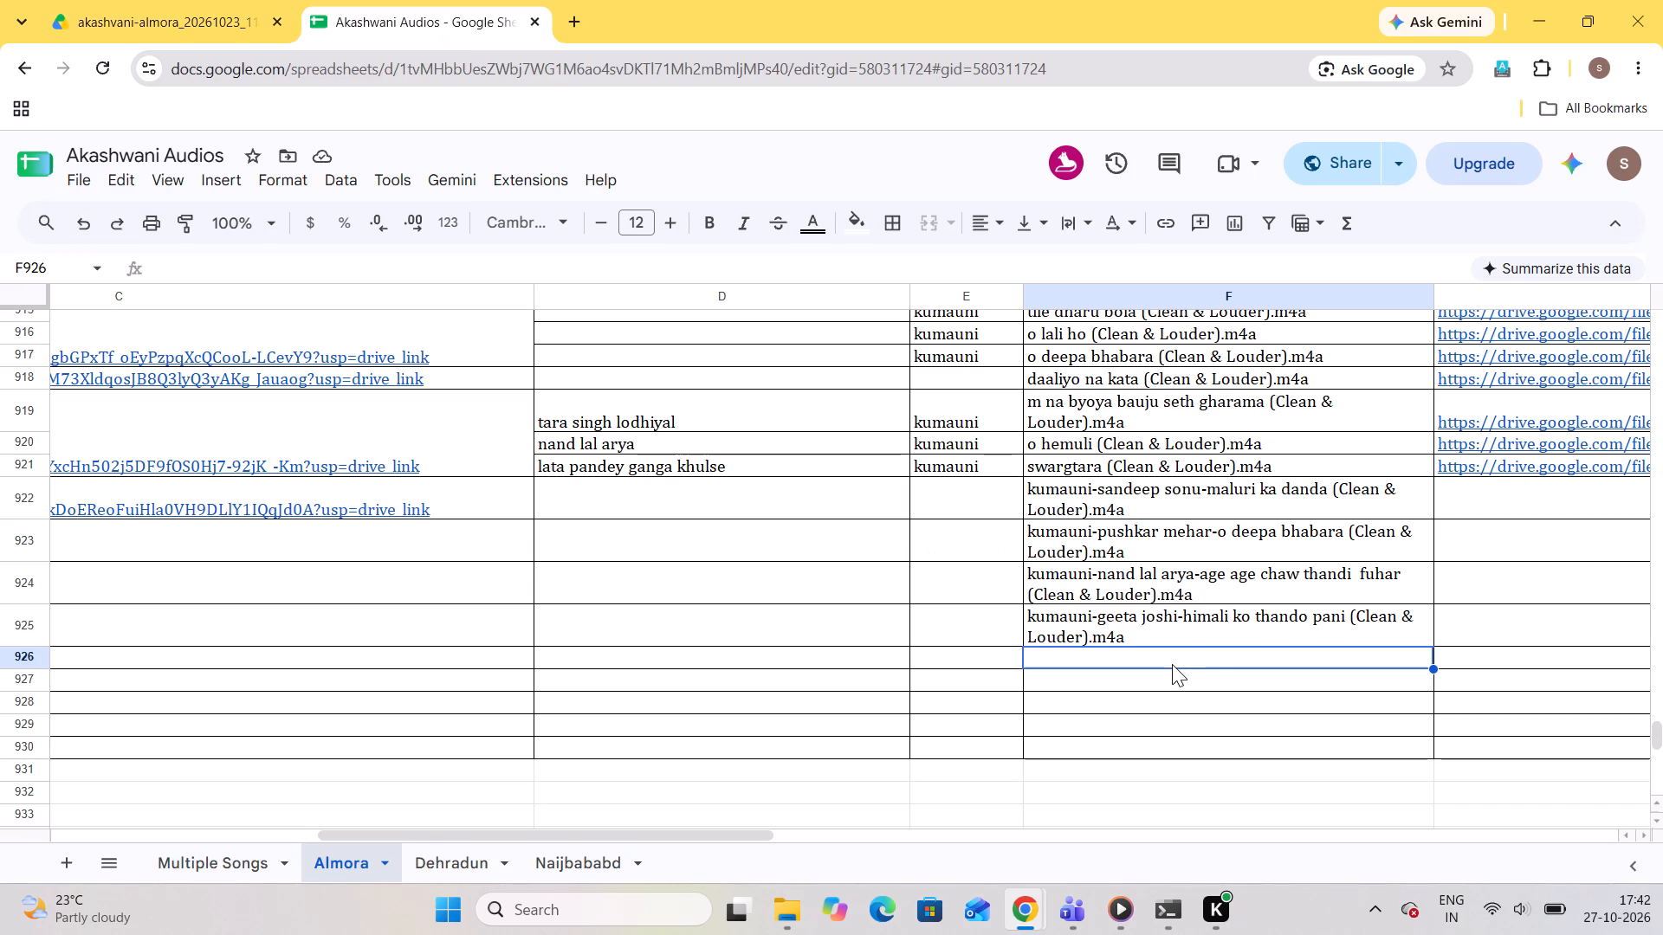
pyautogui.hotkey('ctrl', 'v')
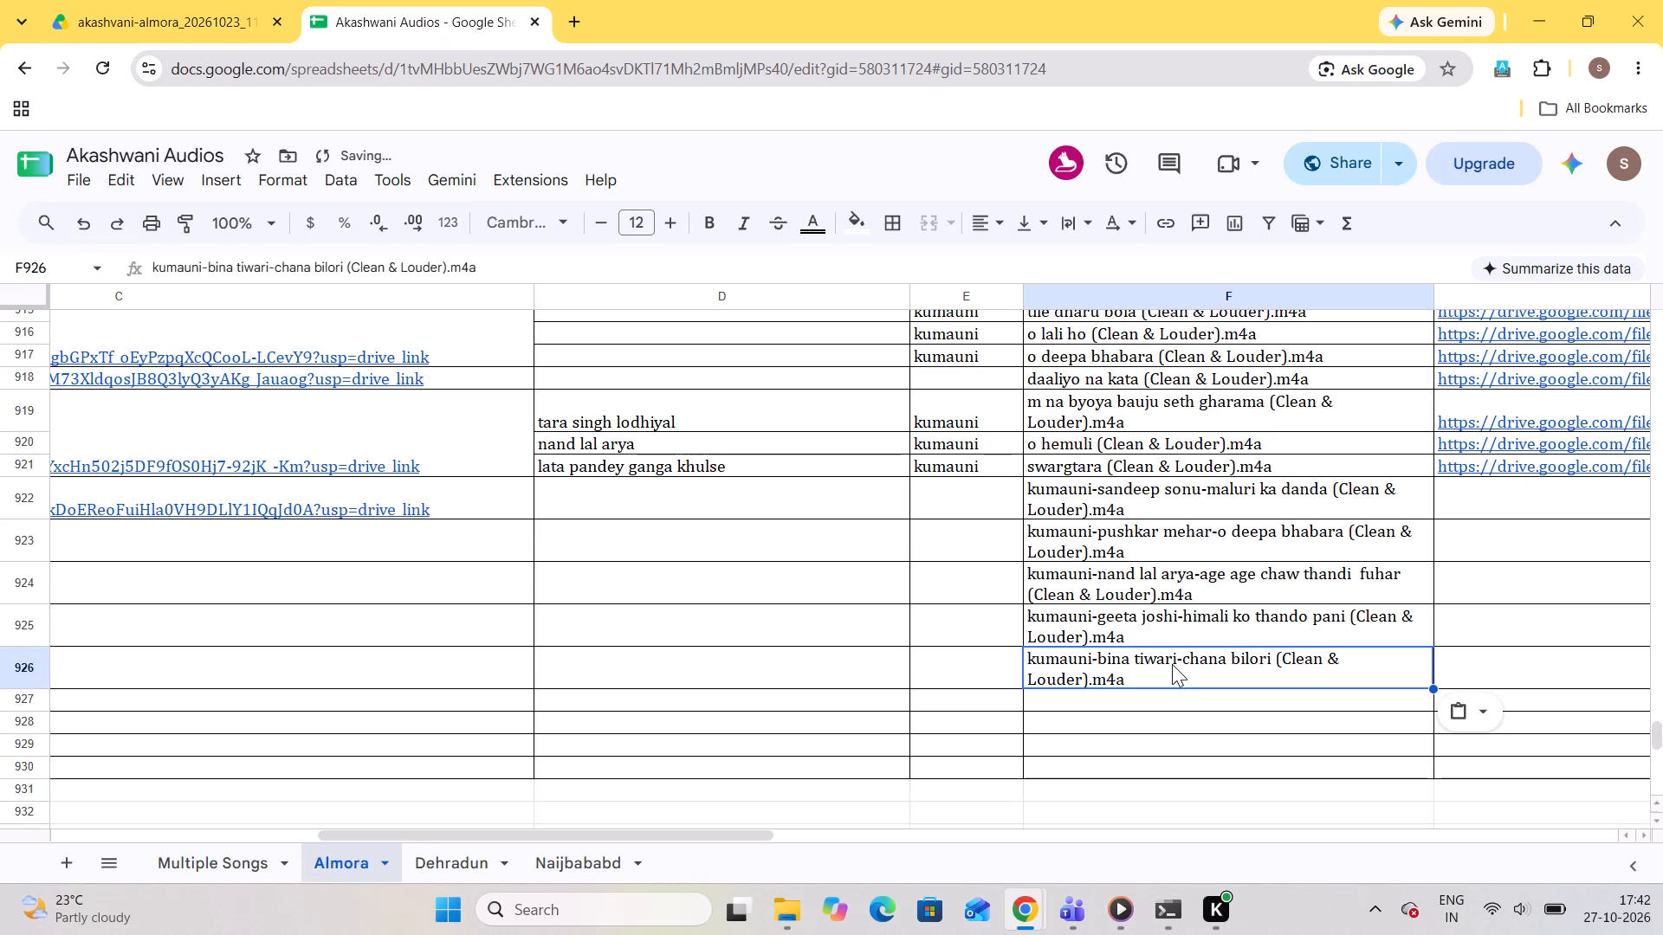
# Copy the full name of Drive's "uchi uchi dandi kathi" audio file from its Rename dialog into cell F927 of the spreadsheet.
pyautogui.click(238, 29)
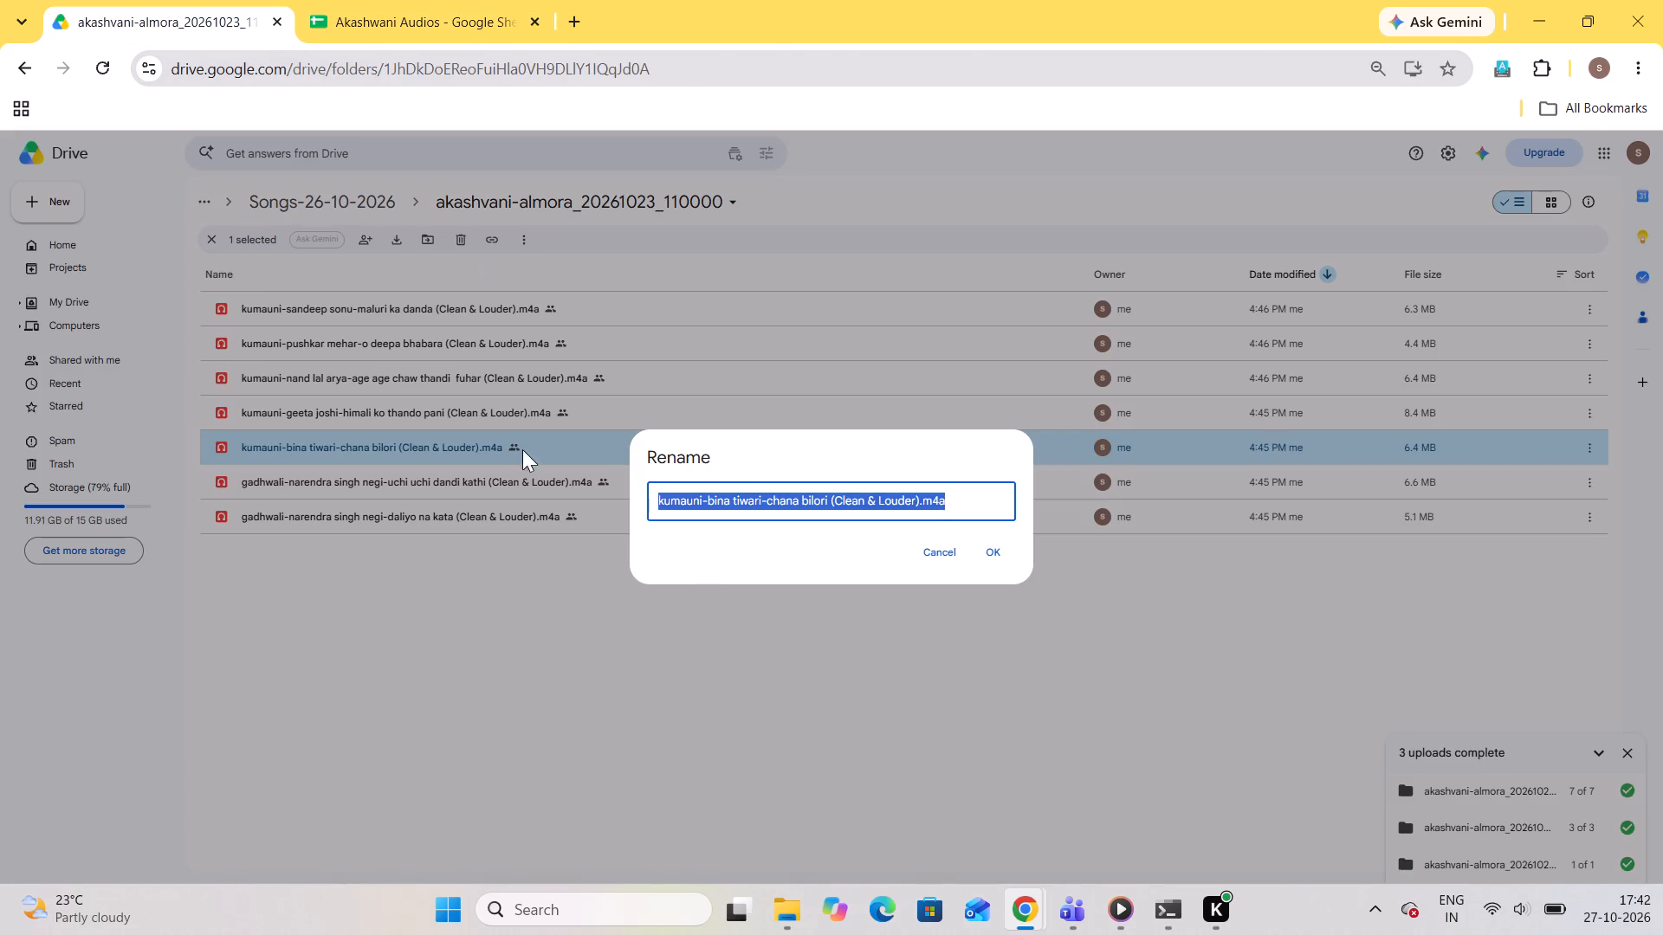
pyautogui.click(482, 455)
pyautogui.click(477, 478)
pyautogui.rightClick(477, 478)
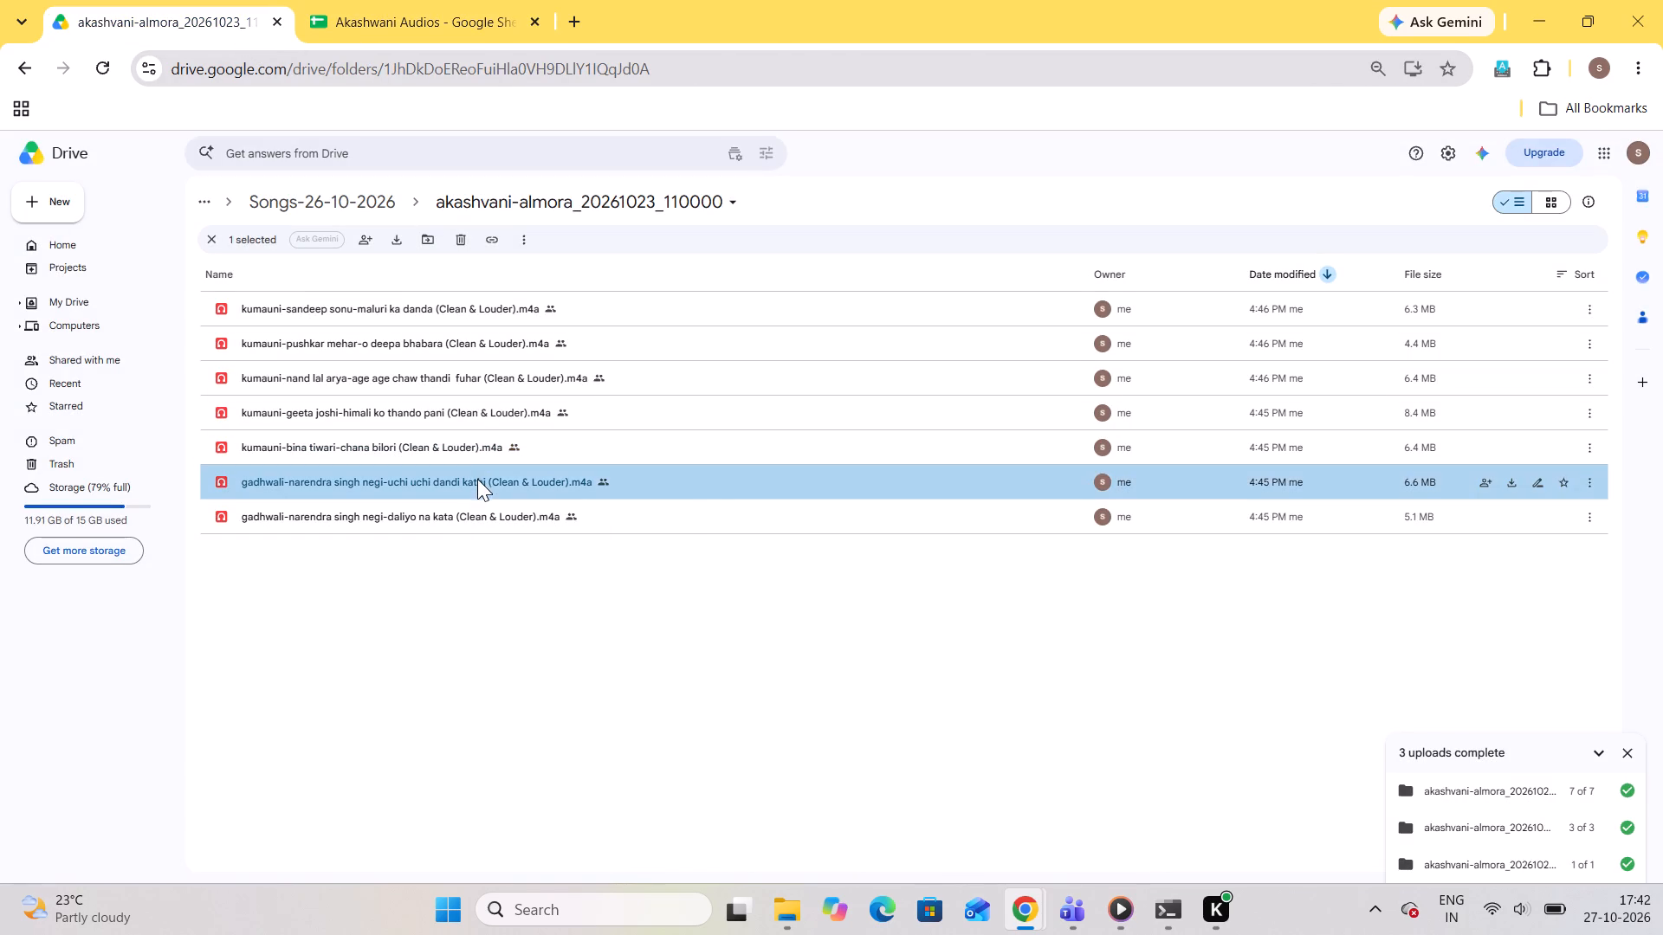
pyautogui.click(530, 548)
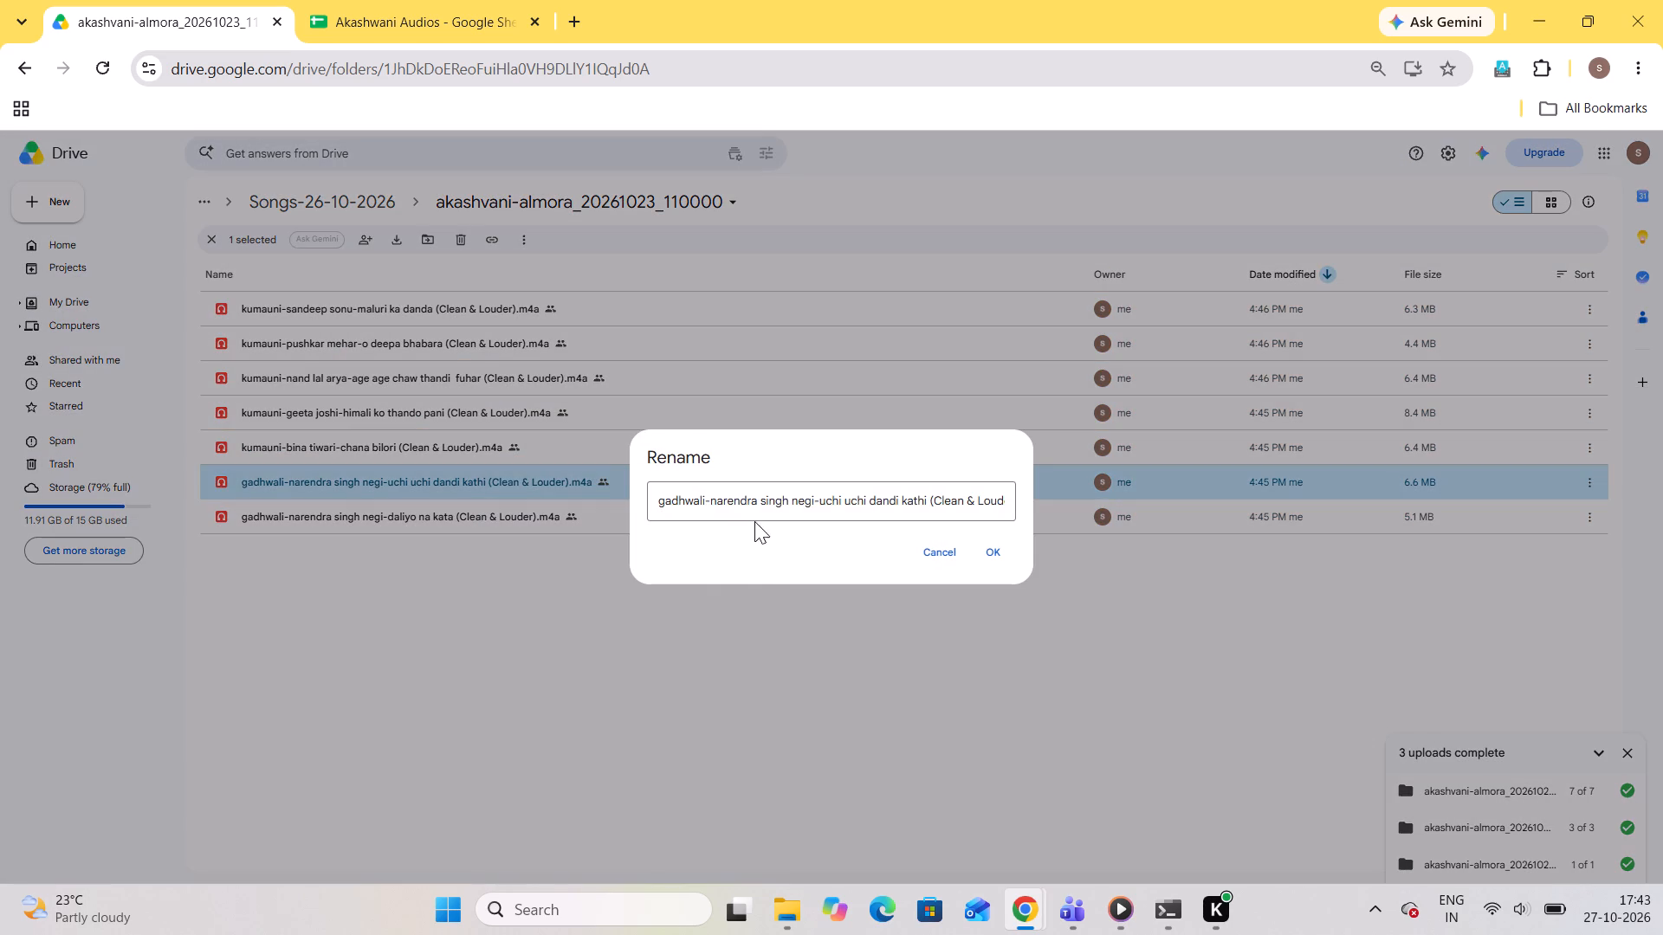
pyautogui.click(747, 502)
pyautogui.tripleClick(747, 502)
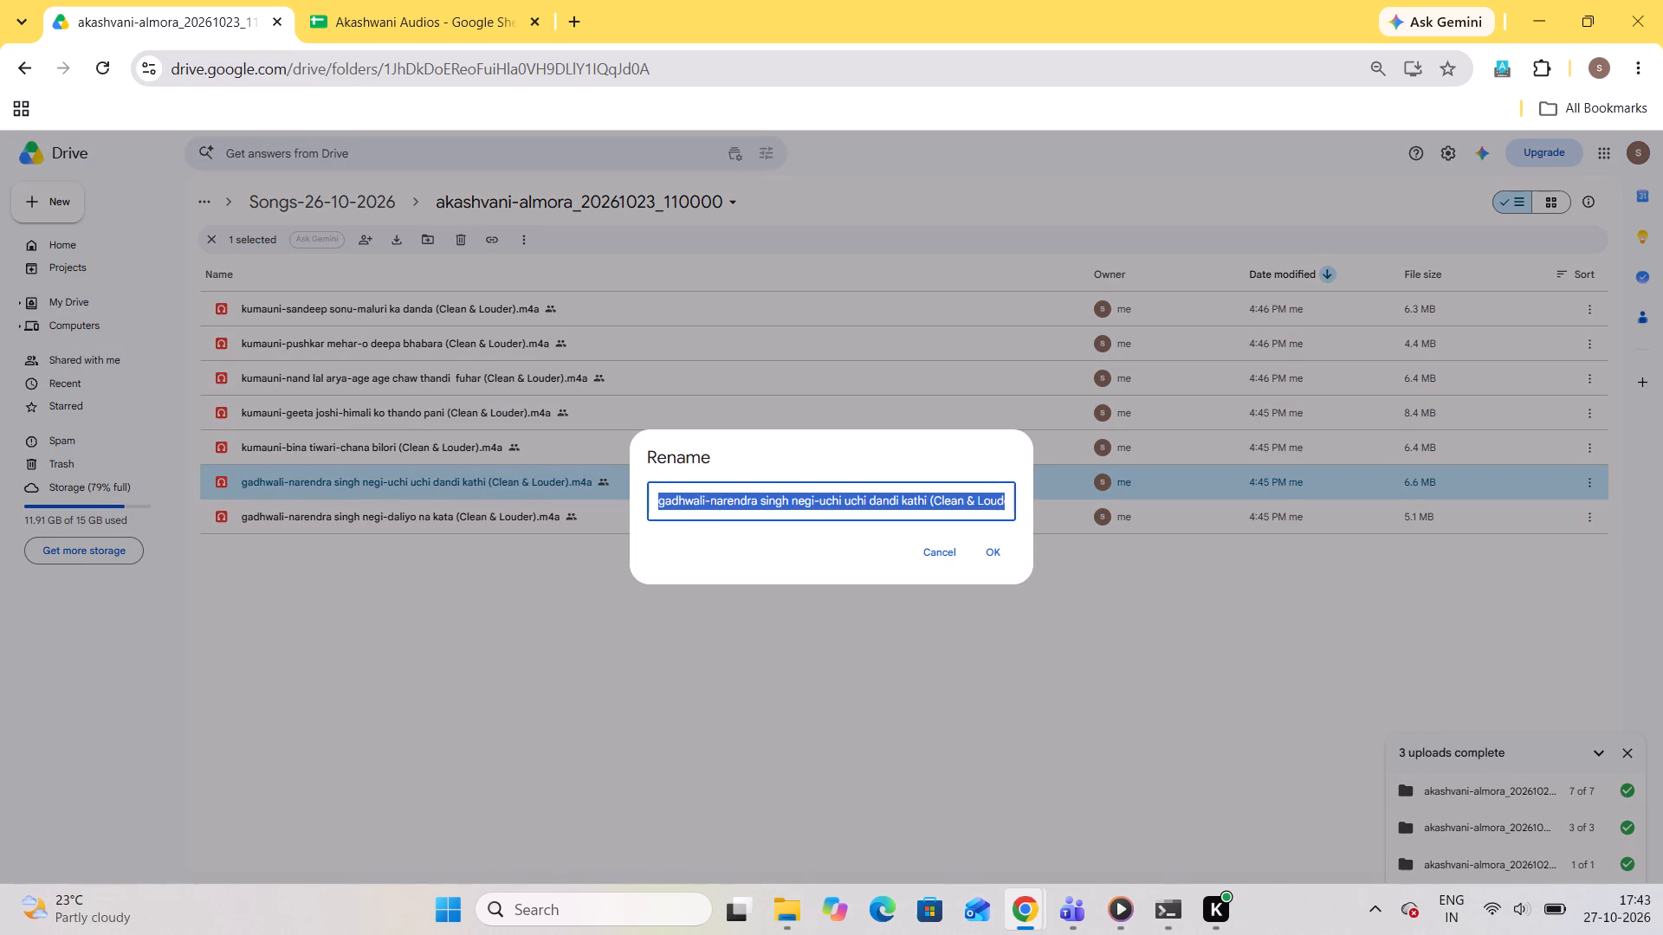
pyautogui.hotkey('ctrl', 'c')
pyautogui.click(373, 11)
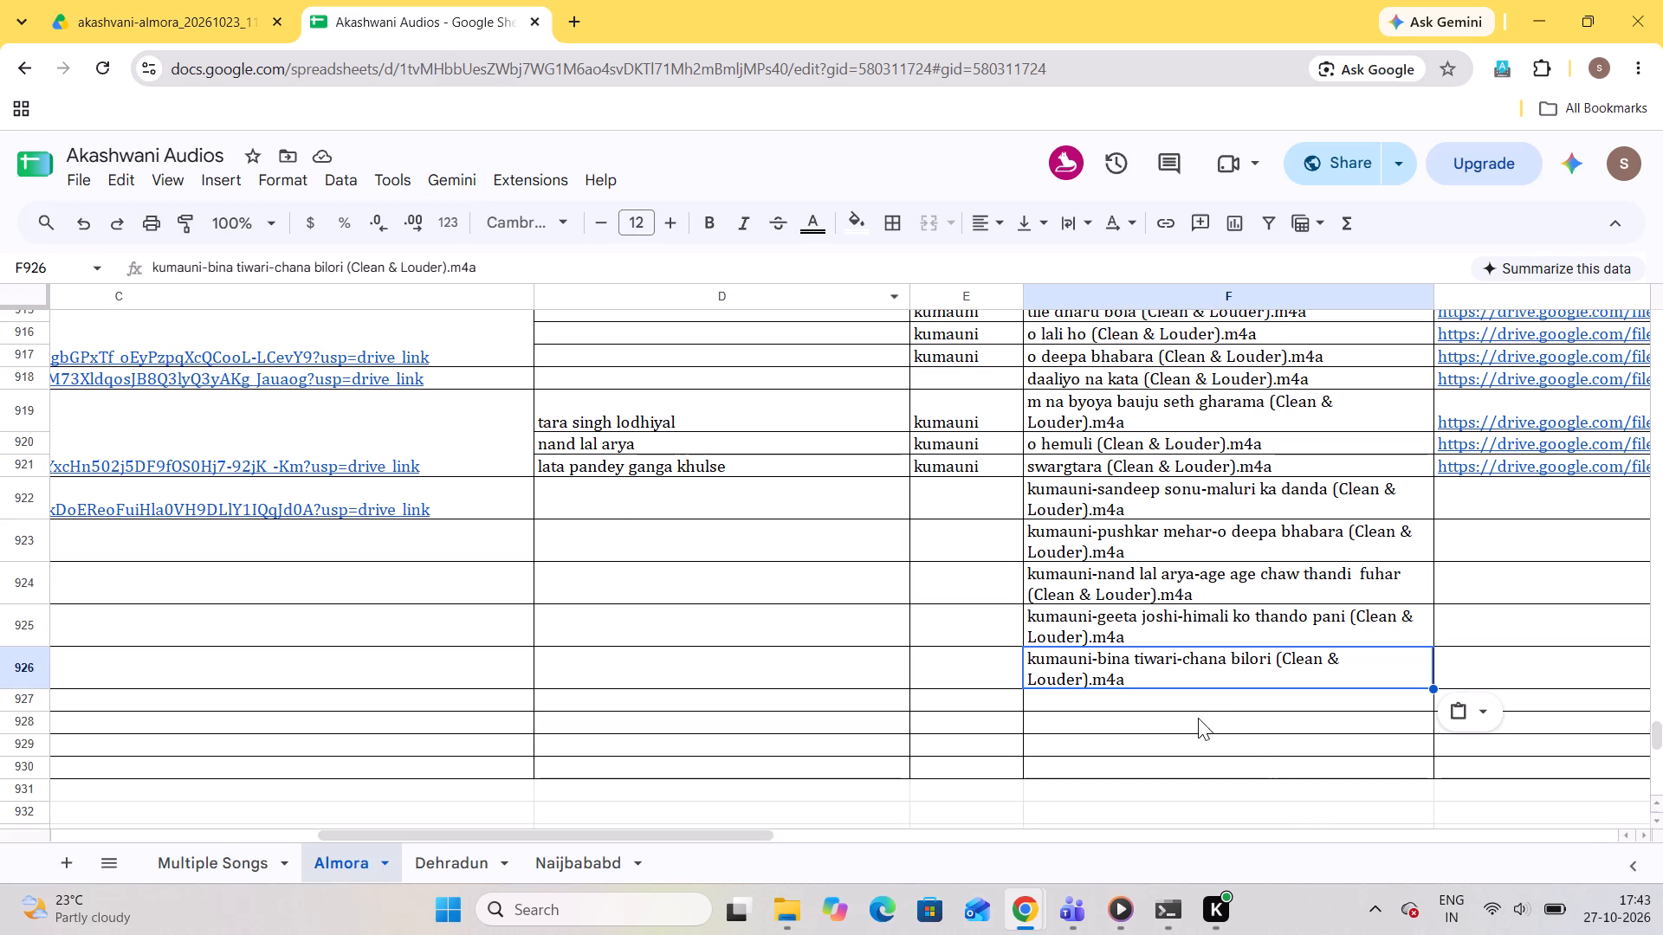
pyautogui.click(1180, 702)
pyautogui.hotkey('ctrl', 'v')
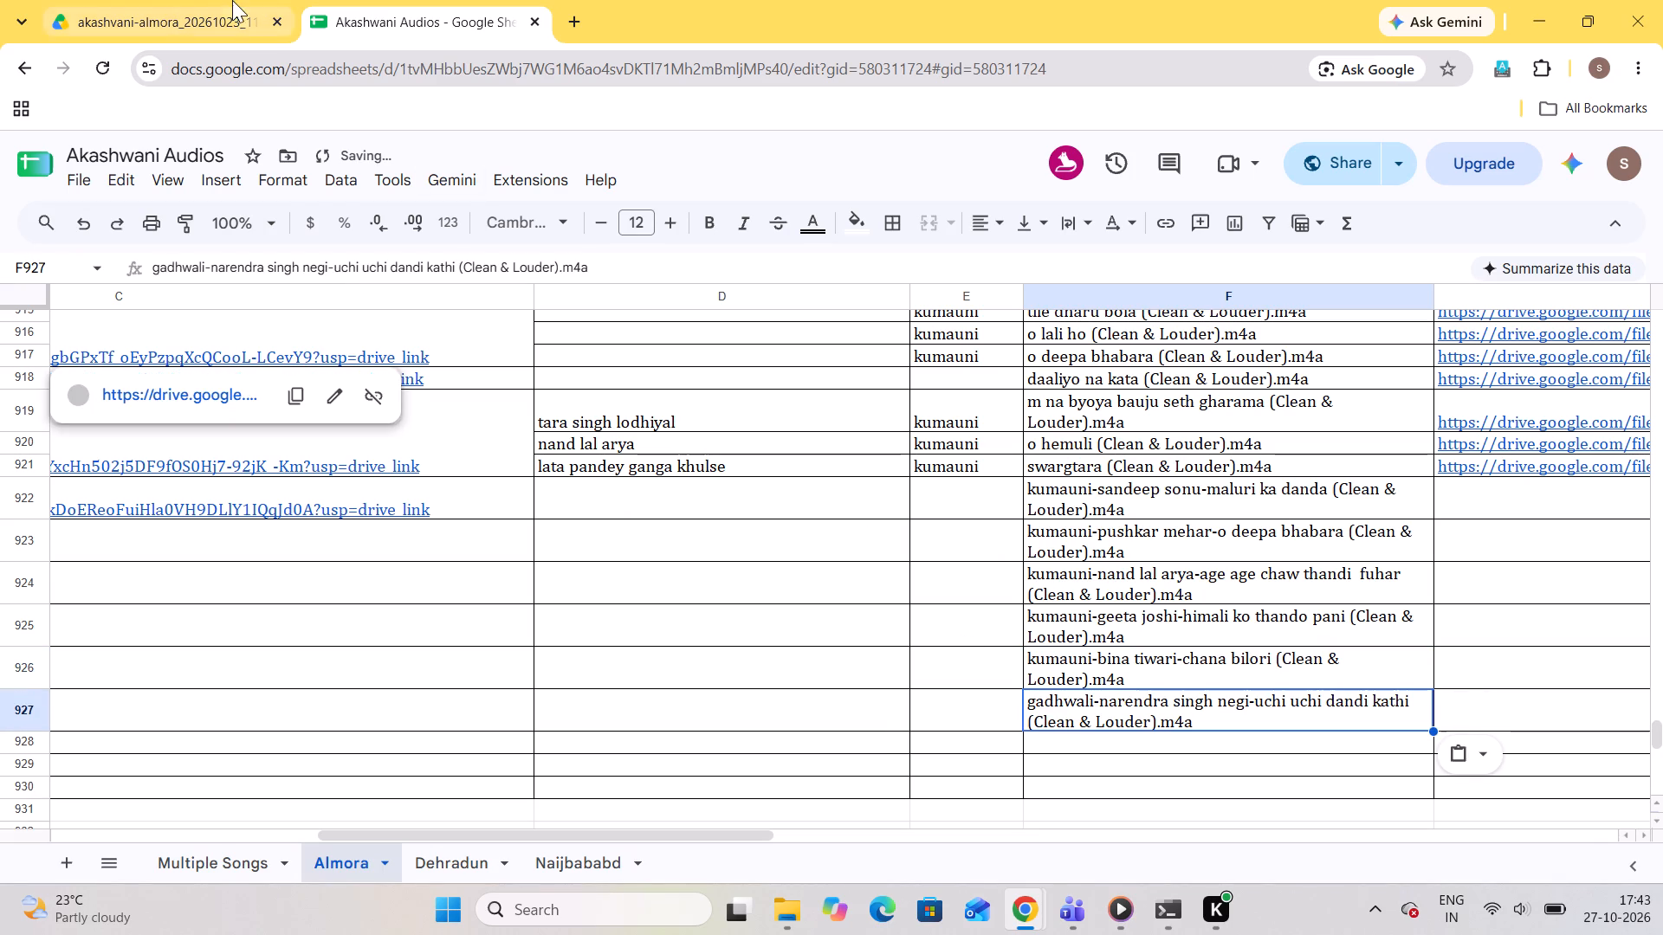
# Copy the full name of Drive's "daliyo na kata" audio file from its Rename dialog into cell F928 of the spreadsheet.
pyautogui.click(232, 2)
pyautogui.click(481, 538)
pyautogui.click(462, 519)
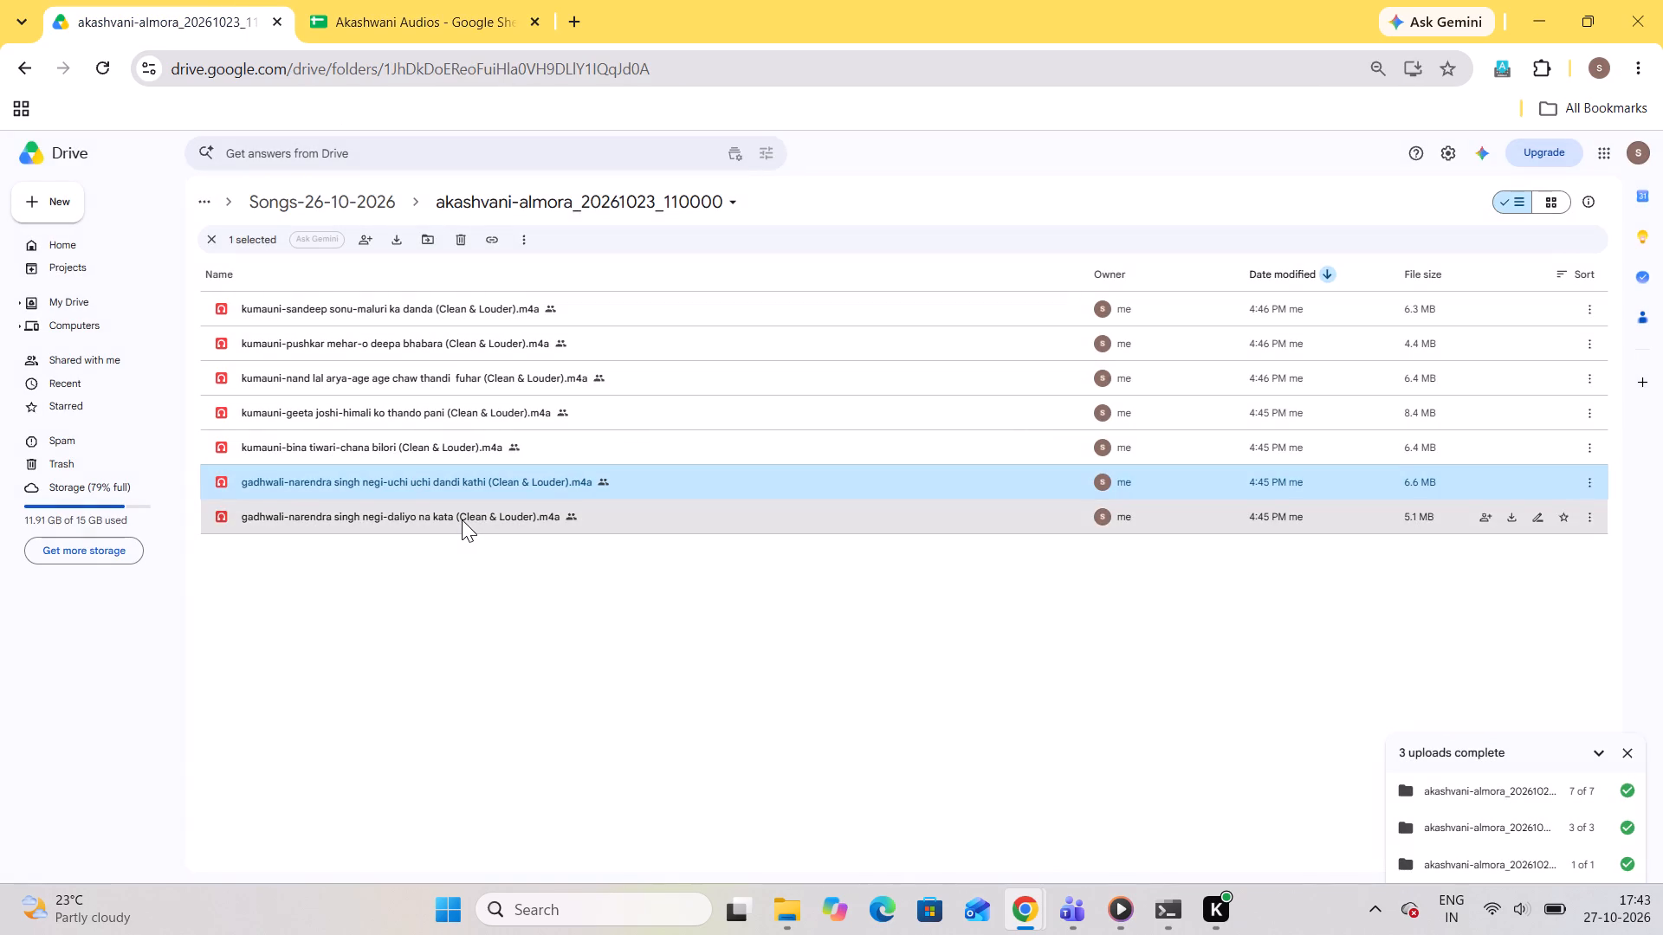
pyautogui.rightClick(462, 519)
pyautogui.click(579, 592)
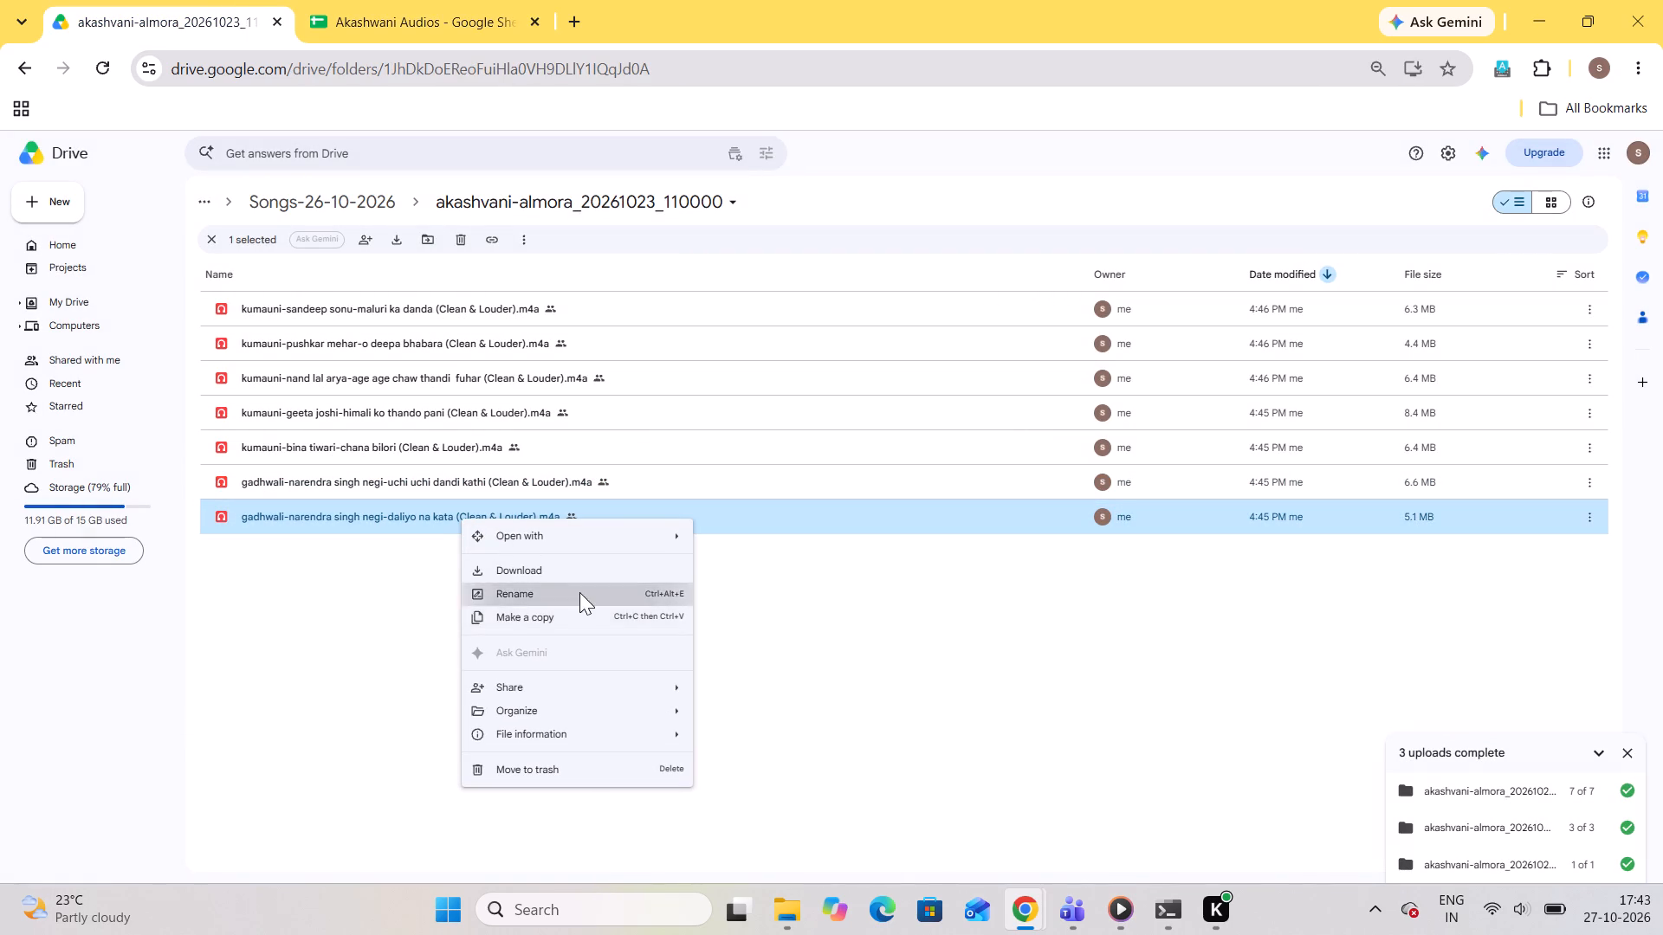
pyautogui.click(823, 478)
pyautogui.click(823, 515)
pyautogui.tripleClick(814, 508)
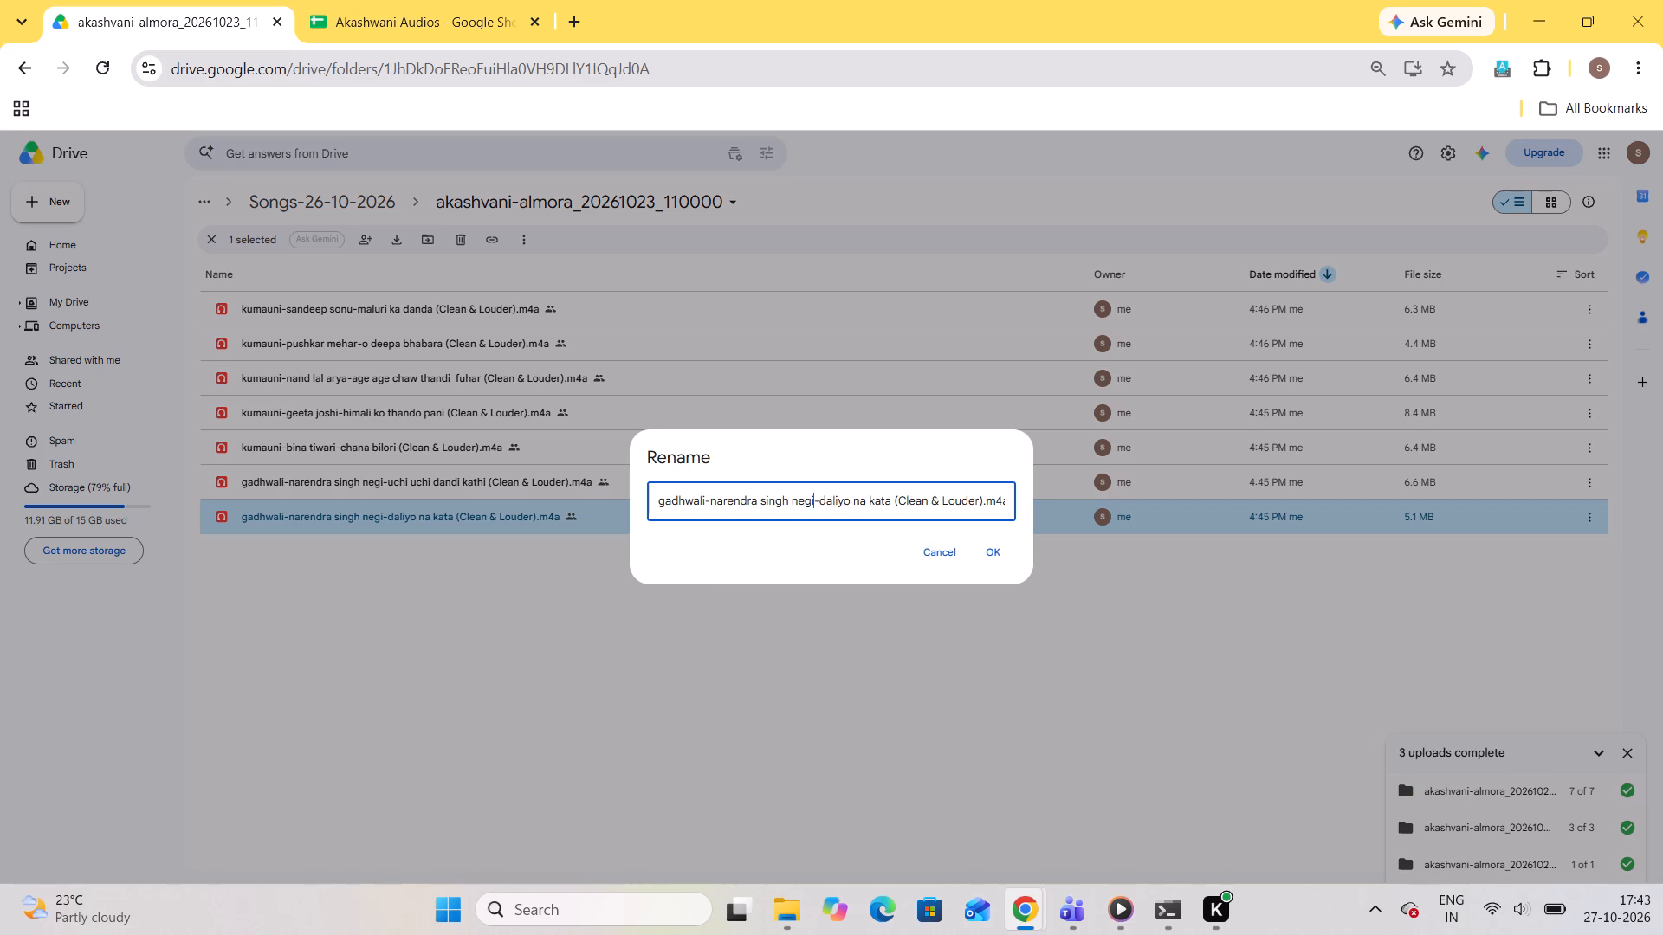
pyautogui.hotkey('ctrl', 'c')
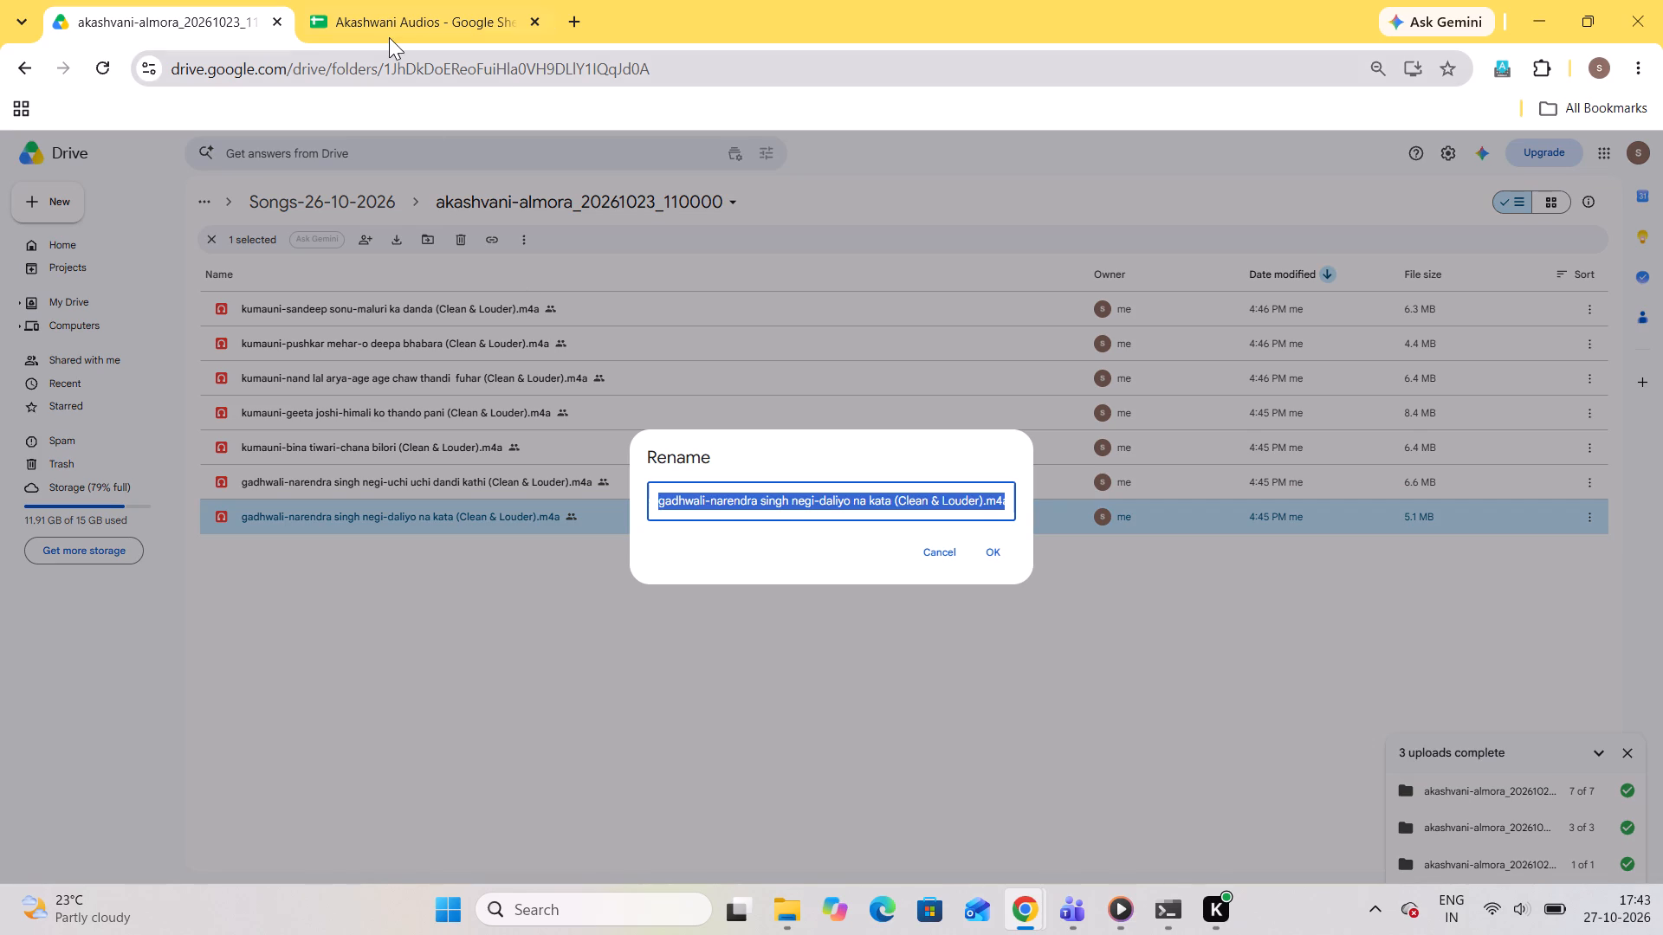
pyautogui.click(389, 34)
pyautogui.click(1146, 742)
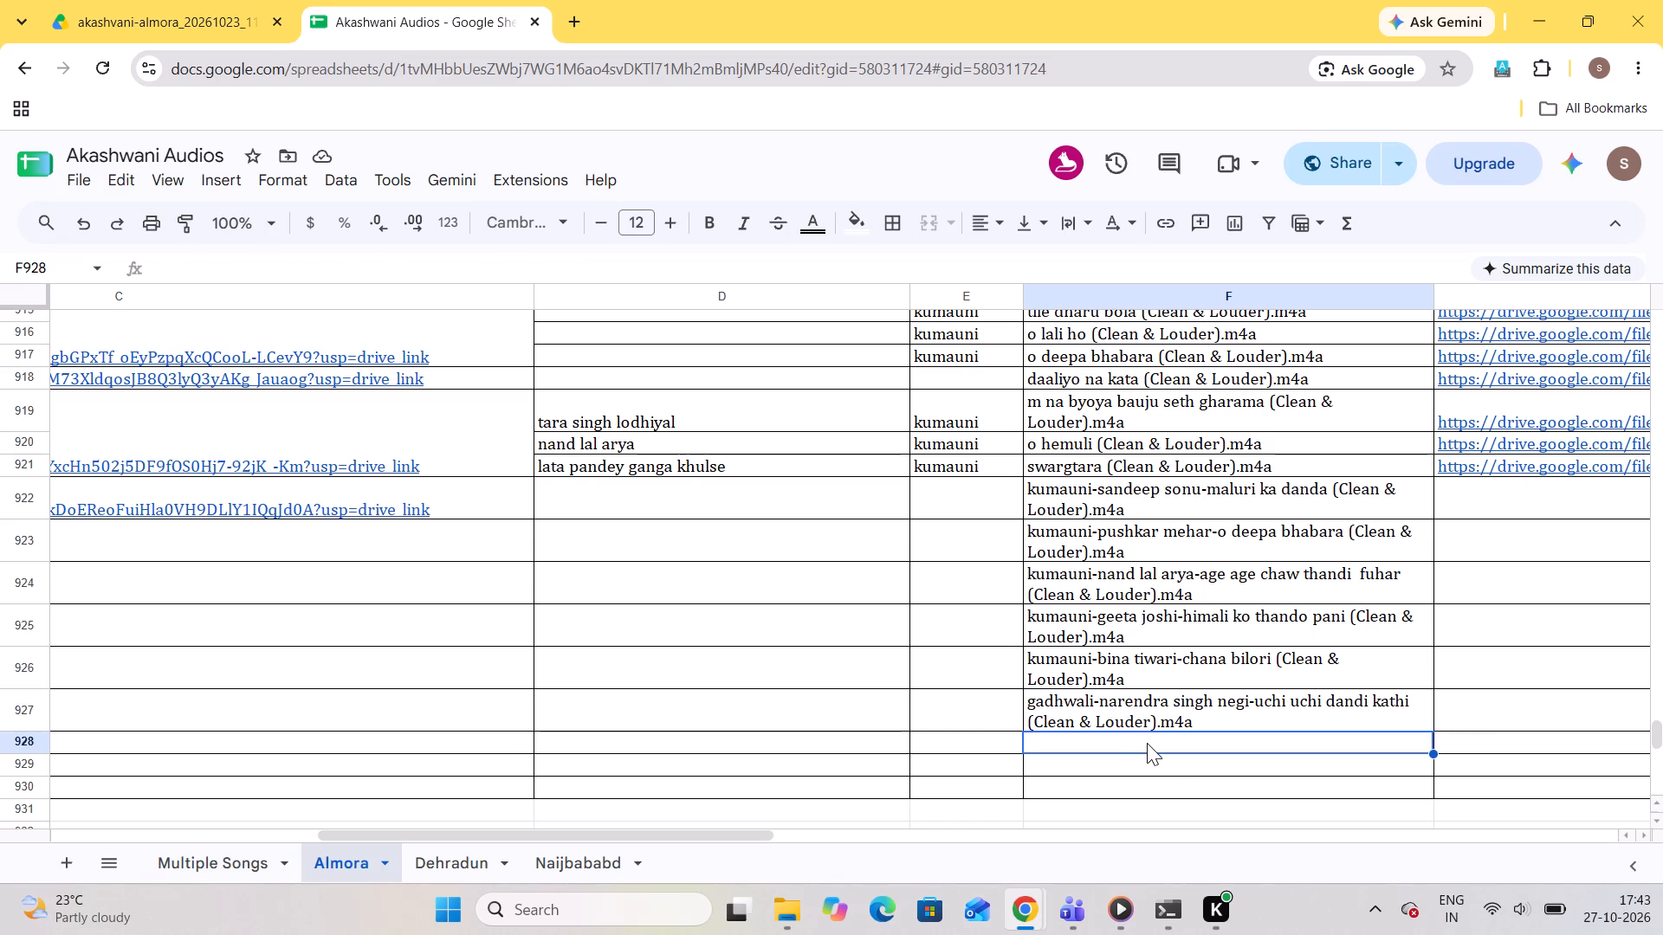
pyautogui.hotkey('ctrl', 'v')
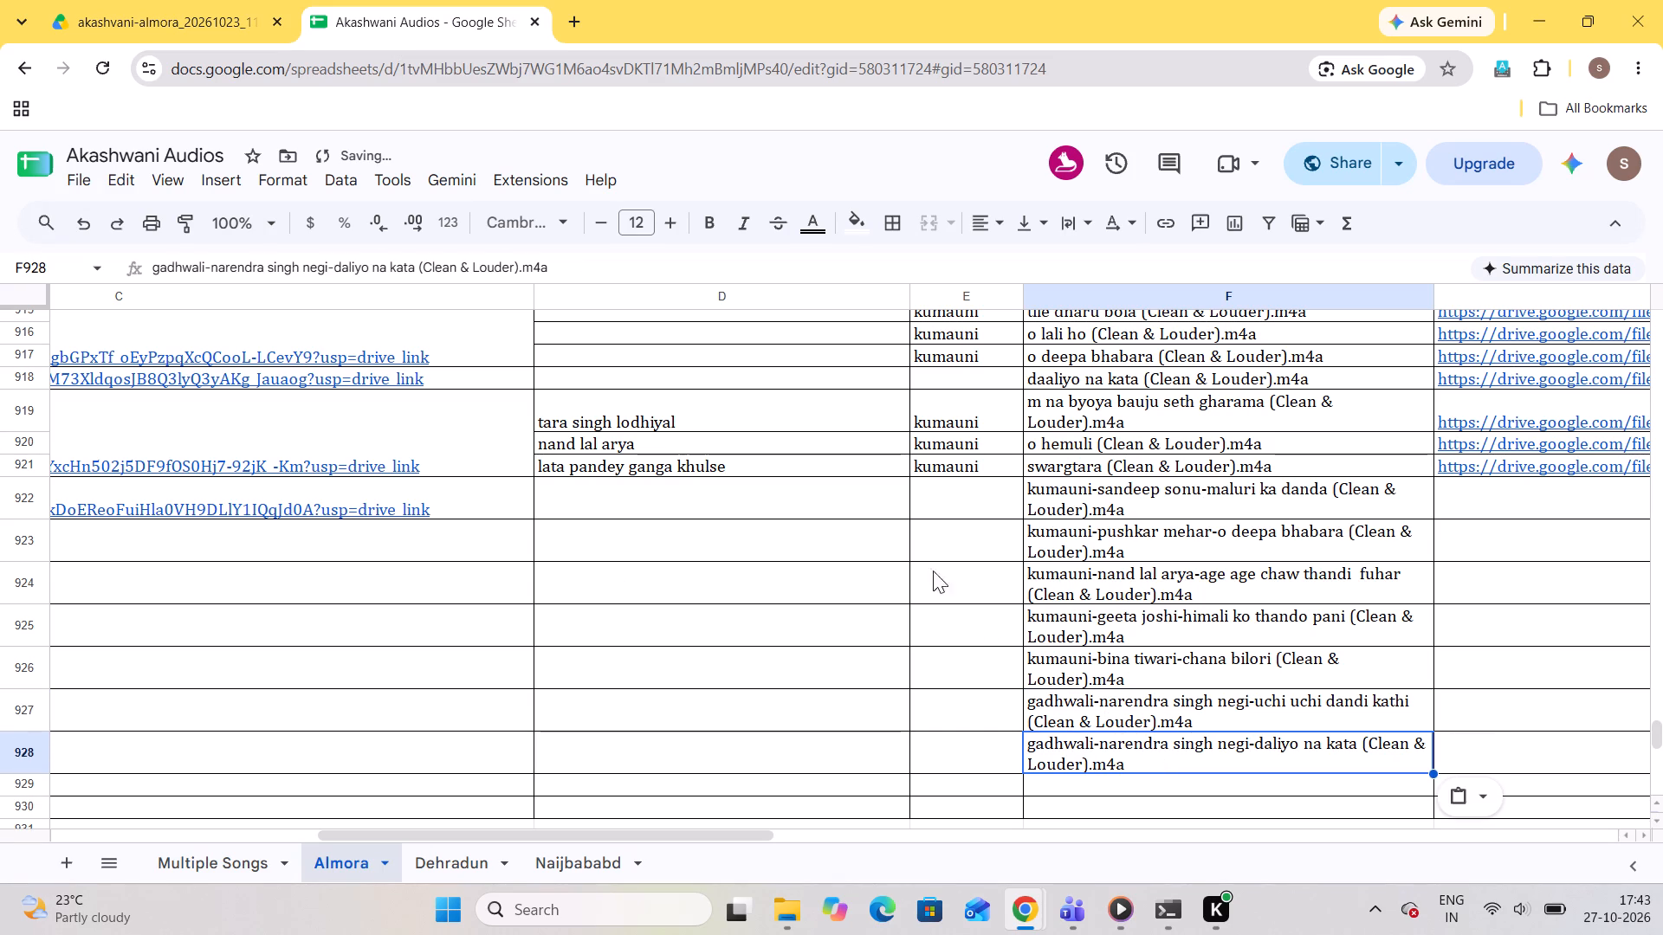
# Enter the language "kumauni" in cells E922 through E926 for the five Kumauni songs.
pyautogui.click(927, 500)
pyautogui.write('kum')
pyautogui.press('Tab')
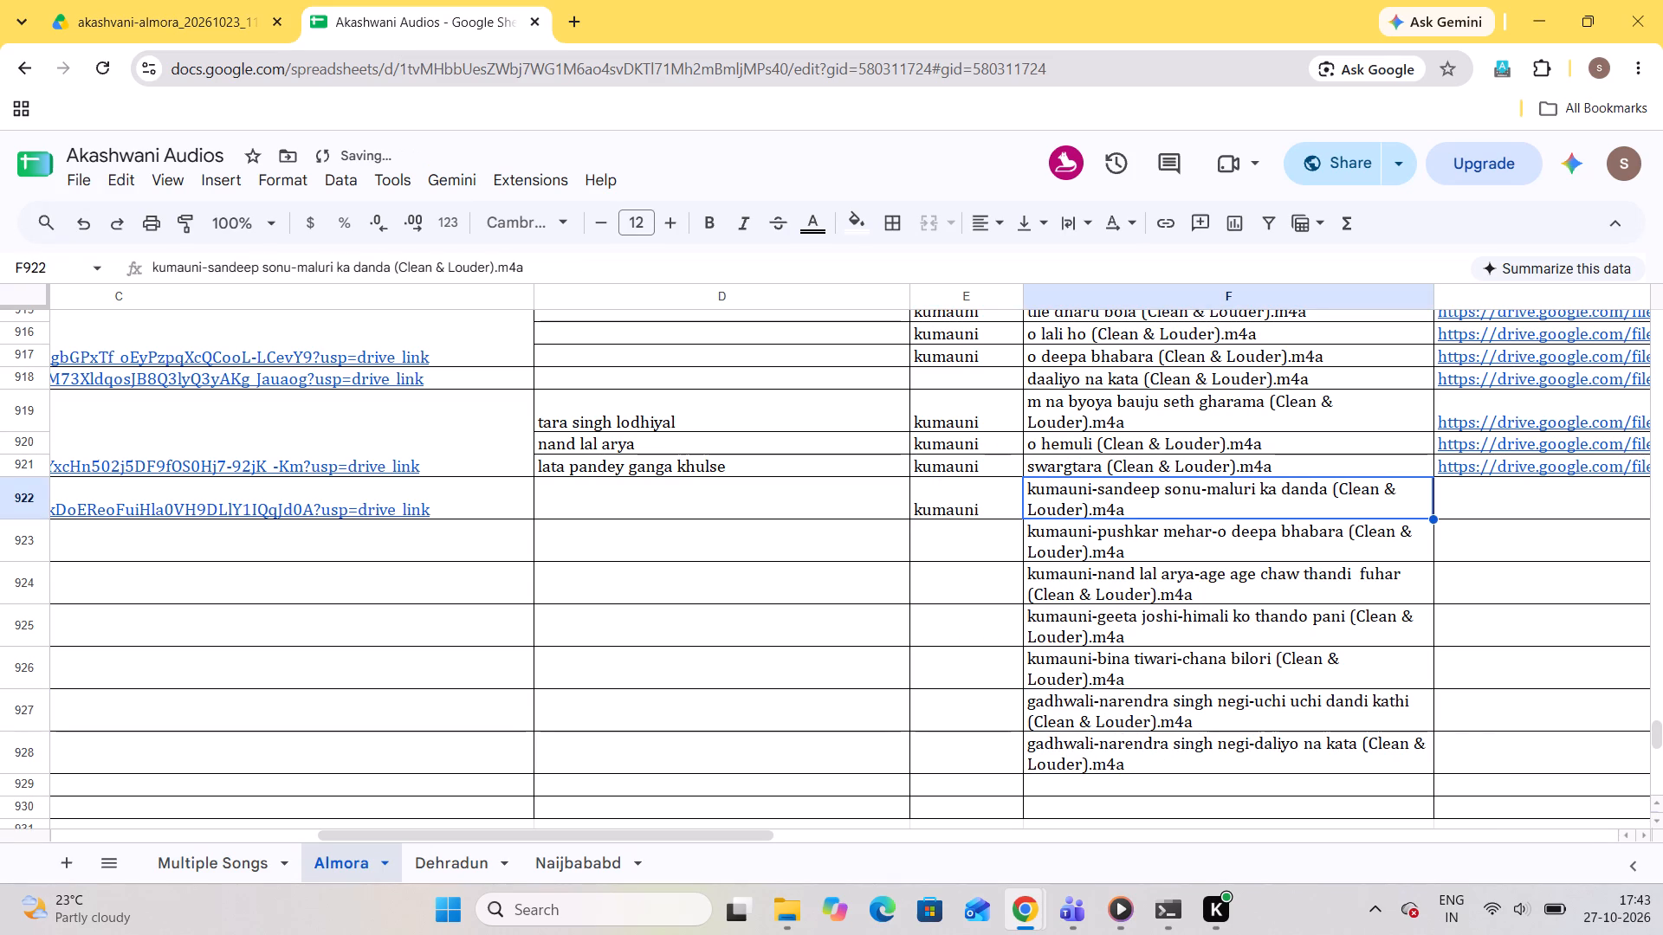
pyautogui.click(974, 538)
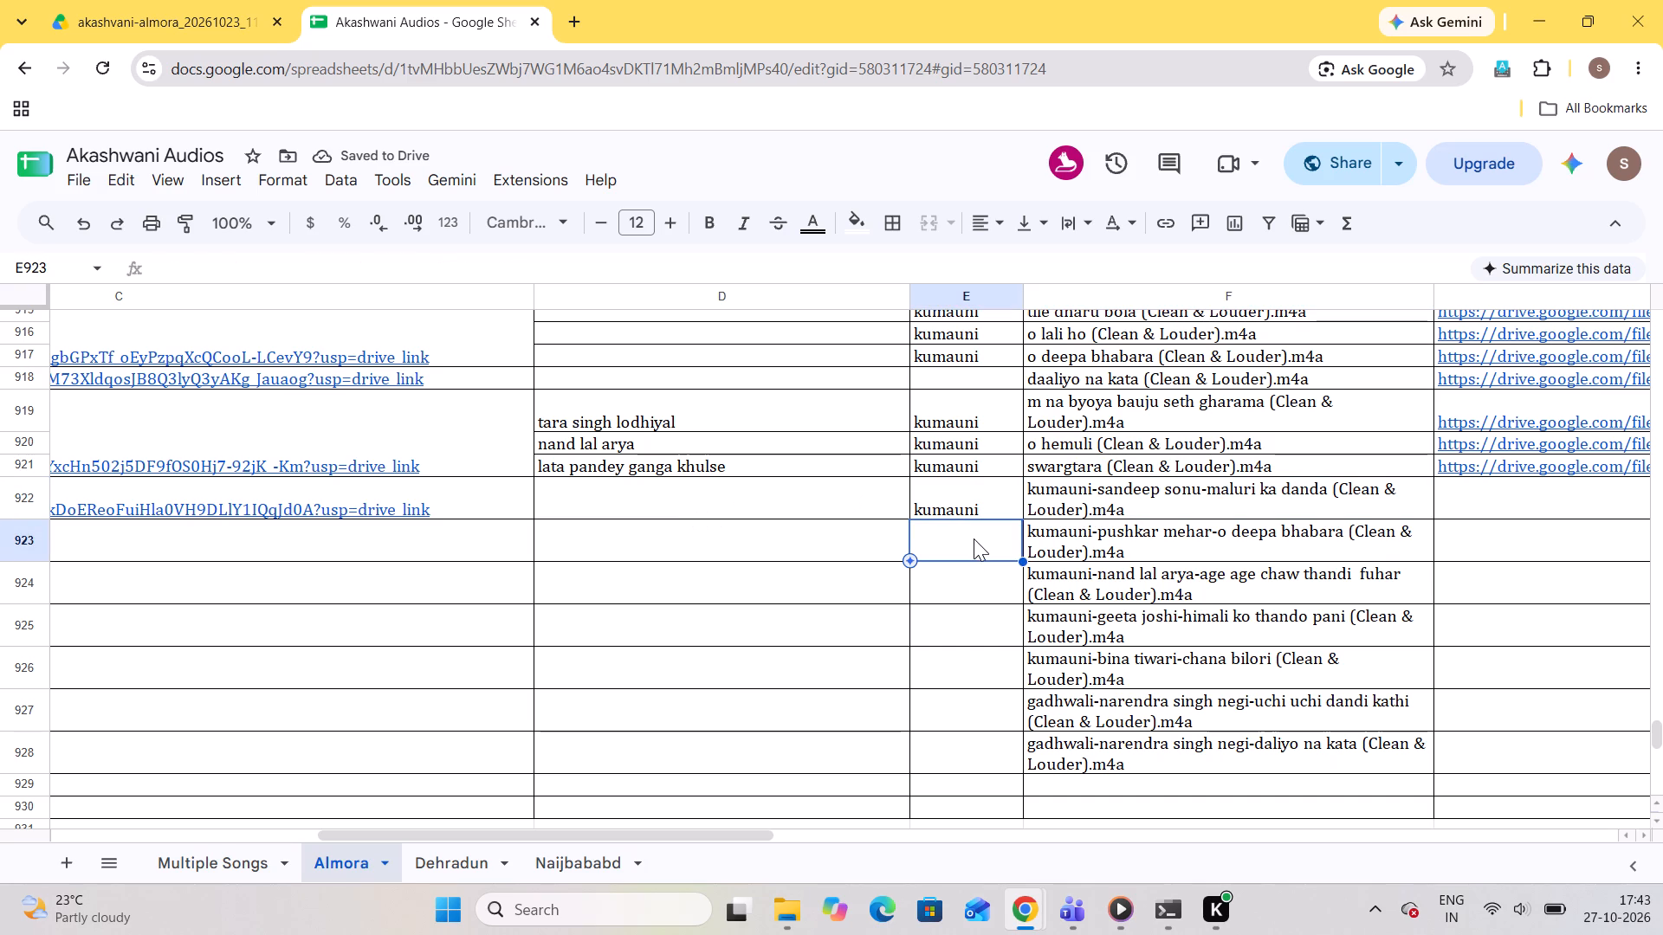
pyautogui.write('ku')
pyautogui.press('Tab')
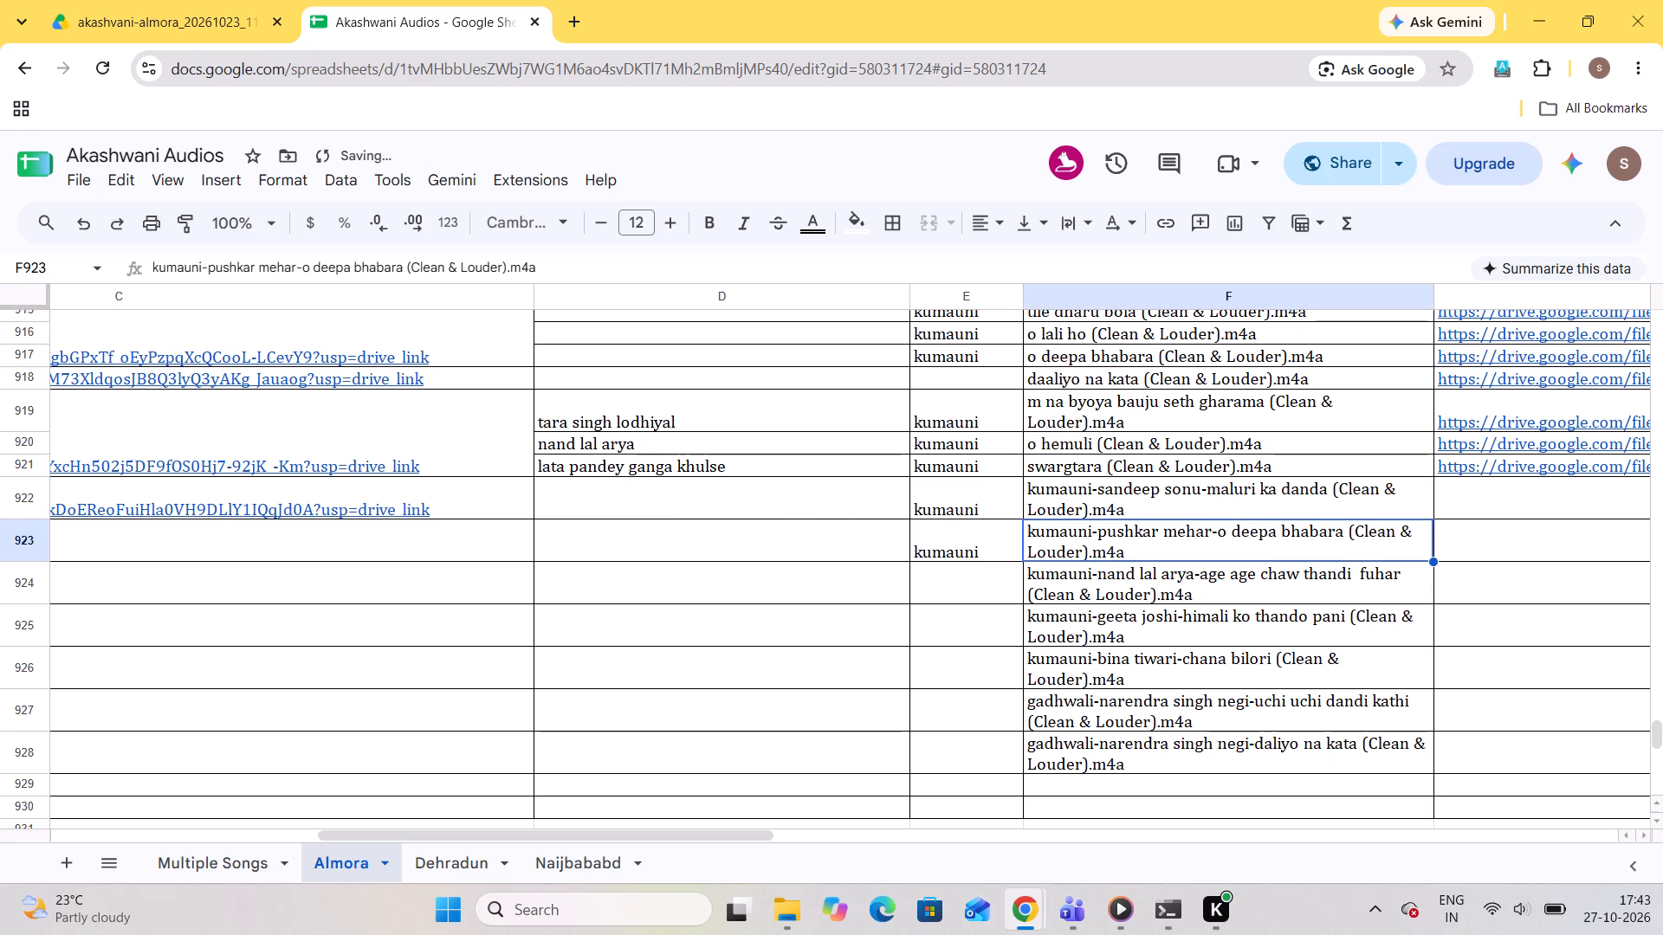
pyautogui.click(1015, 597)
pyautogui.write('ku')
pyautogui.press('Tab')
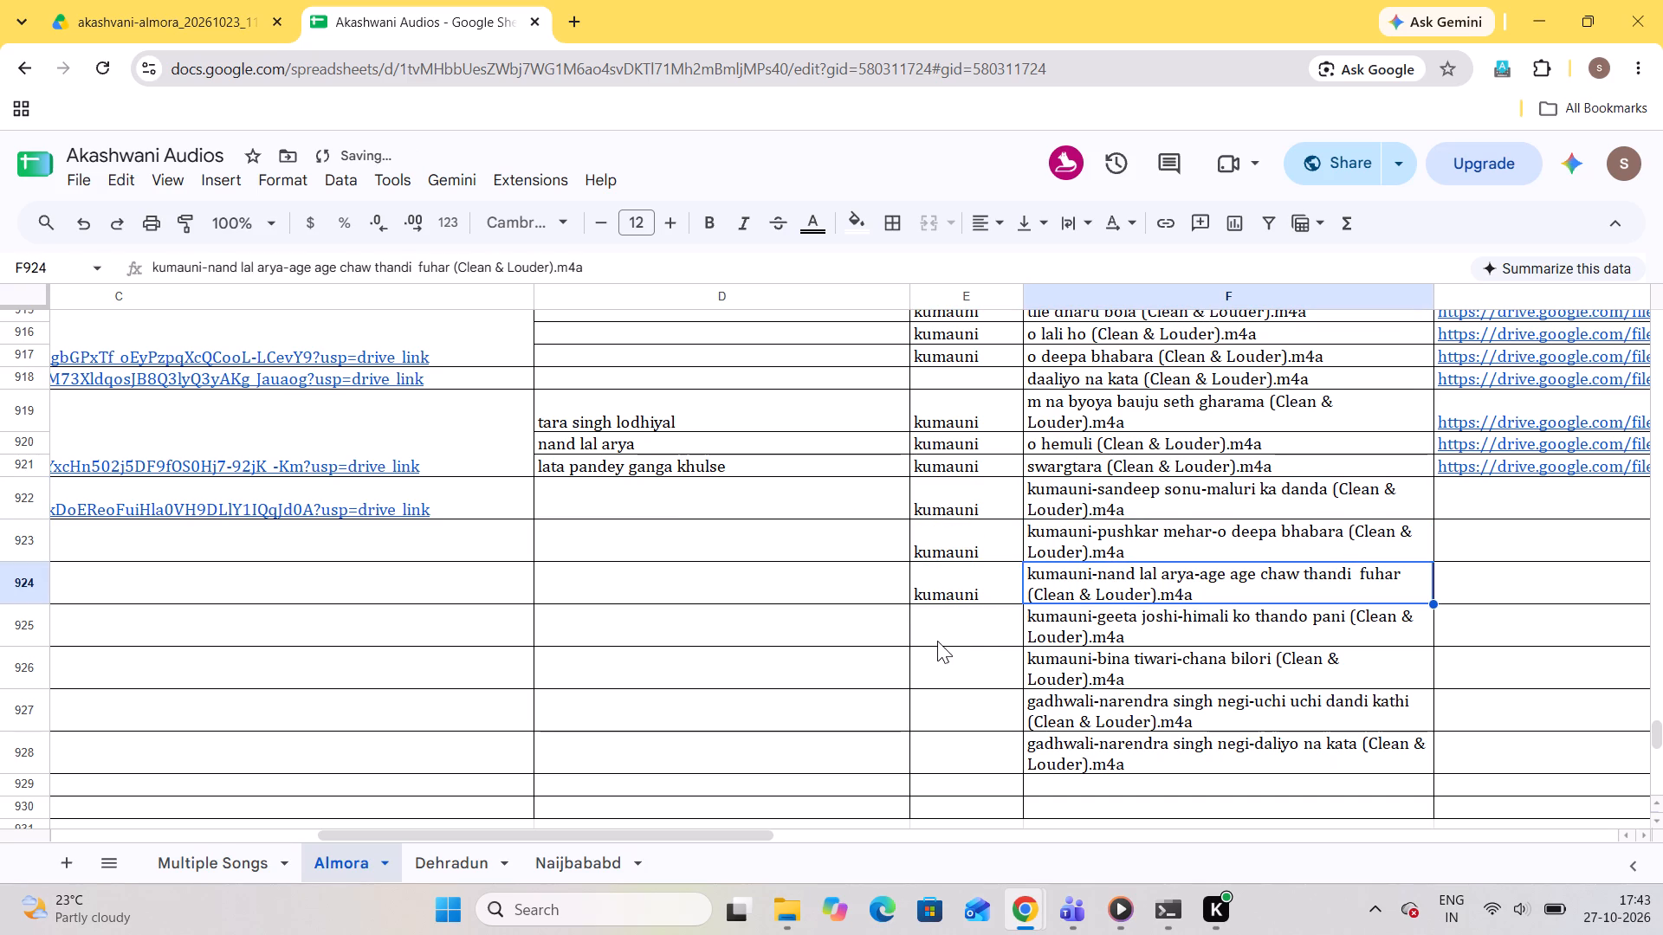
pyautogui.click(937, 640)
pyautogui.write('ku')
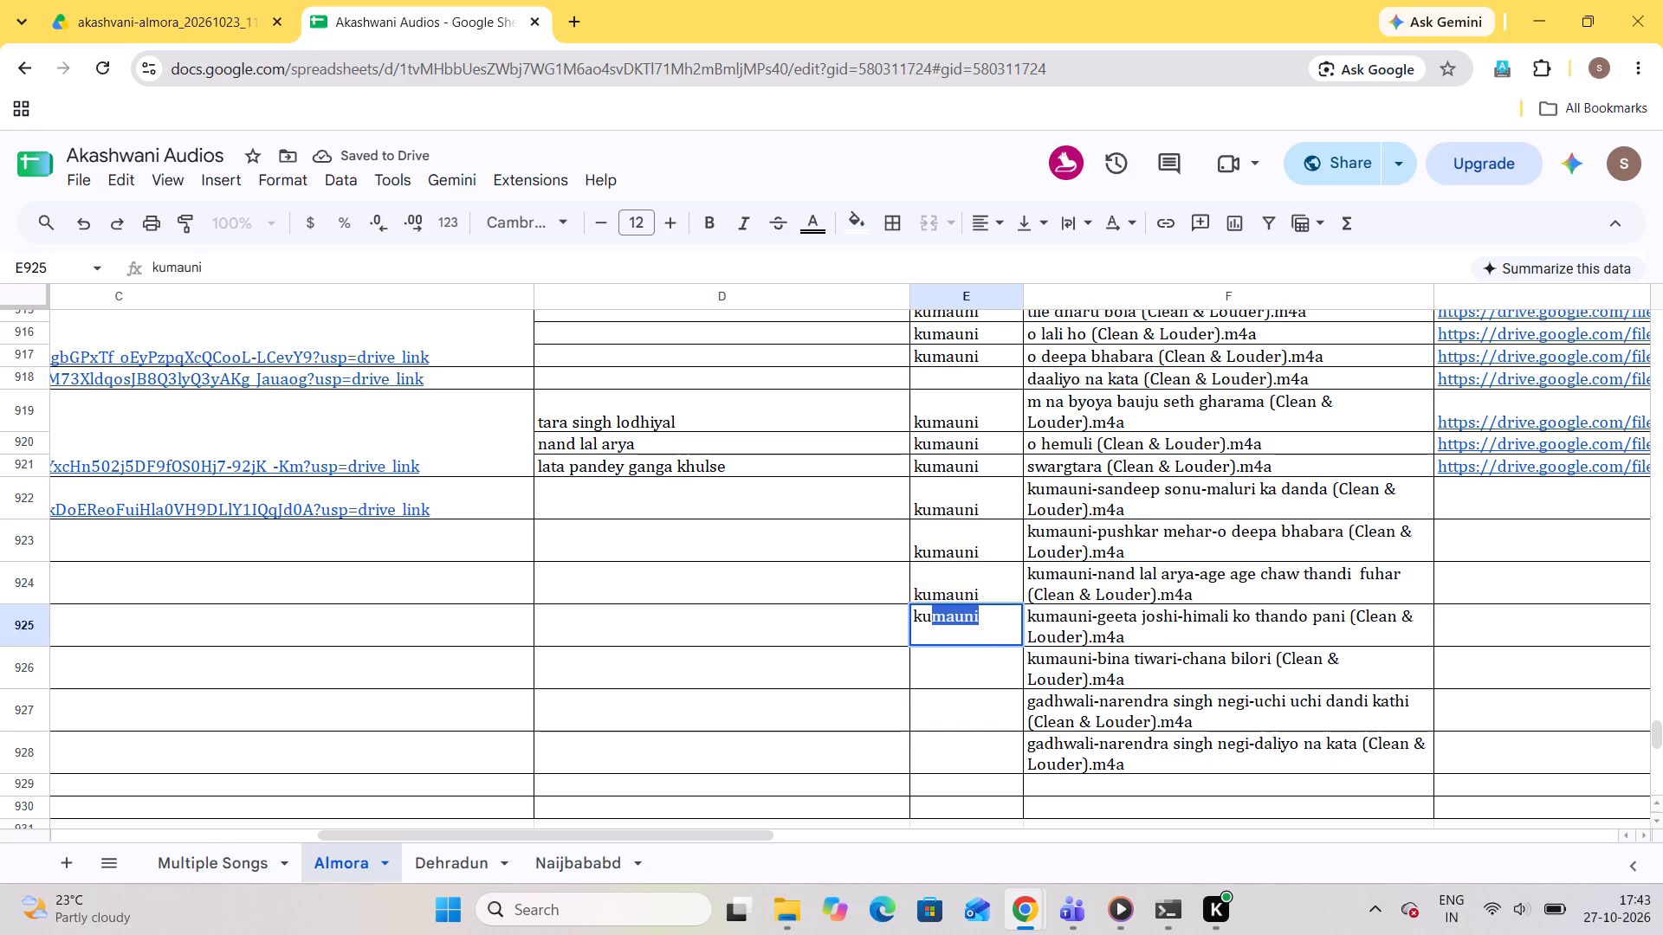
pyautogui.press('Tab')
pyautogui.click(956, 667)
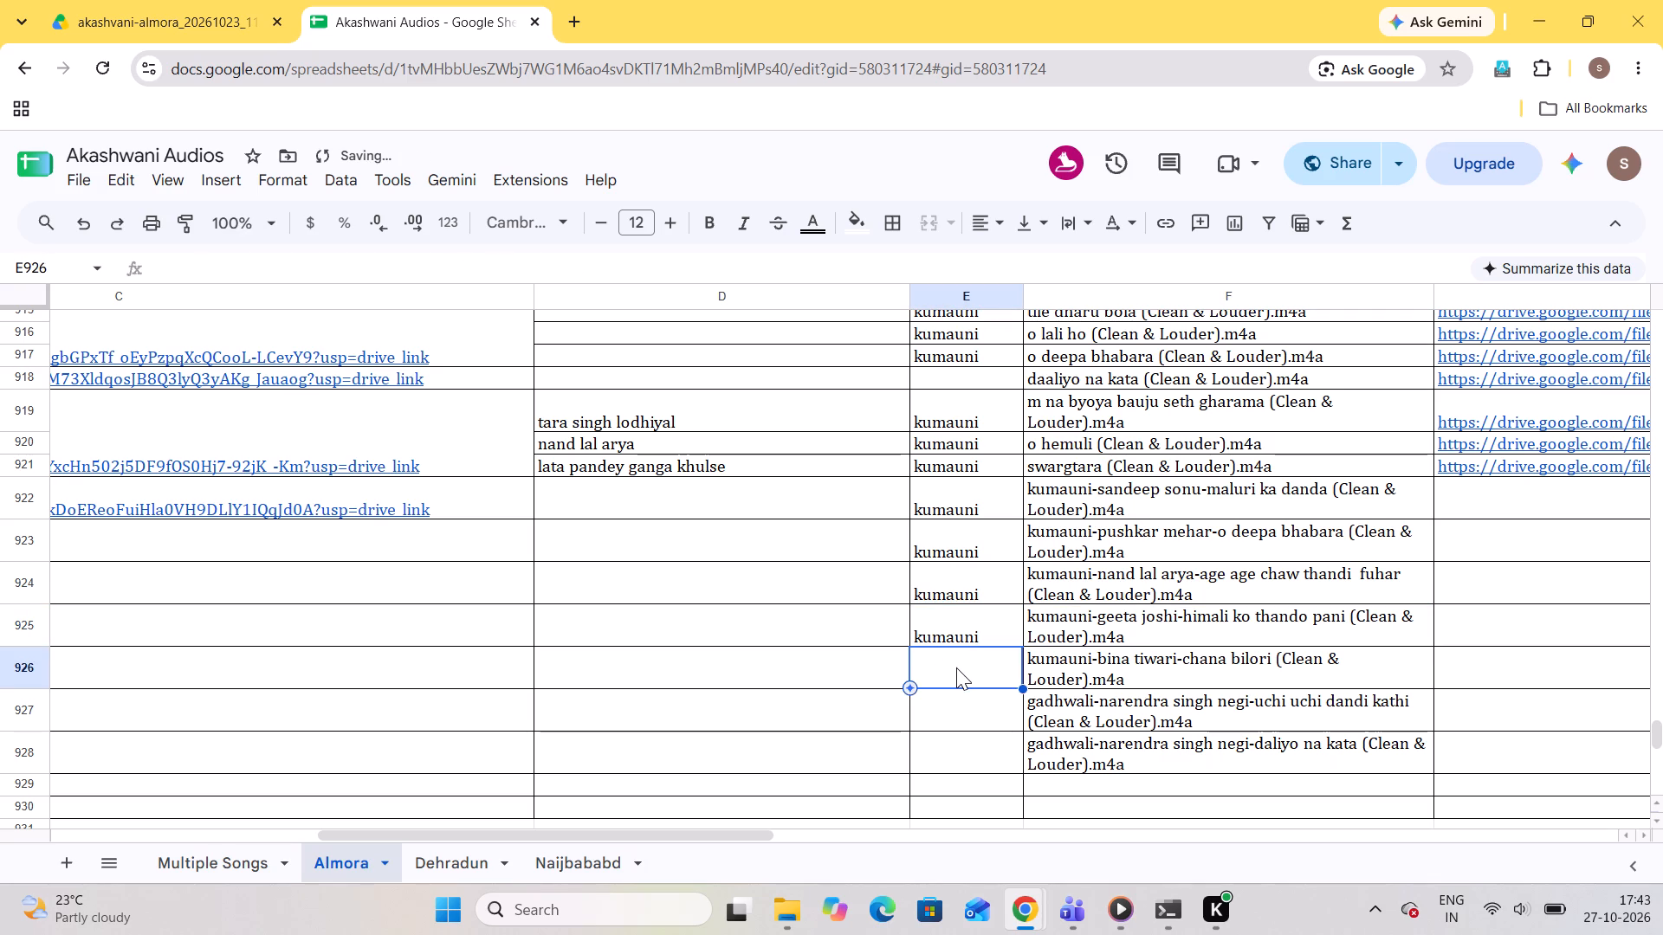
pyautogui.write('ku')
pyautogui.press('Tab')
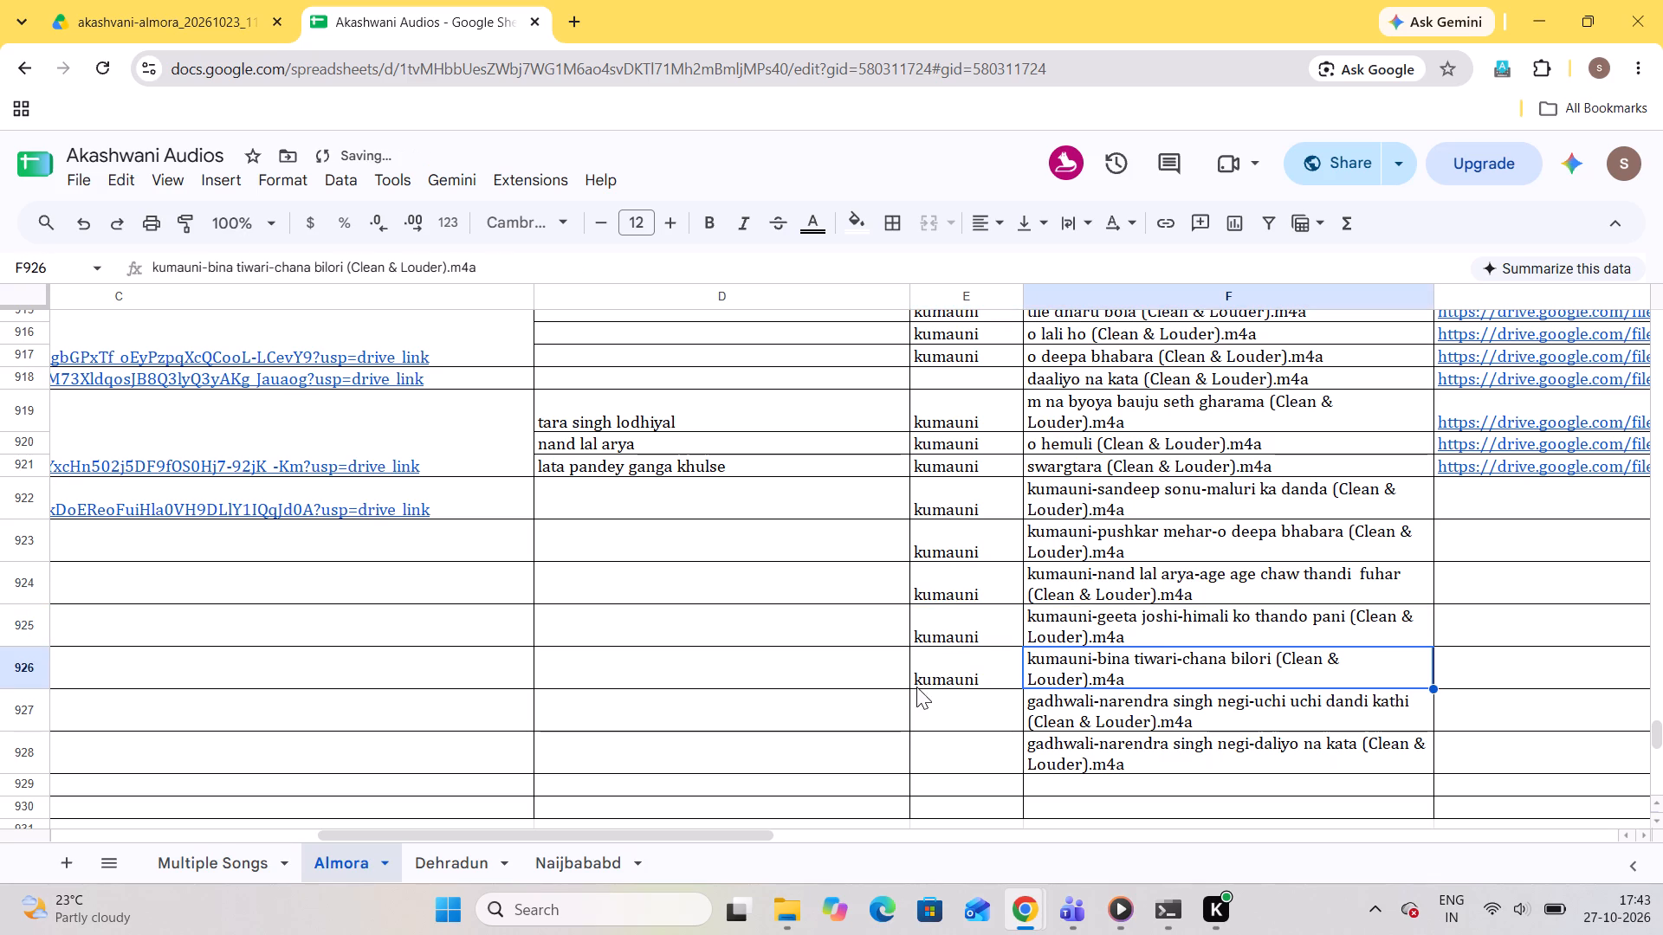
# Enter the language "gadhwali" in cells E927 and E928 for the two Gadhwali songs.
pyautogui.click(919, 709)
pyautogui.write('gadh')
pyautogui.press('Tab')
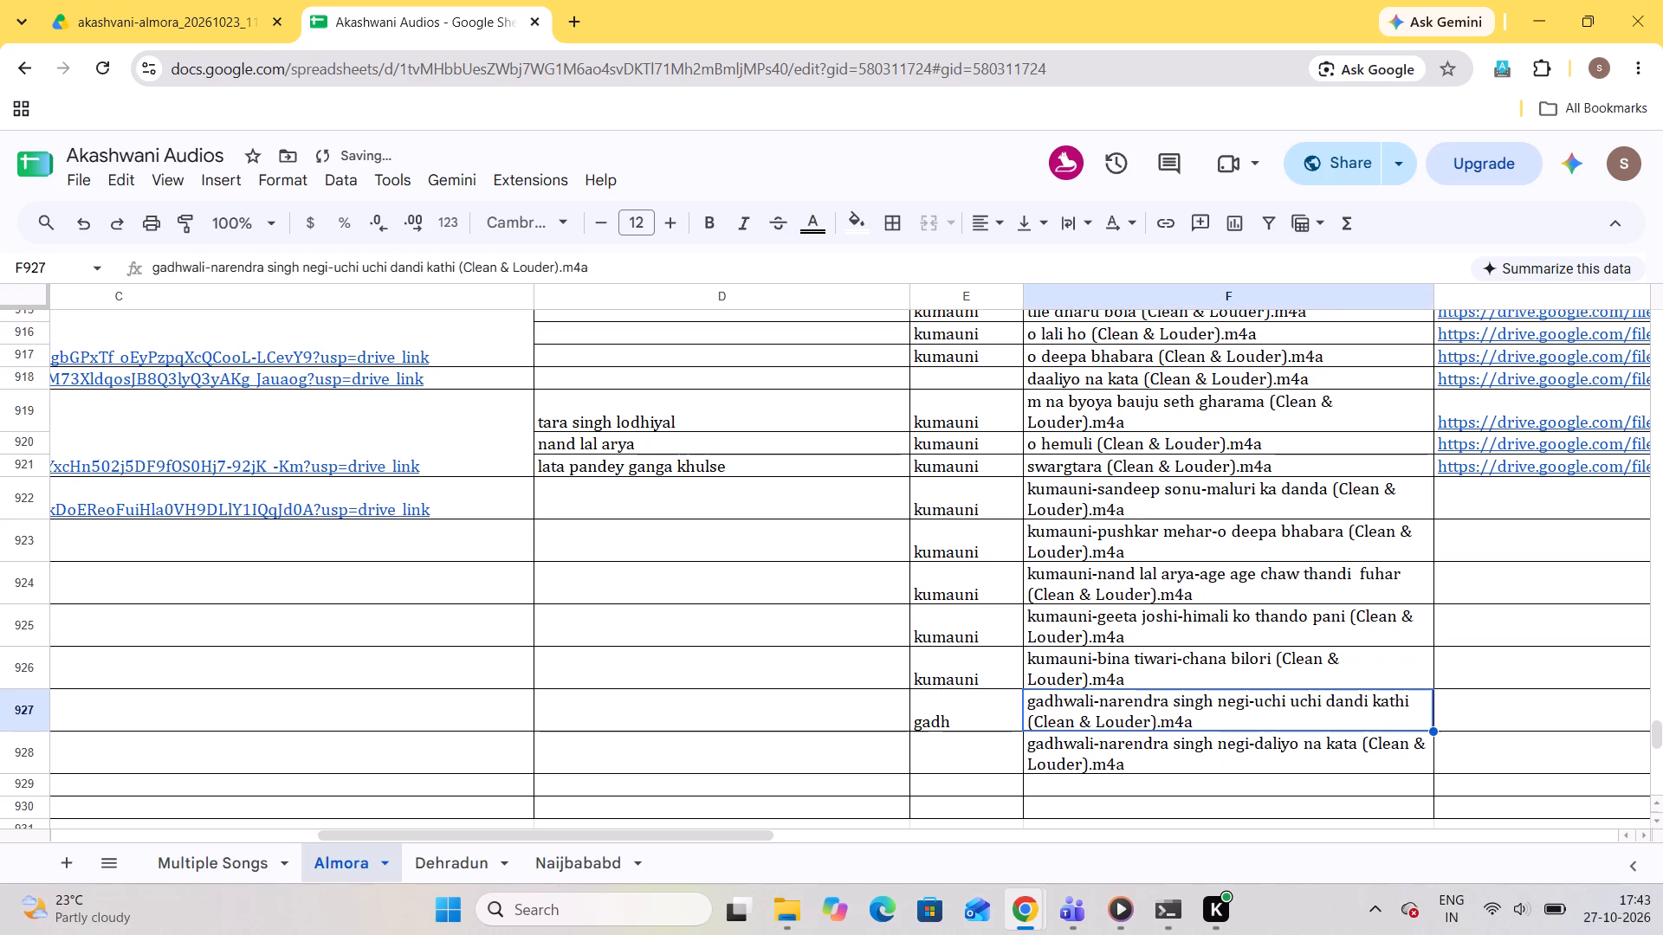
pyautogui.doubleClick(956, 706)
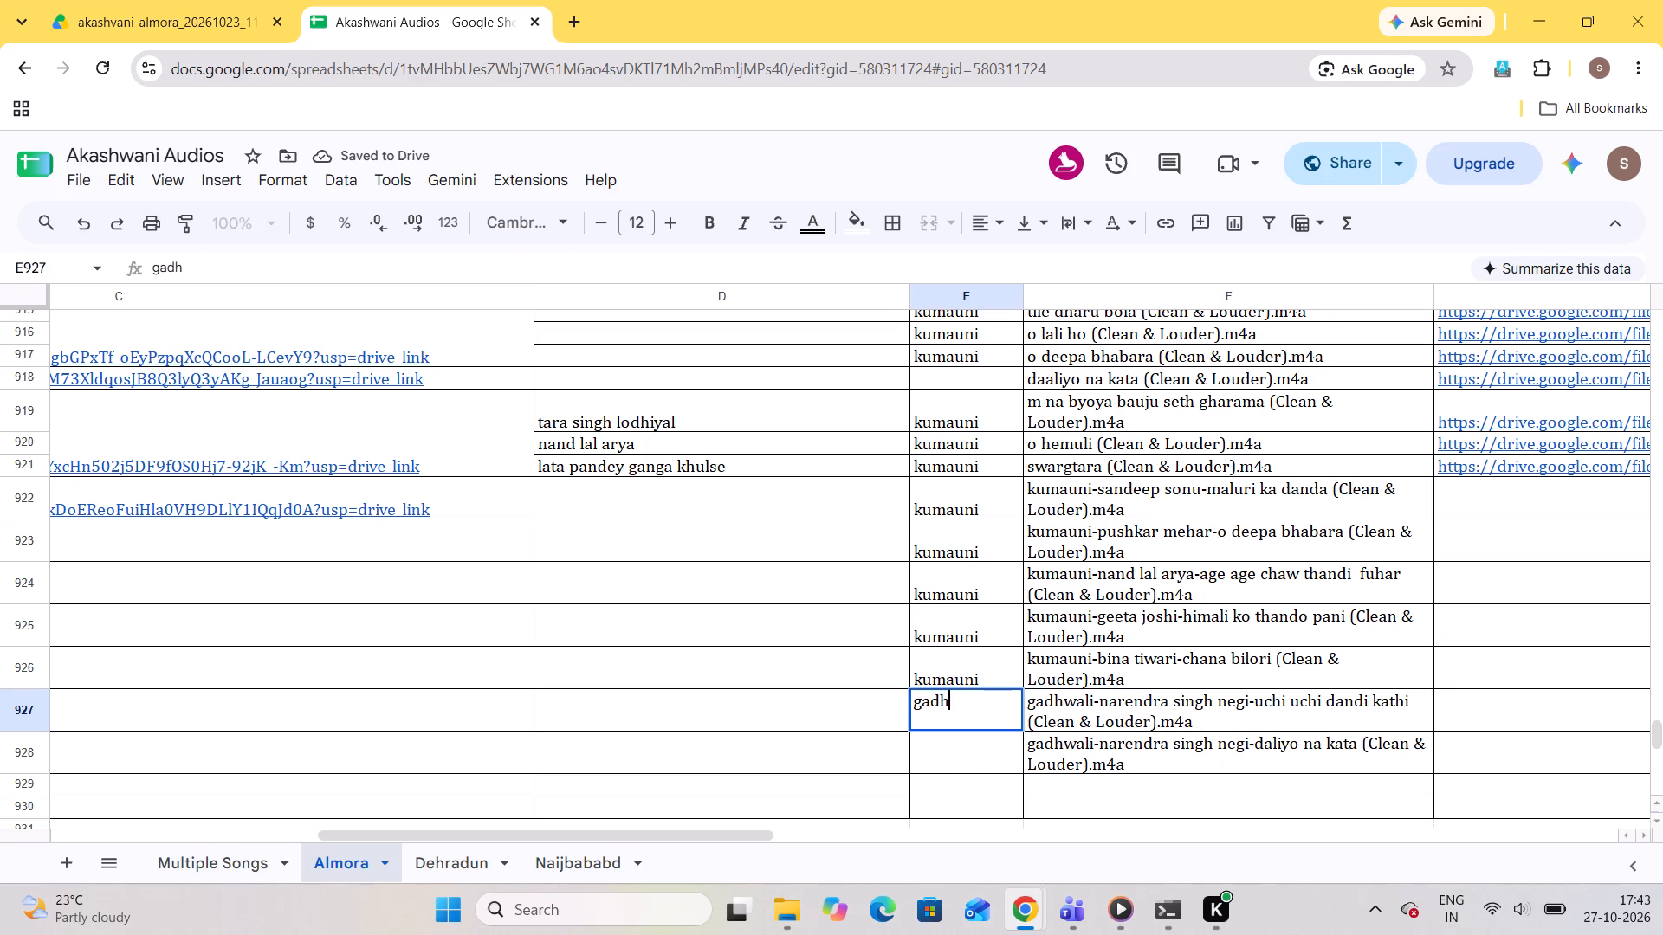
pyautogui.click(956, 706)
pyautogui.write('wali')
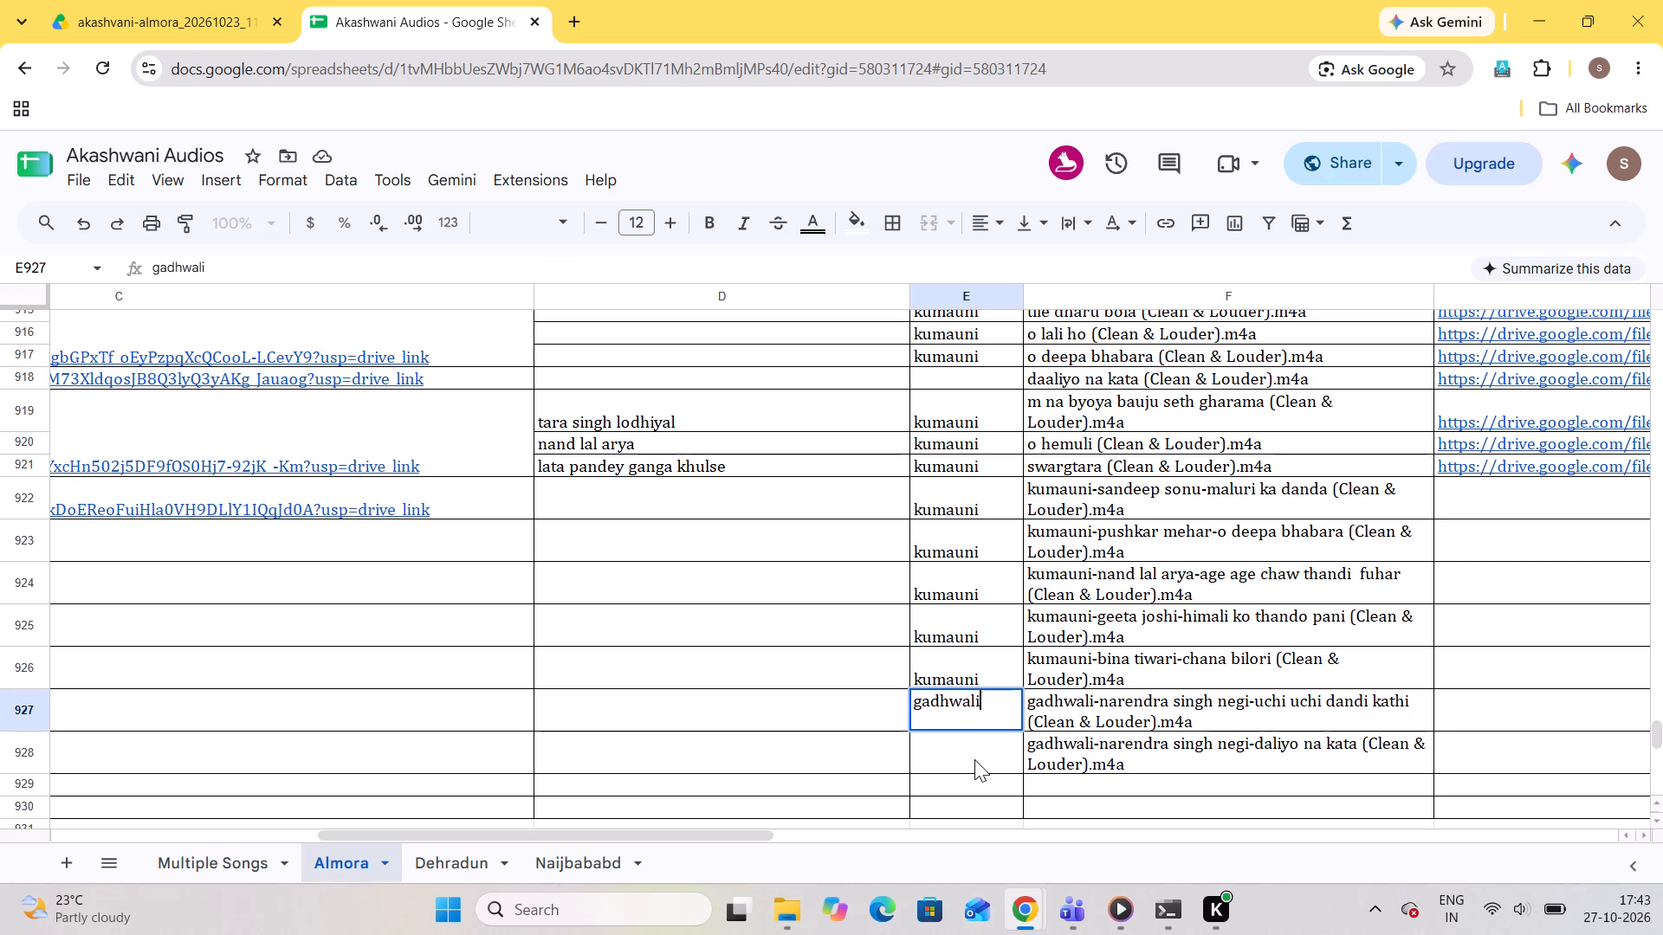
pyautogui.click(974, 759)
pyautogui.write('gadhwali')
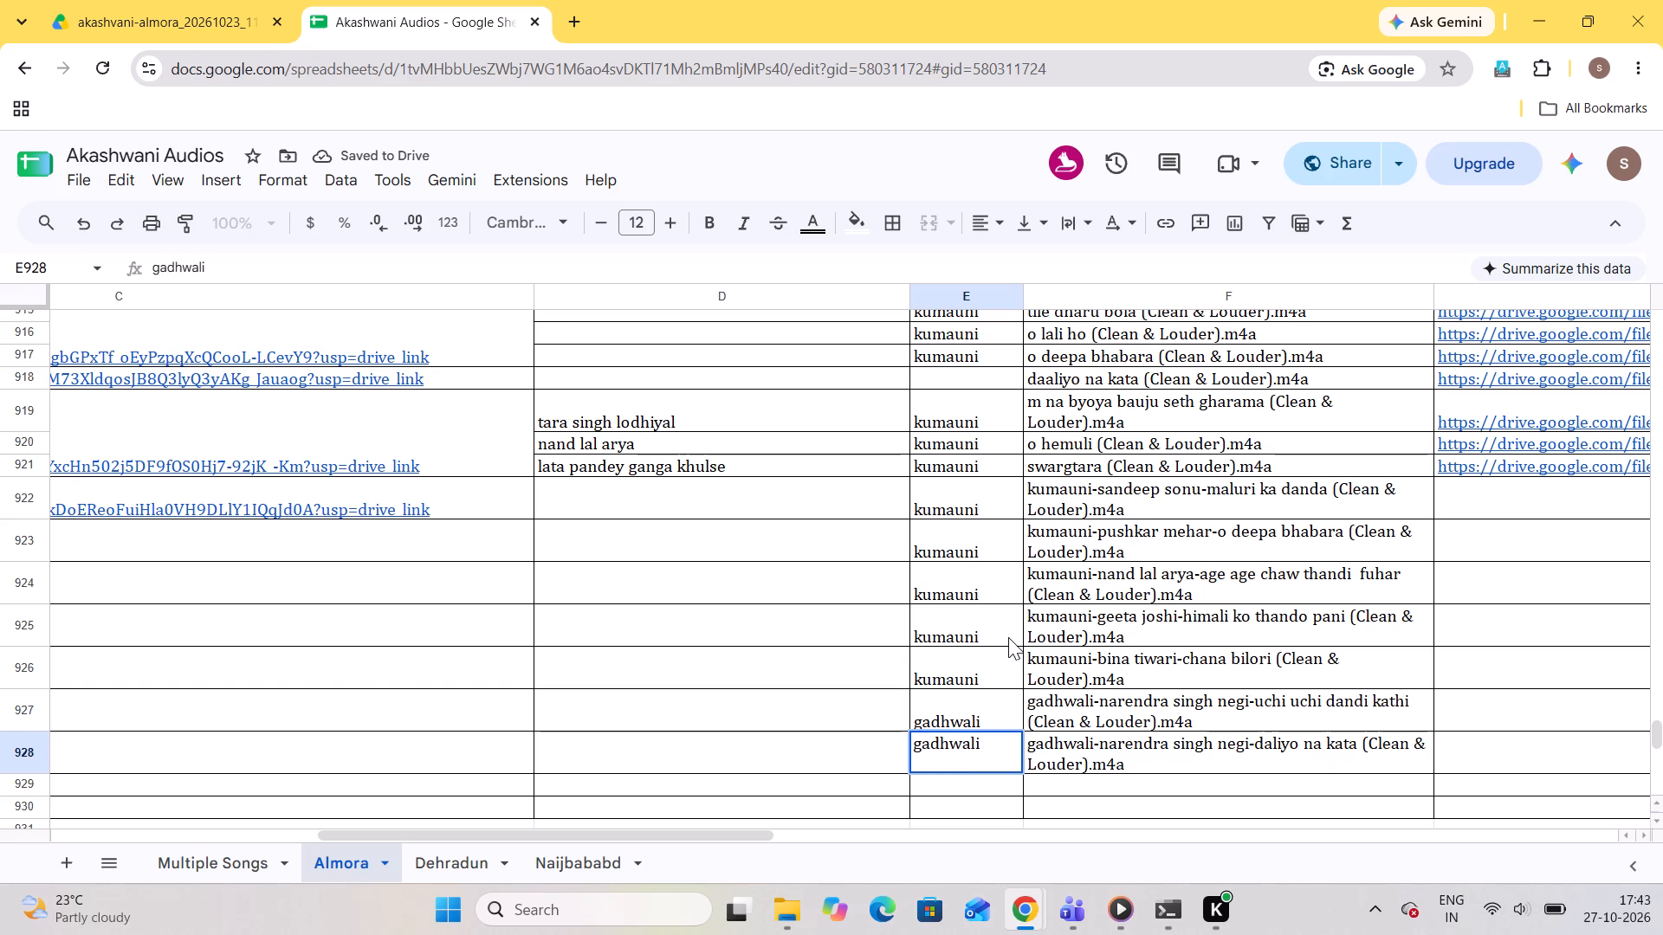
# Cut the singer's name out of the "maluri ka danda" file name in F922 and paste it into singer cell D922.
pyautogui.doubleClick(1052, 503)
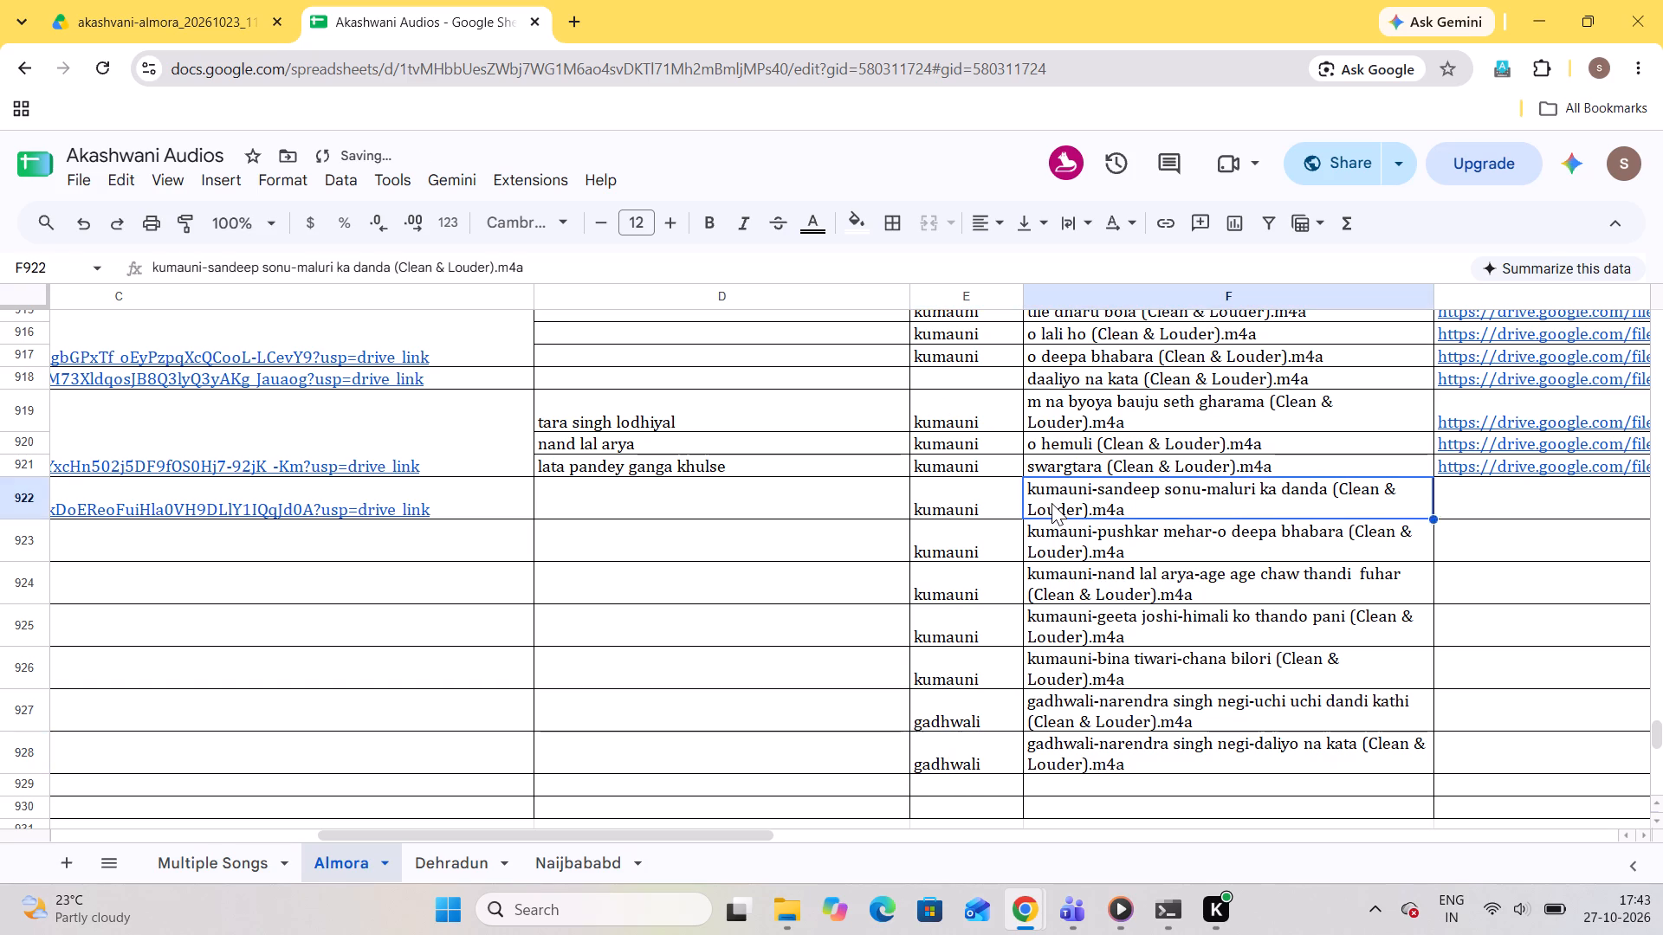
pyautogui.moveTo(1098, 489); pyautogui.dragTo(1180, 490)
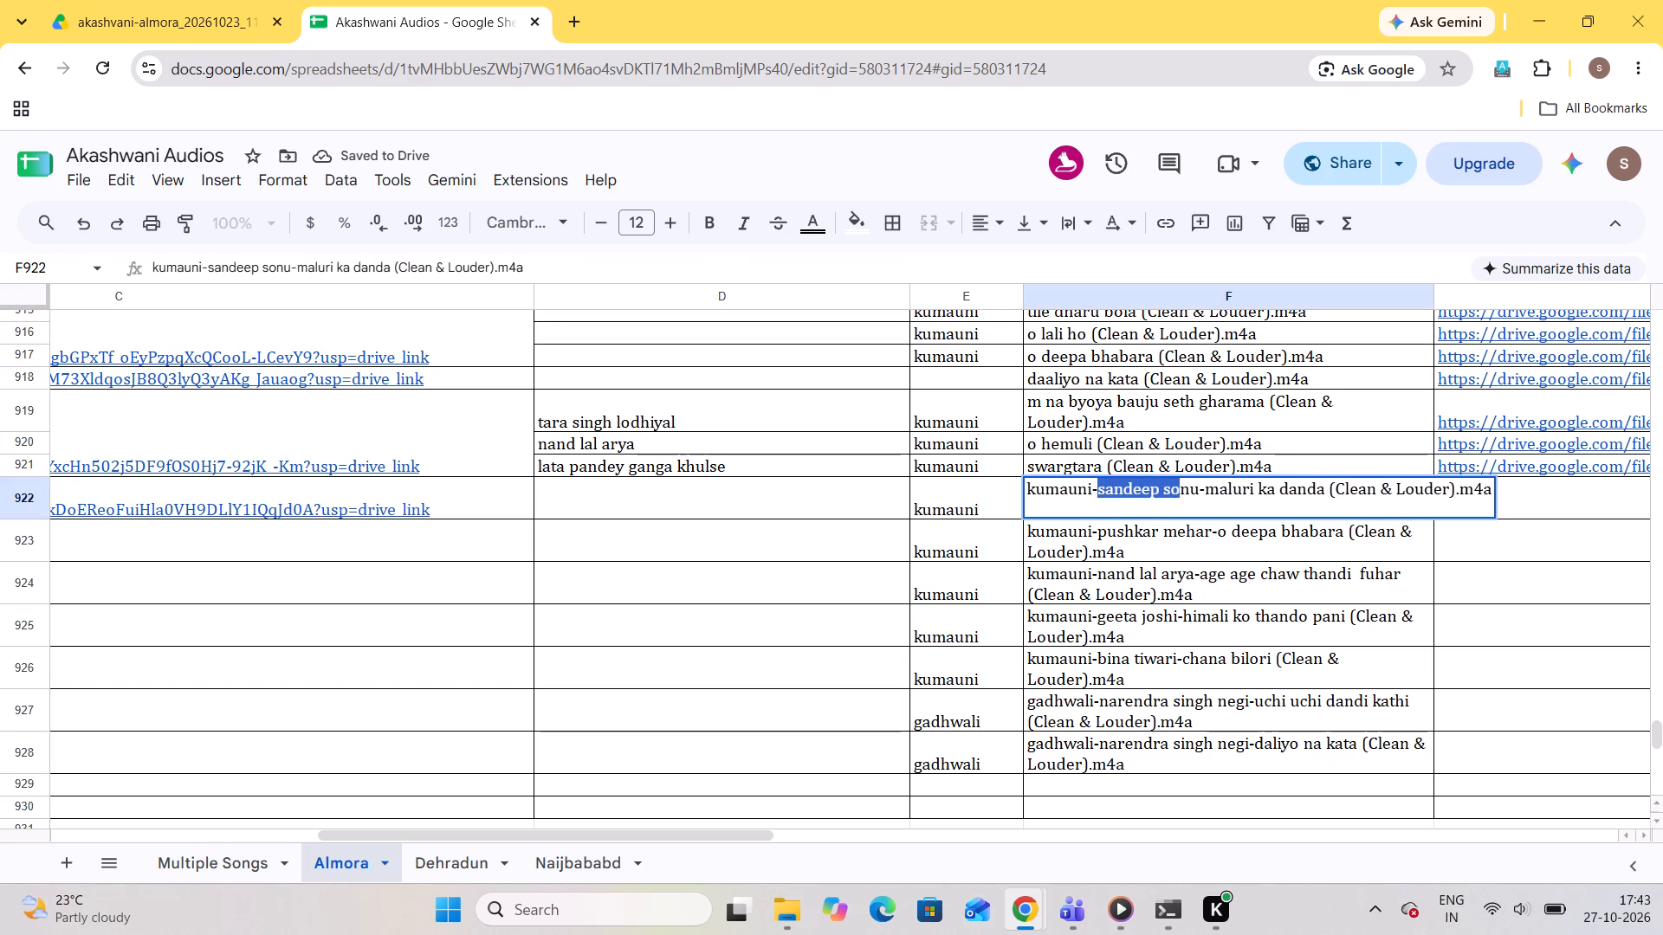
pyautogui.moveTo(1180, 490); pyautogui.dragTo(1198, 490)
pyautogui.hotkey('ctrl', 'x')
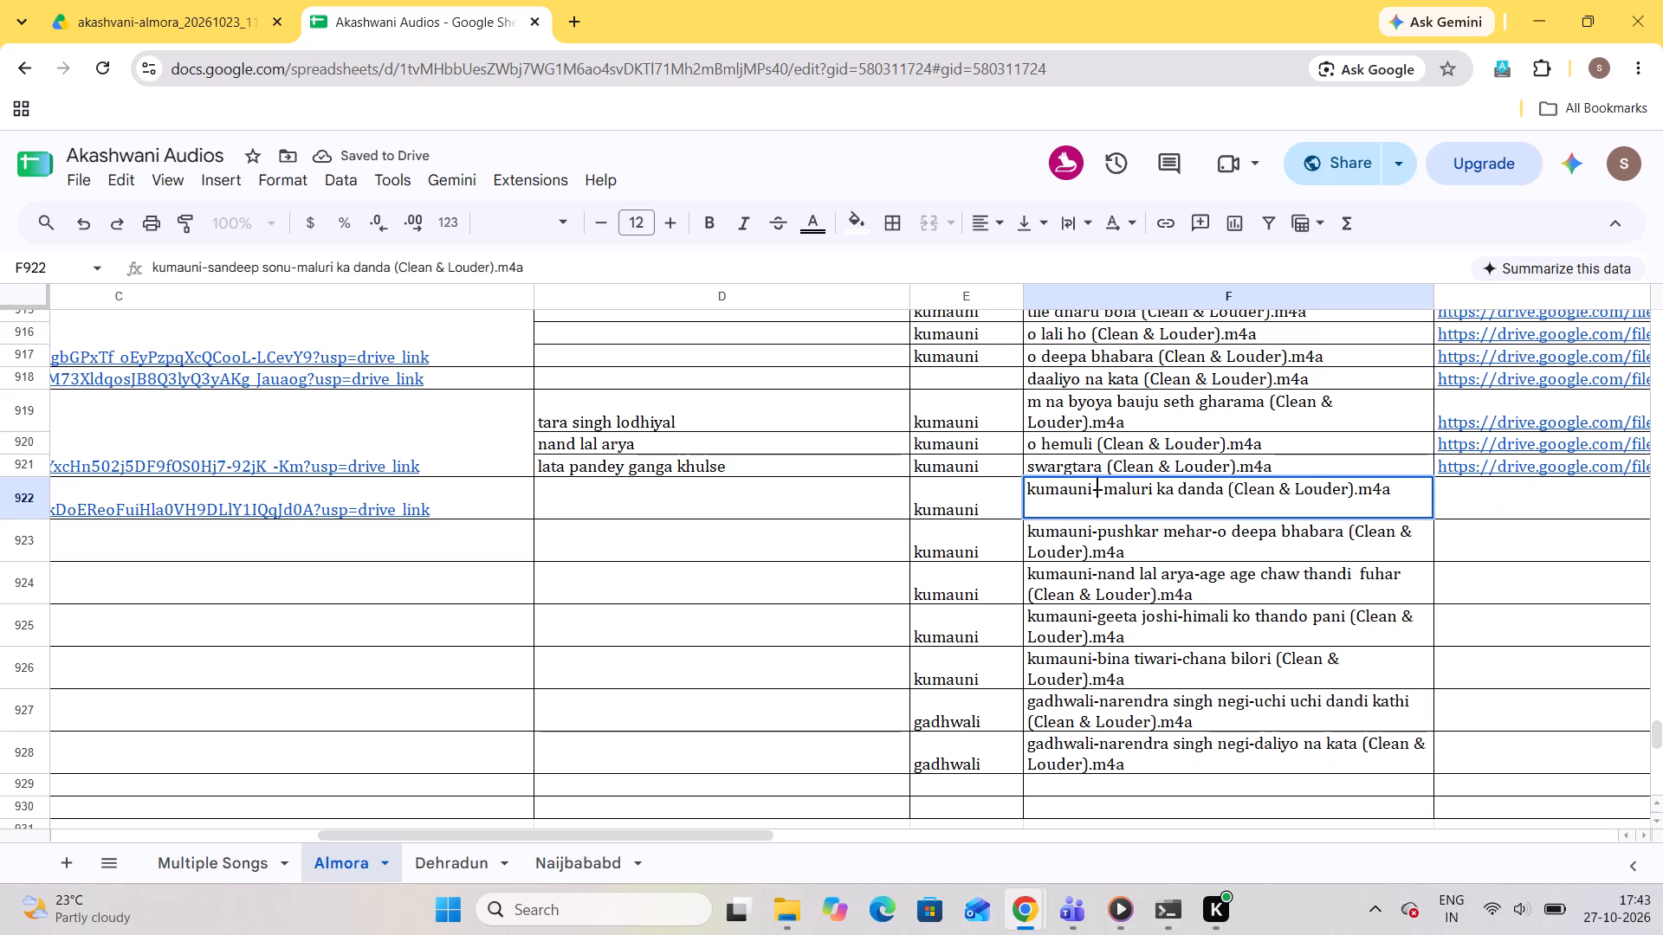
pyautogui.click(751, 491)
pyautogui.hotkey('ctrl', 'v')
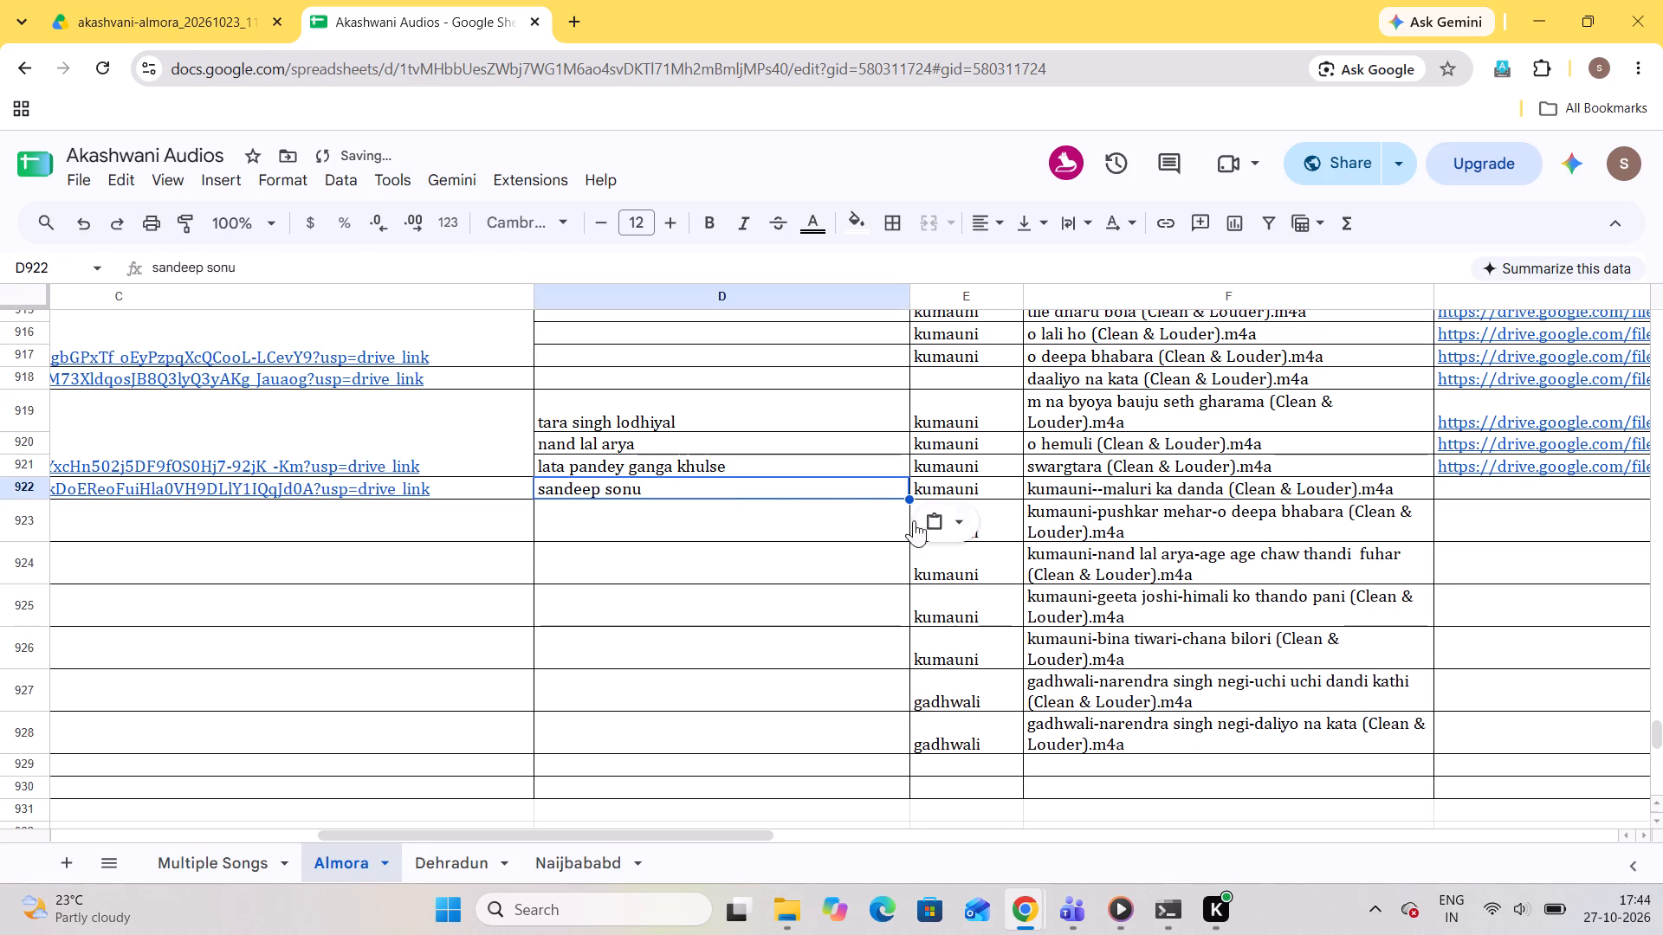
# Cut the singer's name out of the "o deepa bhabara" file name in F923 and paste it into singer cell D923.
pyautogui.doubleClick(1069, 530)
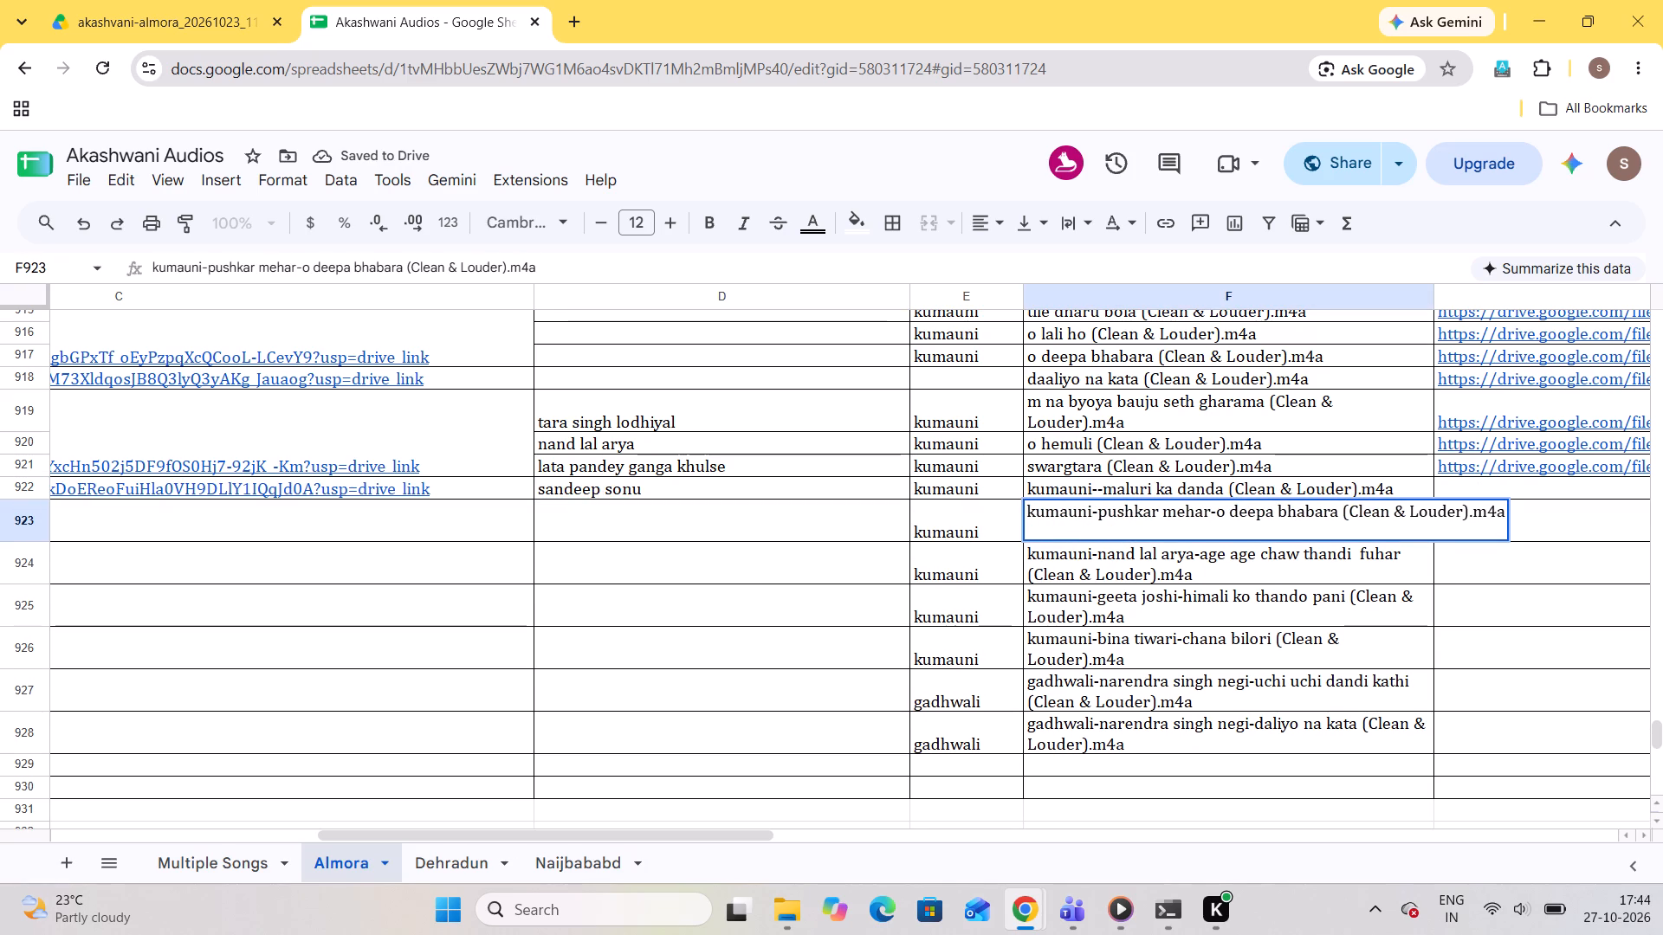
pyautogui.moveTo(1098, 509); pyautogui.dragTo(1210, 513)
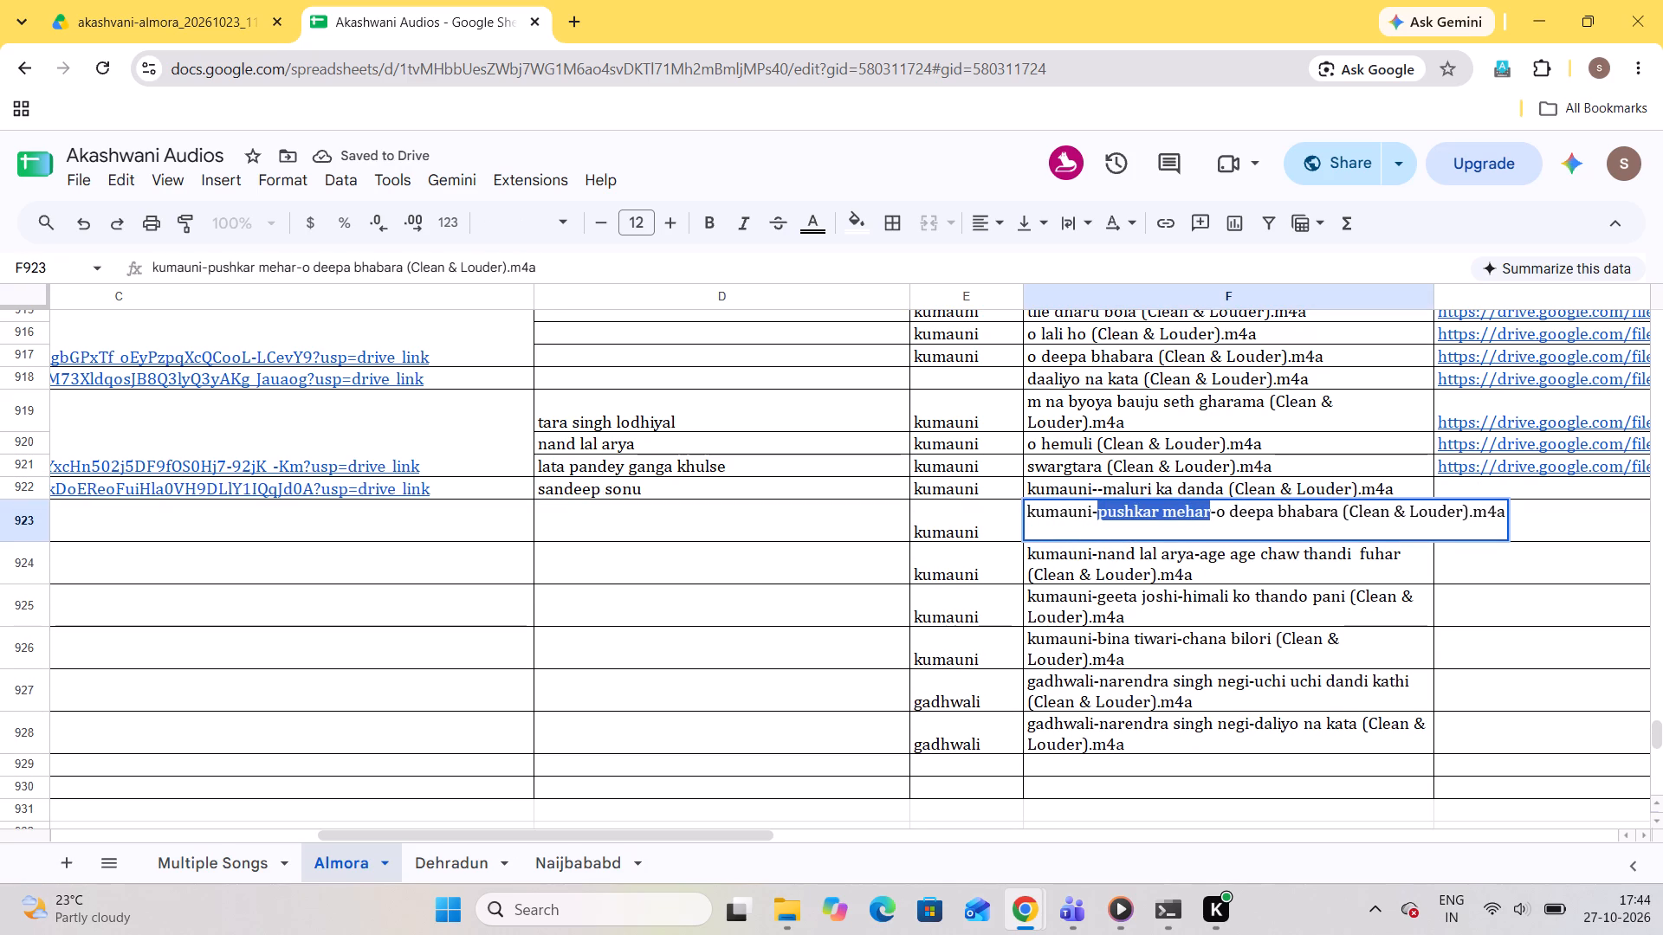
pyautogui.hotkey('ctrl', 'x')
pyautogui.click(799, 531)
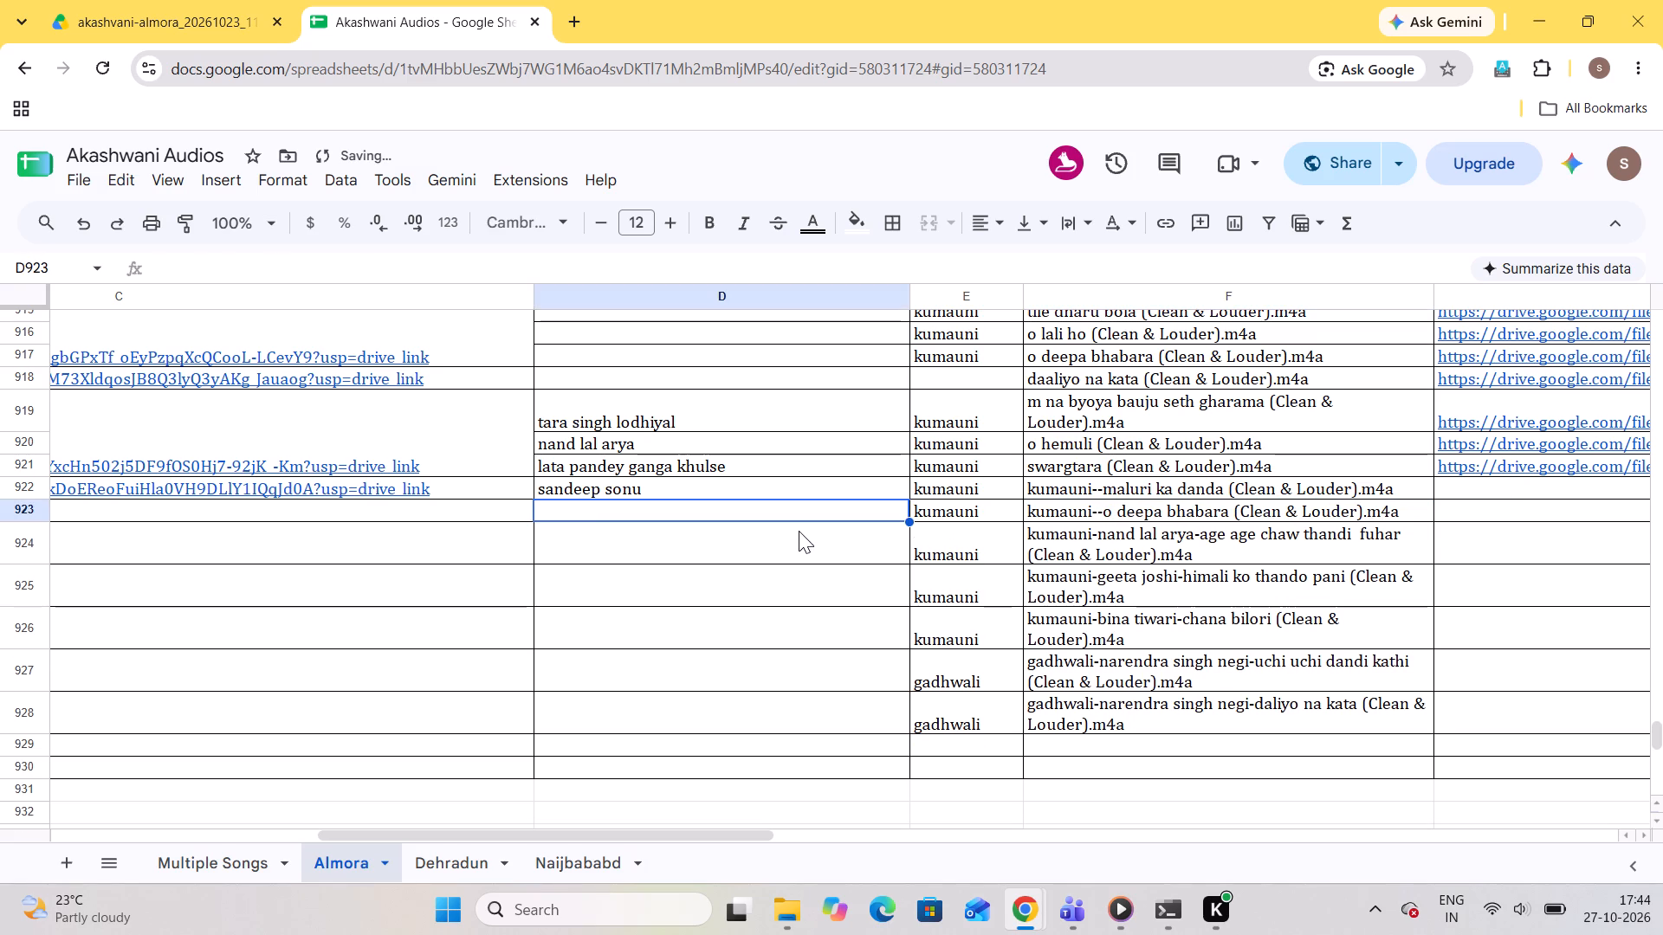
pyautogui.hotkey('ctrl', 'v')
# Cut the singer's name out of the "age age chaw thandi fuhar" file name in F924 and paste it into singer cell D924.
pyautogui.click(1064, 548)
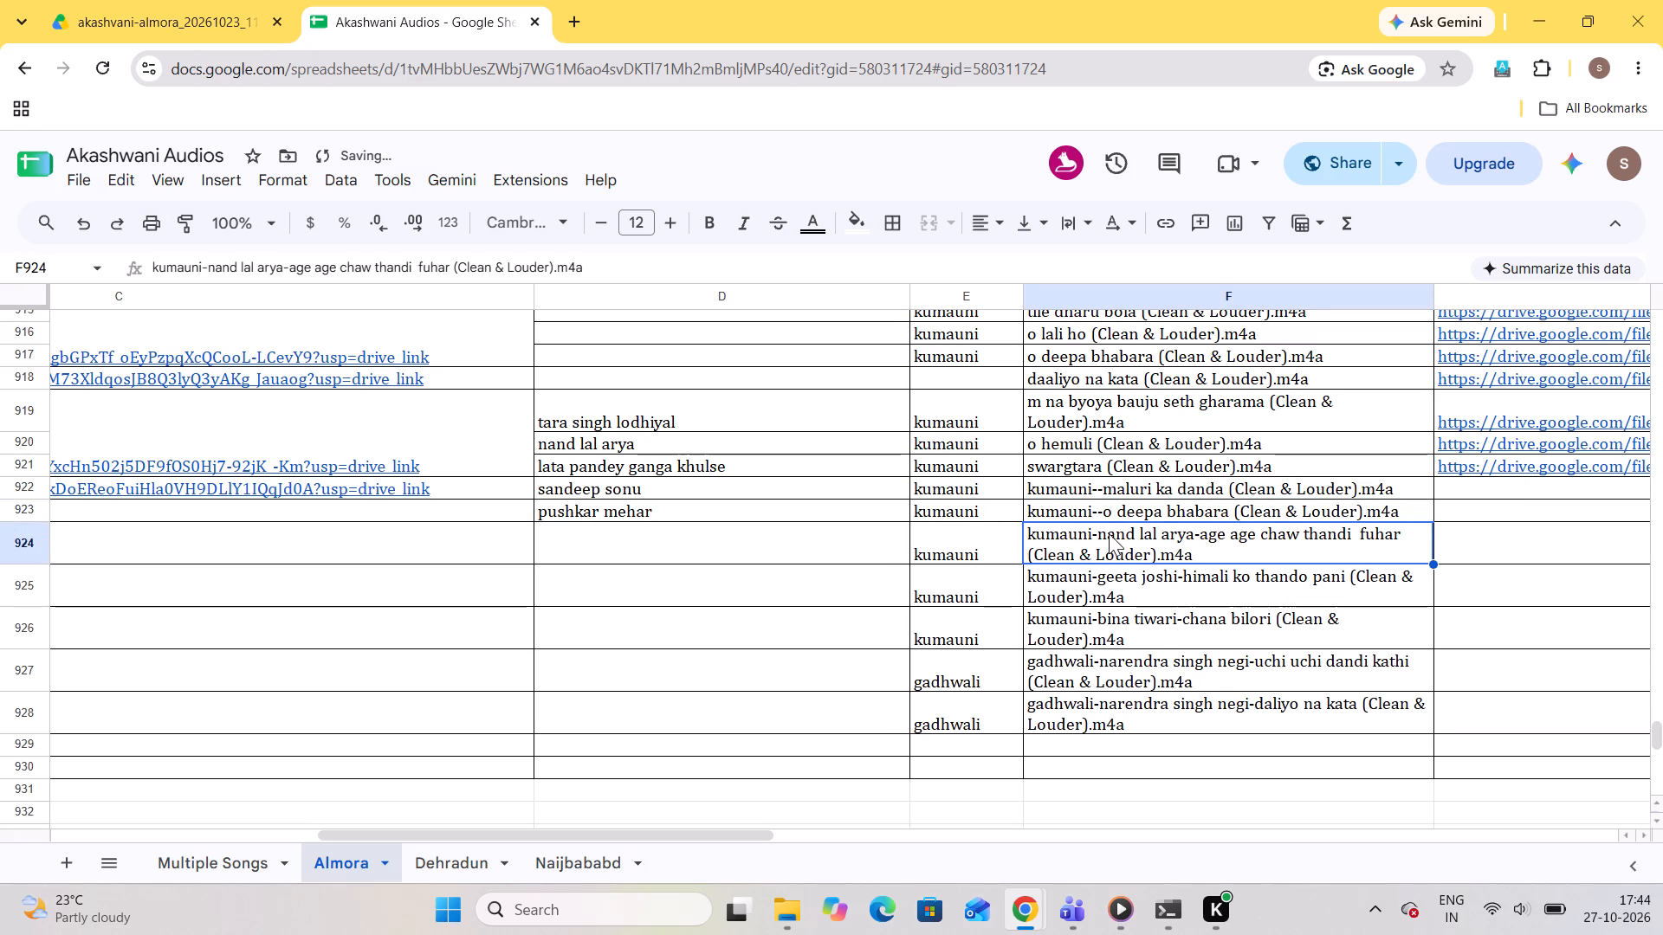
pyautogui.doubleClick(1095, 528)
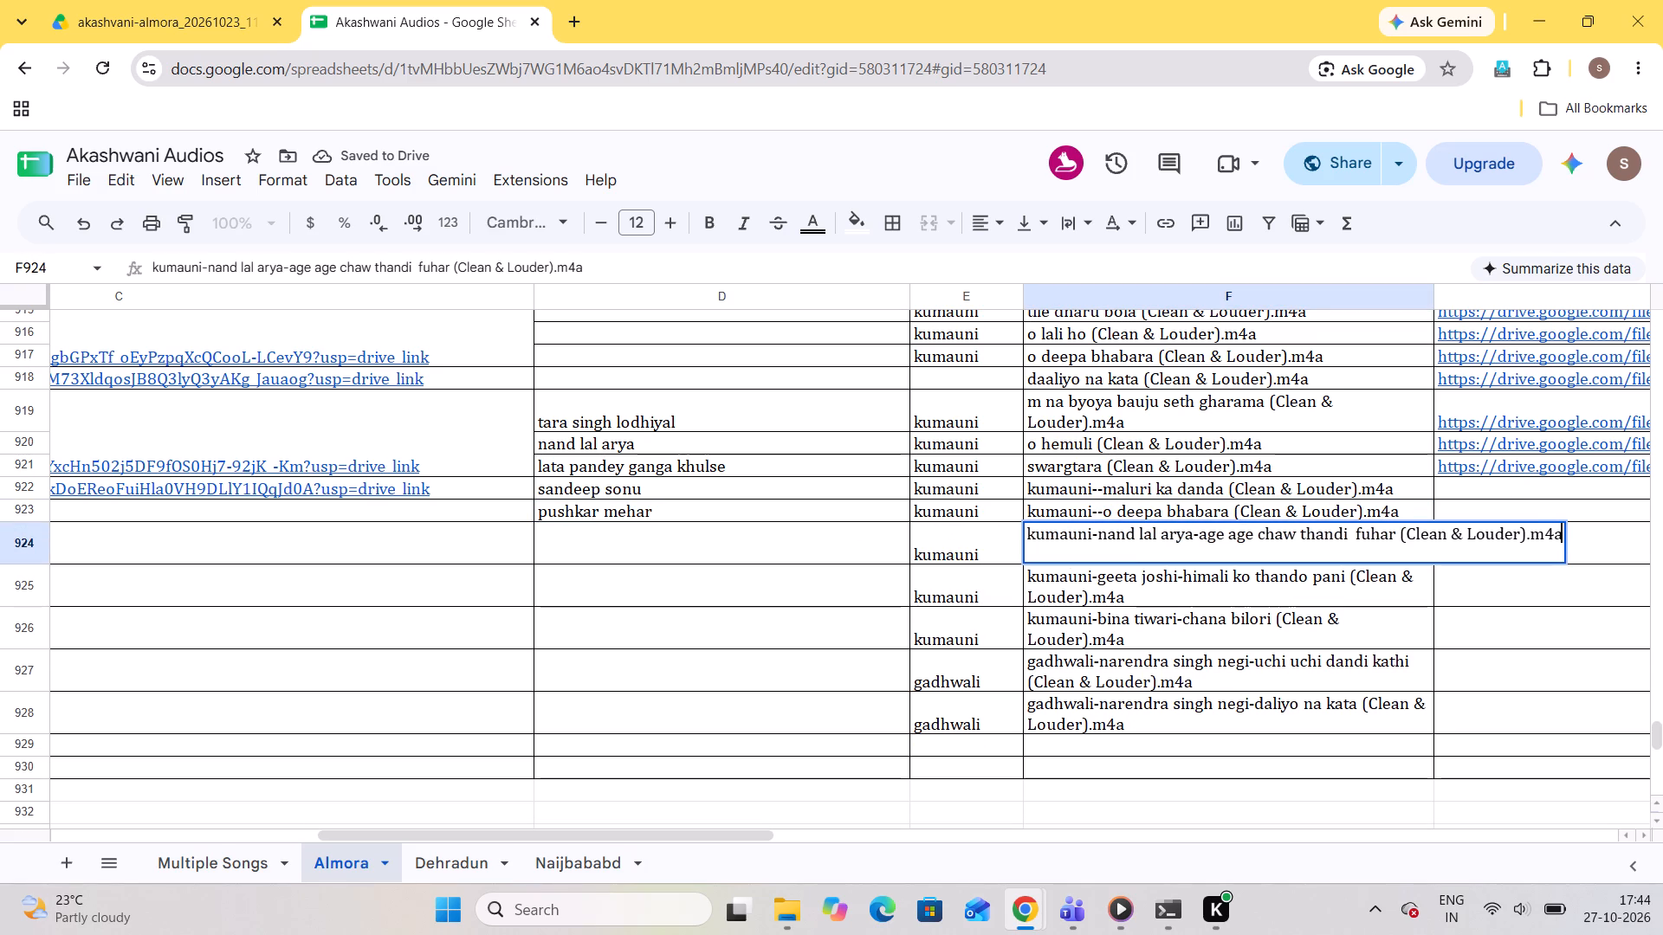
pyautogui.moveTo(1098, 531); pyautogui.dragTo(1193, 536)
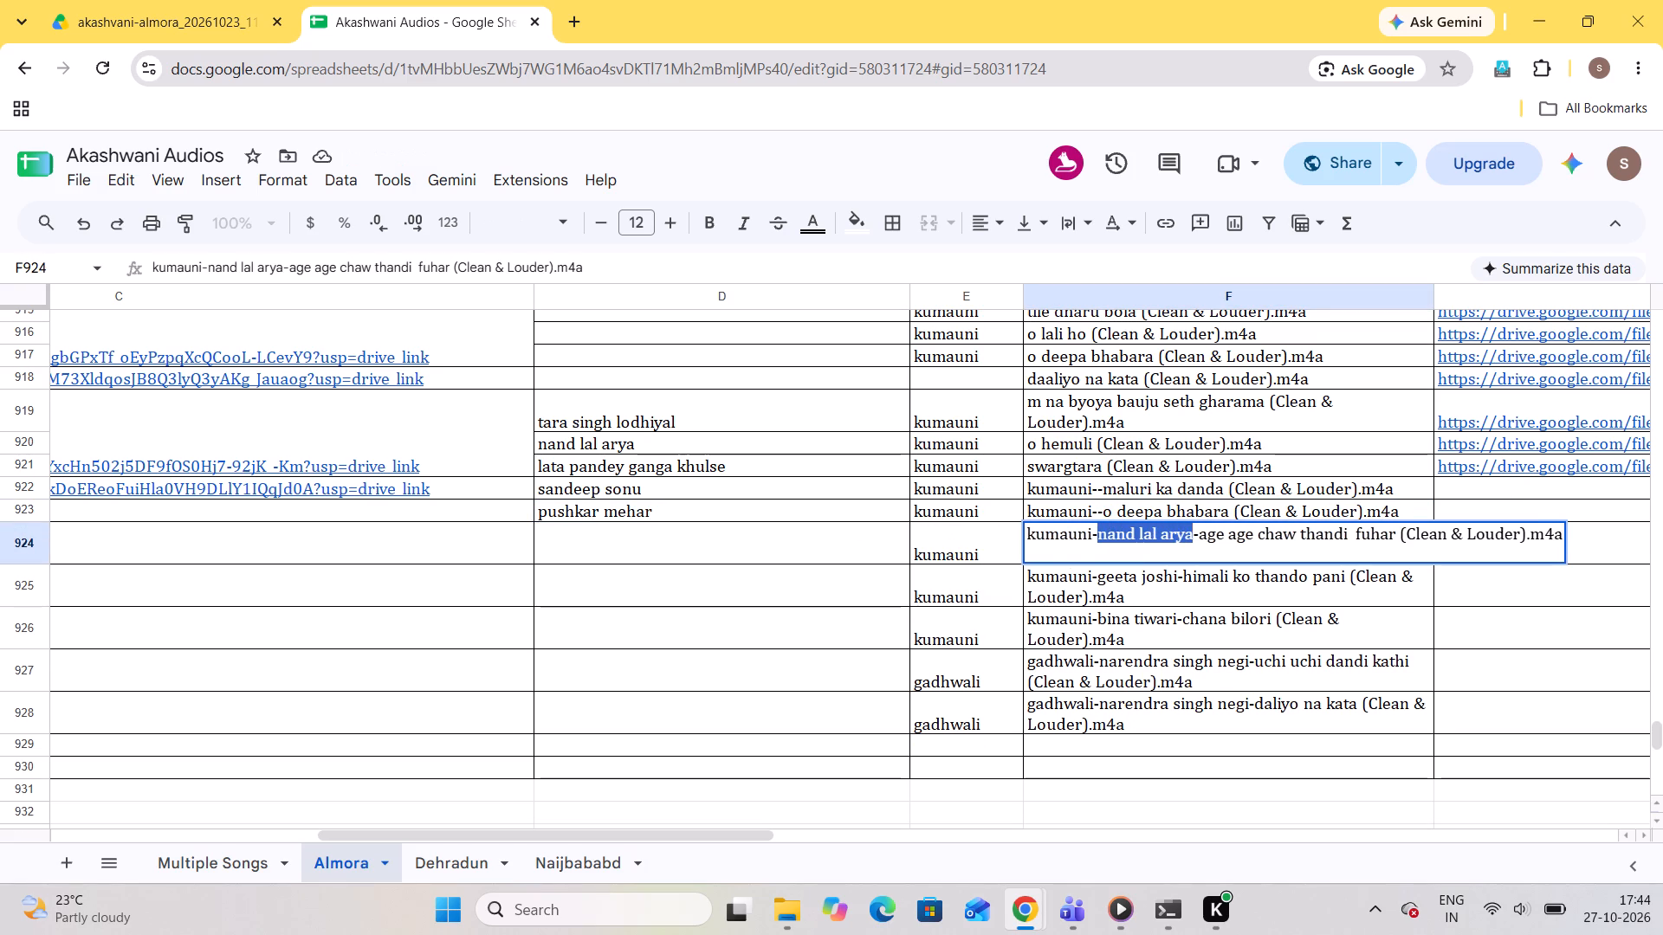
pyautogui.hotkey('ctrl', 'c')
pyautogui.hotkey('ctrl', 'x')
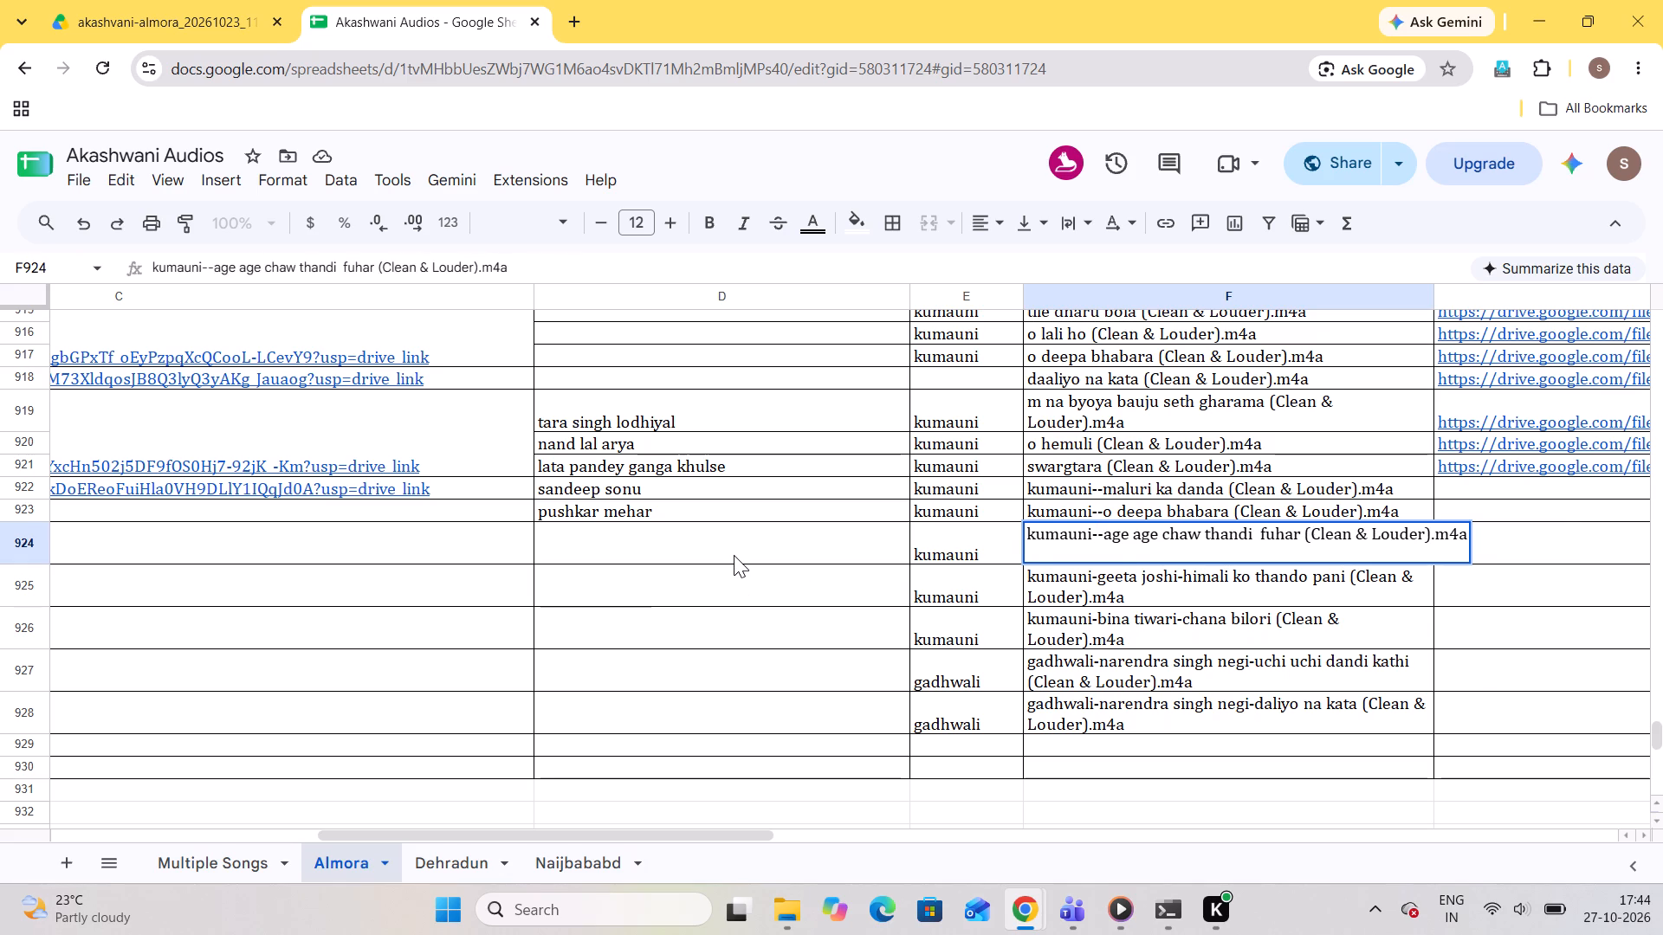
pyautogui.click(734, 555)
pyautogui.hotkey('ctrl', 'v')
# Cut the singer's name out of the "himali ko thando pani" file name in F925 and paste it into singer cell D925.
pyautogui.click(1112, 595)
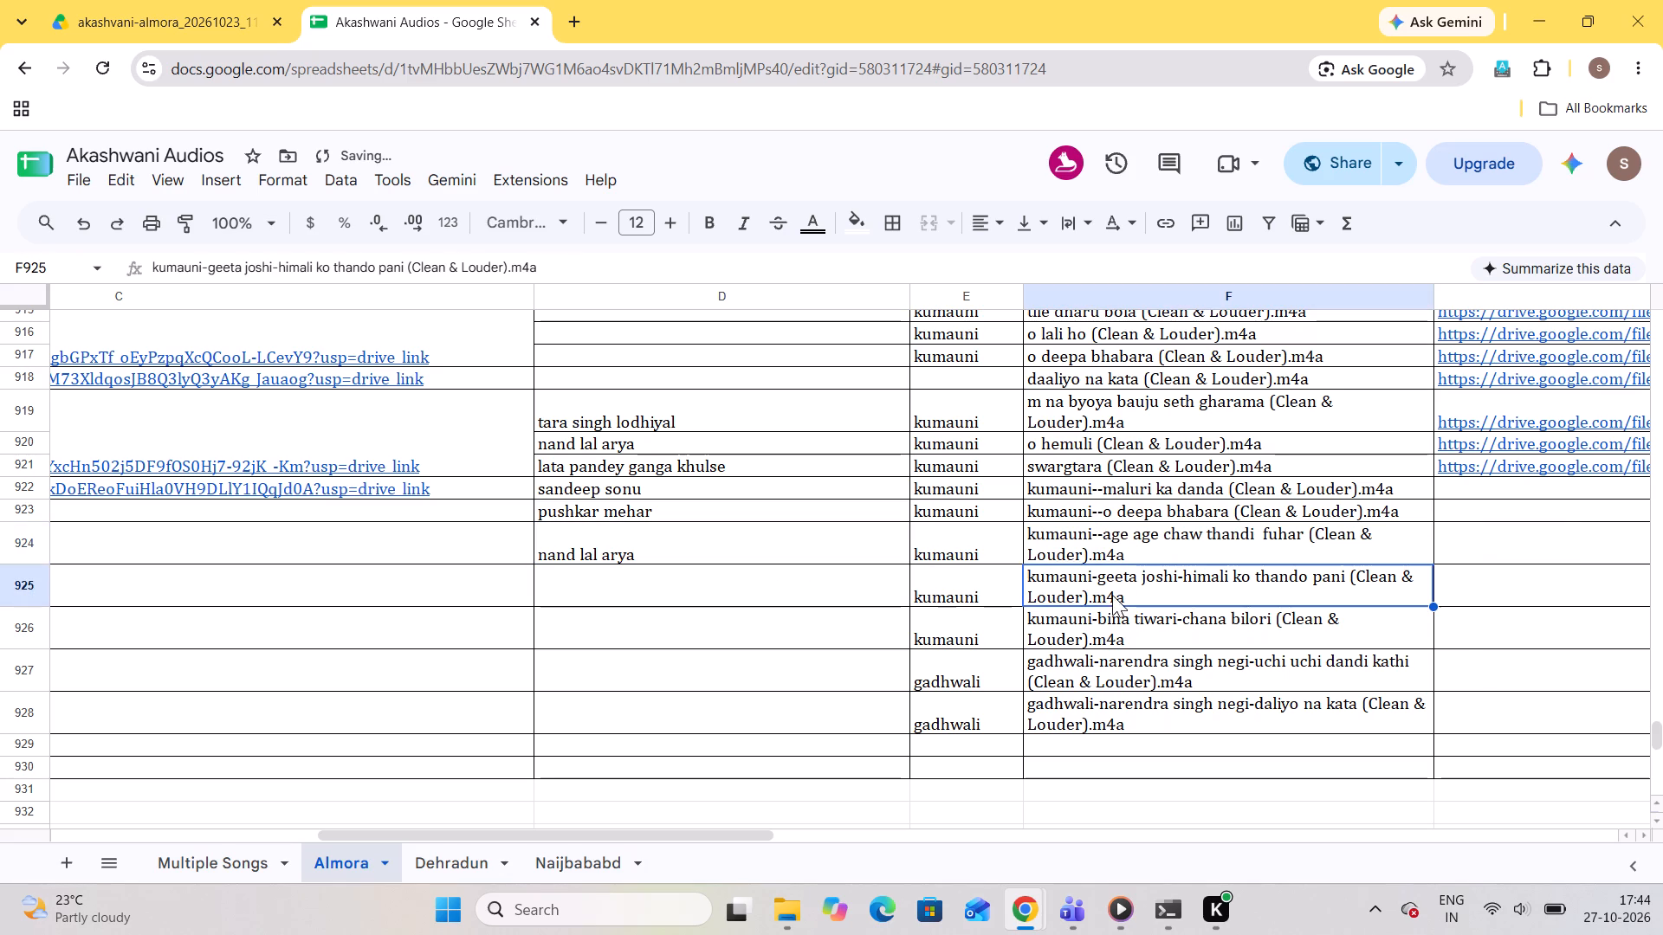
pyautogui.tripleClick(1097, 574)
pyautogui.click(1097, 576)
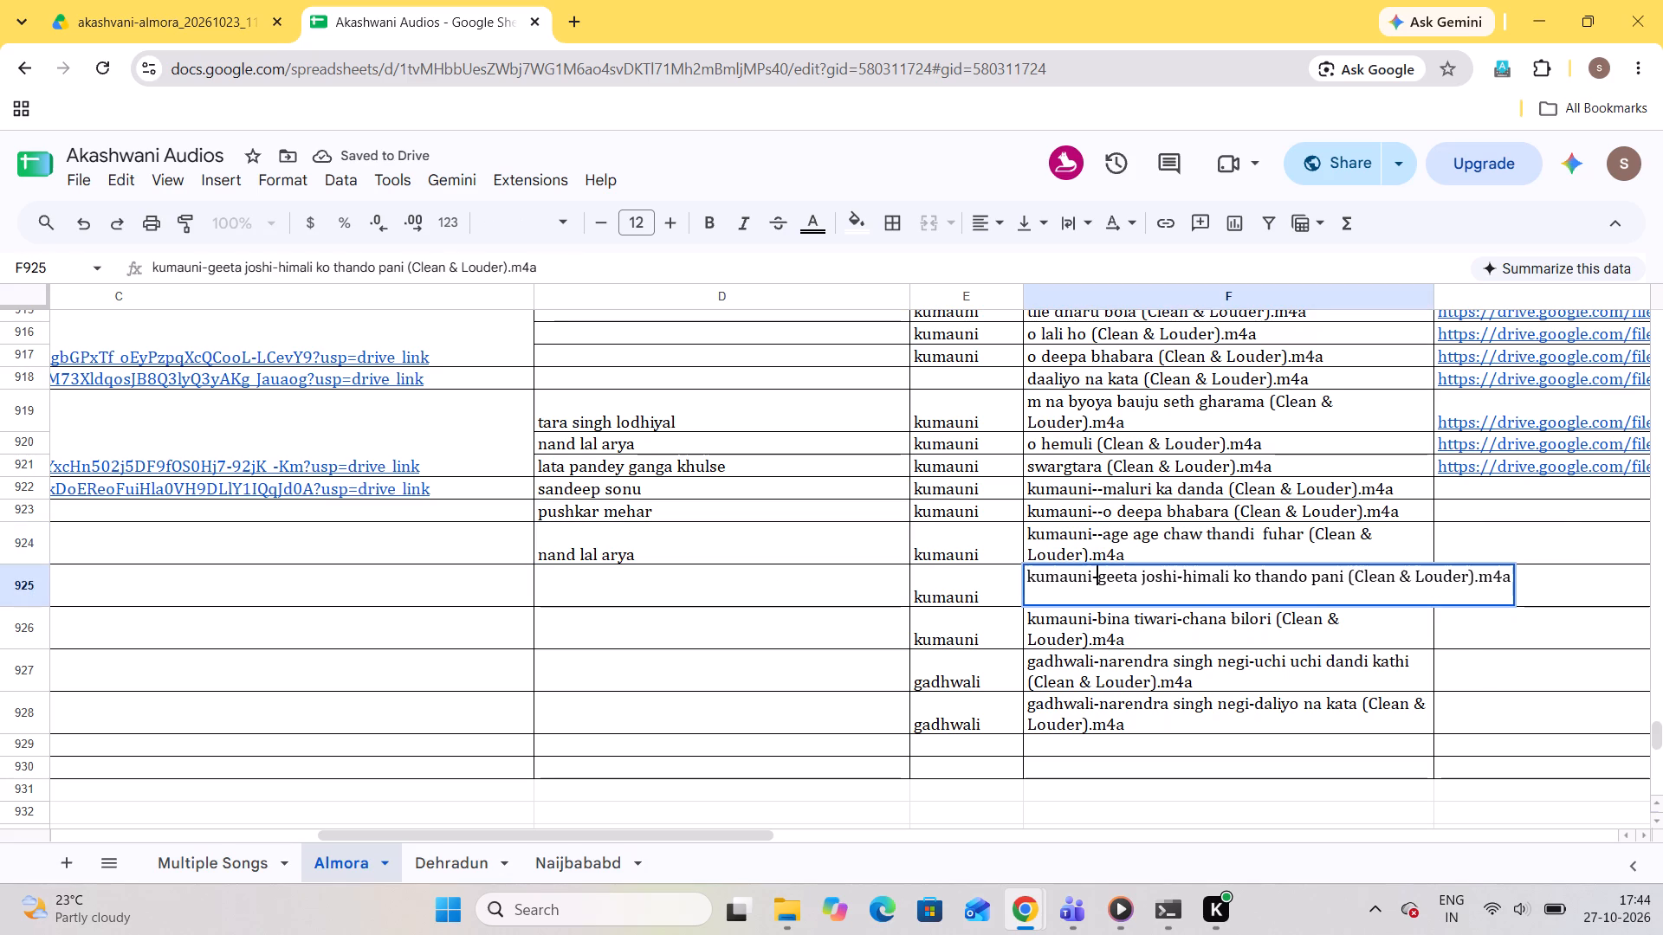
pyautogui.moveTo(1097, 576); pyautogui.dragTo(1177, 579)
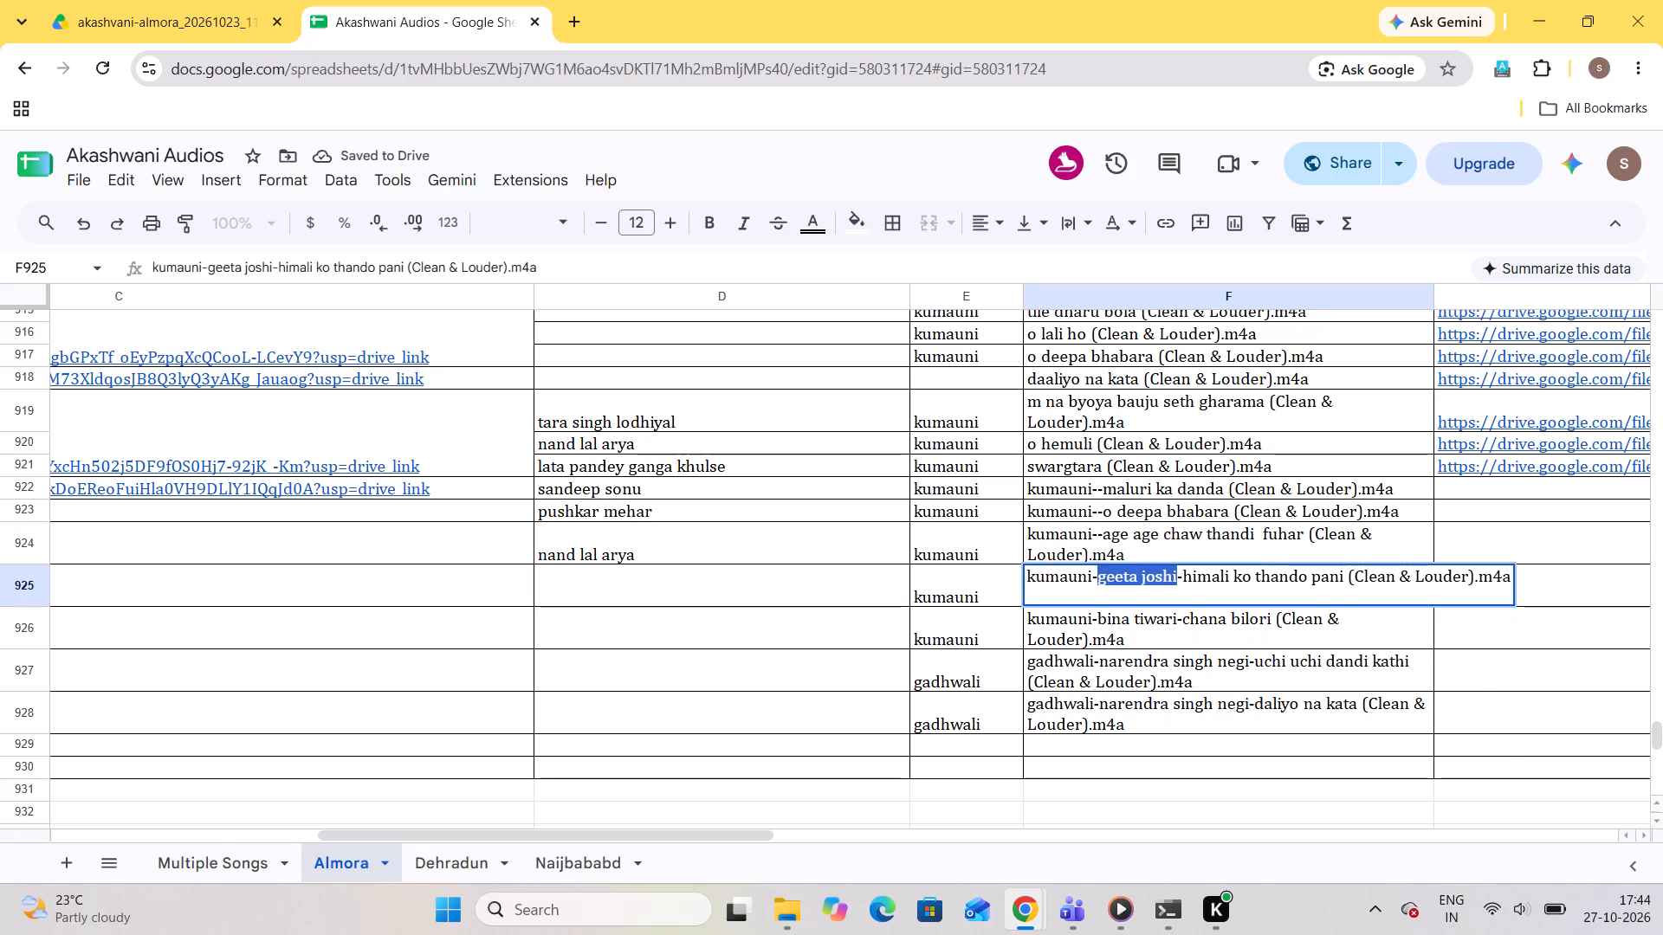
pyautogui.hotkey('ctrl', 'x')
pyautogui.click(850, 588)
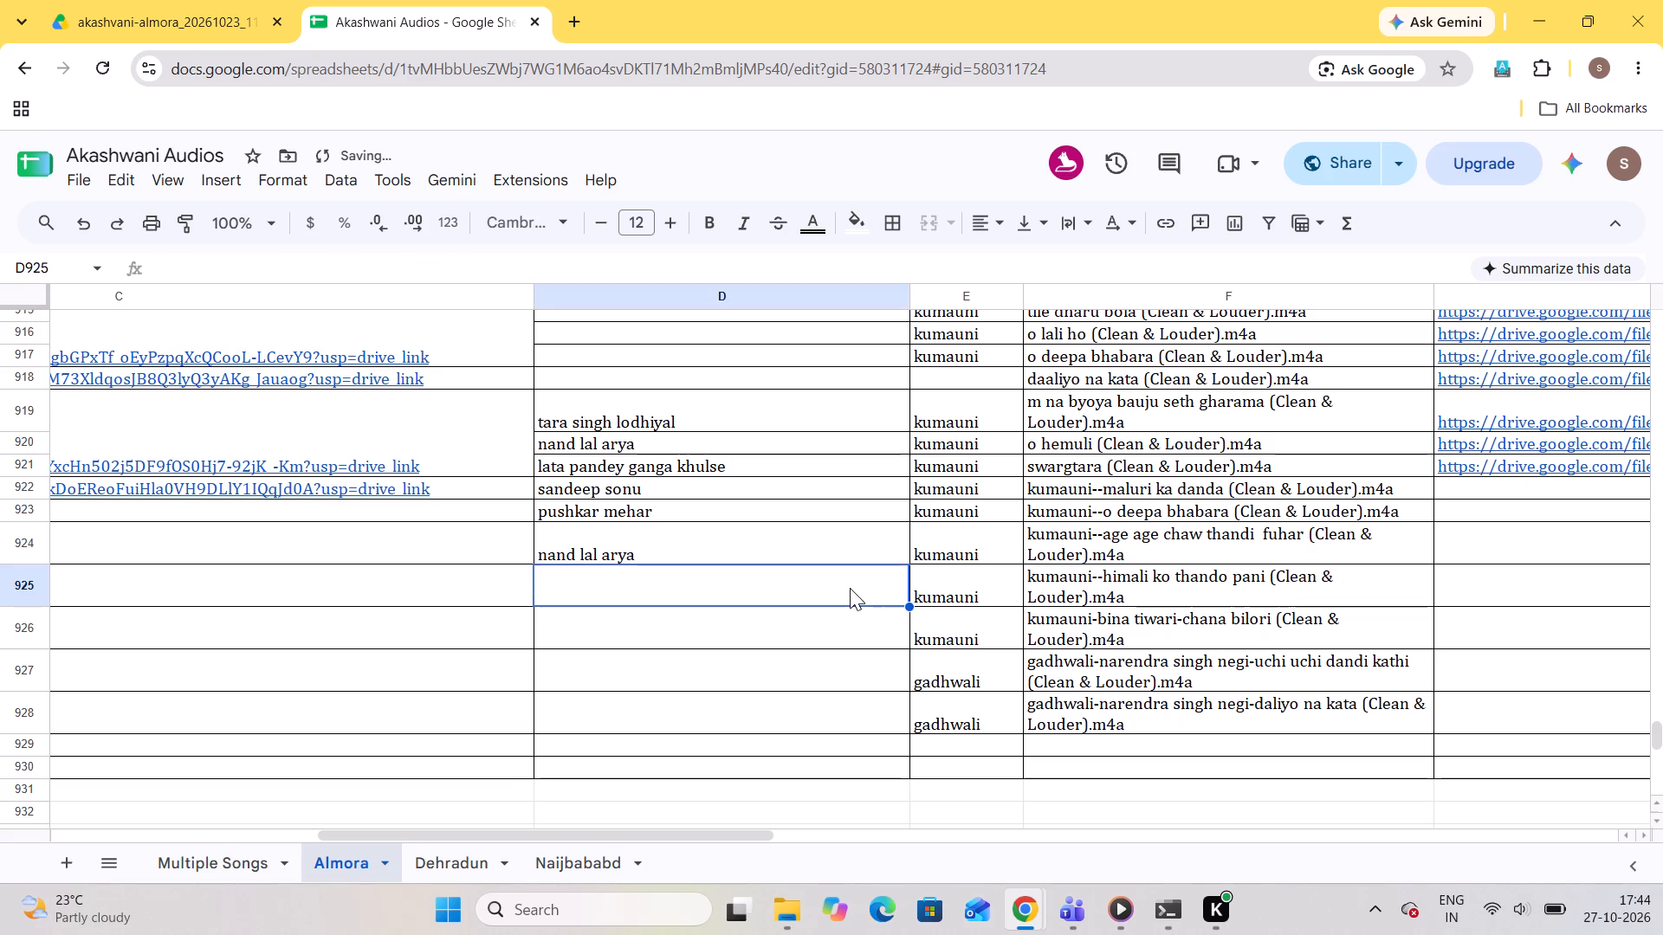
pyautogui.hotkey('ctrl', 'v')
# Cut the singer's name out of the "chana bilori" file name in F926 and paste it into singer cell D926.
pyautogui.click(1066, 621)
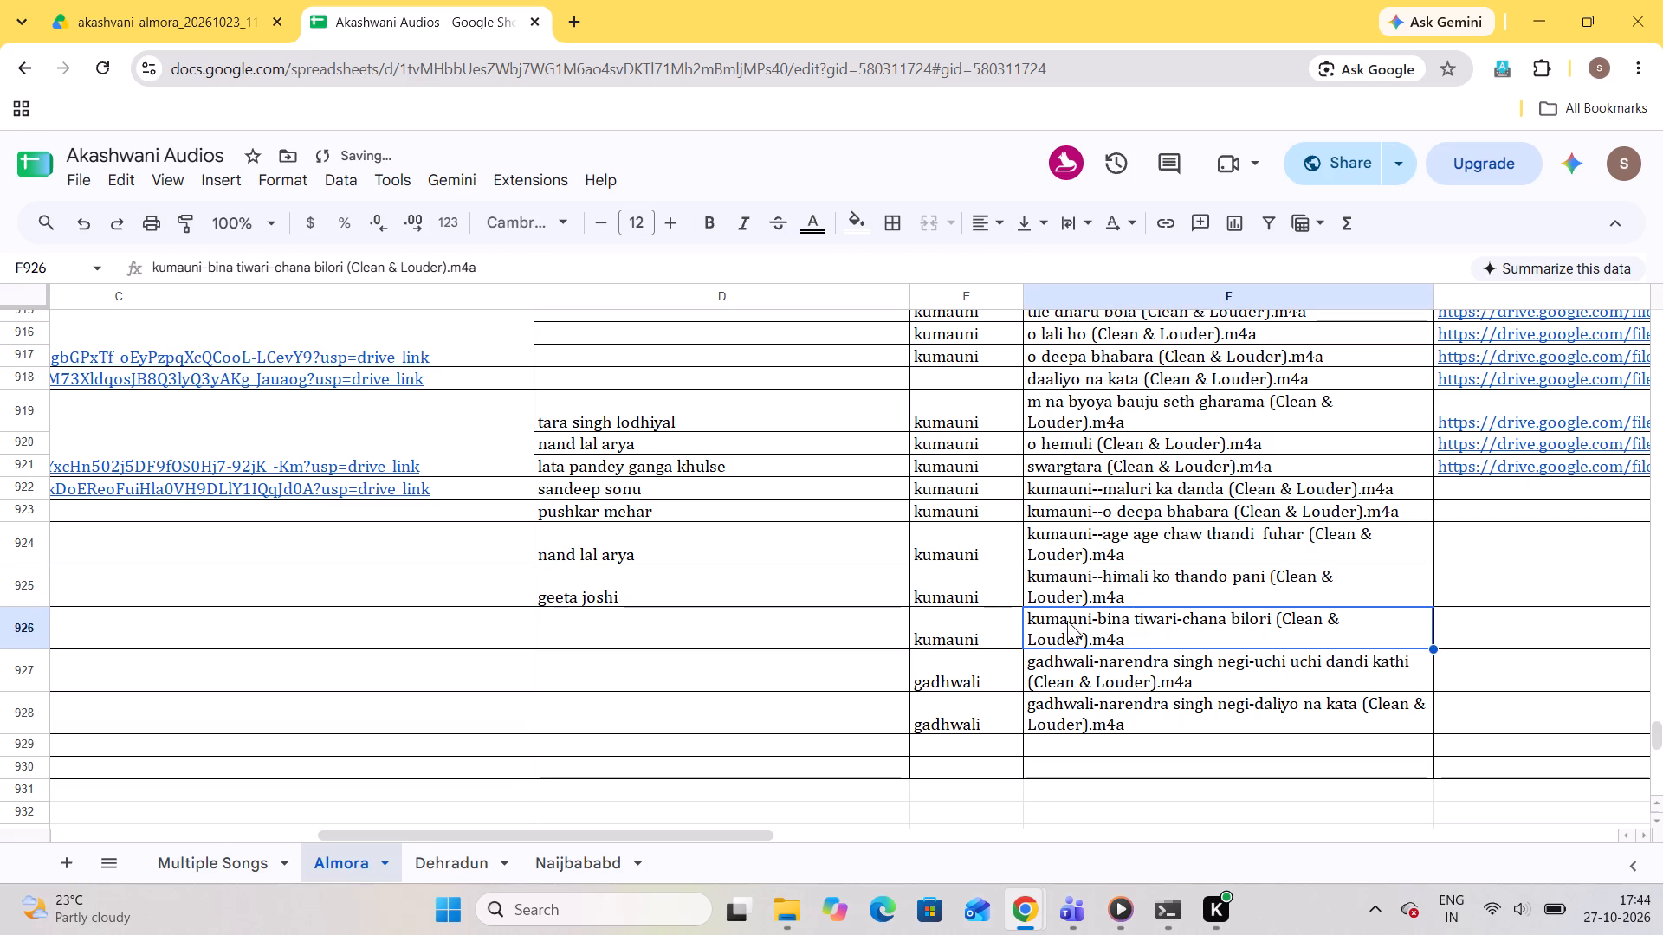
pyautogui.tripleClick(1100, 618)
pyautogui.click(1101, 618)
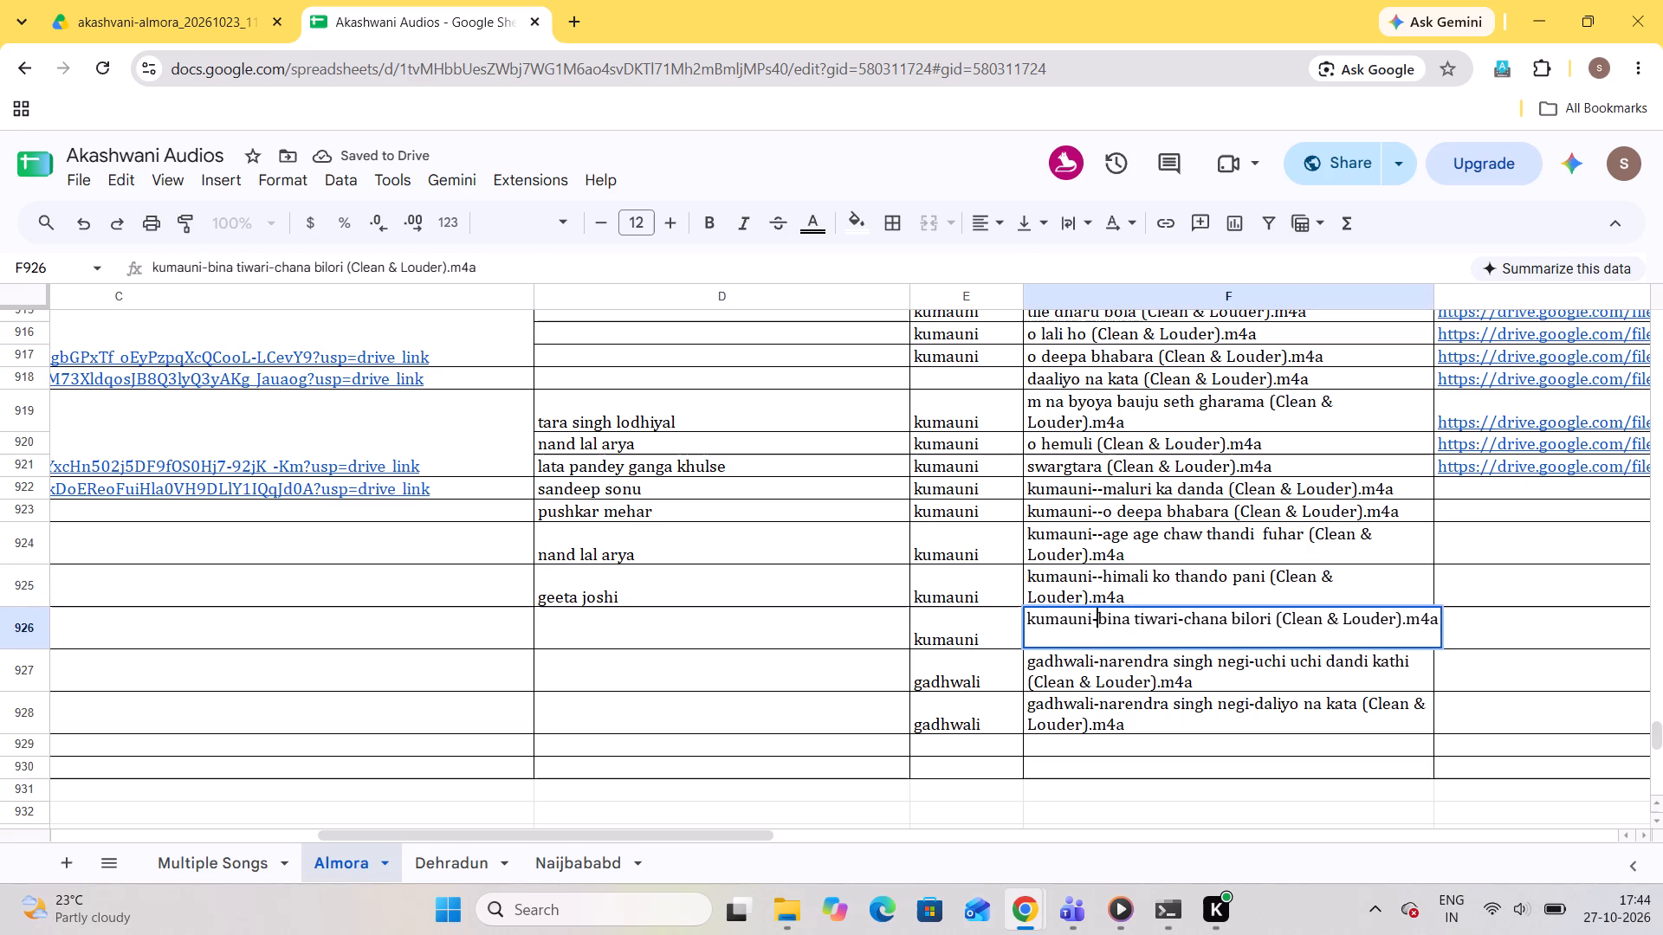
pyautogui.moveTo(1100, 617); pyautogui.dragTo(1175, 622)
pyautogui.moveTo(1179, 620); pyautogui.dragTo(1155, 612)
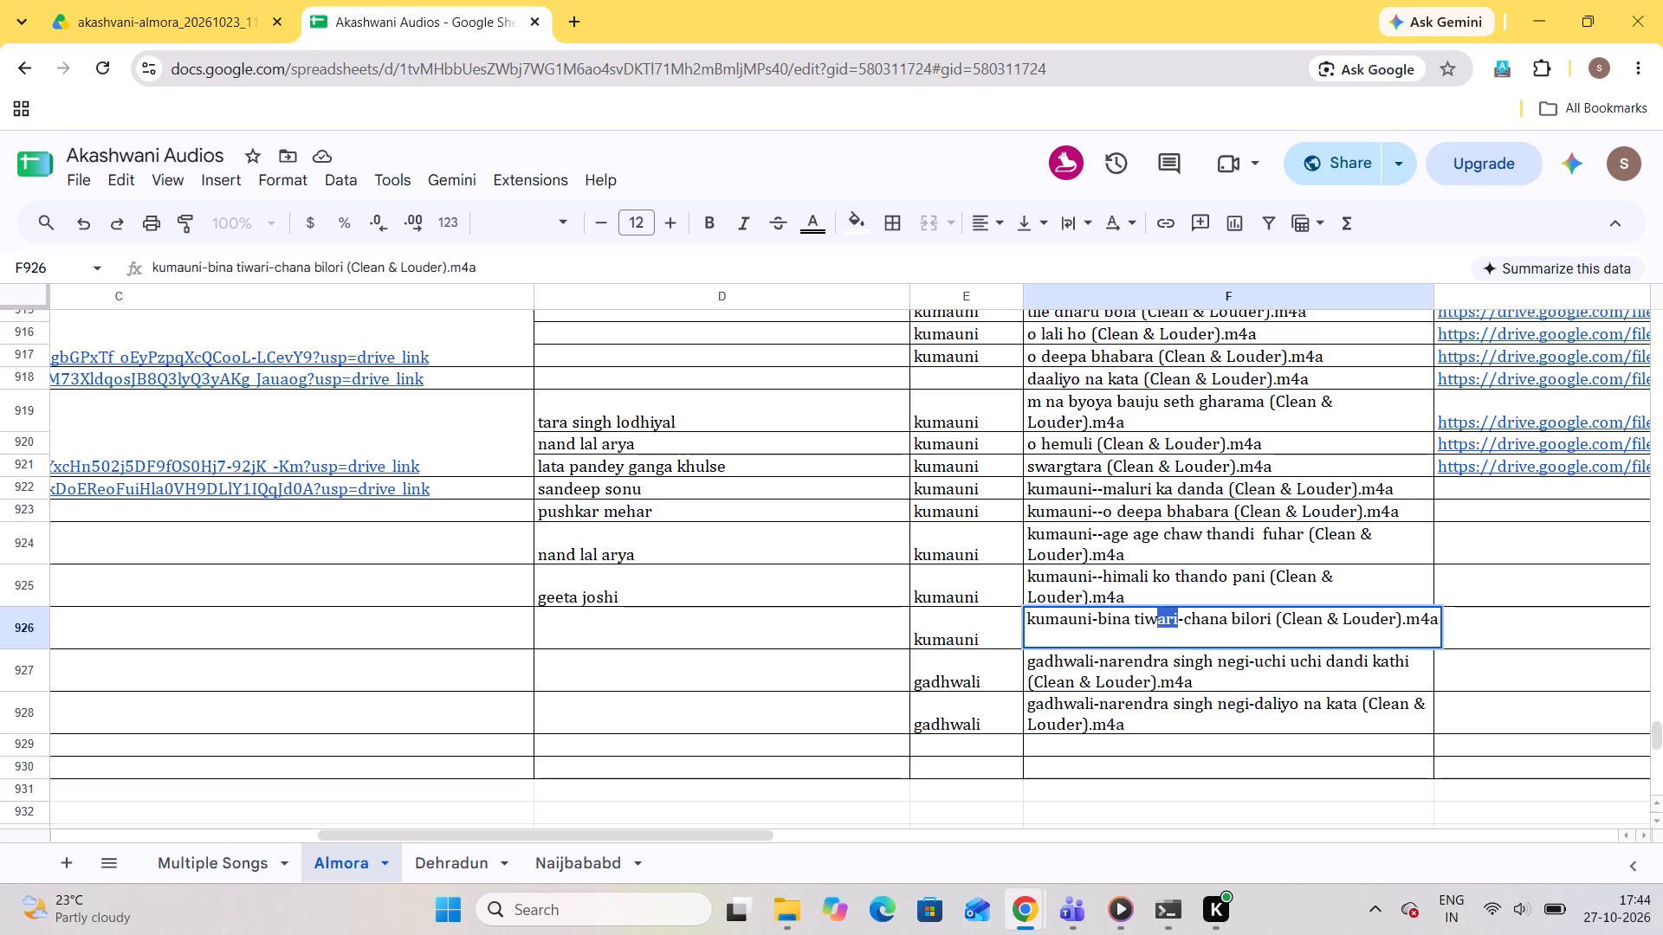
pyautogui.moveTo(1155, 612); pyautogui.dragTo(1096, 616)
pyautogui.hotkey('ctrl', 'x')
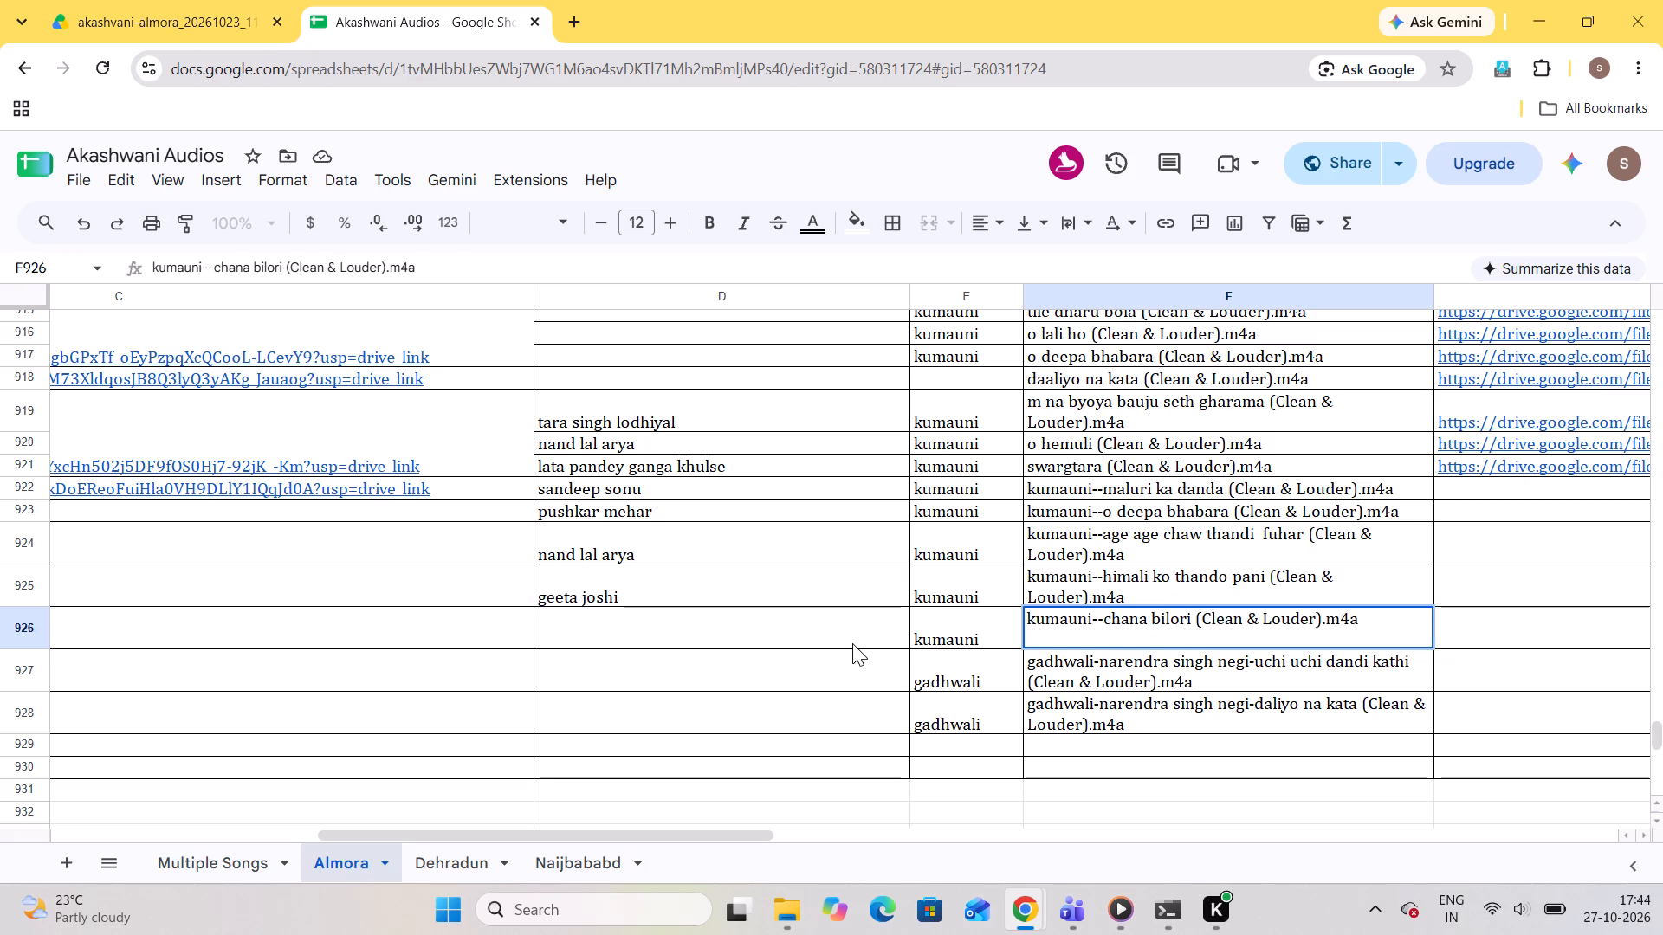
pyautogui.click(852, 643)
pyautogui.hotkey('ctrl', 'v')
# Cut the singer's name out of the "uchi uchi dandi kathi" file name in F927 and paste it into singer cell D927.
pyautogui.click(1122, 642)
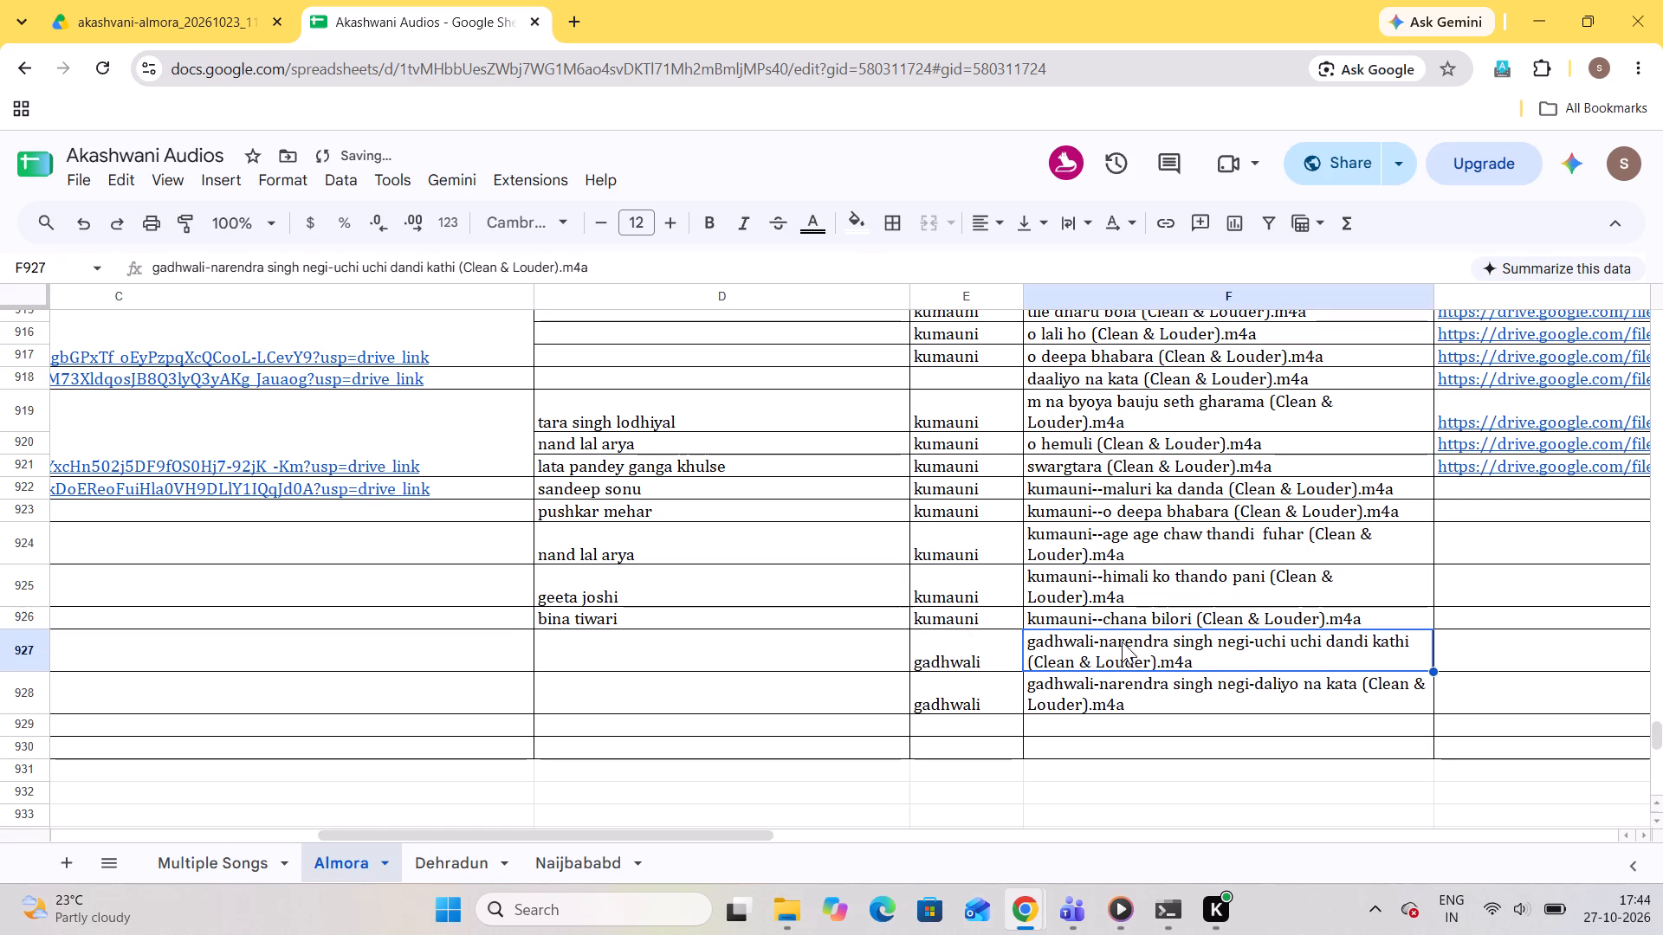
pyautogui.doubleClick(1110, 643)
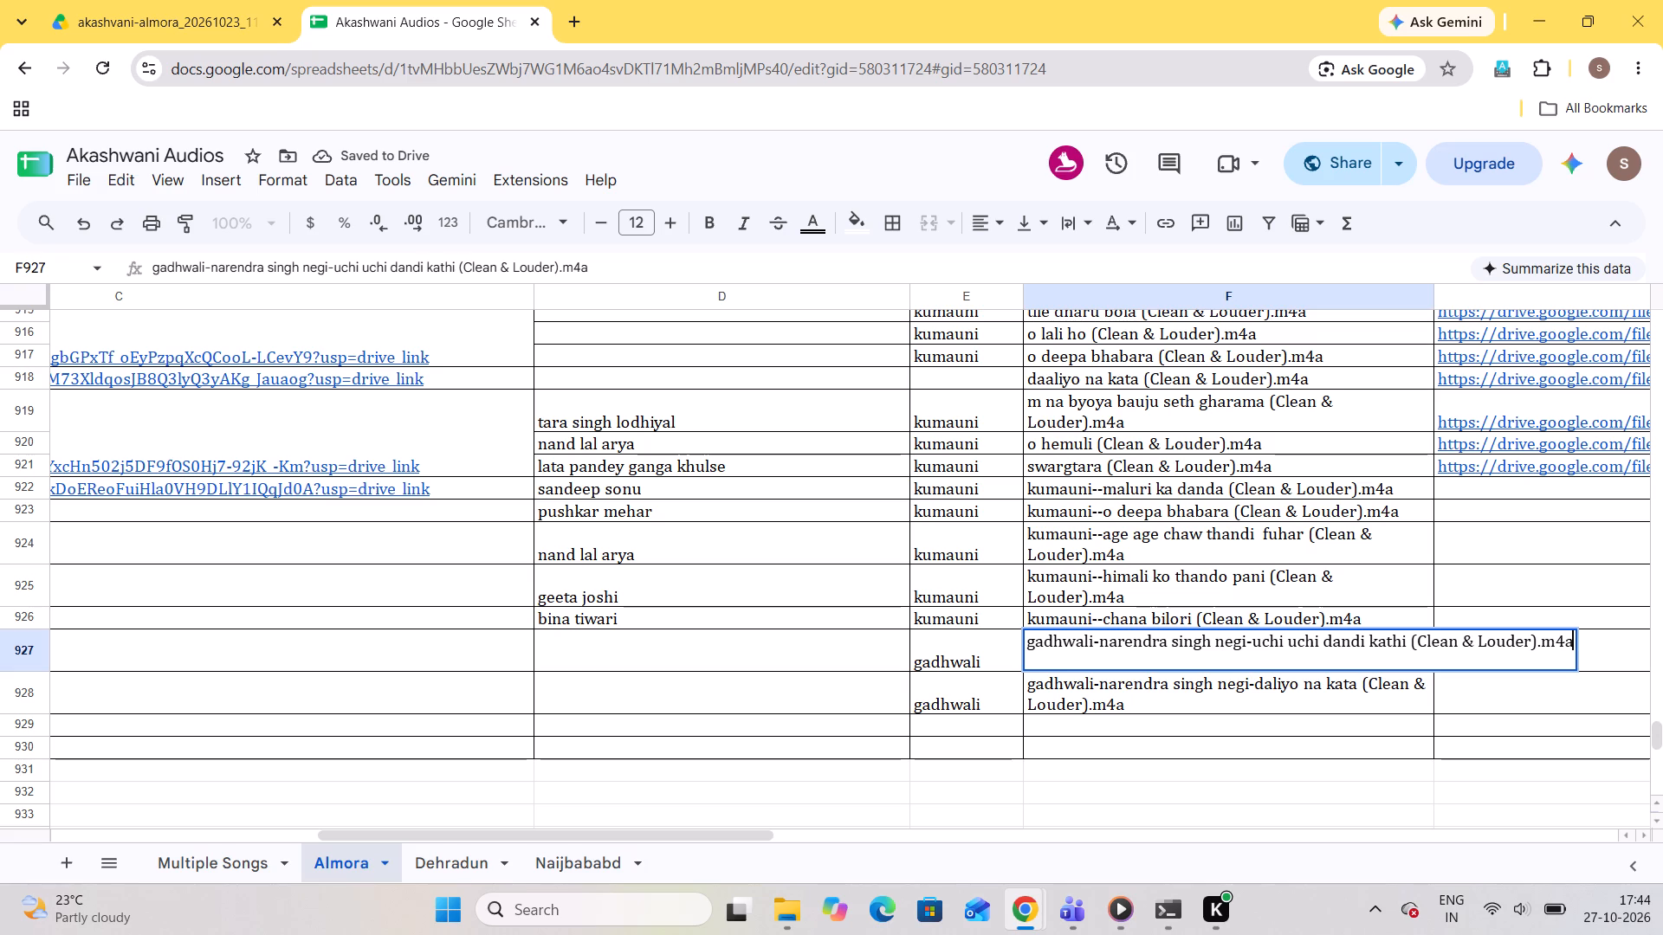
pyautogui.moveTo(1101, 643); pyautogui.dragTo(1246, 643)
pyautogui.hotkey('ctrl', 'x')
pyautogui.click(704, 667)
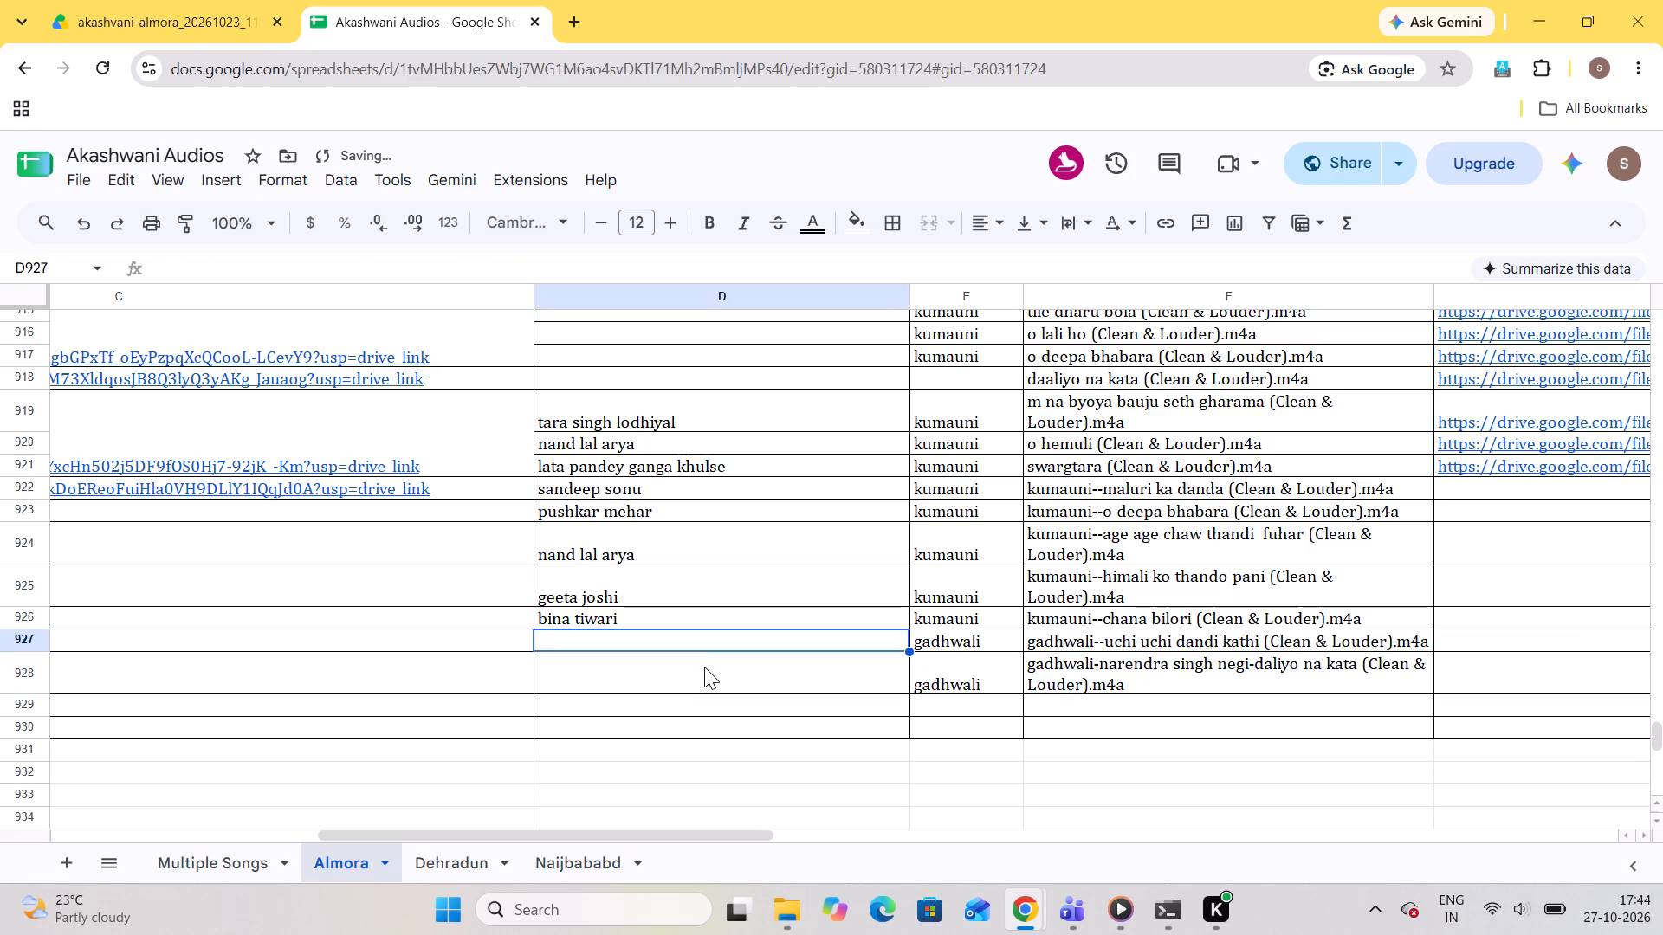
pyautogui.hotkey('ctrl', 'v')
# Cut the singer's name with its following hyphen out of the "daliyo na kata" file name in F928 and paste it into D928.
pyautogui.click(1062, 671)
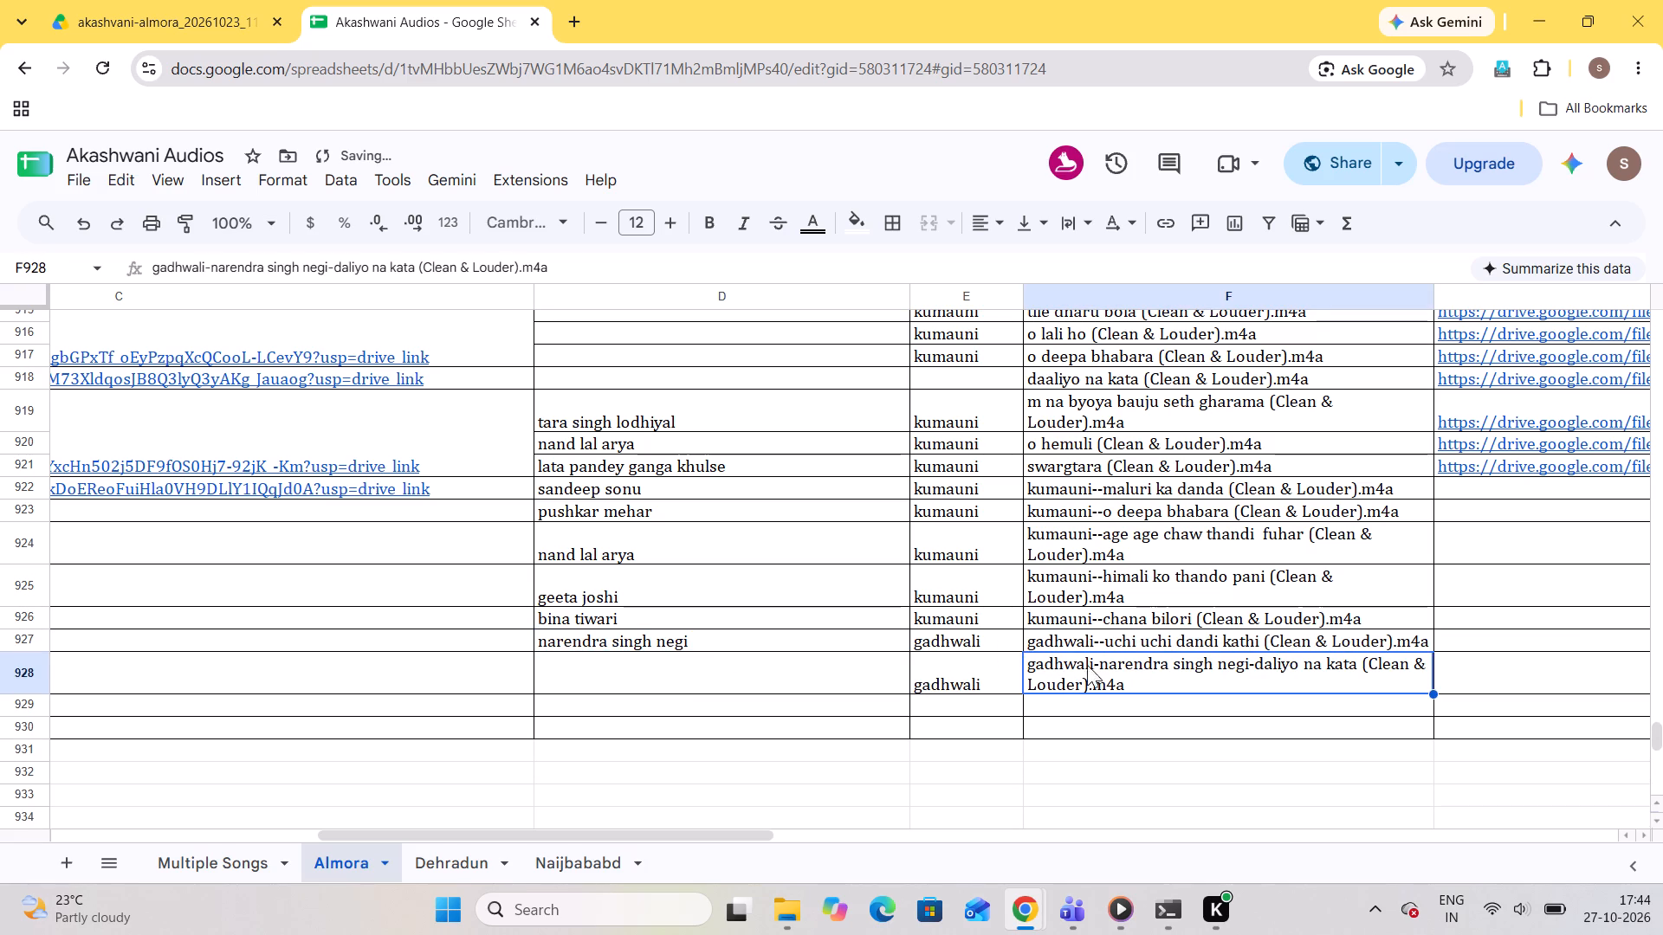
pyautogui.doubleClick(1104, 667)
pyautogui.moveTo(1100, 665); pyautogui.dragTo(1101, 665)
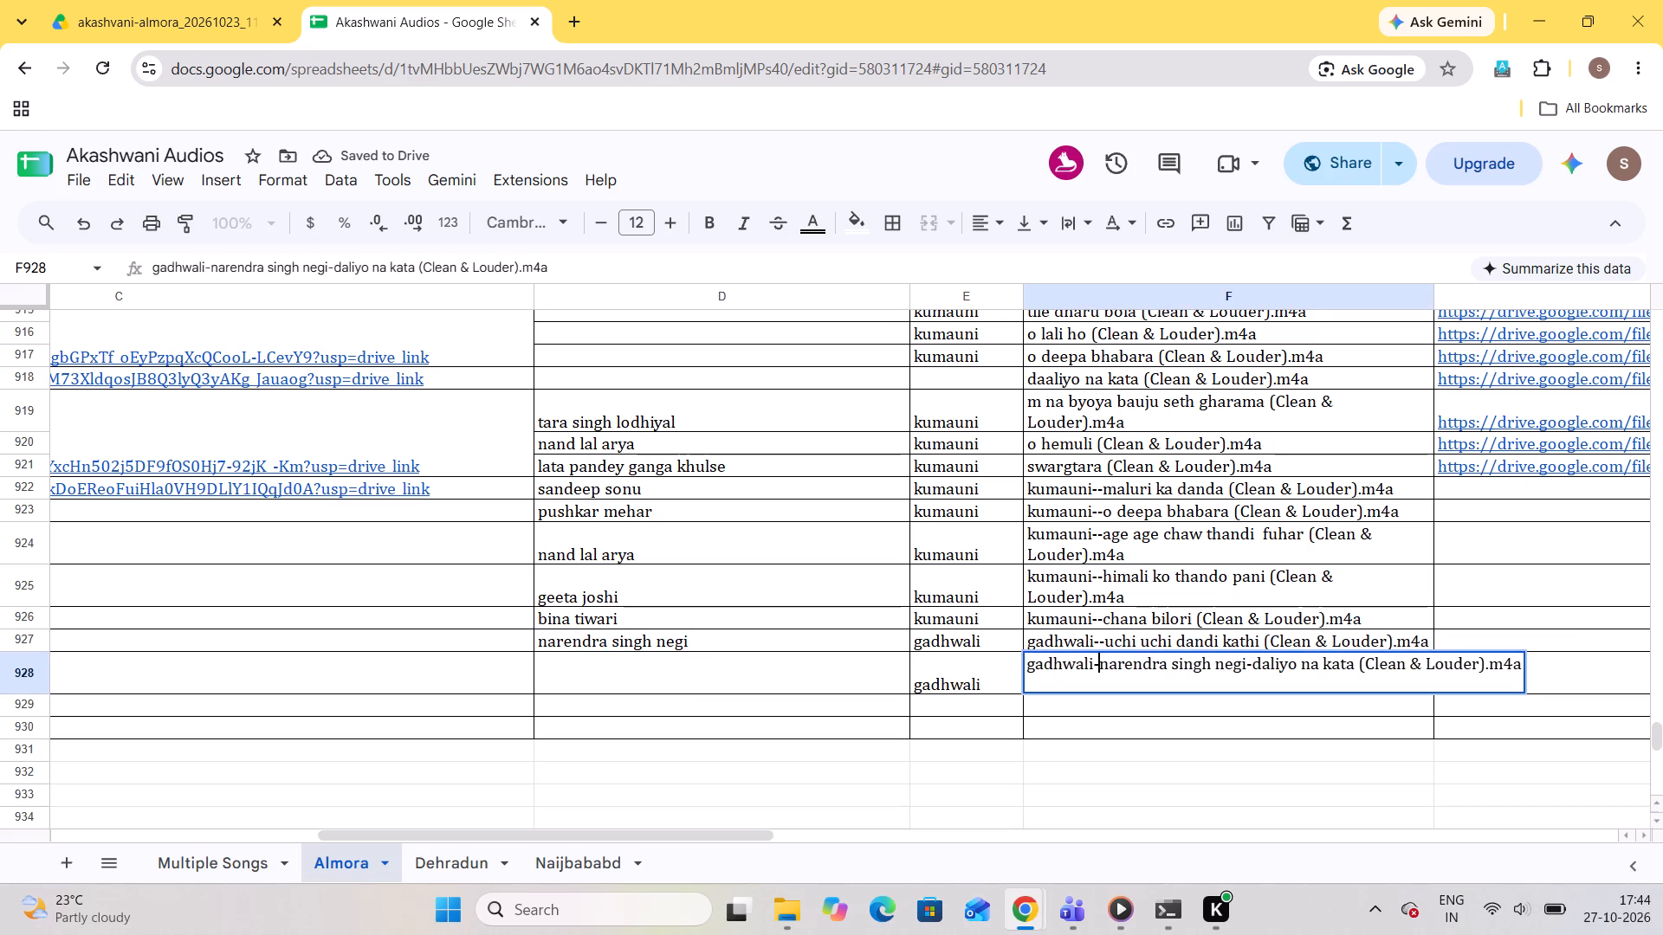
pyautogui.moveTo(1101, 665); pyautogui.dragTo(1251, 659)
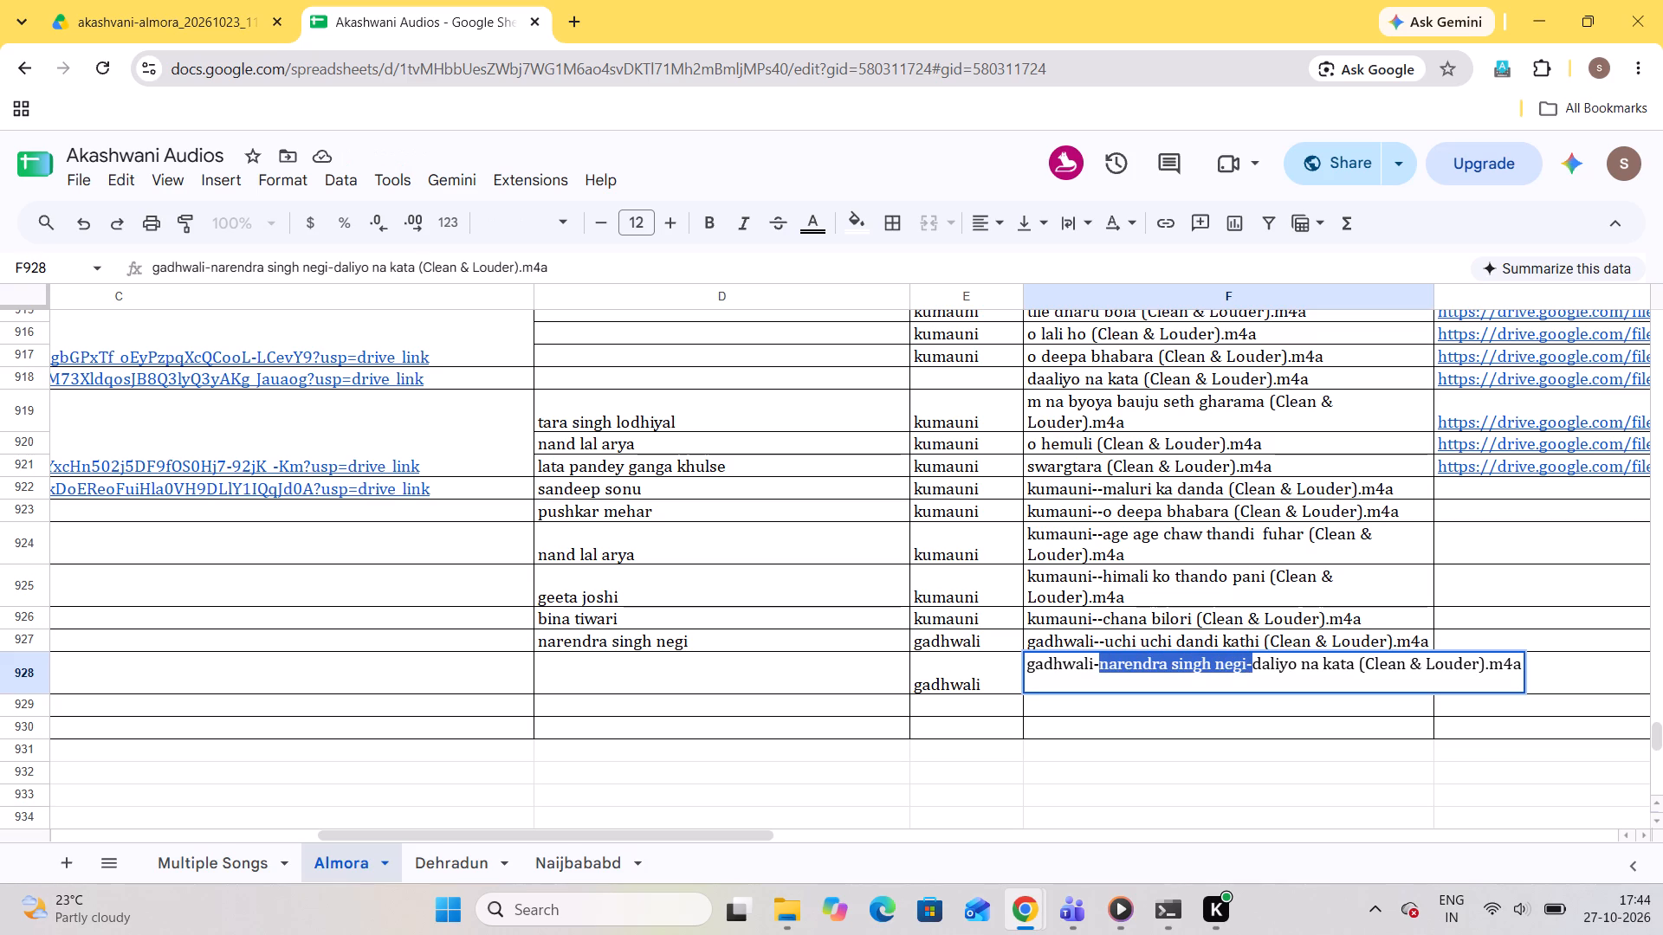
pyautogui.hotkey('ctrl', 'x')
pyautogui.click(737, 669)
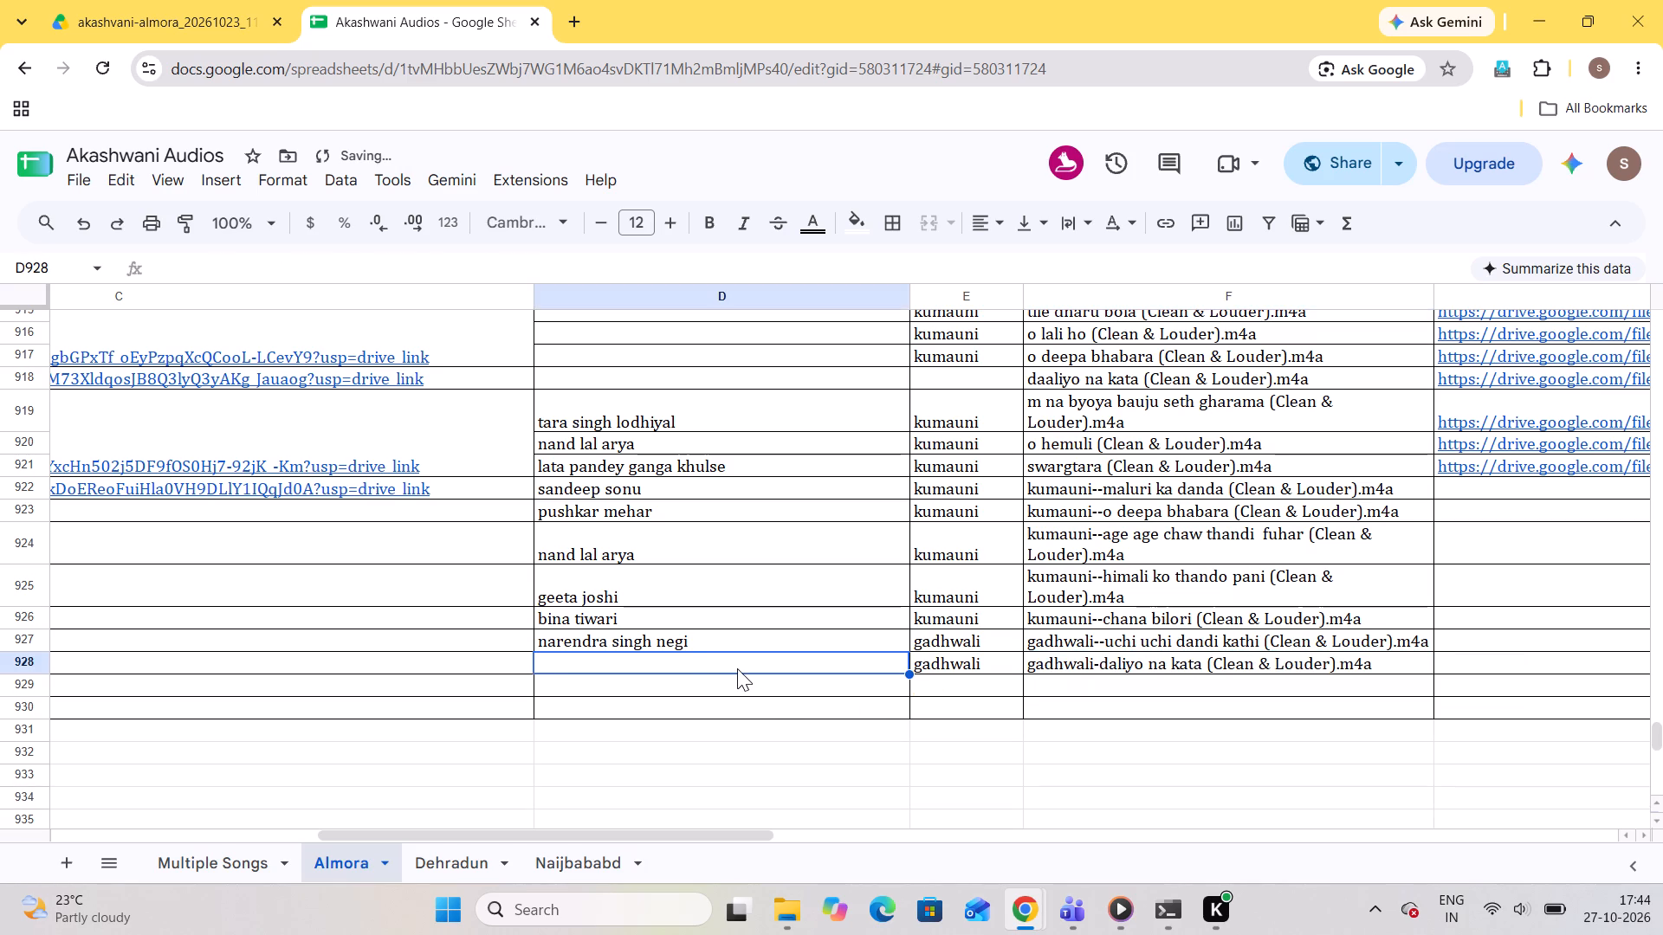
pyautogui.hotkey('ctrl', 'v')
# Delete the trailing hyphen after the singer's name in cell D928.
pyautogui.tripleClick(814, 675)
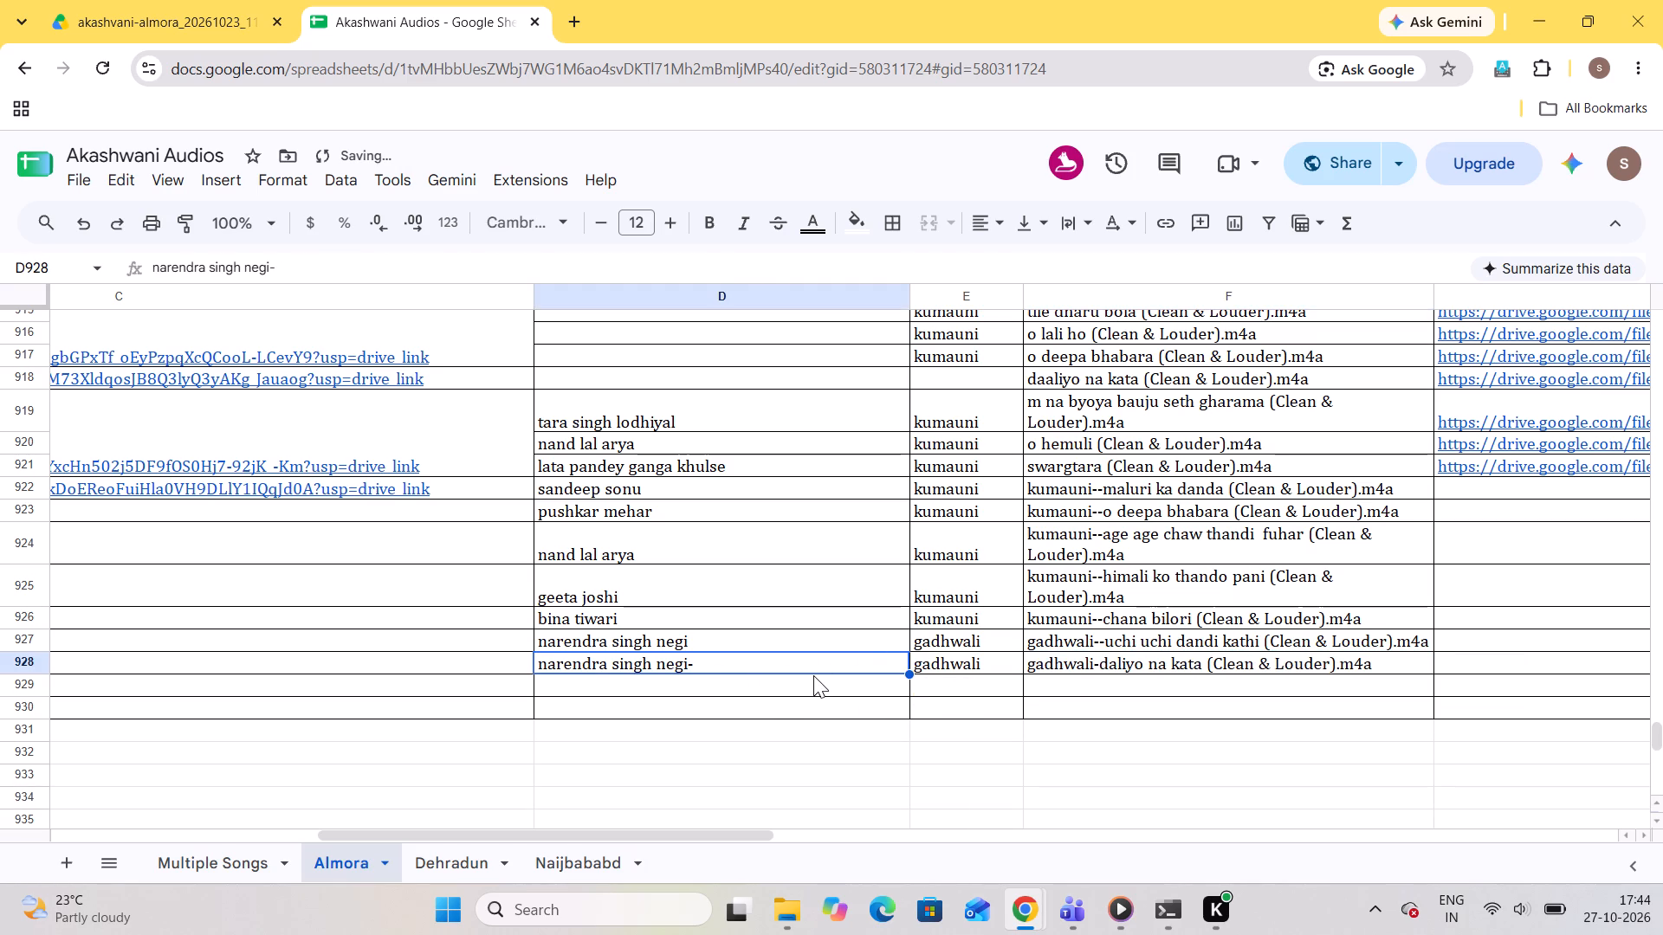
pyautogui.click(813, 675)
pyautogui.tripleClick(799, 665)
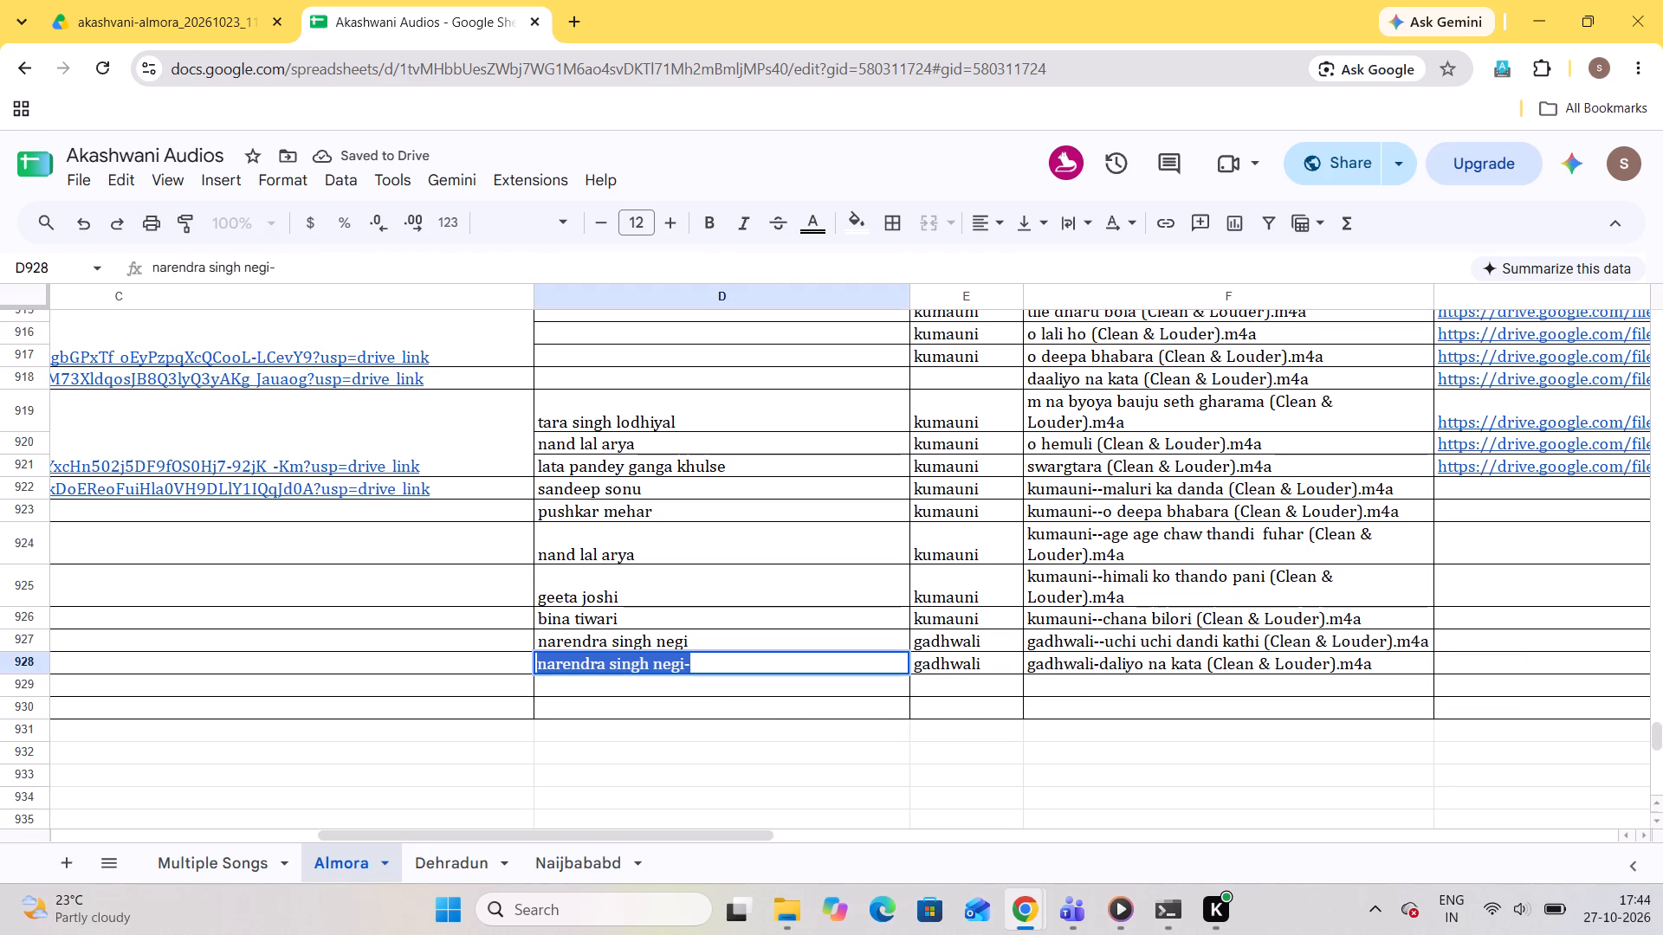
pyautogui.click(798, 665)
pyautogui.click(798, 665)
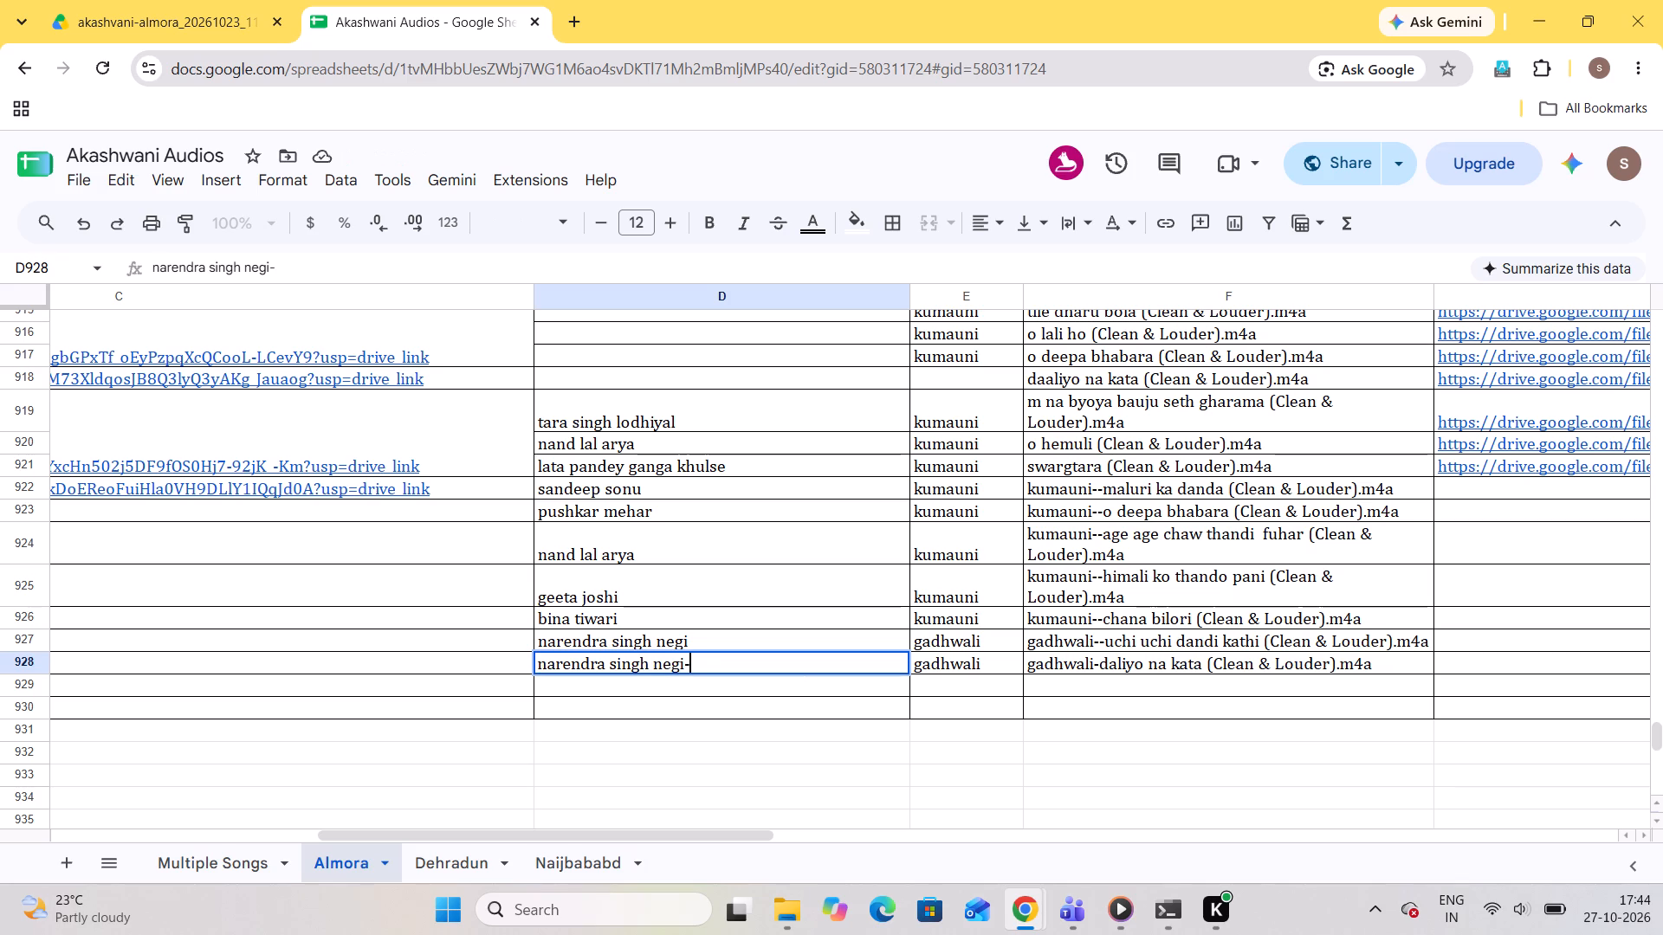
pyautogui.press('BackSpace')
# Delete the "gadhwali-" prefix from the song title in F928, leaving "daliyo na kata (Clean & Louder).m4a".
pyautogui.doubleClick(1055, 665)
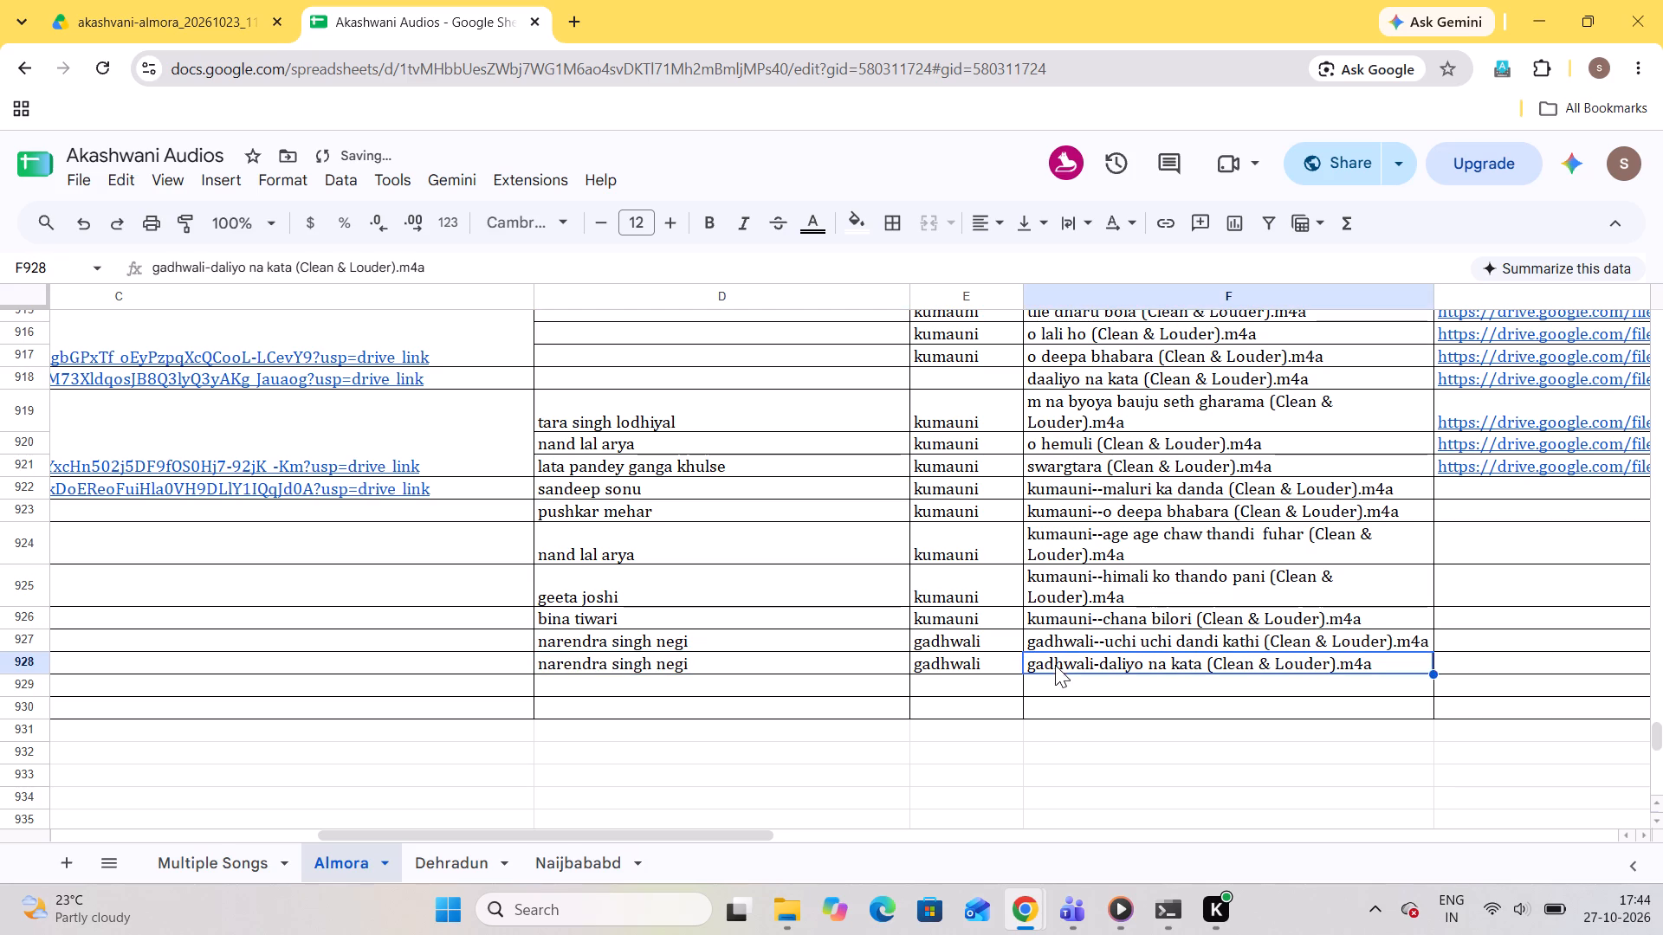
pyautogui.click(1055, 665)
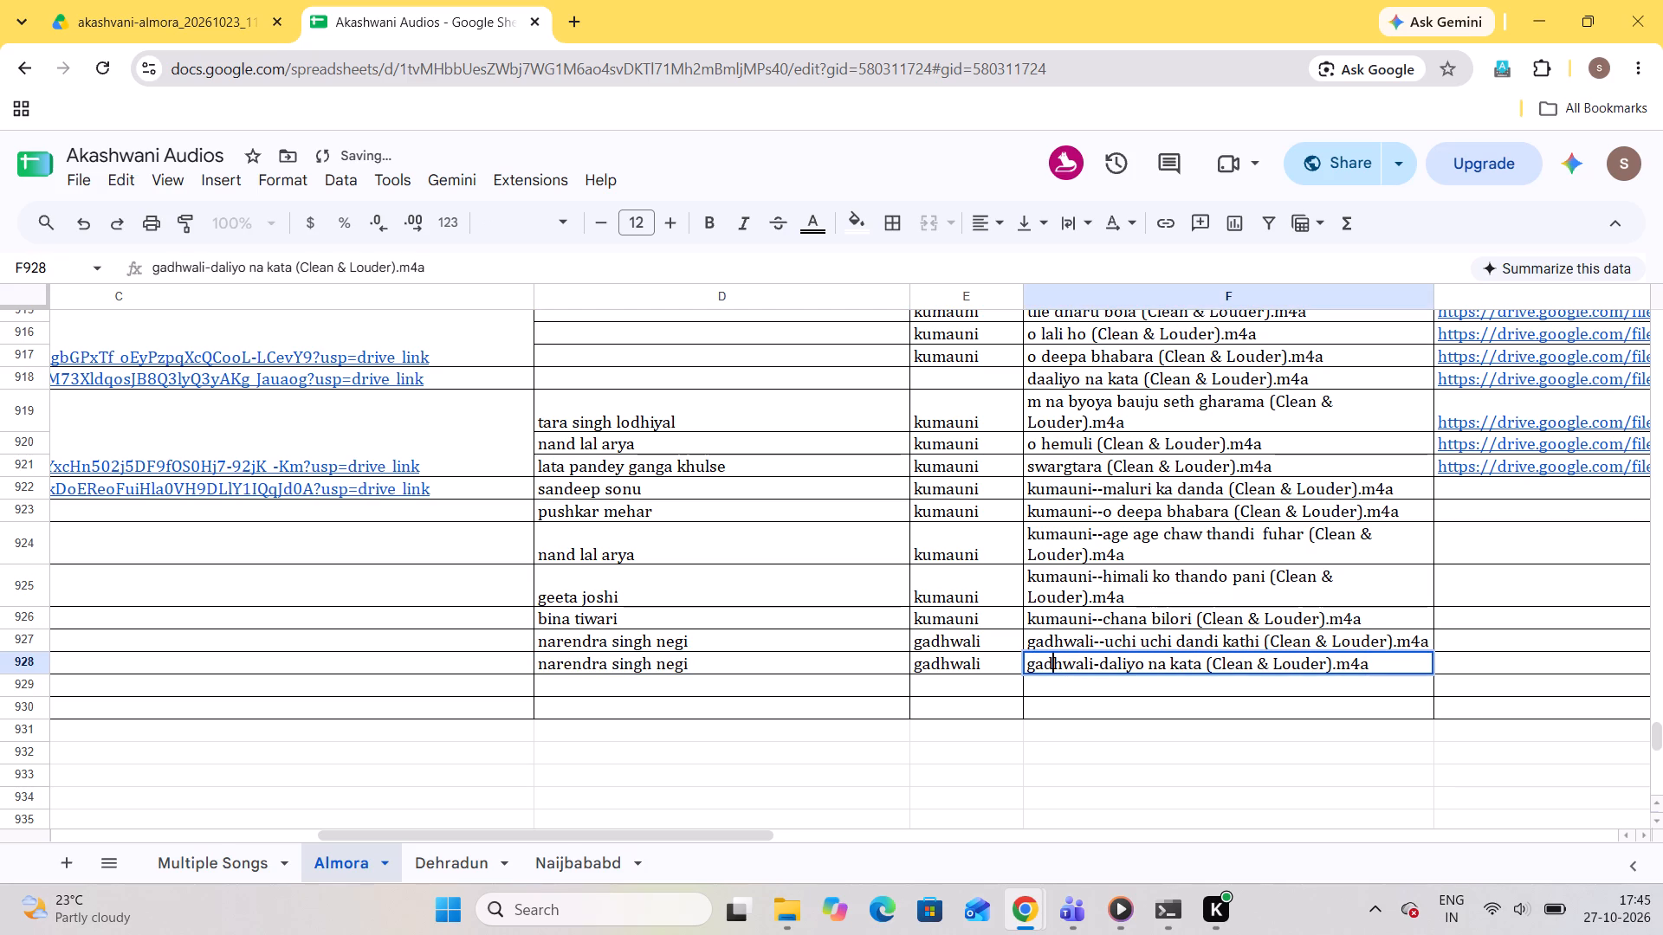
pyautogui.moveTo(1097, 666); pyautogui.dragTo(1029, 668)
pyautogui.press('BackSpace')
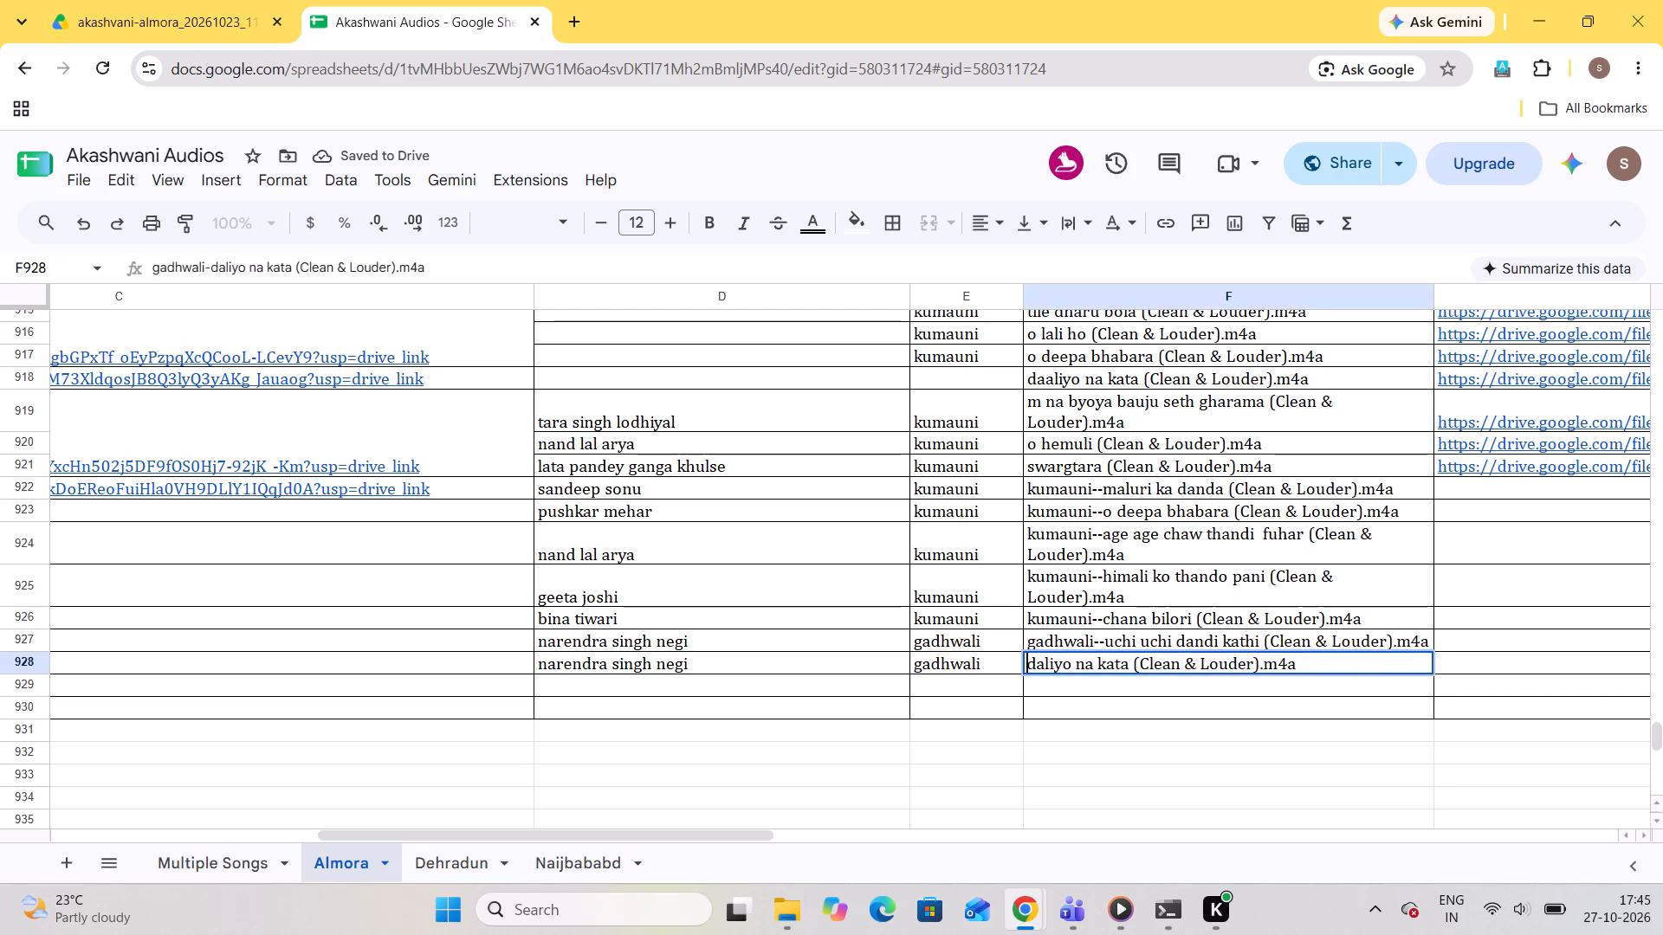
# Delete the "gadhwali--" prefix from the song title in F927, leaving "uchi uchi dandi kathi (Clean & Louder).m4a".
pyautogui.tripleClick(1047, 646)
pyautogui.click(1104, 642)
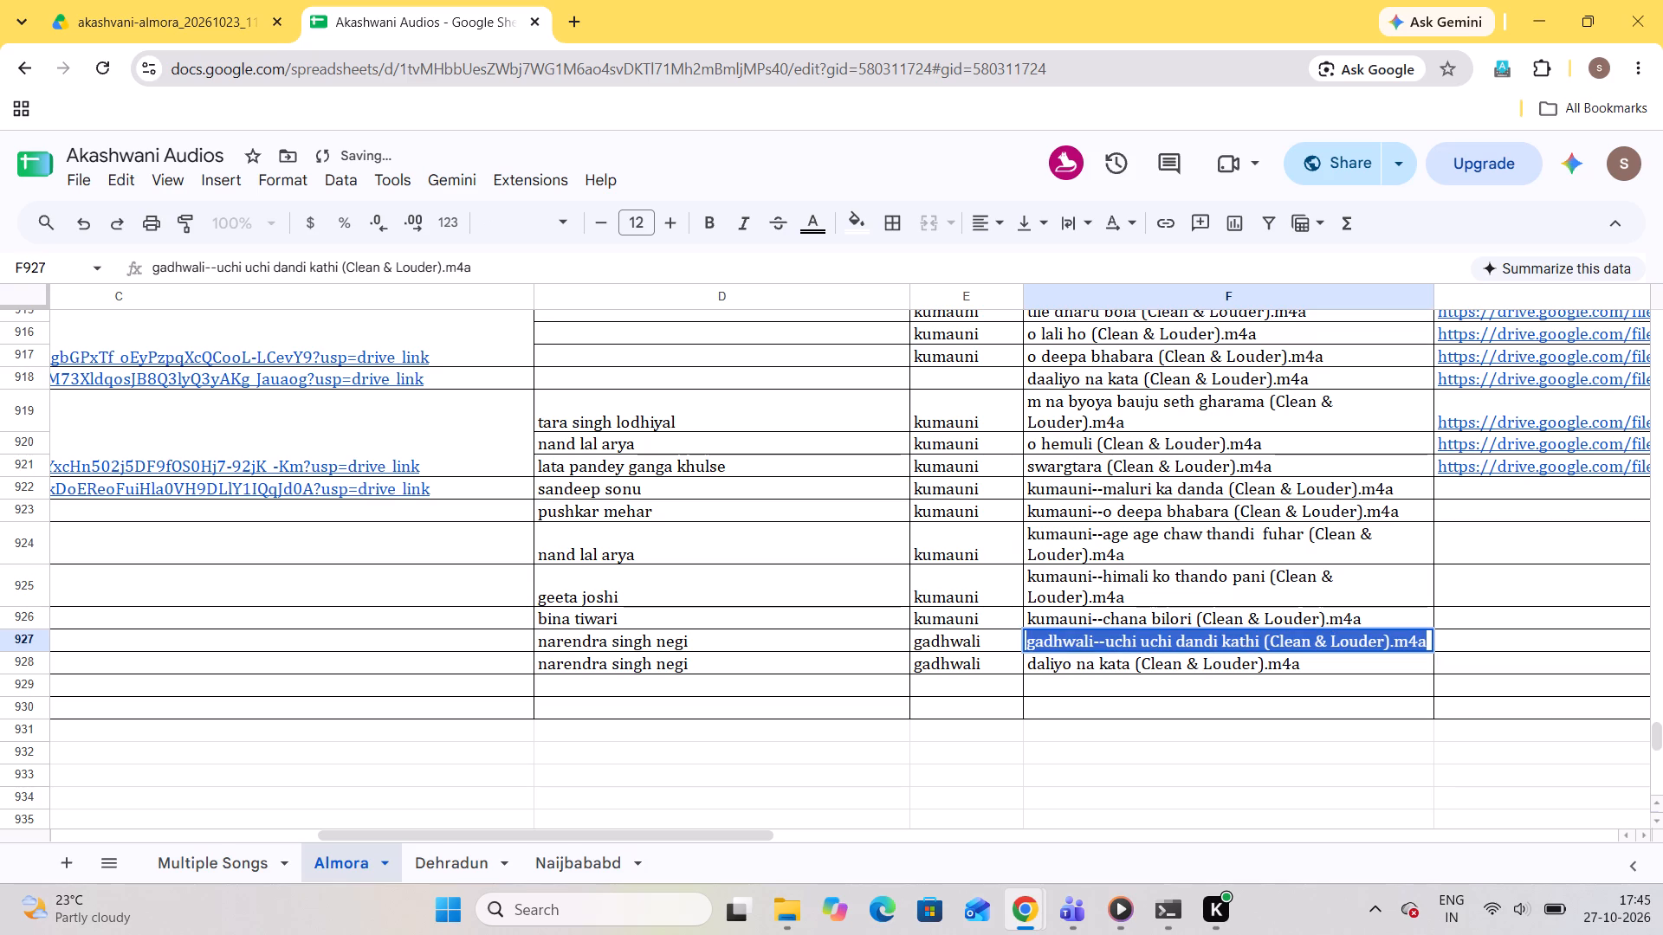
pyautogui.moveTo(1104, 642); pyautogui.dragTo(1027, 654)
pyautogui.click(1101, 643)
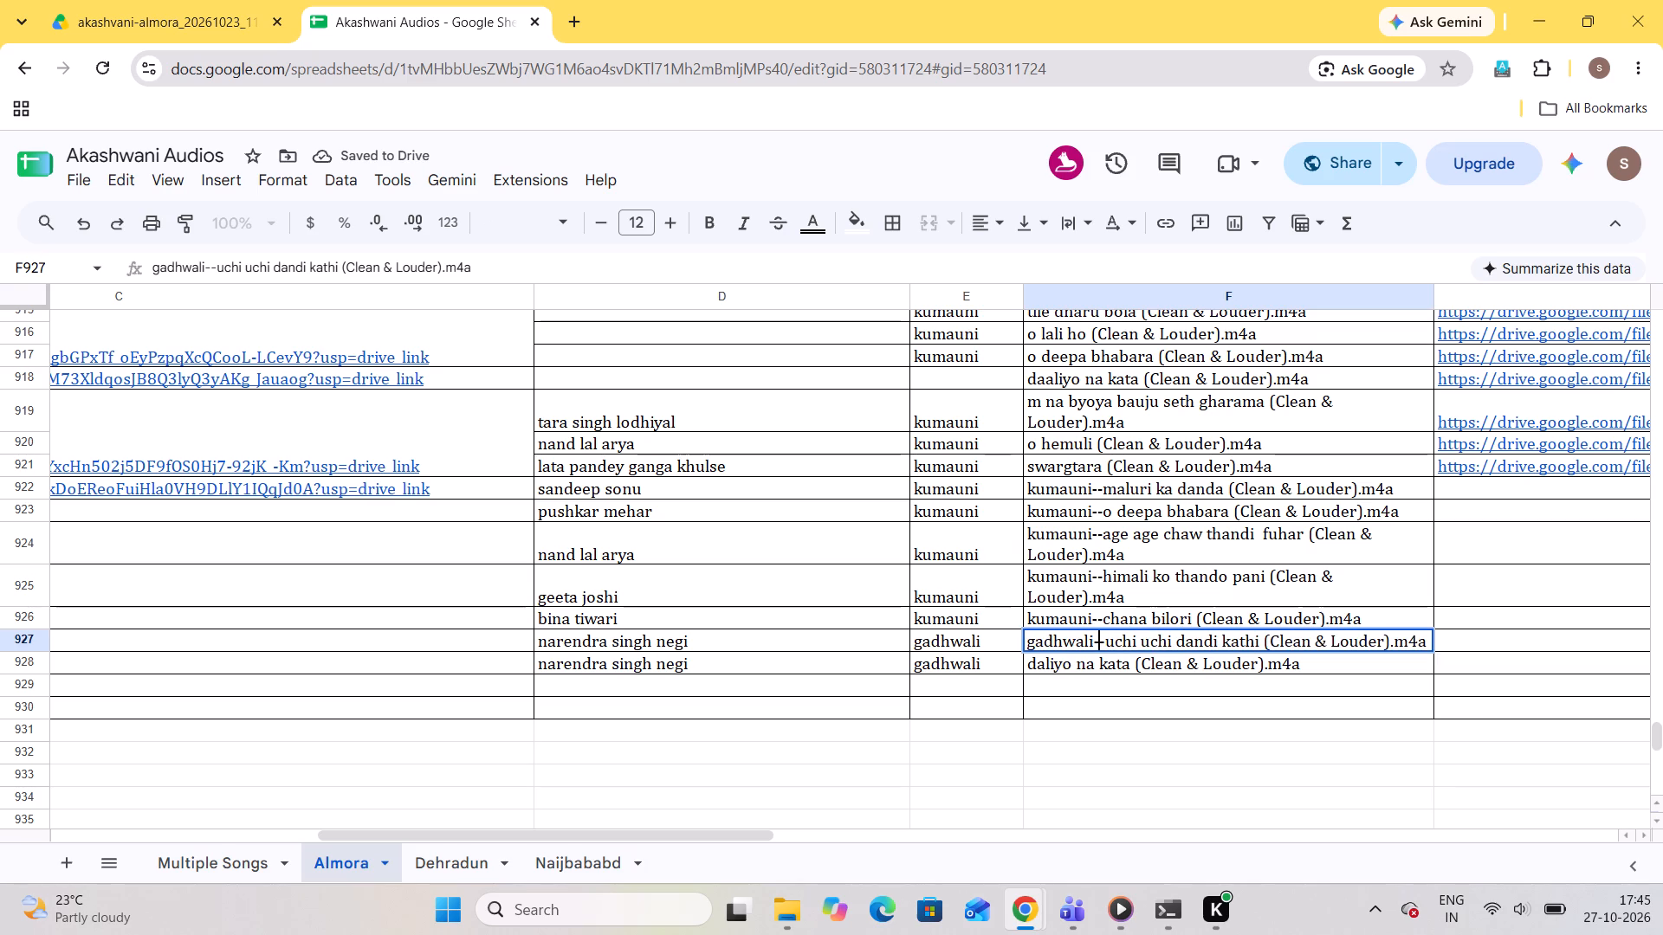
pyautogui.moveTo(1105, 643); pyautogui.dragTo(1030, 644)
pyautogui.press('BackSpace')
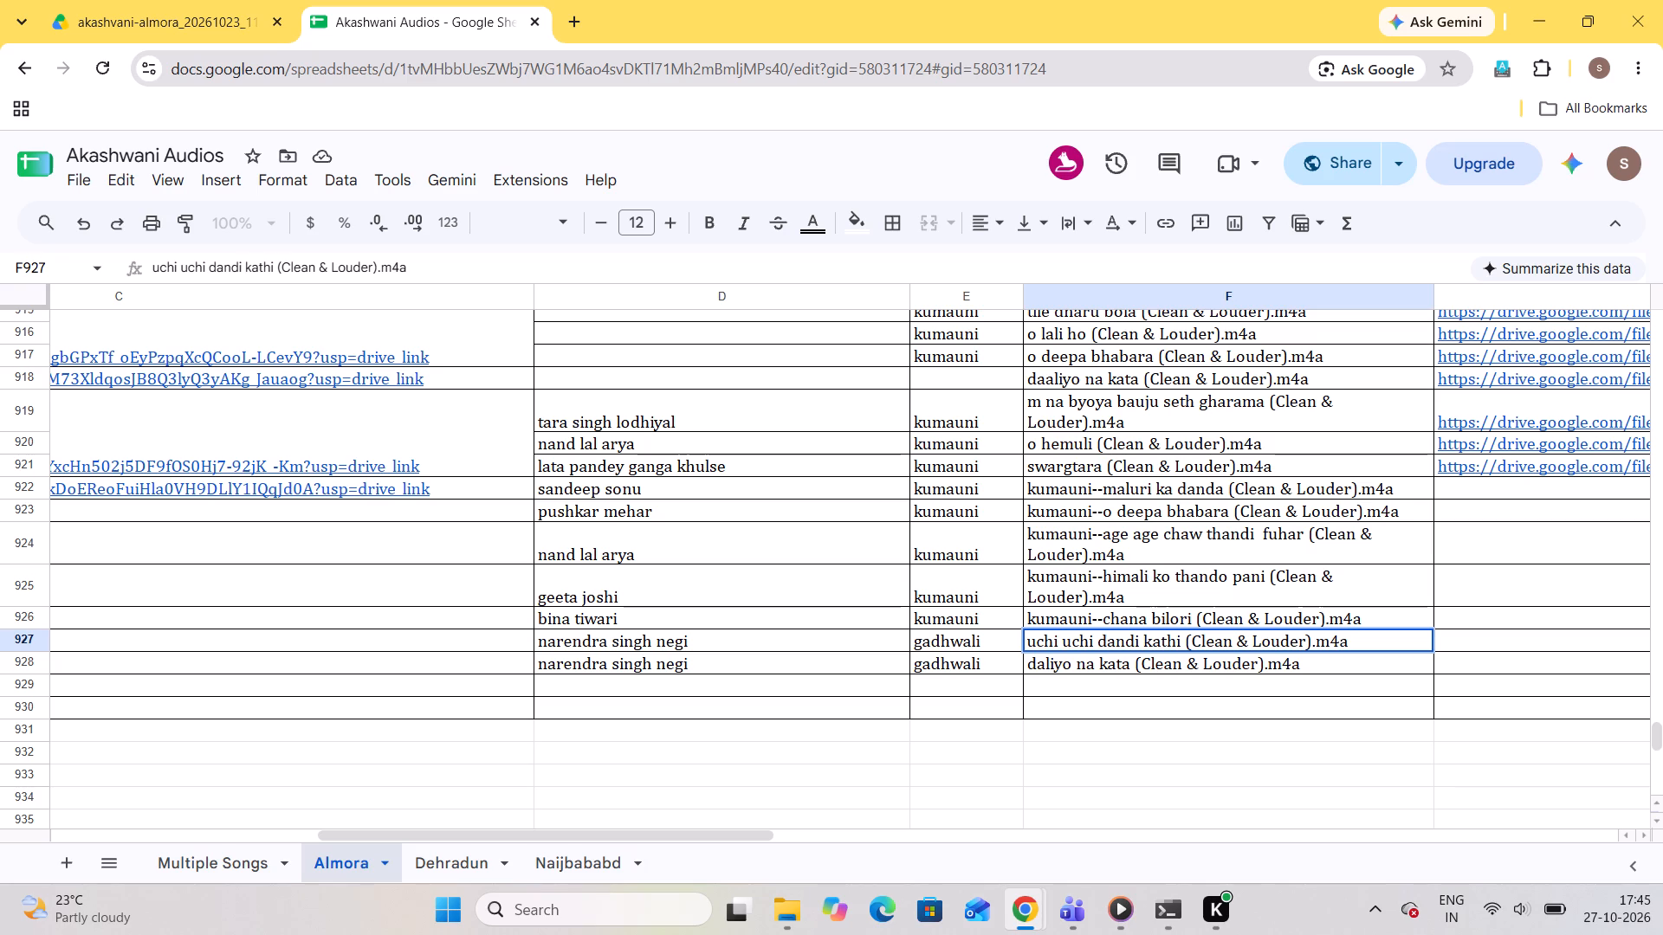
# Delete the "kumauni--" prefix from the song title in F926, leaving "chana bilori (Clean & Louder).m4a".
pyautogui.doubleClick(1051, 609)
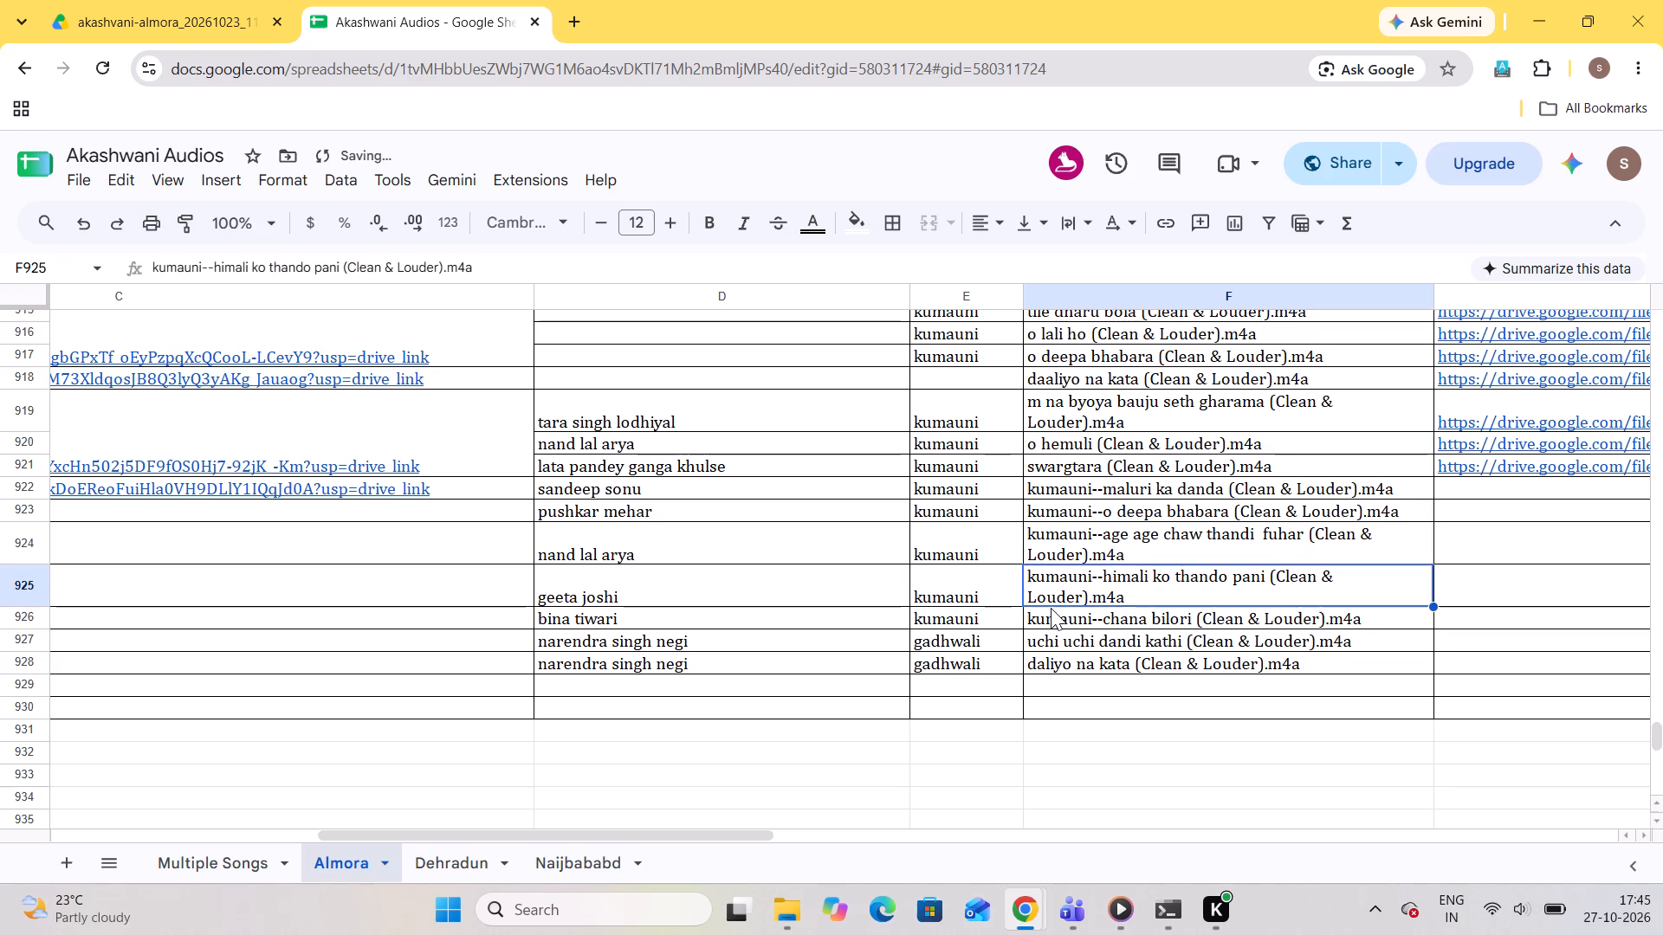
pyautogui.doubleClick(1093, 622)
pyautogui.moveTo(1101, 620); pyautogui.dragTo(1025, 609)
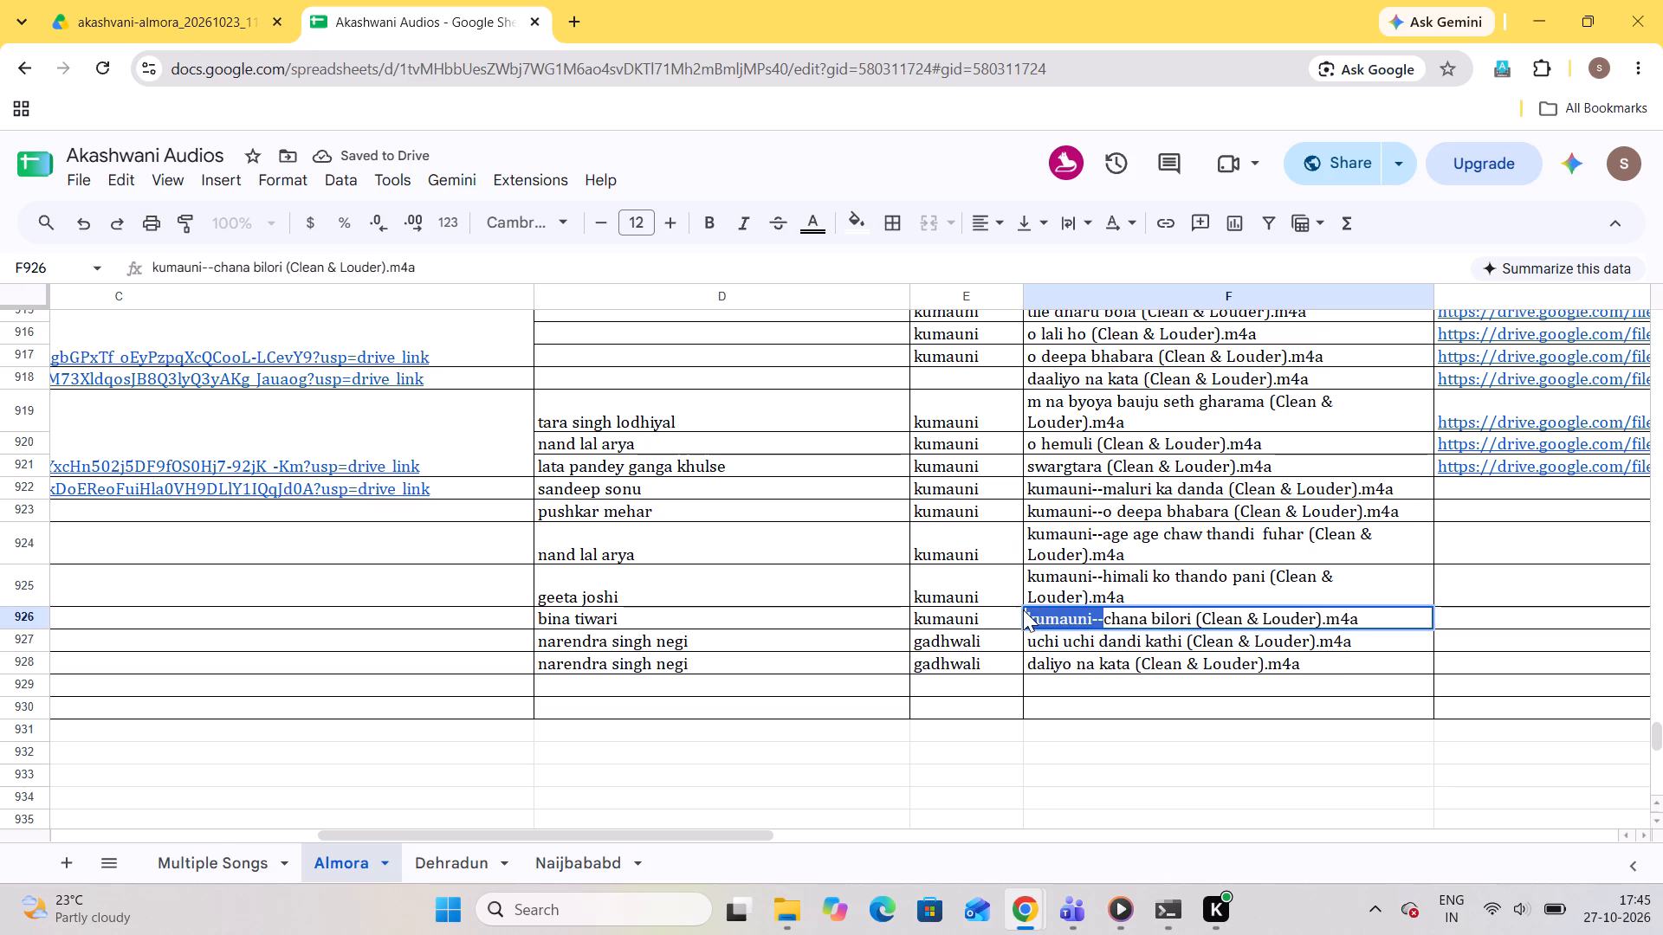
pyautogui.press('BackSpace')
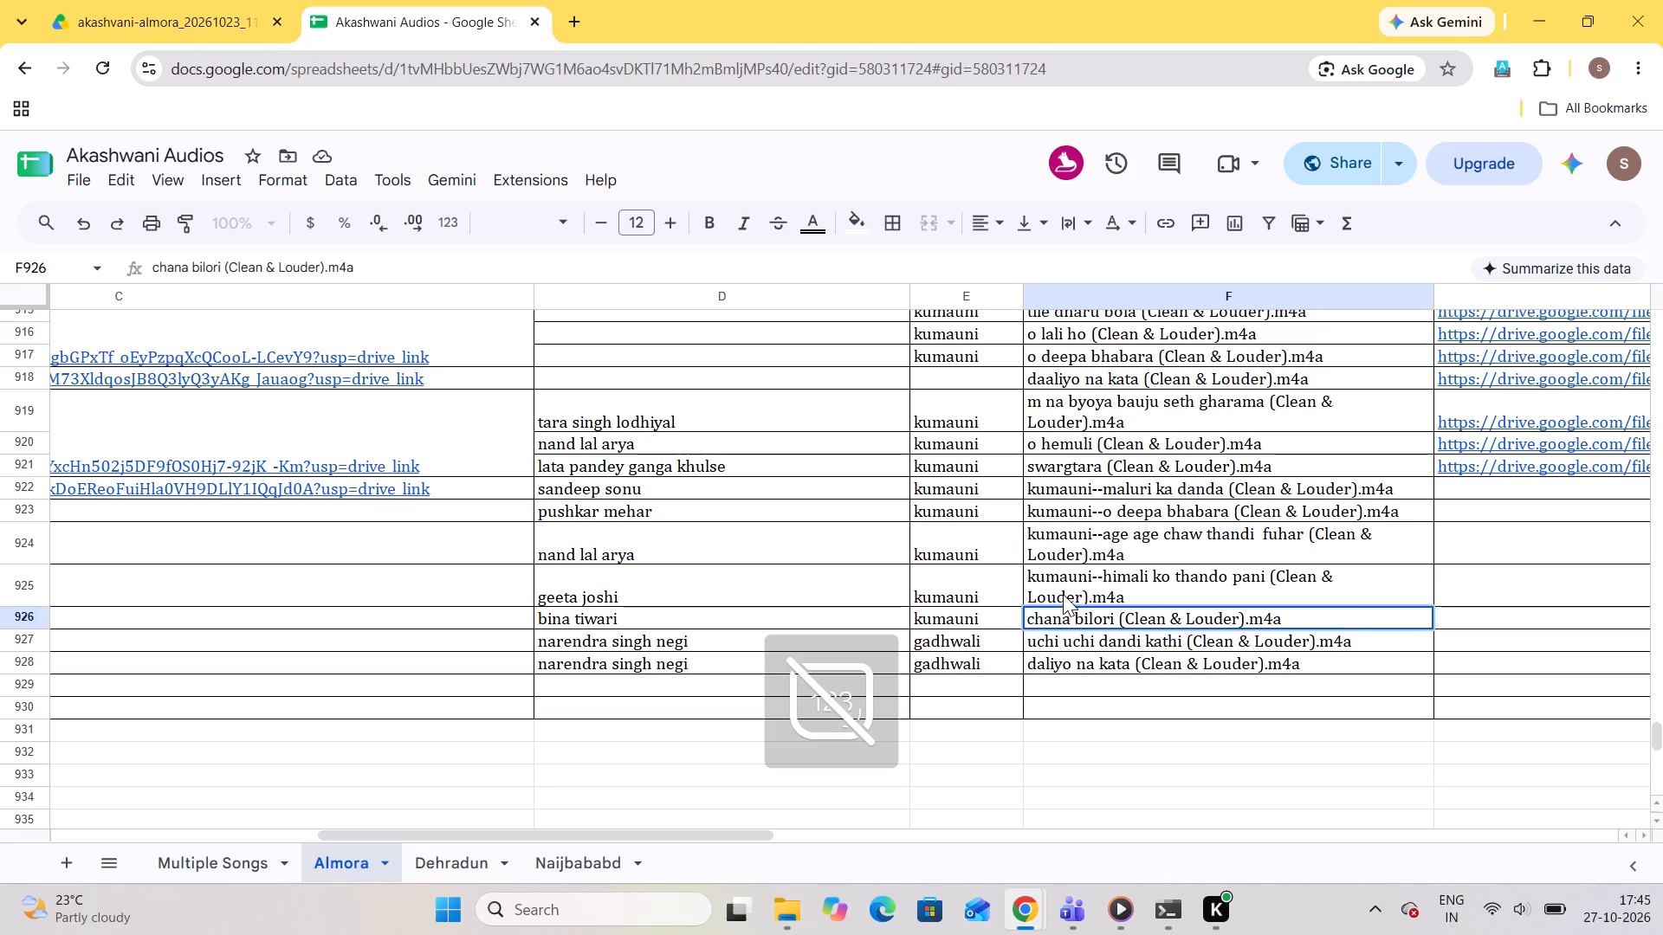
# Delete the "kumauni--" prefix from the song title in F925, leaving "himali ko thando pani (Clean & Louder).m4a".
pyautogui.tripleClick(1063, 594)
pyautogui.click(1102, 581)
pyautogui.moveTo(1102, 581); pyautogui.dragTo(1093, 581)
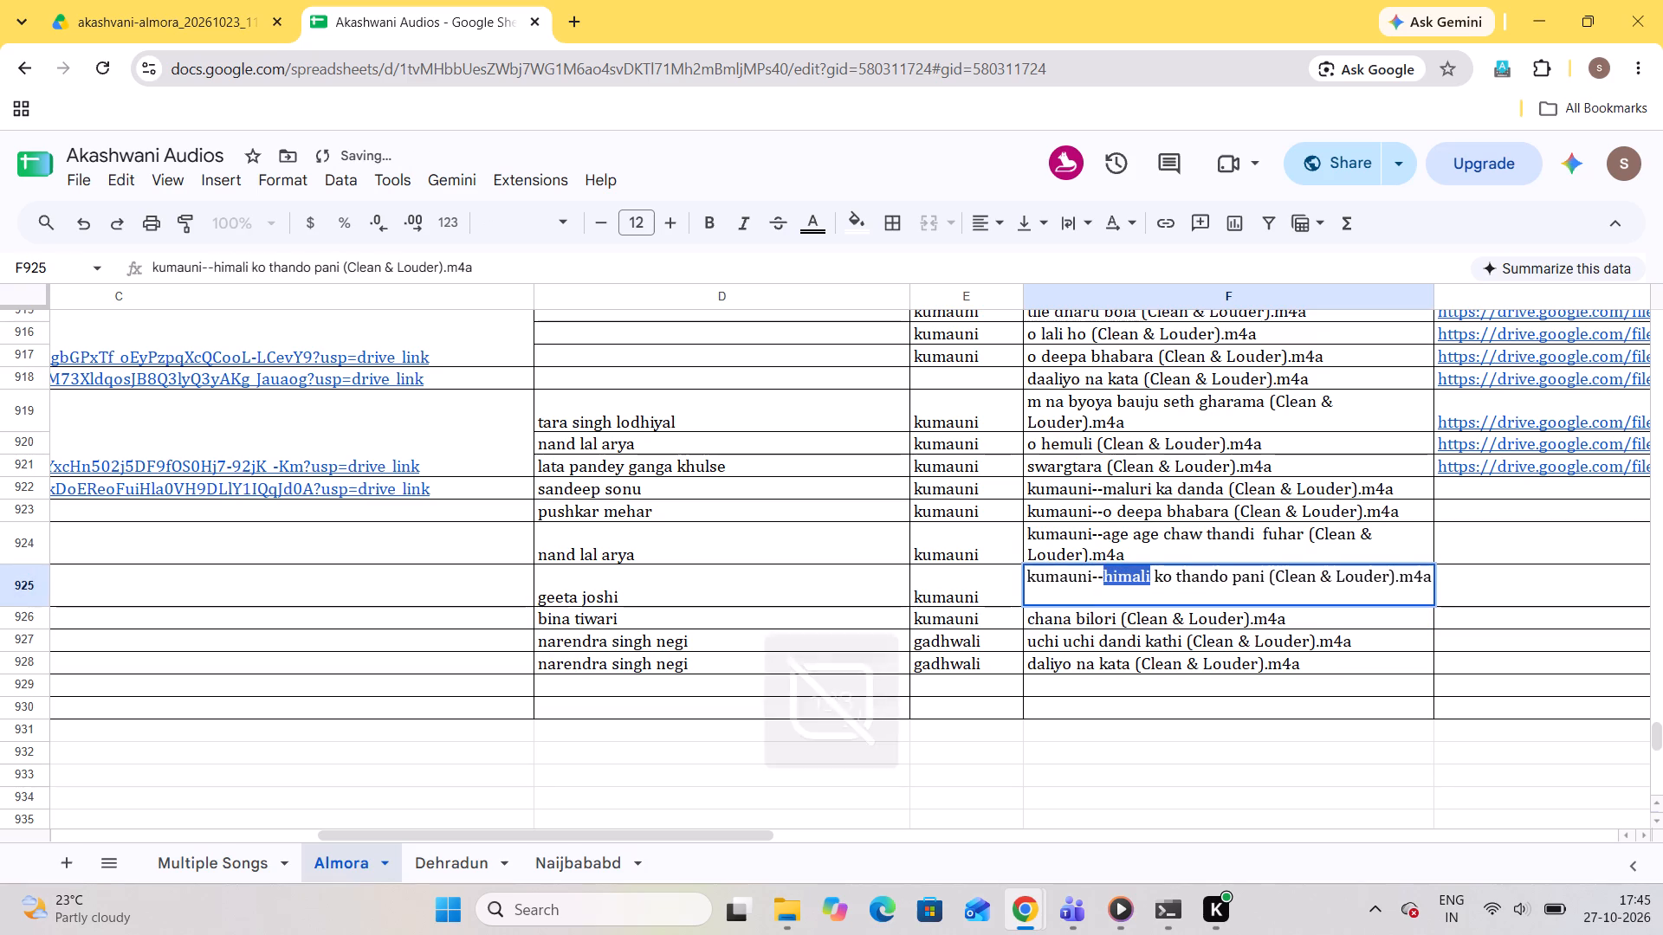
pyautogui.moveTo(1093, 581); pyautogui.dragTo(1045, 577)
pyautogui.click(1101, 575)
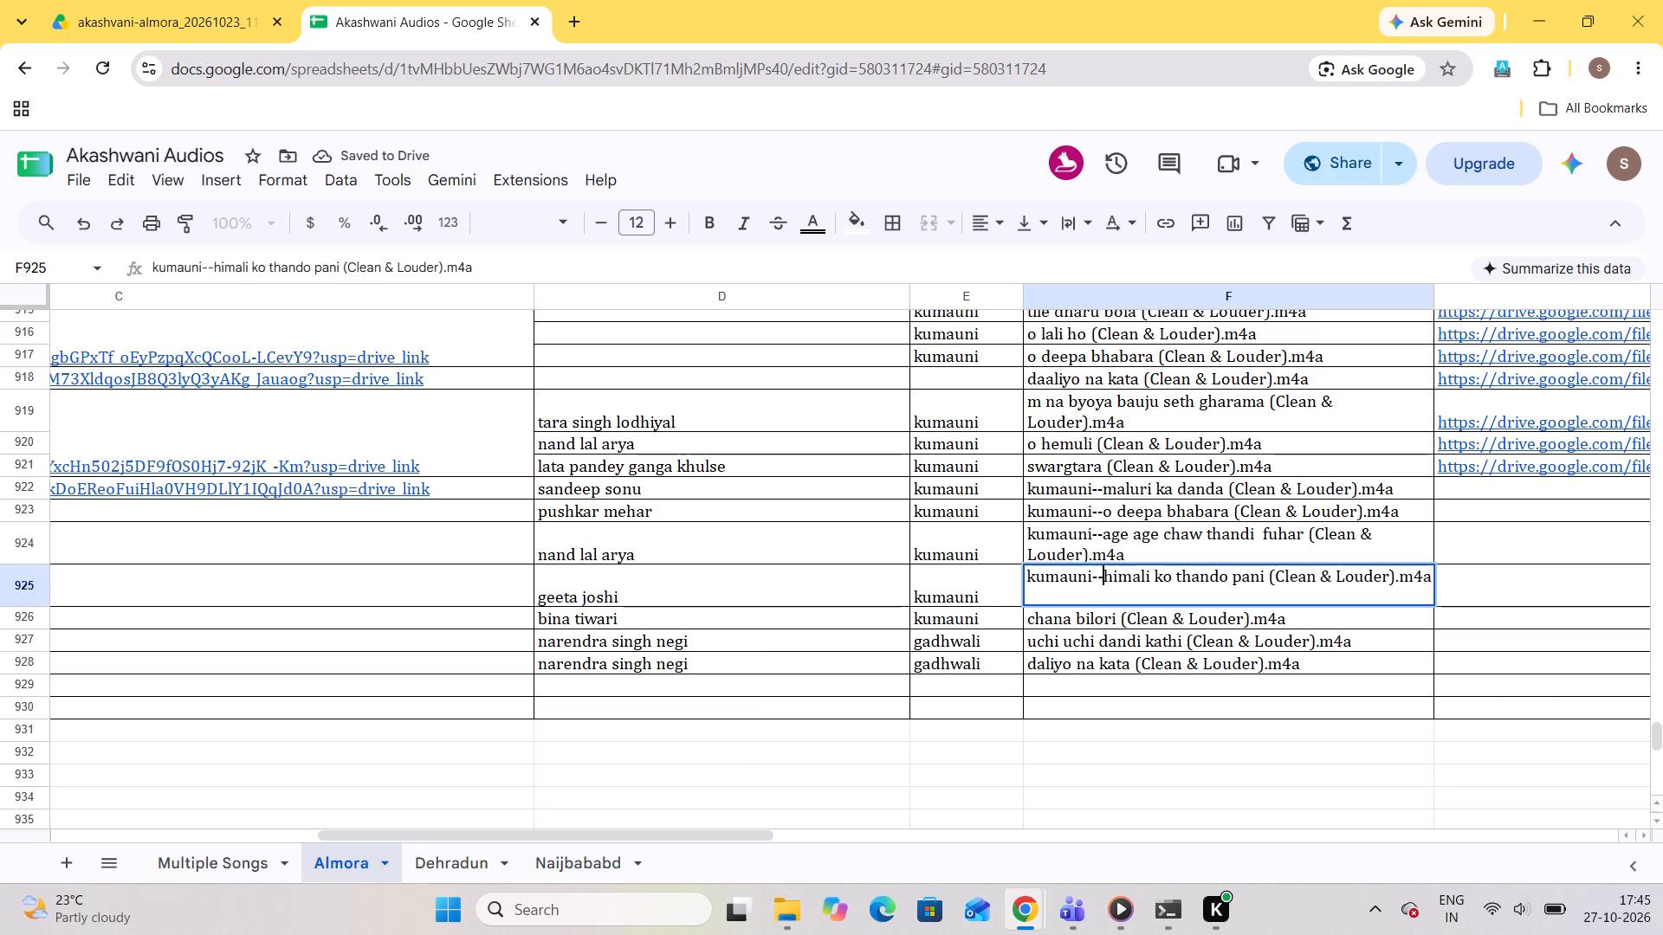
pyautogui.moveTo(1101, 575); pyautogui.dragTo(1024, 577)
pyautogui.press('BackSpace')
# Delete the "kumauni--" prefix from the song title in F924, leaving "age age chaw thandi fuhar (Clean & Louder).m4a".
pyautogui.tripleClick(1077, 552)
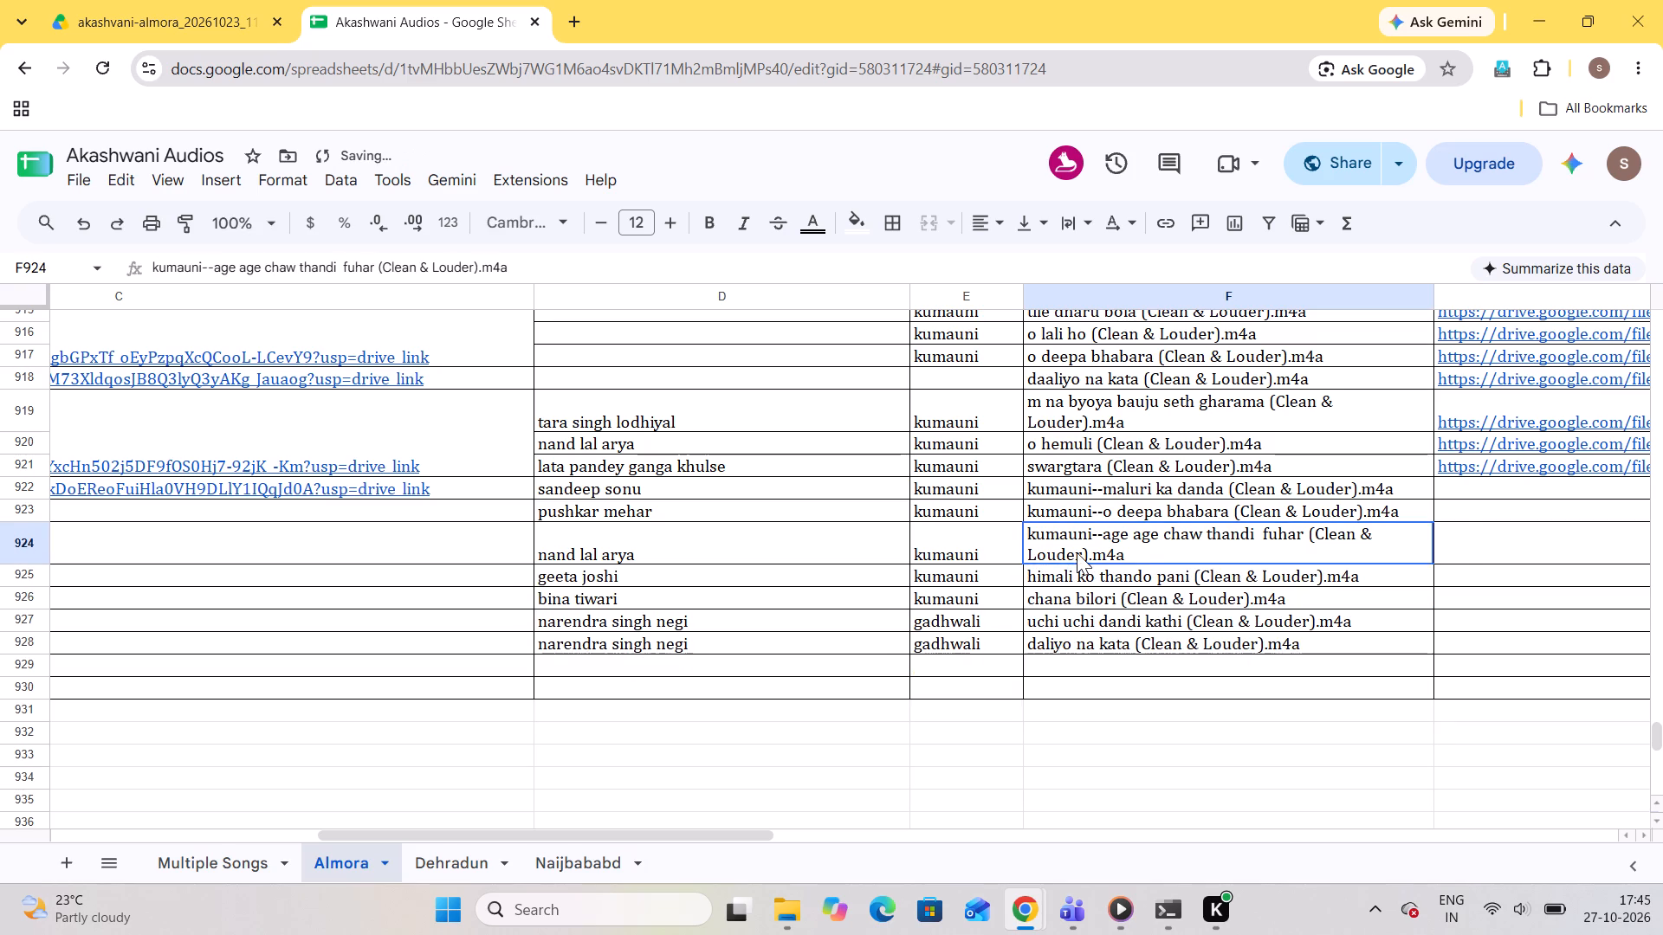
pyautogui.moveTo(1101, 540); pyautogui.dragTo(1034, 534)
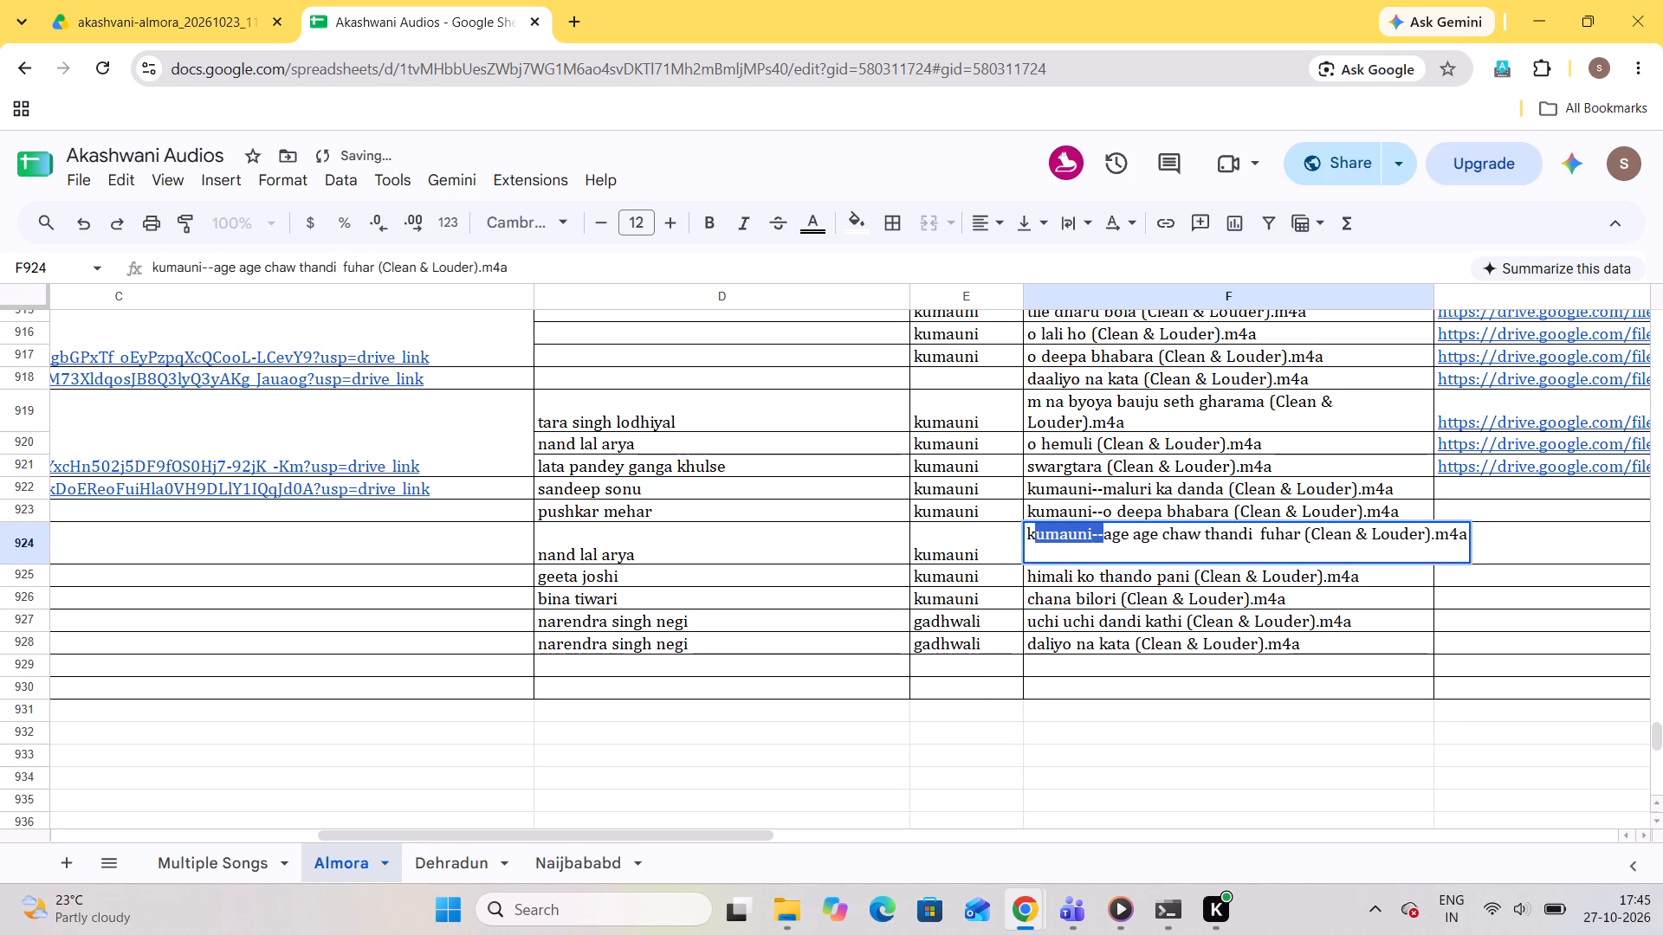
pyautogui.moveTo(1034, 534); pyautogui.dragTo(1003, 533)
pyautogui.press('BackSpace')
# Delete the "kumauni--" prefix from the song title in F923, leaving "o deepa bhabara (Clean & Louder).m4a".
pyautogui.tripleClick(1095, 511)
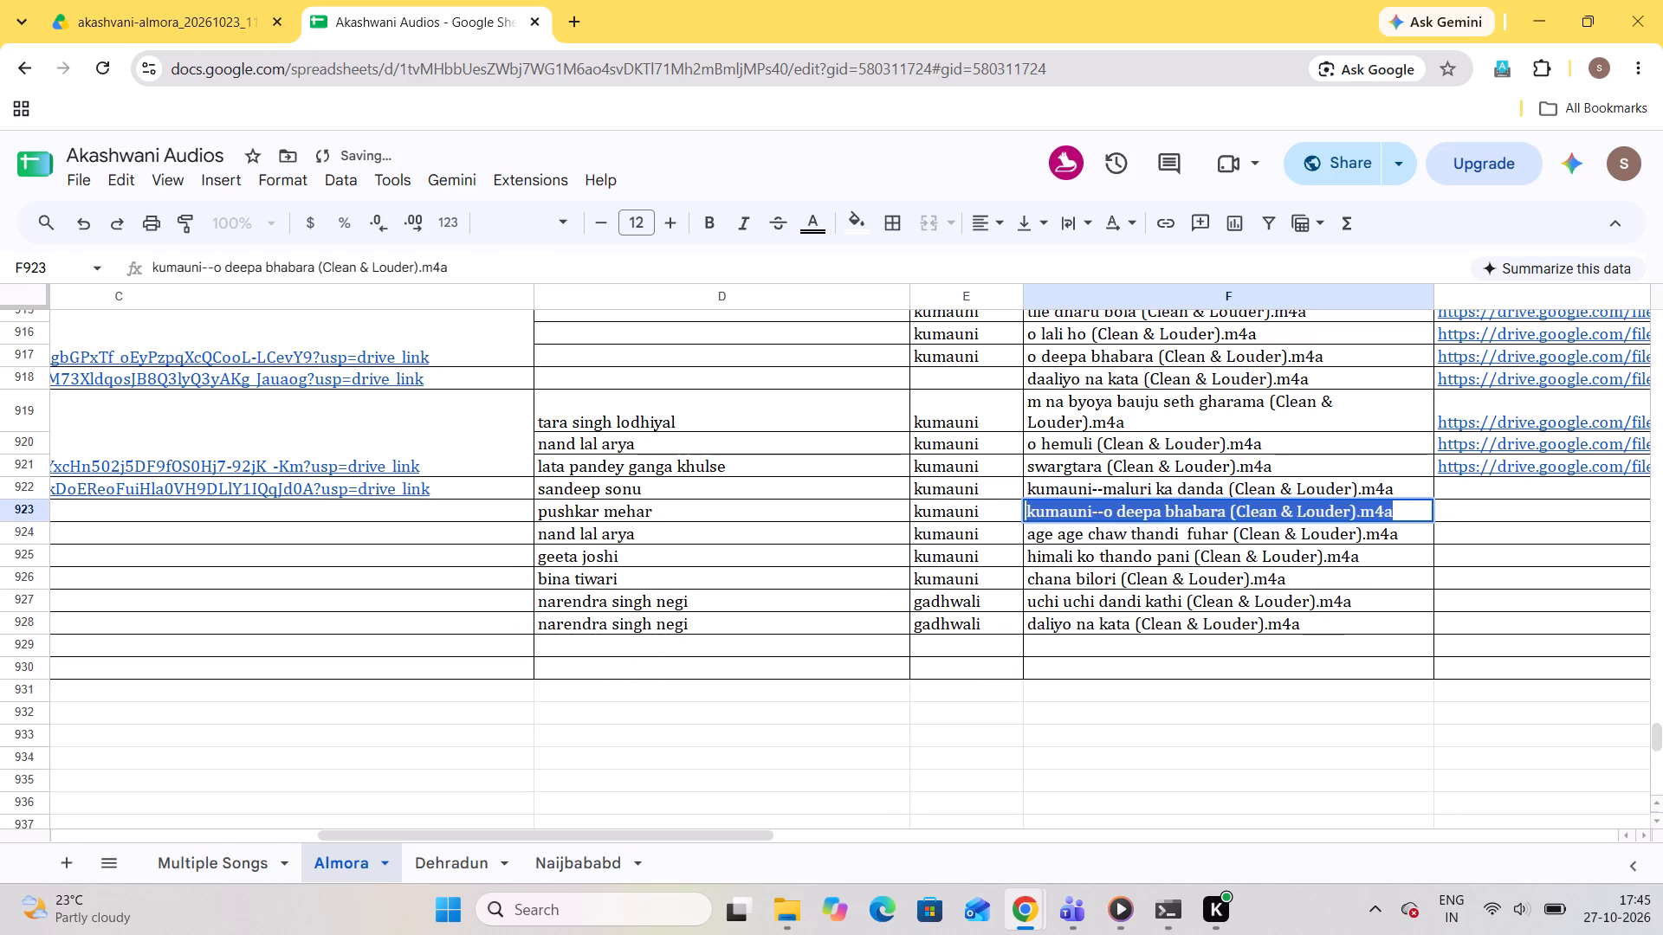
pyautogui.click(1104, 512)
pyautogui.moveTo(1104, 512); pyautogui.dragTo(1028, 519)
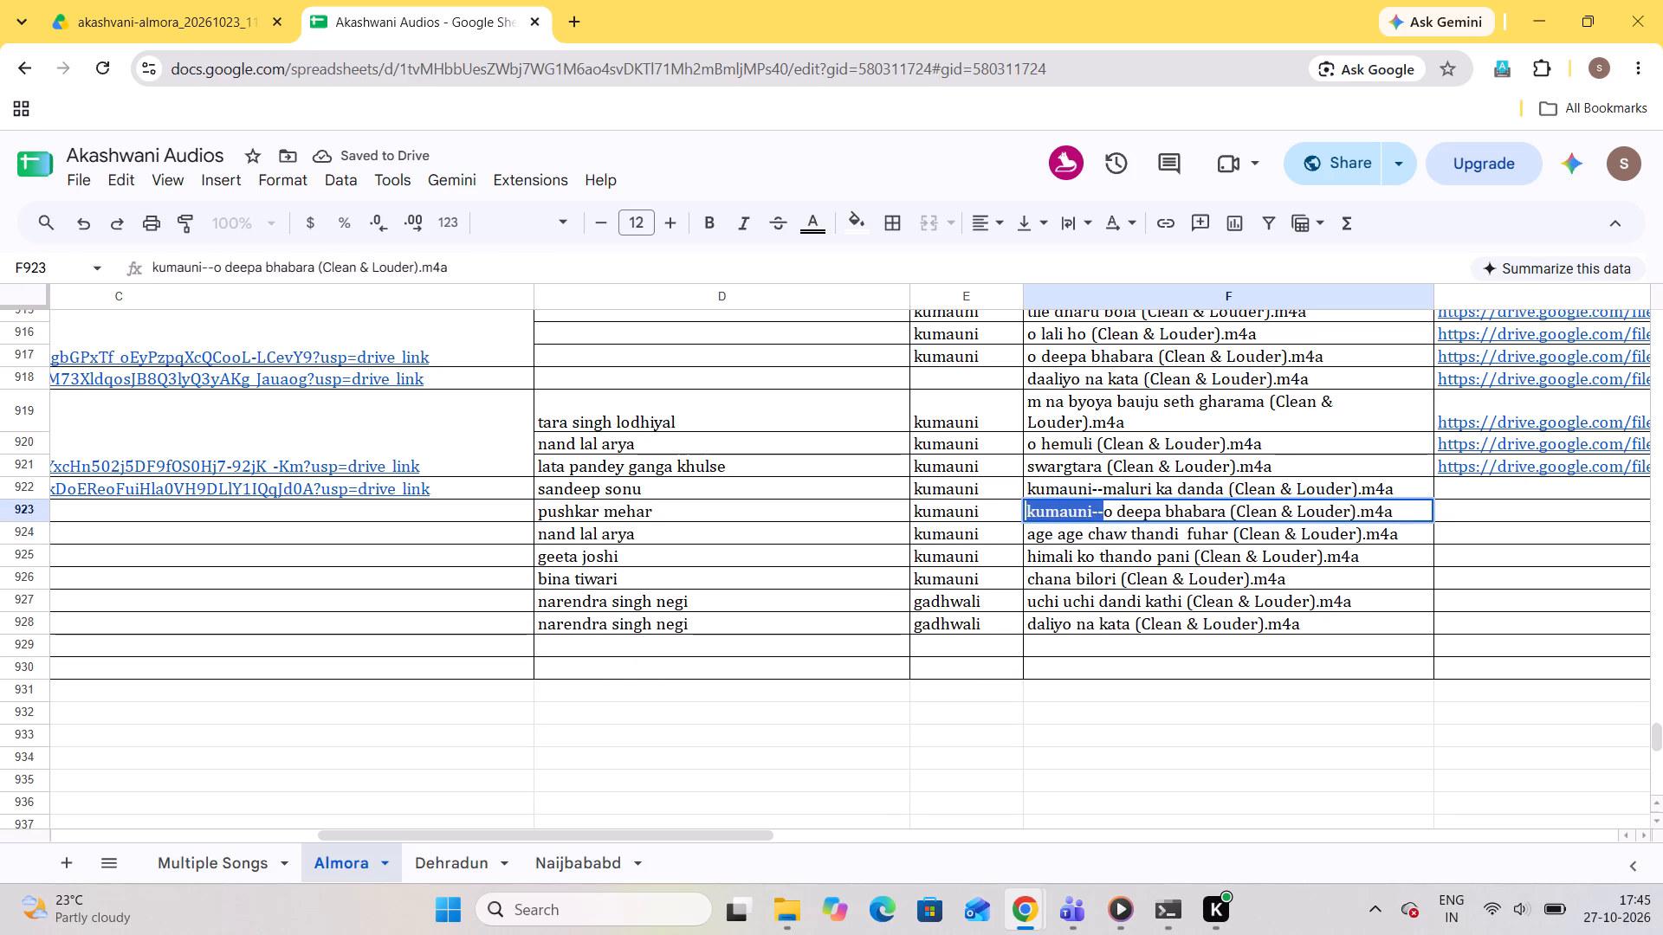
pyautogui.press('BackSpace')
# Delete the "kumauni--" prefix from the song title in F922, leaving "maluri ka danda (Clean & Louder).m4a".
pyautogui.doubleClick(1089, 493)
pyautogui.doubleClick(1089, 493)
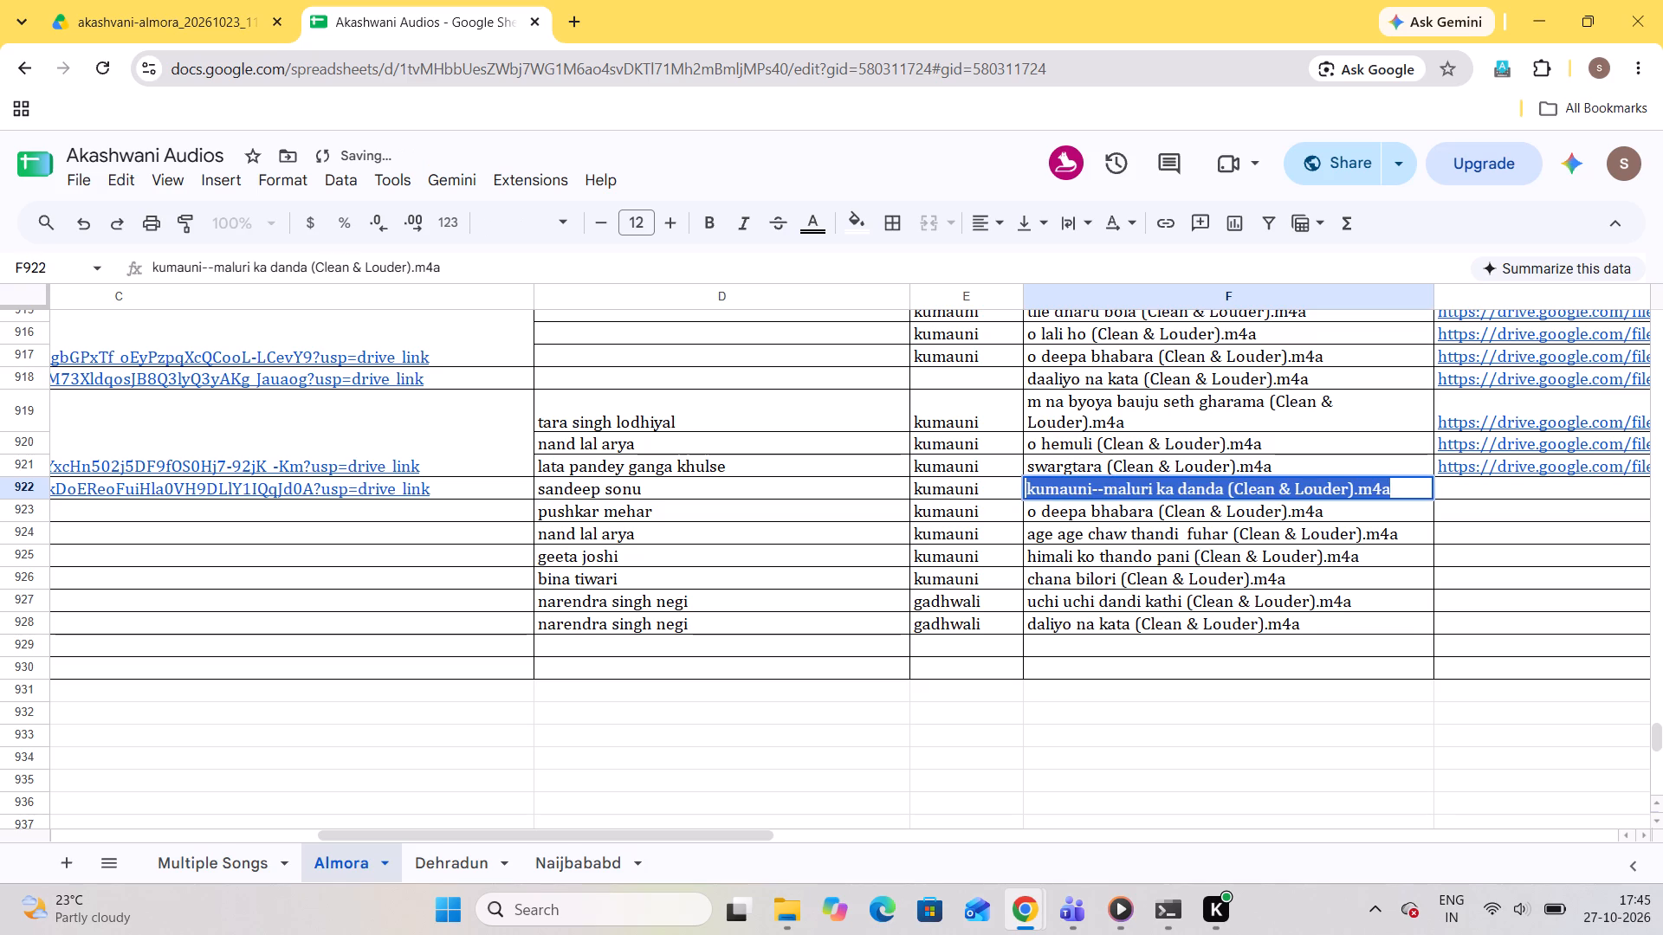
pyautogui.click(1109, 493)
pyautogui.moveTo(1104, 492); pyautogui.dragTo(1027, 489)
pyautogui.press('BackSpace')
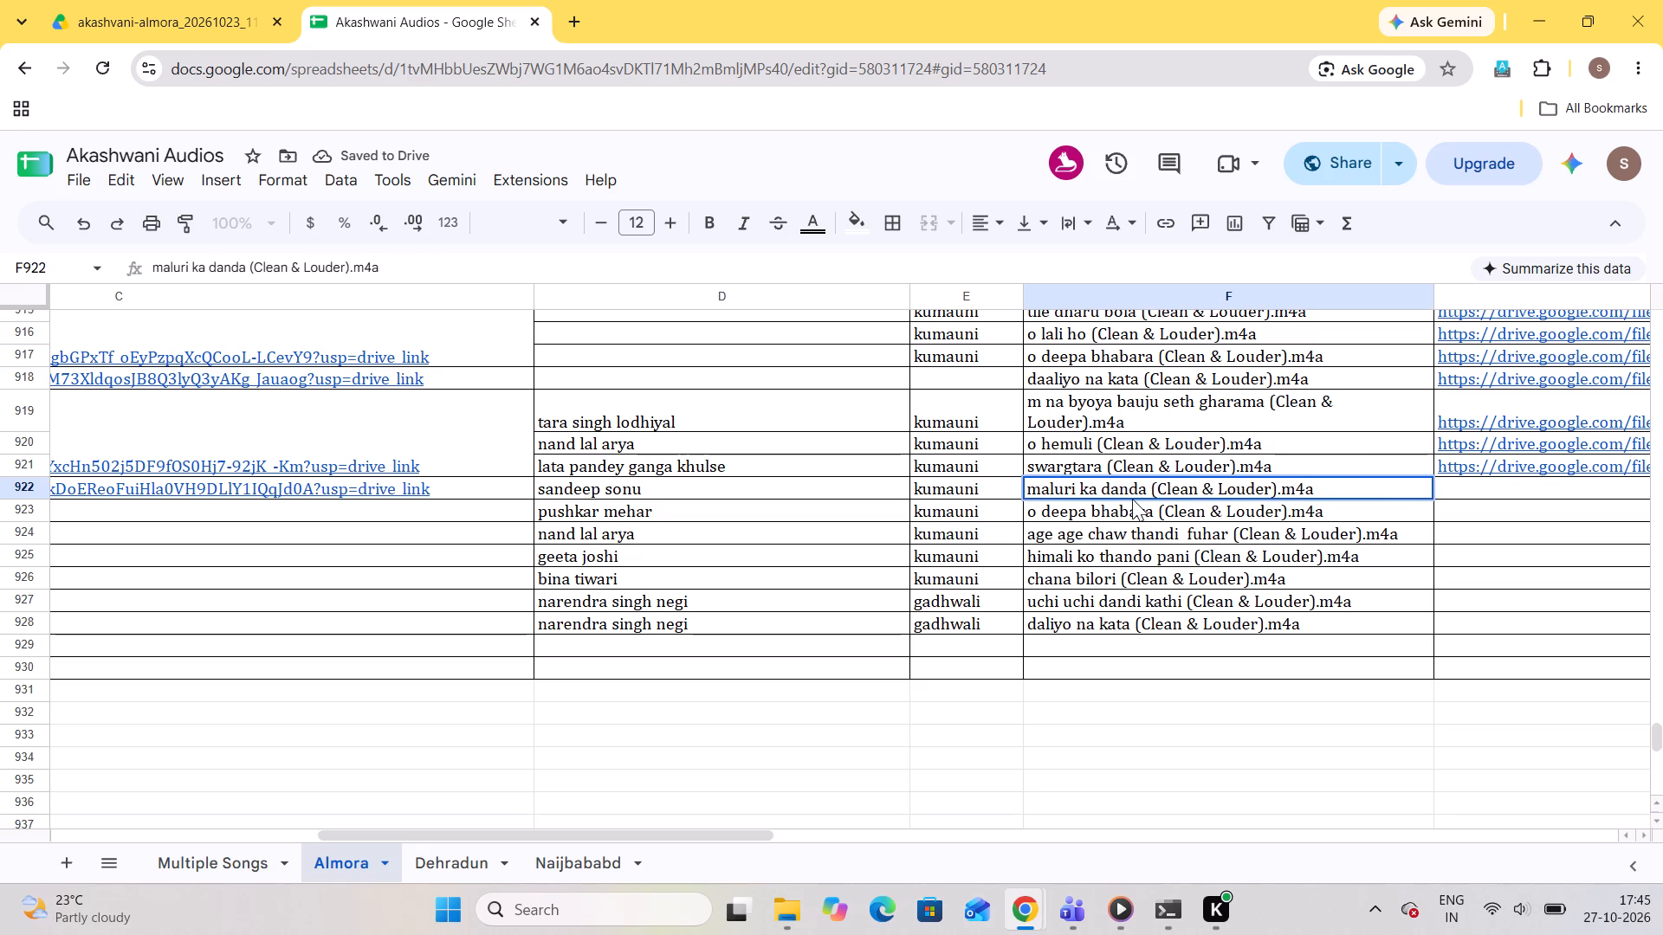
# Search the Almora sheet for "uchi uchi", copied from the song title in F927, to check for duplicate entries.
pyautogui.doubleClick(1125, 600)
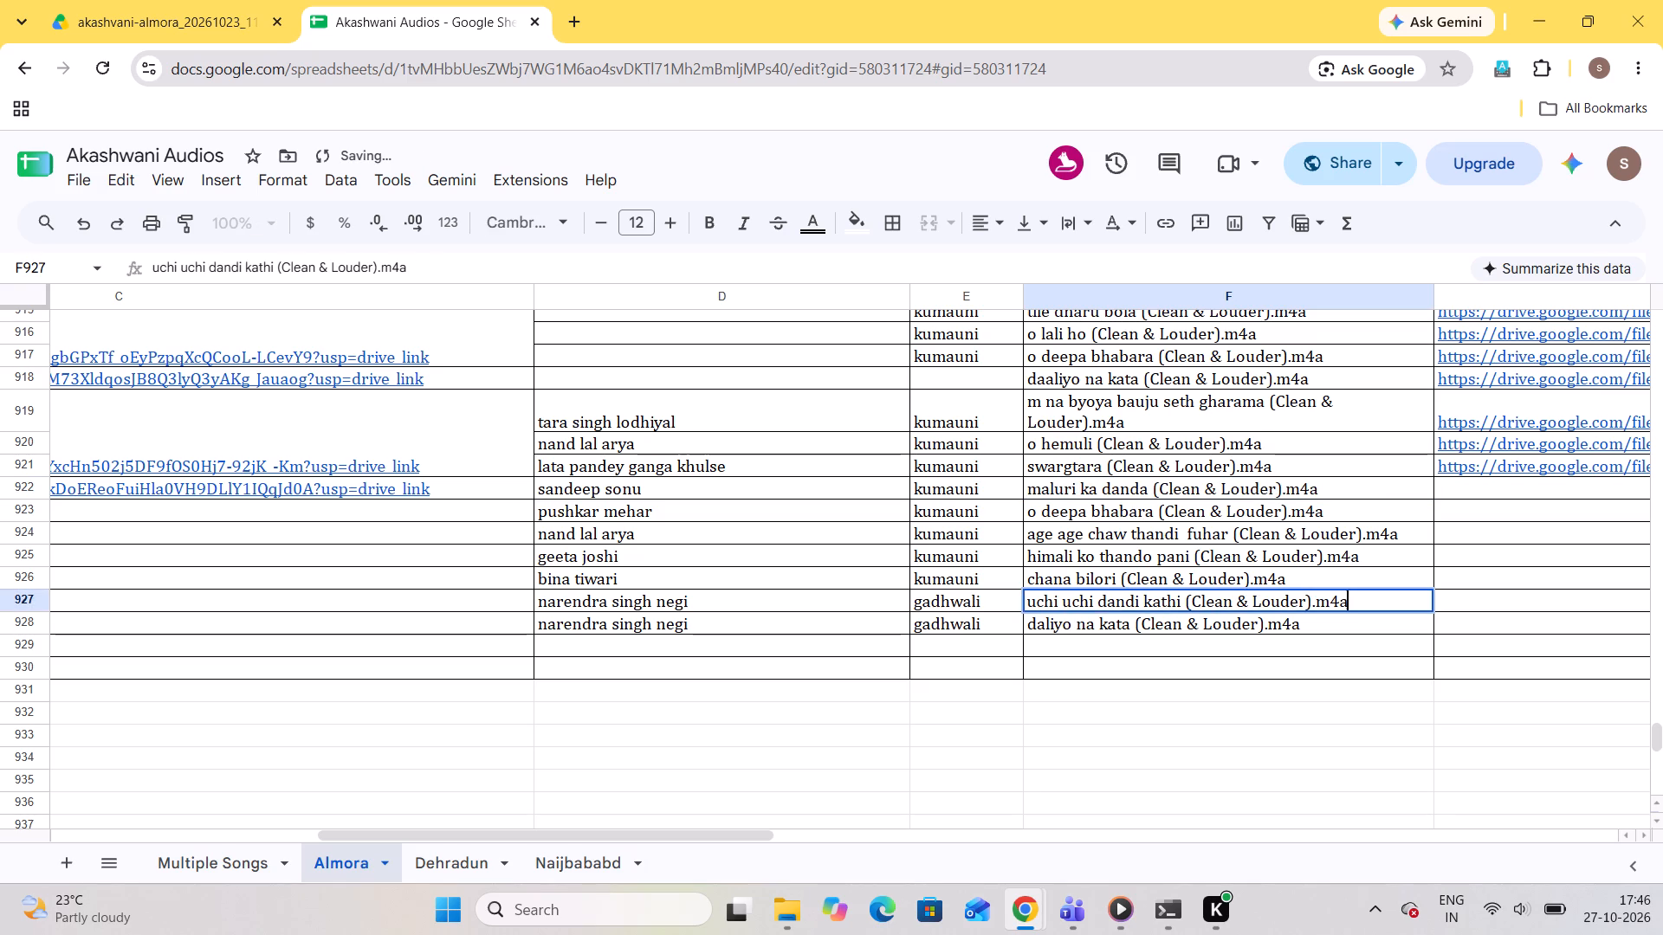
pyautogui.tripleClick(1125, 601)
pyautogui.click(1125, 604)
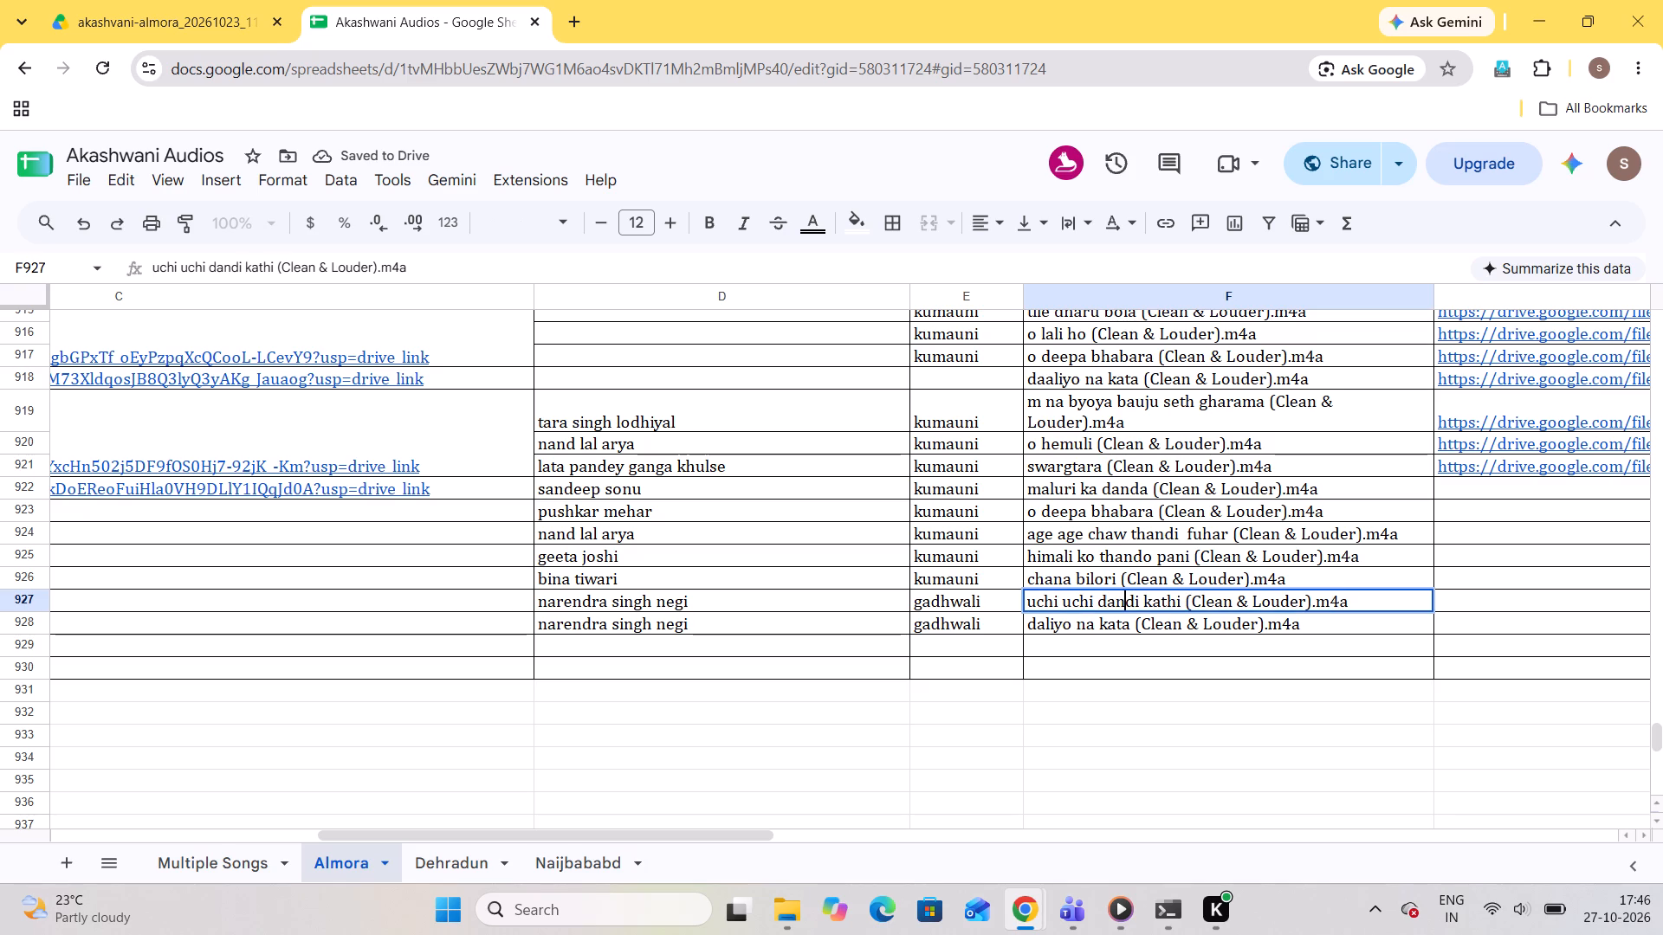
pyautogui.moveTo(1095, 599); pyautogui.dragTo(1017, 605)
pyautogui.hotkey('ctrl', 'c')
pyautogui.hotkey('ctrl', 'f')
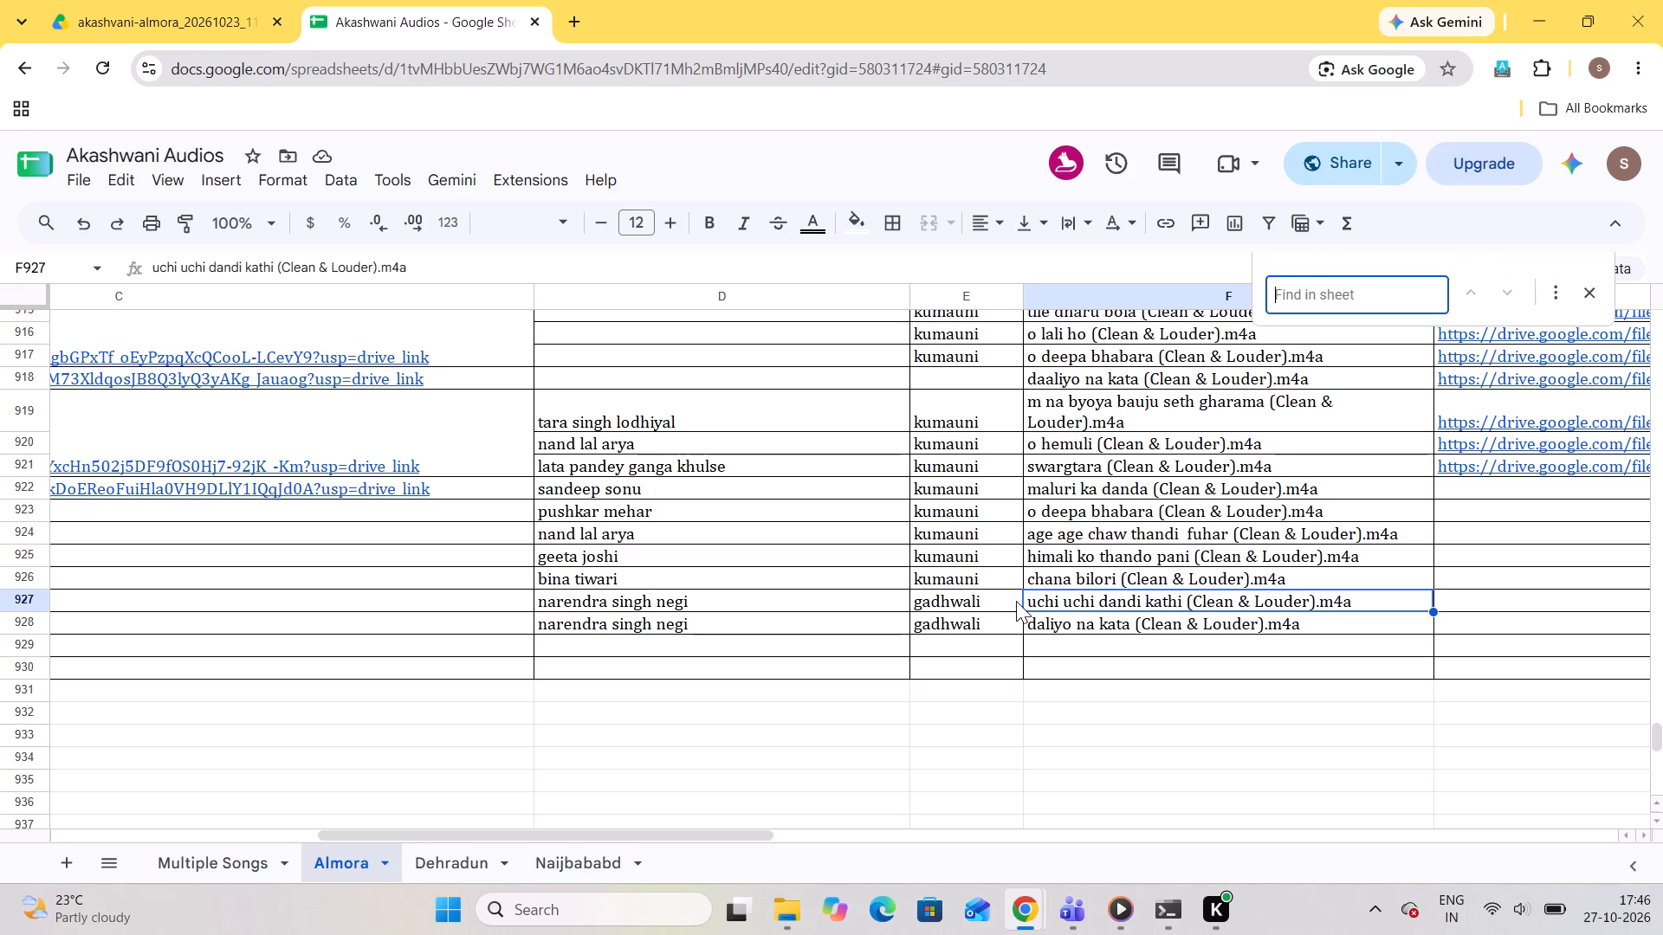
pyautogui.hotkey('ctrl', 'v')
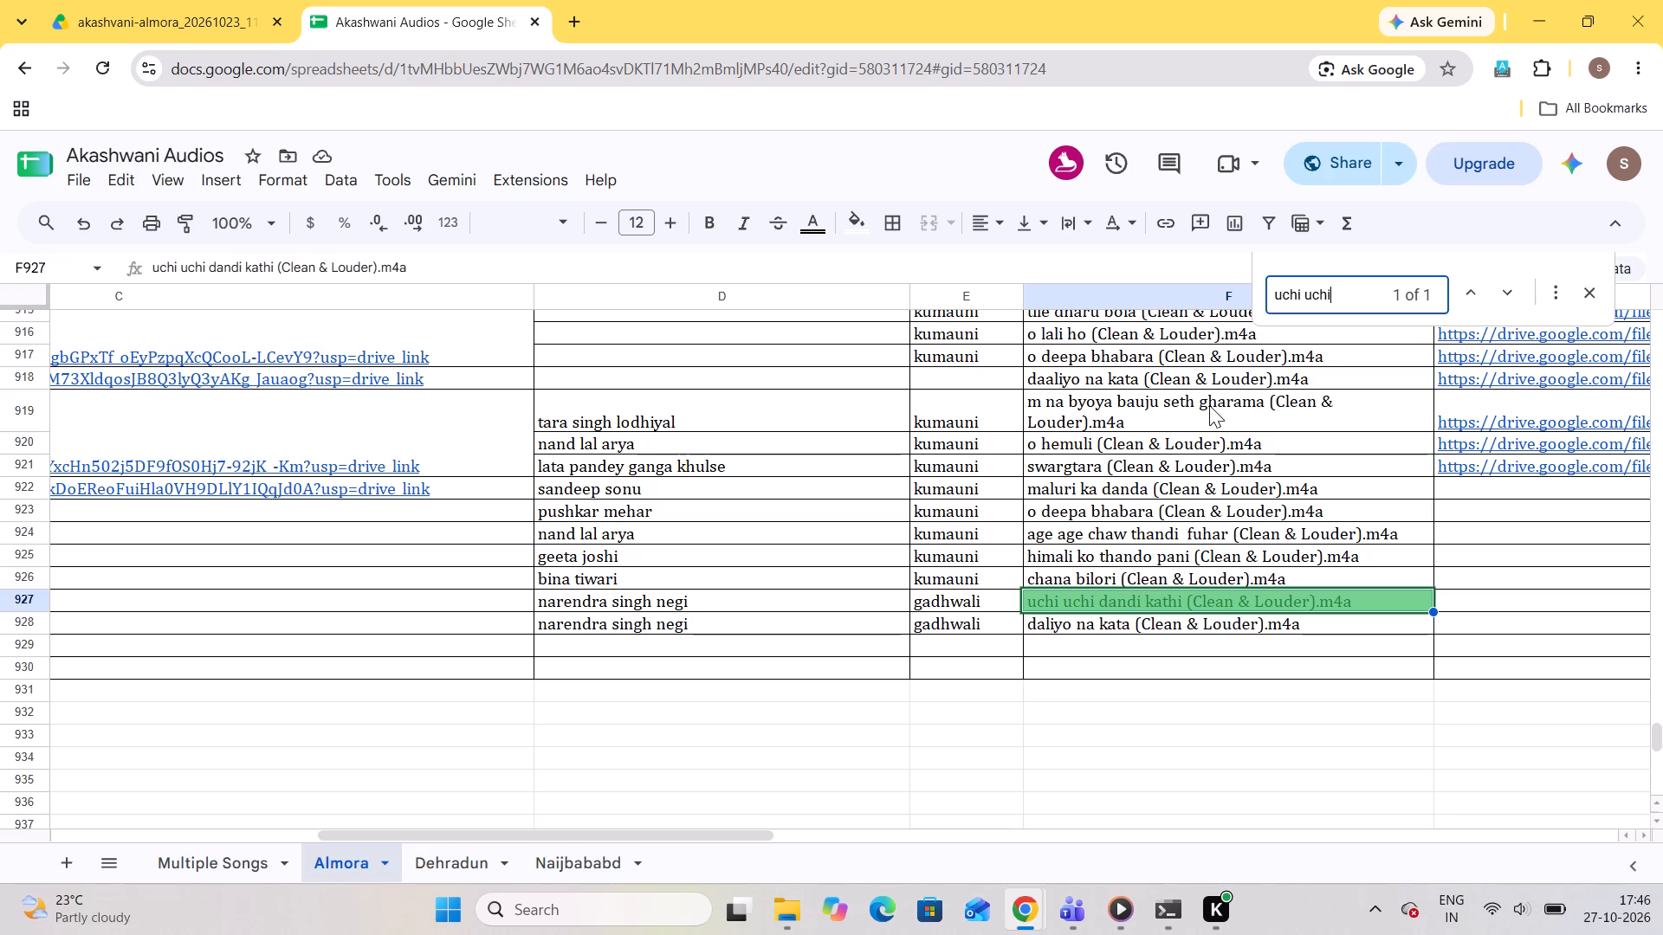
# Search the Almora sheet for "chana bilori", copied from F926, and check the other matching entry for a duplicate.
pyautogui.doubleClick(1136, 573)
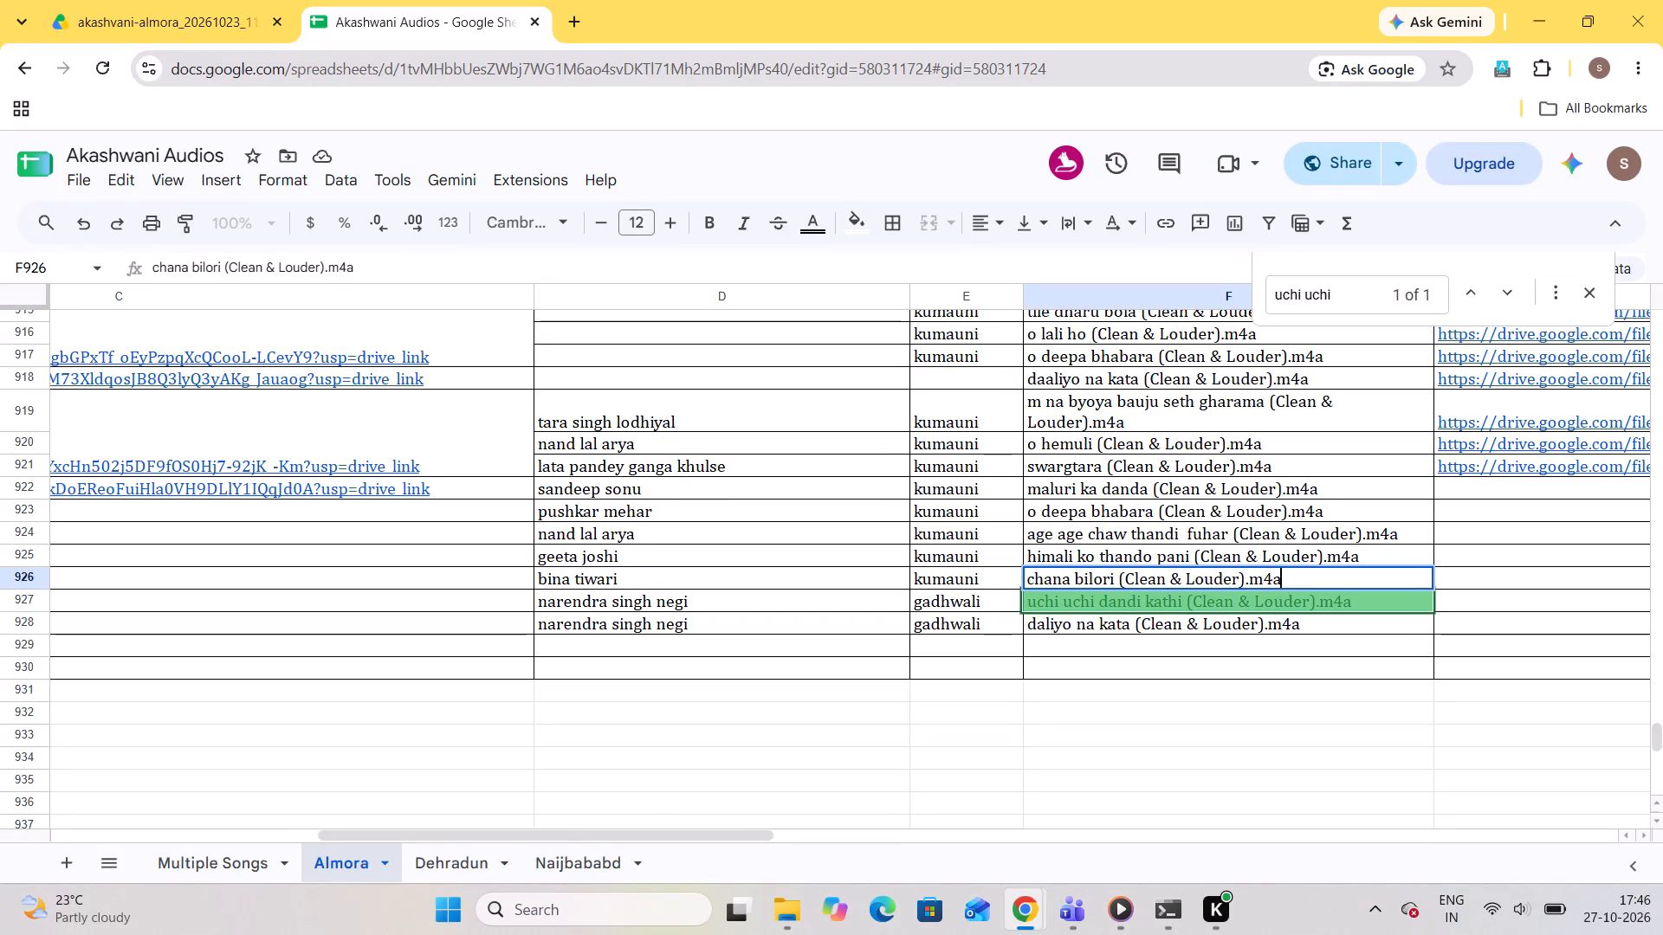
pyautogui.moveTo(1114, 580); pyautogui.dragTo(1007, 575)
pyautogui.hotkey('ctrl', 'c')
pyautogui.tripleClick(1312, 288)
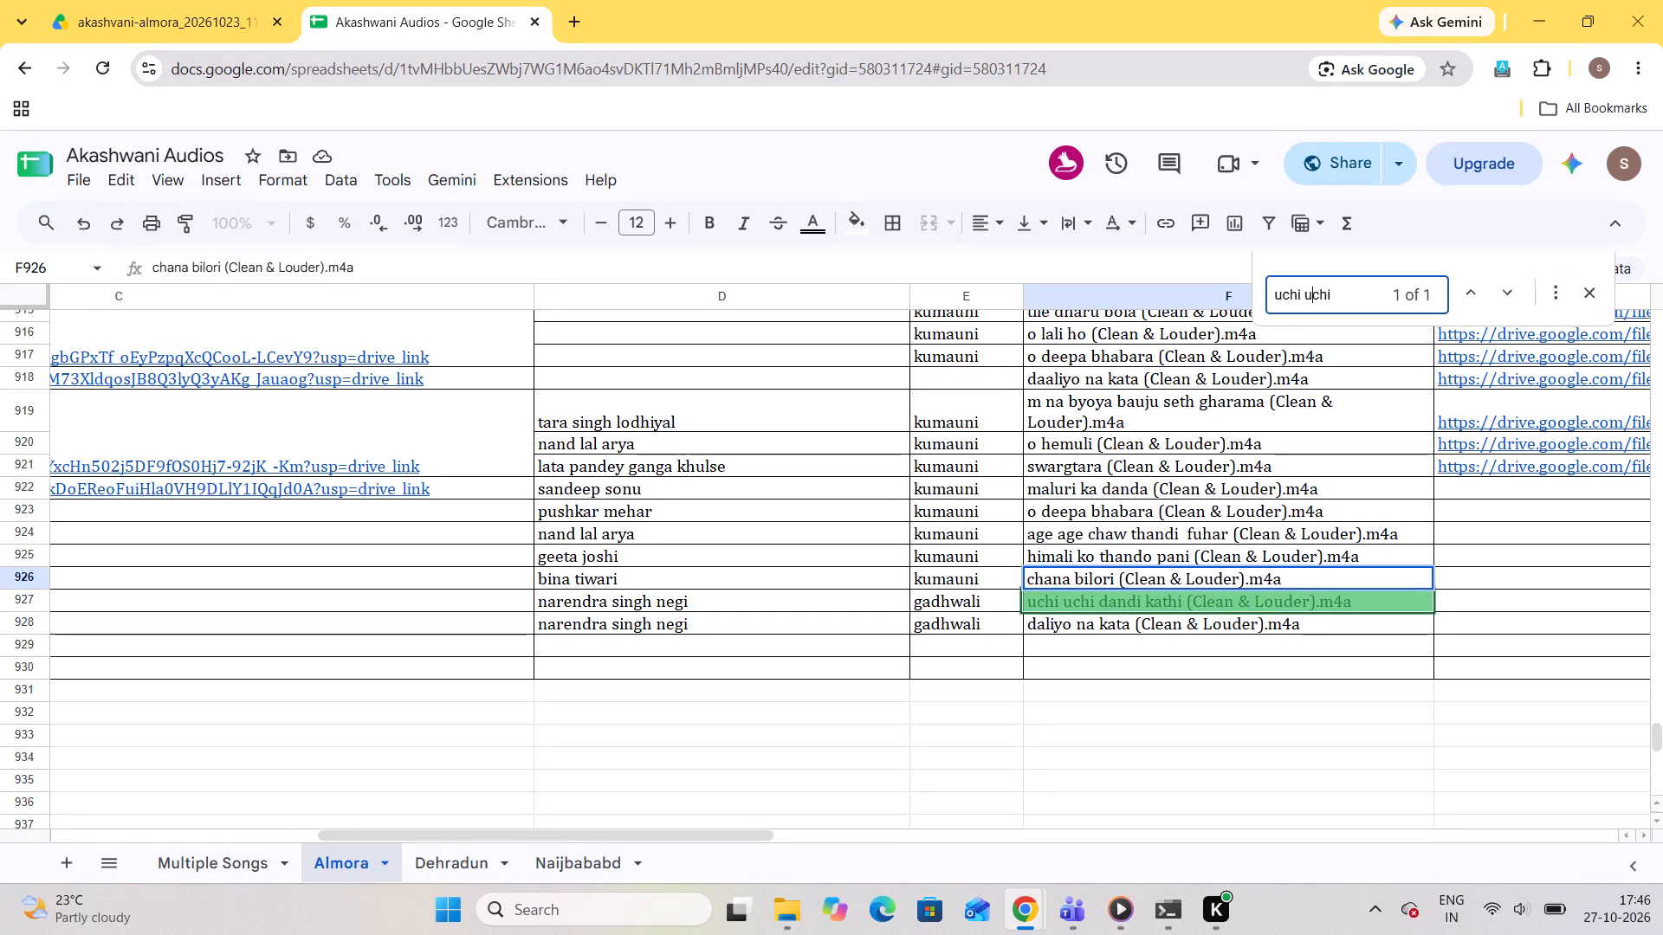
pyautogui.hotkey('ctrl', 'v')
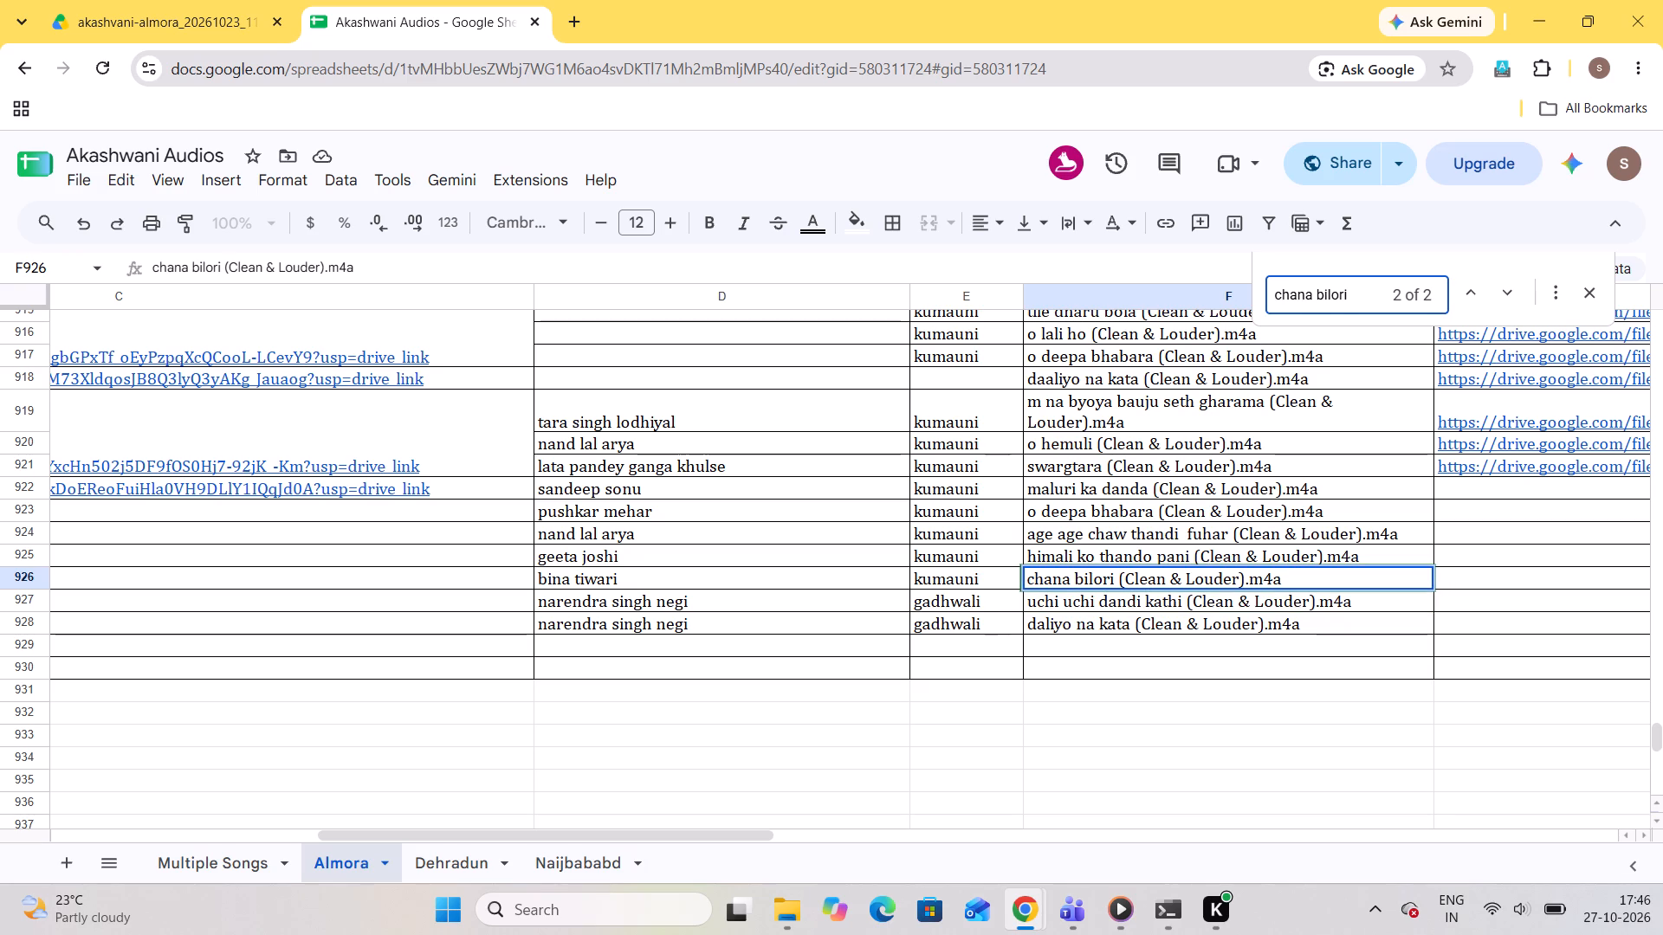
pyautogui.click(1465, 291)
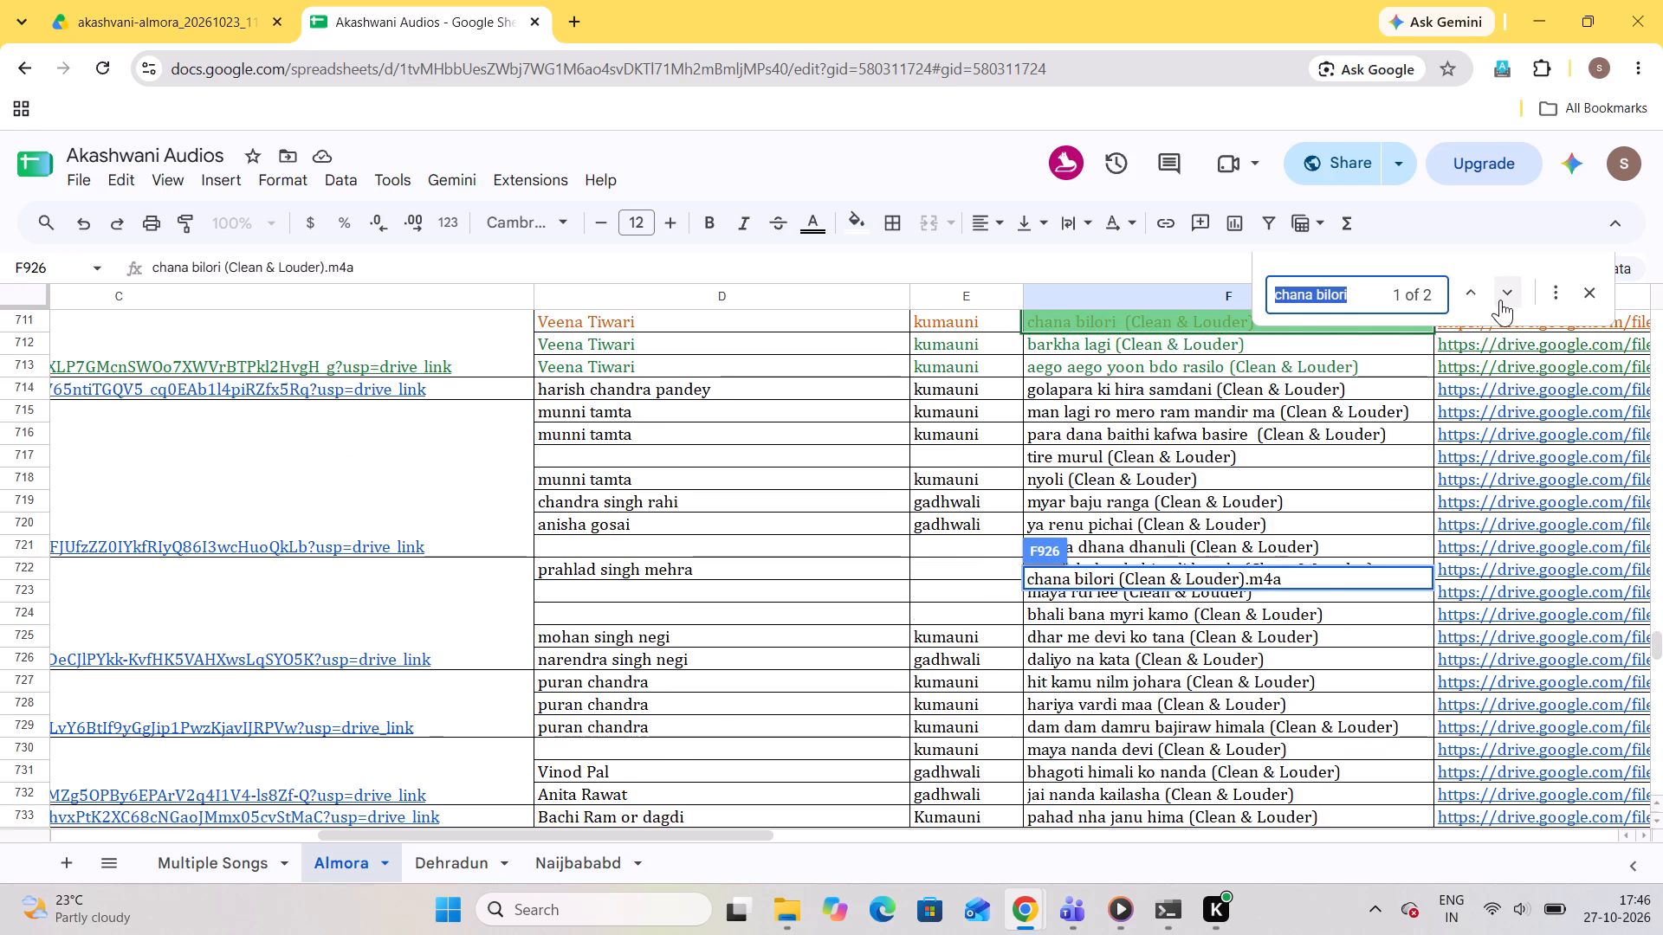
pyautogui.click(1500, 300)
# Clear the singer, song title and language of the "chana bilori" entry in row 926.
pyautogui.scroll(-1, 1095, 791)
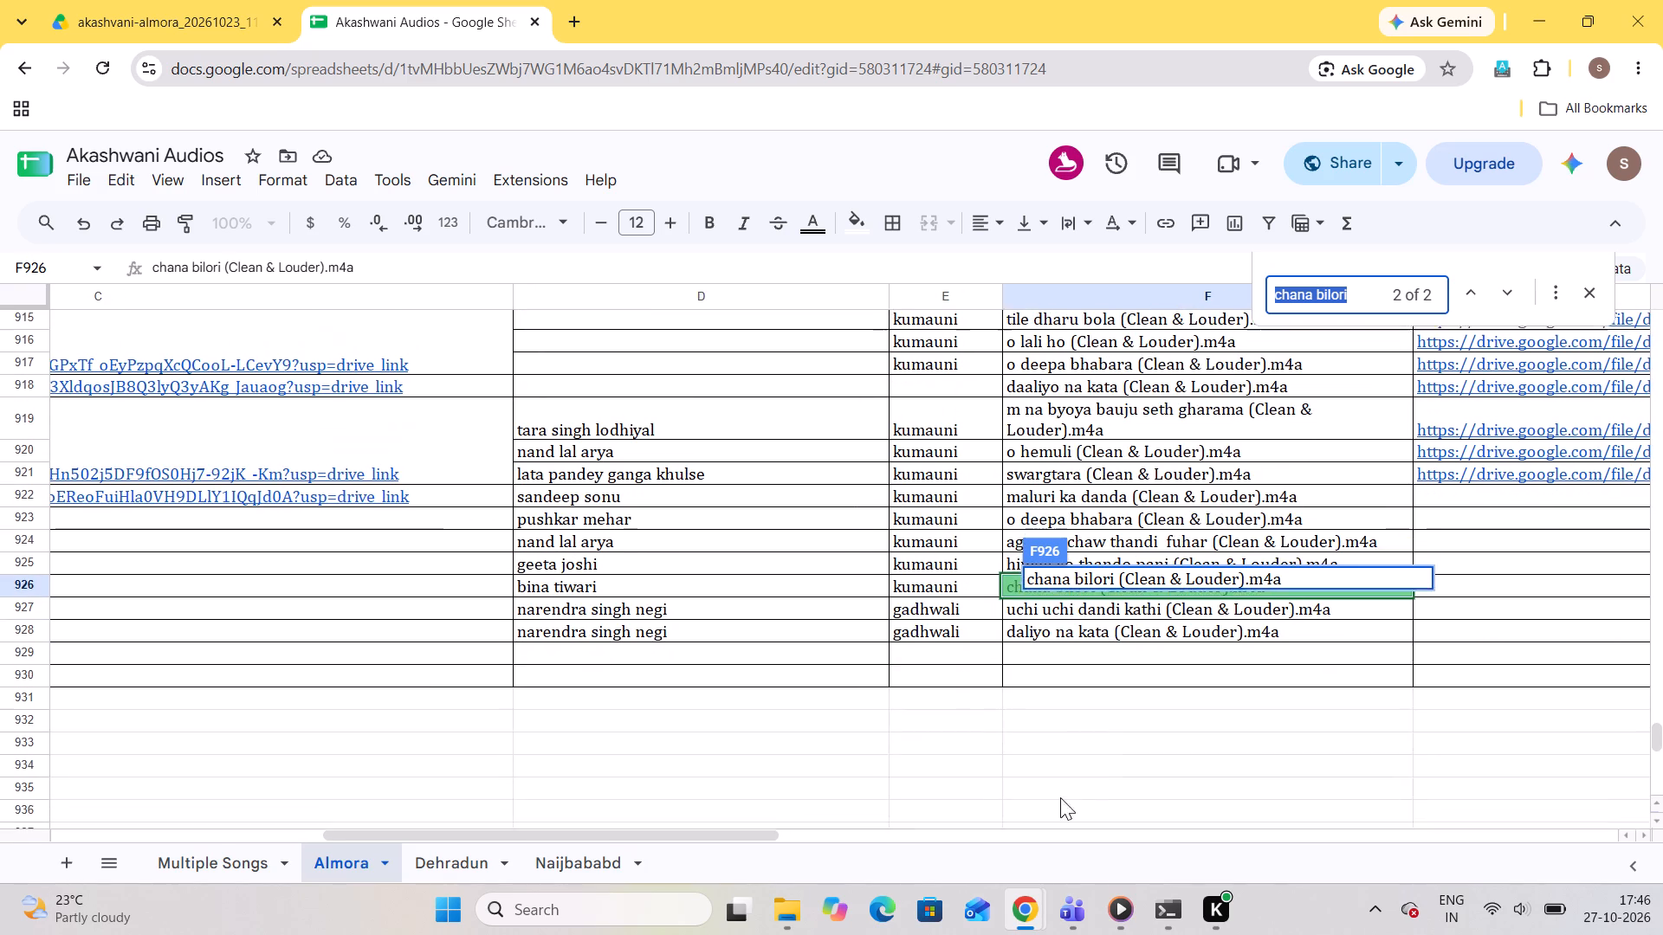
pyautogui.scroll(-1, 1060, 797)
pyautogui.tripleClick(633, 582)
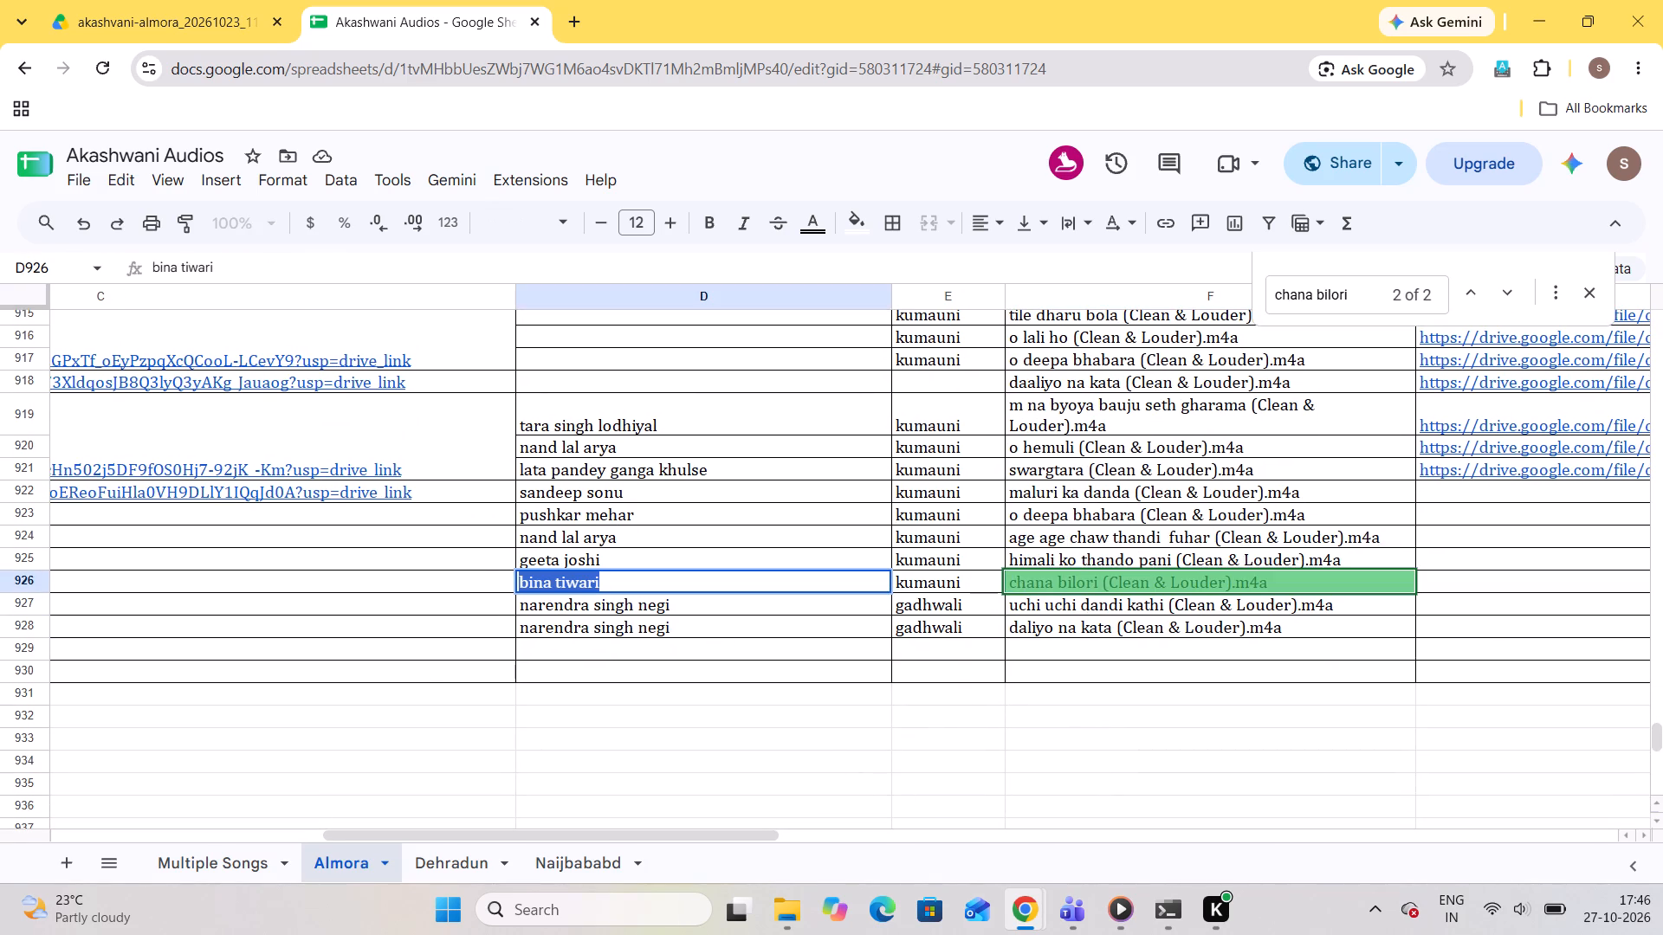
pyautogui.press('BackSpace')
pyautogui.tripleClick(1117, 583)
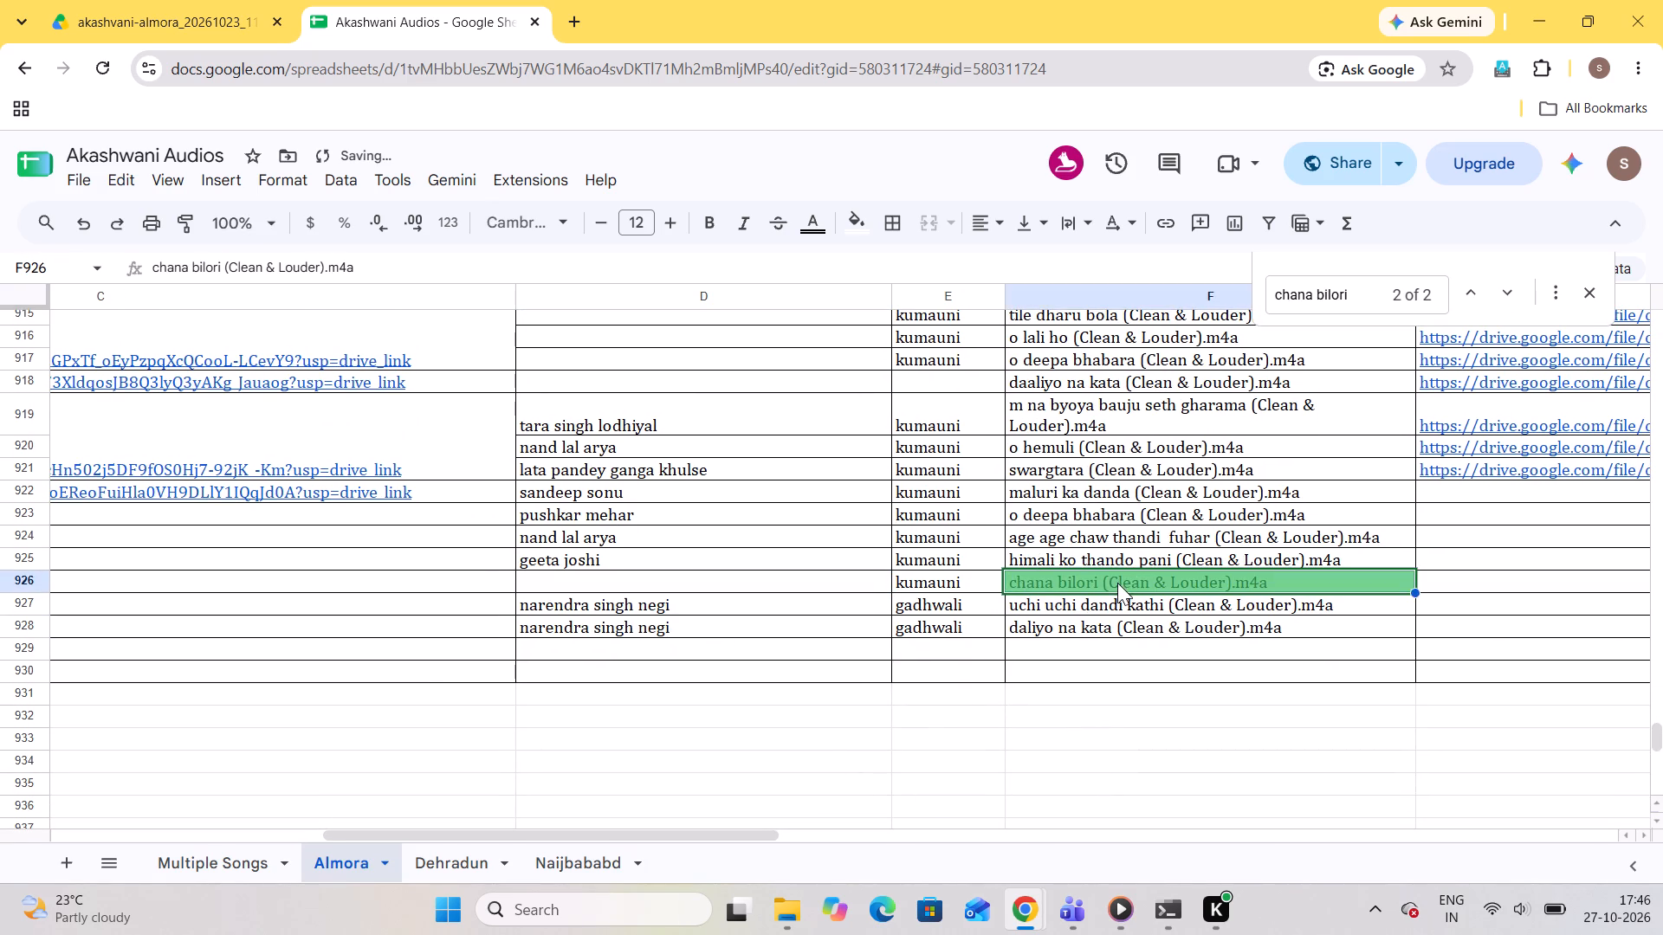
pyautogui.press('BackSpace')
pyautogui.tripleClick(944, 584)
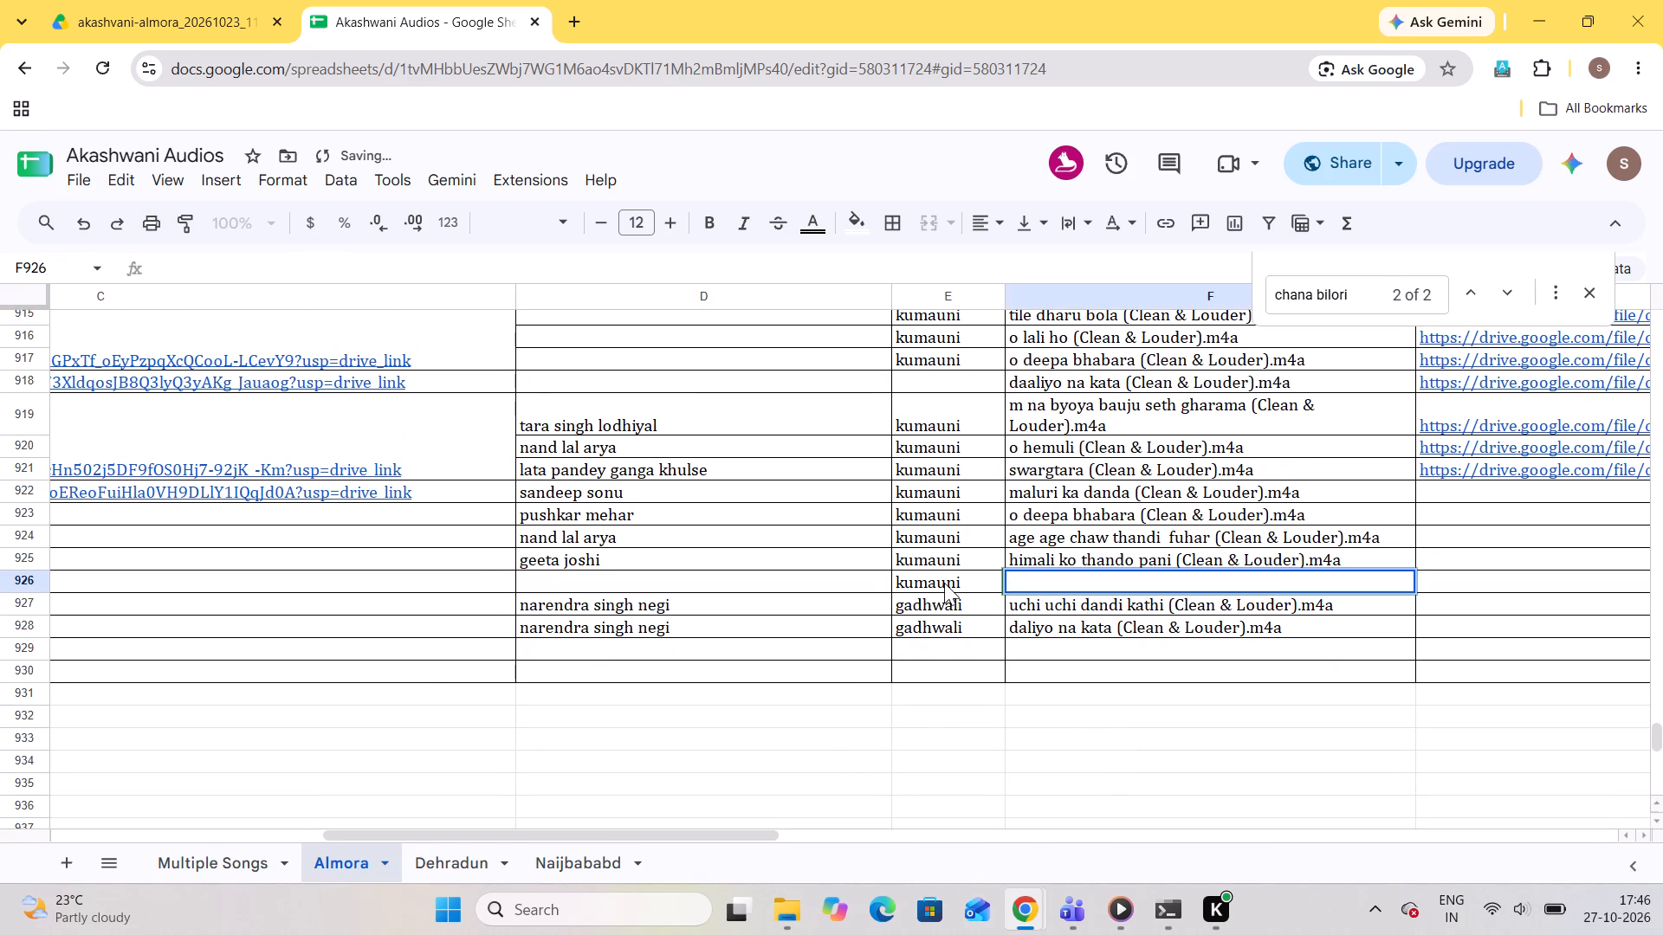
pyautogui.press('BackSpace')
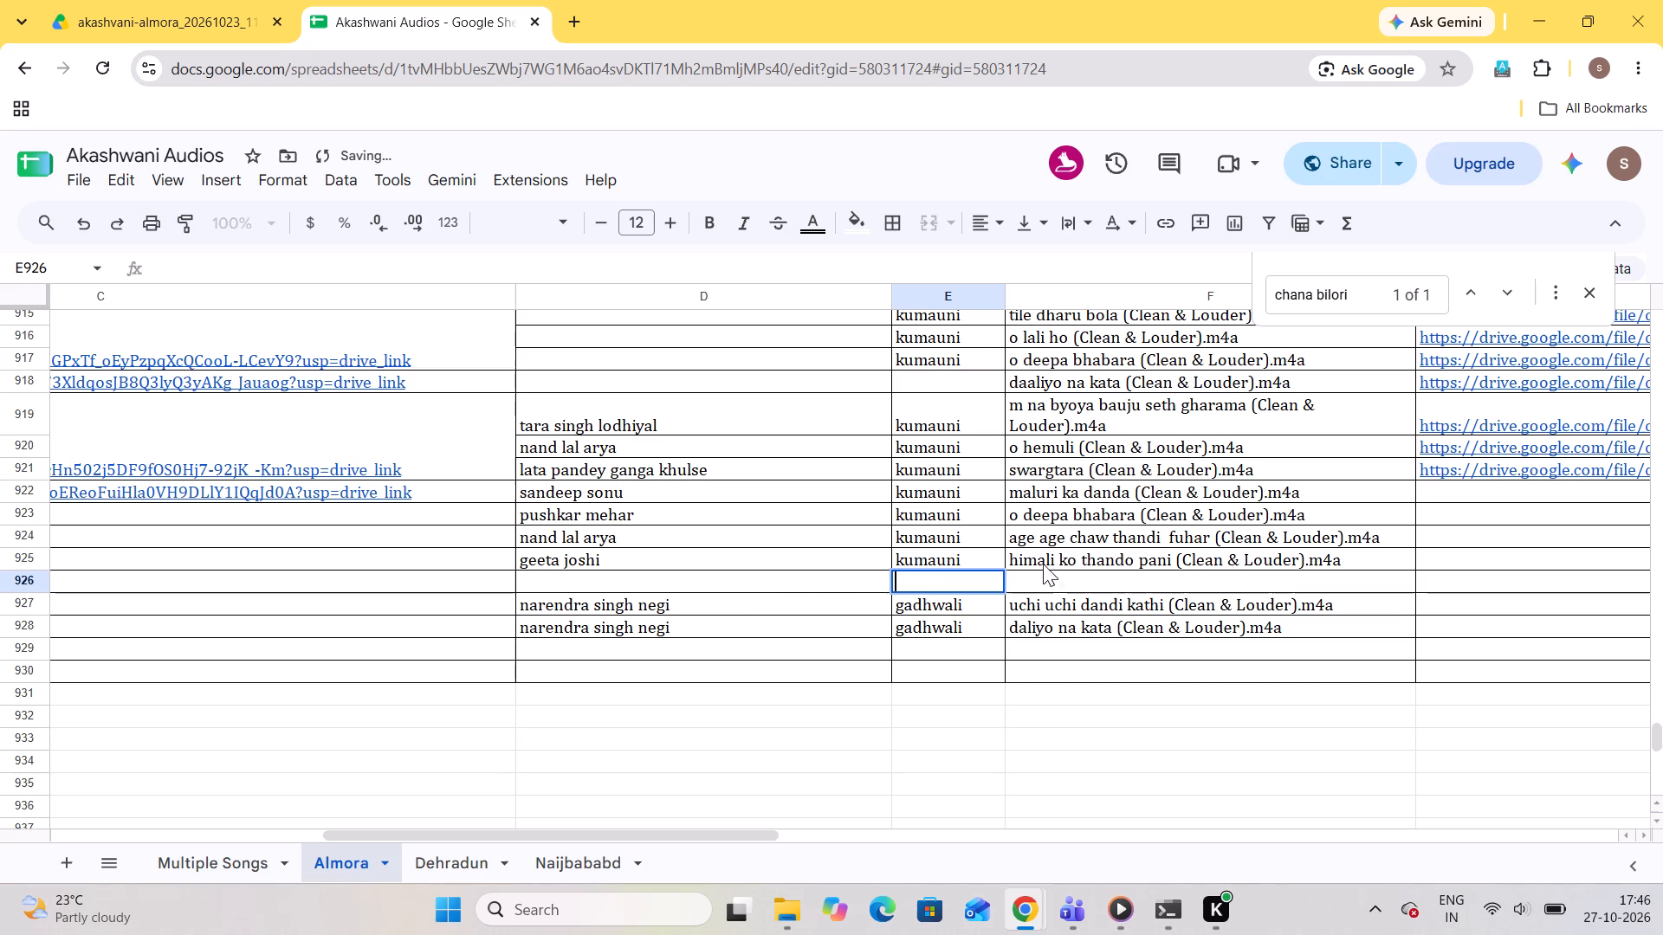
# Search the Almora sheet for "thando pani", copied from F925, check each match for a duplicate, and return to row 925.
pyautogui.click(1067, 559)
pyautogui.tripleClick(1067, 559)
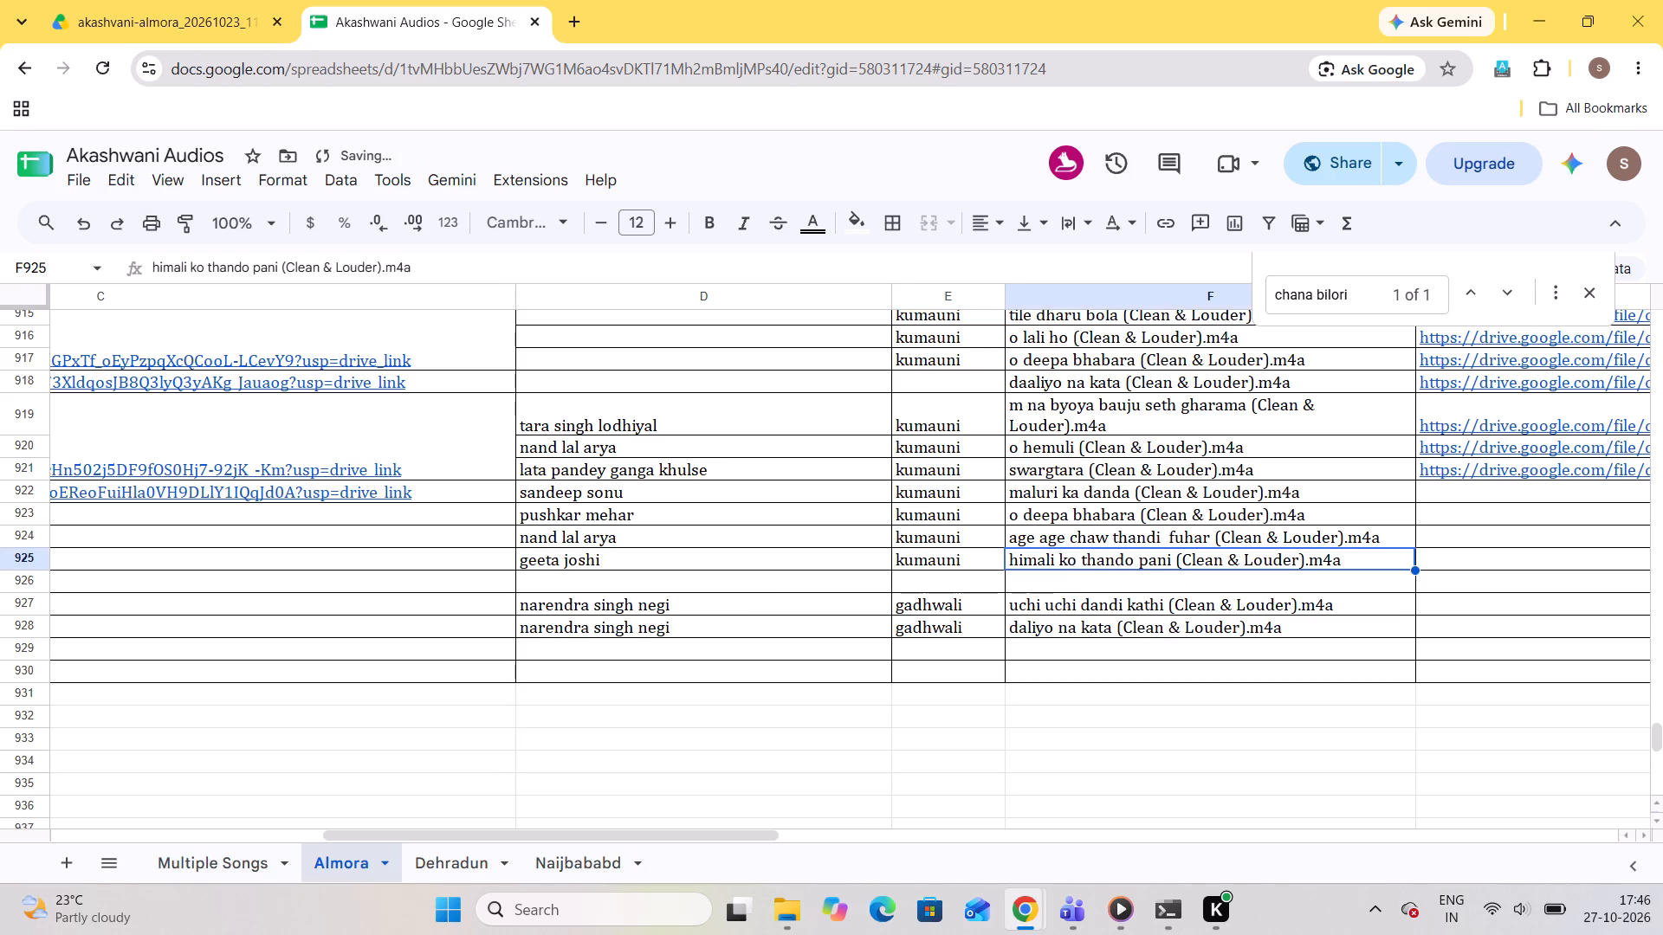
pyautogui.click(1067, 559)
pyautogui.click(1165, 562)
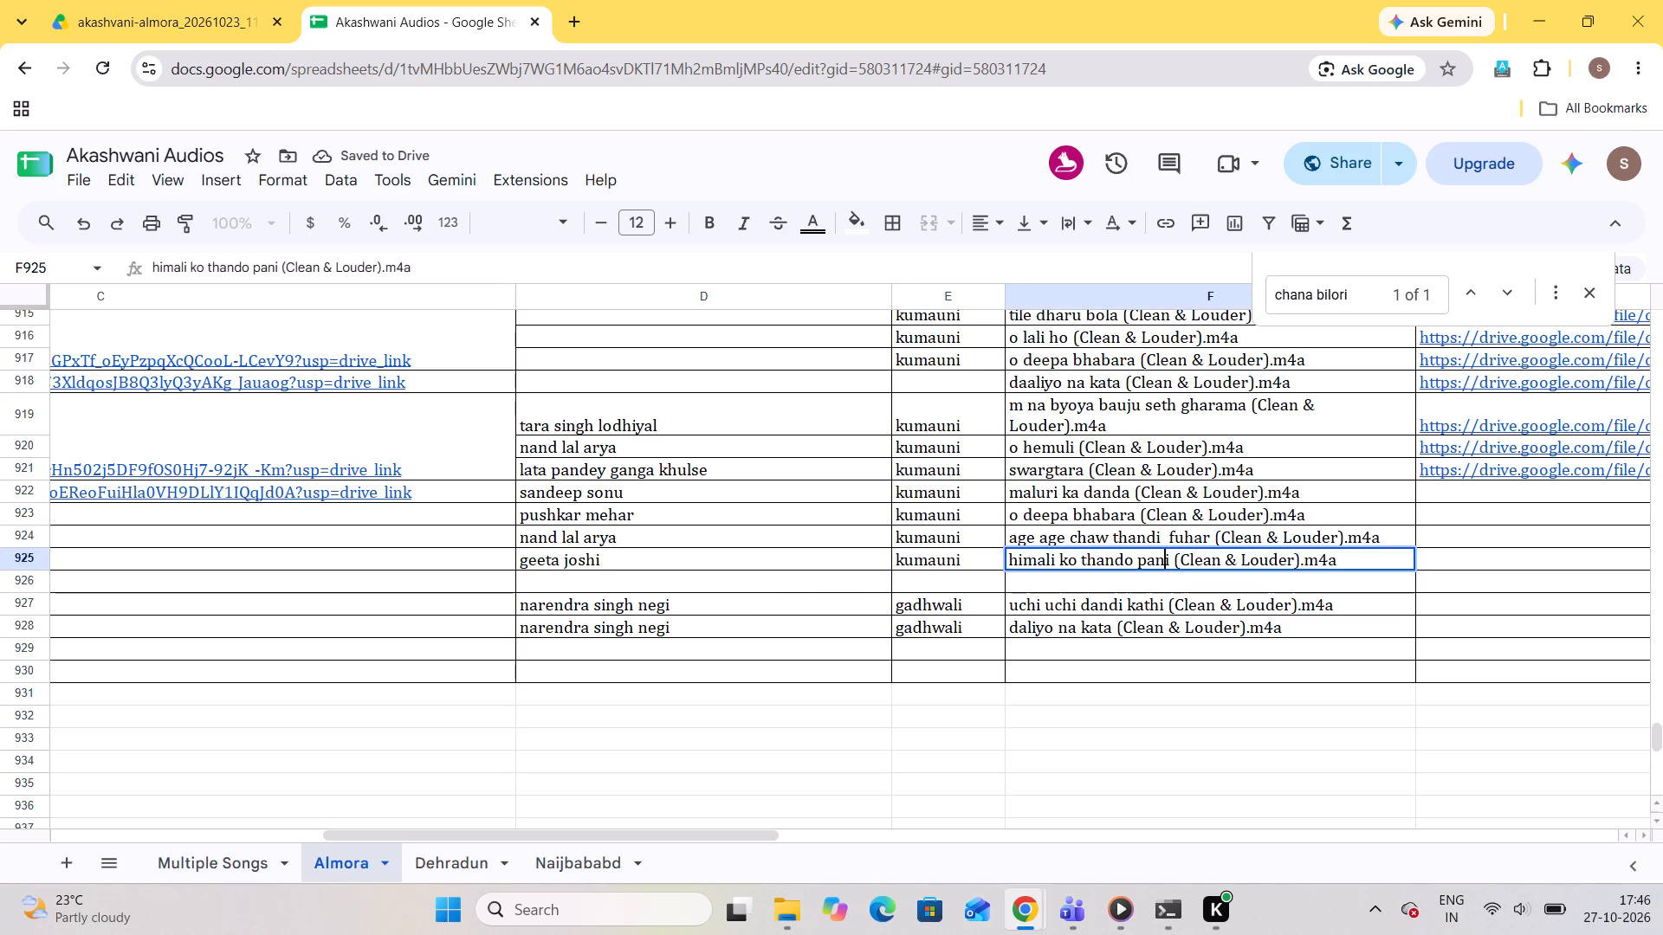
pyautogui.moveTo(1168, 562); pyautogui.dragTo(1110, 558)
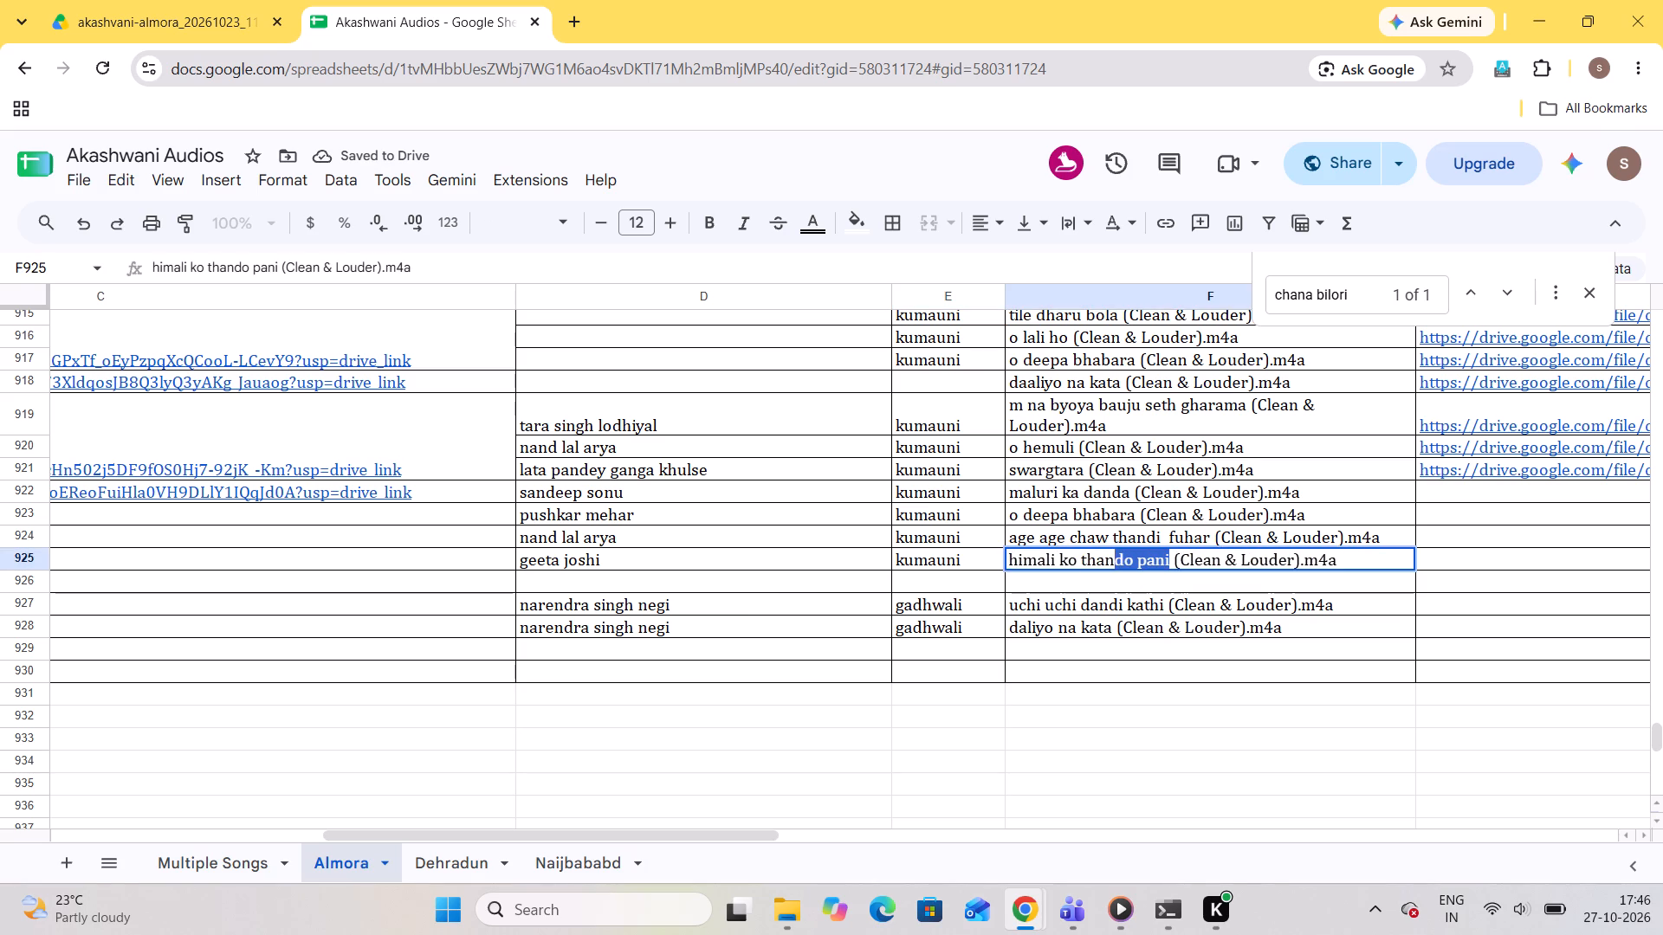
pyautogui.moveTo(1110, 558); pyautogui.dragTo(1080, 565)
pyautogui.hotkey('ctrl', 'c')
pyautogui.tripleClick(1286, 299)
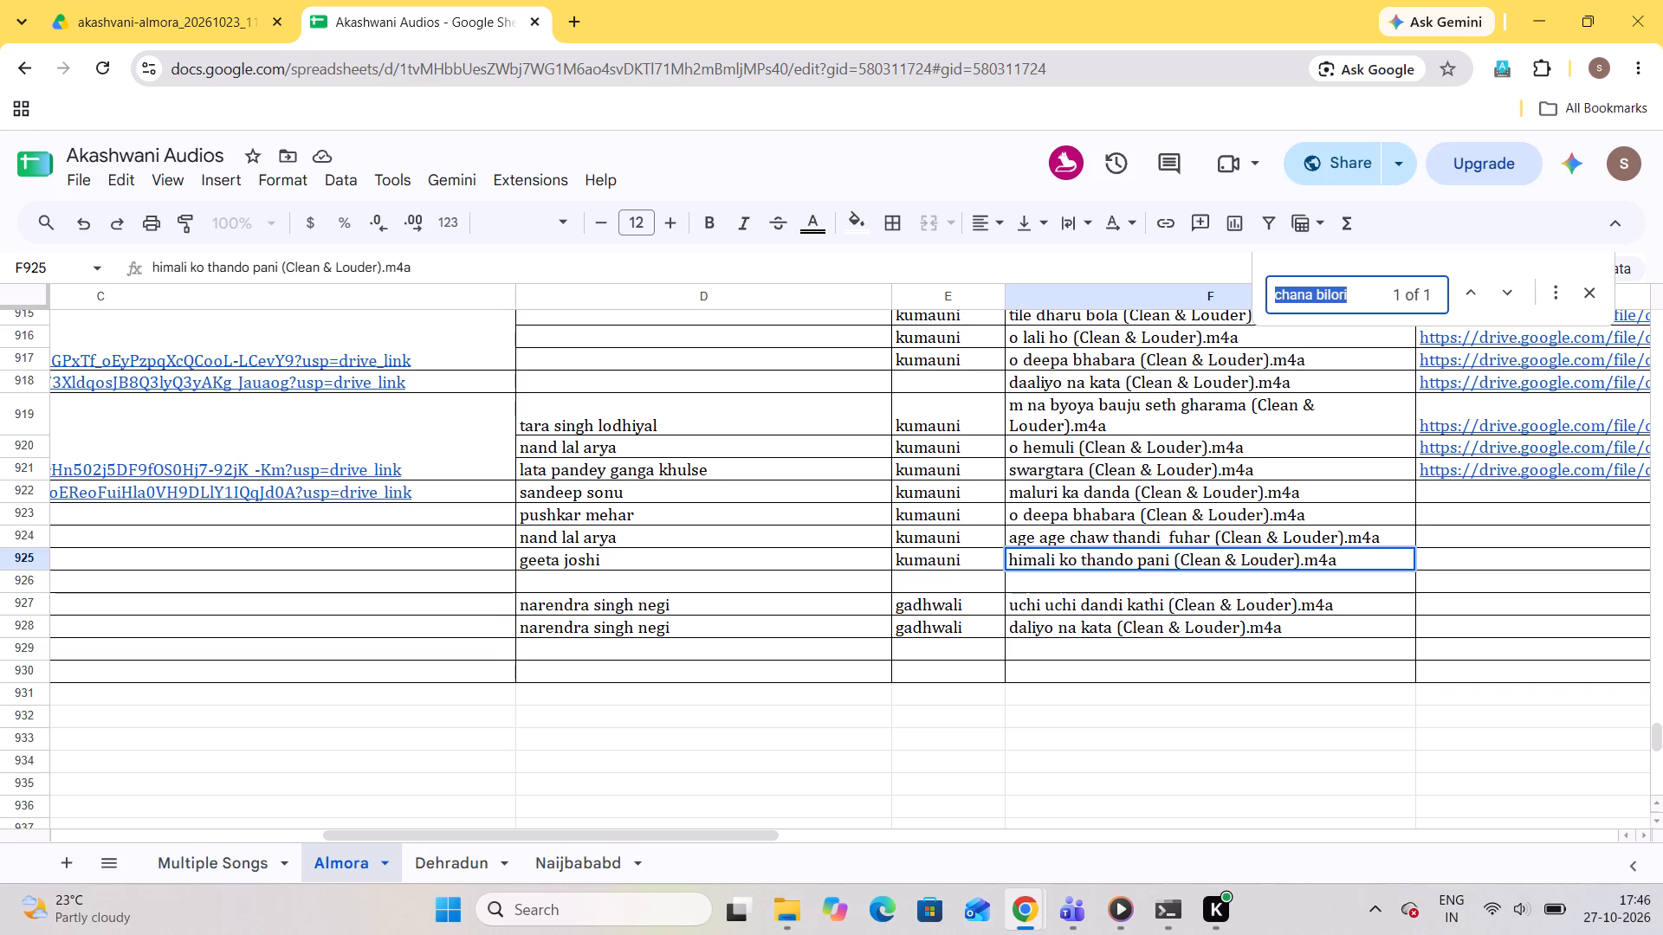
pyautogui.hotkey('ctrl', 'v')
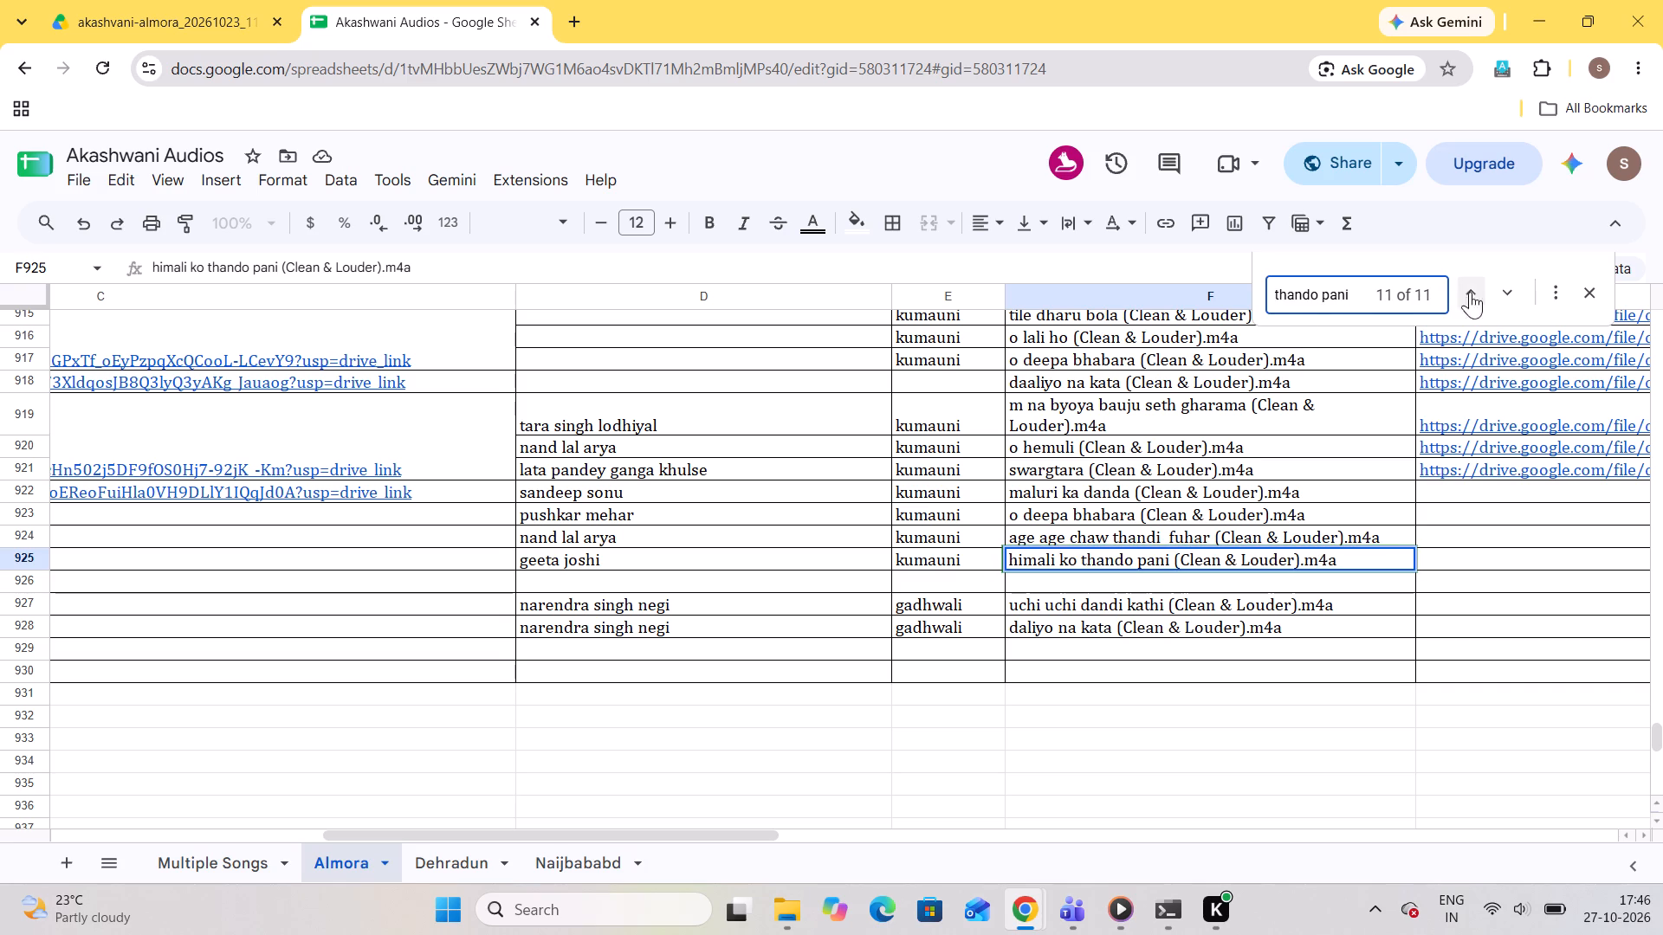
pyautogui.click(1474, 293)
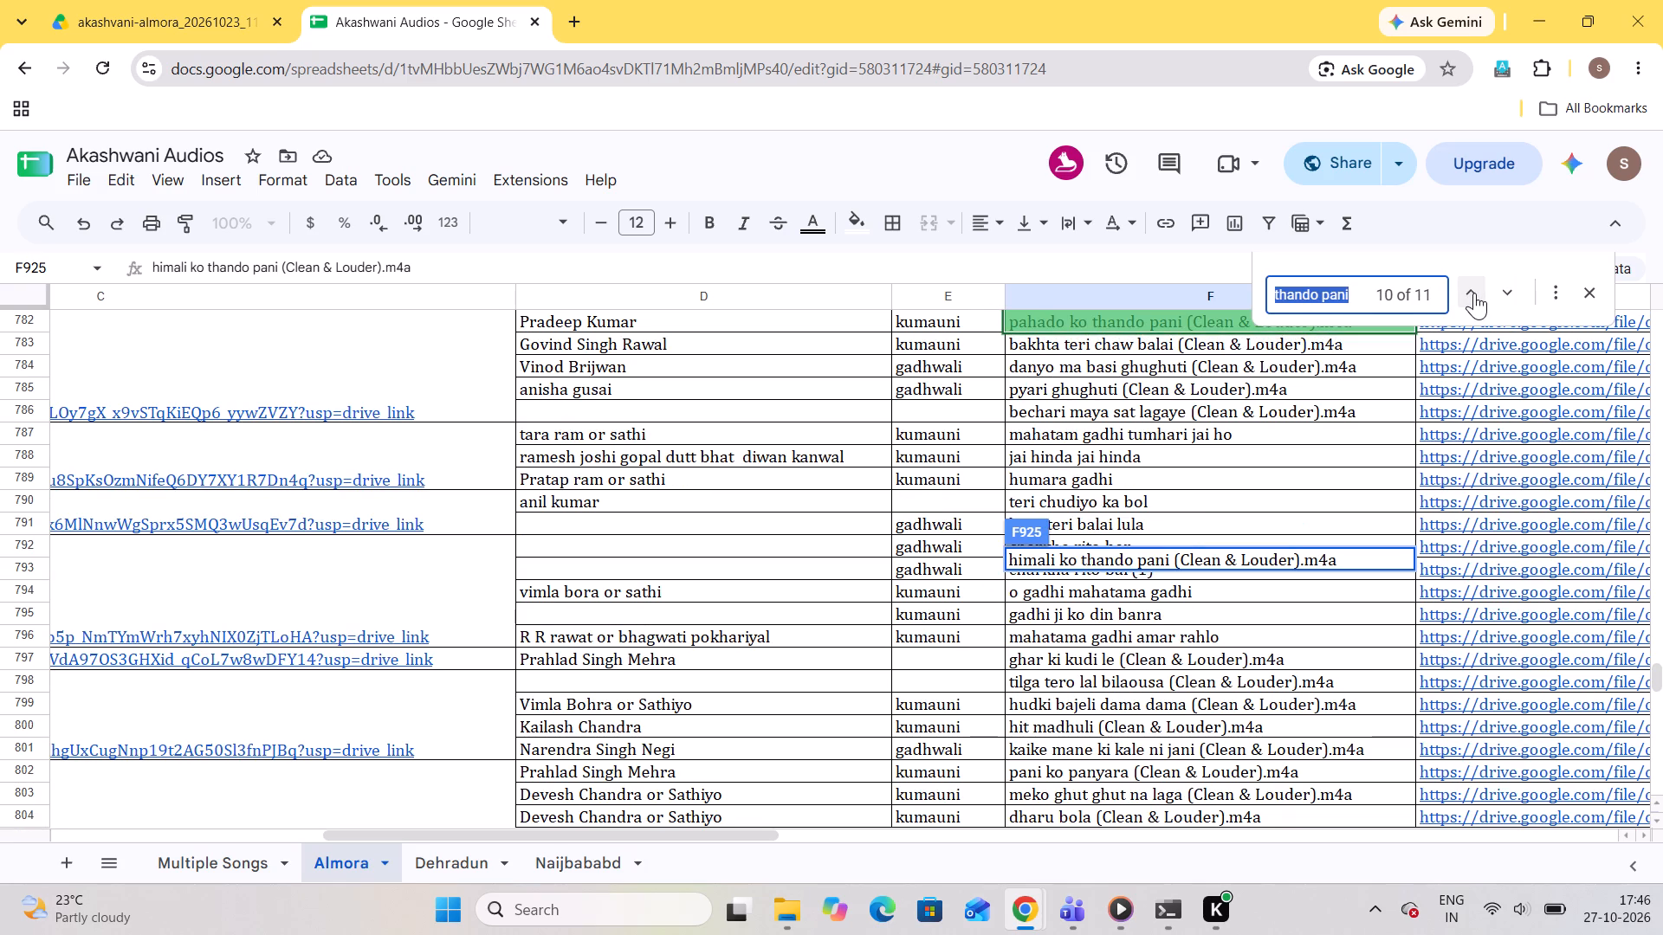
pyautogui.click(1474, 293)
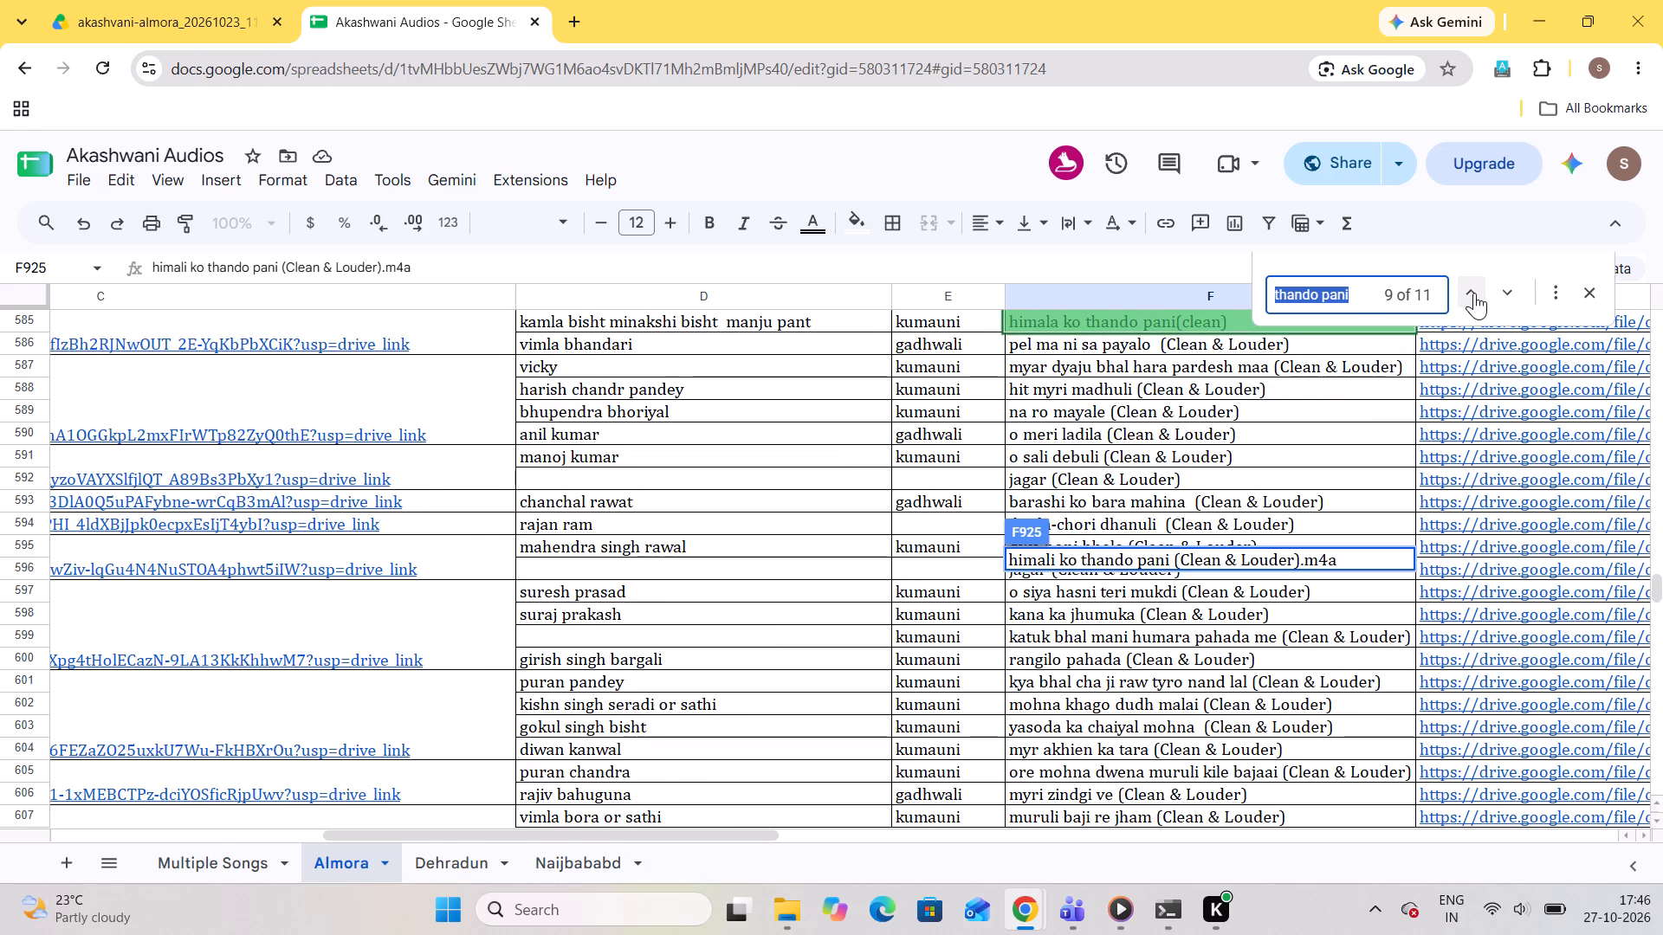
pyautogui.click(1474, 293)
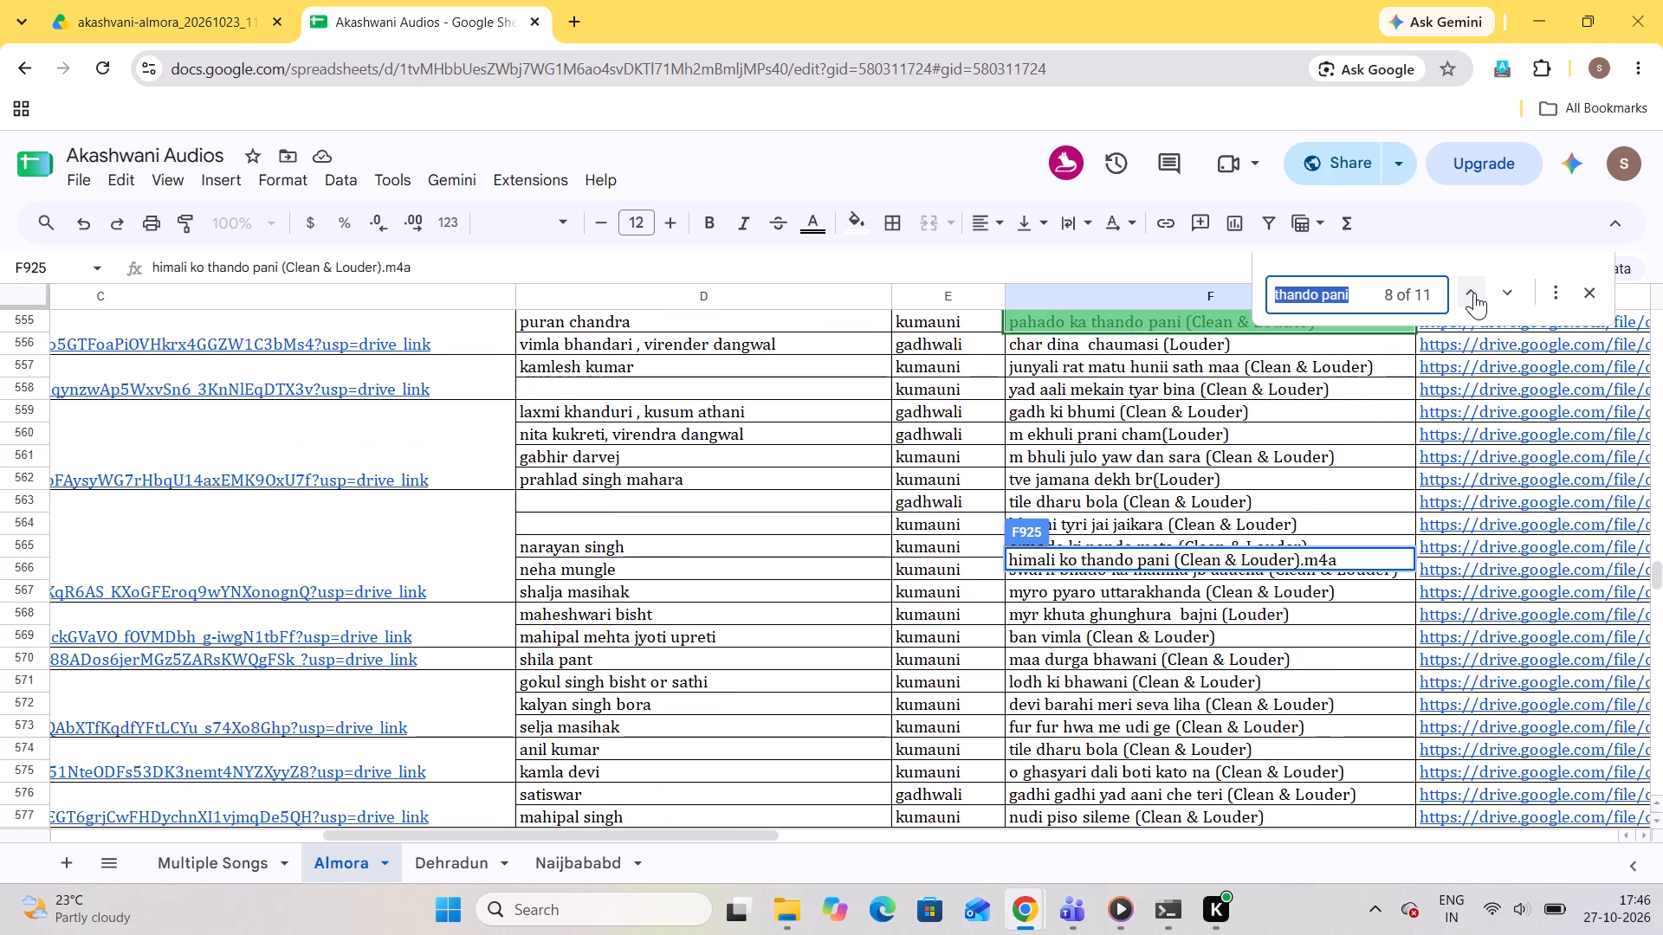
pyautogui.click(1474, 292)
pyautogui.click(1474, 292)
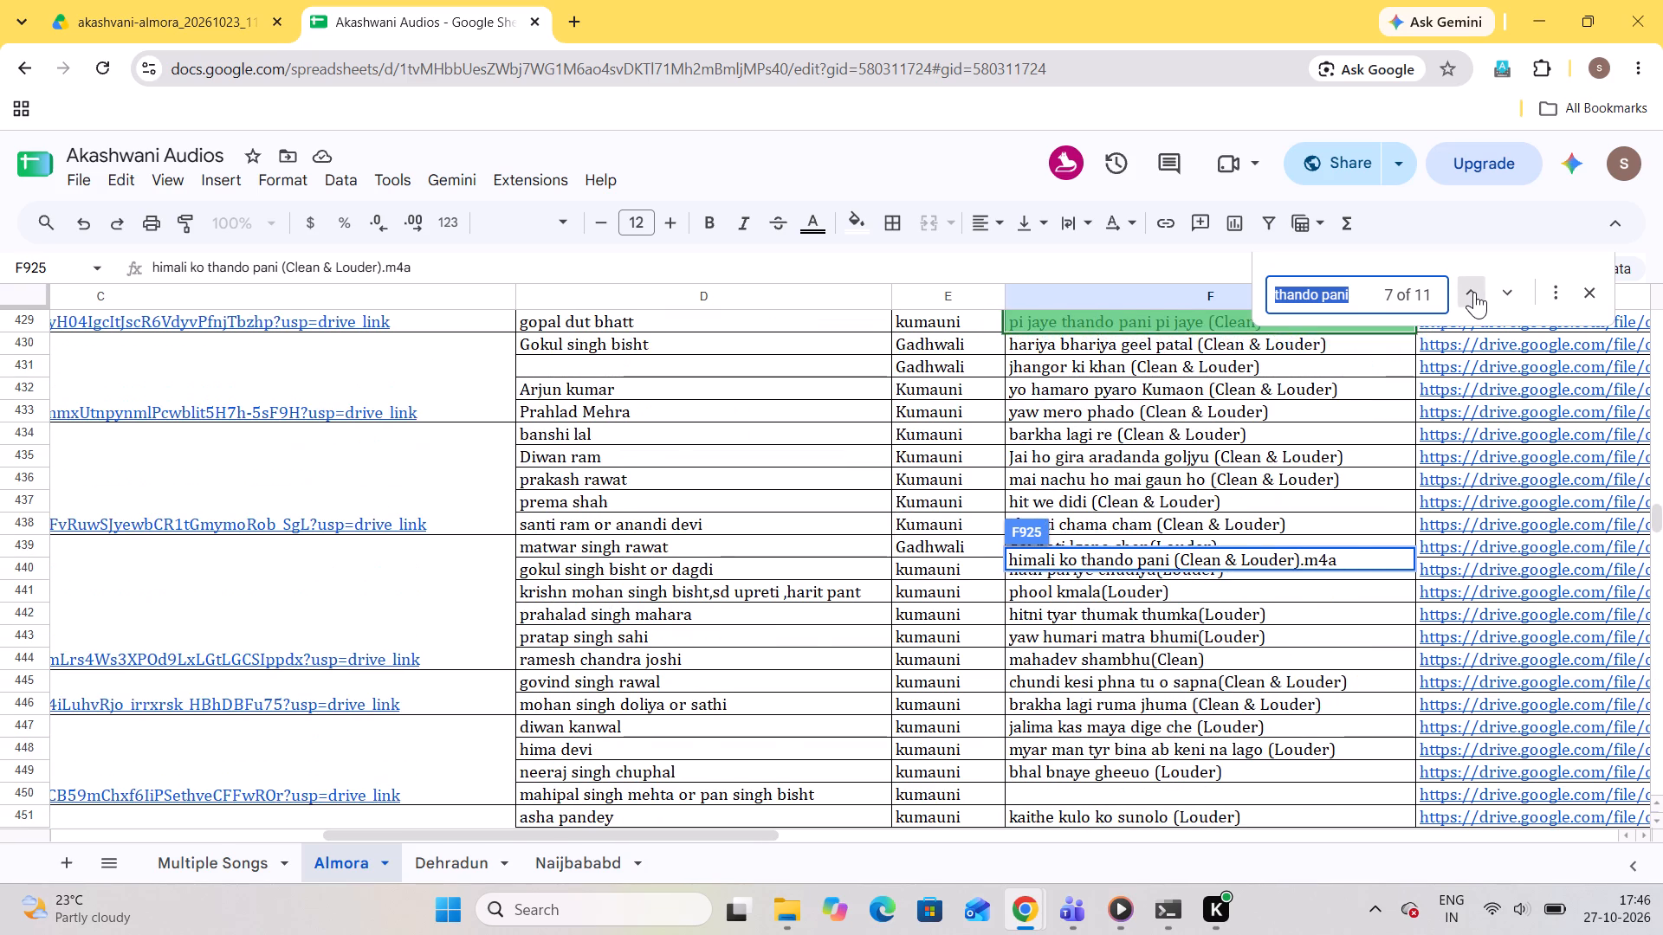
pyautogui.click(1474, 292)
pyautogui.click(1474, 292)
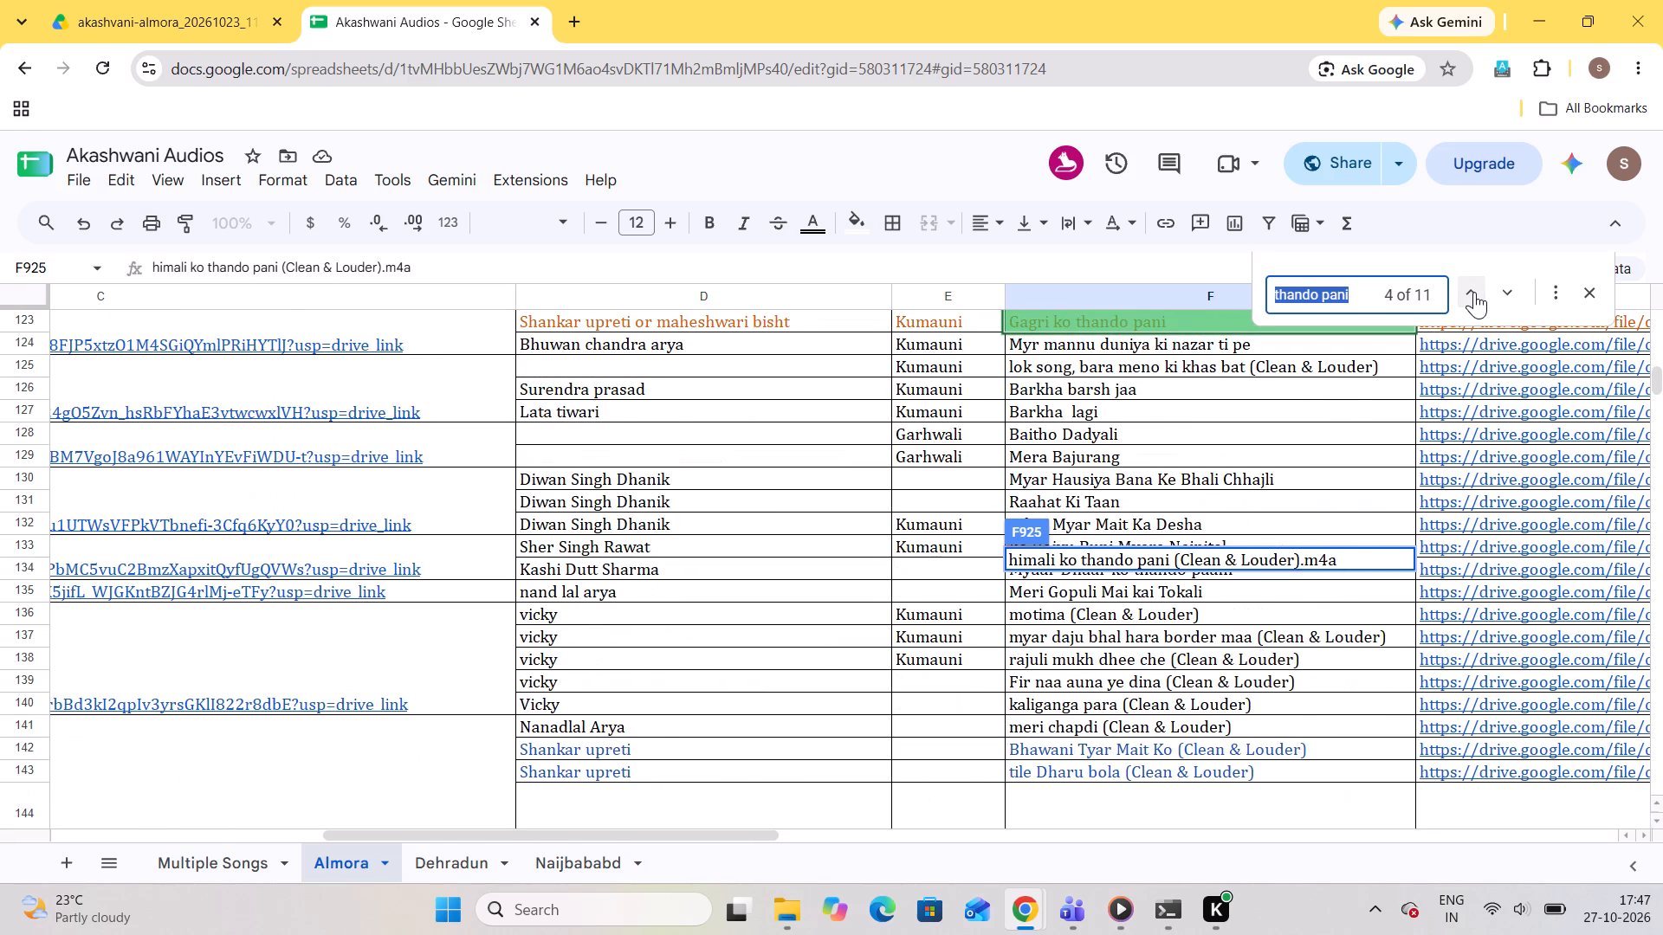
pyautogui.click(1474, 292)
pyautogui.click(1474, 292)
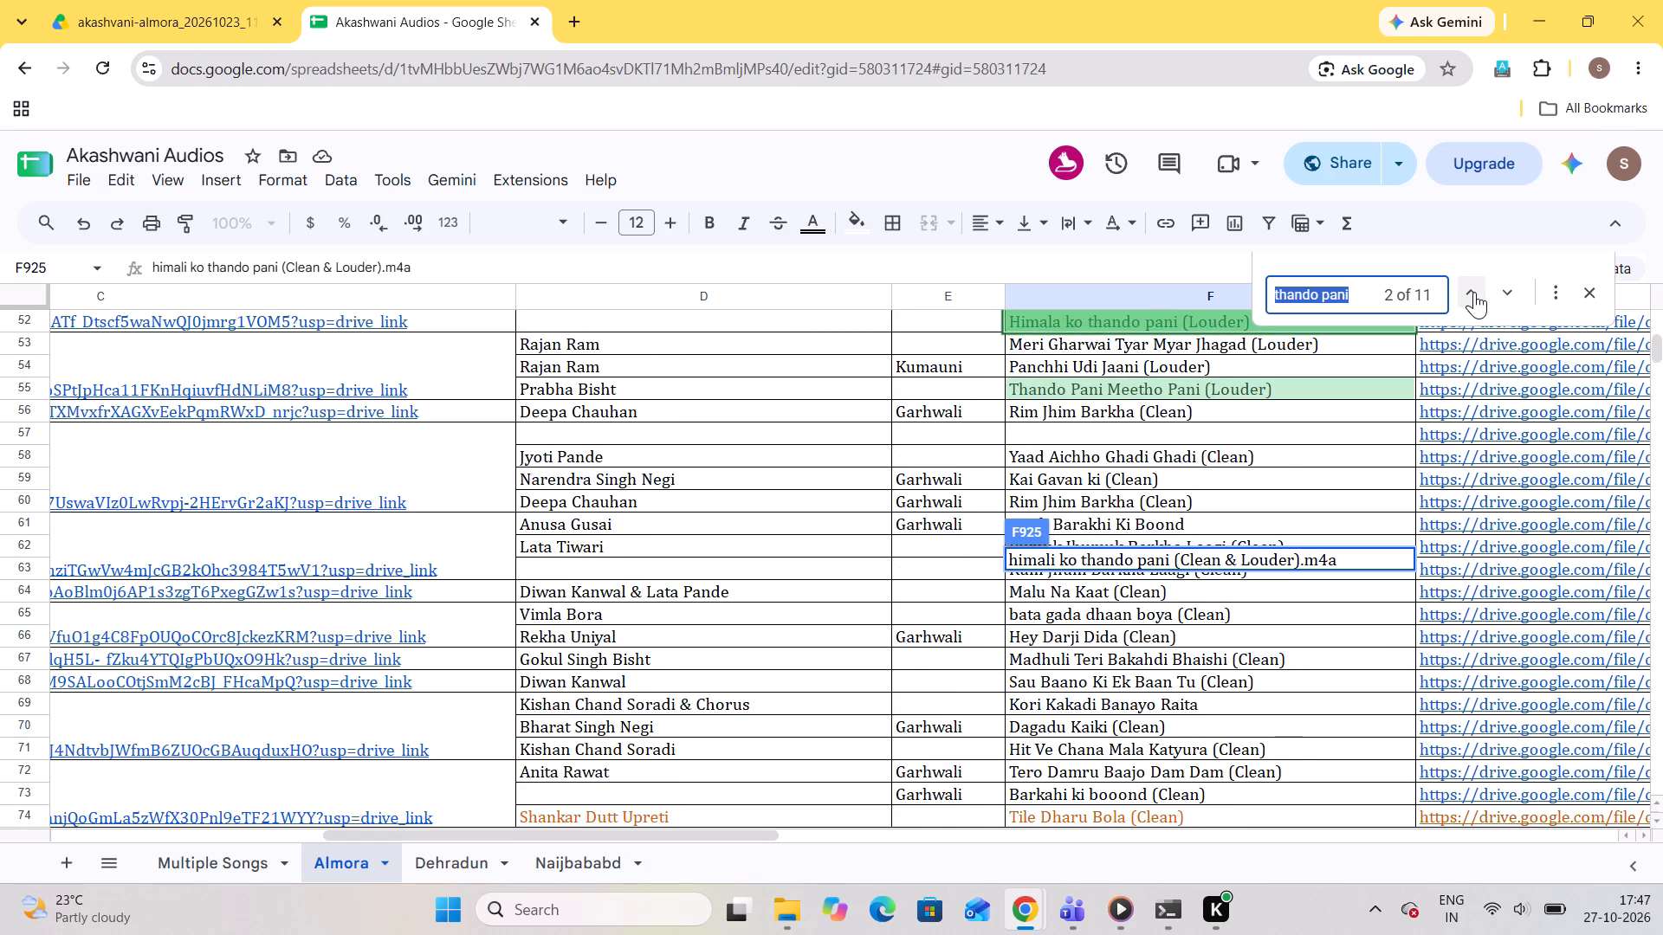
pyautogui.click(1474, 292)
pyautogui.click(1474, 292)
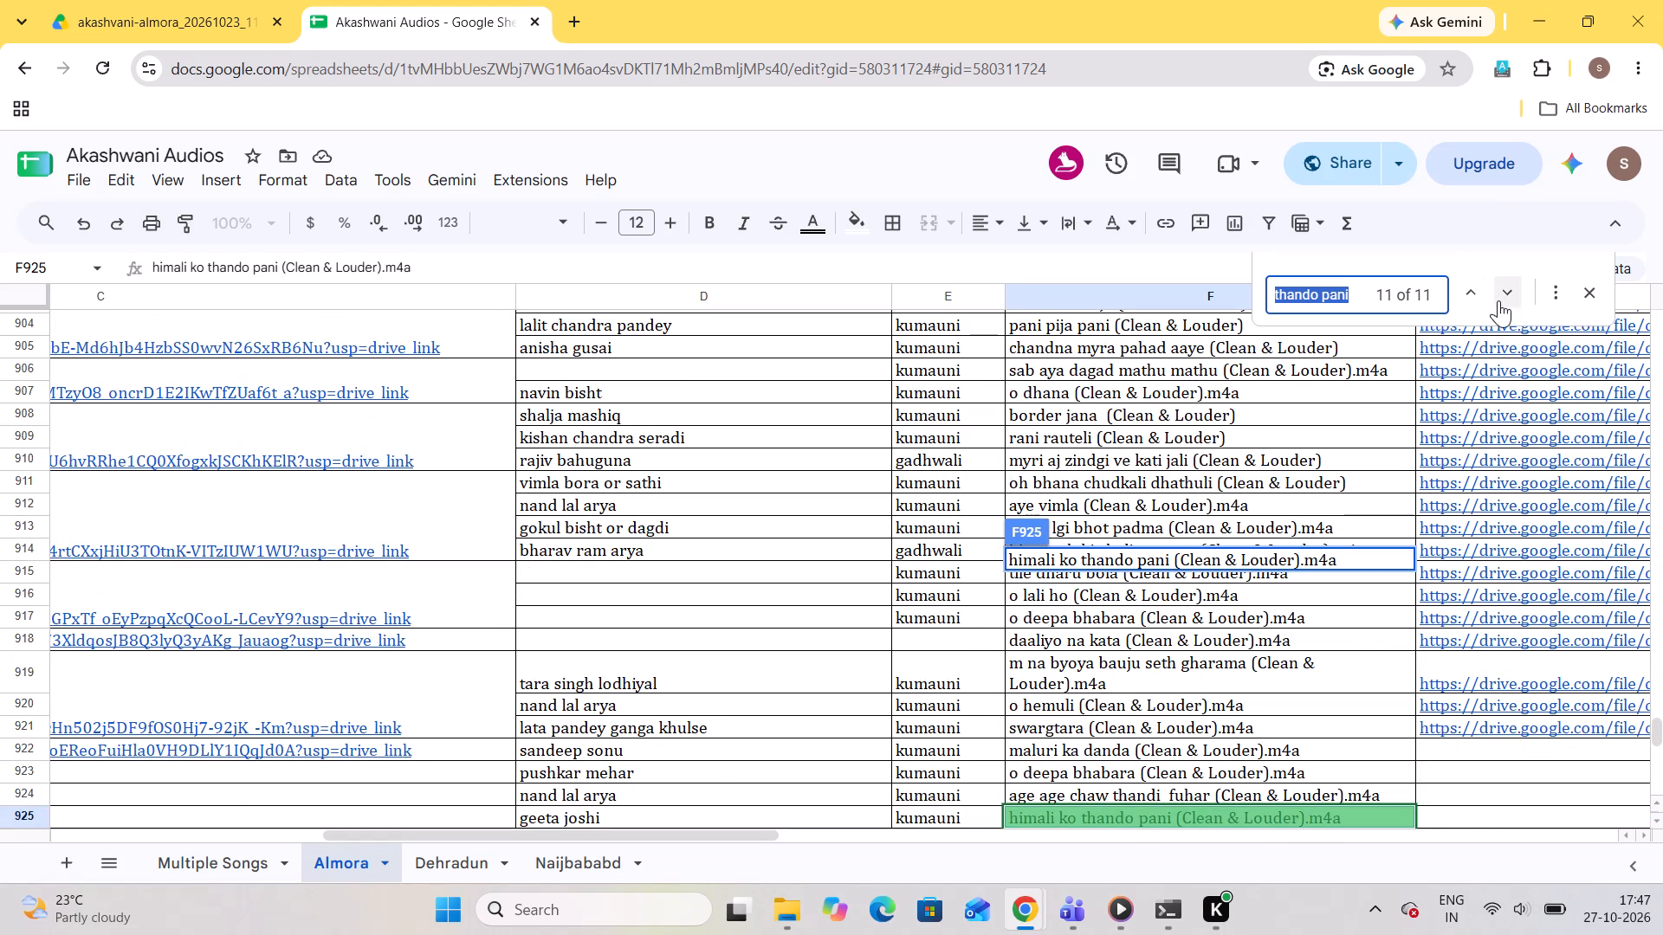
pyautogui.click(1587, 291)
pyautogui.scroll(-1, 1258, 676)
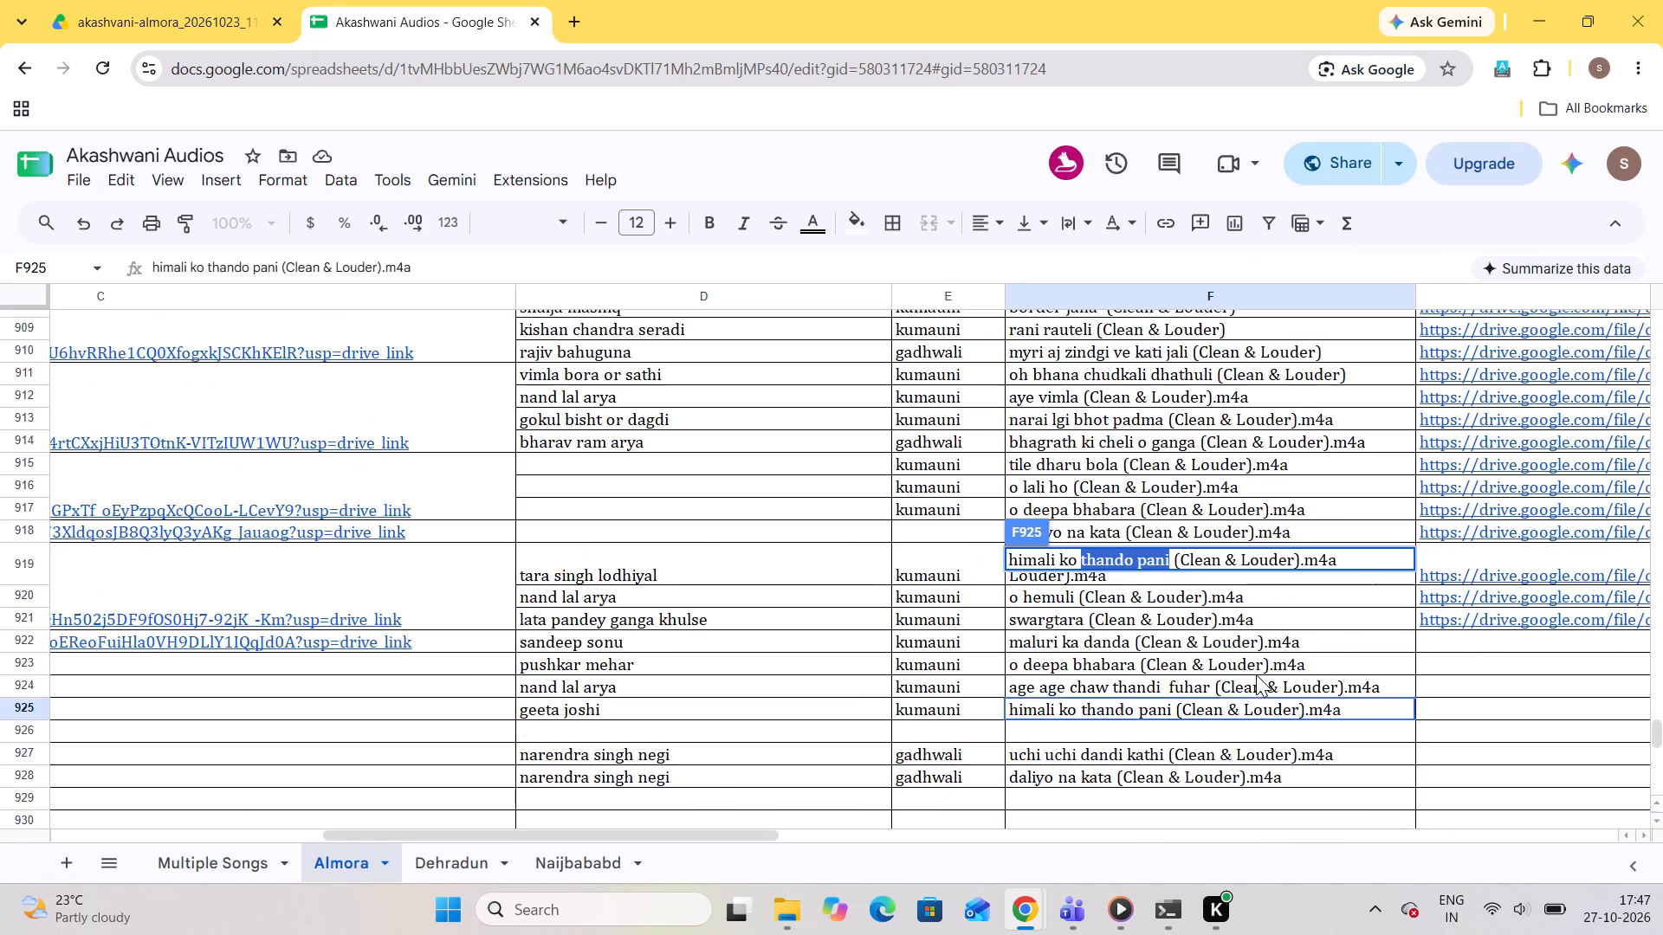
# Delete the empty row 926 from the Almora sheet.
pyautogui.scroll(-1, 1256, 674)
pyautogui.click(1065, 633)
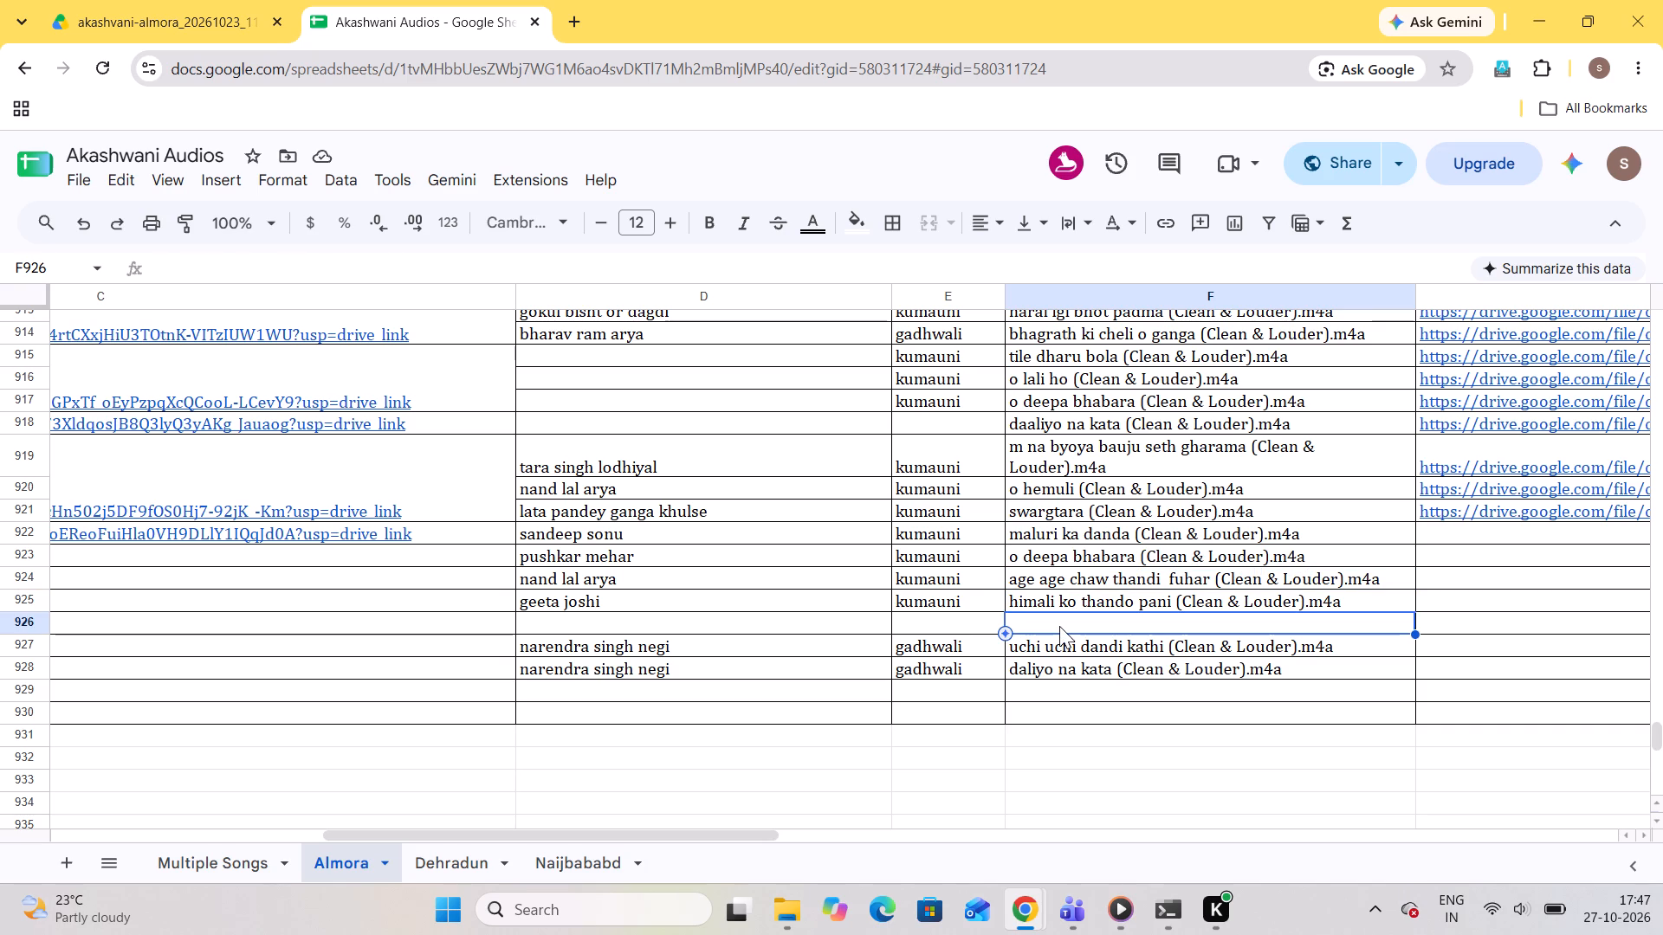
pyautogui.click(1059, 626)
pyautogui.rightClick(1059, 626)
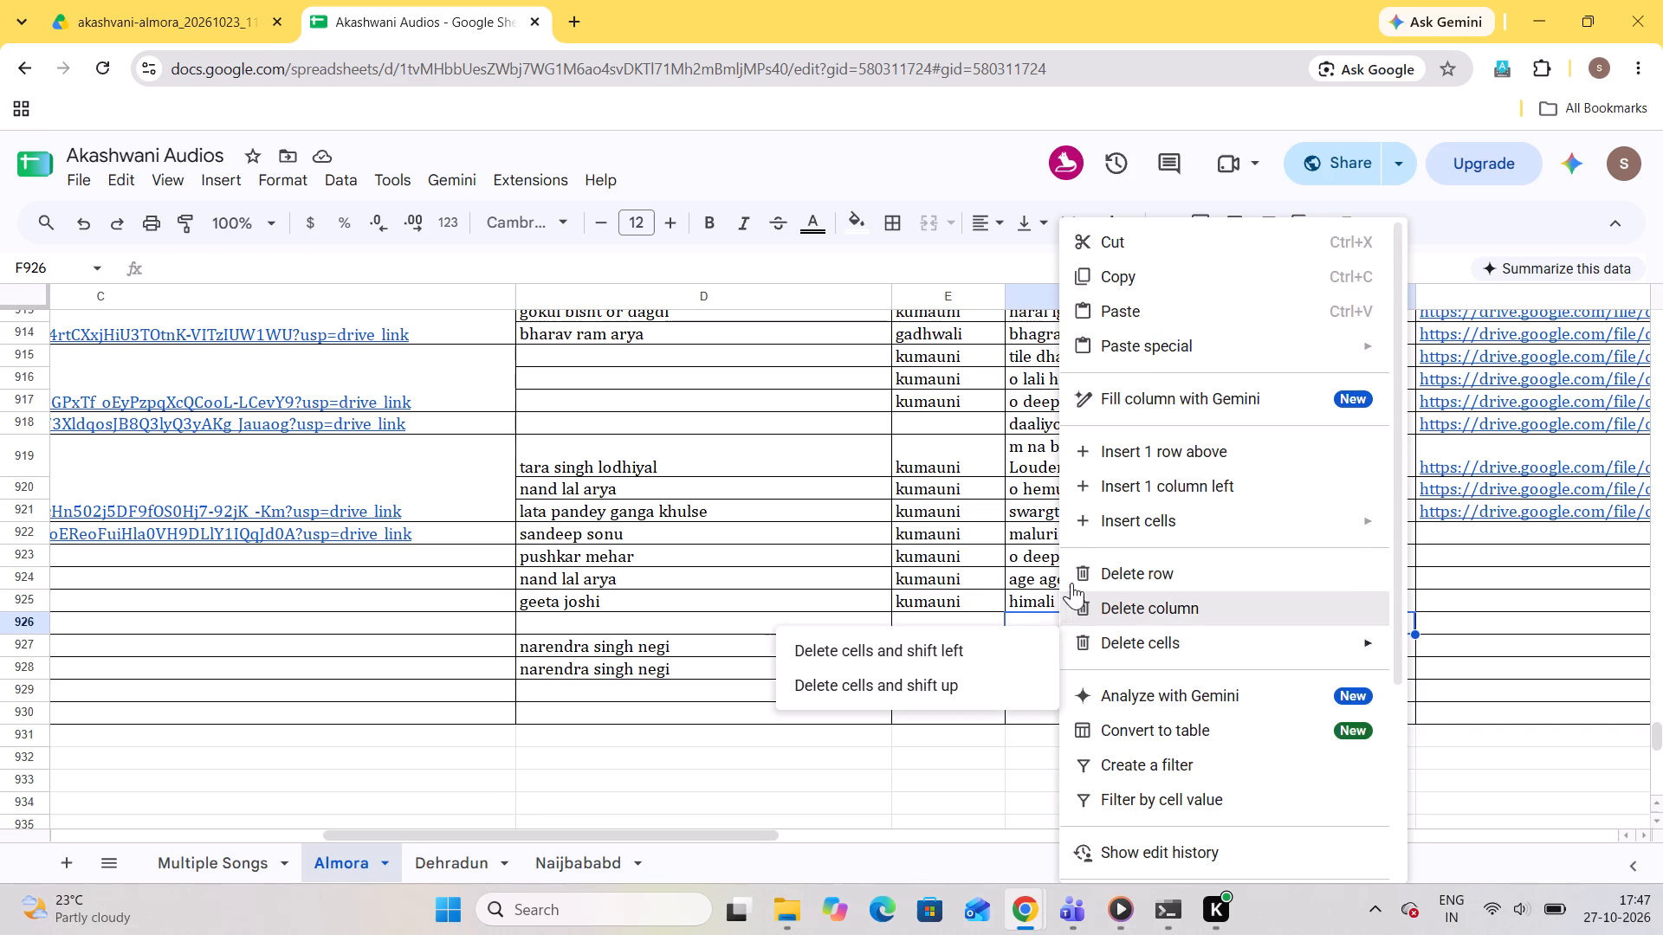
pyautogui.click(1146, 565)
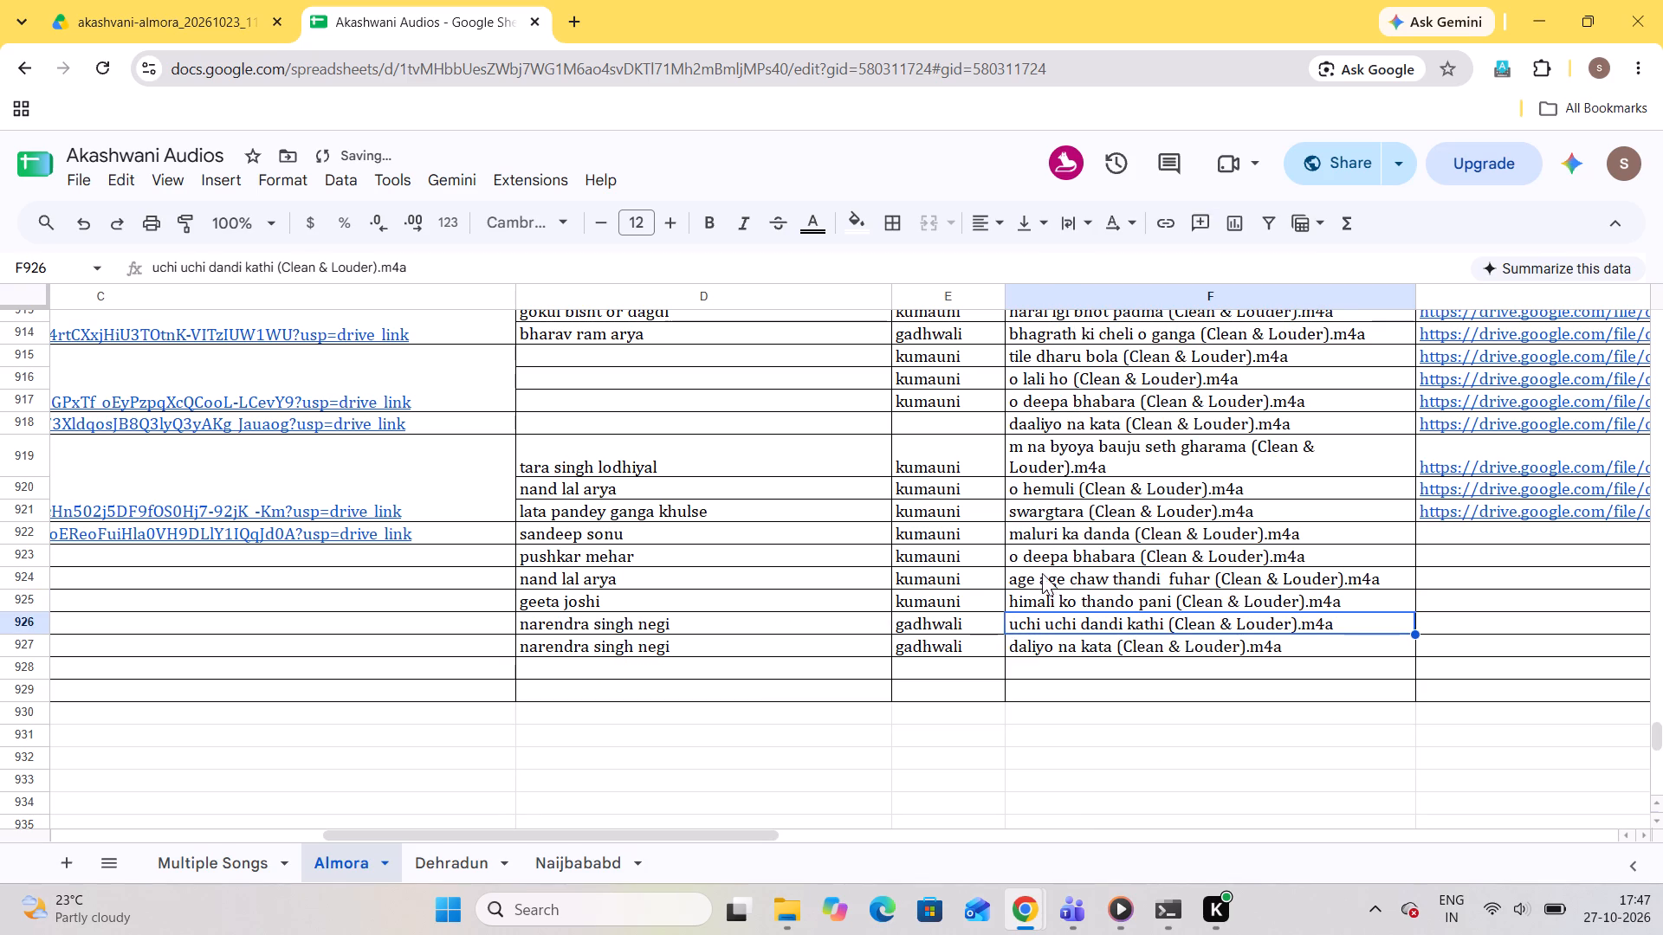
# Correct the last word of the singer entry in D921 to "khulwe".
pyautogui.click(1052, 514)
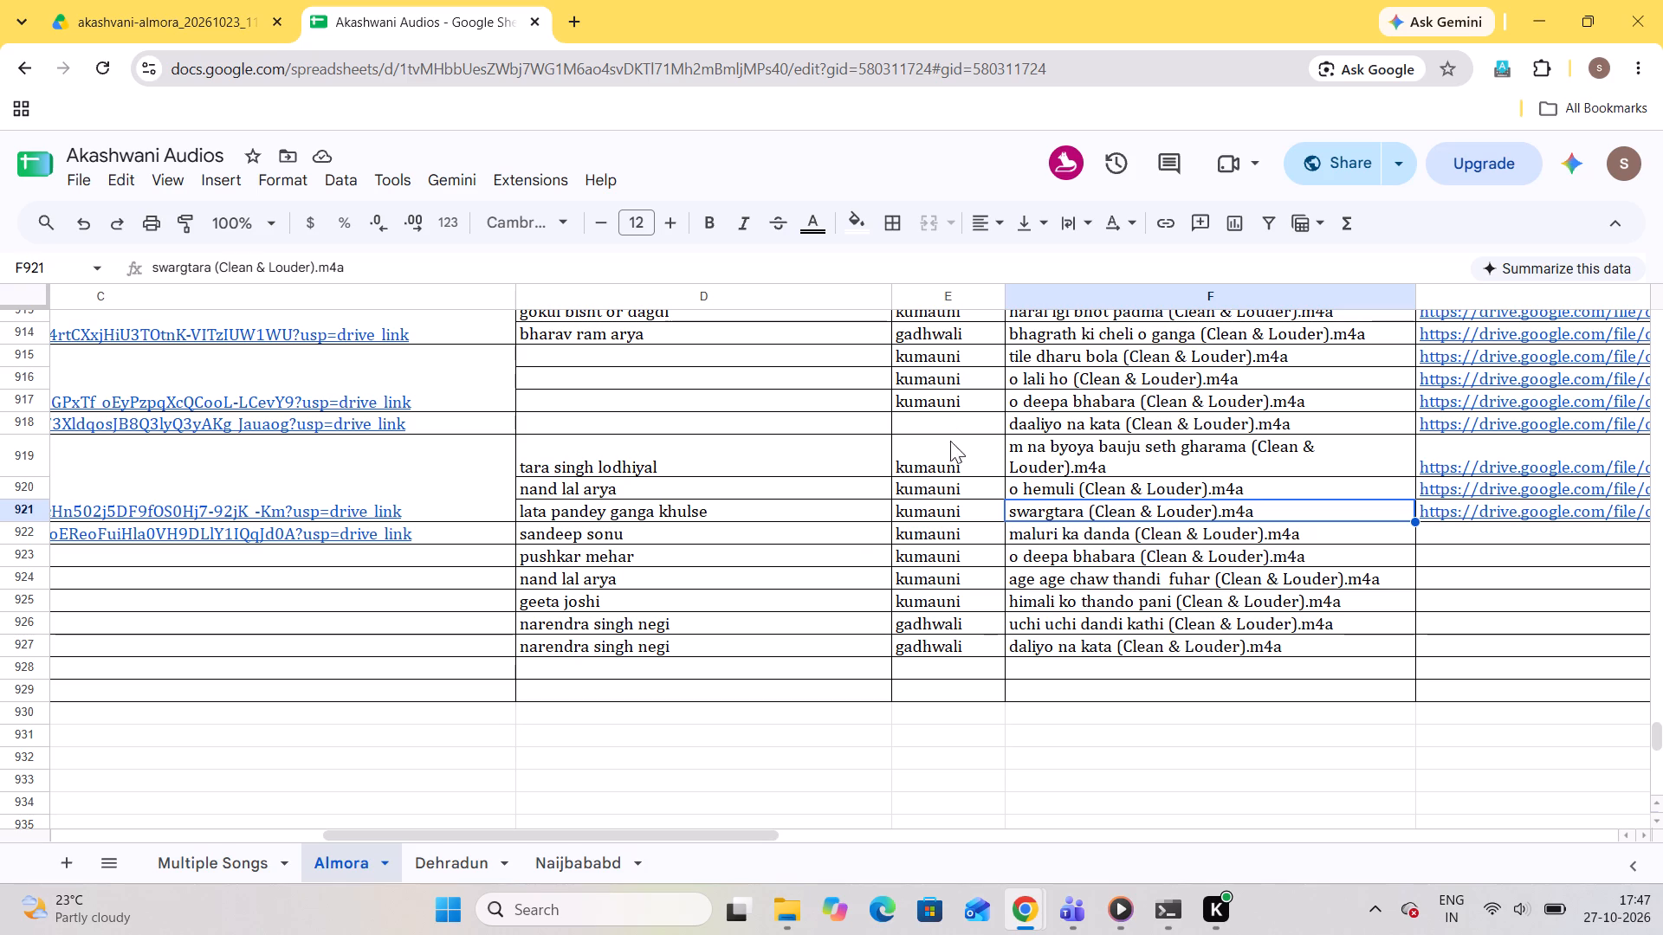
pyautogui.tripleClick(752, 517)
pyautogui.click(728, 510)
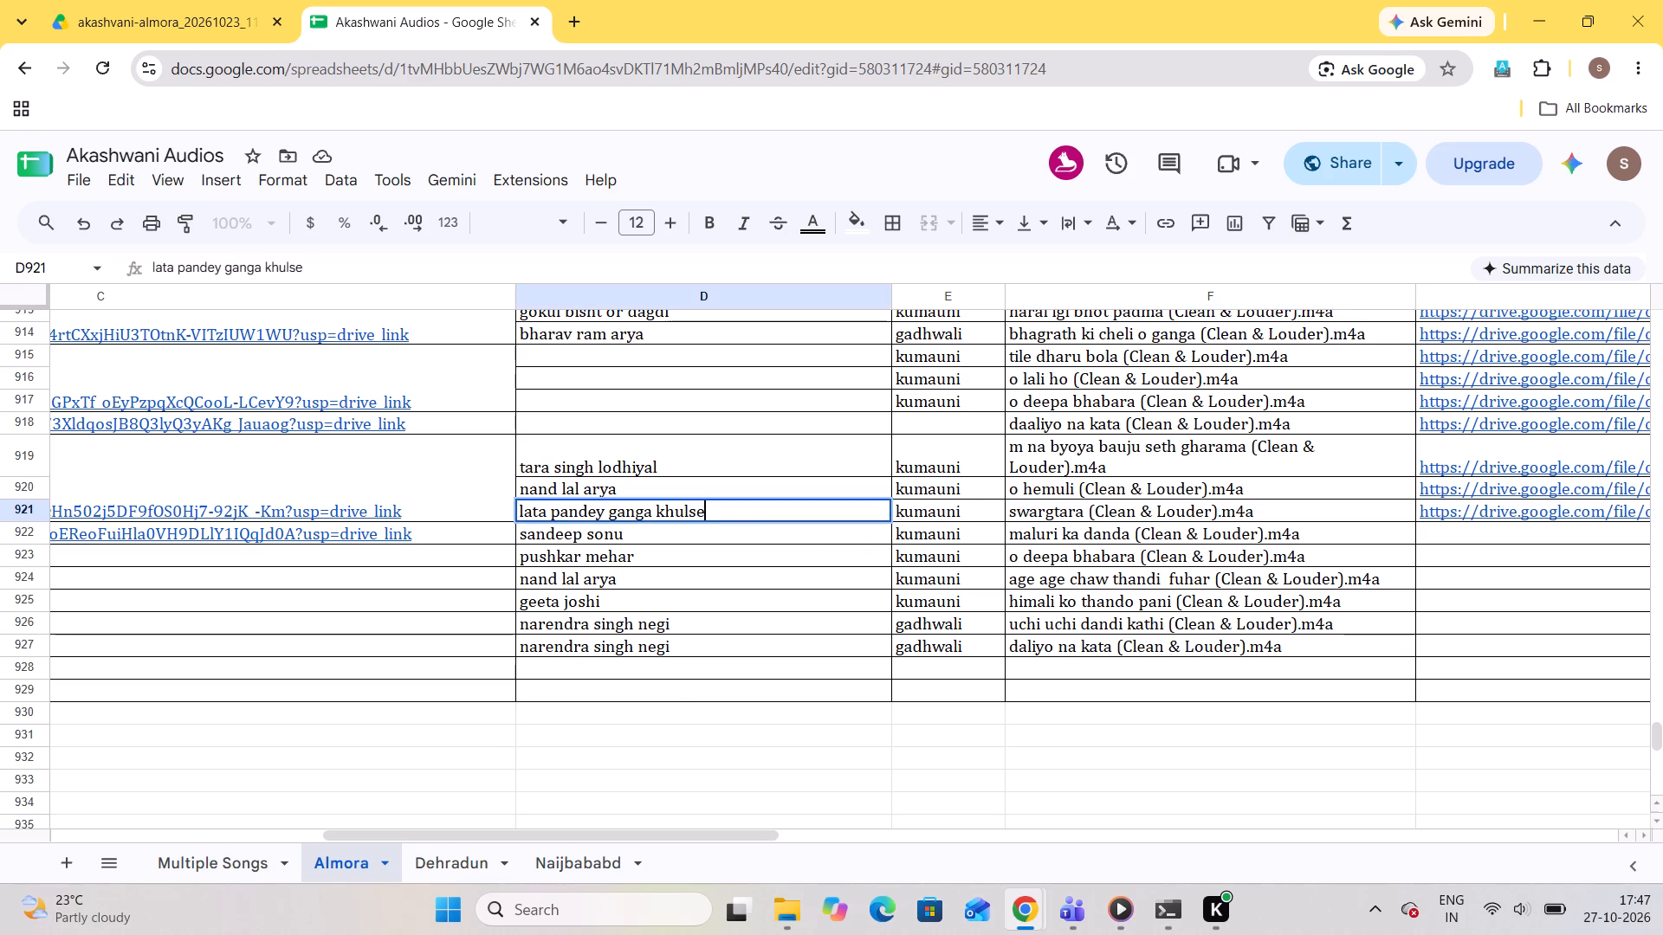
pyautogui.click(698, 513)
pyautogui.press('BackSpace')
pyautogui.press('w')
pyautogui.press('Return')
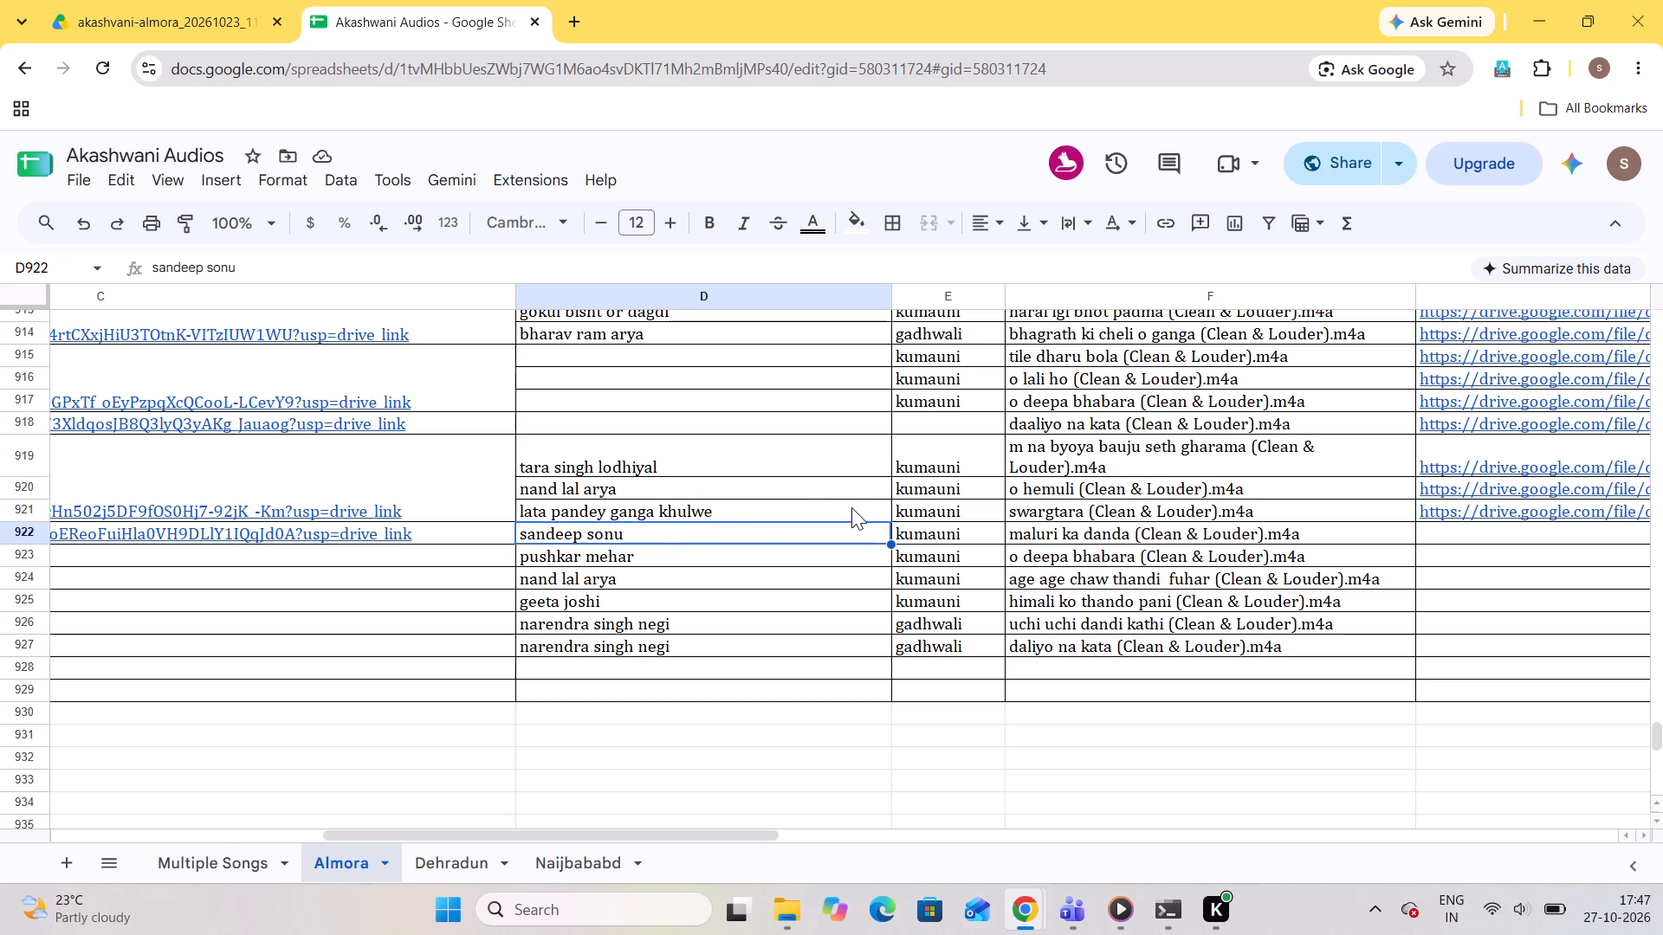
# Search the Almora sheet for "daliyo na", copied from the song title in F927, and check each match for a duplicate.
pyautogui.click(1080, 471)
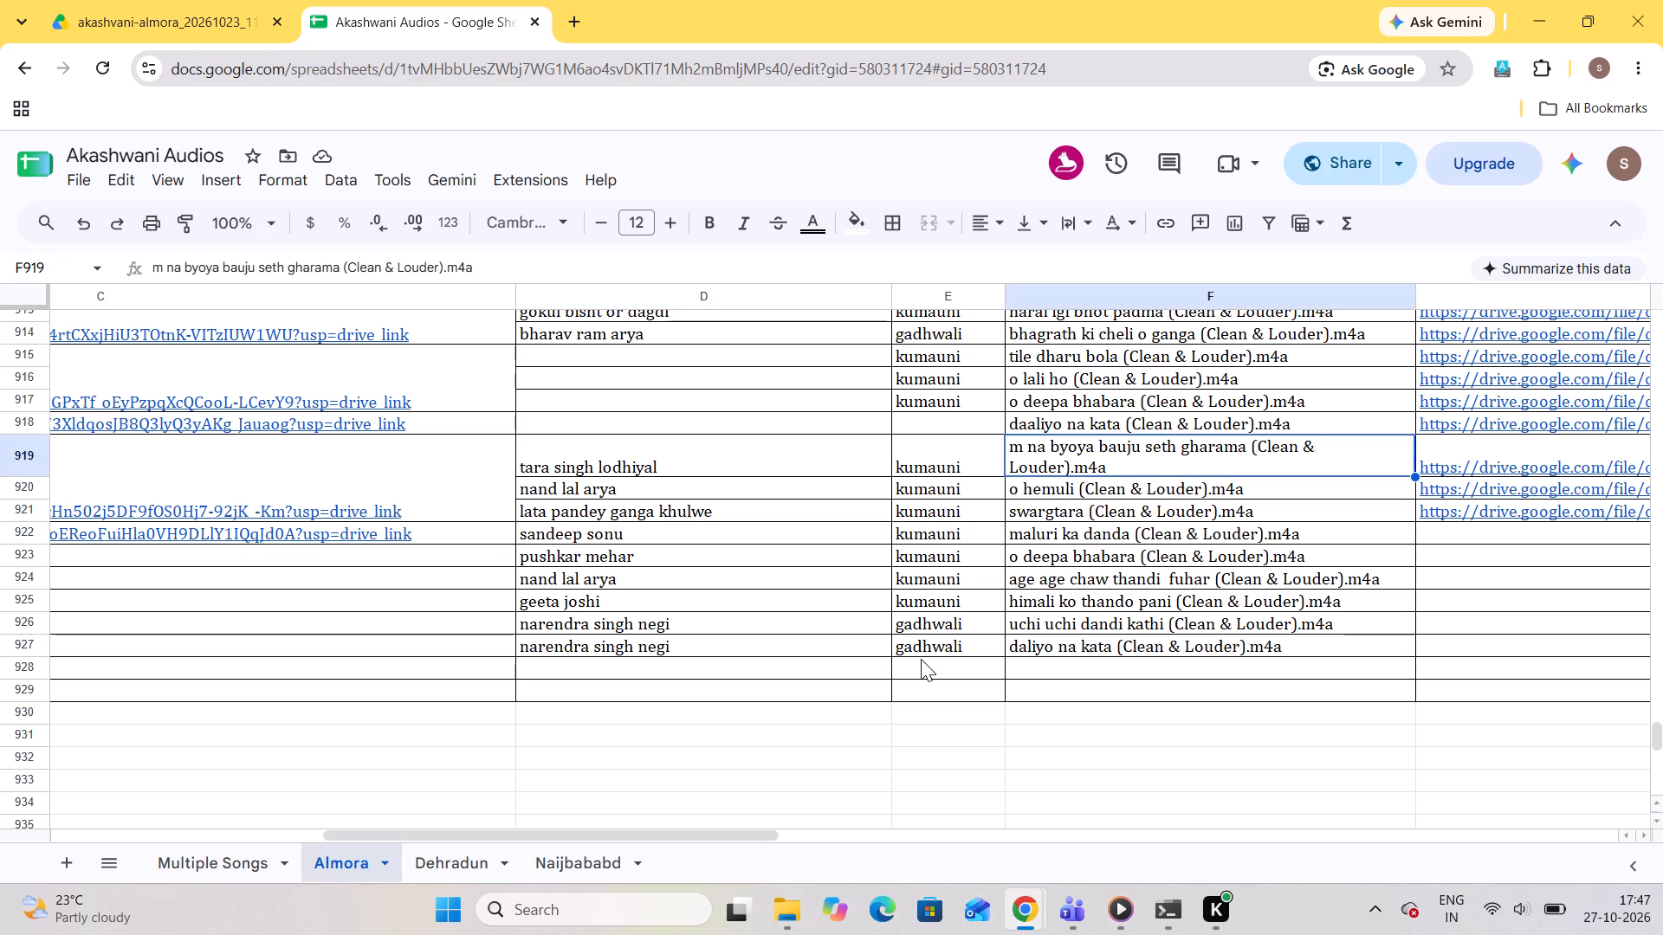
pyautogui.tripleClick(1037, 650)
pyautogui.click(1023, 646)
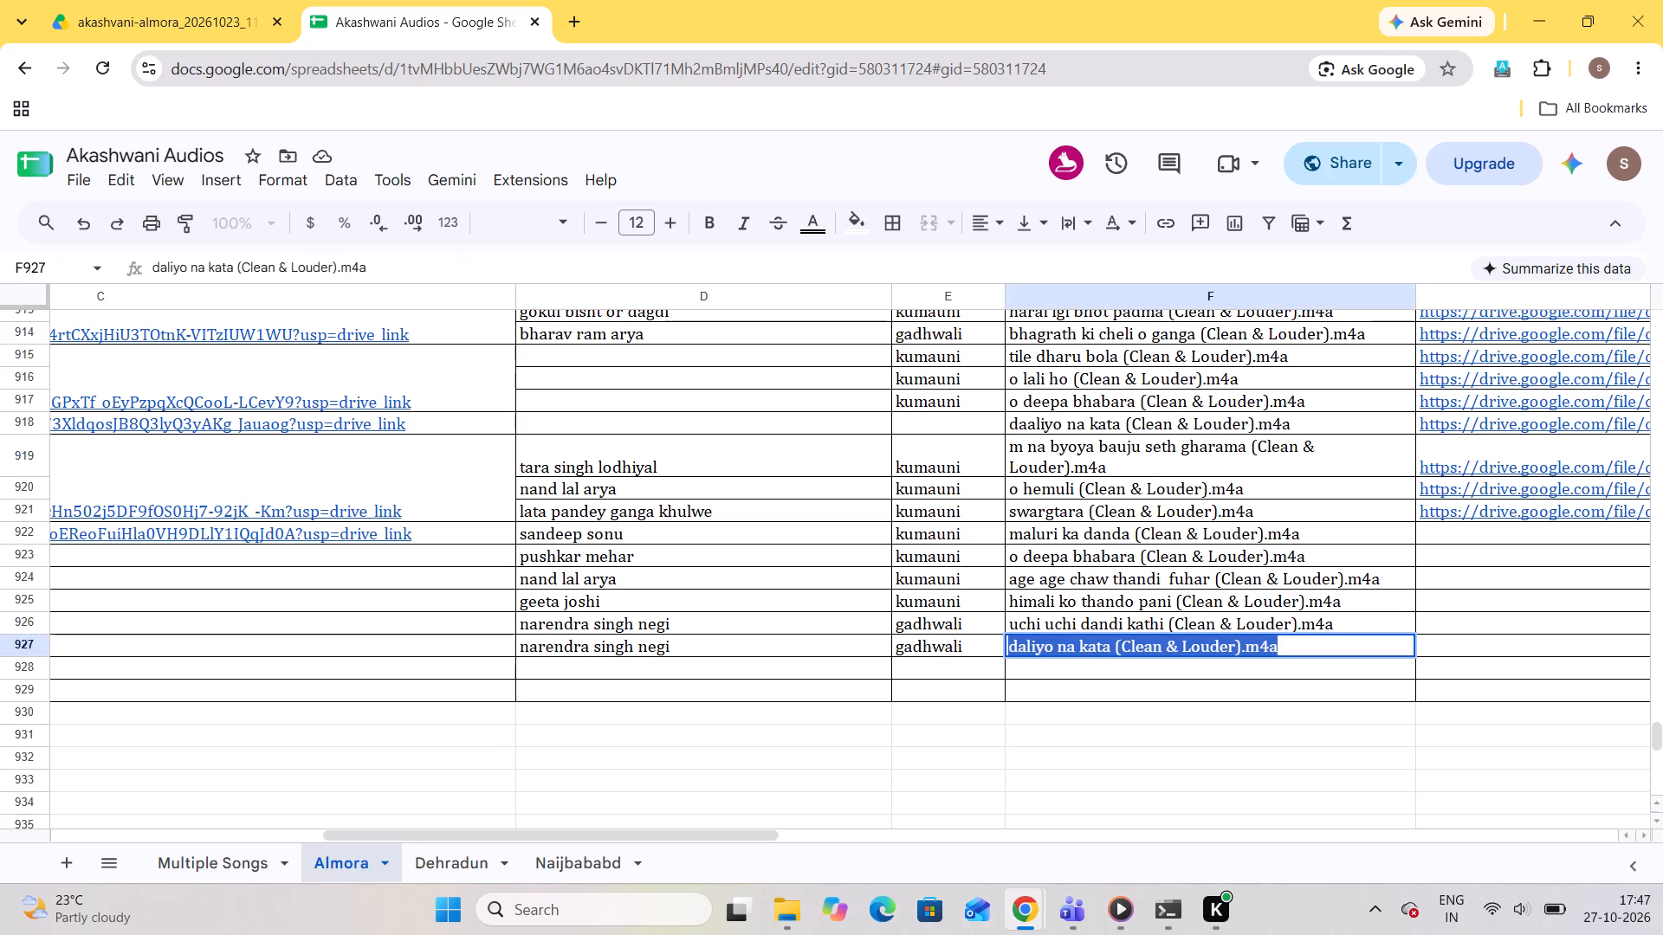
pyautogui.moveTo(1078, 645); pyautogui.dragTo(979, 645)
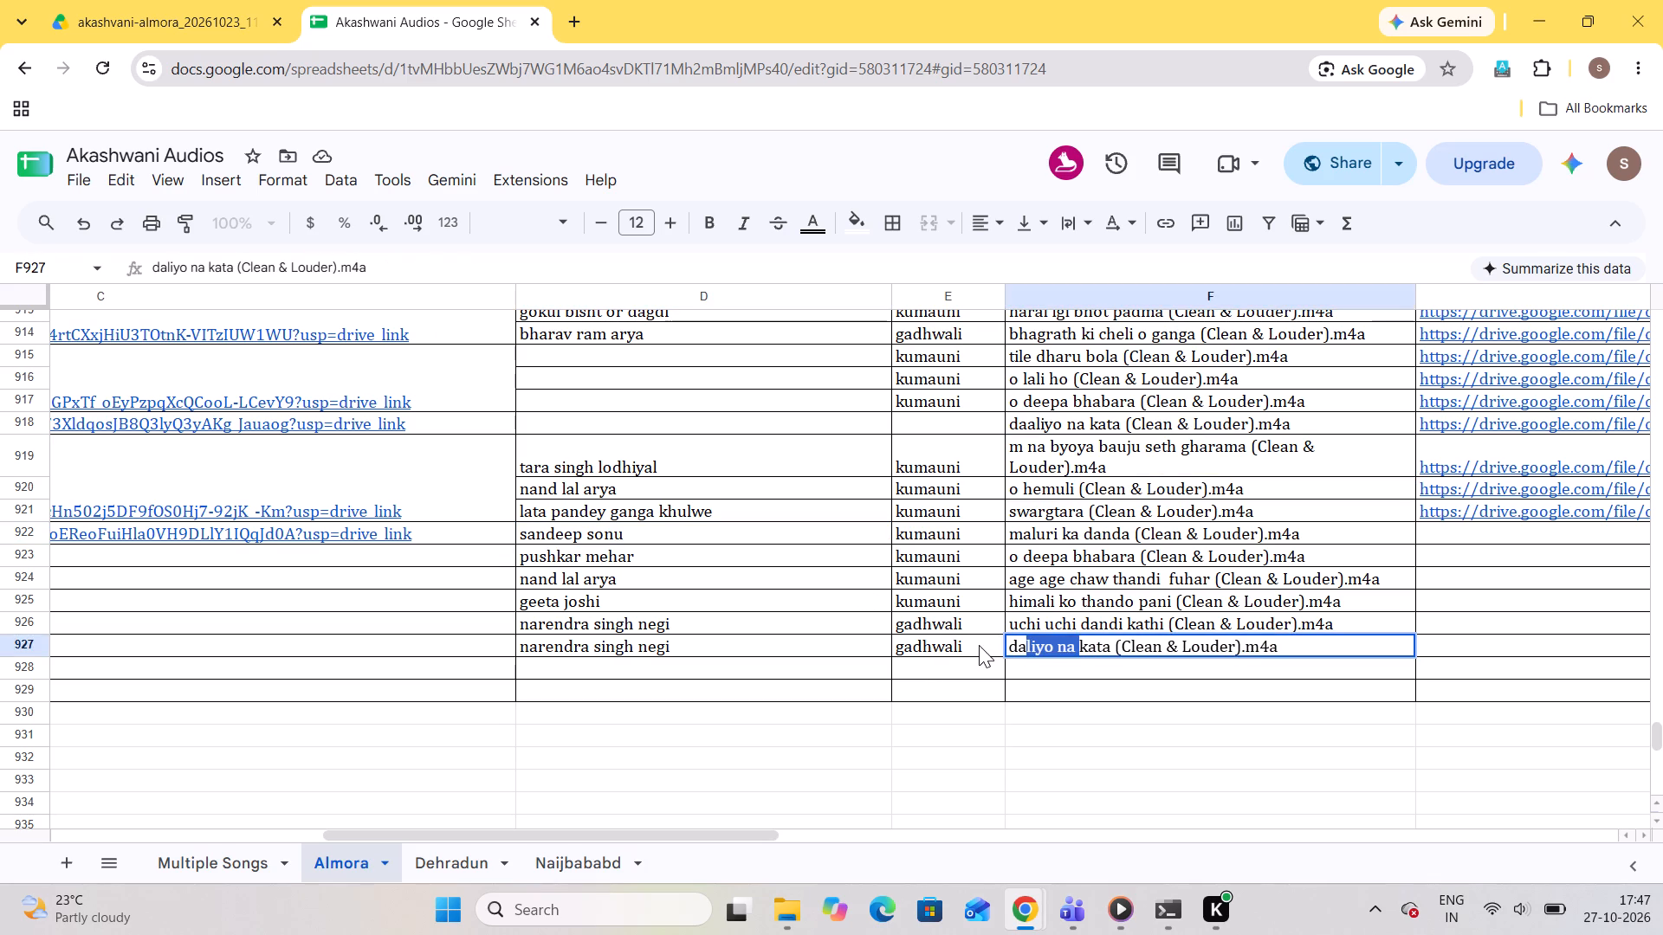
pyautogui.hotkey('ctrl', 'c')
pyautogui.hotkey('ctrl', 'f')
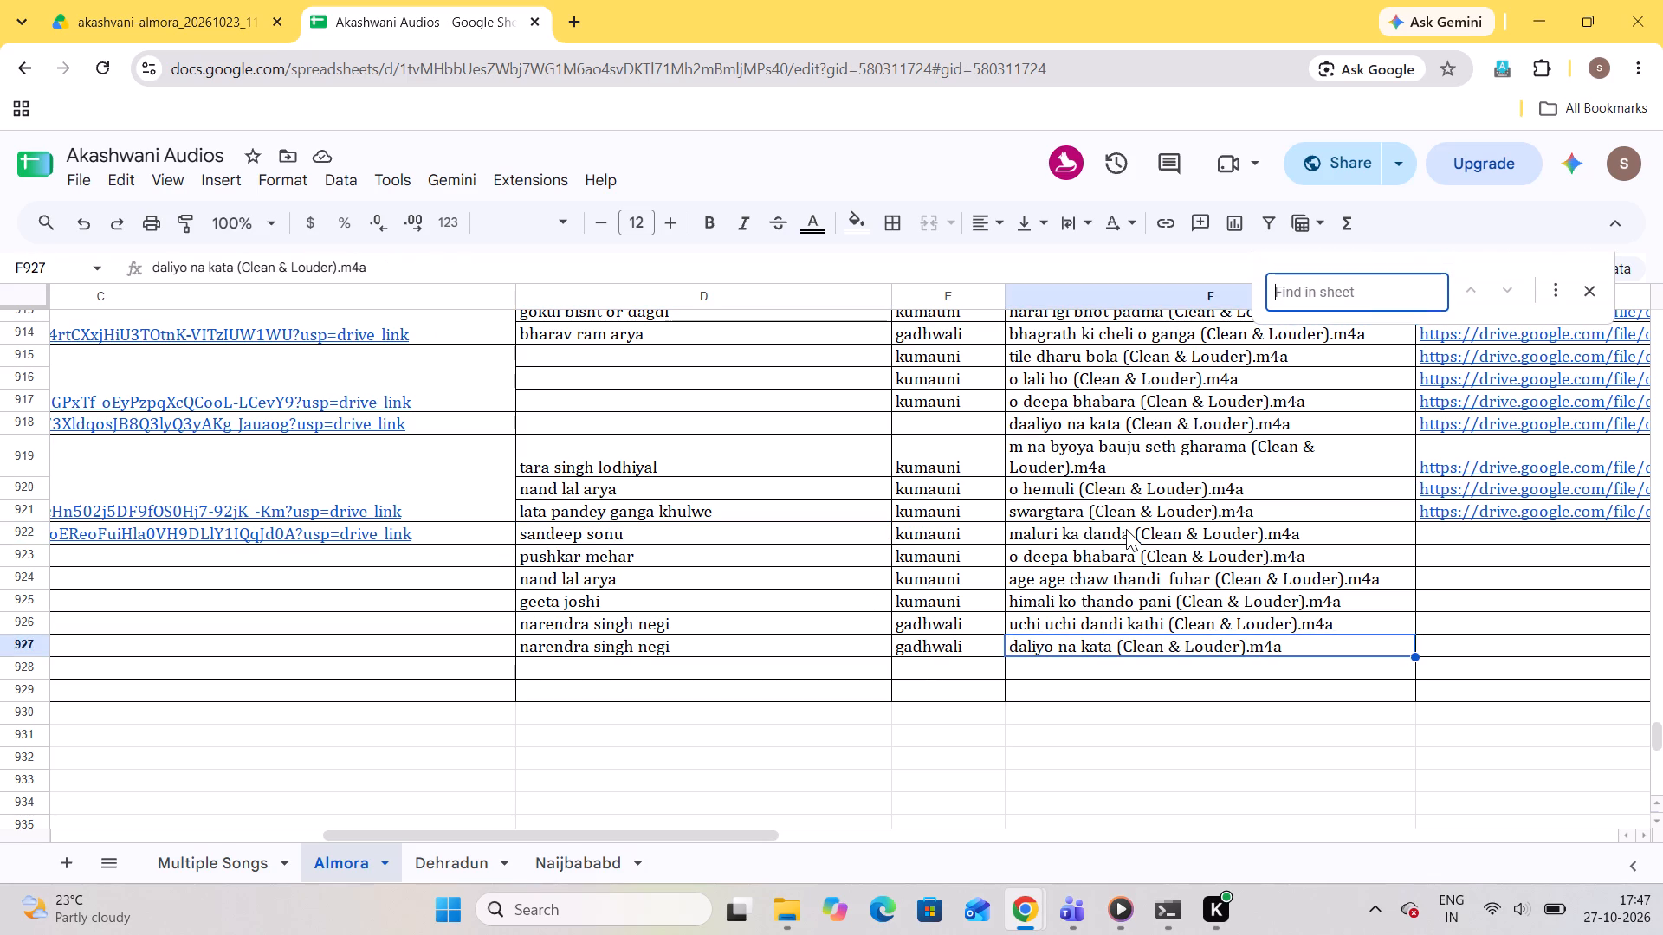
pyautogui.click(1313, 295)
pyautogui.hotkey('ctrl', 'v')
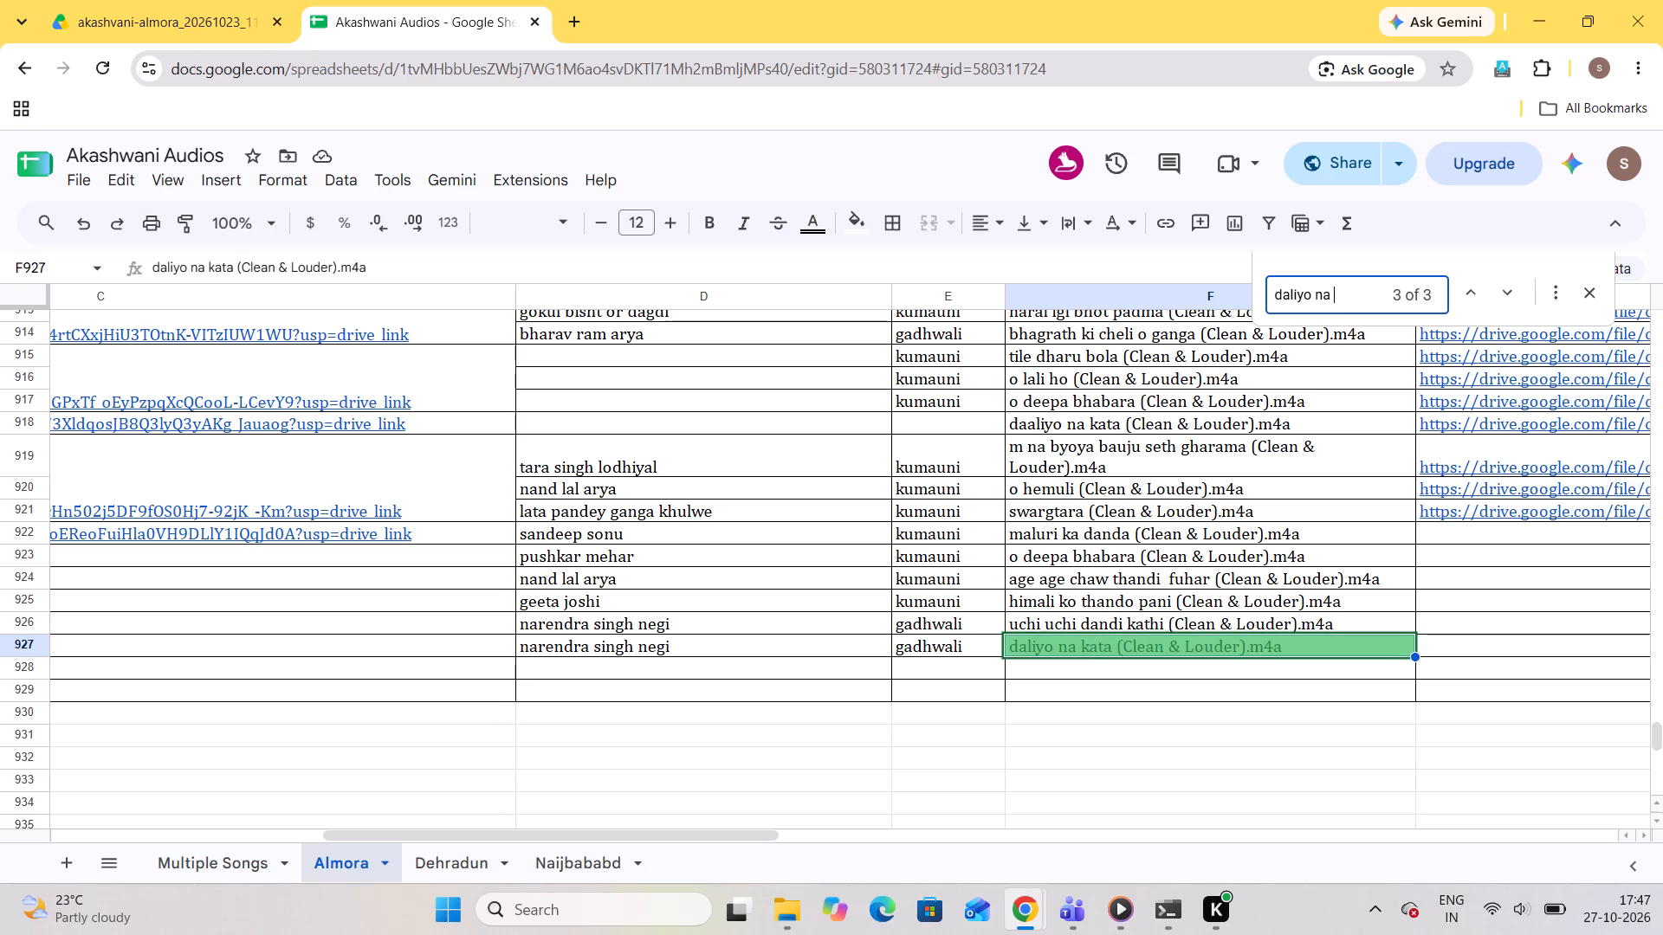
pyautogui.click(1469, 295)
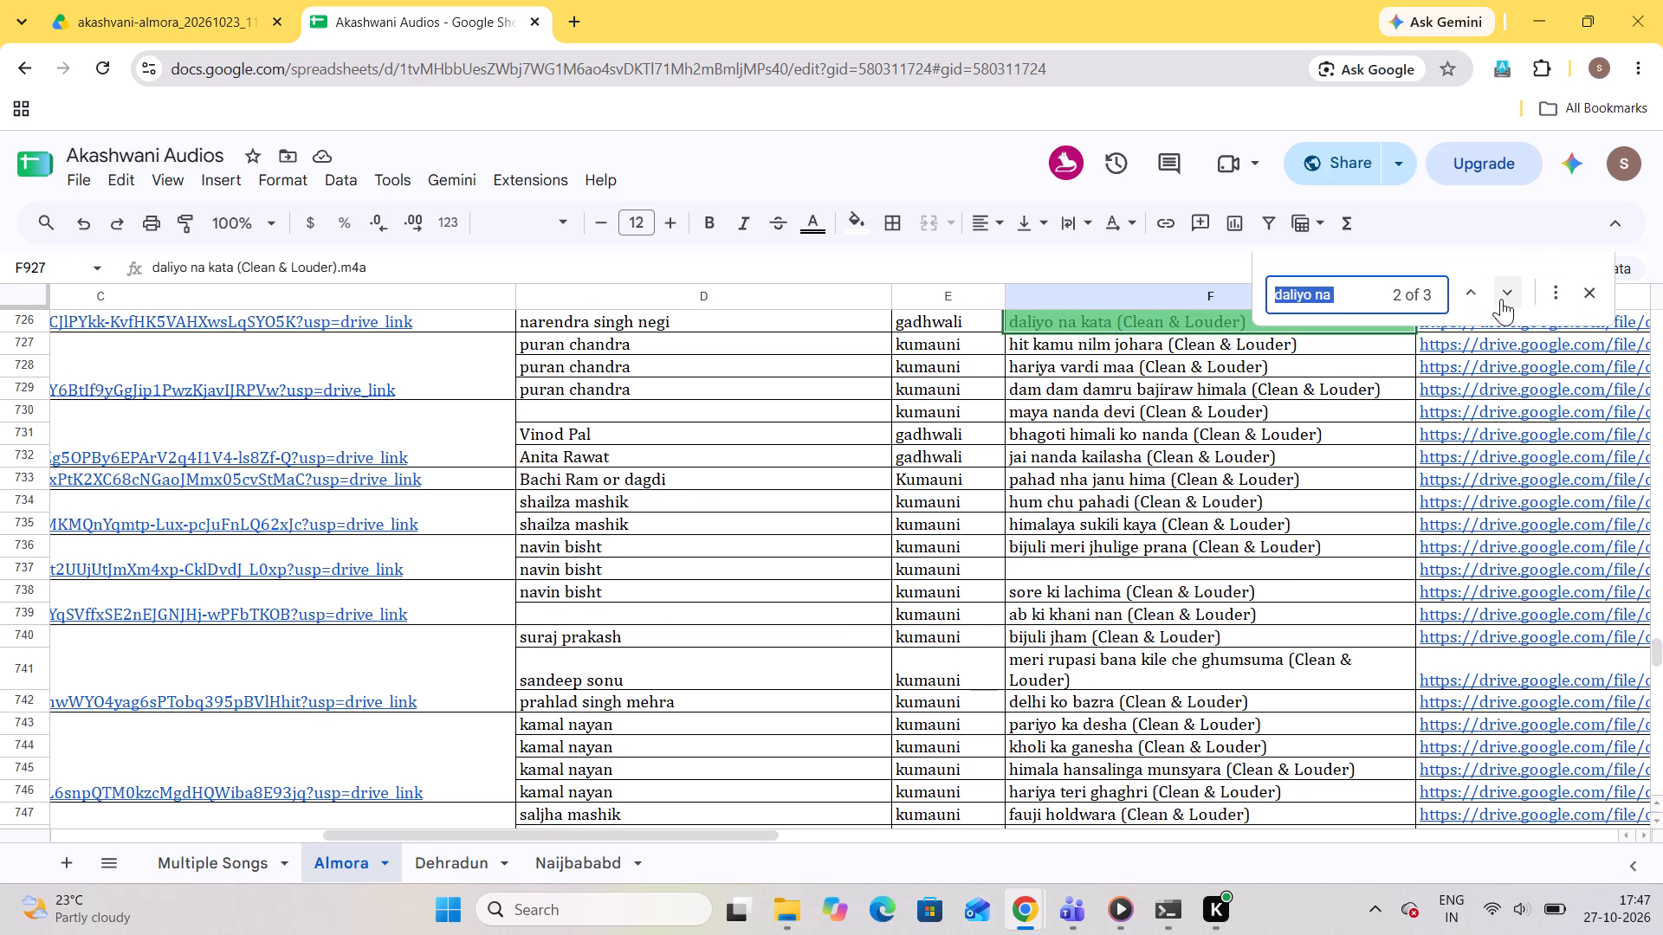
pyautogui.click(1472, 292)
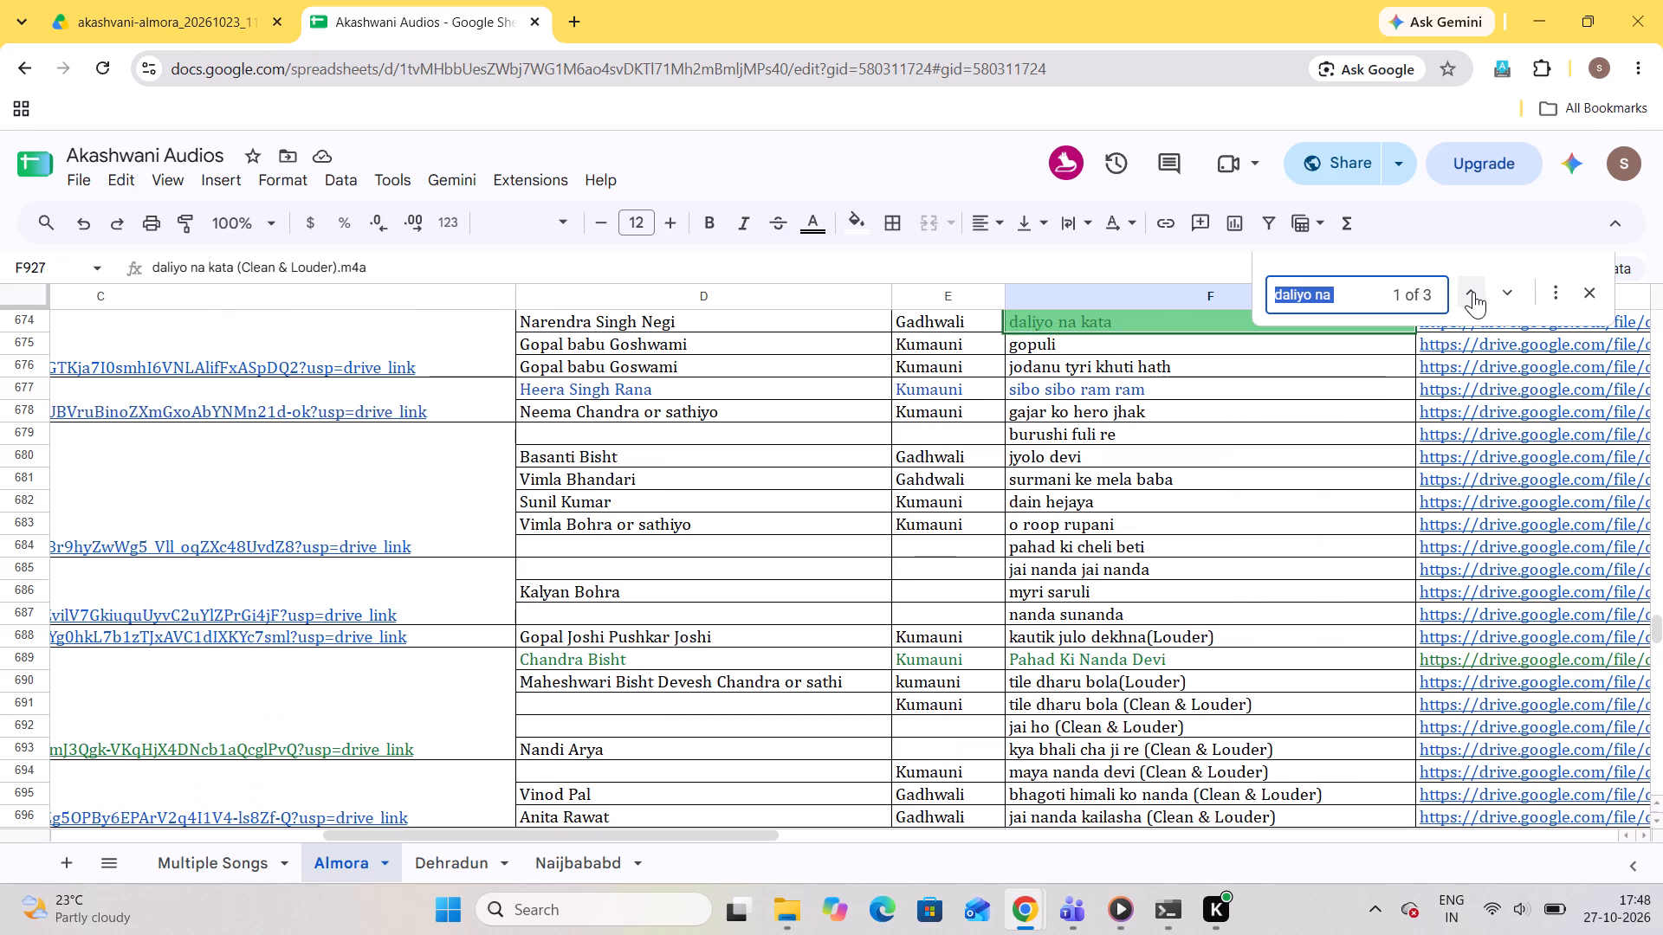
pyautogui.click(1505, 292)
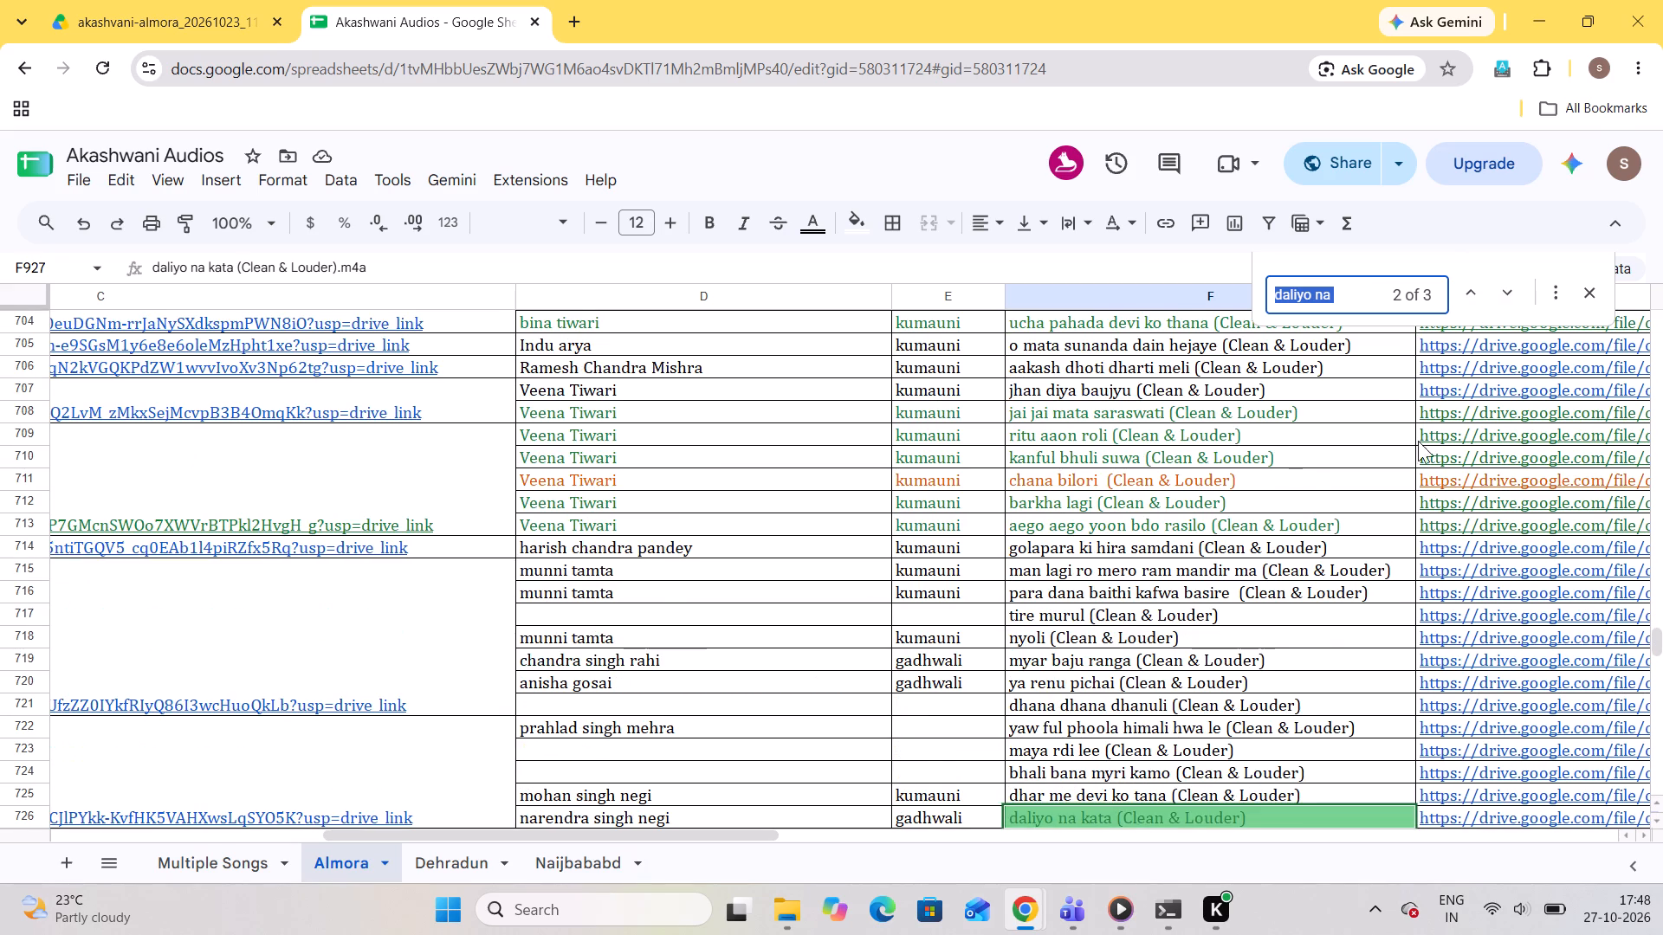
pyautogui.scroll(-3, 1244, 675)
pyautogui.scroll(-3, 1097, 608)
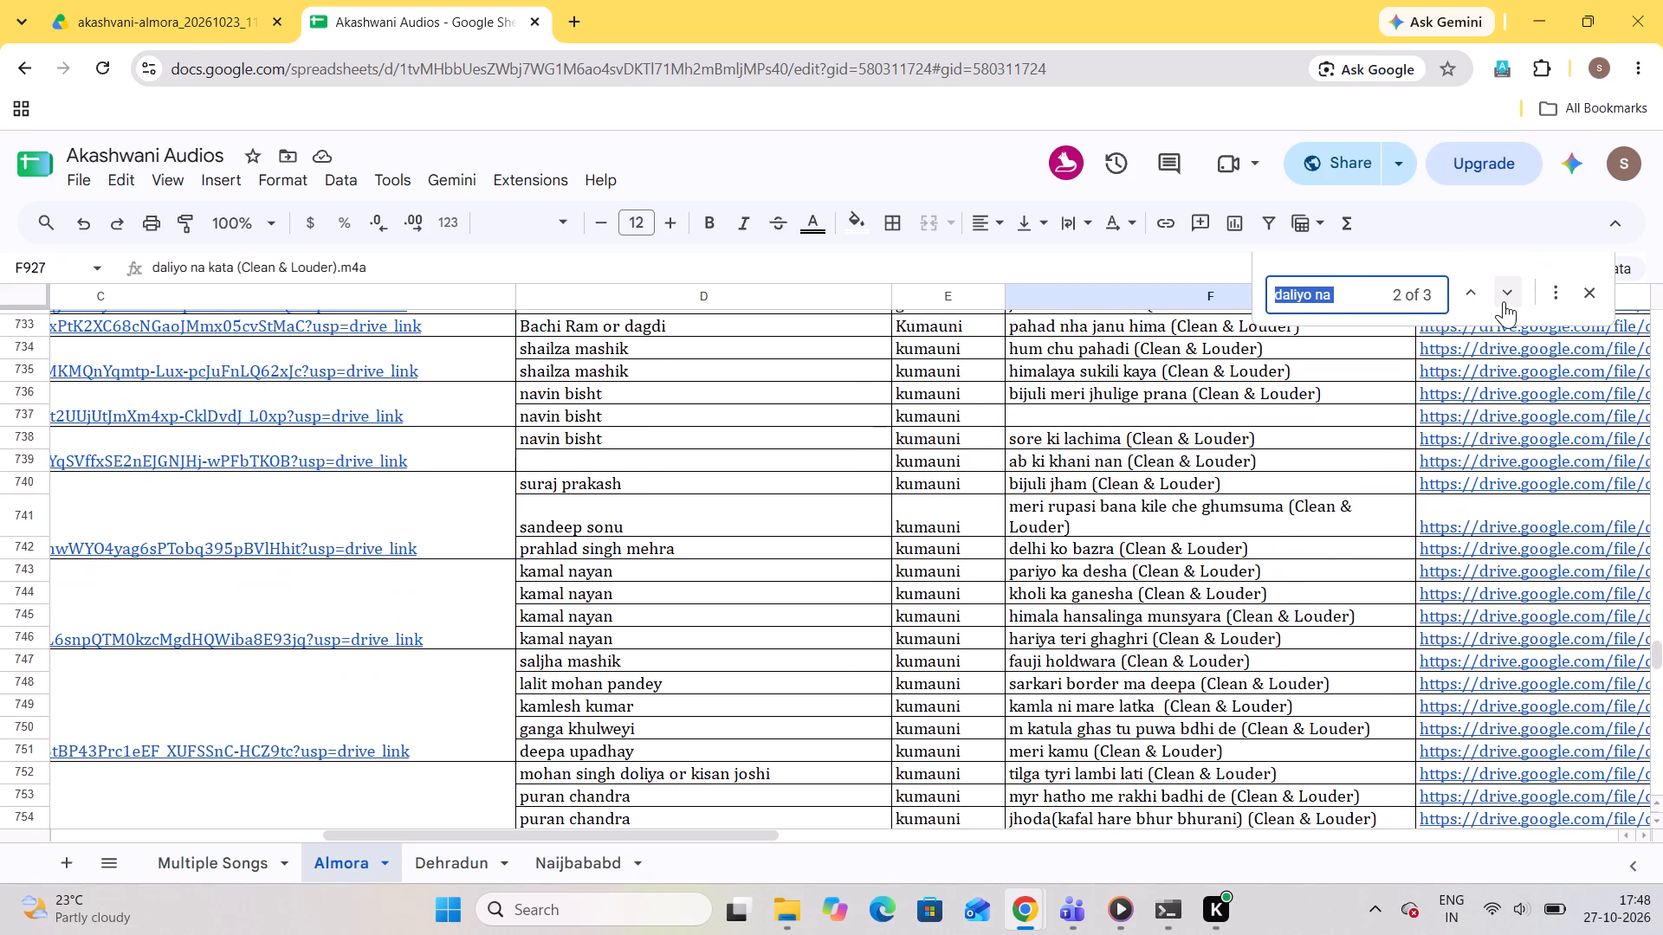
pyautogui.click(1504, 301)
pyautogui.scroll(-3, 1285, 642)
# Clear the song title, language and singer of the "daliyo na kata" entry in row 927.
pyautogui.tripleClick(1086, 485)
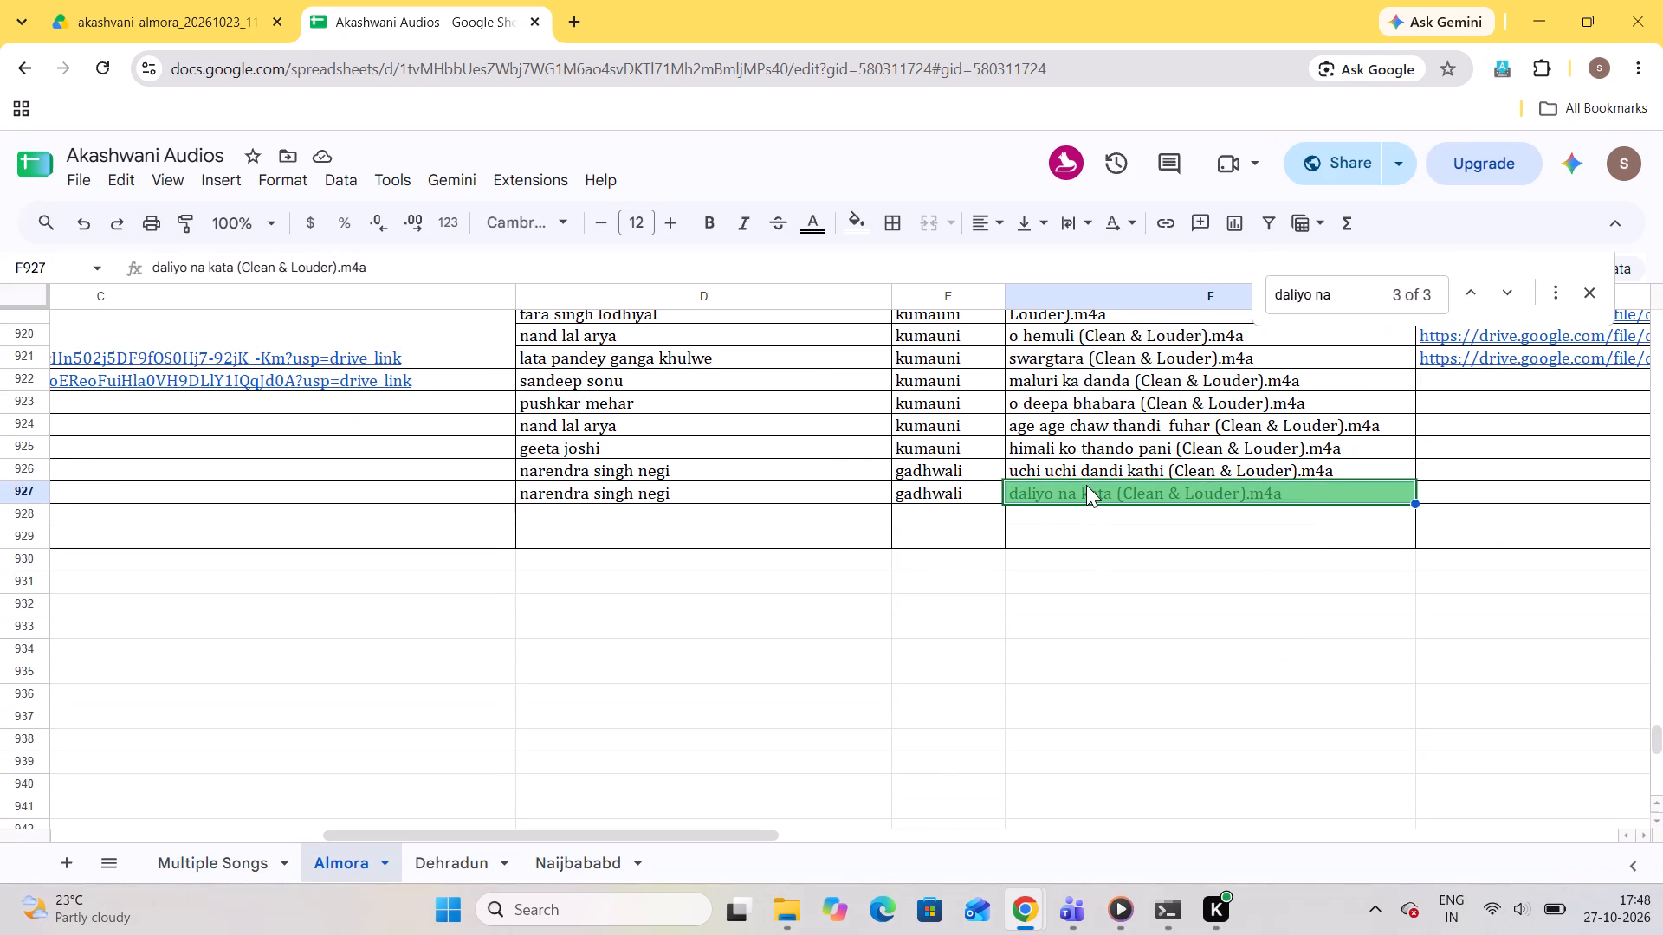
pyautogui.tripleClick(1090, 491)
pyautogui.press('BackSpace')
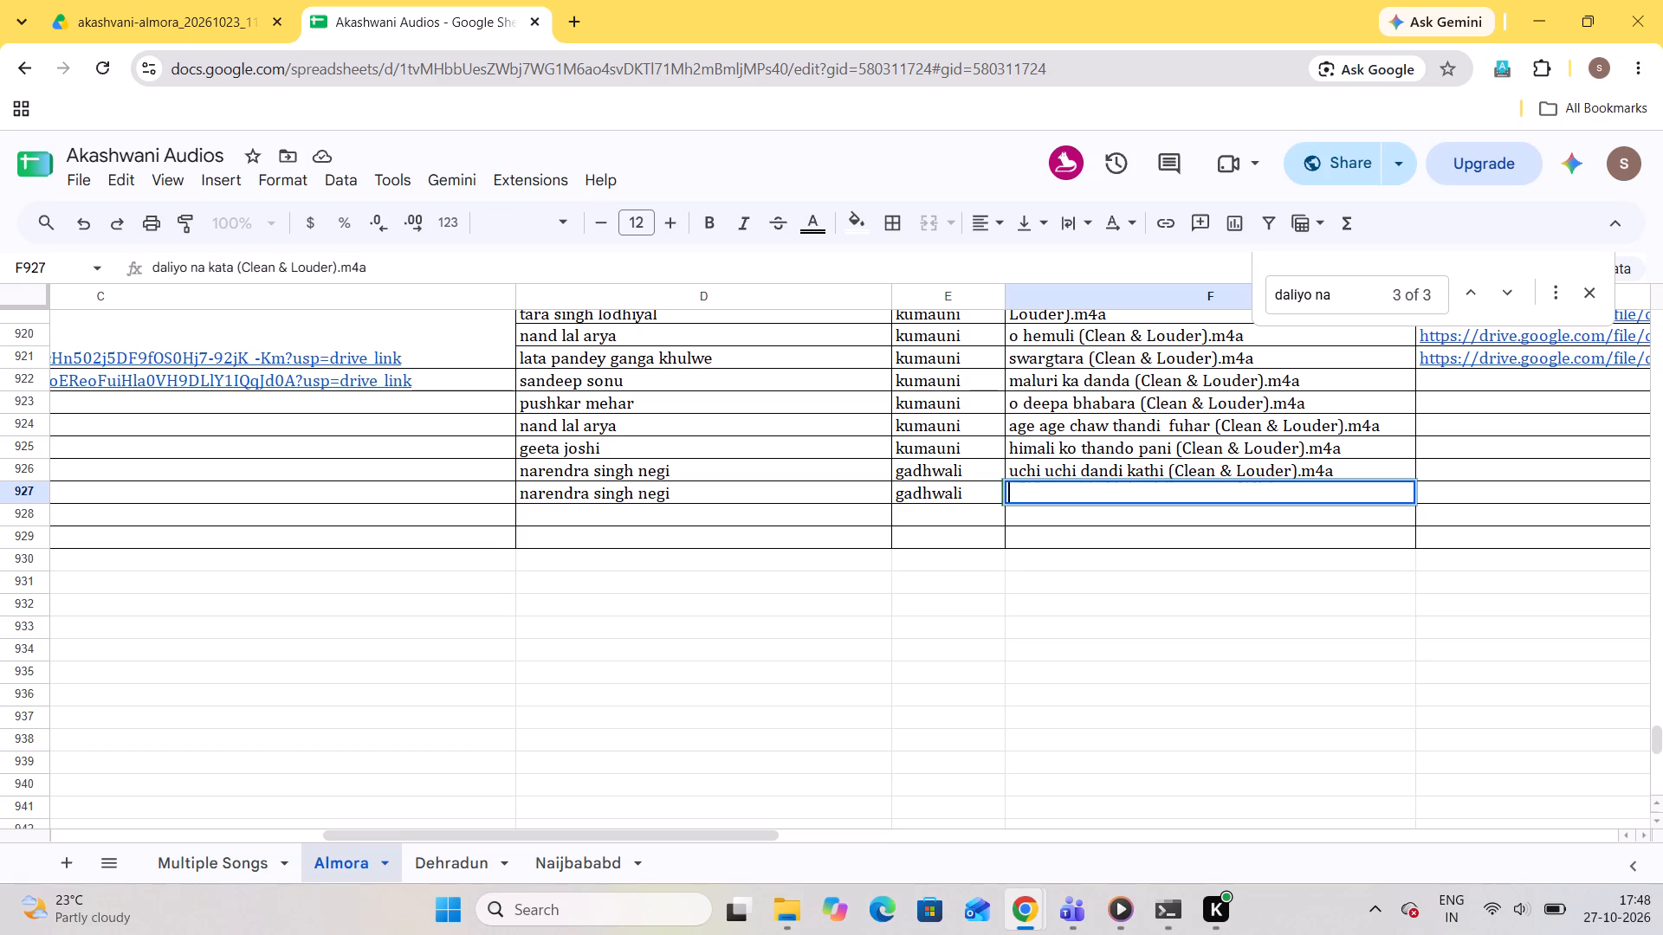
pyautogui.tripleClick(963, 493)
pyautogui.press('BackSpace')
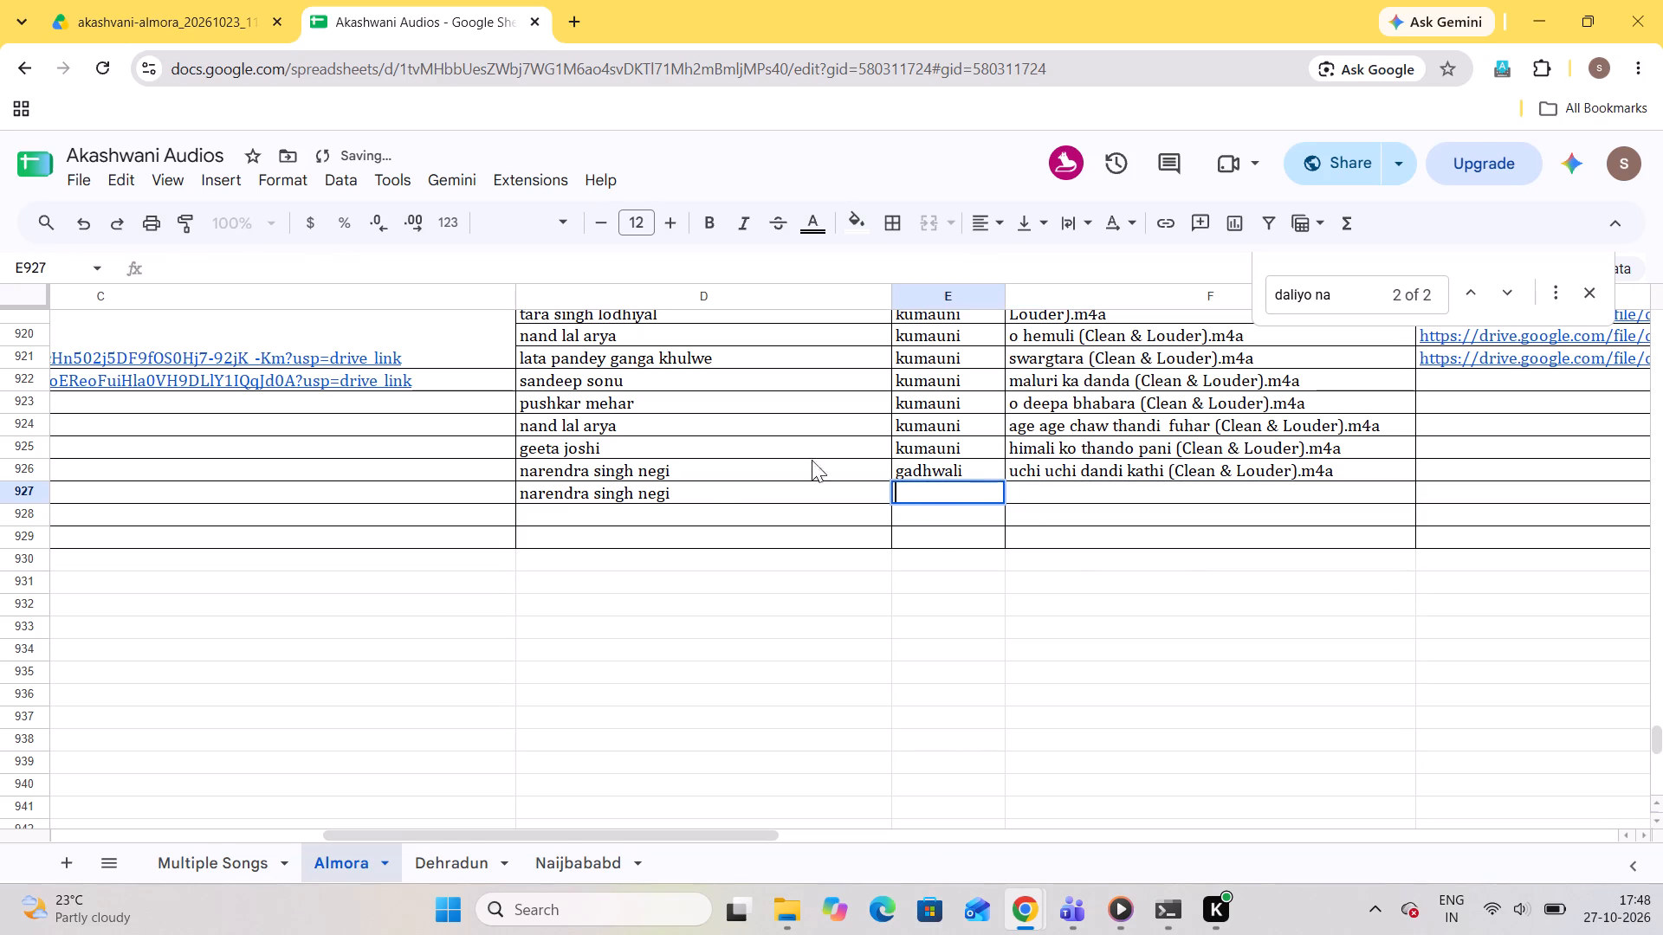
pyautogui.tripleClick(721, 495)
pyautogui.press('BackSpace')
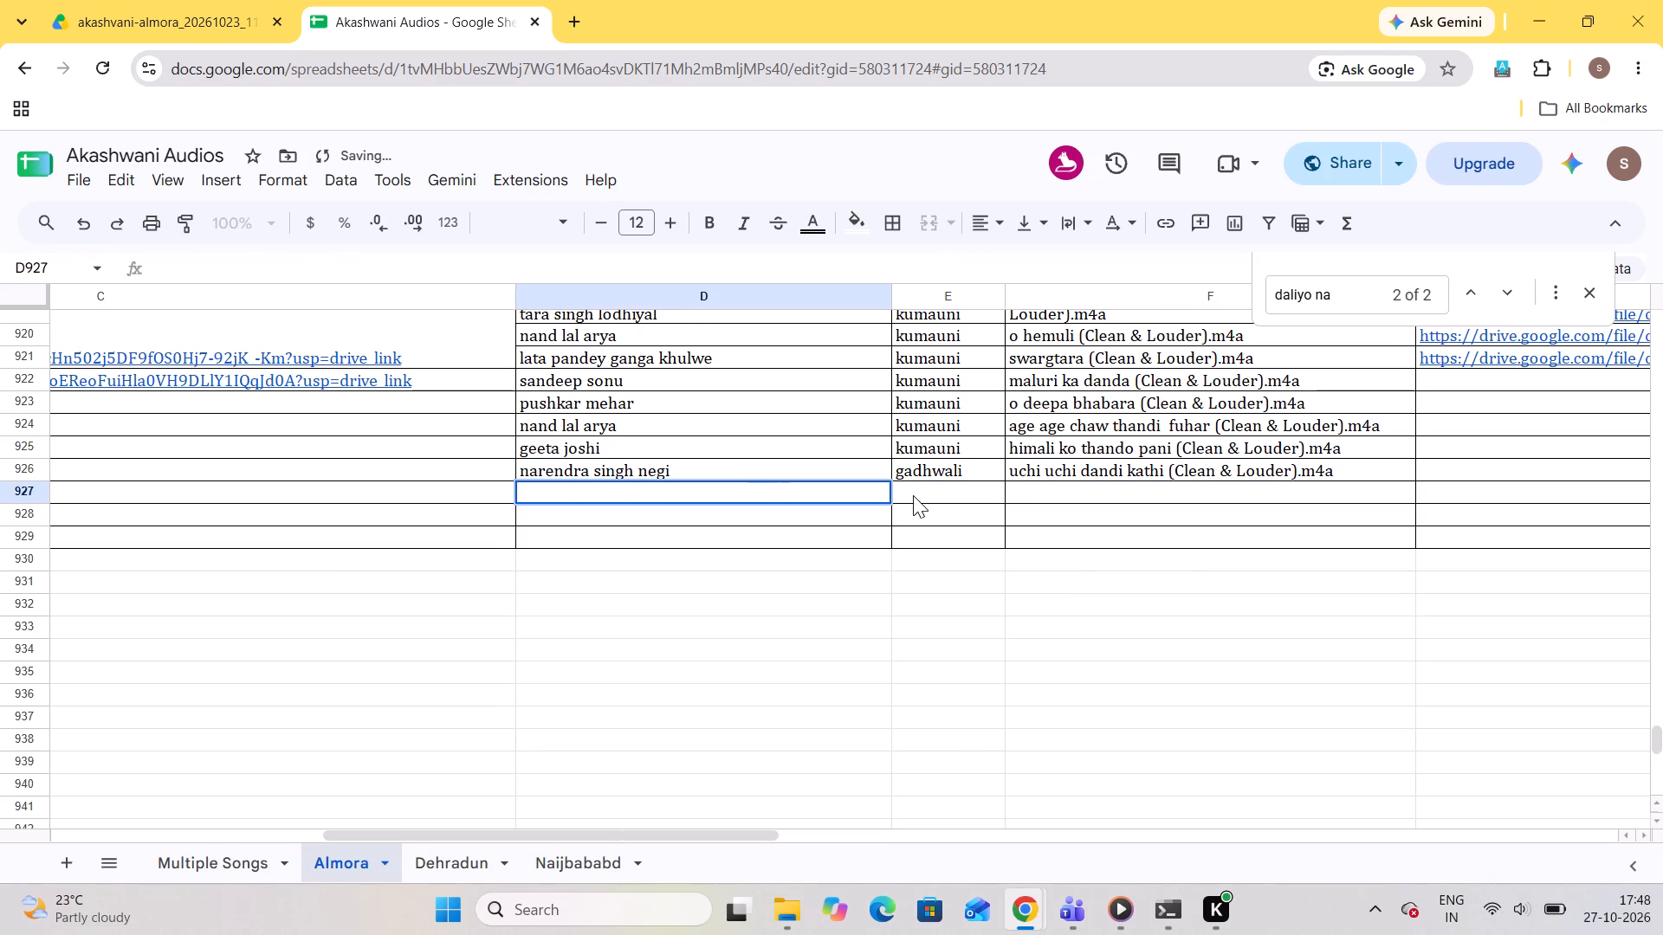
# In Drive, close the open rename dialog and move the duplicate "daliyo na kata" and "chana bilori" audio files to the trash.
pyautogui.click(216, 16)
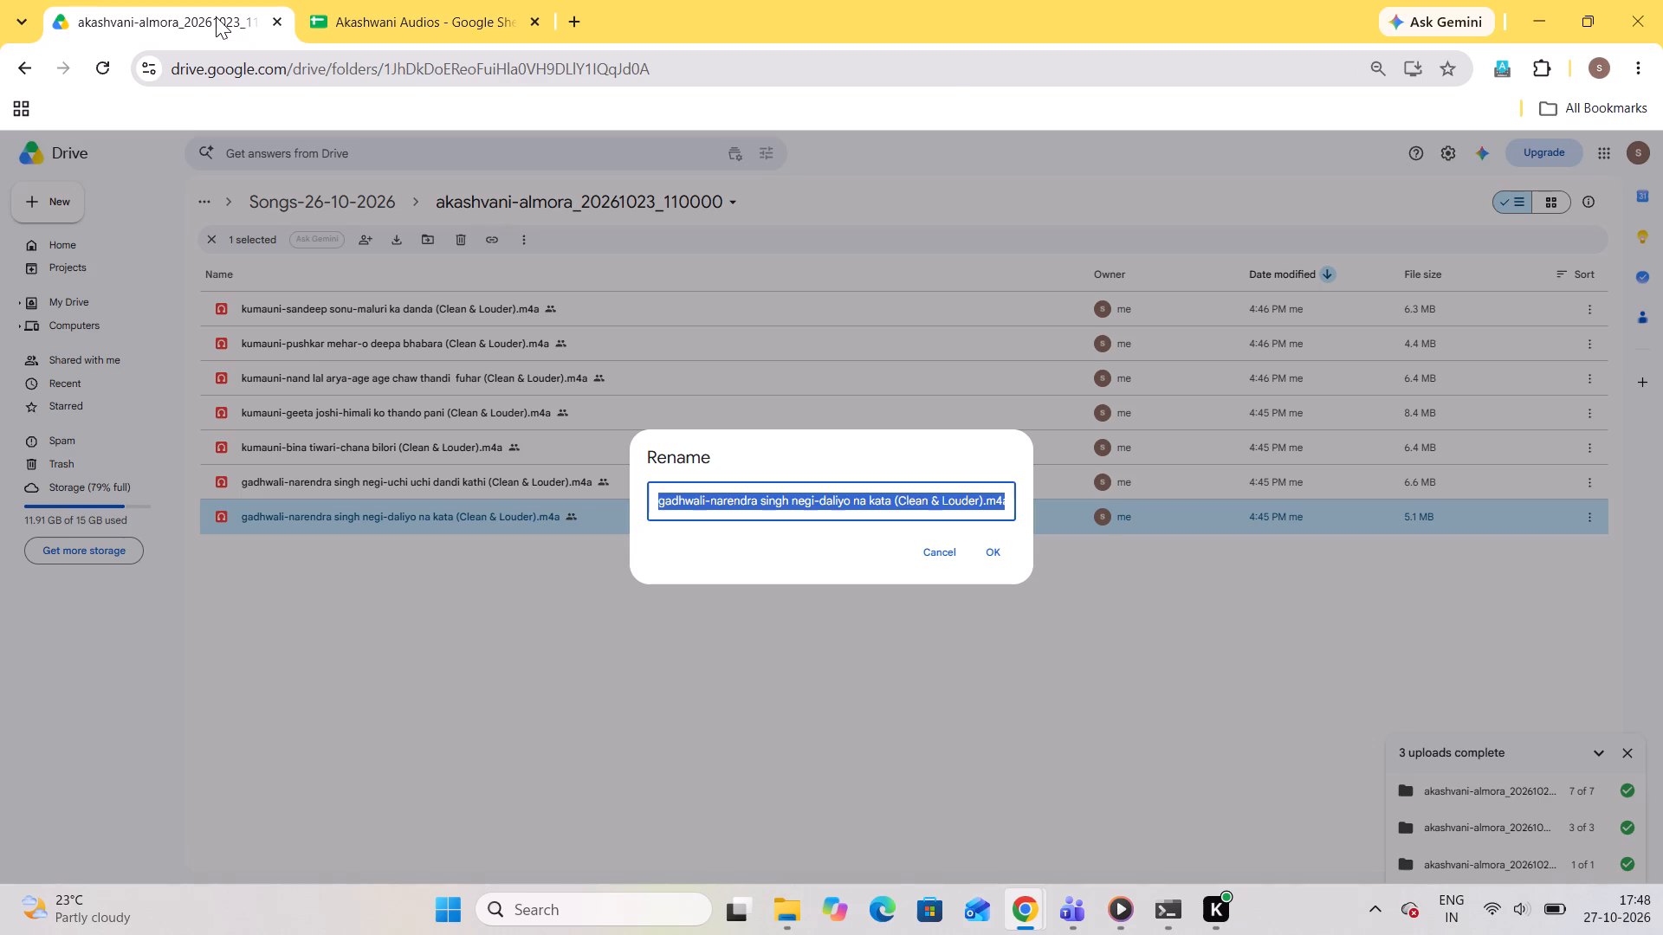
pyautogui.click(990, 561)
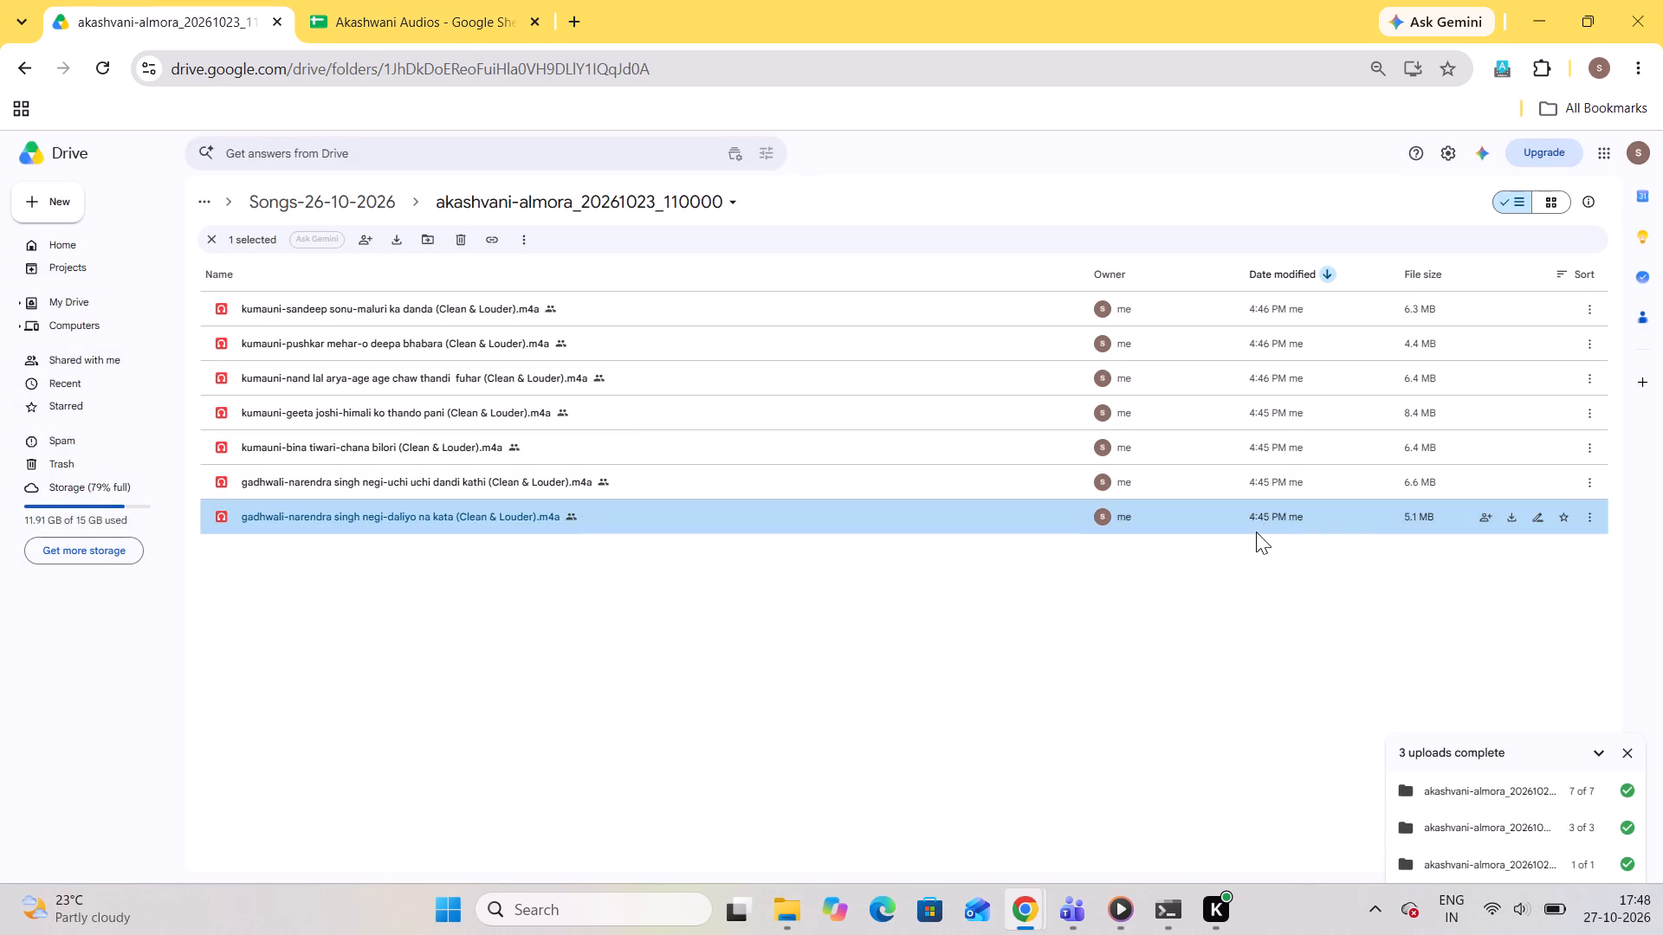
pyautogui.click(1590, 519)
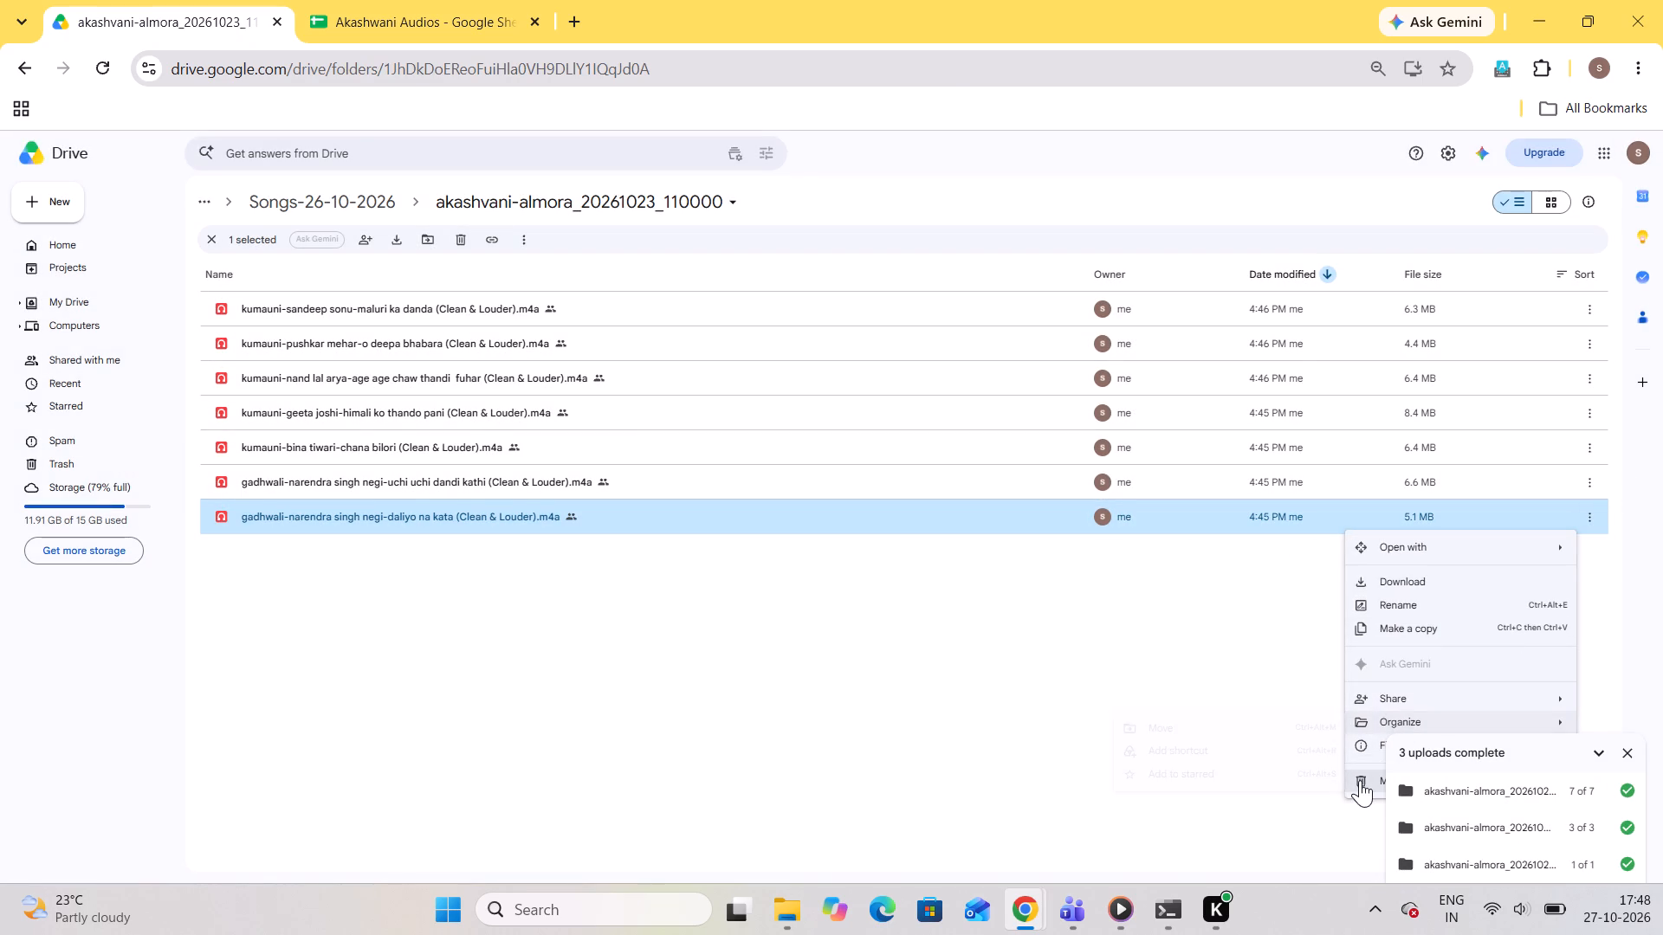
pyautogui.click(1360, 780)
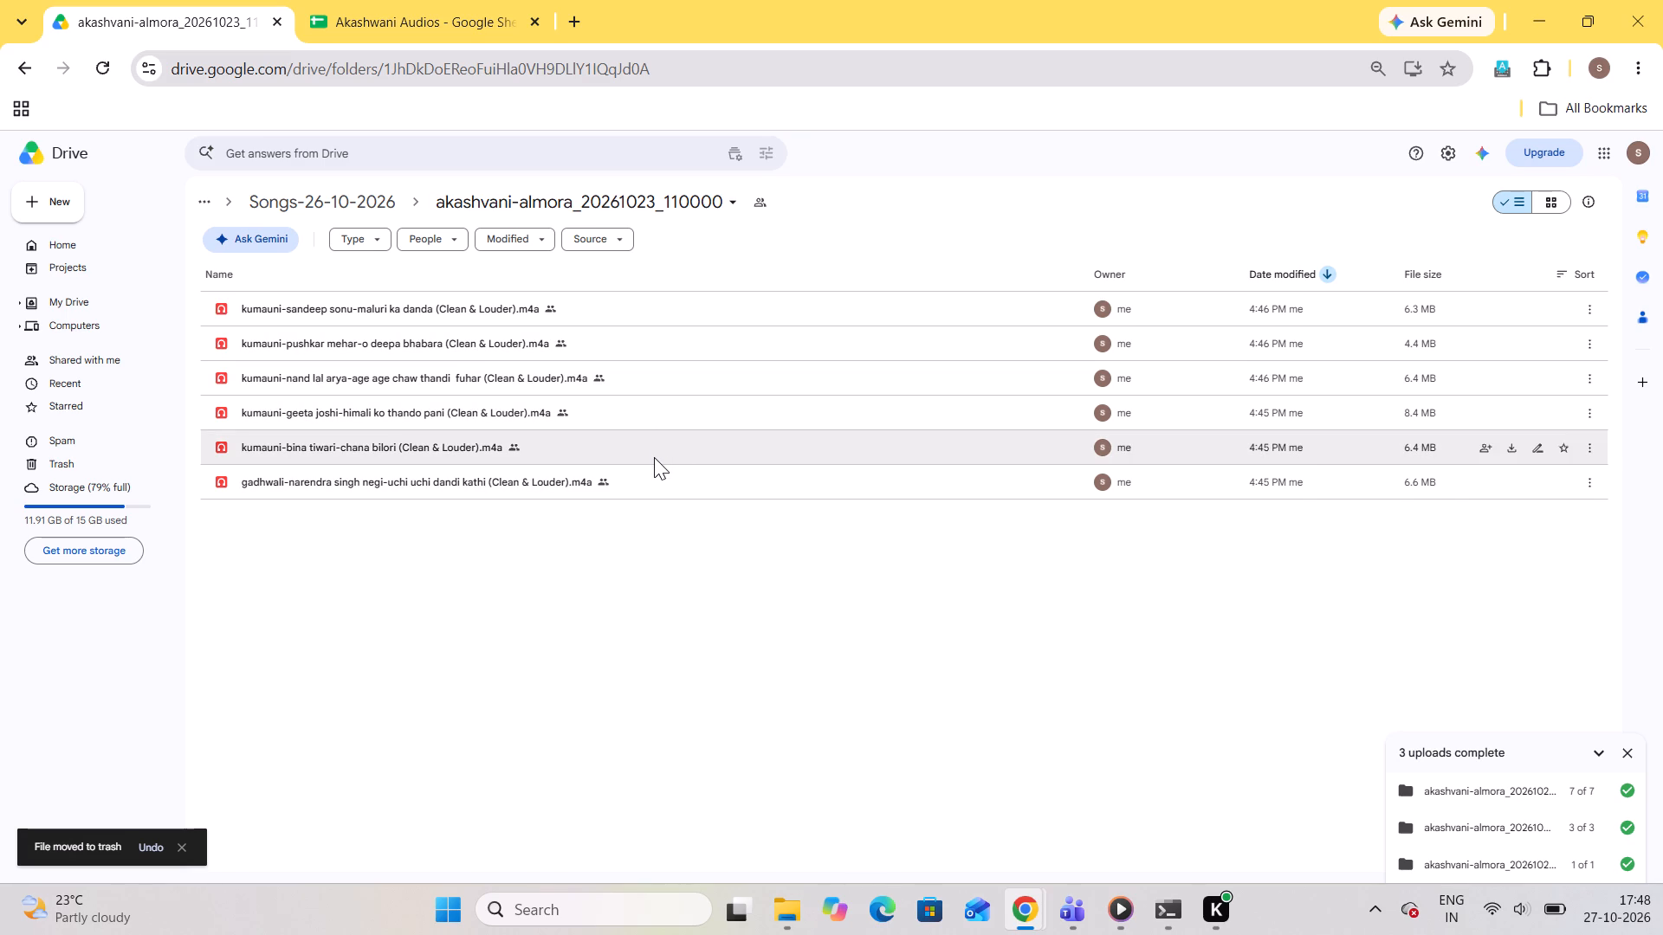
pyautogui.click(1593, 447)
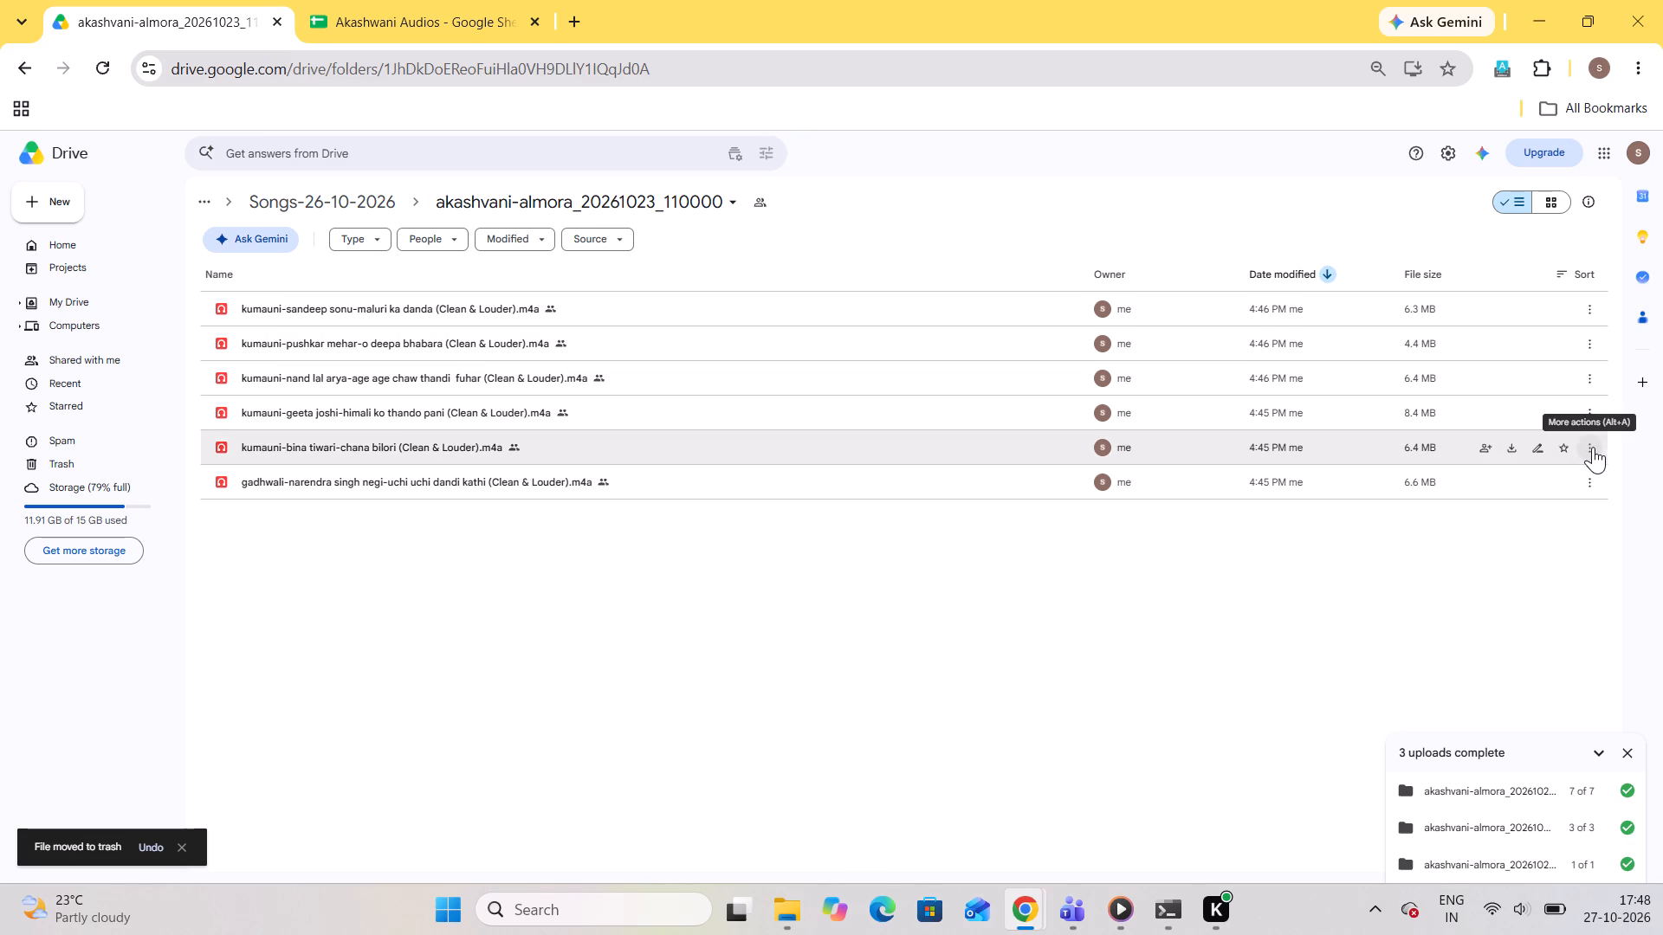
pyautogui.click(1391, 707)
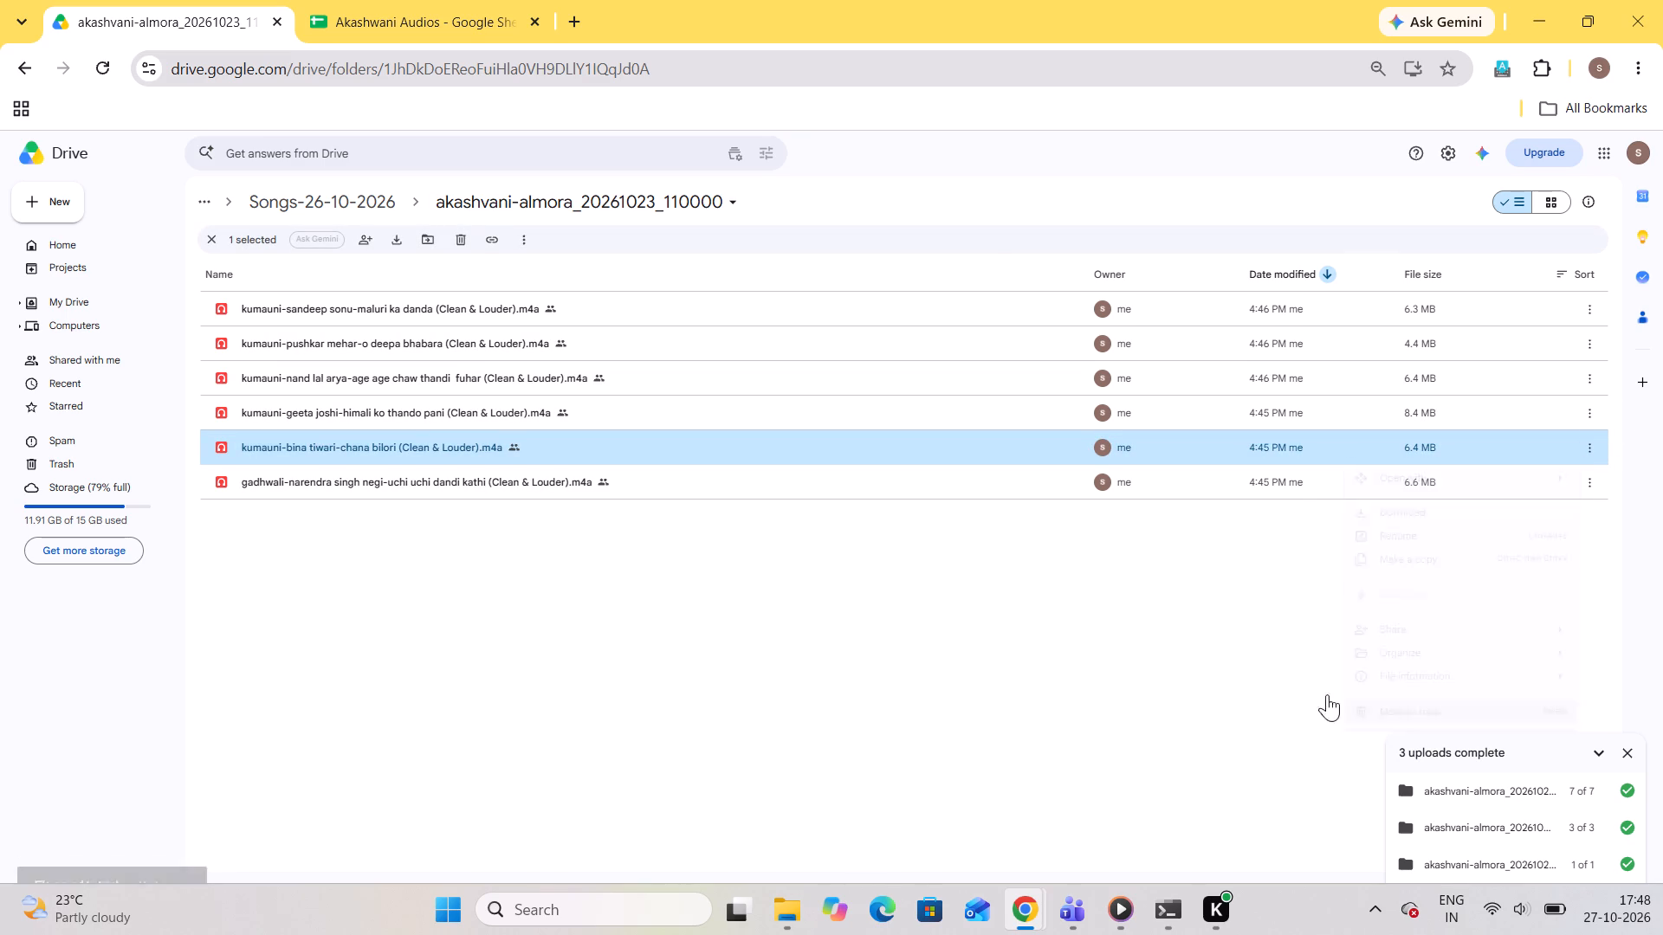
# Copy the Drive link of the "maluri ka danda" audio file into G922 of the Almora sheet.
pyautogui.click(371, 10)
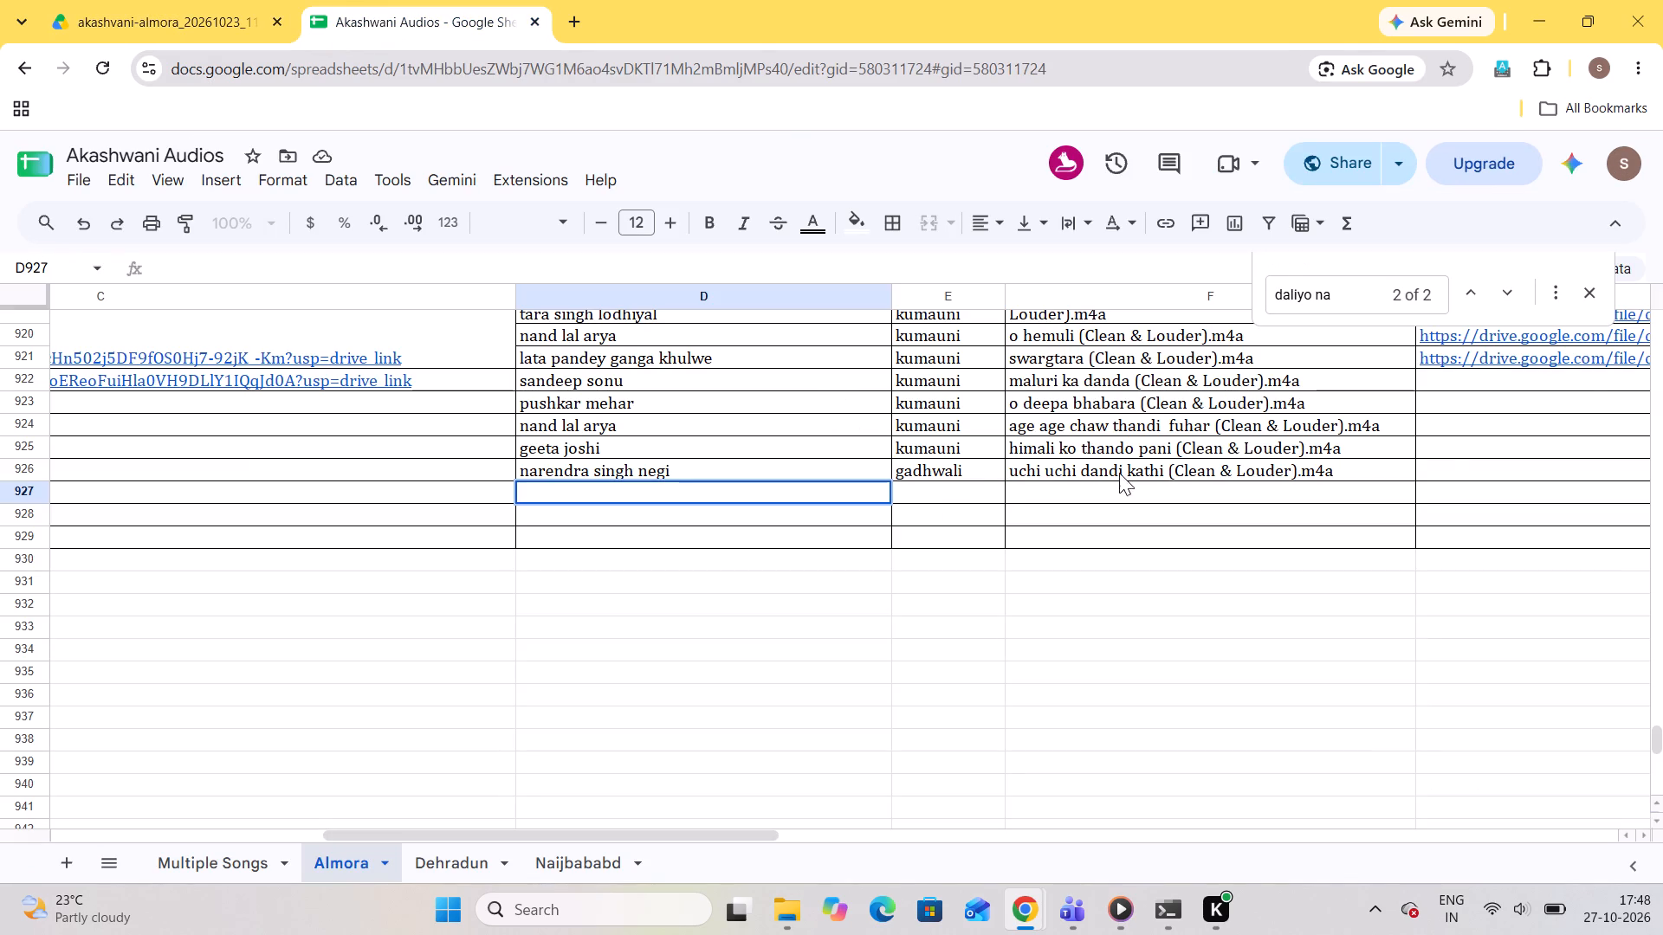
pyautogui.click(1504, 377)
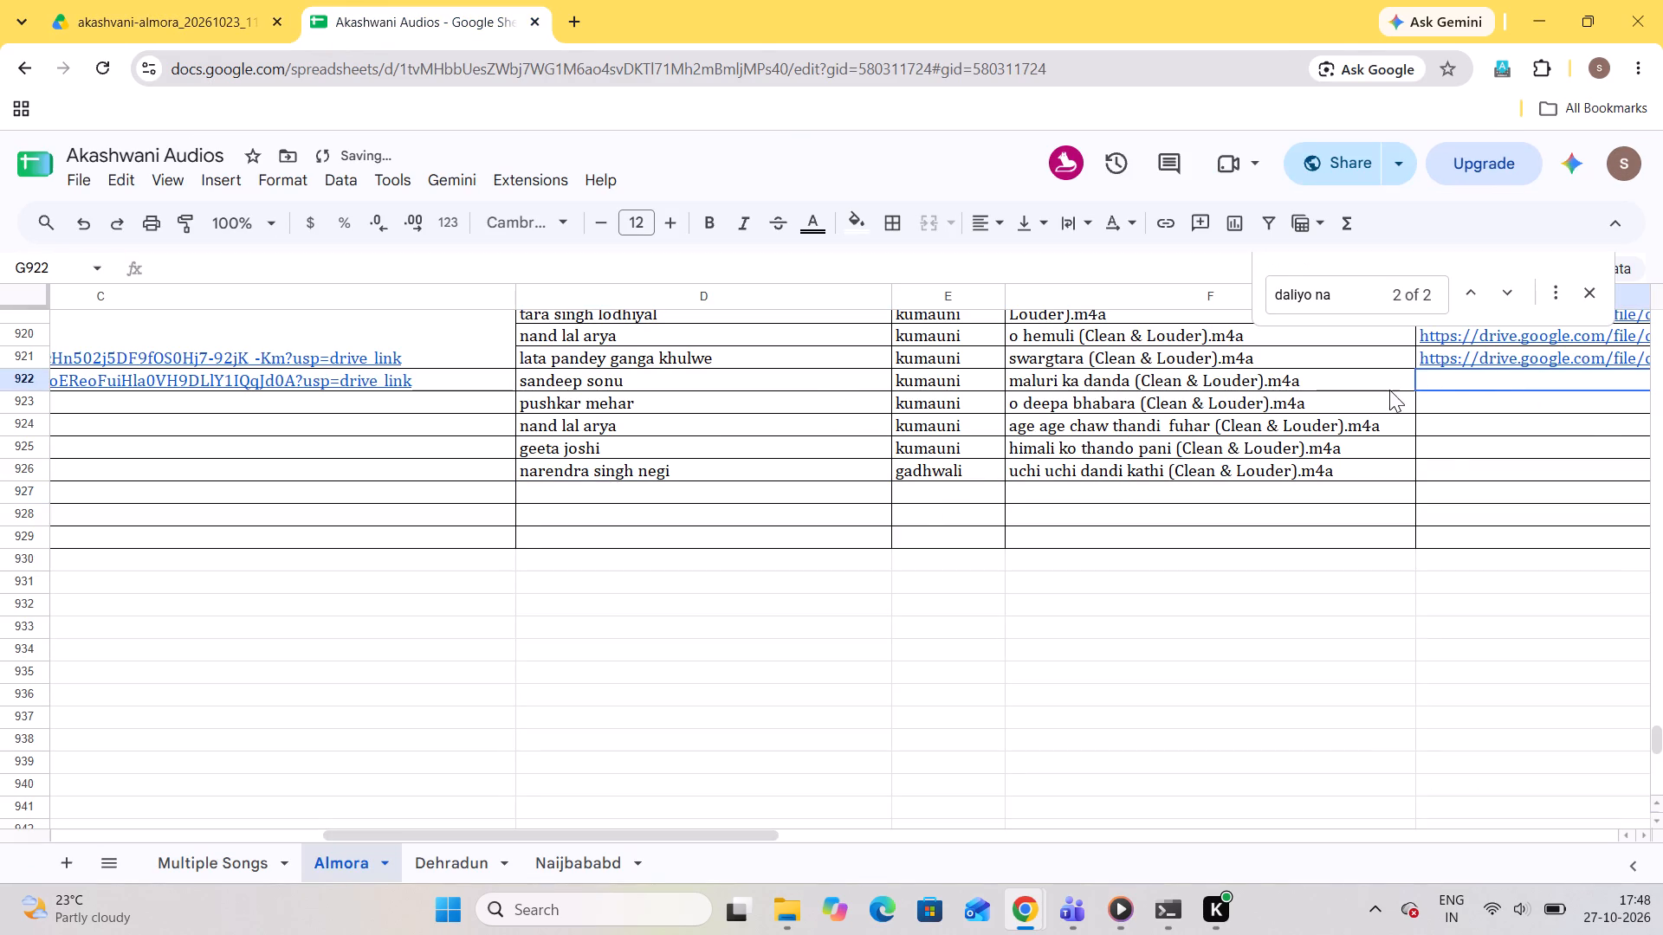
pyautogui.click(202, 9)
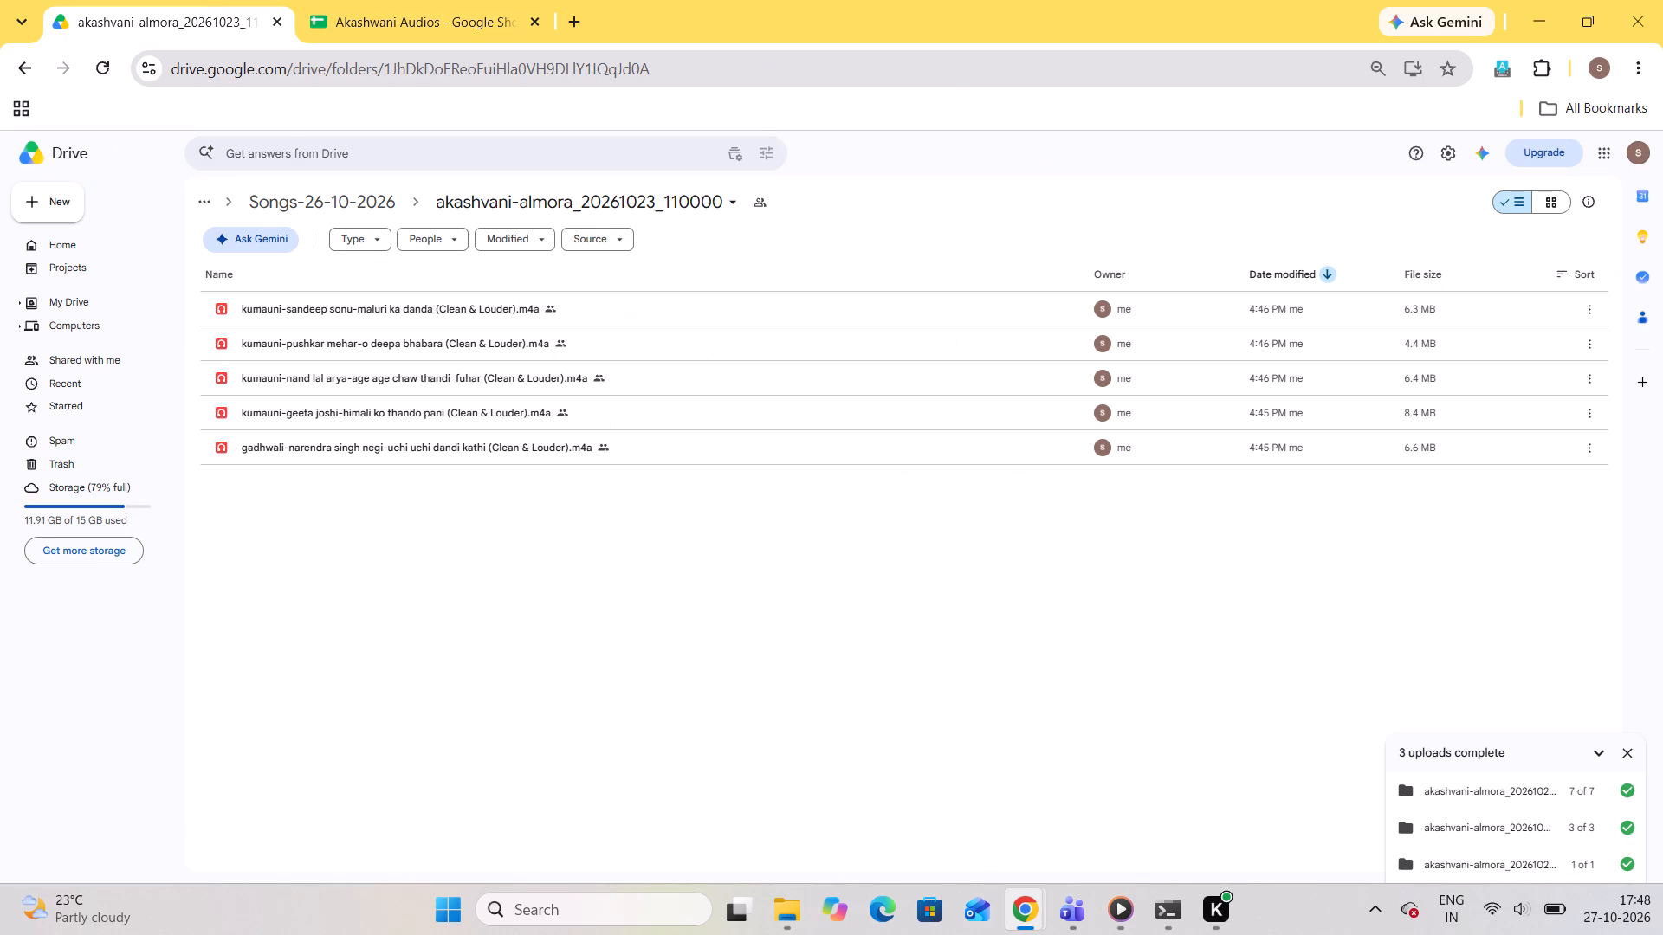
pyautogui.click(1589, 304)
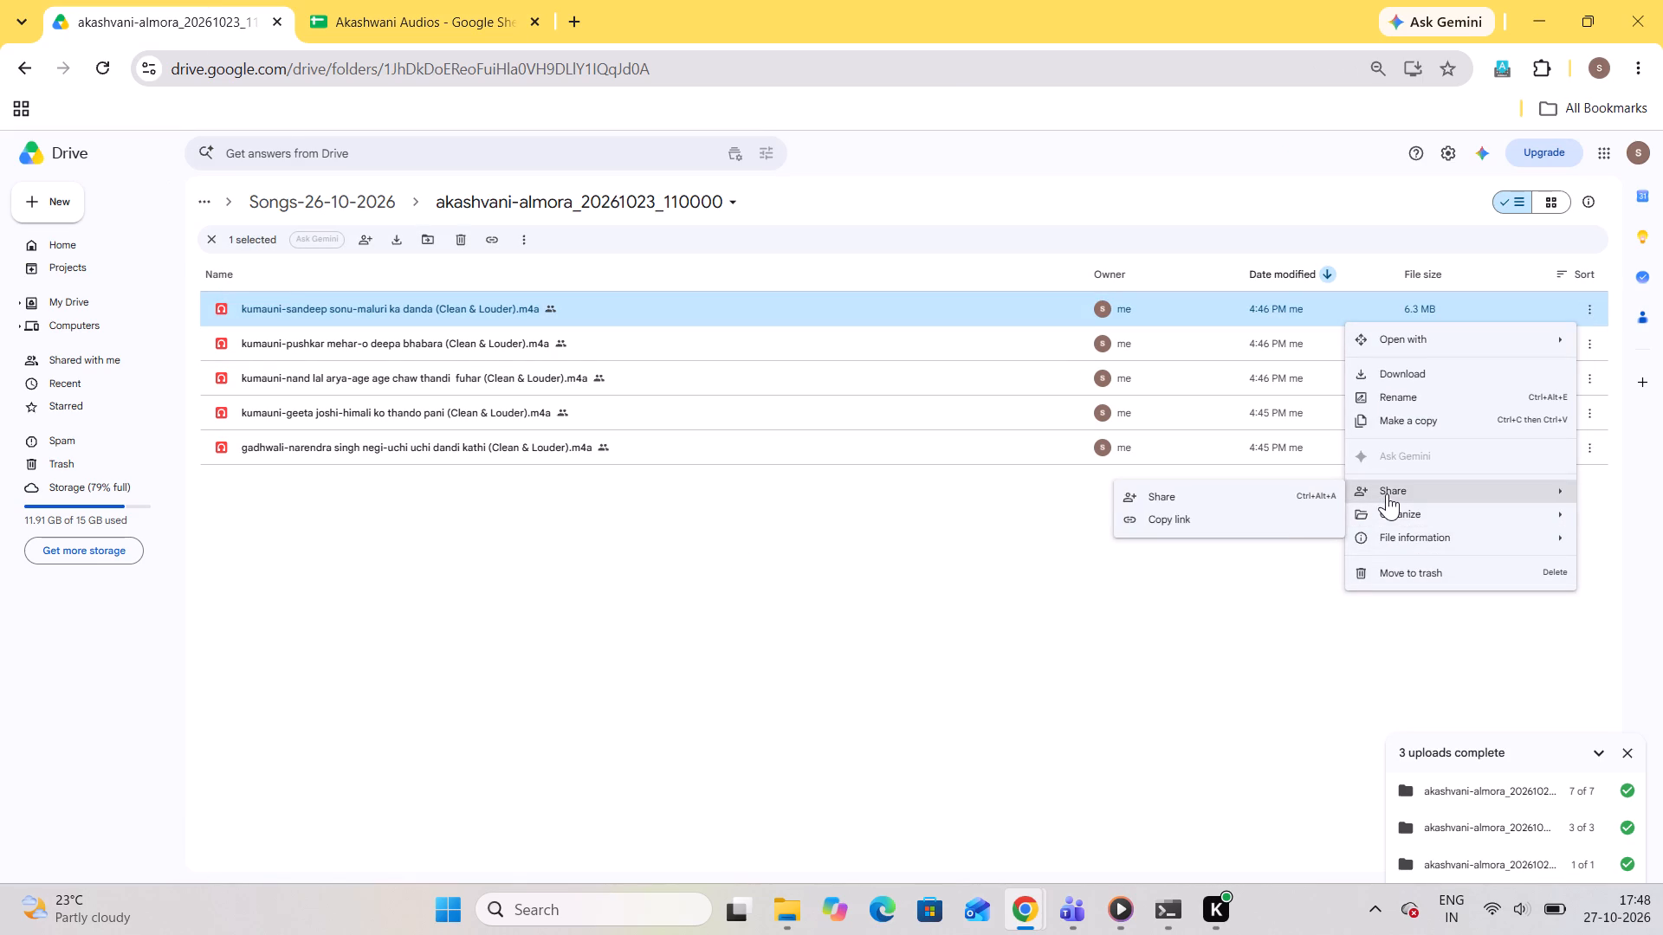
pyautogui.click(1269, 527)
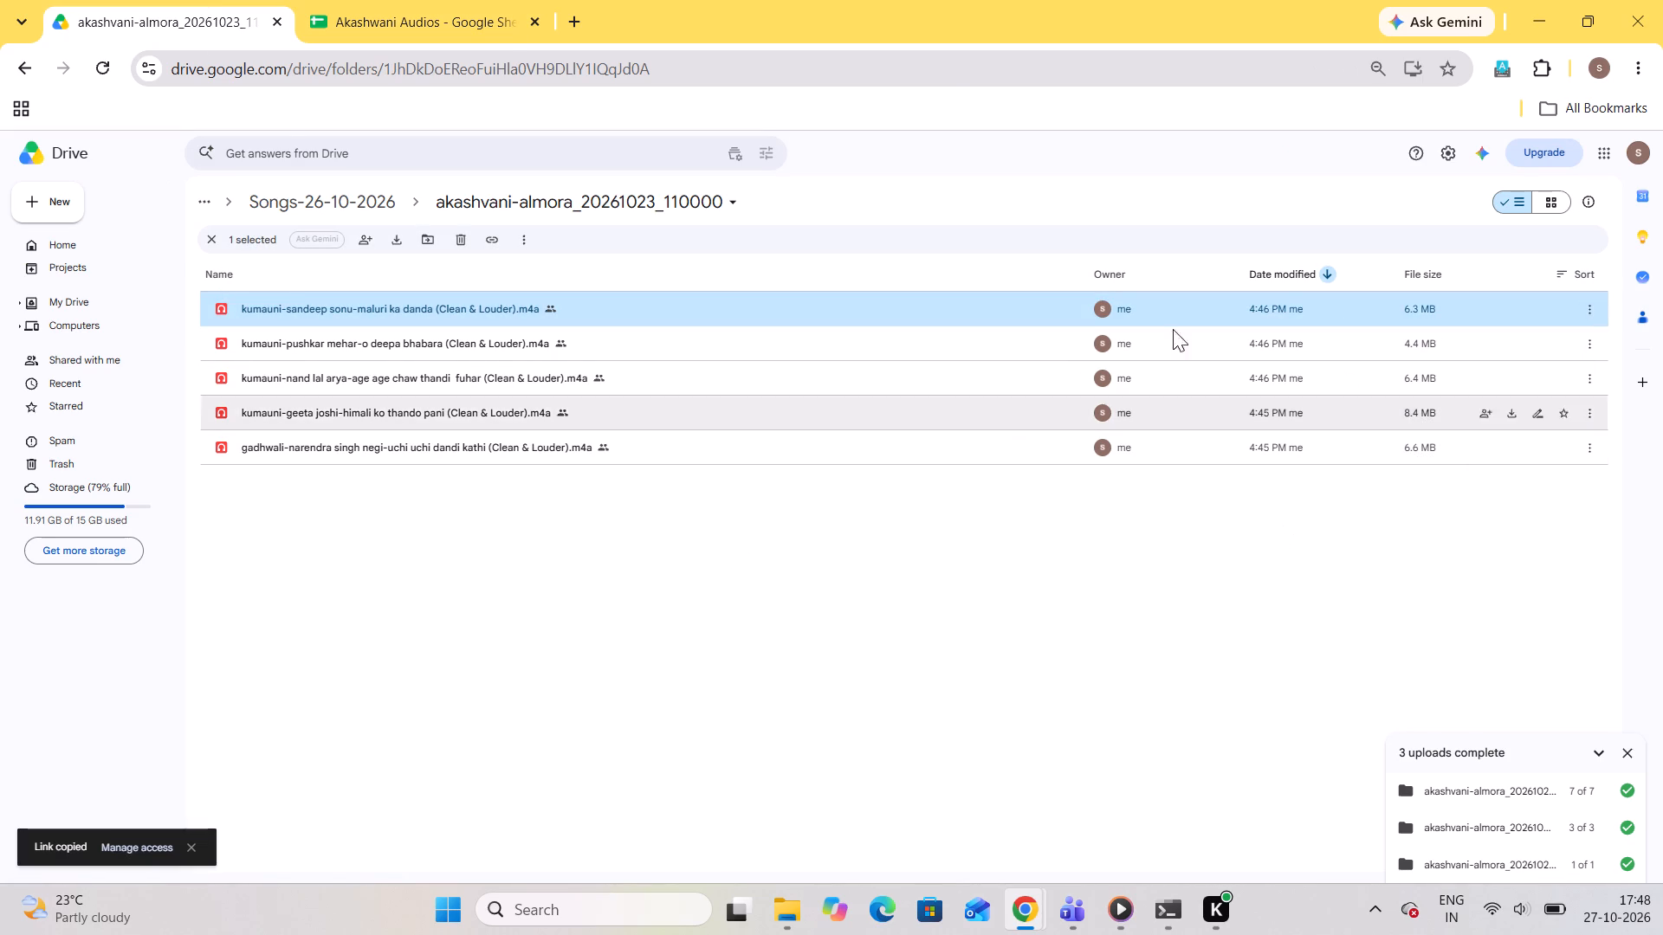
pyautogui.click(467, 3)
pyautogui.click(1446, 385)
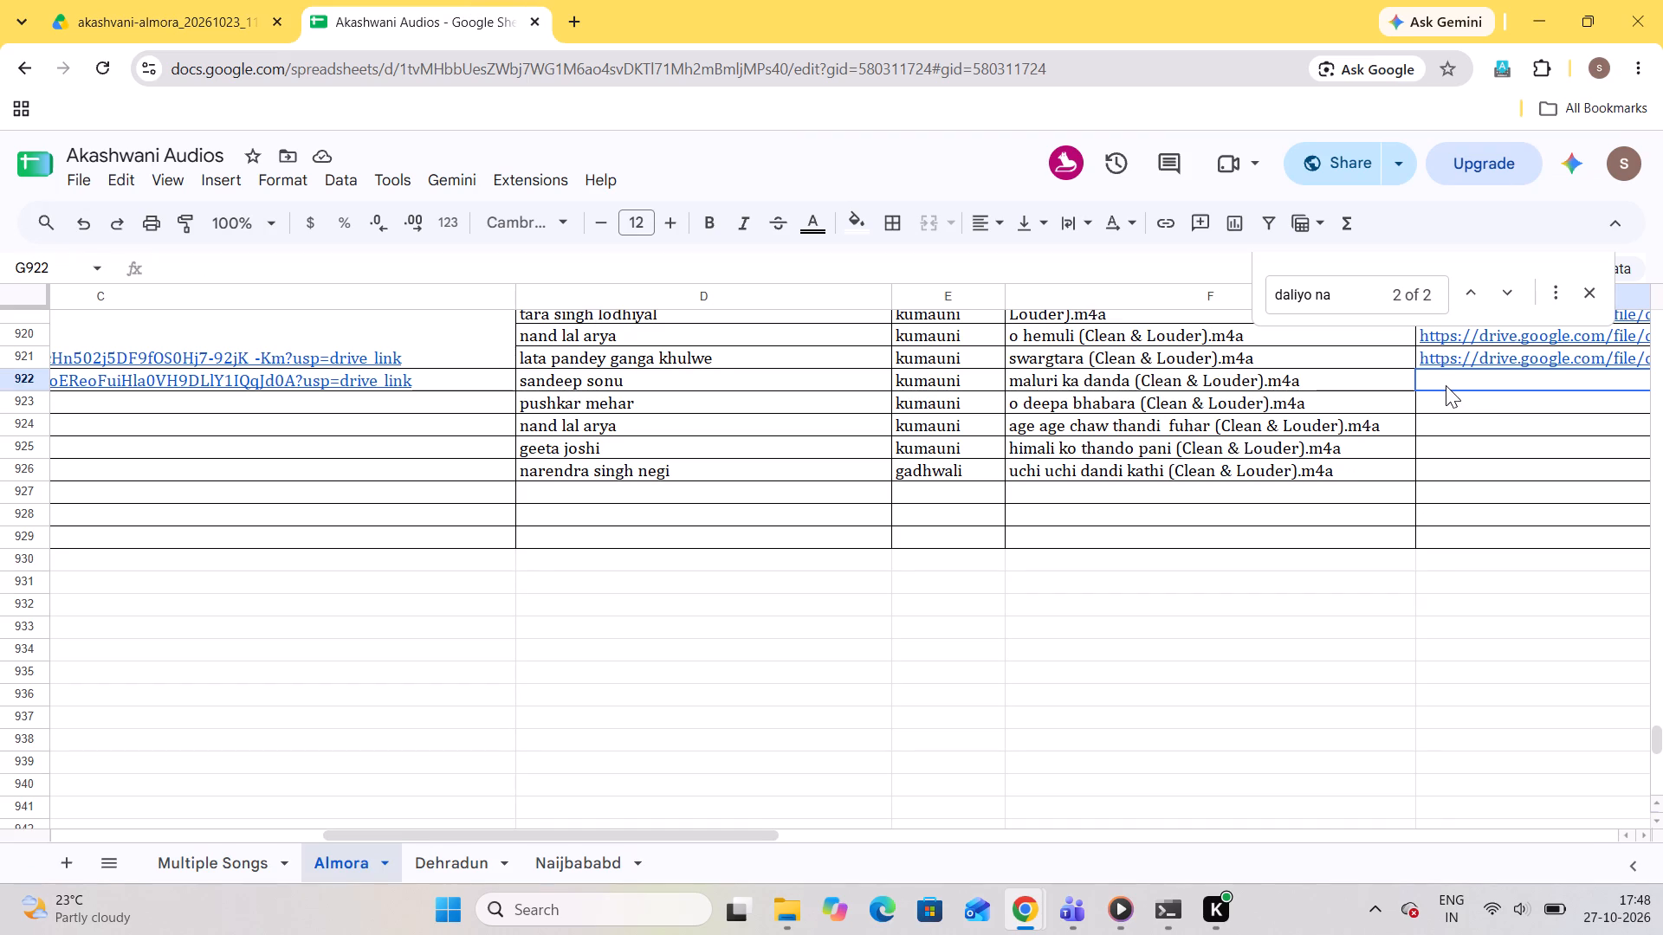
pyautogui.hotkey('ctrl', 'v')
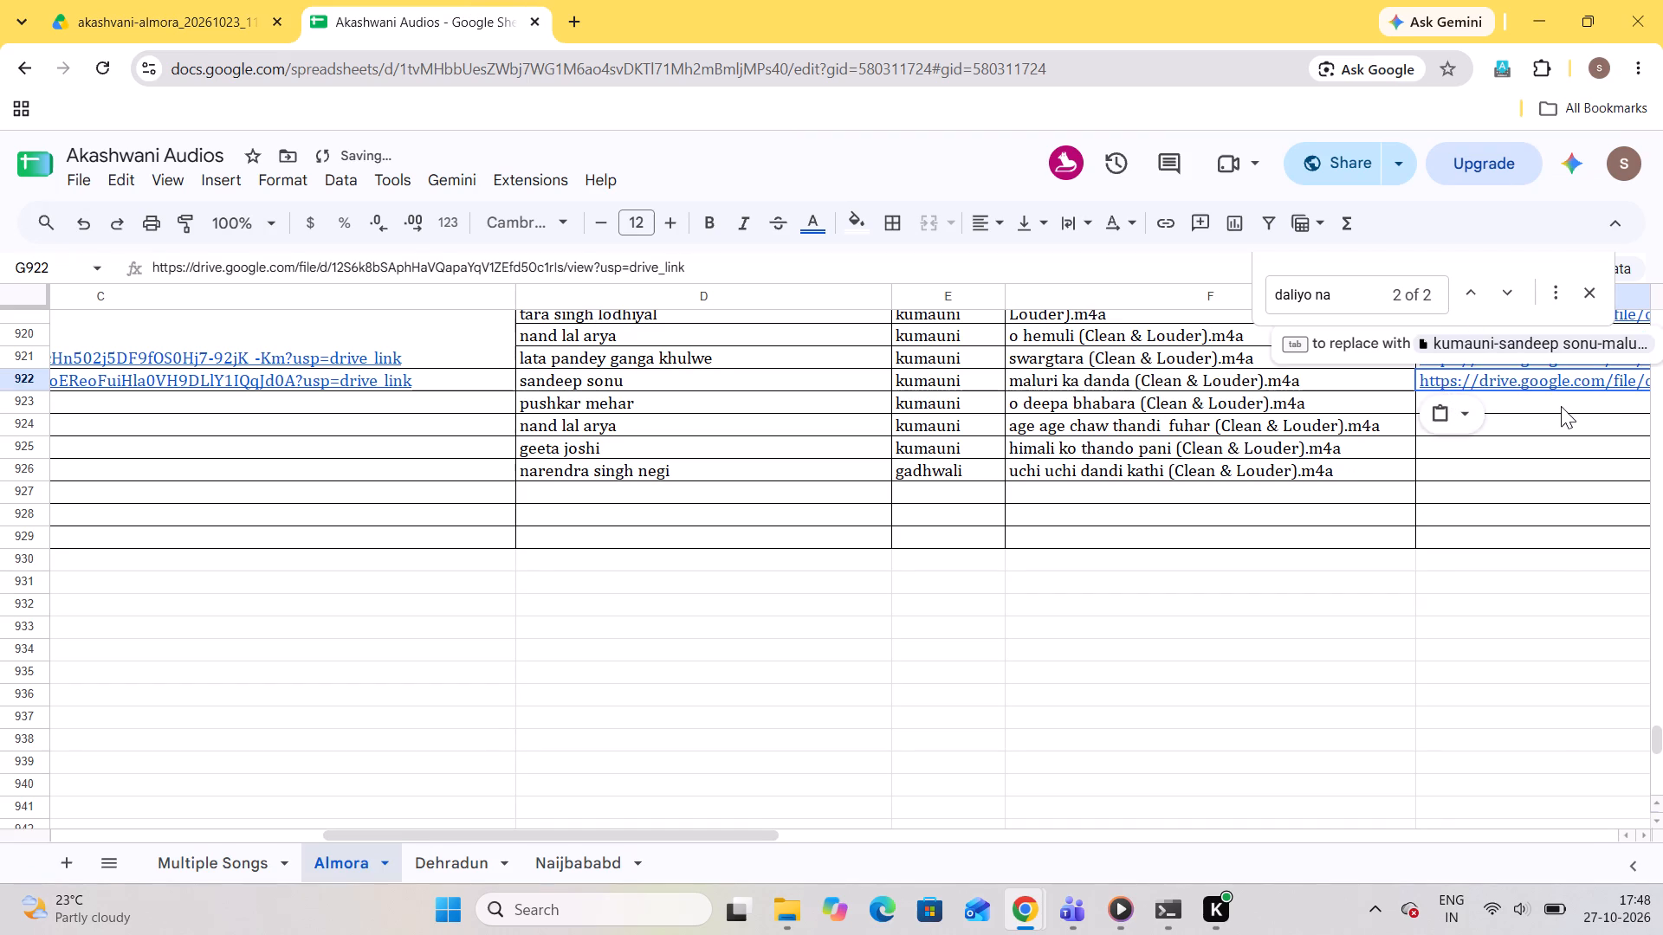
# Copy the Drive link of the "o deepa bhabara" audio file into G923 of the Almora sheet.
pyautogui.click(1561, 406)
pyautogui.click(217, 3)
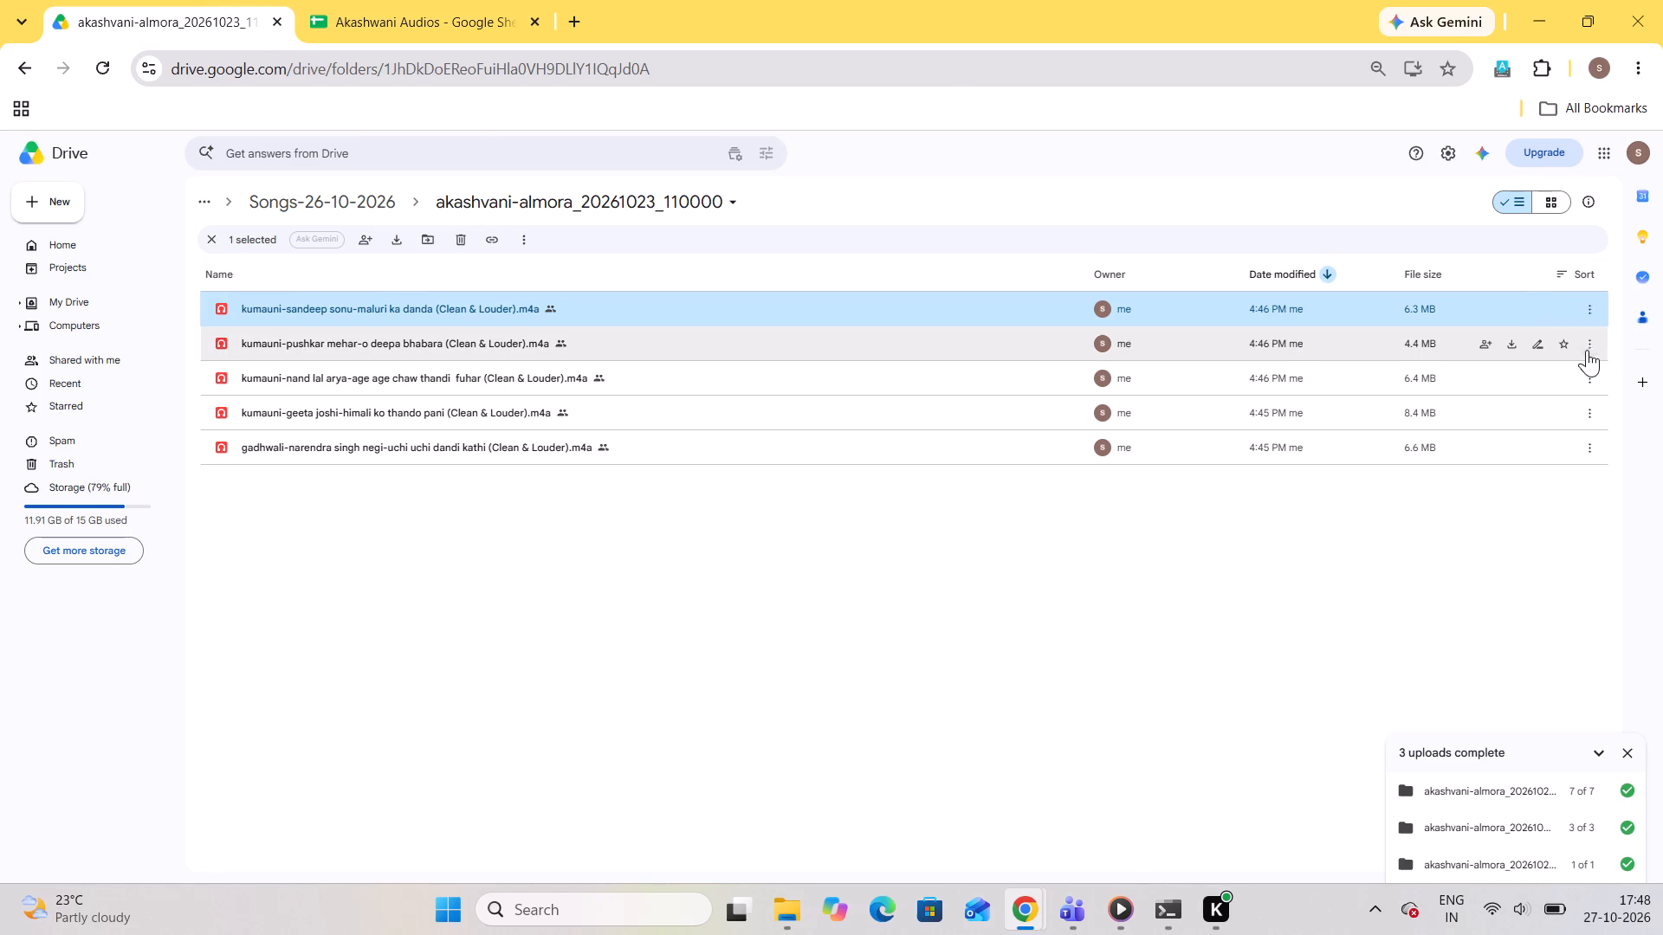
pyautogui.click(1586, 350)
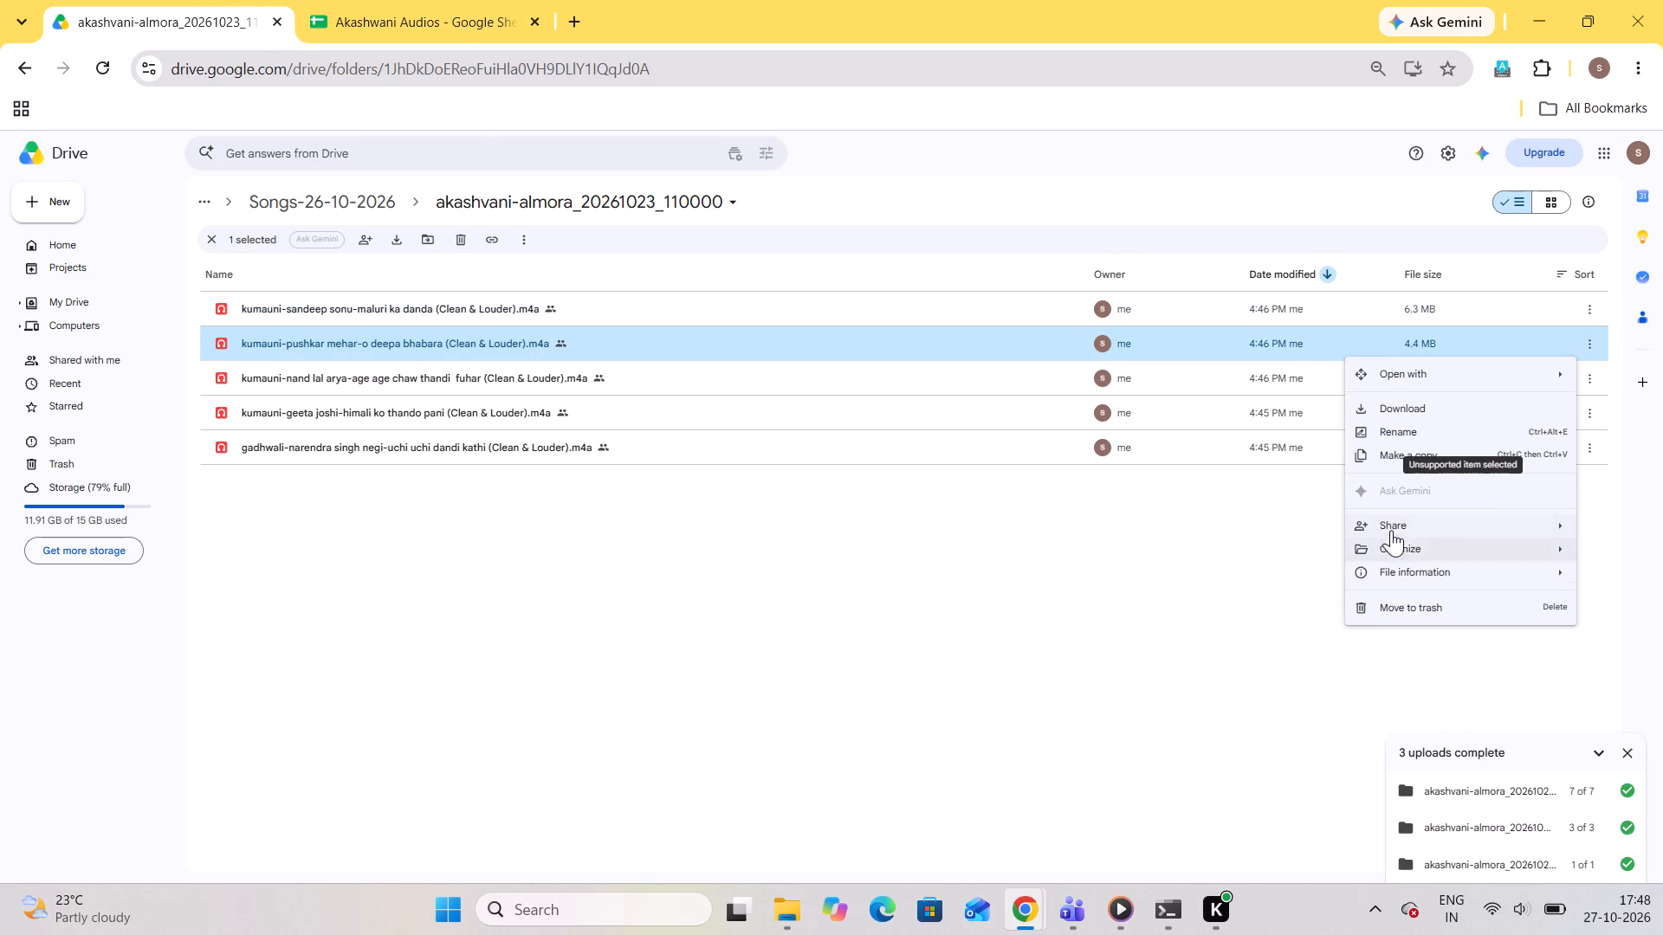
pyautogui.click(1297, 562)
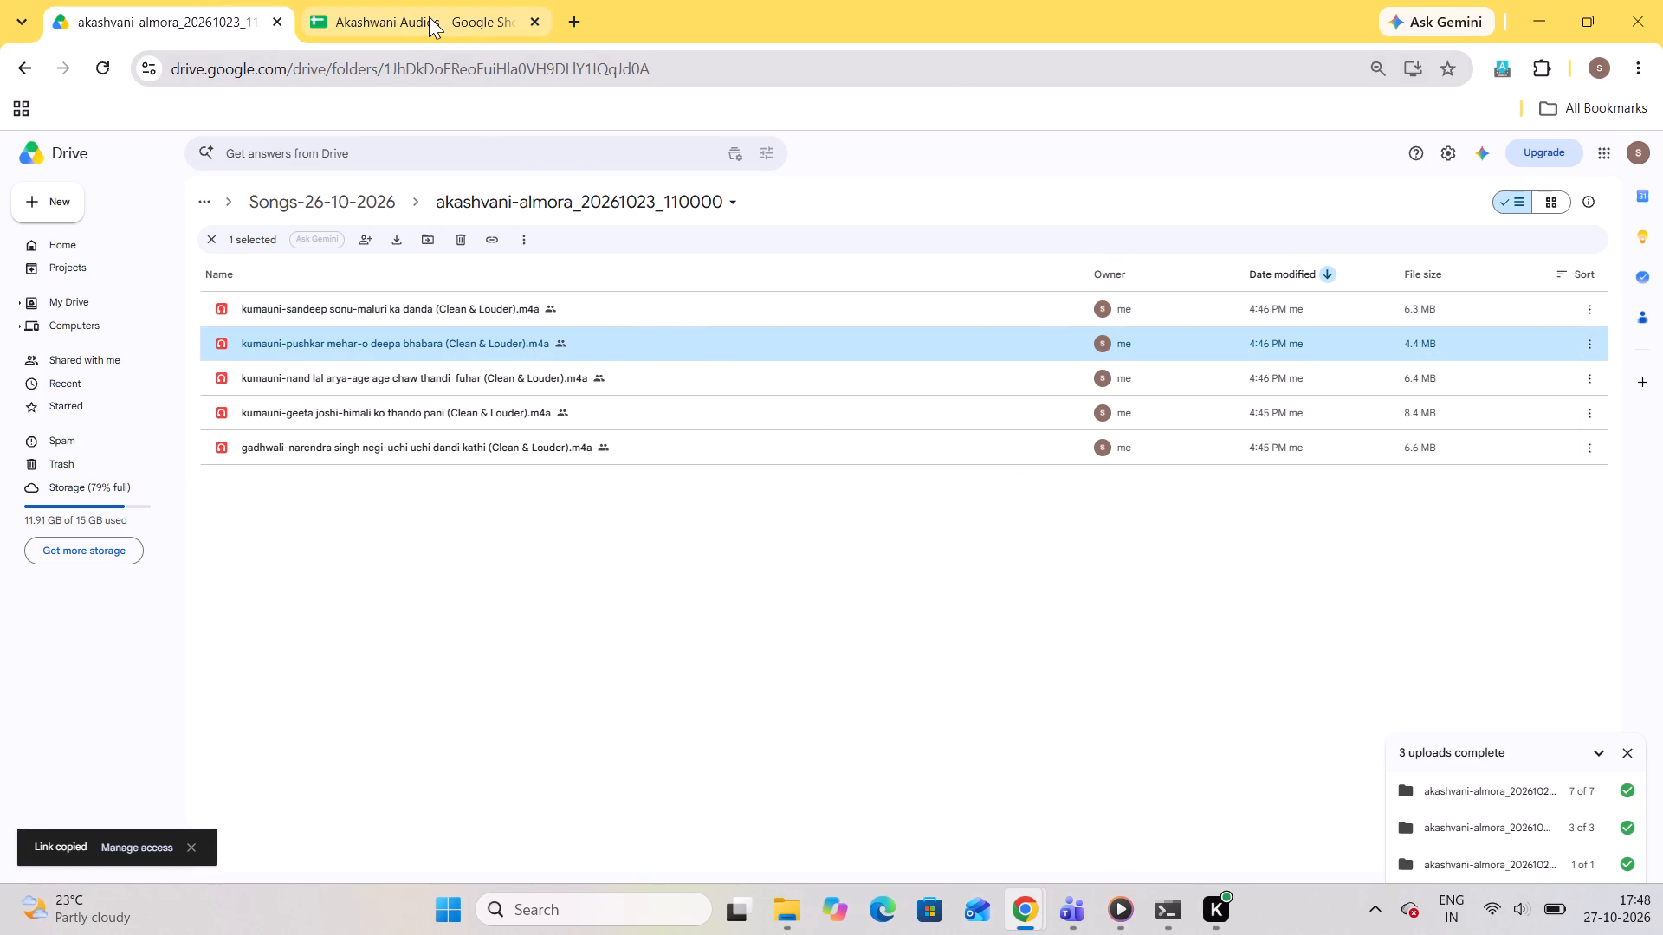
pyautogui.click(433, 15)
pyautogui.click(1497, 409)
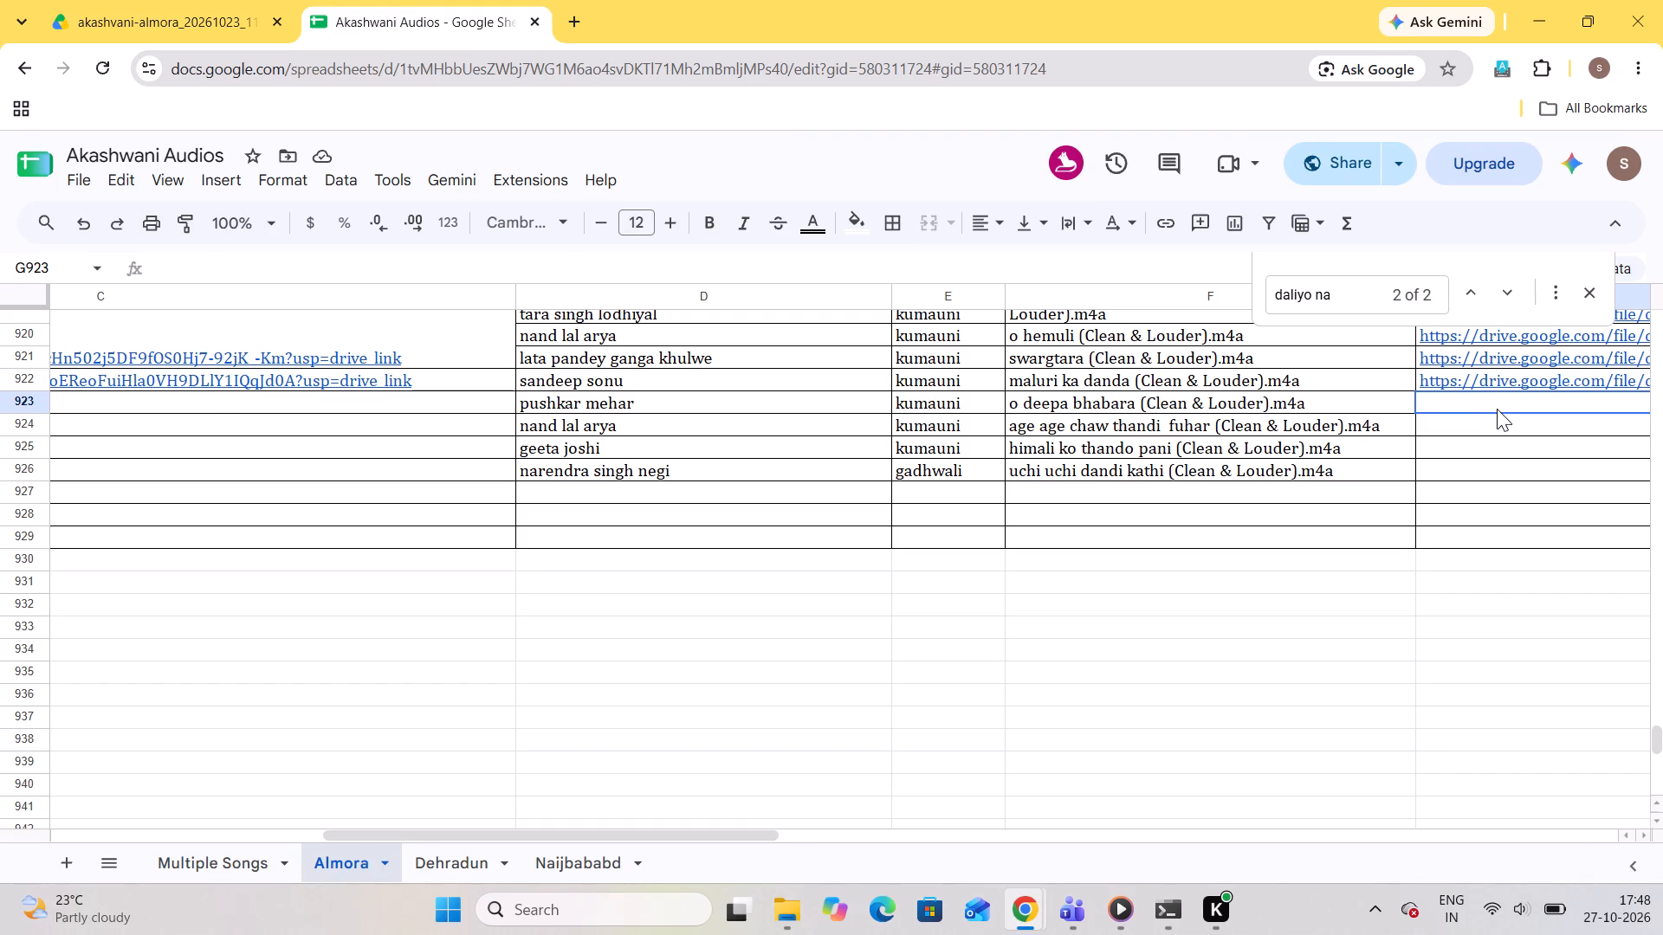
pyautogui.hotkey('ctrl', 'v')
# Copy the Drive link of the "age age chaw thandi fuhar" audio file into G924 of the Almora sheet.
pyautogui.click(205, 13)
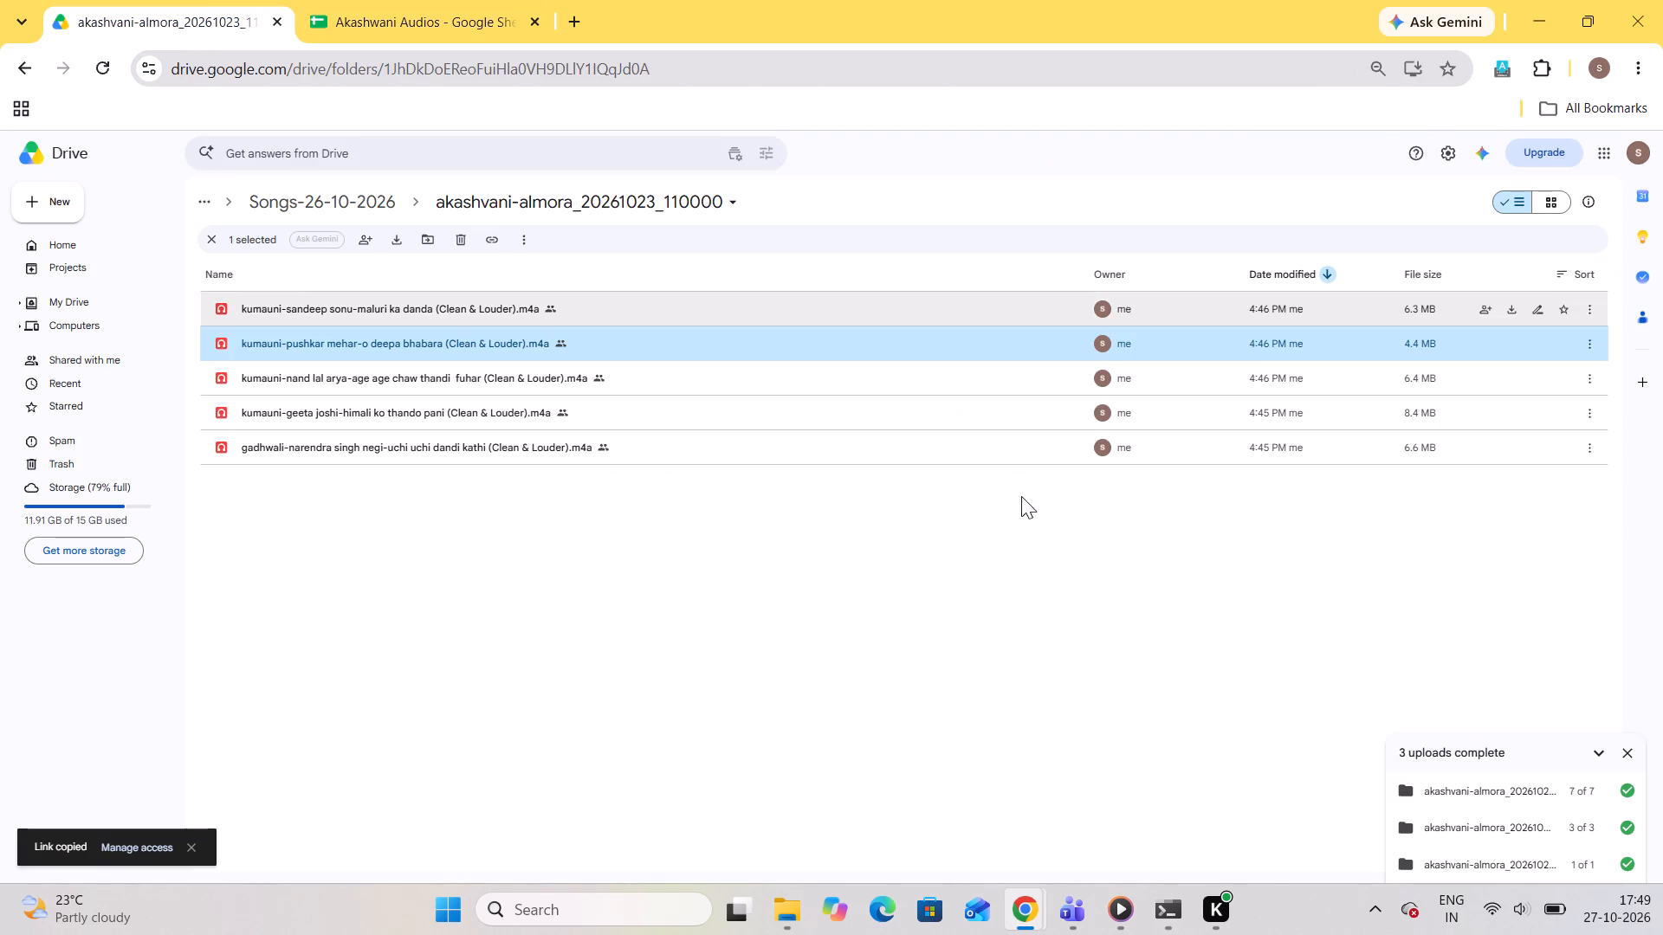
pyautogui.click(1591, 379)
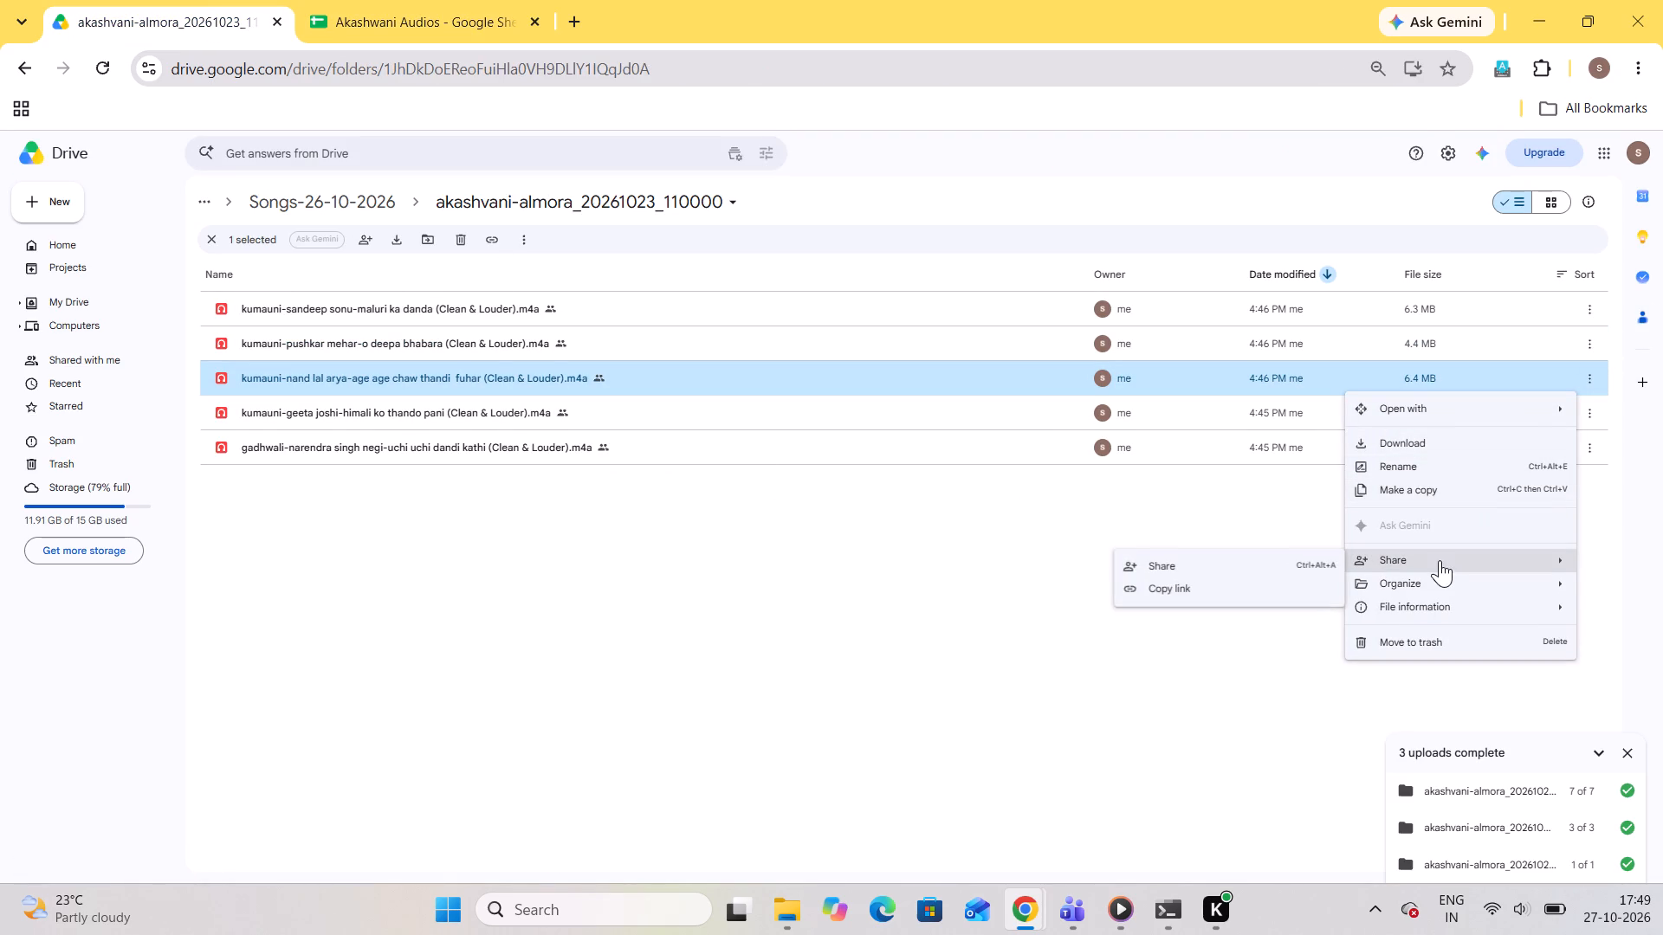
pyautogui.click(1290, 585)
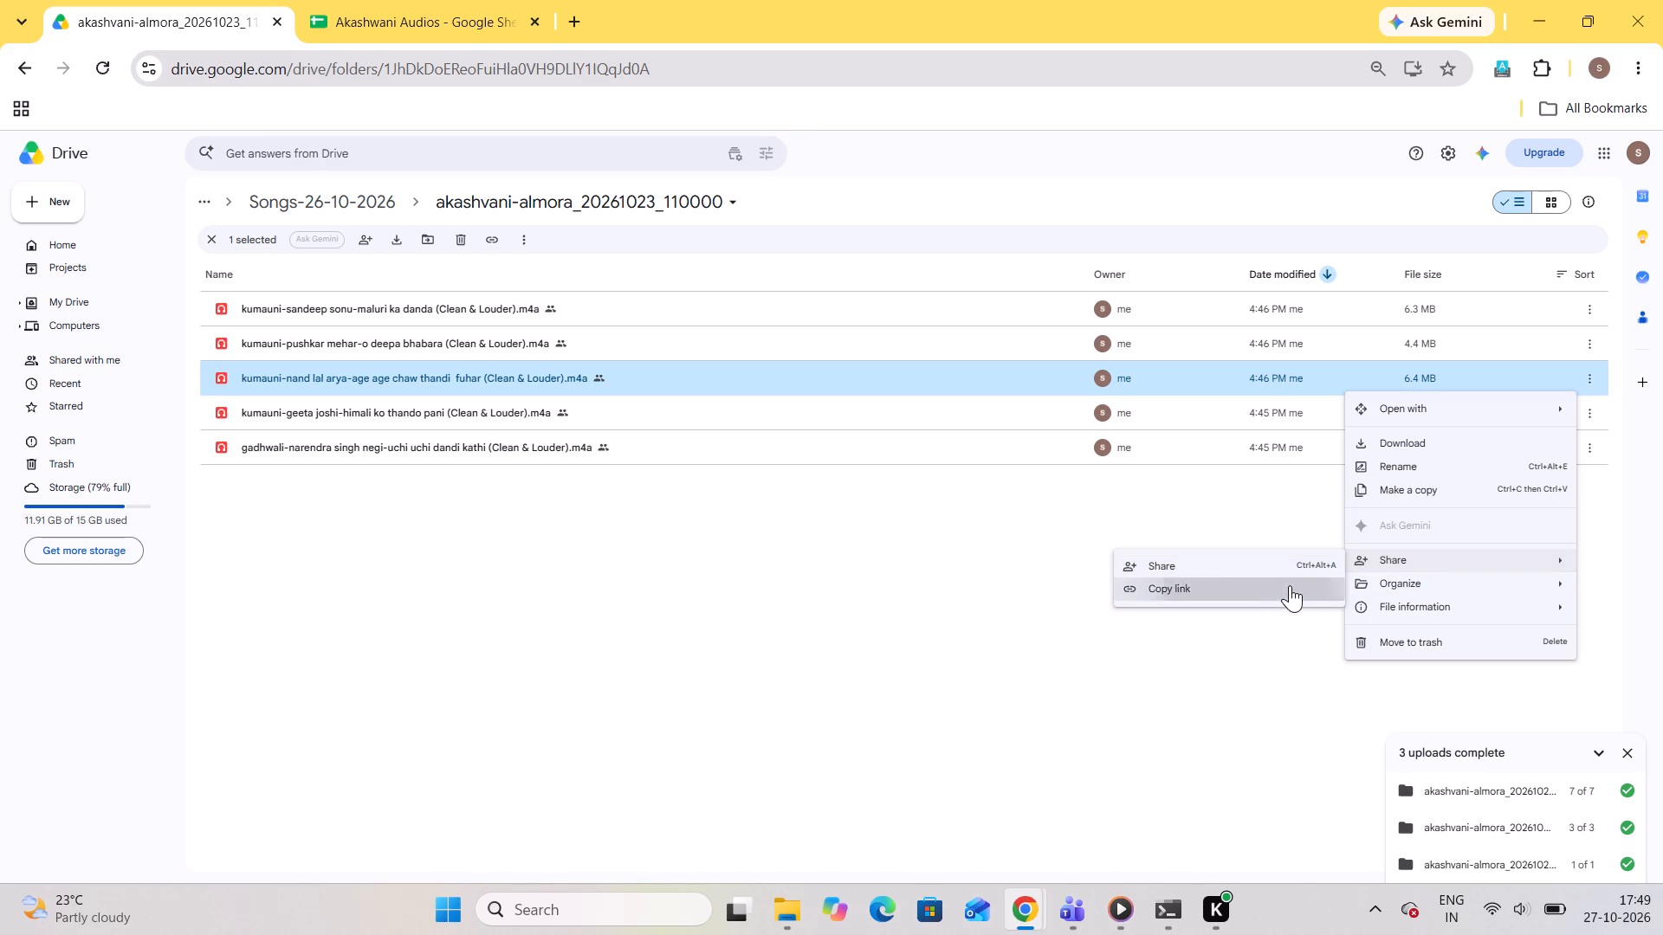
pyautogui.click(464, 8)
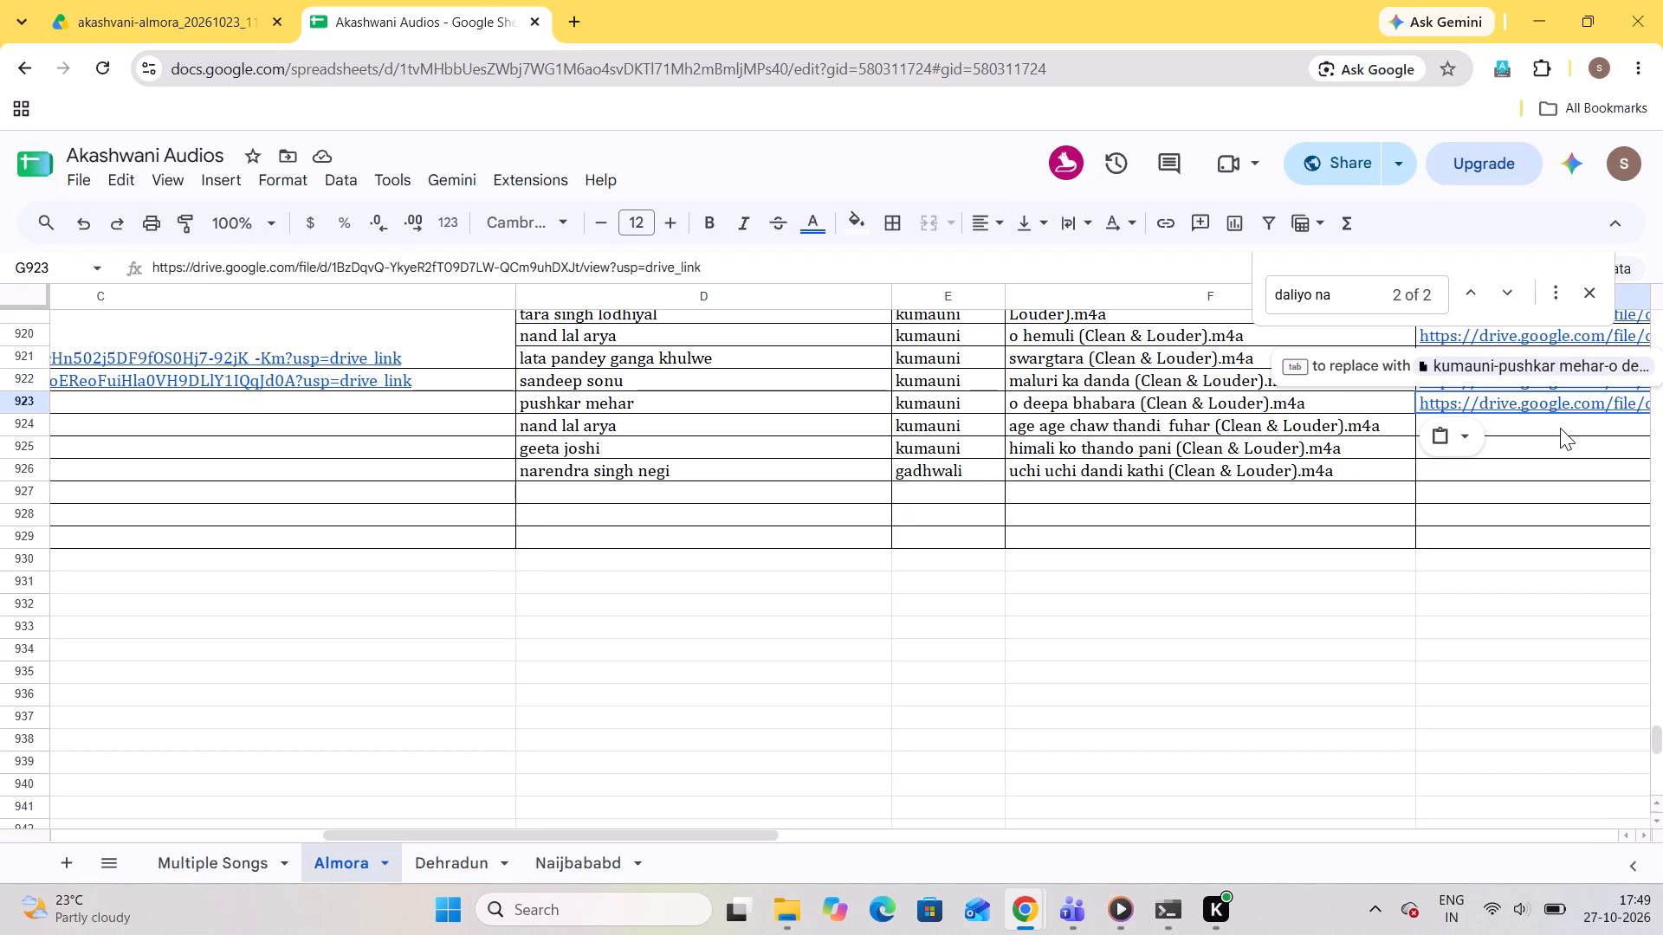
pyautogui.click(1560, 428)
pyautogui.hotkey('ctrl', 'v')
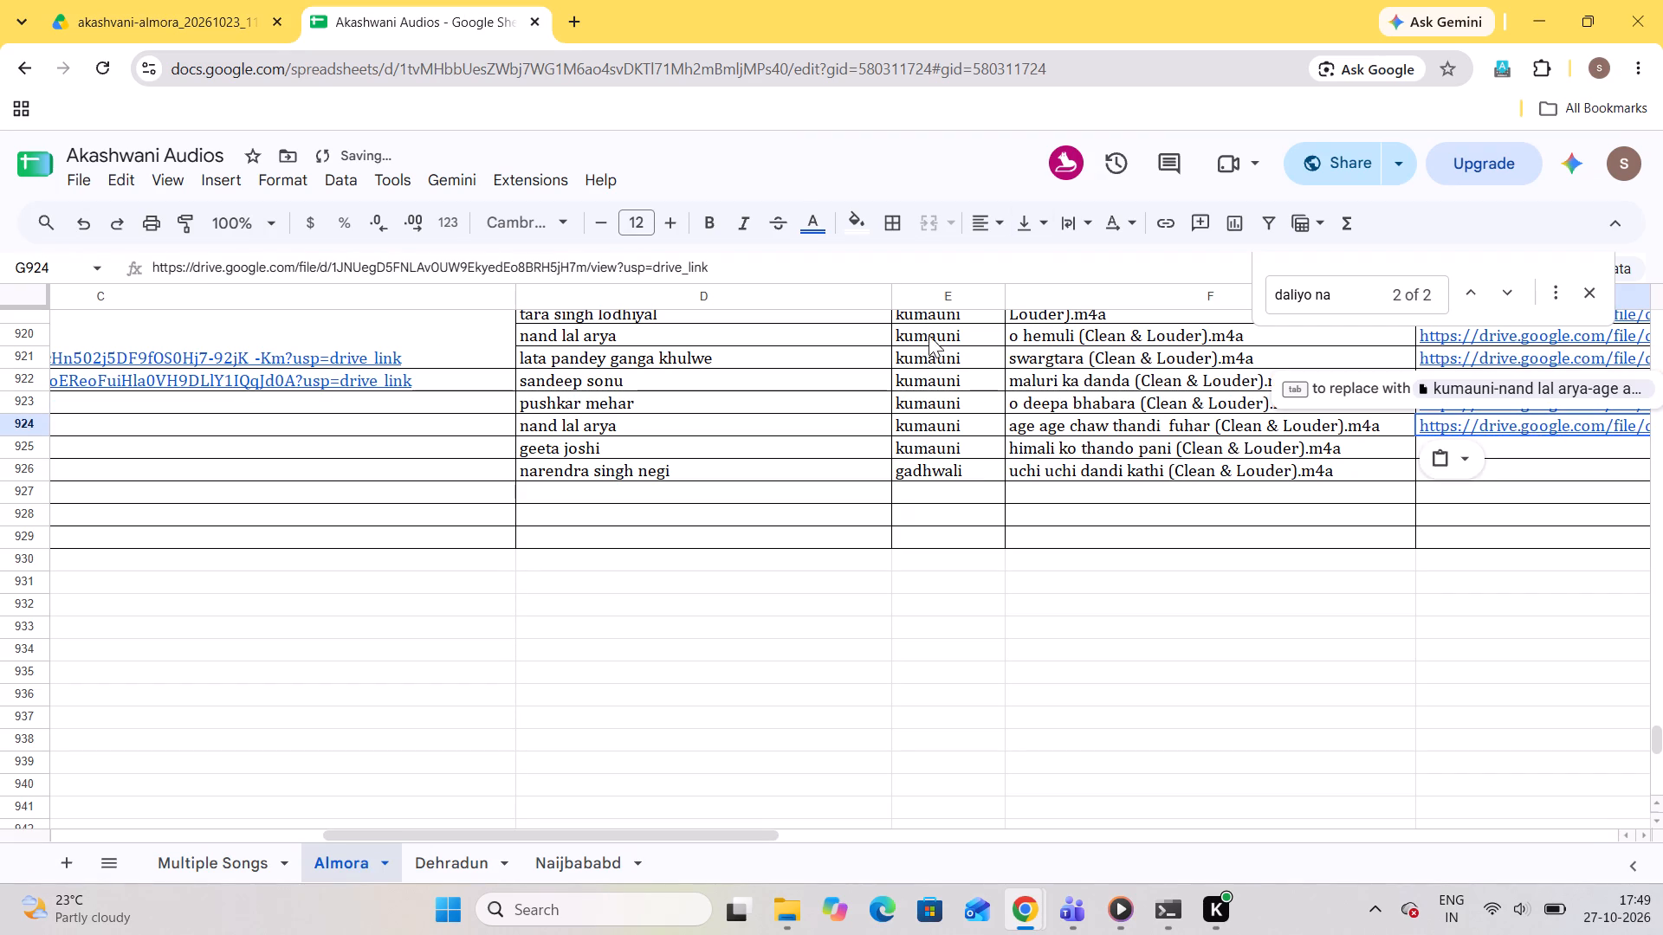
# Copy the Drive link of the "himali ko thando pani" audio file into G925 of the Almora sheet.
pyautogui.click(138, 23)
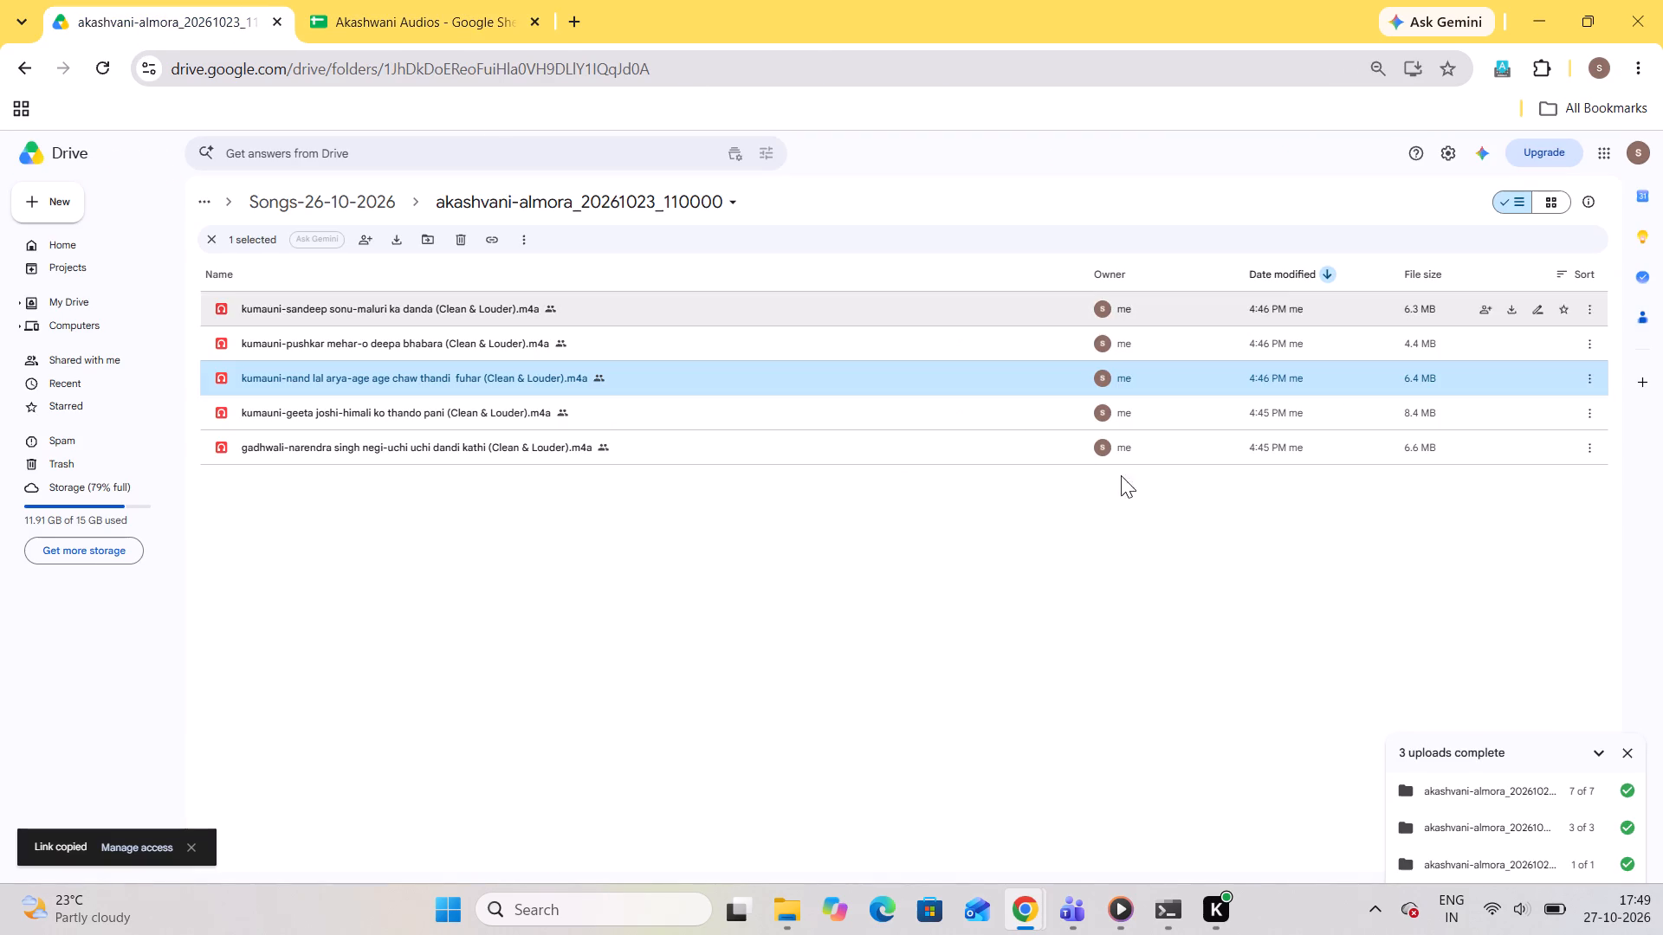
pyautogui.click(1589, 418)
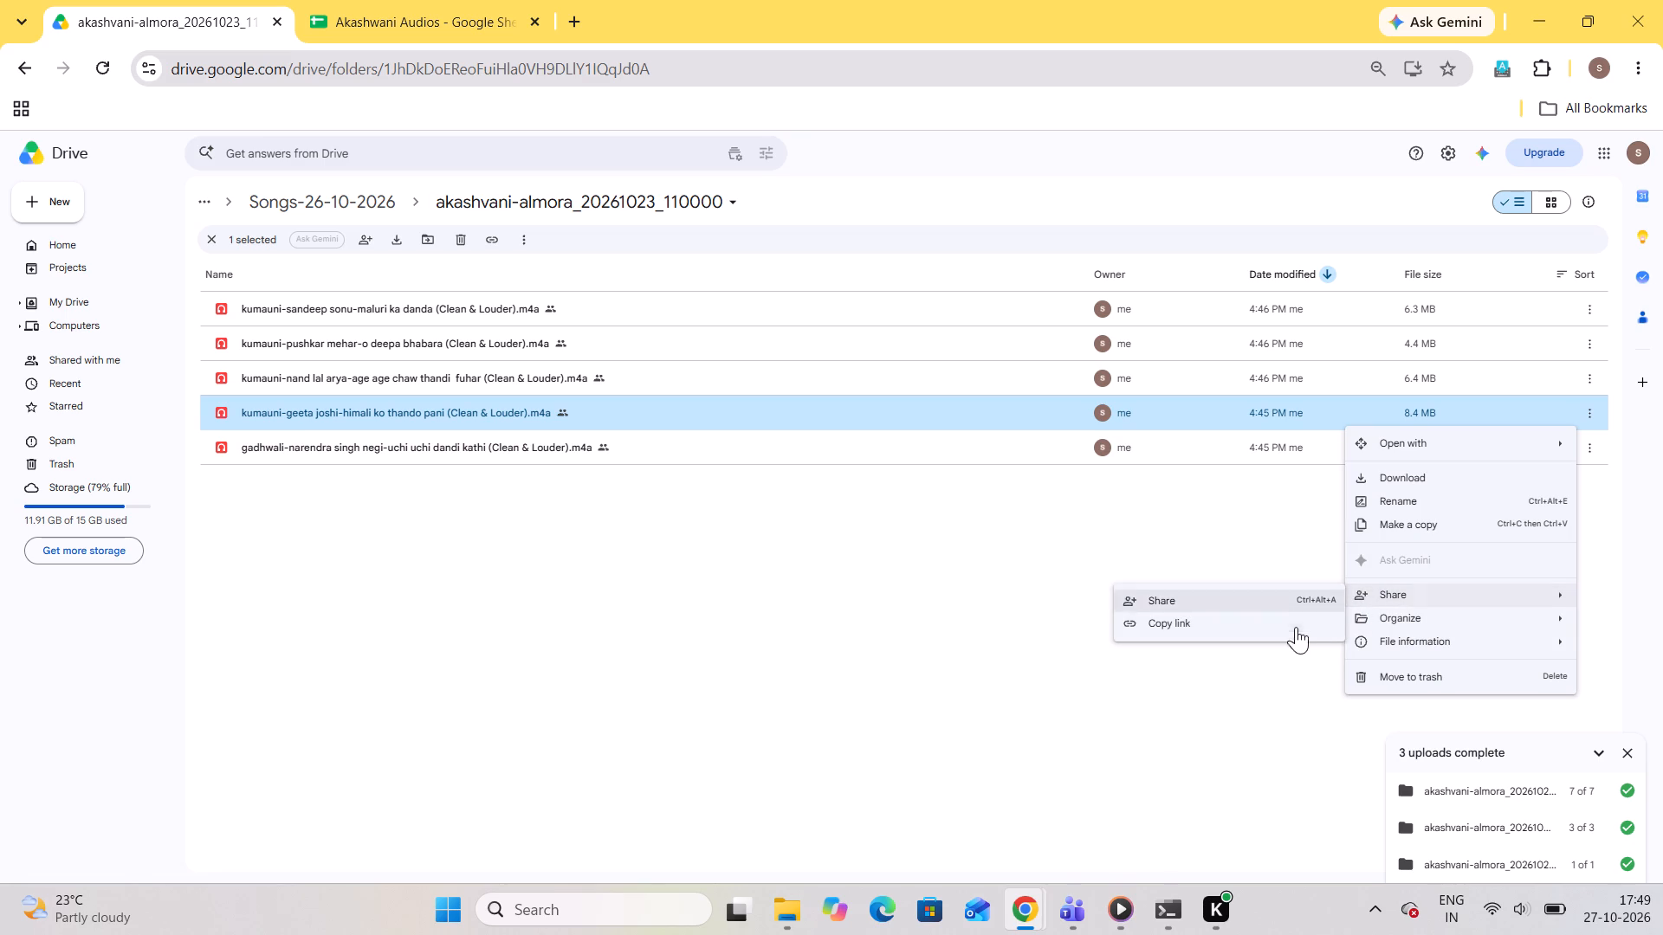
pyautogui.click(1290, 631)
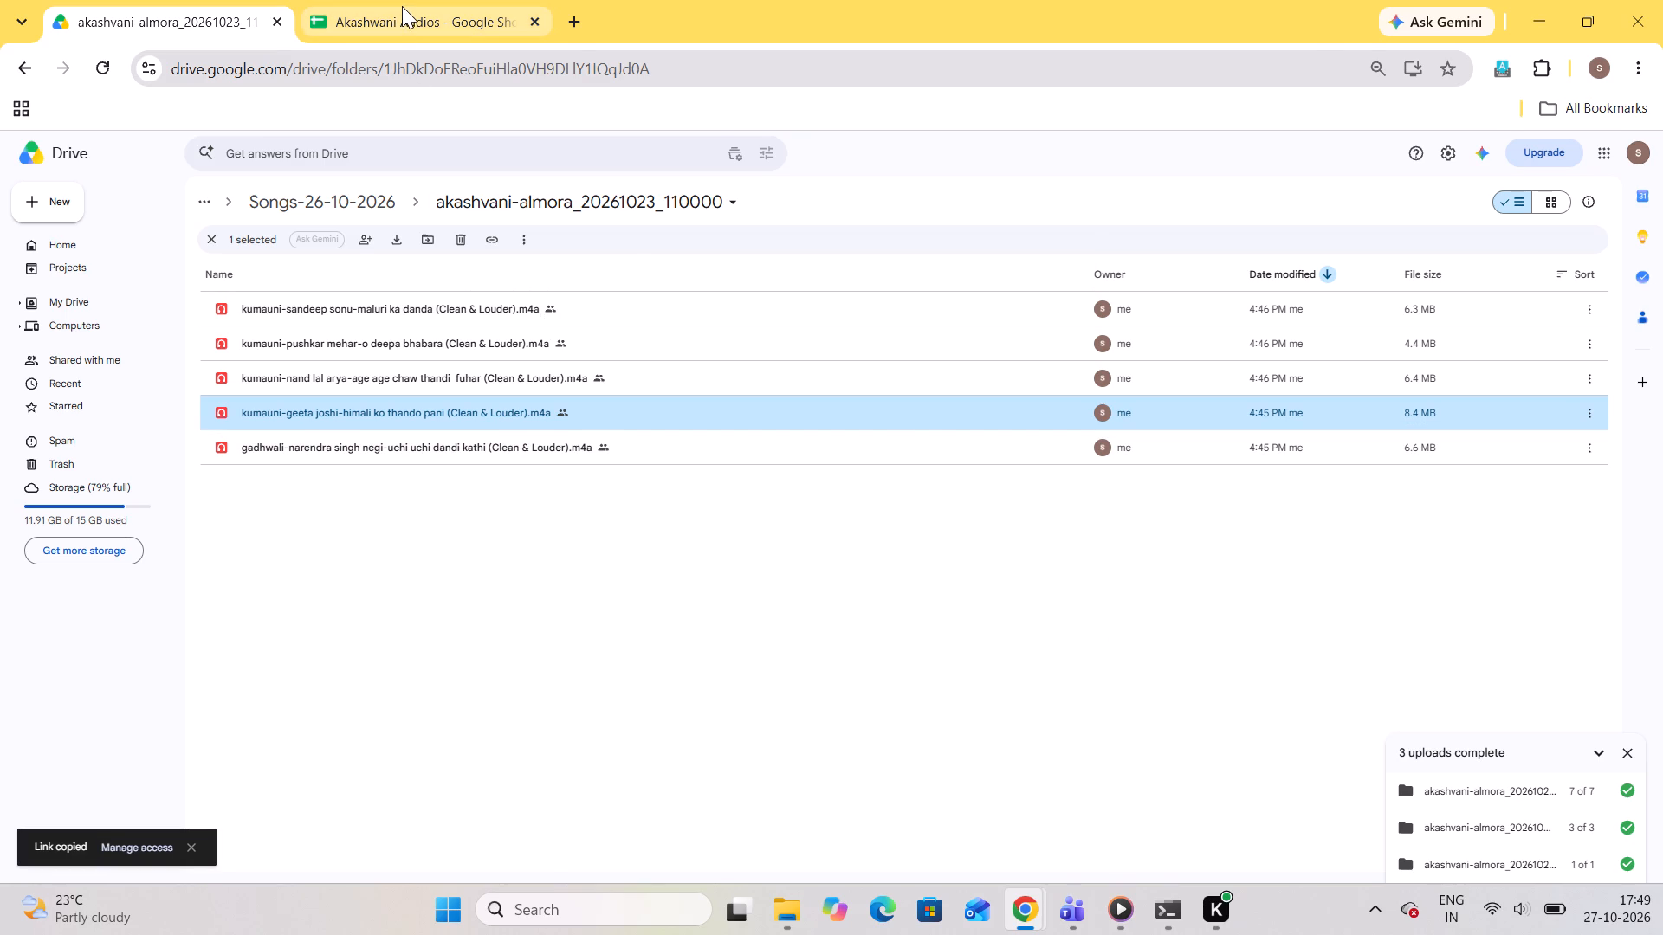
pyautogui.click(402, 6)
pyautogui.click(1537, 443)
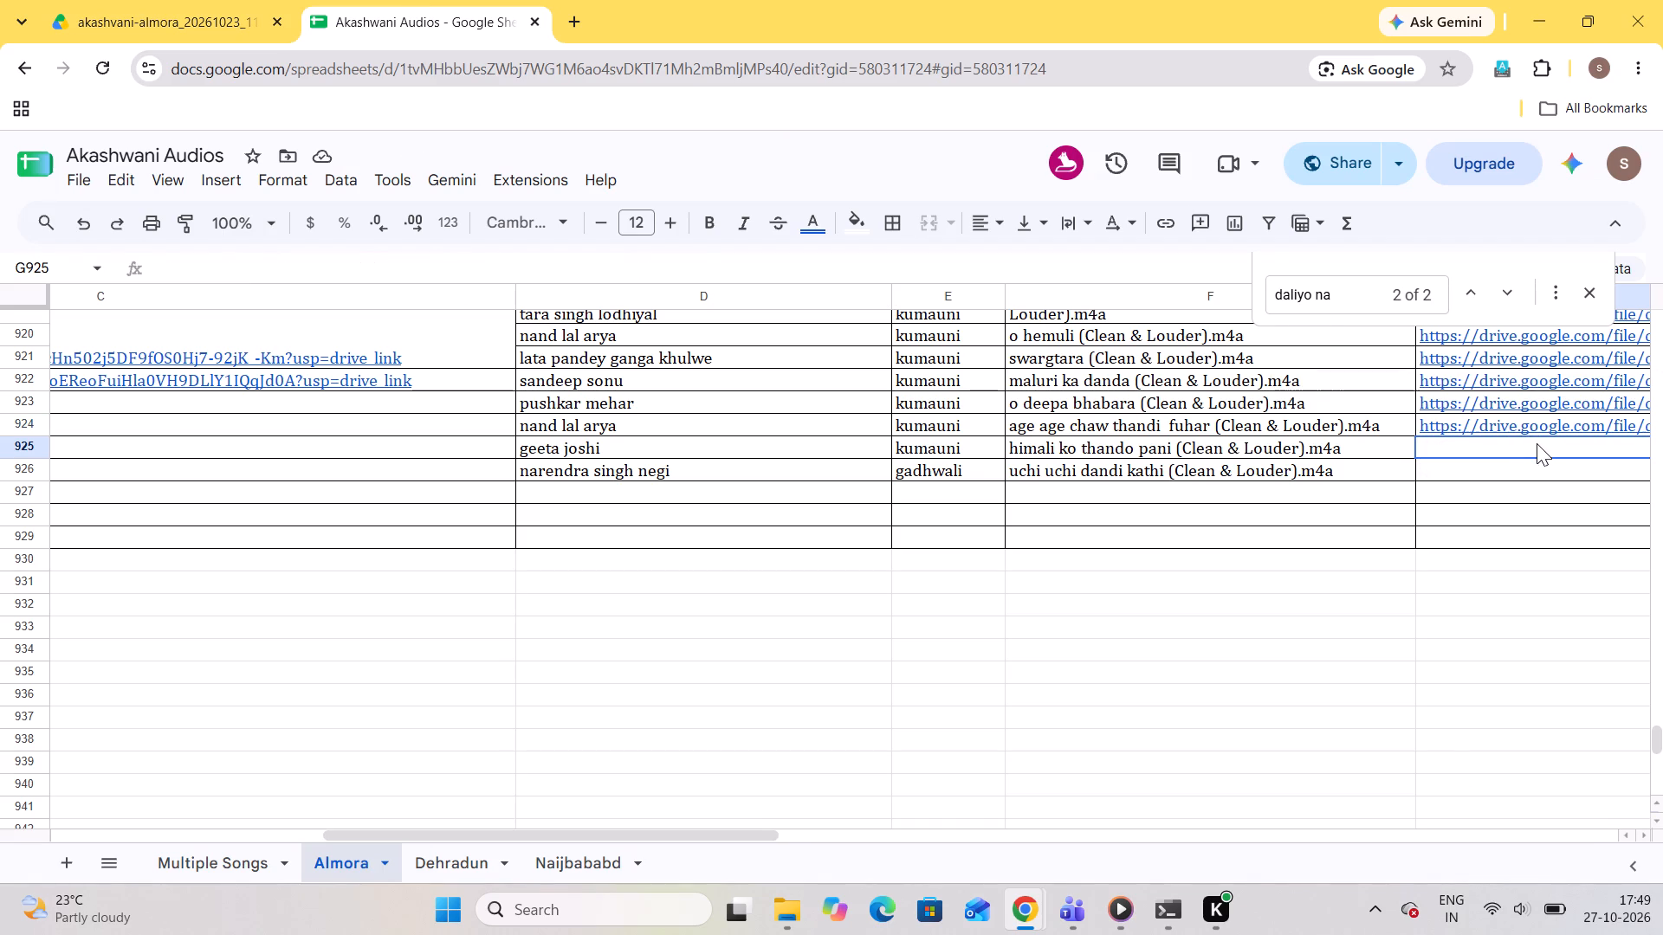
pyautogui.hotkey('ctrl', 'v')
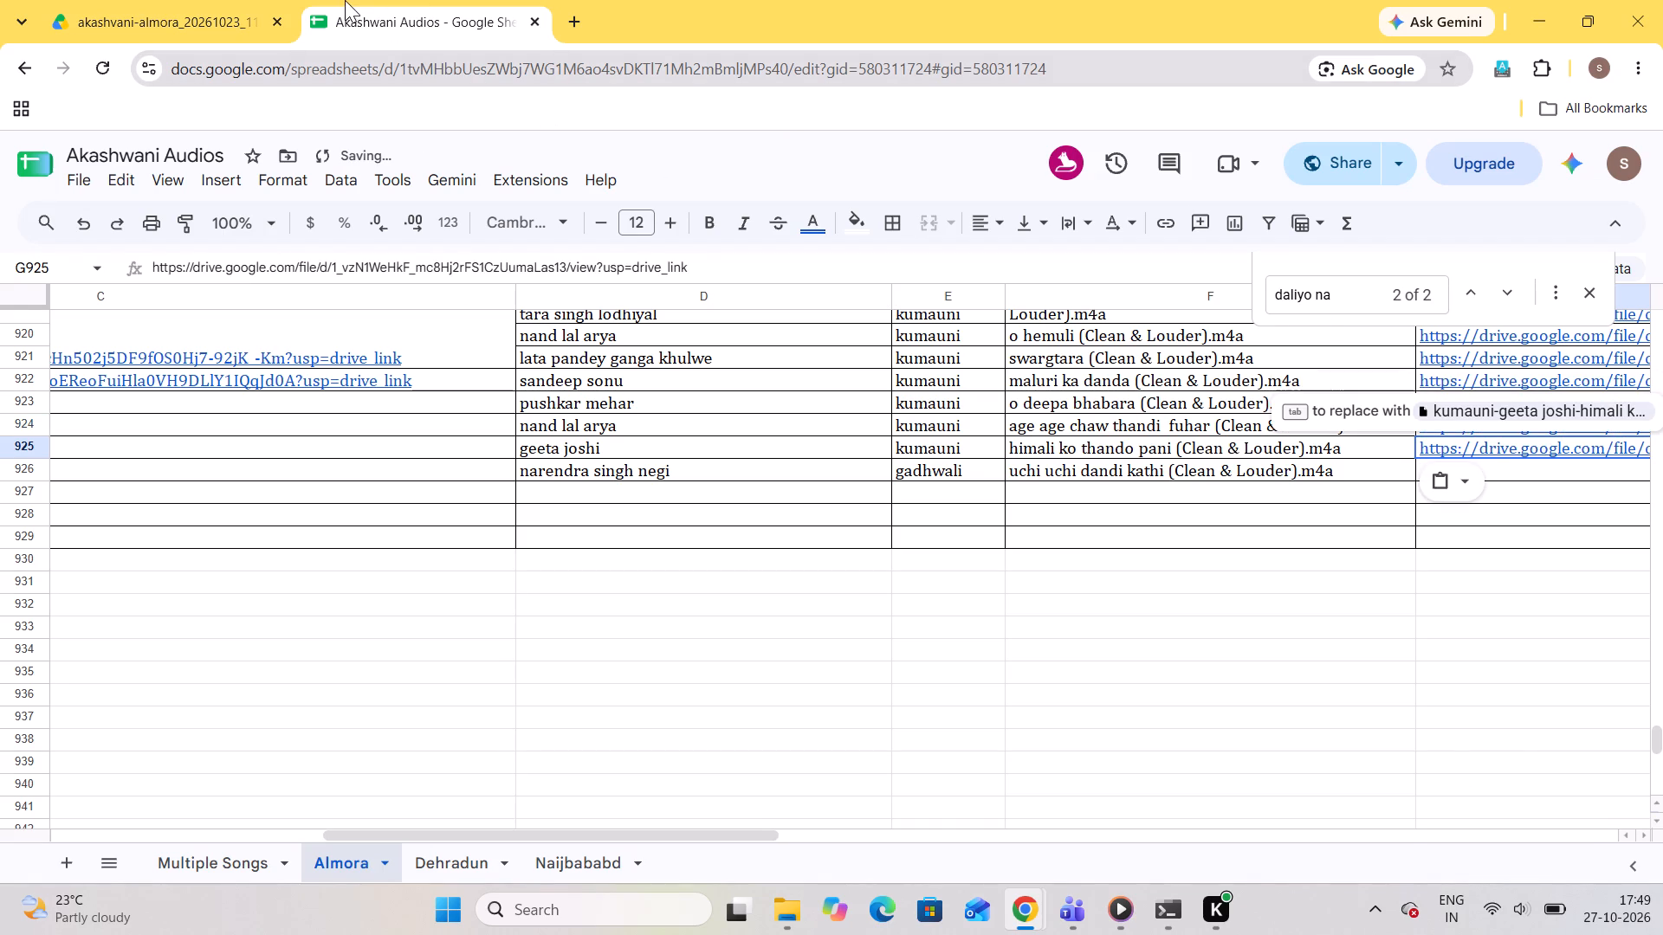
# Copy the Drive link of the "uchi uchi dandi kathi" audio file into G926 of the Almora sheet.
pyautogui.click(190, 6)
pyautogui.click(1592, 442)
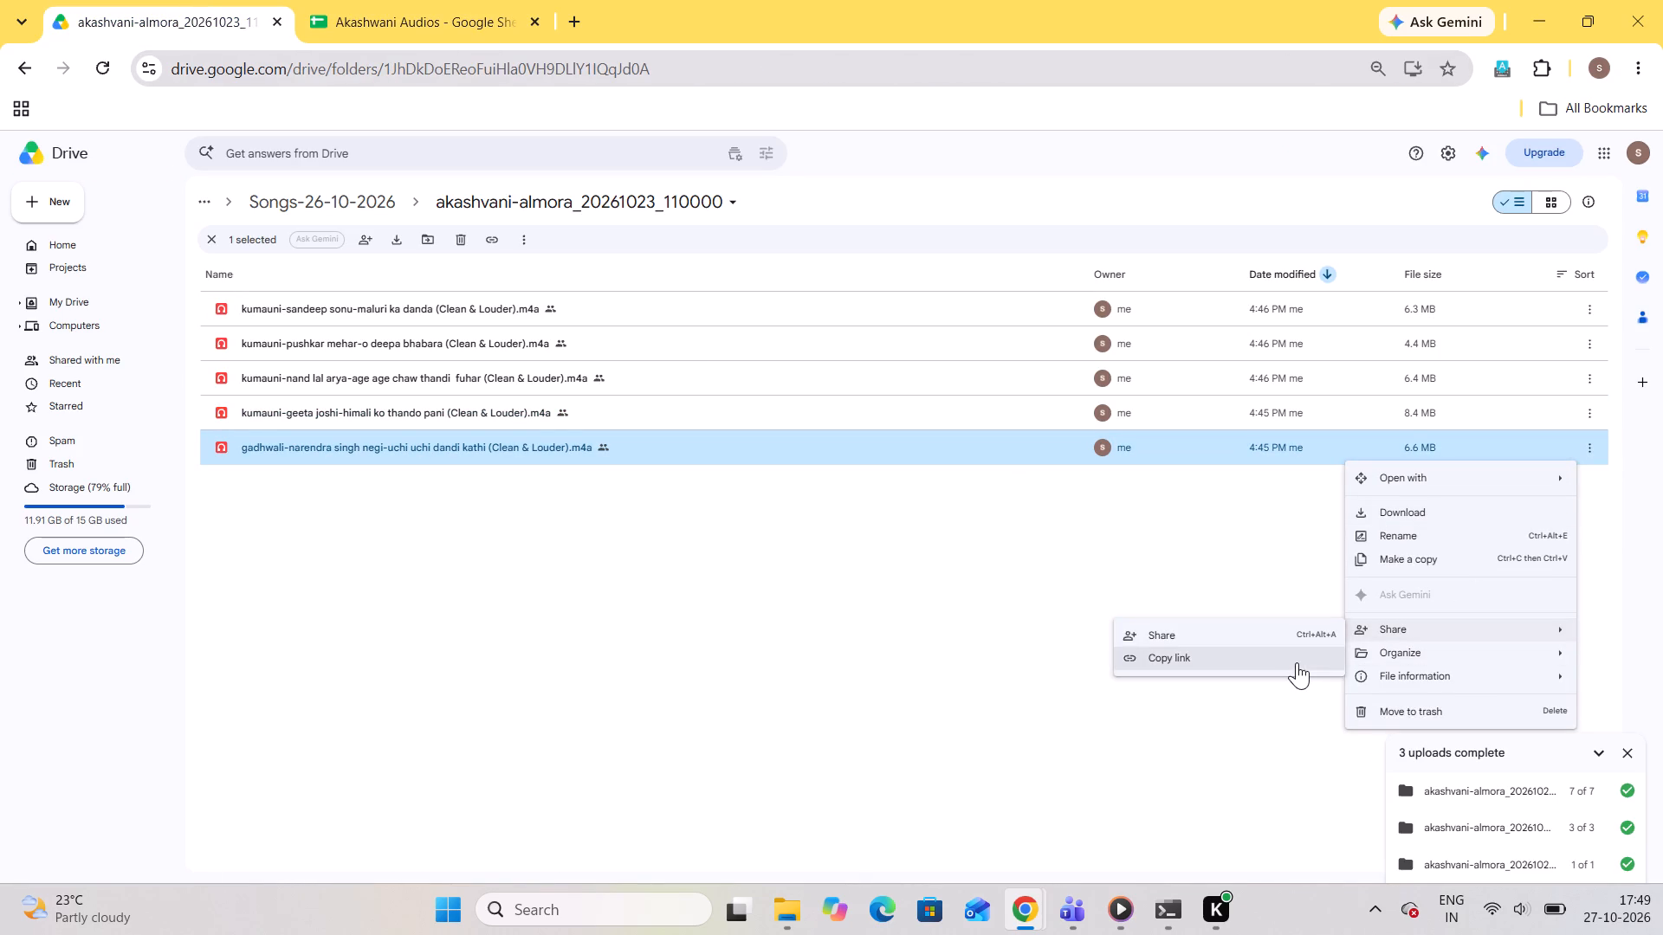
pyautogui.click(1297, 662)
pyautogui.click(453, 10)
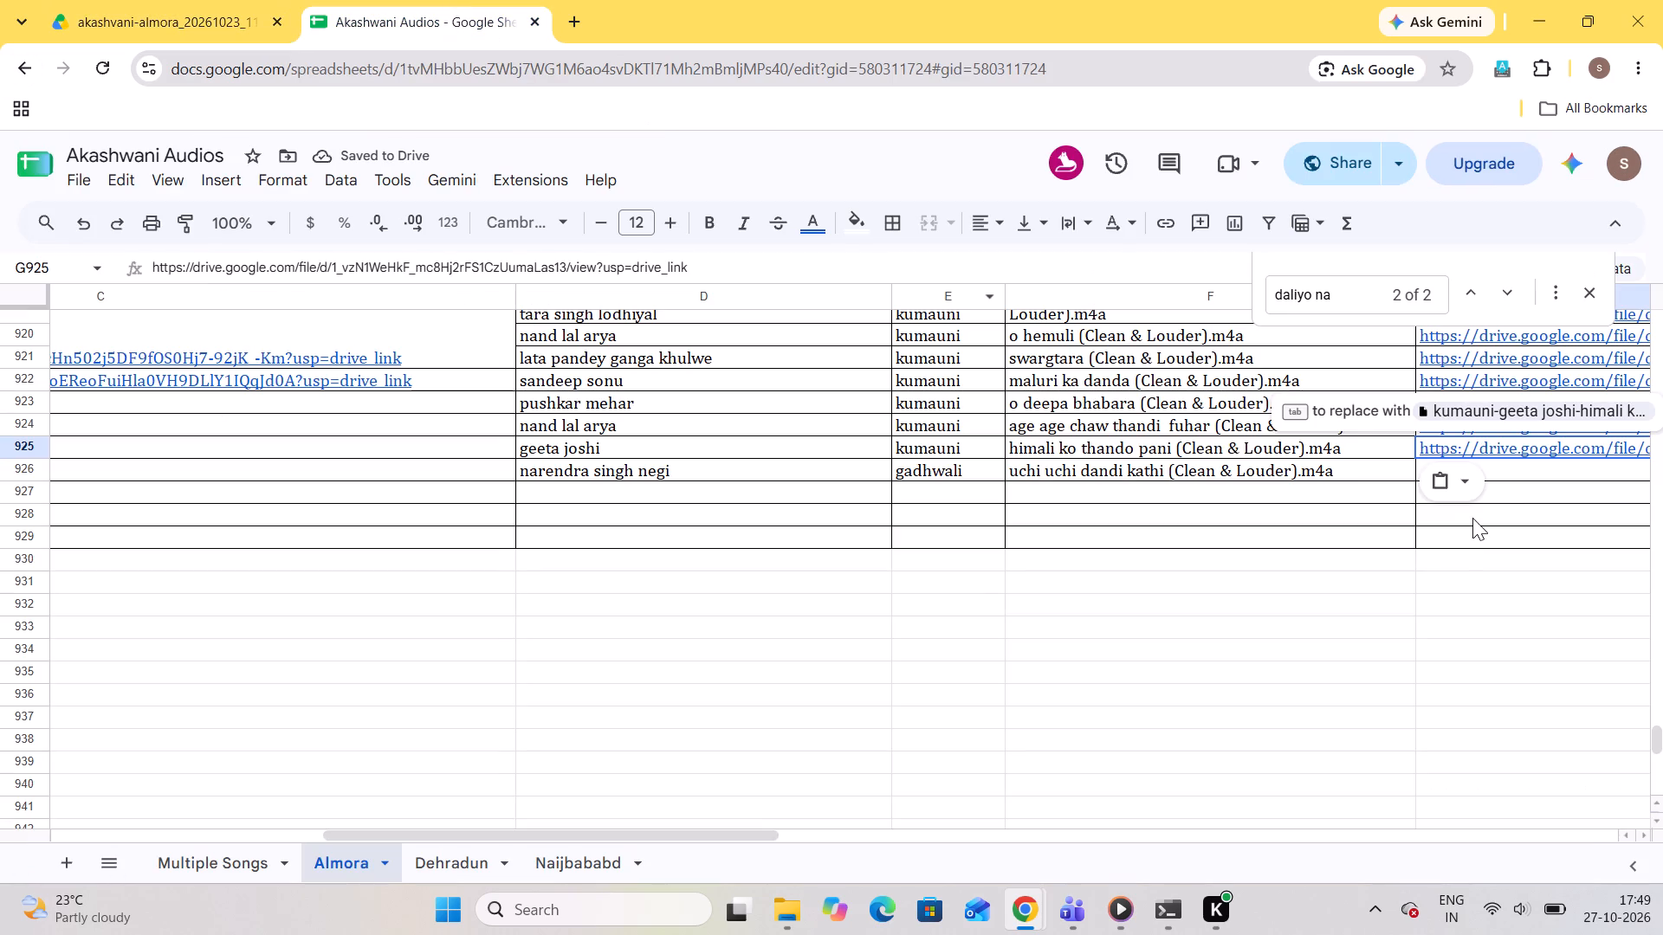
pyautogui.click(1508, 475)
pyautogui.hotkey('ctrl', 'v')
# Merge cells C922:C926, which hold the folder link of the akashvani-almora_20261023_110000 recording.
pyautogui.hscroll(3, 1504, 475)
pyautogui.hscroll(2, 750, 443)
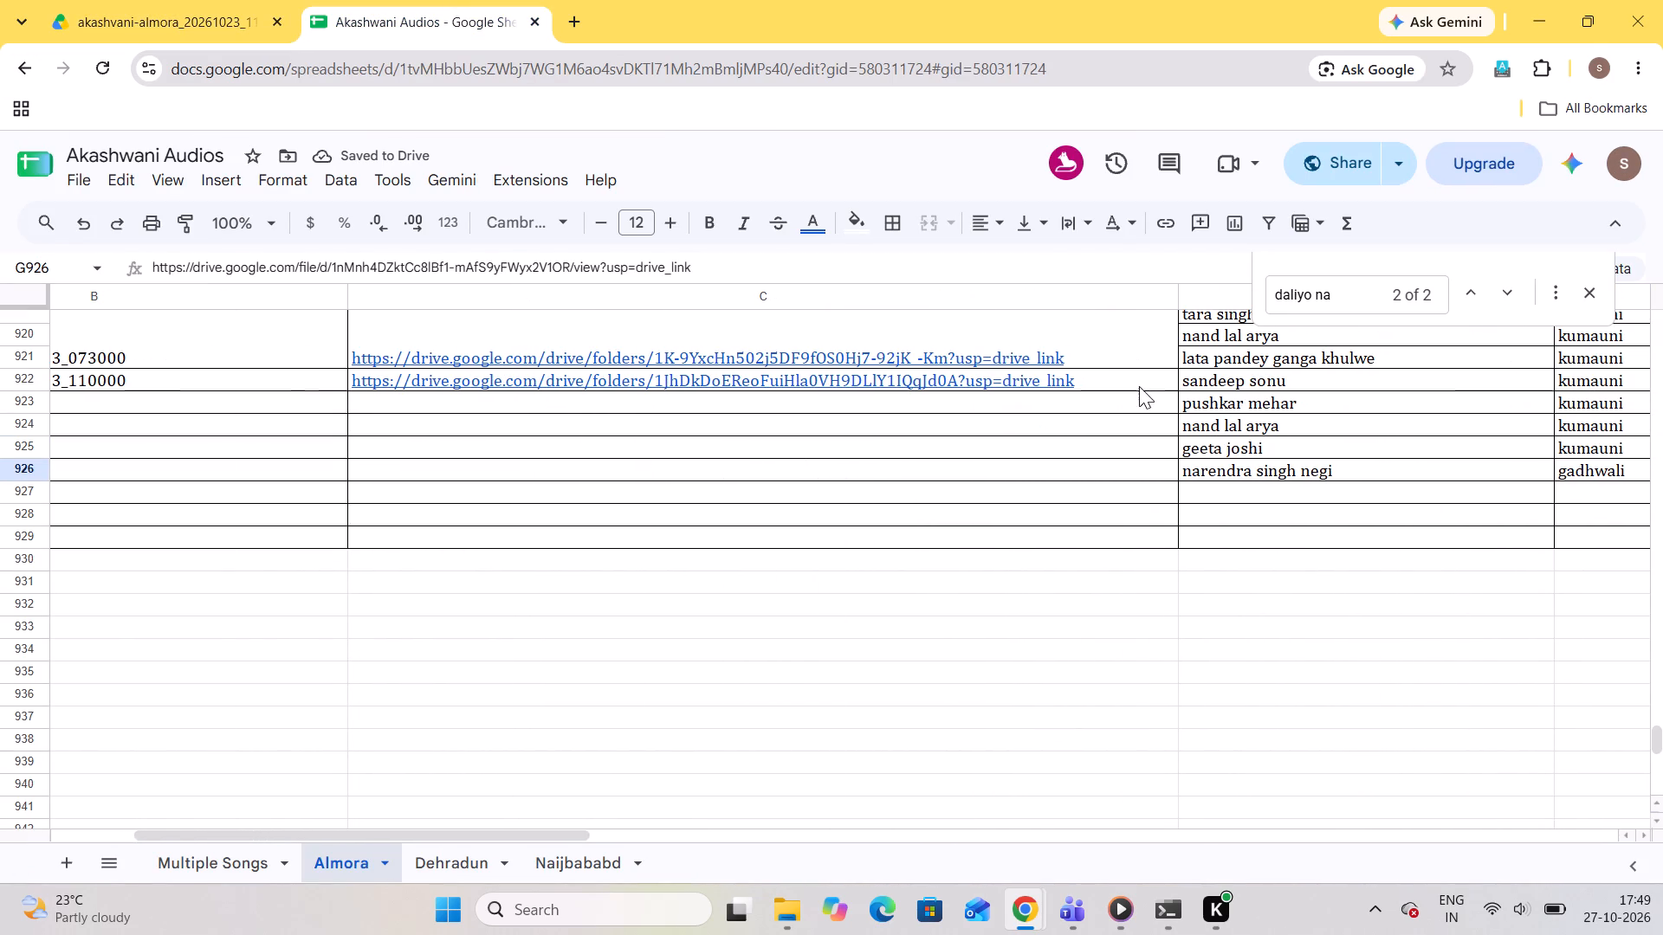
pyautogui.click(1139, 386)
pyautogui.keyDown('ctrl'); pyautogui.click(1134, 402); pyautogui.keyUp('ctrl')
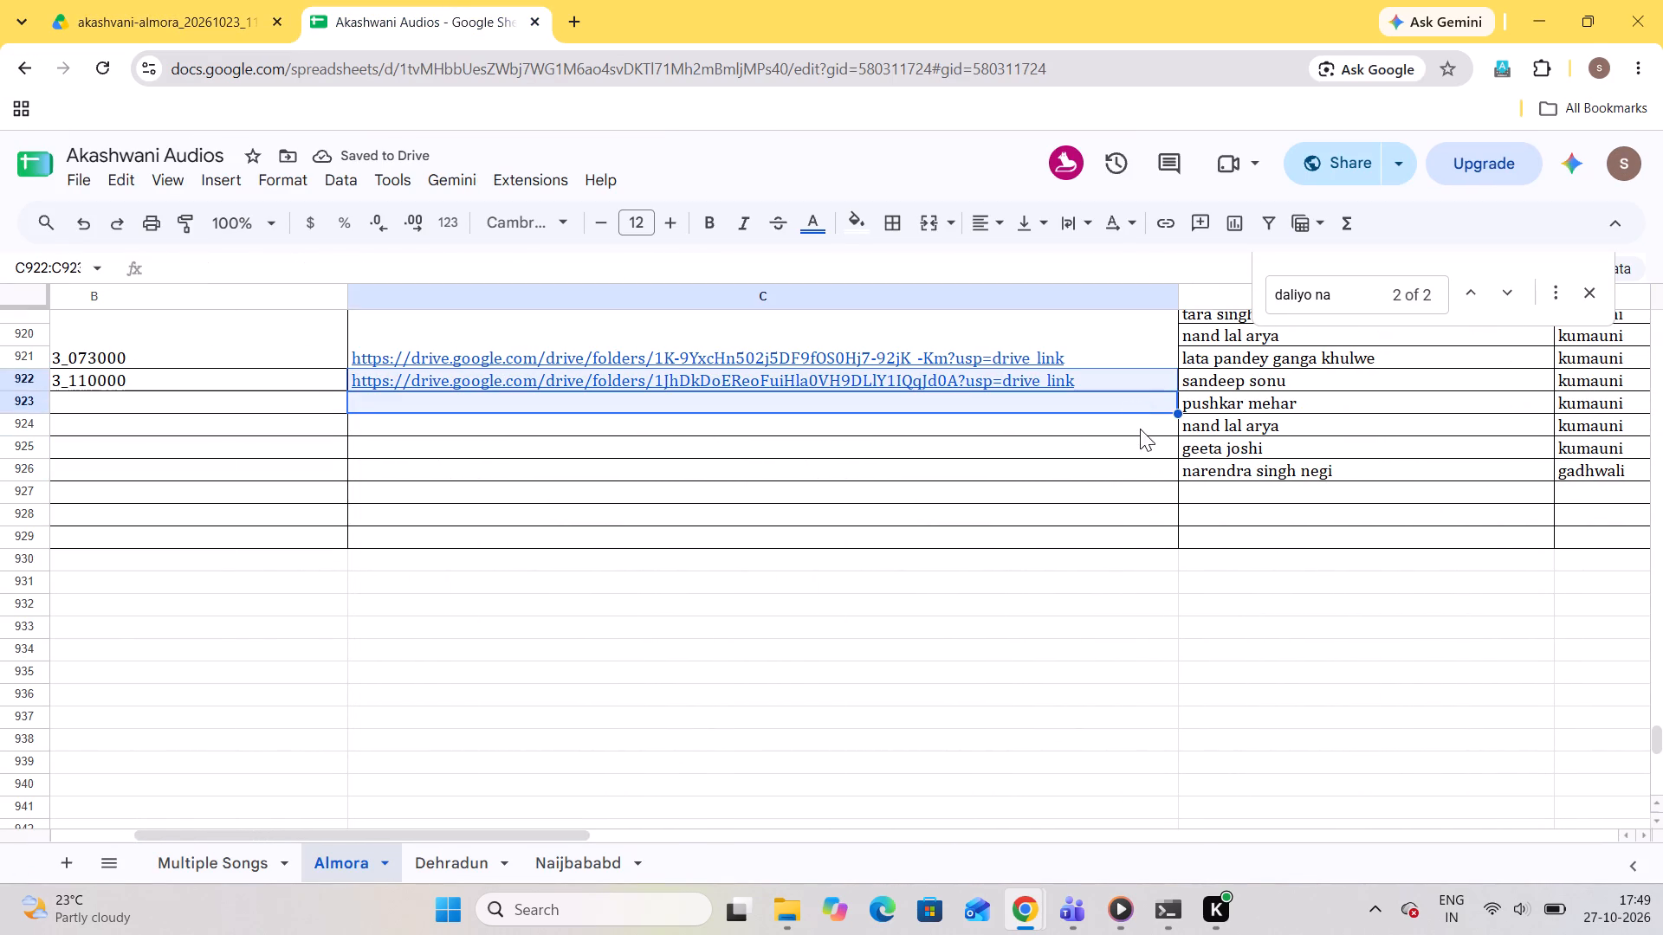
pyautogui.keyDown('ctrl'); pyautogui.click(1140, 429); pyautogui.keyUp('ctrl')
pyautogui.keyDown('ctrl'); pyautogui.click(1147, 453); pyautogui.keyUp('ctrl')
pyautogui.keyDown('ctrl'); pyautogui.click(1147, 474); pyautogui.keyUp('ctrl')
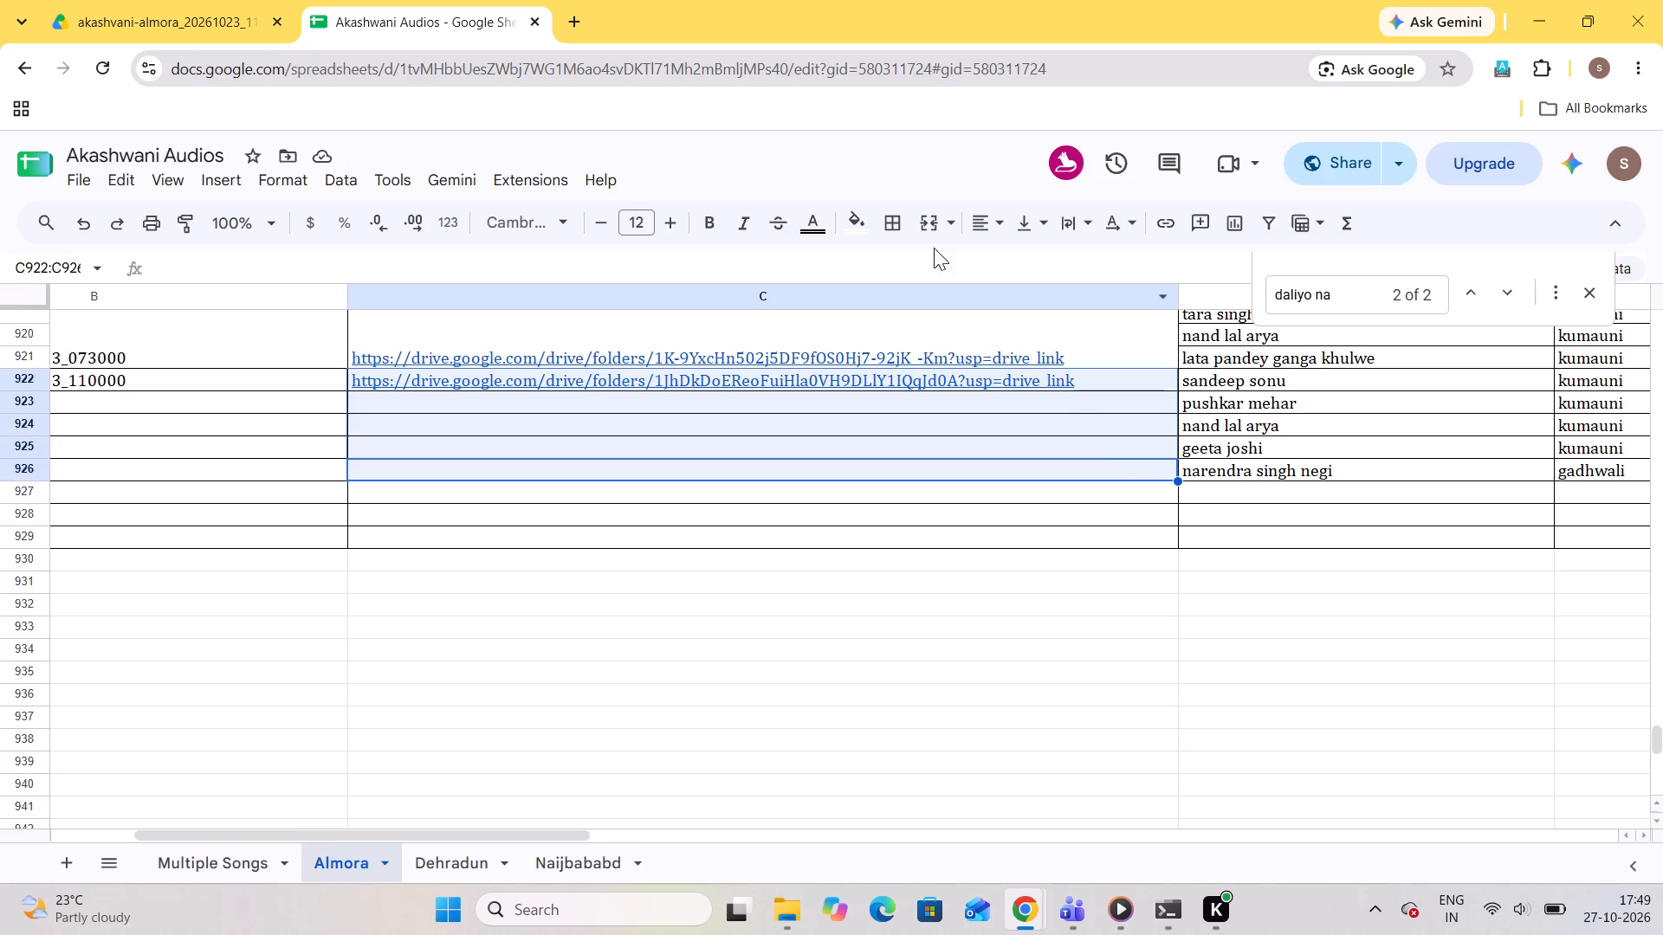
pyautogui.click(935, 224)
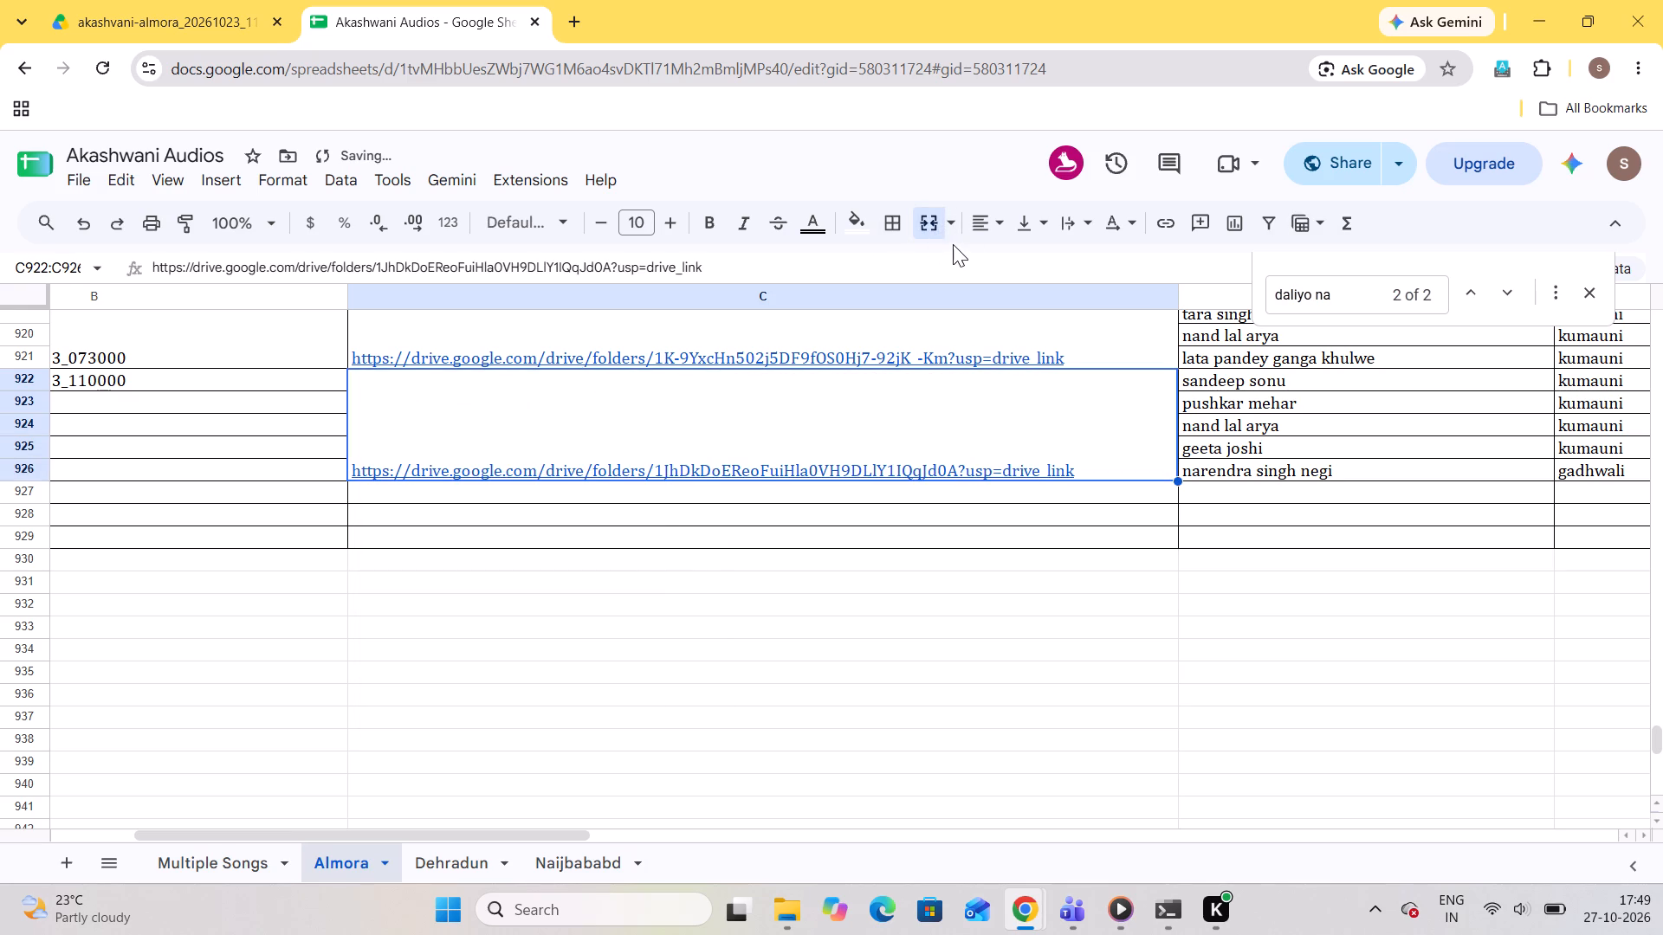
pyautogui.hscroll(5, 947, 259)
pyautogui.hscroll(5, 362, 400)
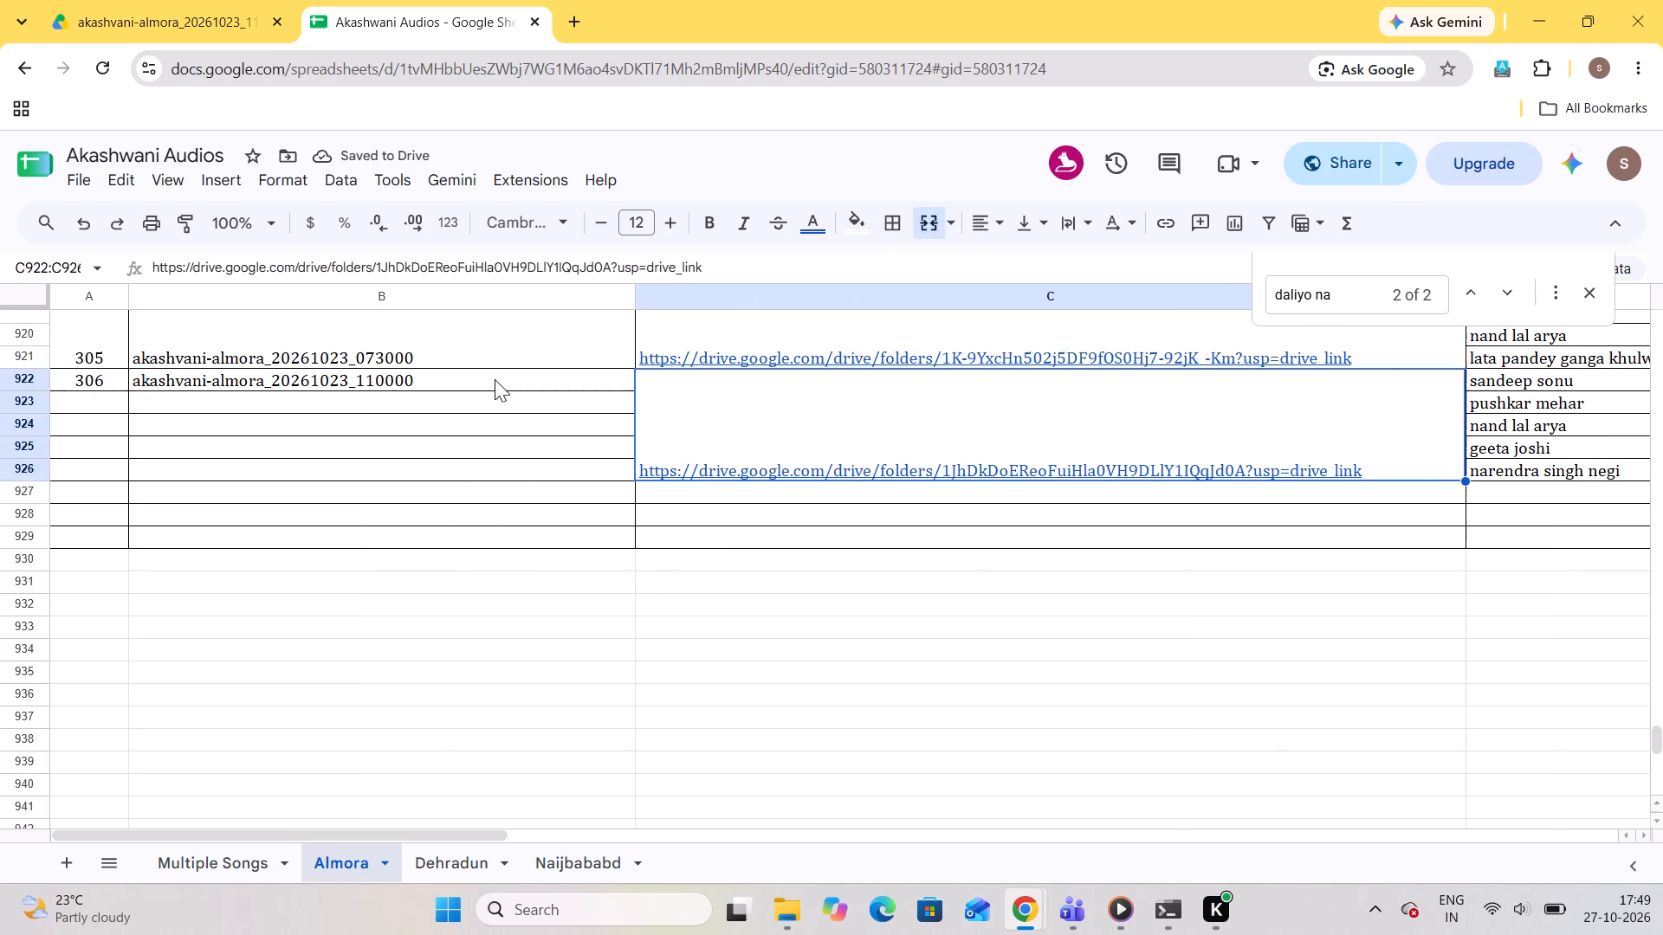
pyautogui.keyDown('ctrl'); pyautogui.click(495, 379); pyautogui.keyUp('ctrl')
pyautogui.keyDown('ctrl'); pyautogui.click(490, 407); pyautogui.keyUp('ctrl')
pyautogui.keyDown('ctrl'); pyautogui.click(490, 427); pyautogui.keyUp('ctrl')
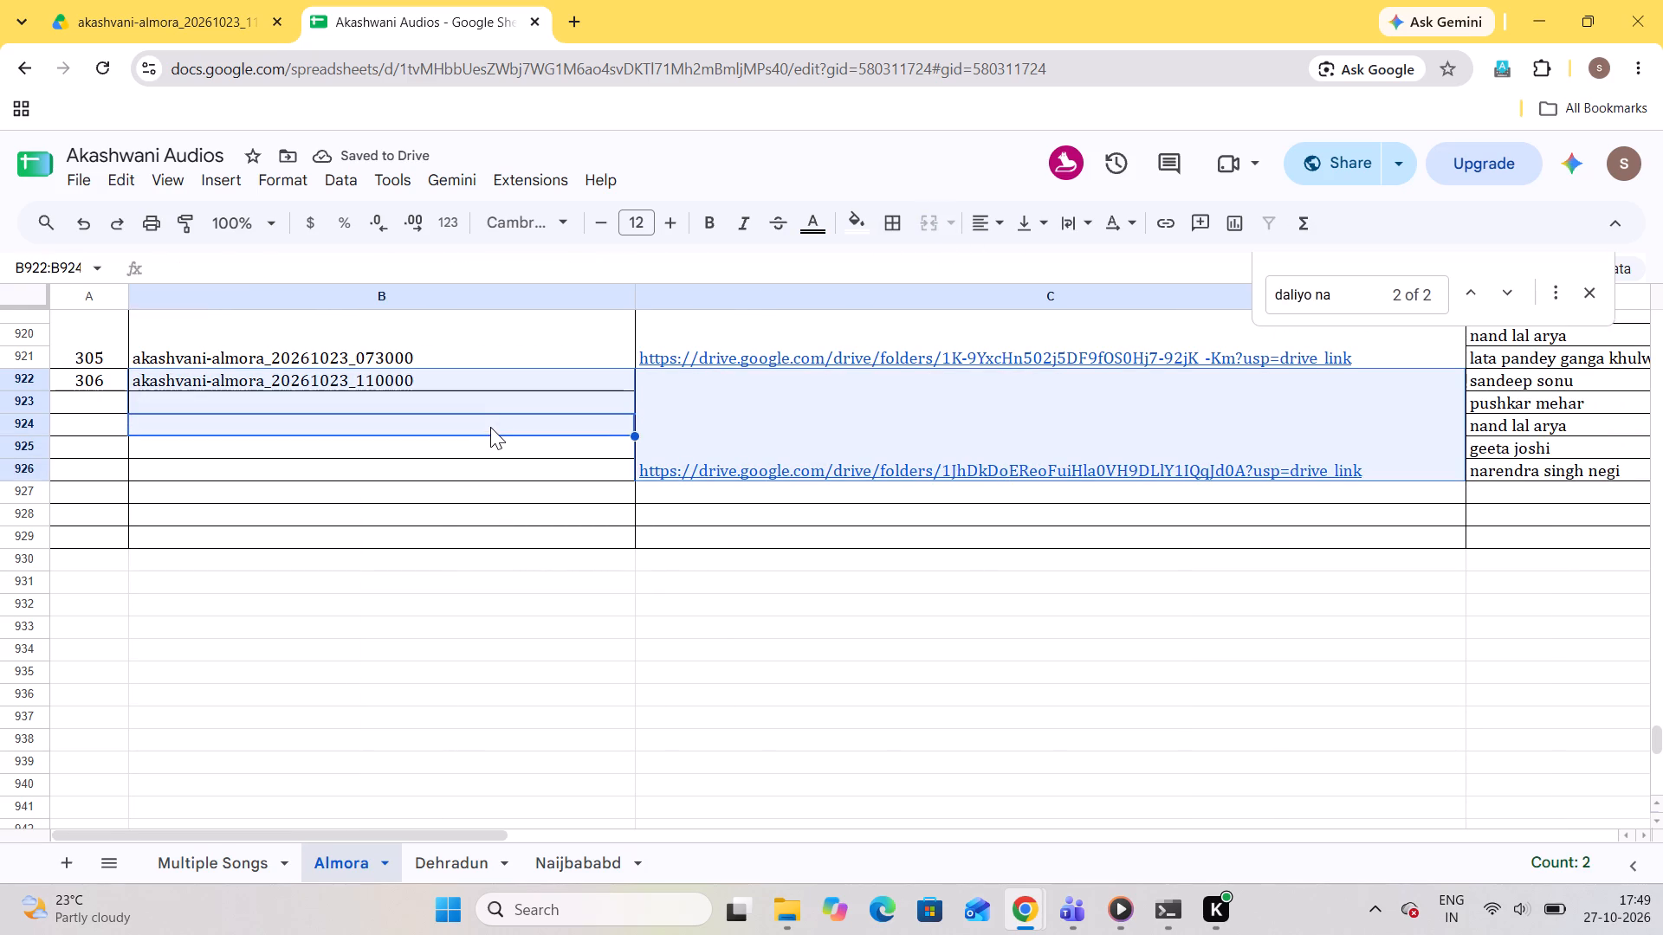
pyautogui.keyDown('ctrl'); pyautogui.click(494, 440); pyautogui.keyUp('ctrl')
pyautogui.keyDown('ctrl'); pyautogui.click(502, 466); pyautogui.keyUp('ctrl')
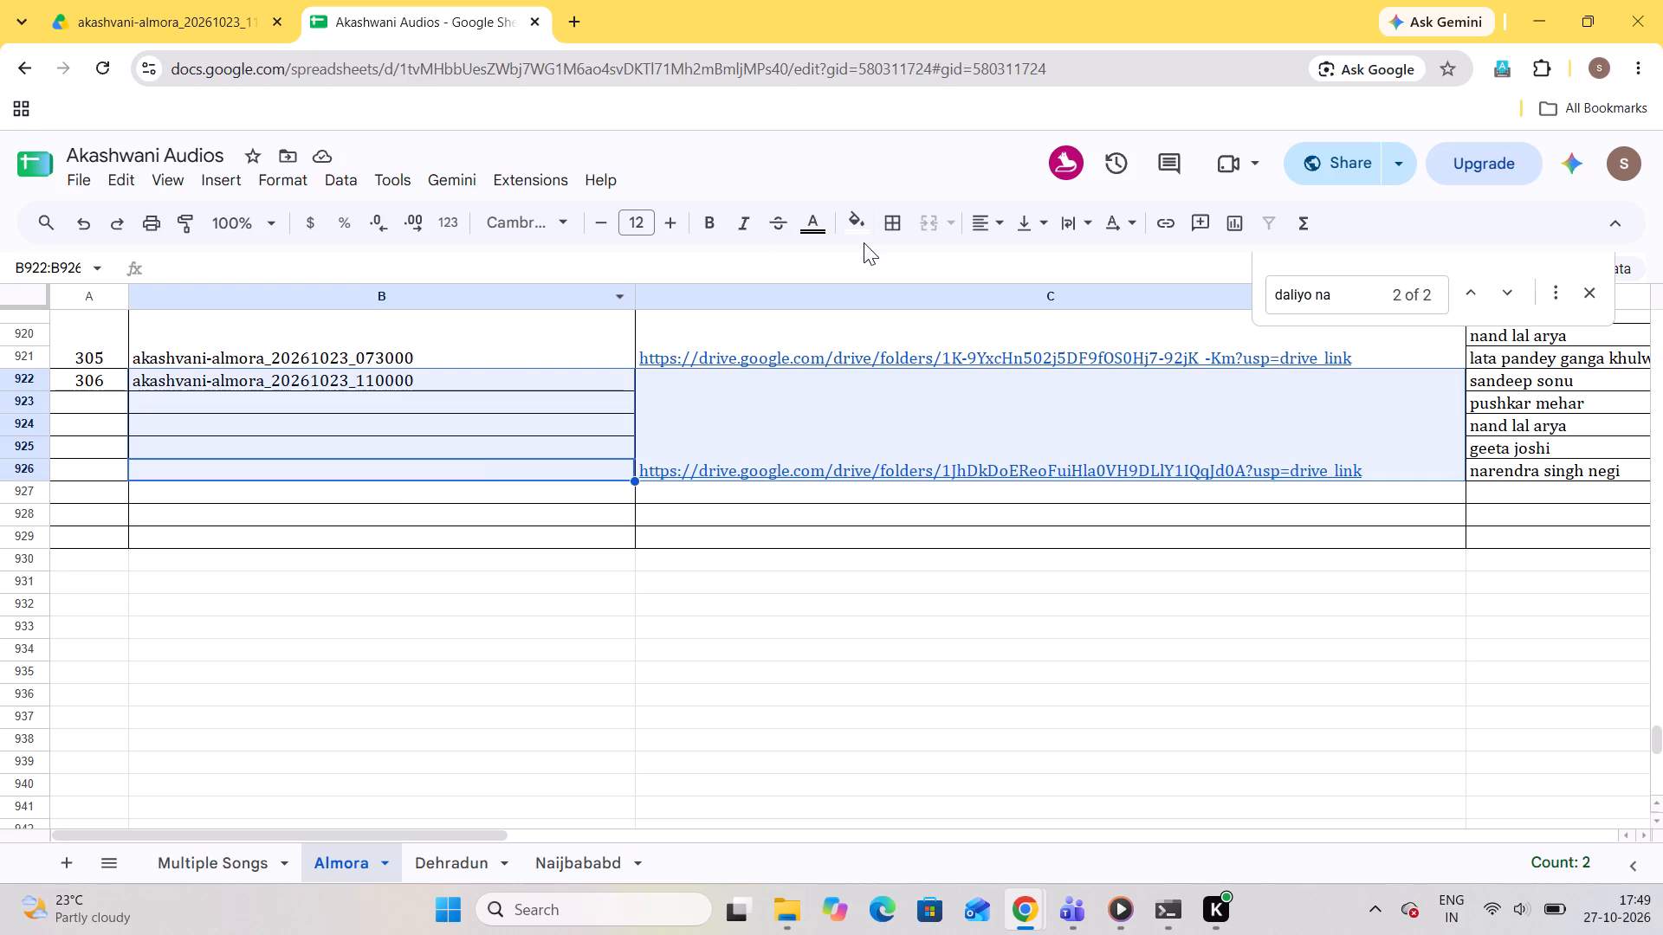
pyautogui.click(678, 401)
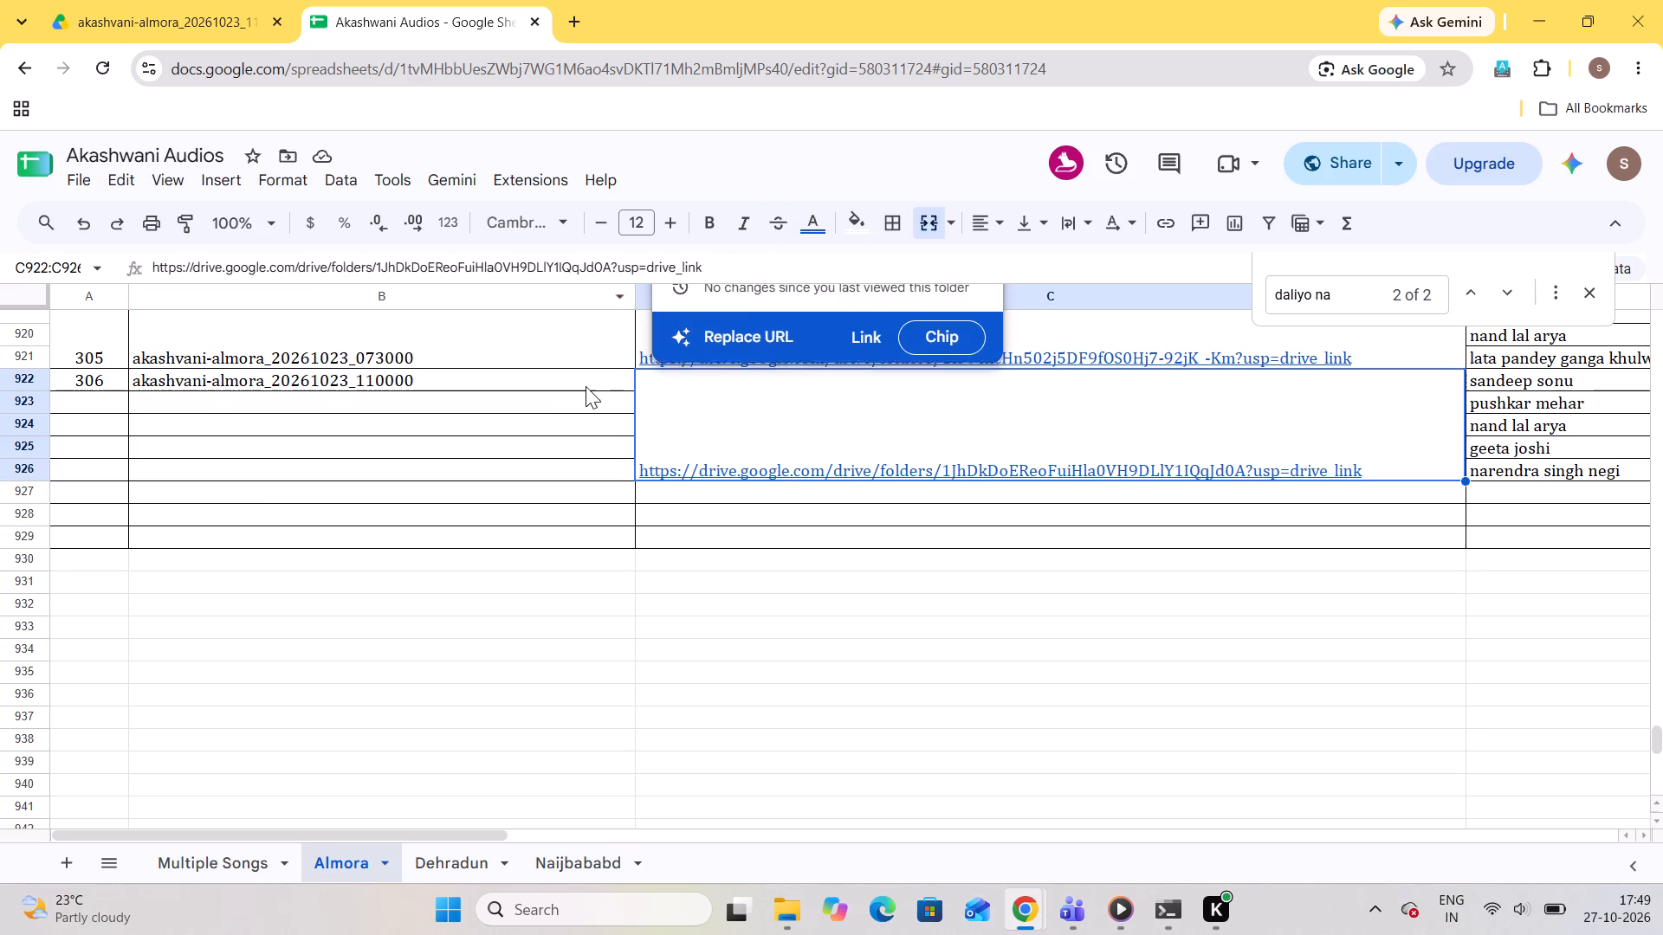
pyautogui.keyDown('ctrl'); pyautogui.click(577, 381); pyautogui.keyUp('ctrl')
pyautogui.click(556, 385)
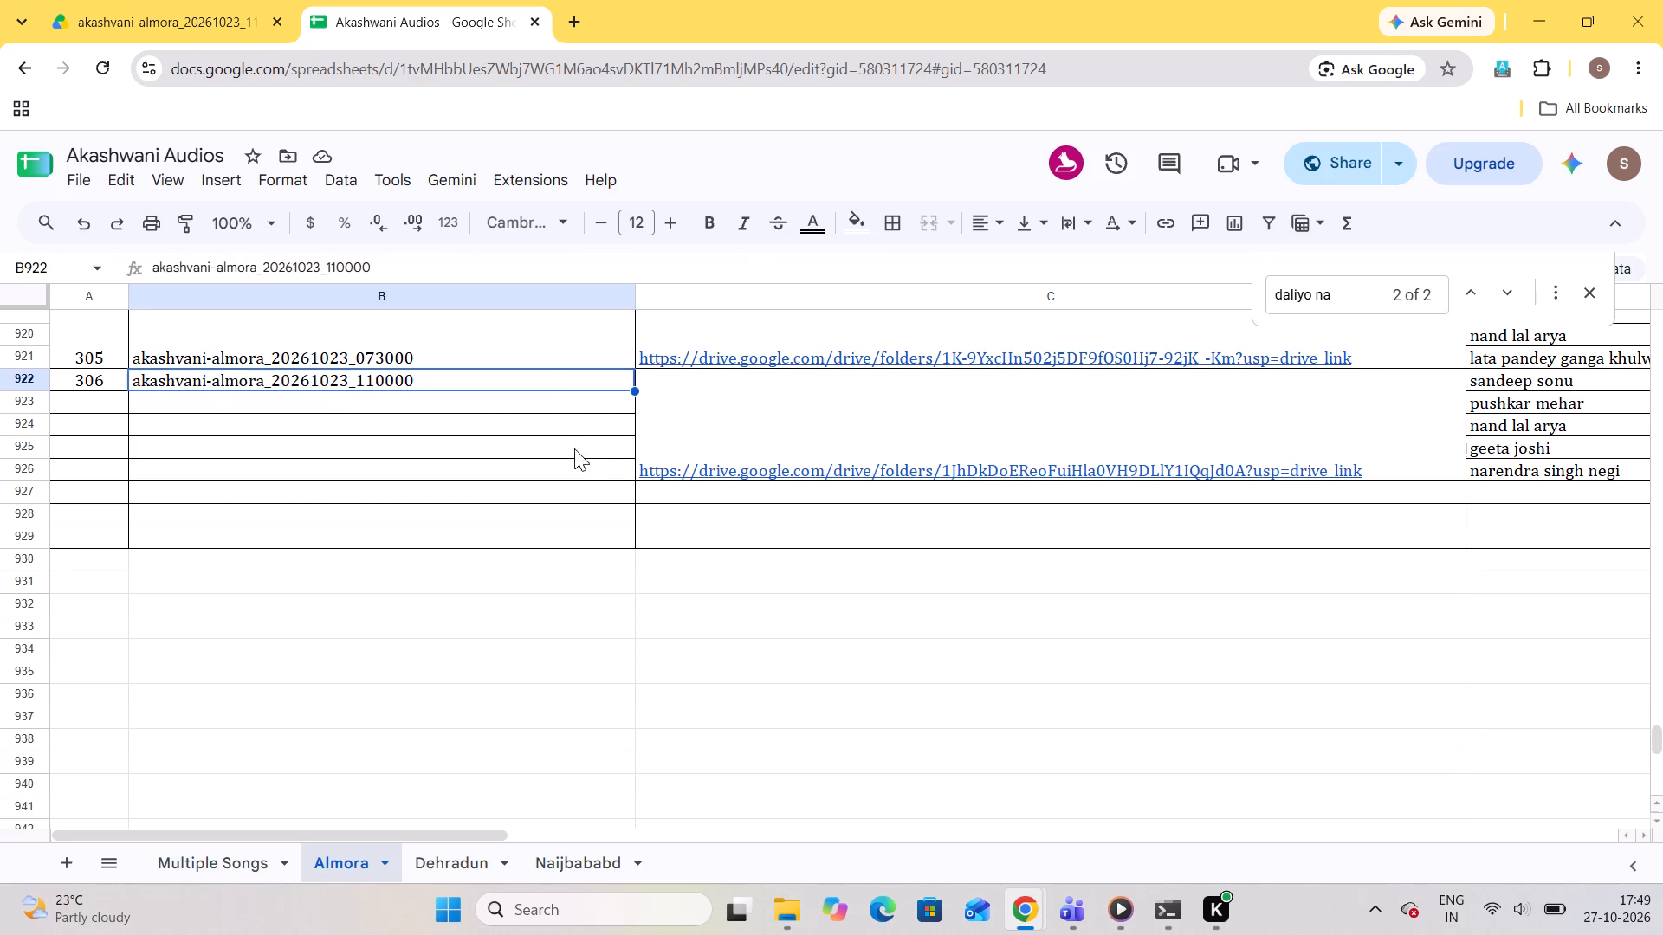
# Merge cells B922:B926, which hold the folder name akashvani-almora_20261023_110000.
pyautogui.click(573, 471)
pyautogui.keyDown('ctrl'); pyautogui.click(546, 440); pyautogui.keyUp('ctrl')
pyautogui.keyDown('ctrl'); pyautogui.click(542, 422); pyautogui.keyUp('ctrl')
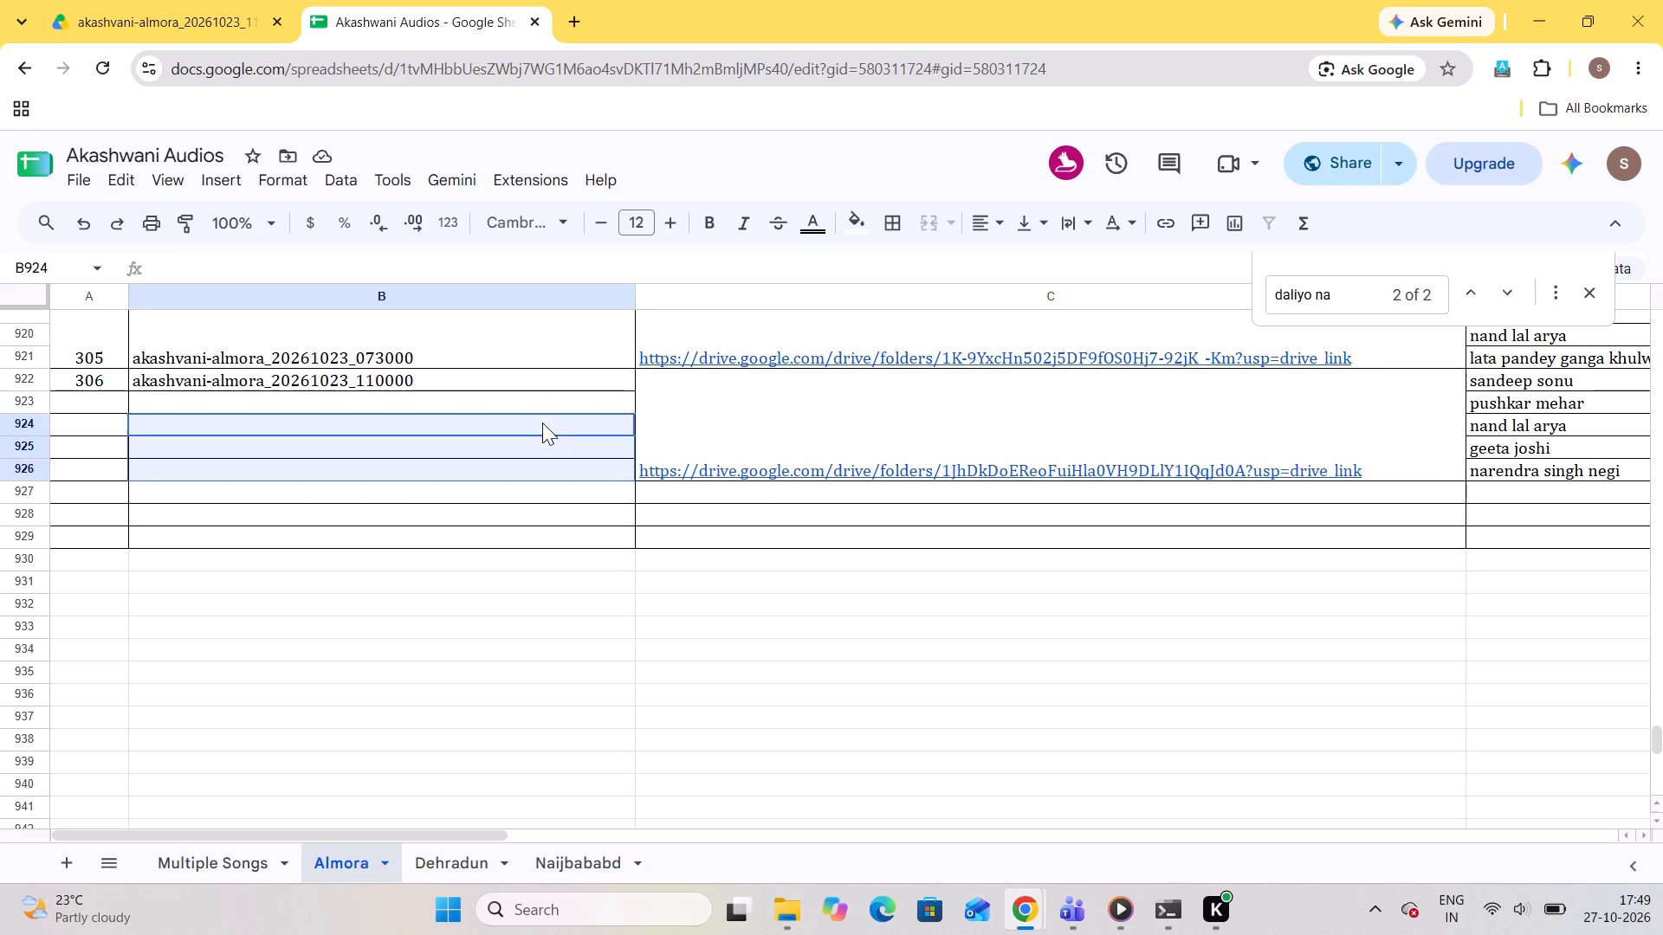
pyautogui.keyDown('ctrl'); pyautogui.click(541, 411); pyautogui.keyUp('ctrl')
pyautogui.keyDown('ctrl'); pyautogui.click(540, 403); pyautogui.keyUp('ctrl')
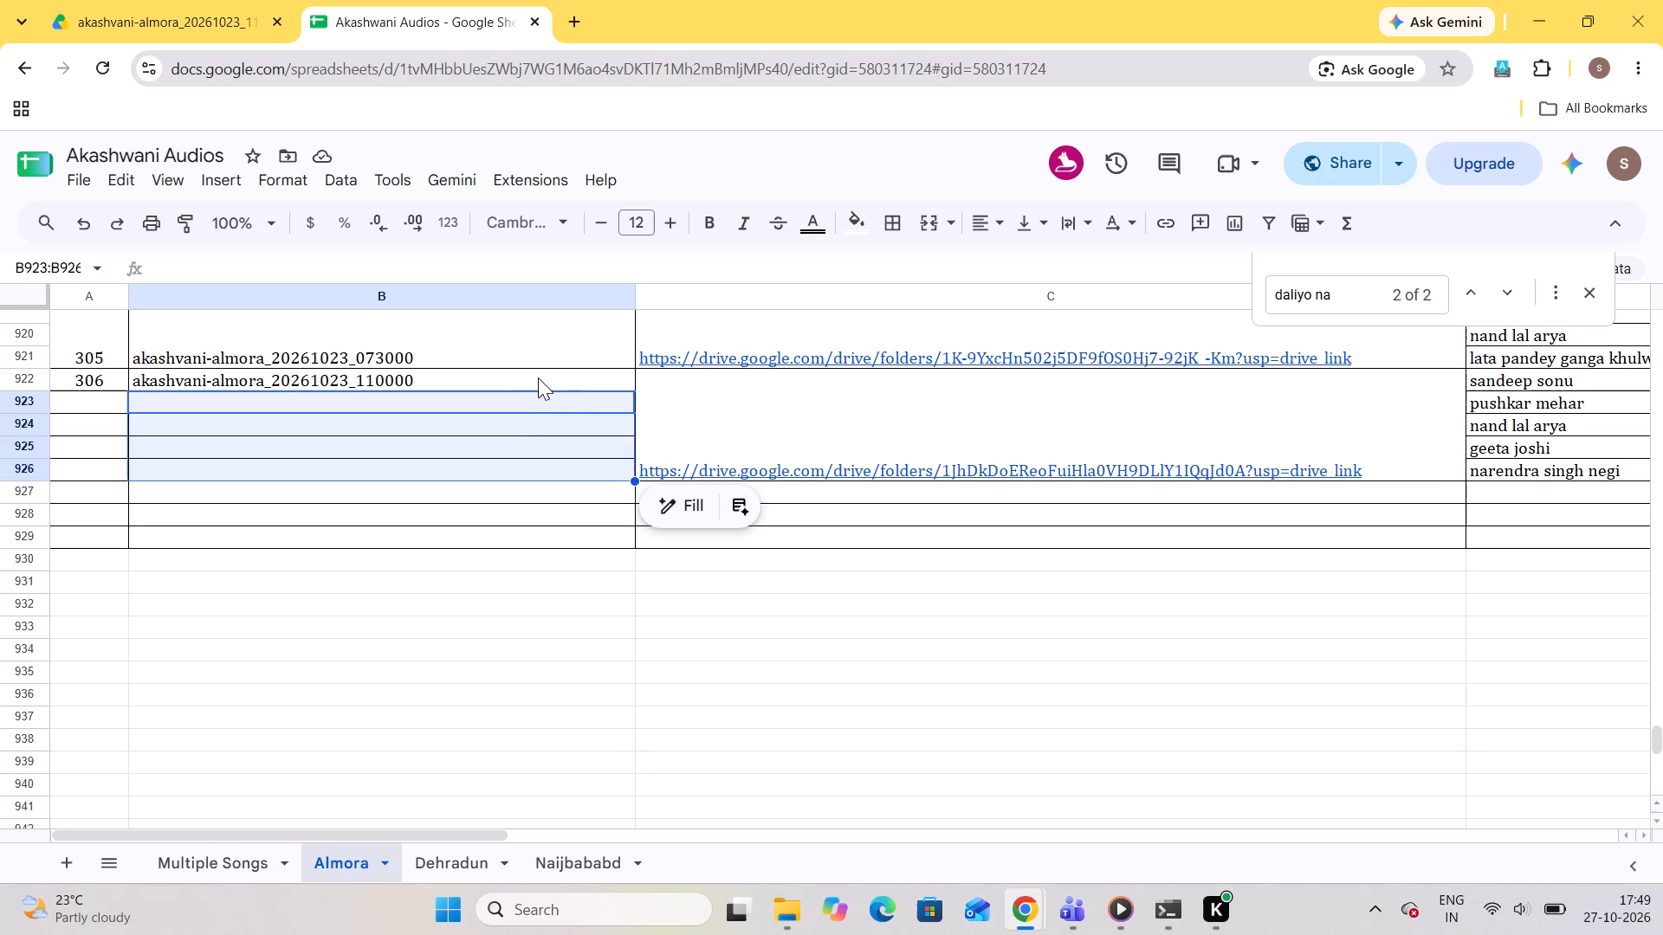
pyautogui.keyDown('ctrl'); pyautogui.click(540, 380); pyautogui.keyUp('ctrl')
pyautogui.click(917, 230)
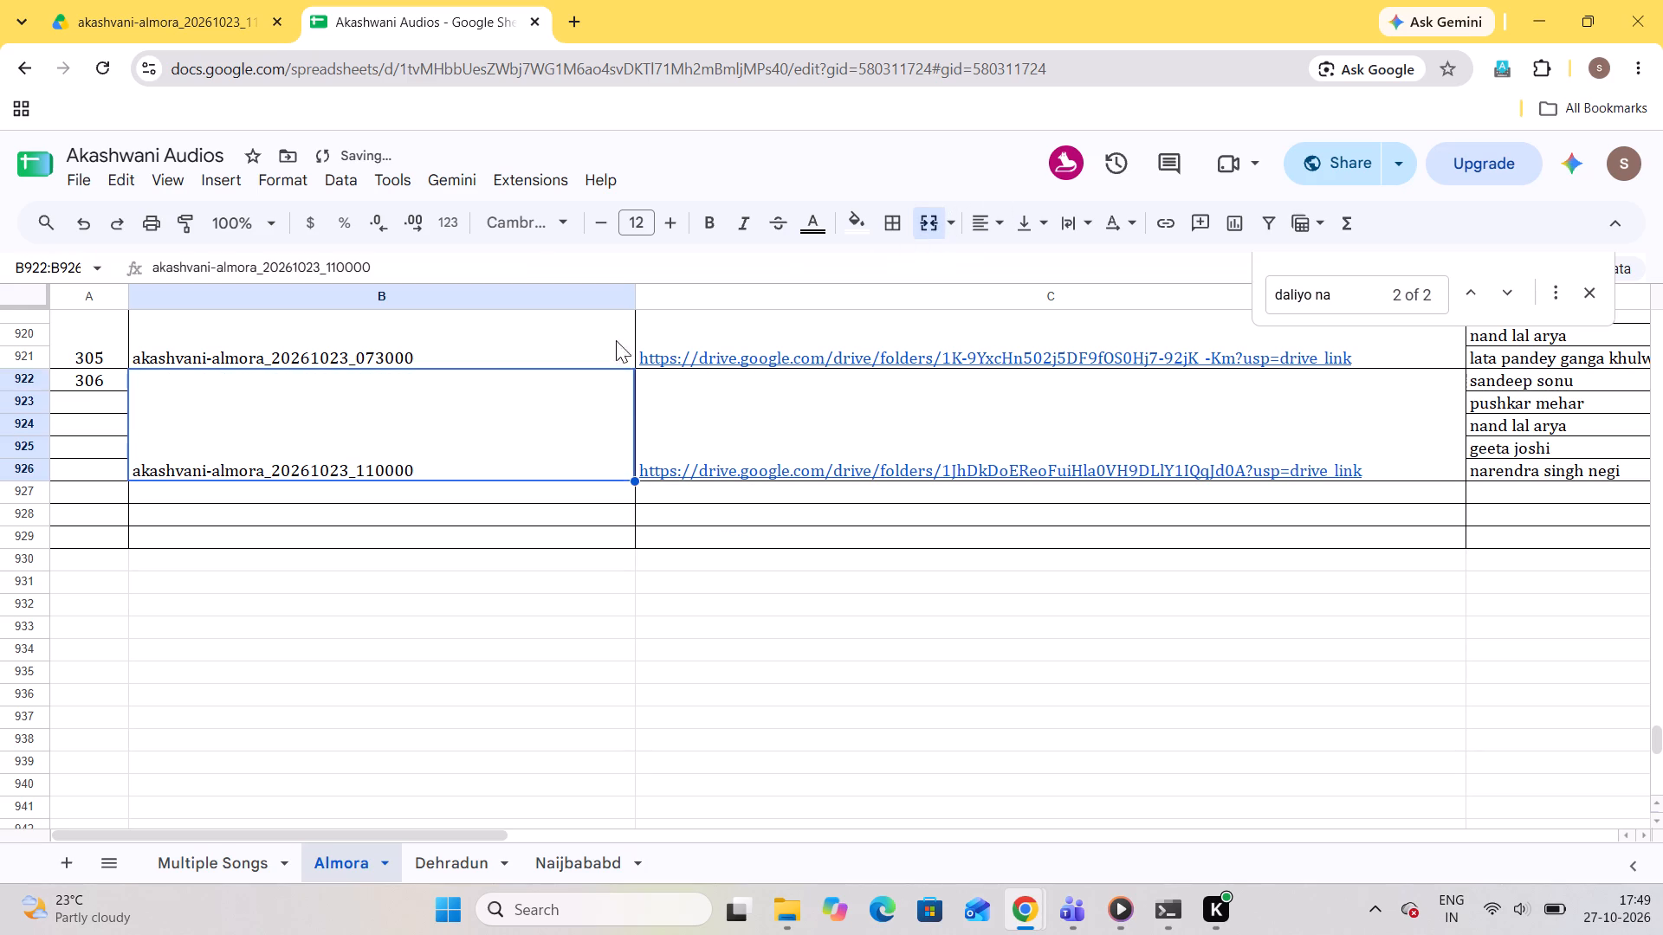
# Merge cells A922:A926, which hold serial number 306.
pyautogui.hscroll(4, 480, 397)
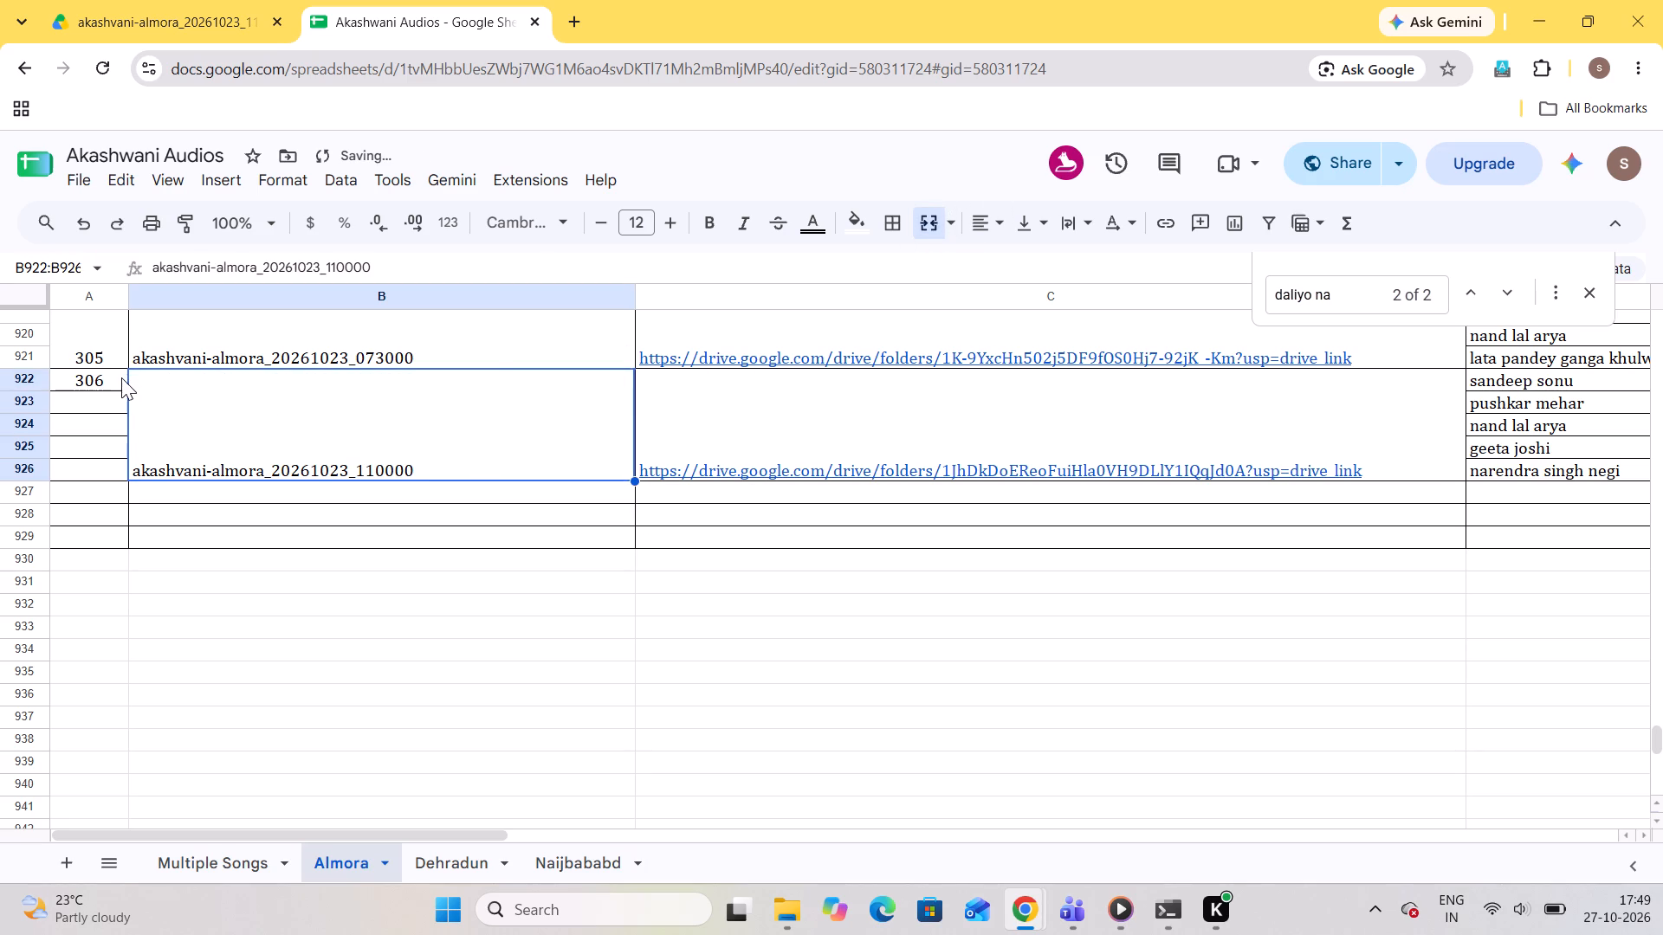
pyautogui.click(121, 377)
pyautogui.keyDown('ctrl'); pyautogui.click(117, 397); pyautogui.keyUp('ctrl')
pyautogui.keyDown('ctrl'); pyautogui.click(113, 426); pyautogui.keyUp('ctrl')
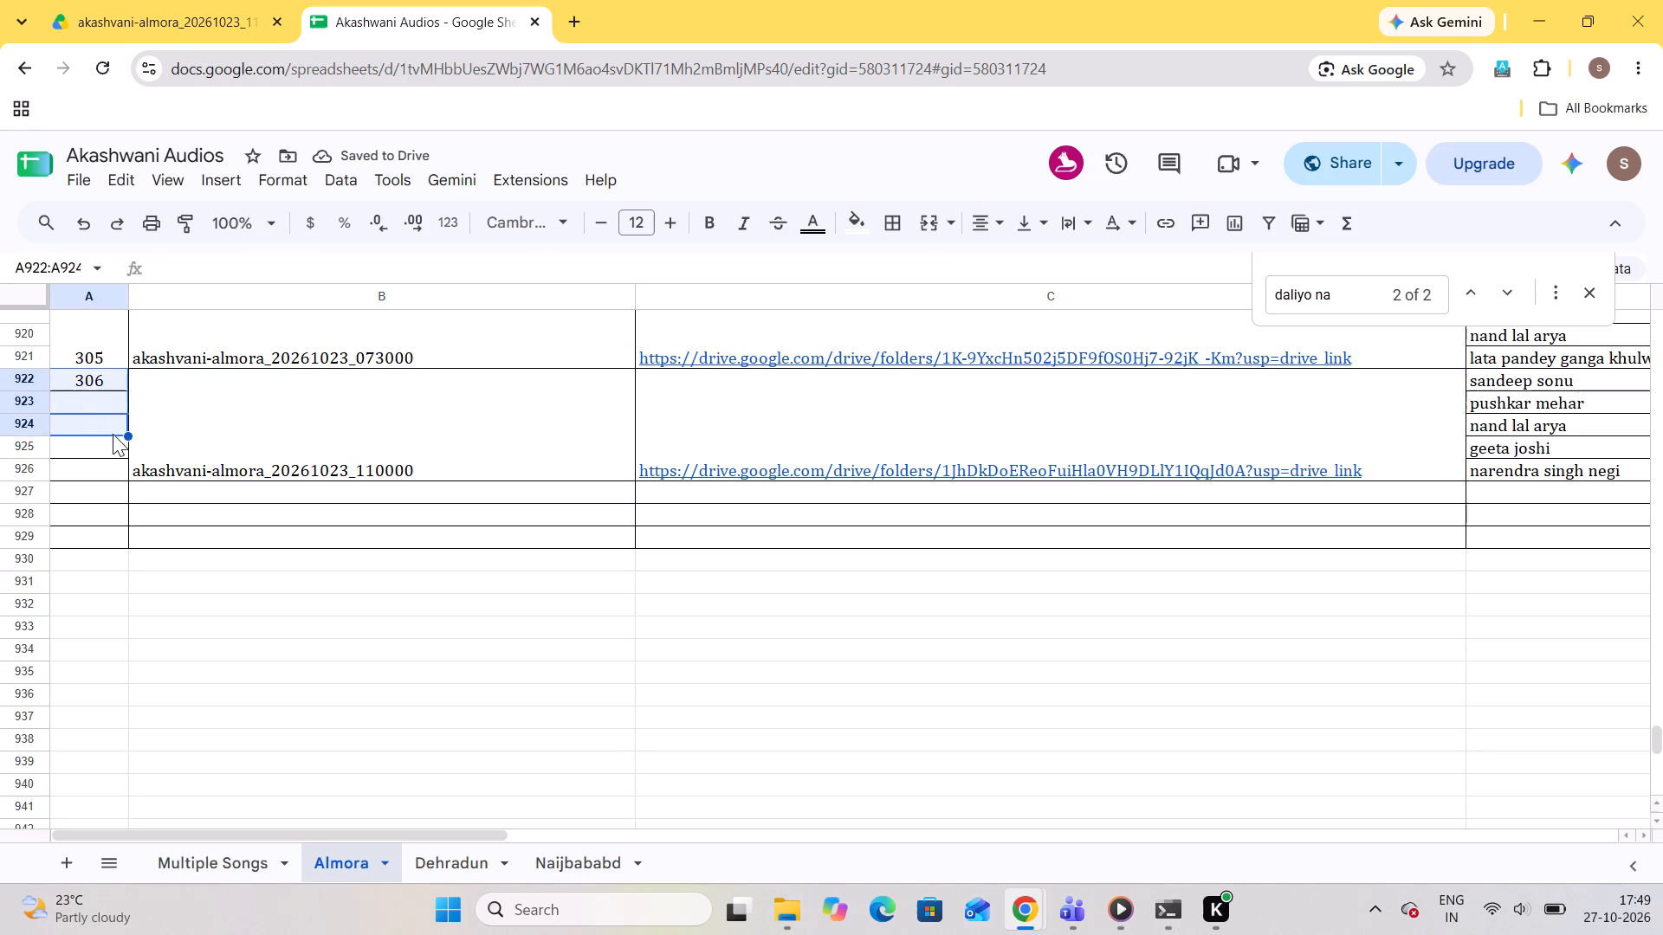
pyautogui.keyDown('ctrl'); pyautogui.click(112, 452); pyautogui.keyUp('ctrl')
pyautogui.keyDown('ctrl'); pyautogui.click(112, 469); pyautogui.keyUp('ctrl')
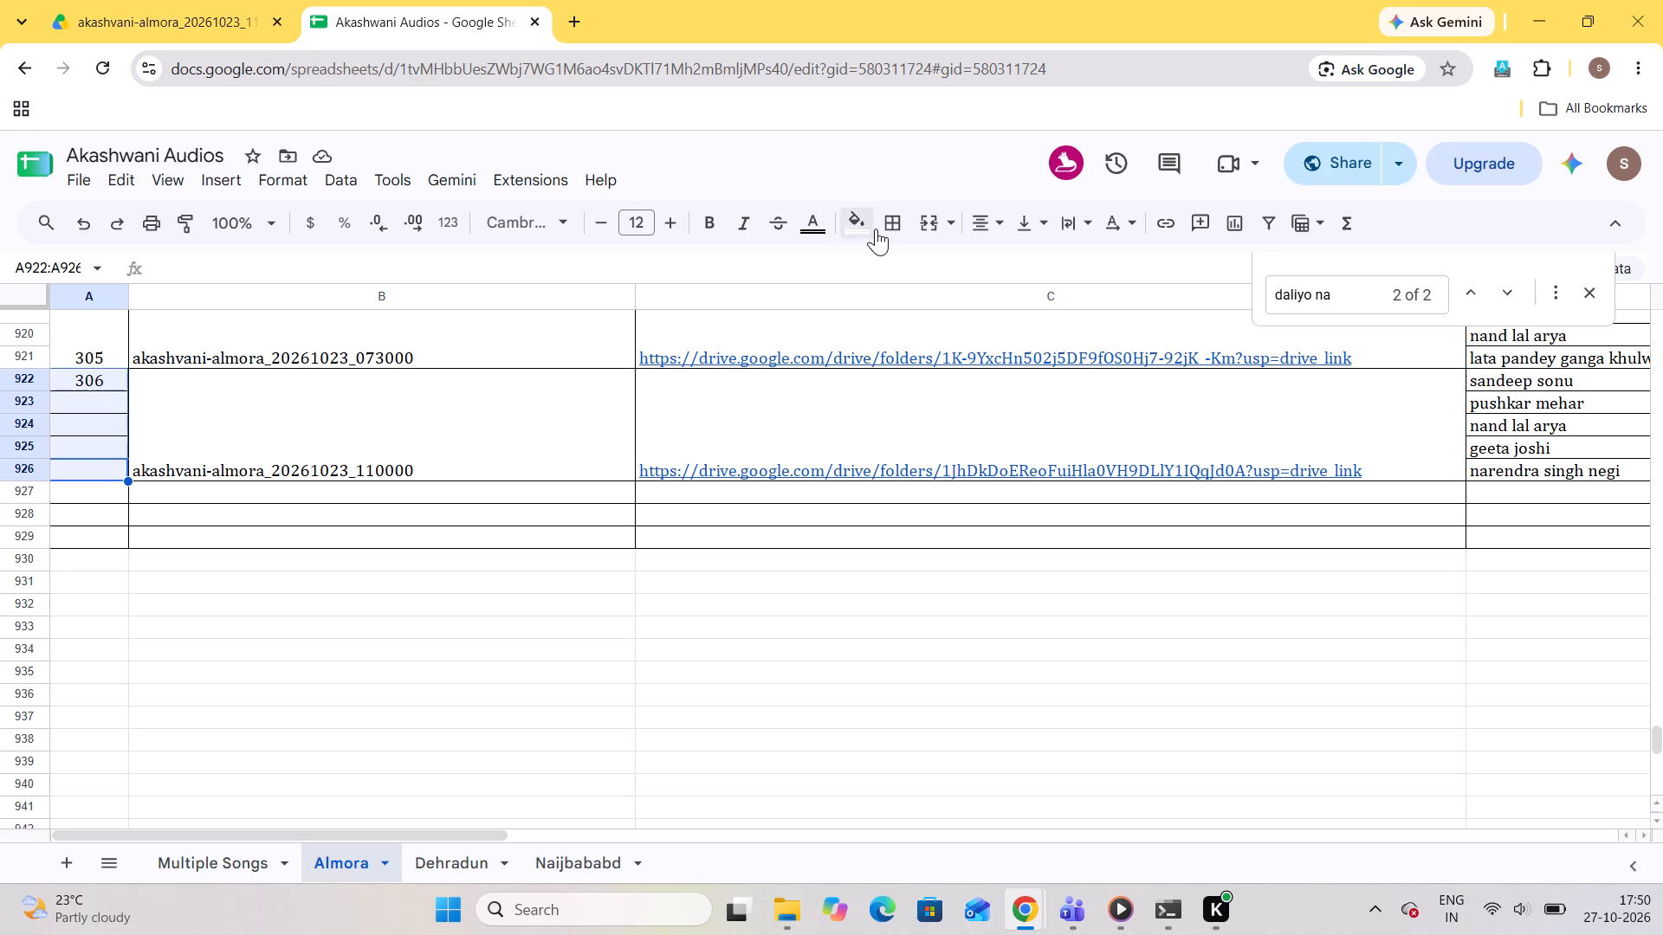
pyautogui.click(927, 228)
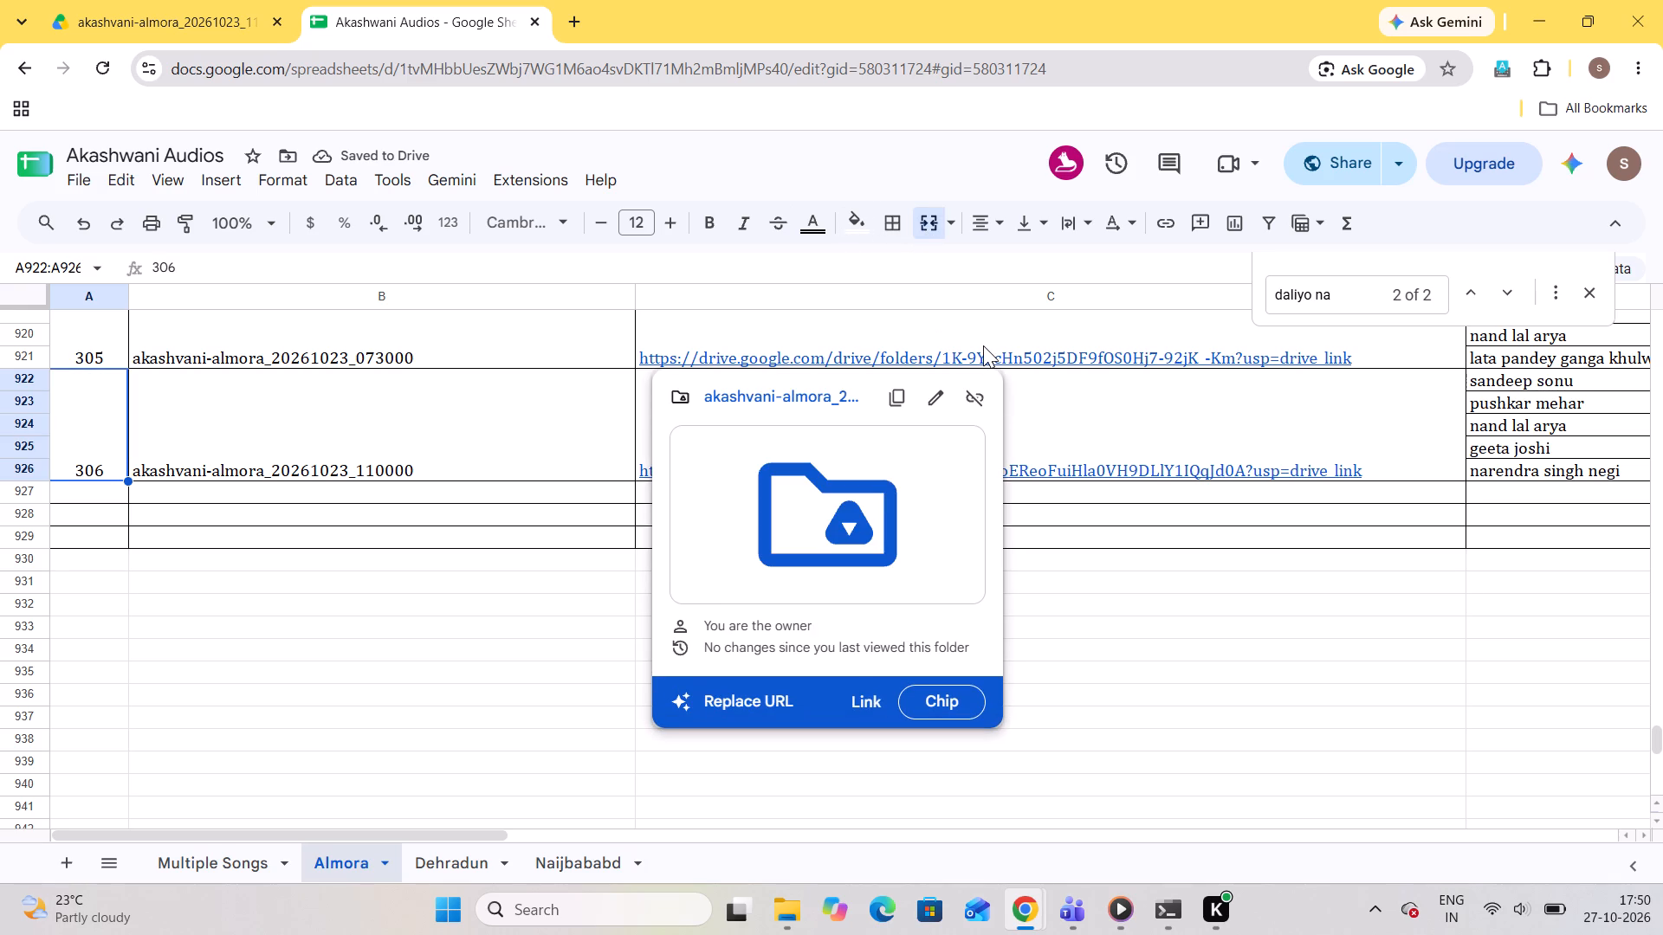
# Switch to Drive and go back up to the parent folder Songs-26-10-2026.
pyautogui.scroll(1, 574, 435)
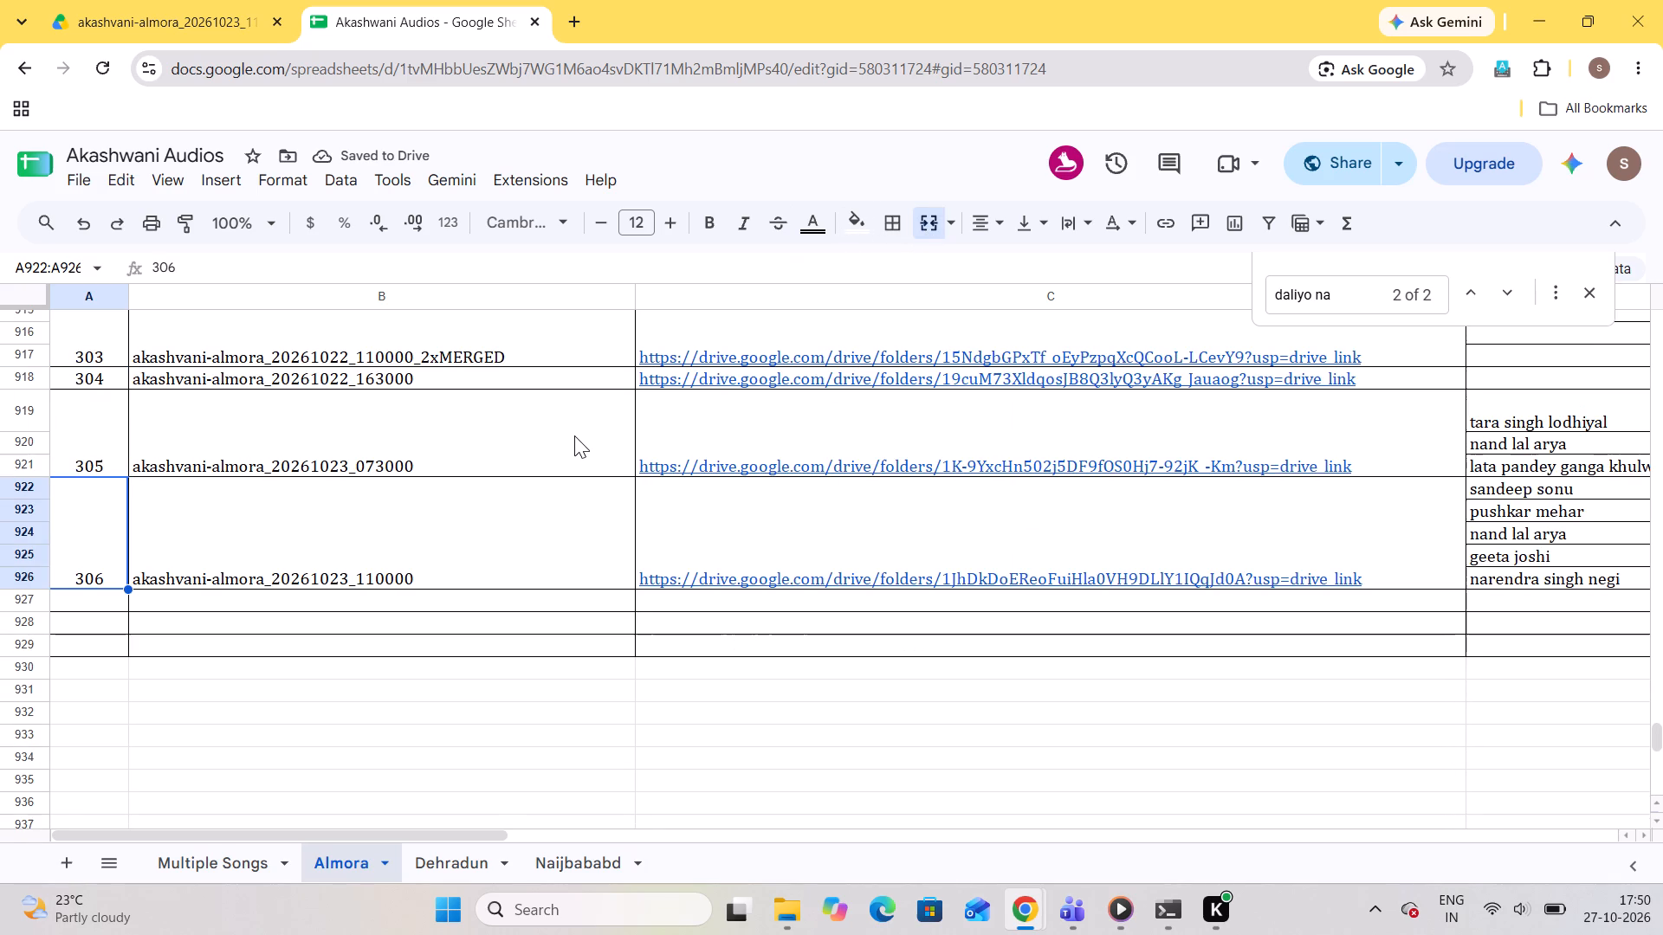
pyautogui.click(217, 22)
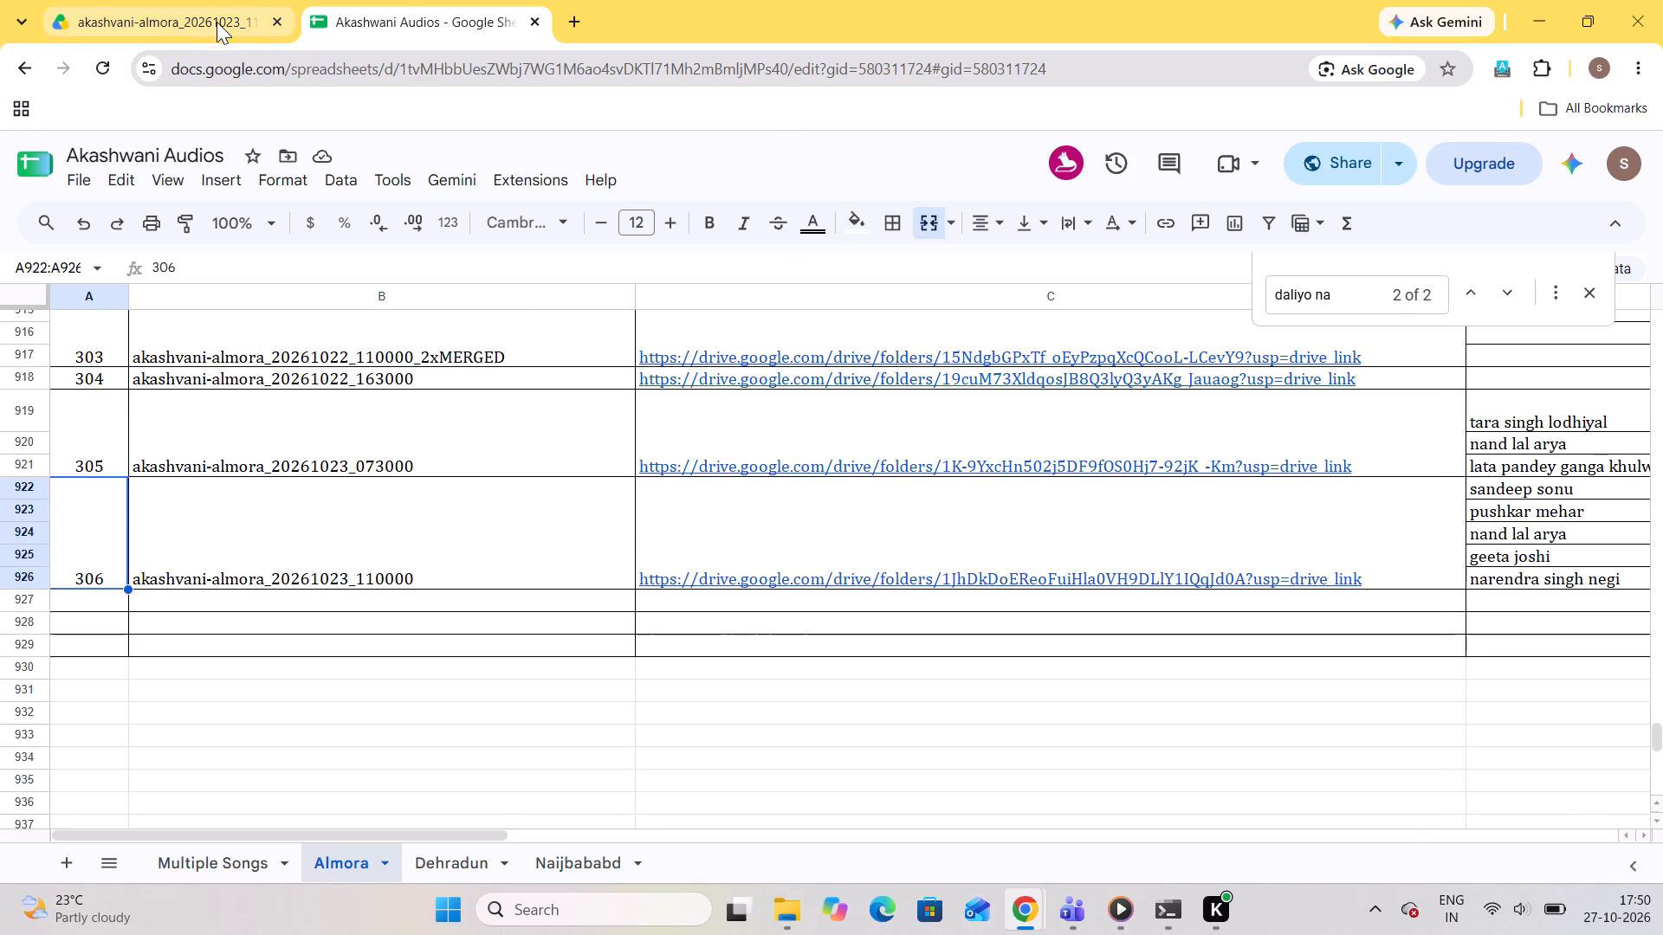
pyautogui.click(389, 198)
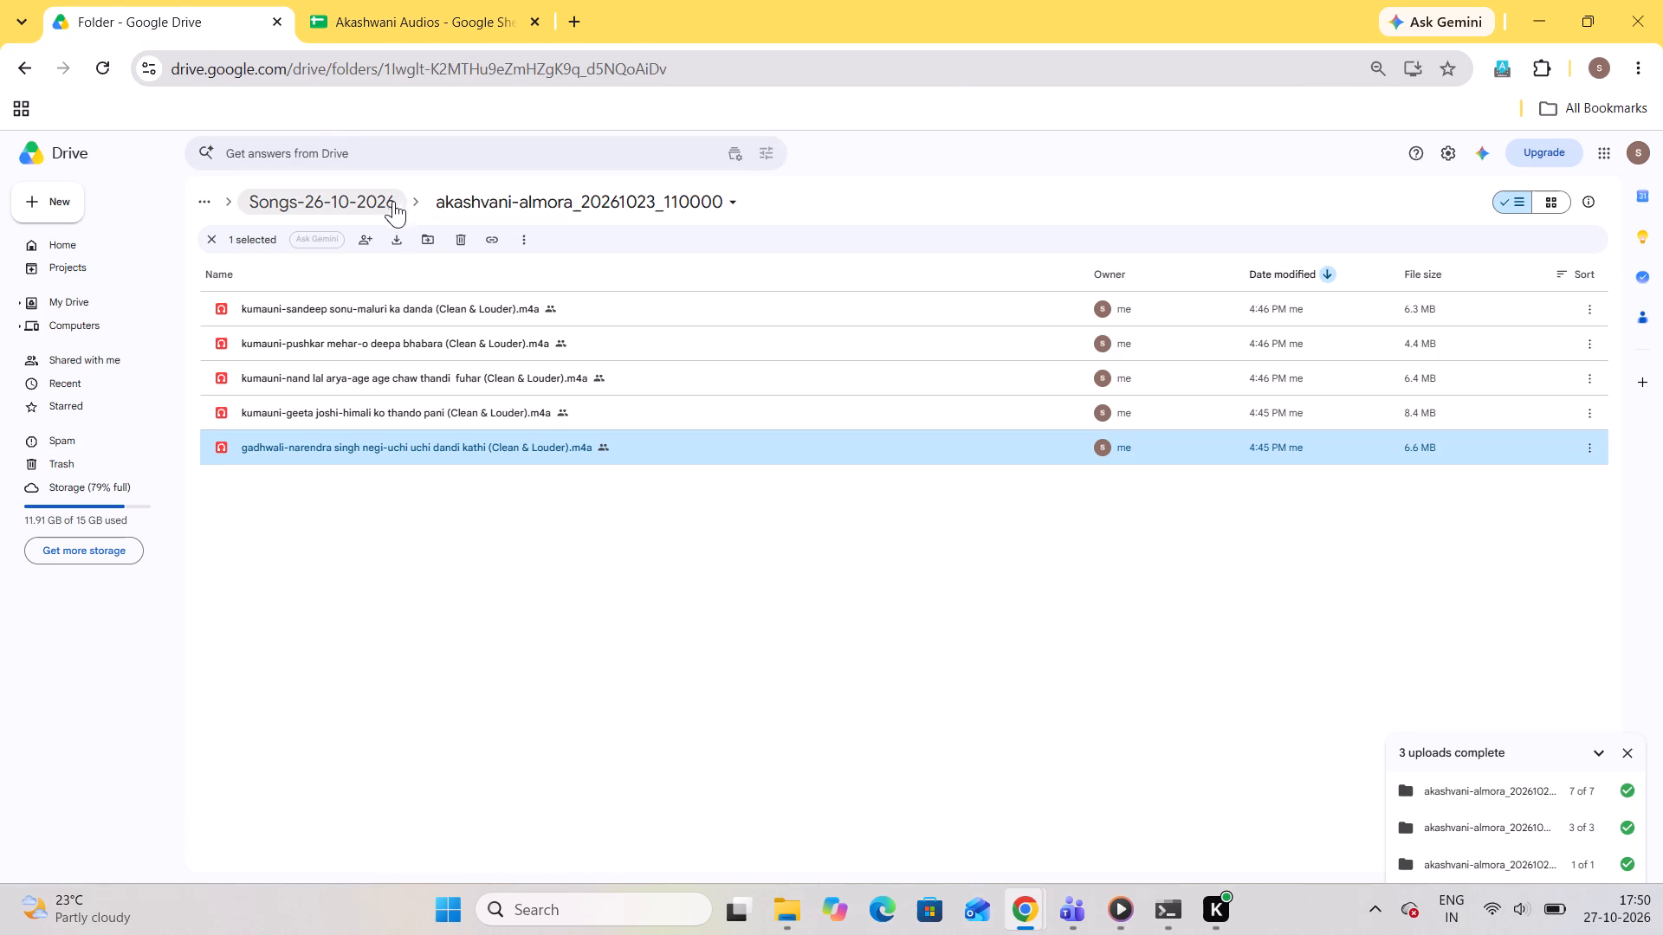